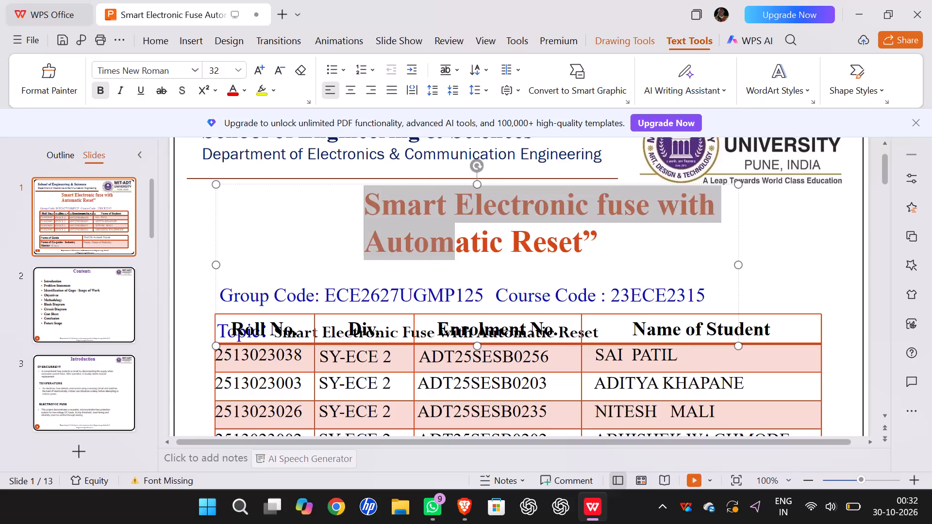
Set the font size of the red title "Smart Electronic fuse with Automatic Reset" on slide 1 to 18.
right_drag(539, 270, 564, 271)
key(Escape)
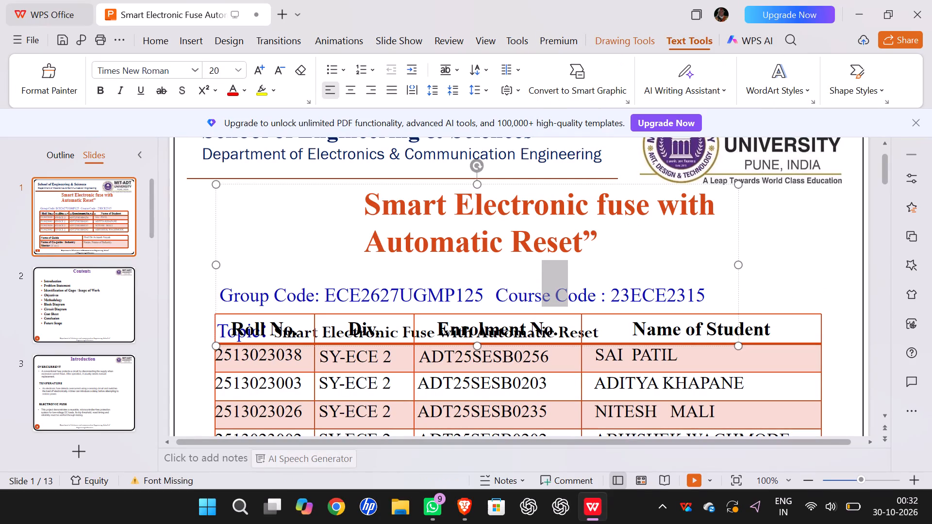
drag(373, 200, 589, 247)
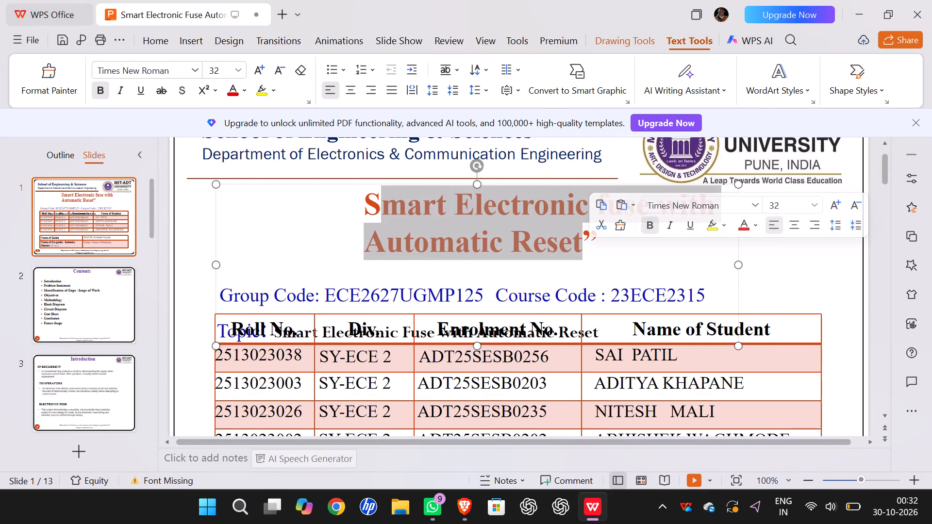
key(Escape)
drag(351, 197, 379, 211)
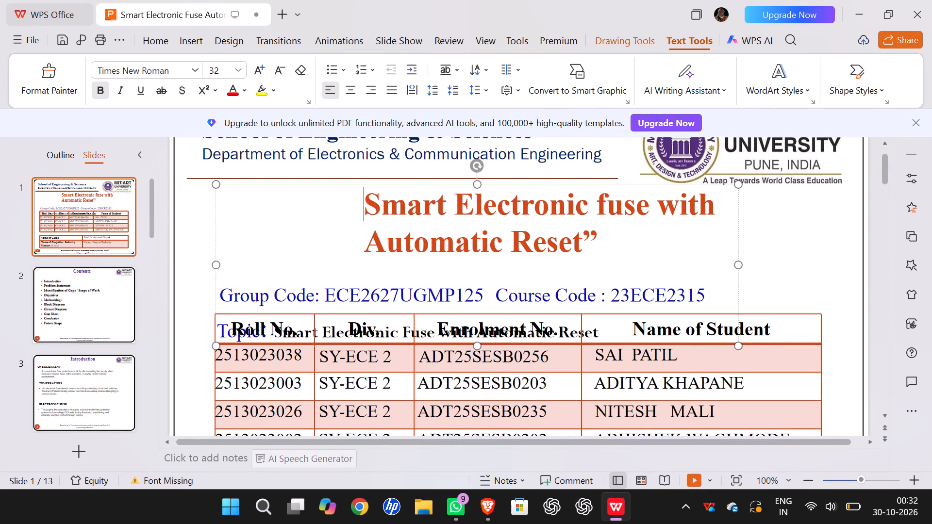
drag(379, 211, 615, 248)
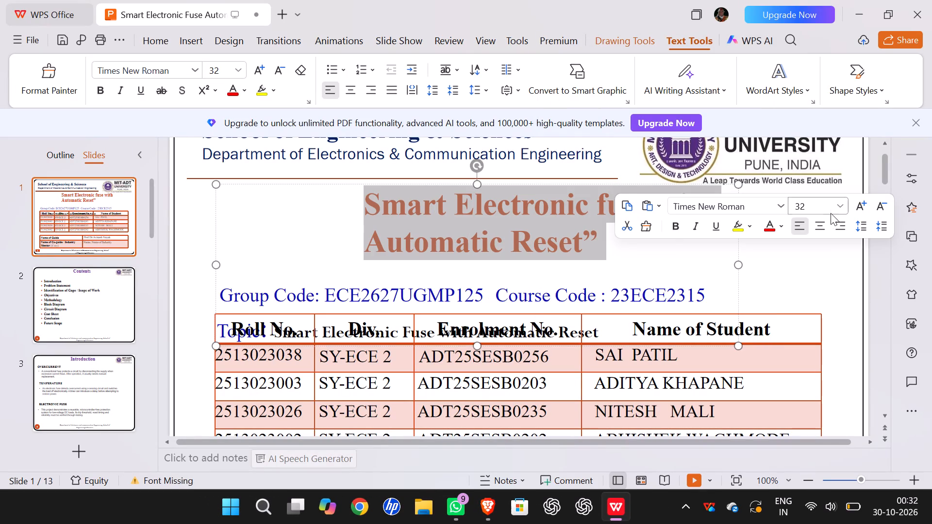
click(826, 203)
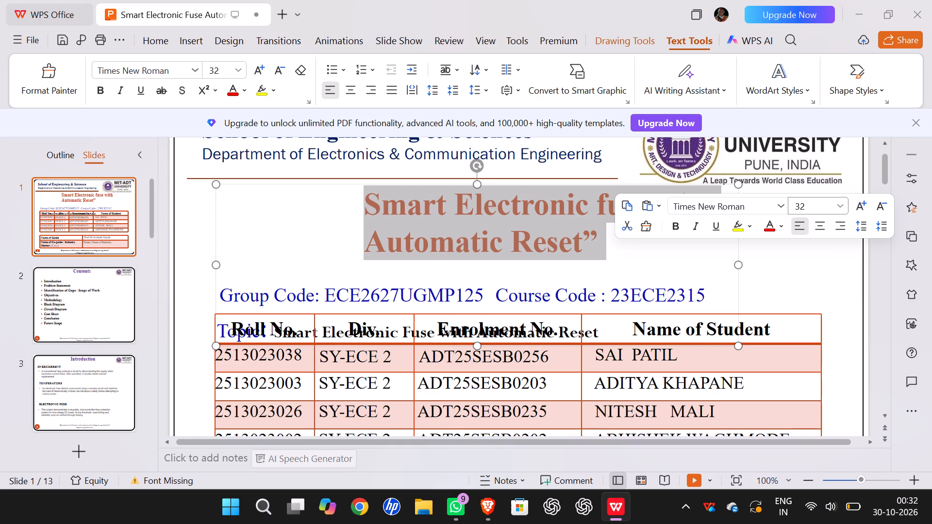
click(844, 207)
scroll(805, 277, up, 5)
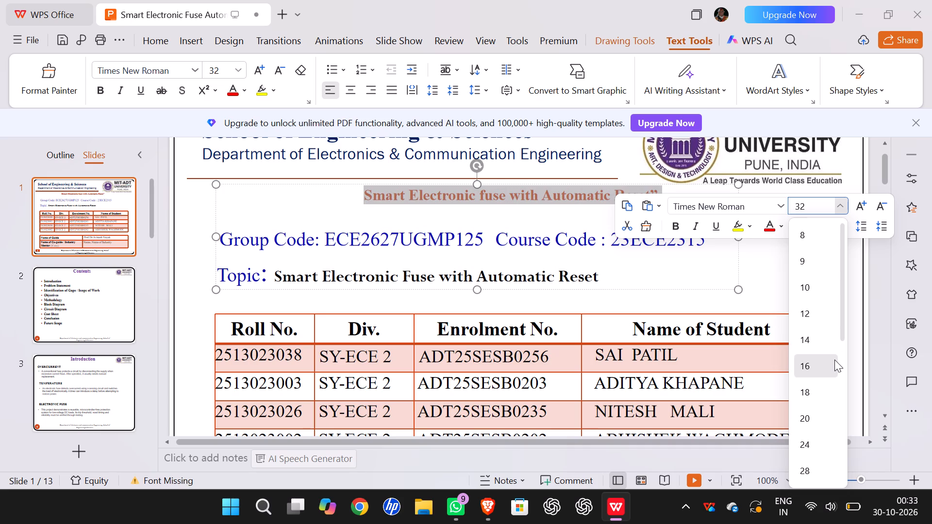
click(833, 390)
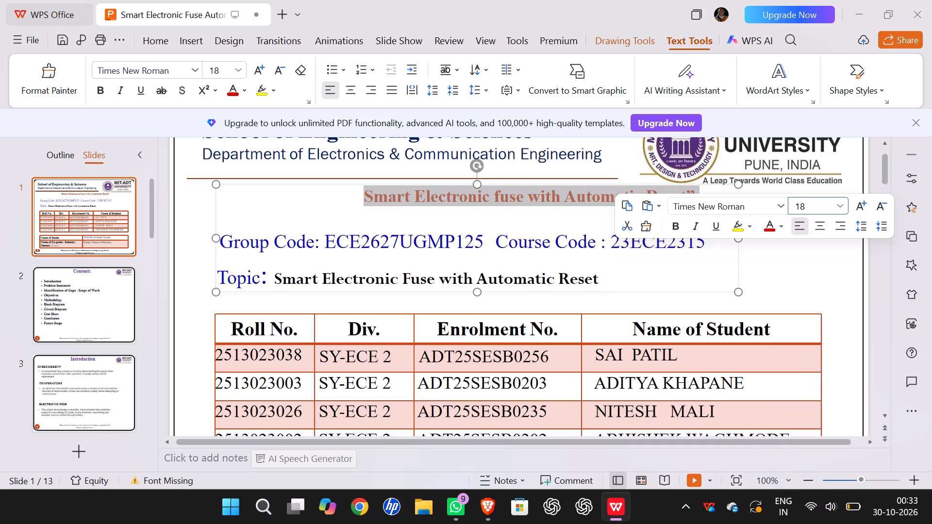
key(Escape)
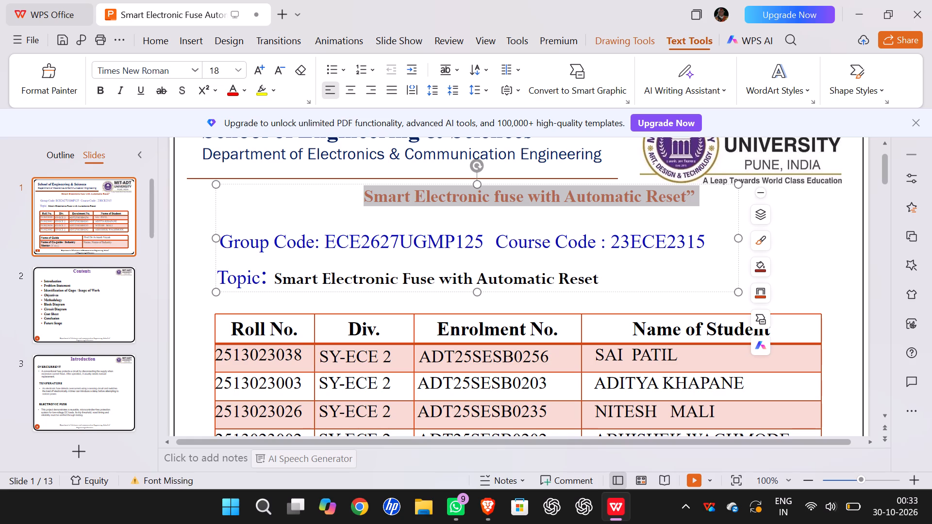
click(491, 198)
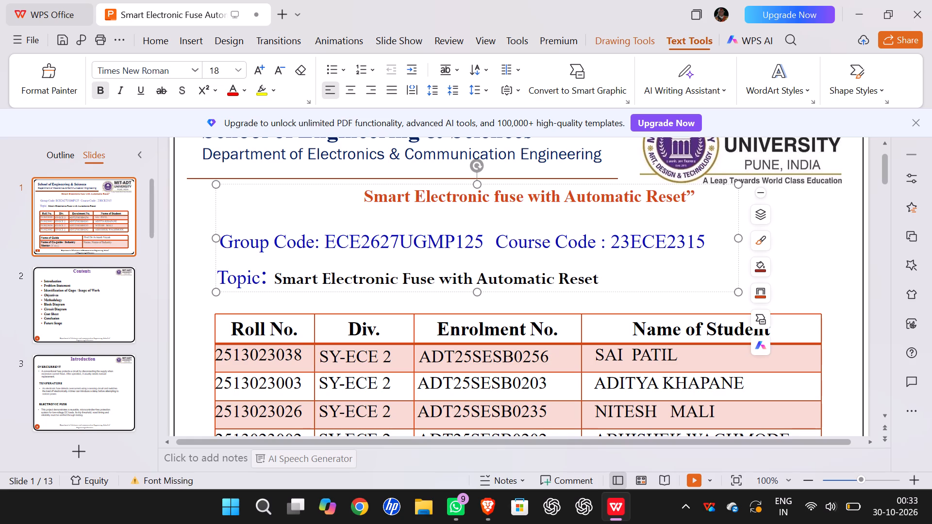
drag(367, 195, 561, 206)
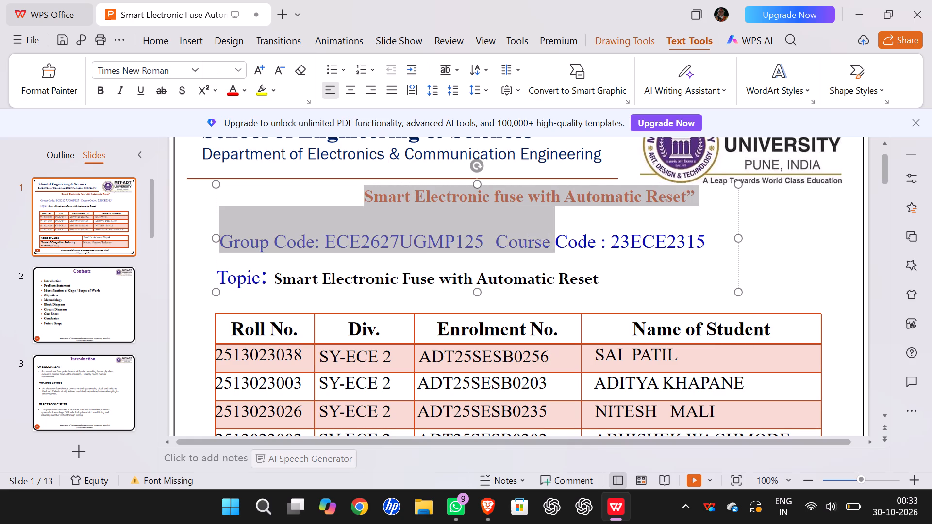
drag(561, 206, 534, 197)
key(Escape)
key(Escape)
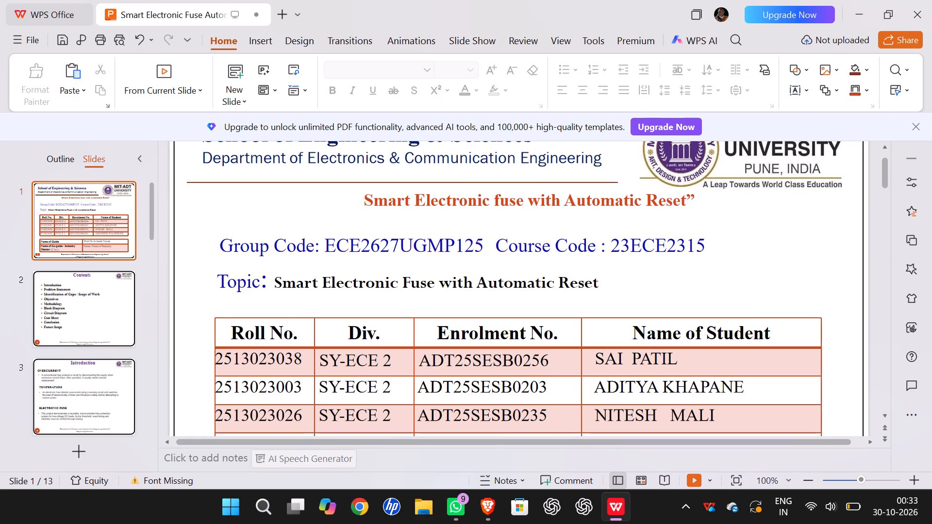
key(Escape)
Widen the text box holding the title, group code and topic towards the slide's right edge.
click(651, 256)
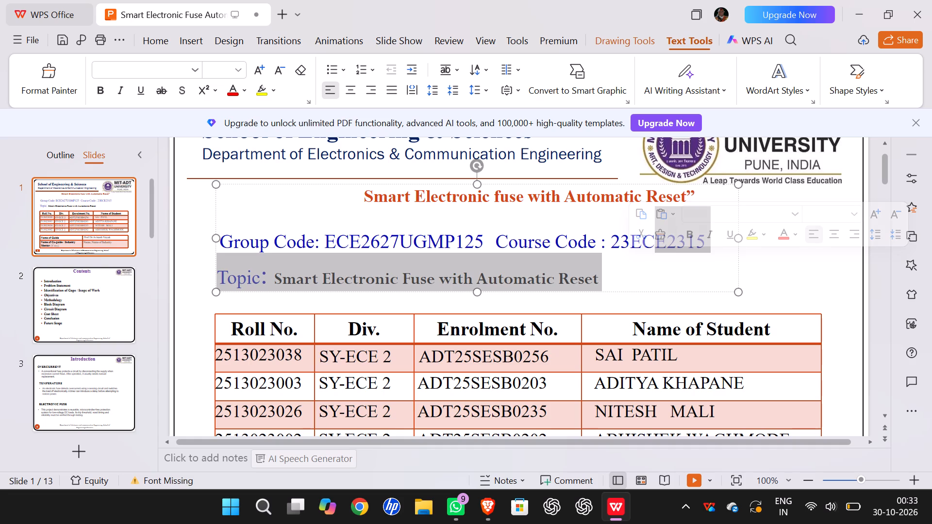
drag(734, 291, 790, 299)
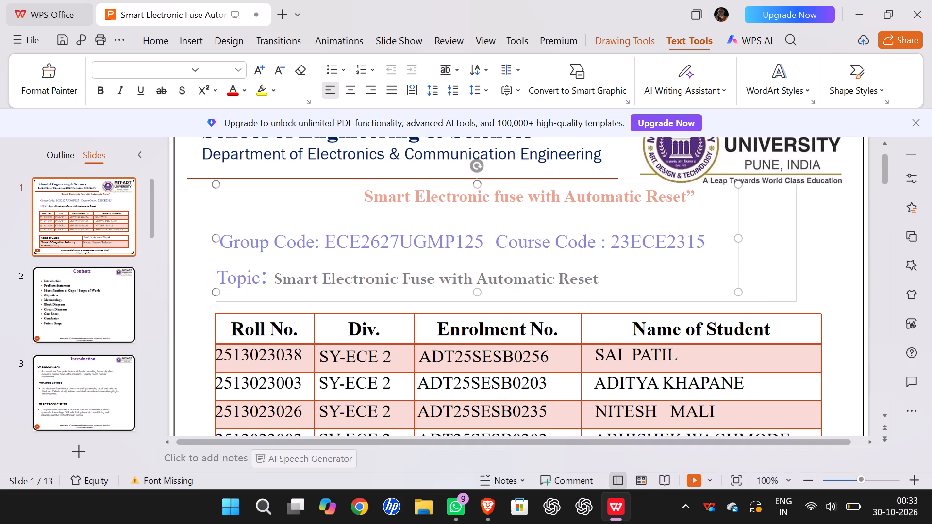
drag(790, 299, 806, 300)
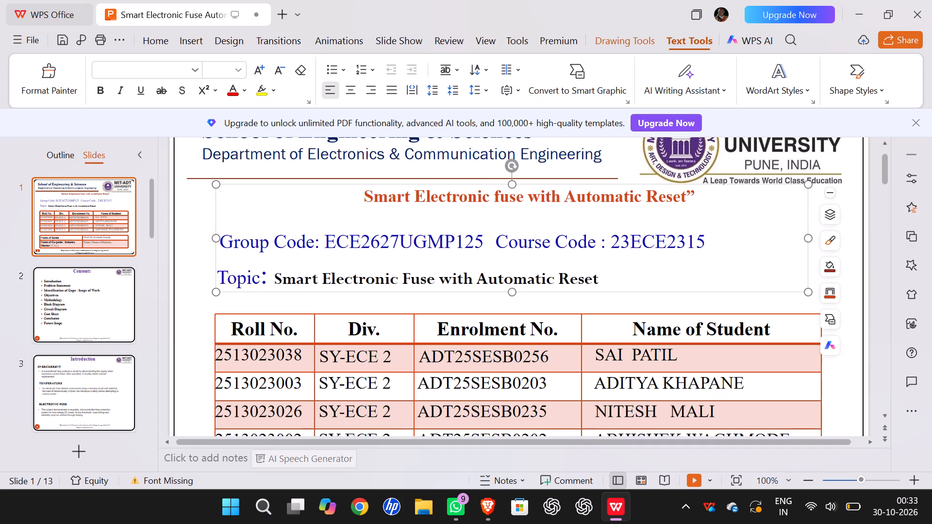
drag(509, 290, 509, 290)
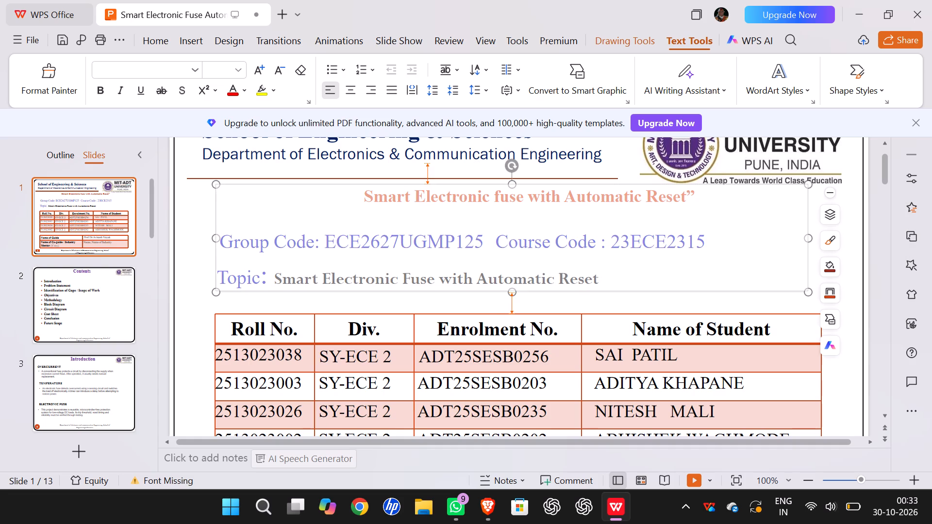
drag(509, 290, 510, 302)
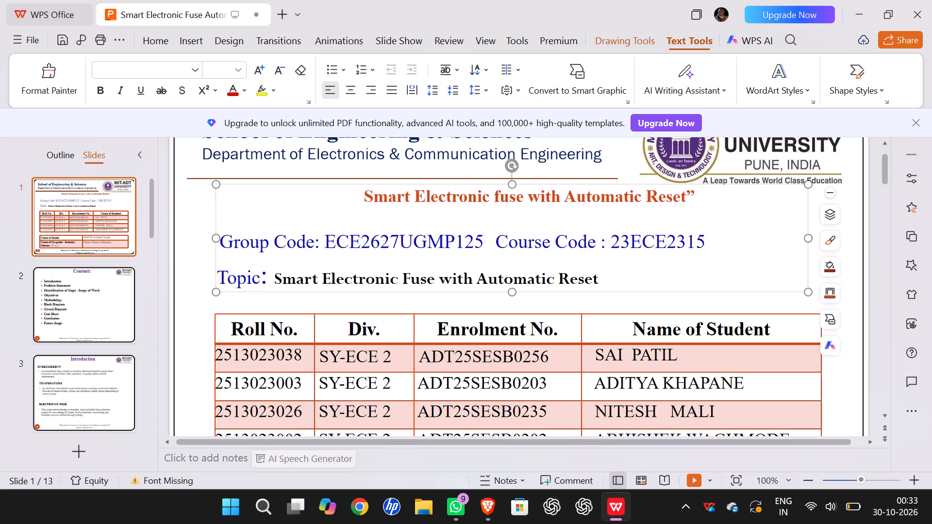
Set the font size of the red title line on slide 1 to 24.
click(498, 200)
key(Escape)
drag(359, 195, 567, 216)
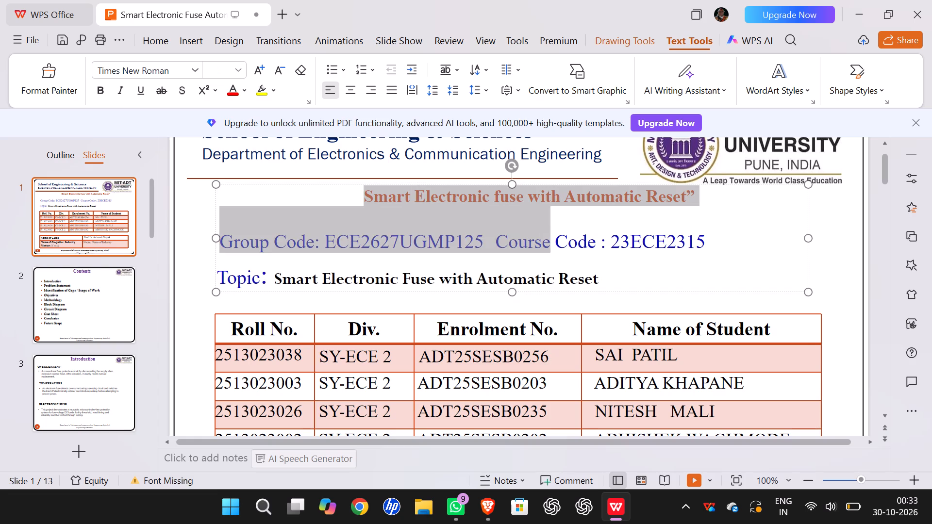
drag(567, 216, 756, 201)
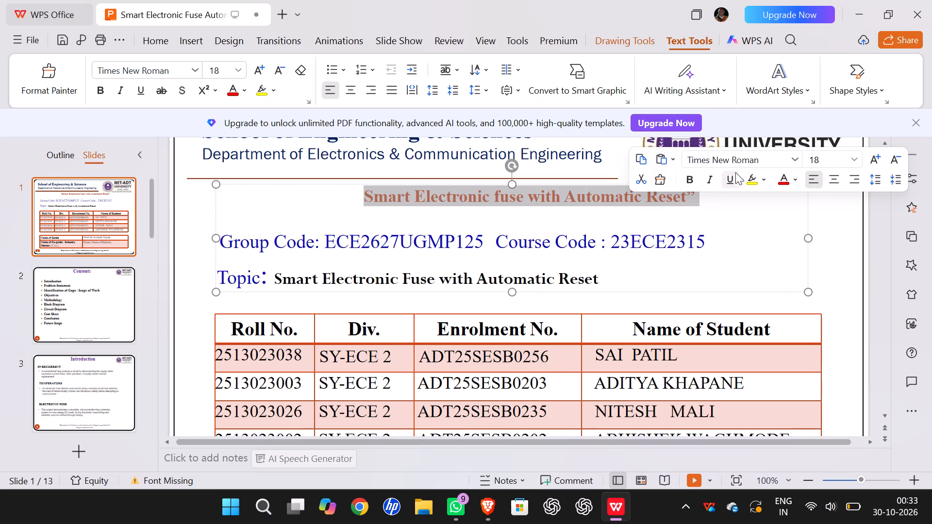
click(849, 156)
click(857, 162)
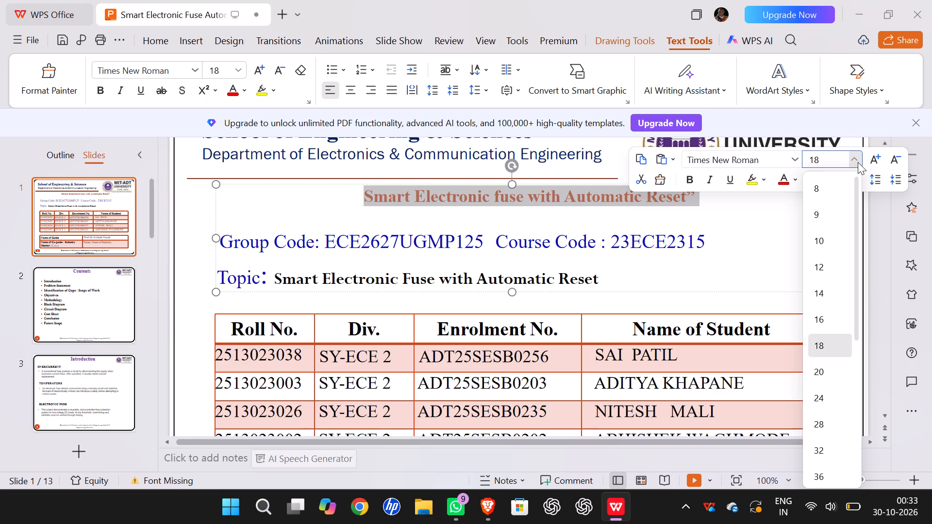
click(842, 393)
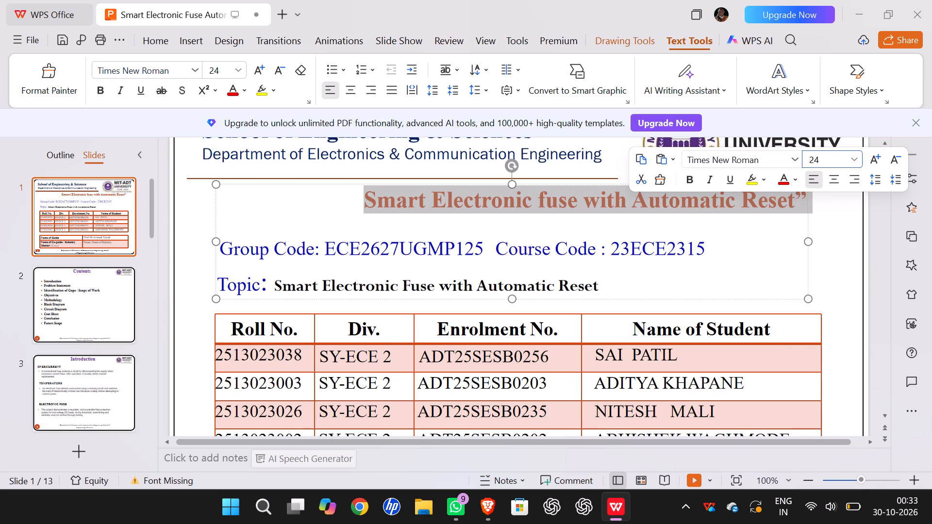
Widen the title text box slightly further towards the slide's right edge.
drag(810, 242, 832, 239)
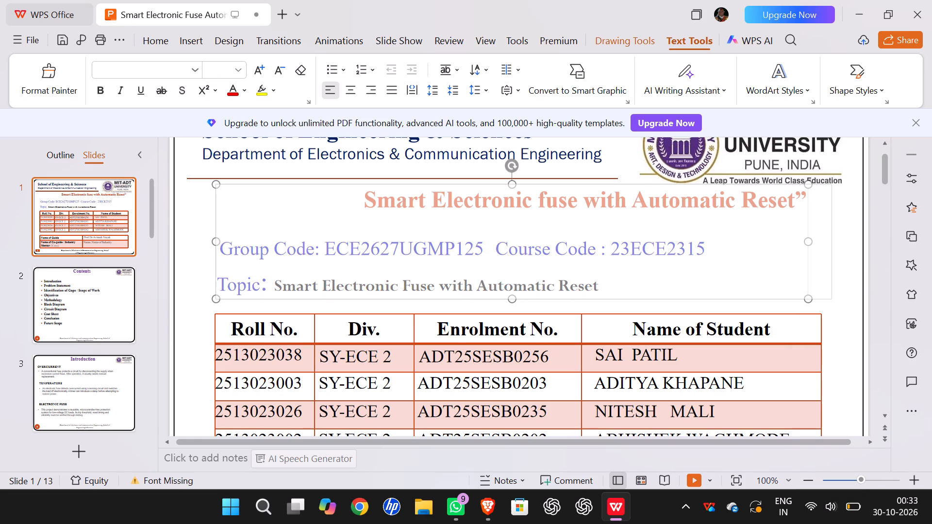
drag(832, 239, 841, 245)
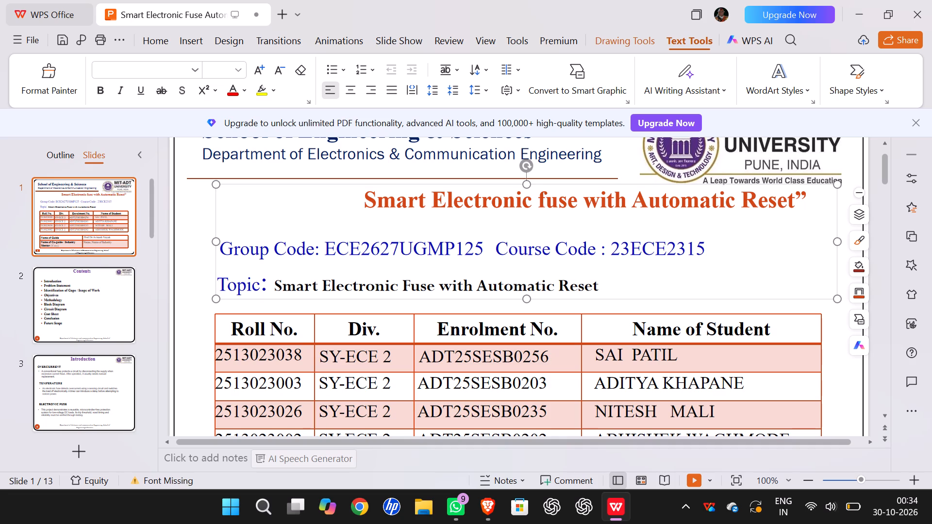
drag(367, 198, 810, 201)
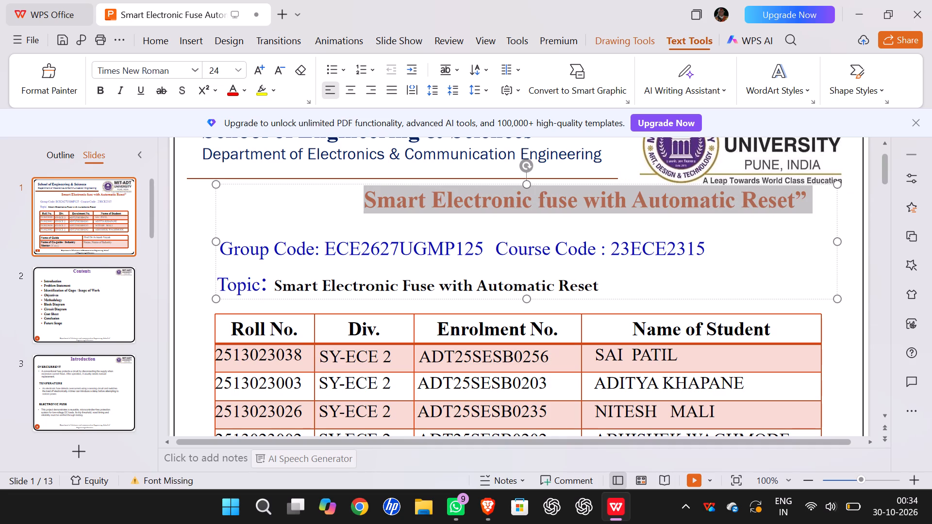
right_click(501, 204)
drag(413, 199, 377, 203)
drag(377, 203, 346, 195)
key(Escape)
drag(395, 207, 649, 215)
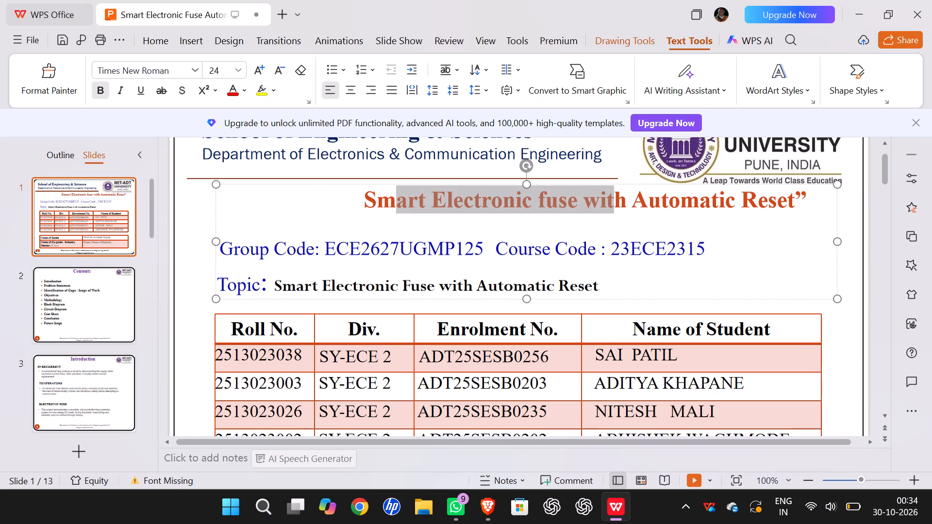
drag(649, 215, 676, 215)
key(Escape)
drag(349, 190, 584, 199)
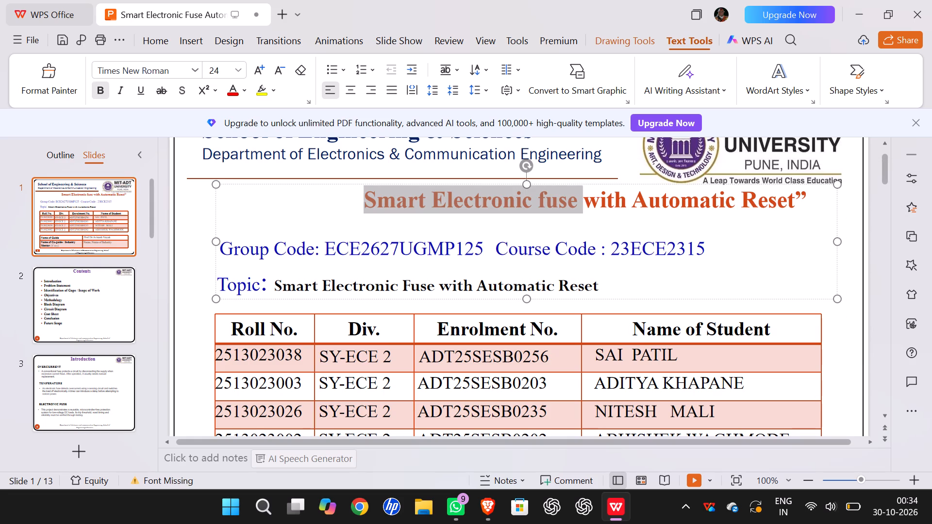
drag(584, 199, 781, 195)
Examine the layout of the title block and tables on slide 1 and the contents list on slide 2.
scroll(667, 237, down, 7)
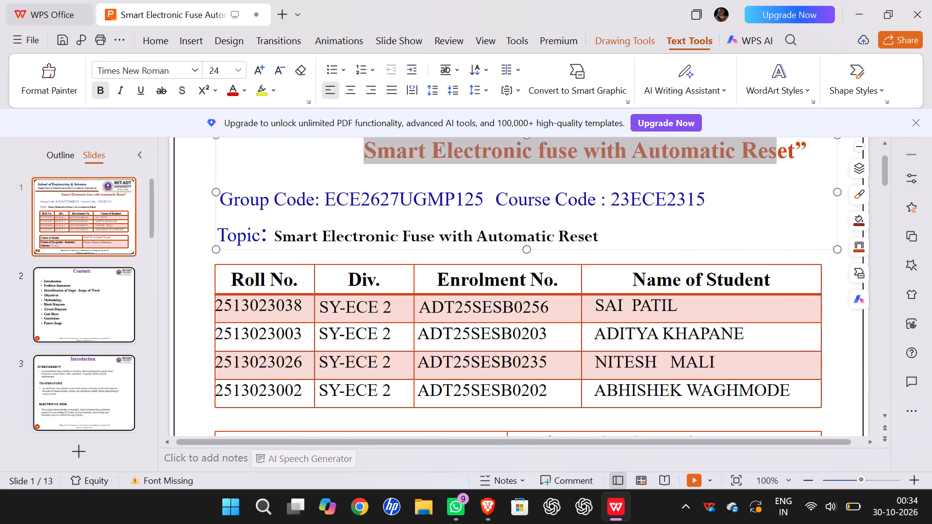
scroll(651, 233, down, 4)
scroll(647, 230, up, 1)
scroll(647, 230, down, 14)
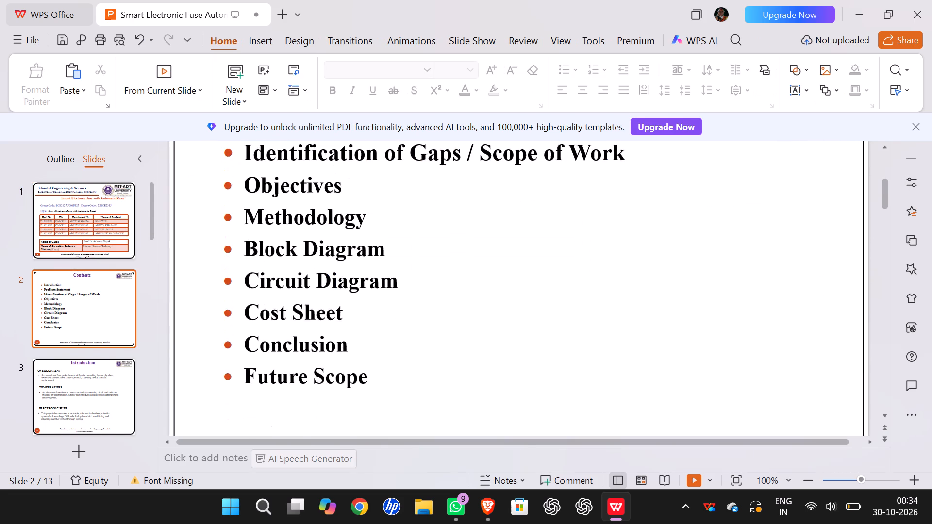
scroll(641, 219, up, 10)
scroll(635, 214, up, 17)
scroll(632, 216, down, 2)
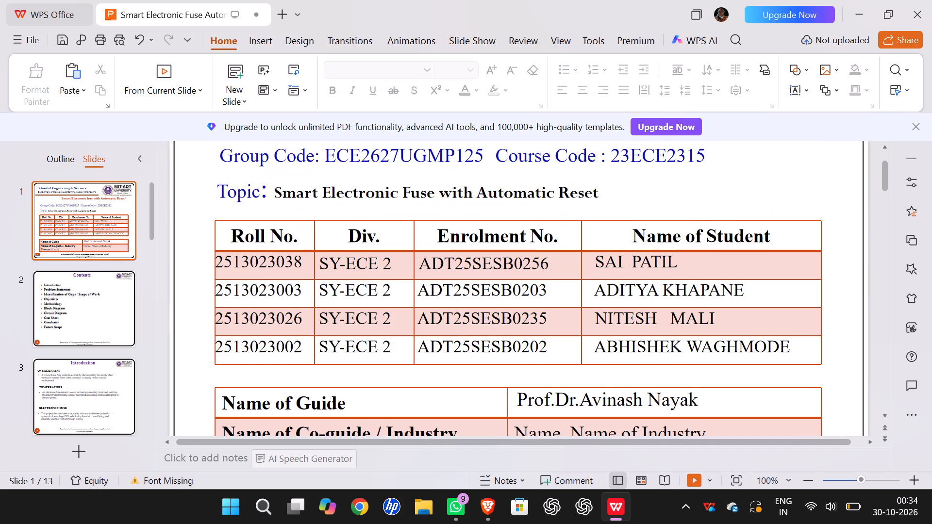
scroll(632, 216, down, 2)
scroll(632, 216, up, 10)
scroll(255, 164, up, 1)
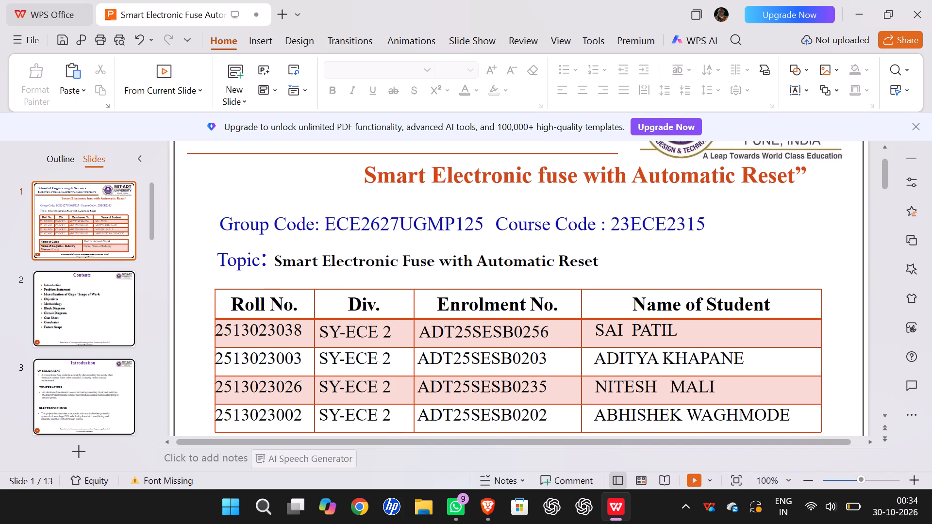
scroll(411, 231, up, 3)
scroll(462, 192, up, 1)
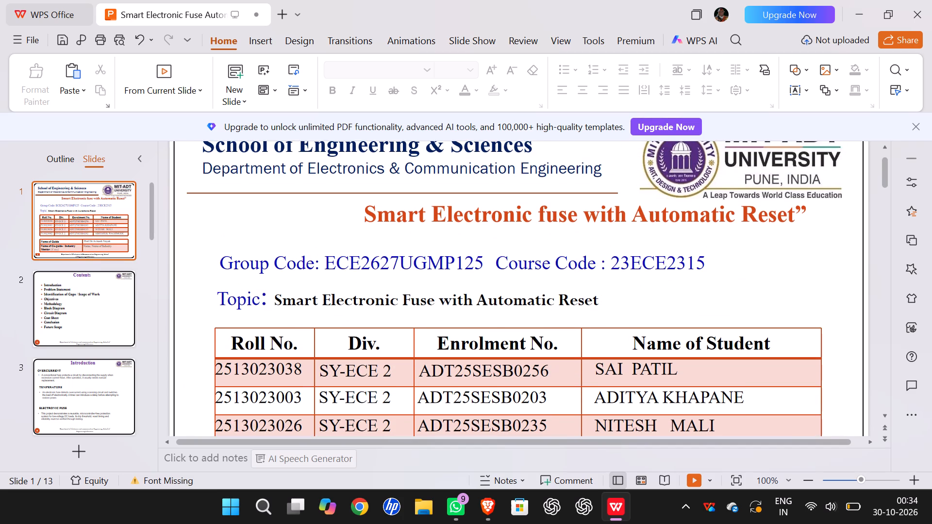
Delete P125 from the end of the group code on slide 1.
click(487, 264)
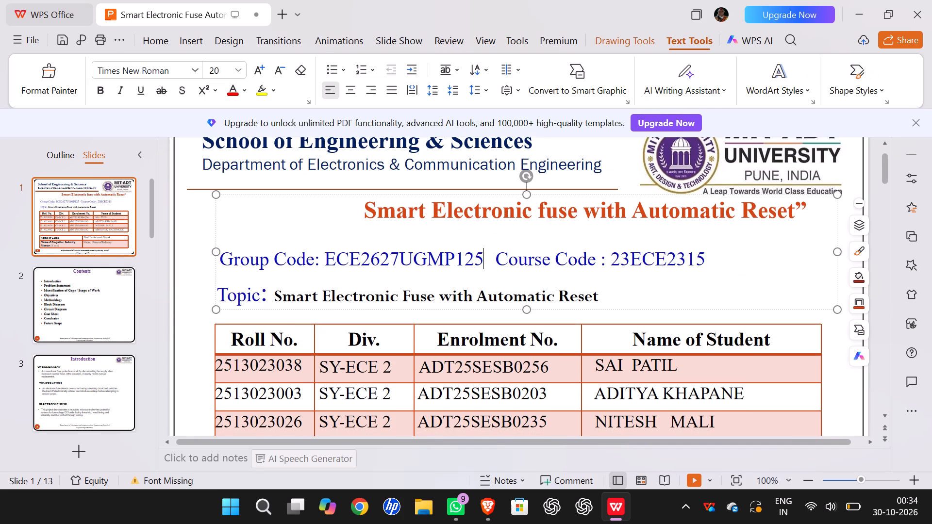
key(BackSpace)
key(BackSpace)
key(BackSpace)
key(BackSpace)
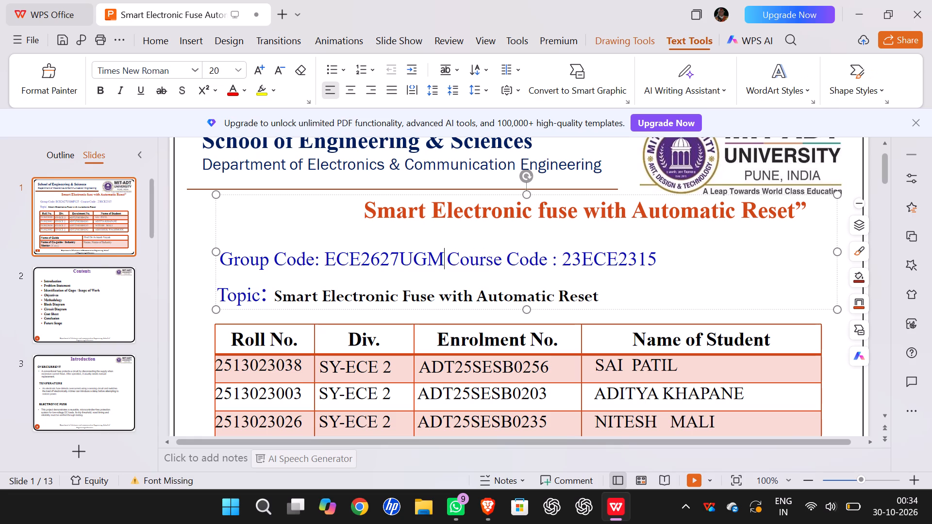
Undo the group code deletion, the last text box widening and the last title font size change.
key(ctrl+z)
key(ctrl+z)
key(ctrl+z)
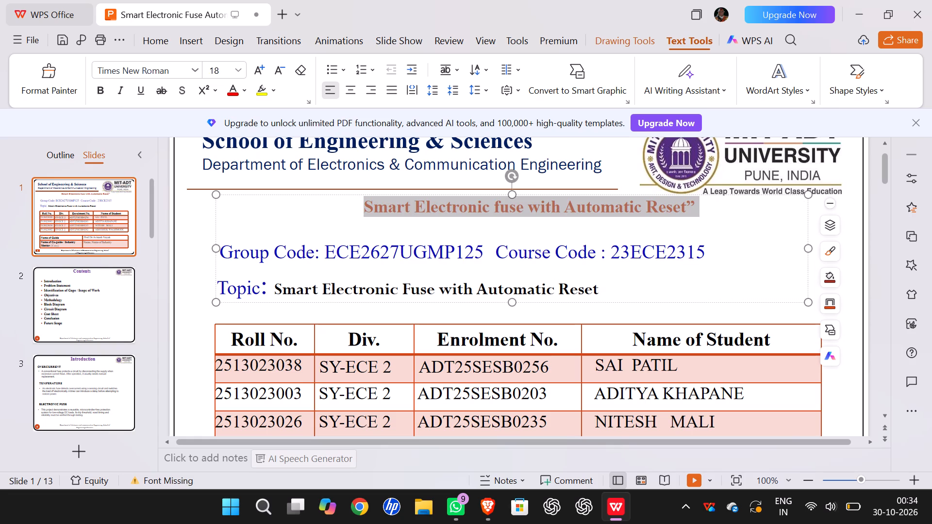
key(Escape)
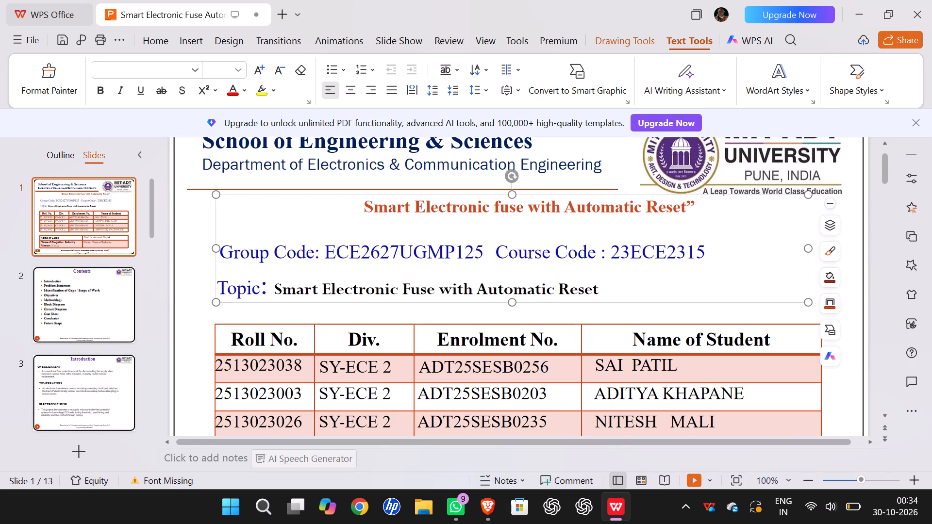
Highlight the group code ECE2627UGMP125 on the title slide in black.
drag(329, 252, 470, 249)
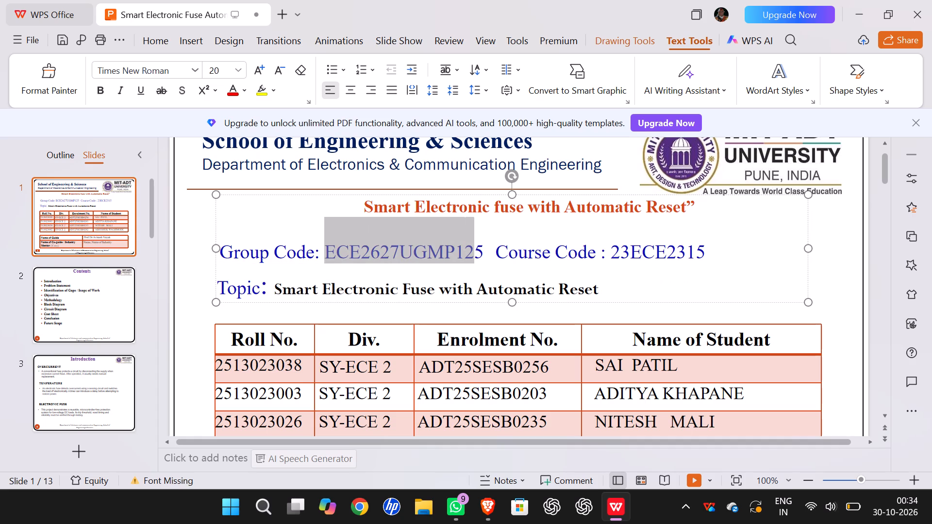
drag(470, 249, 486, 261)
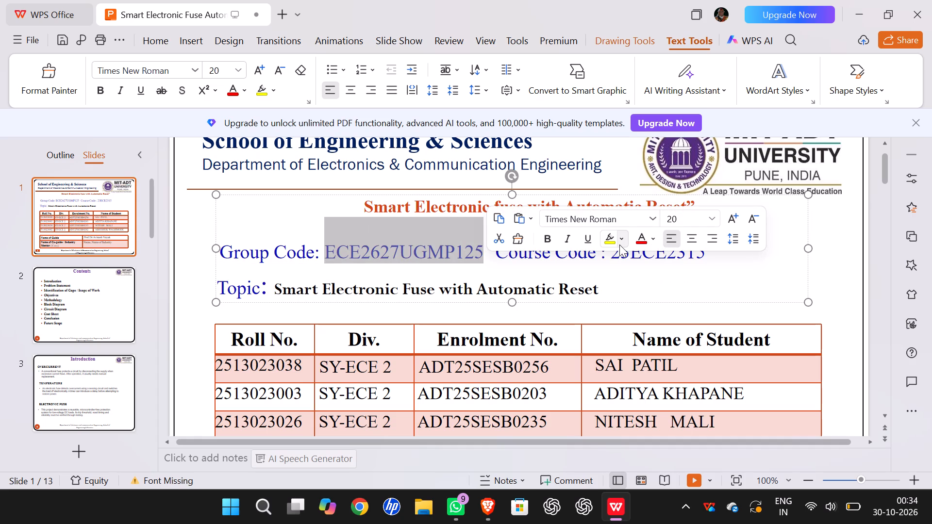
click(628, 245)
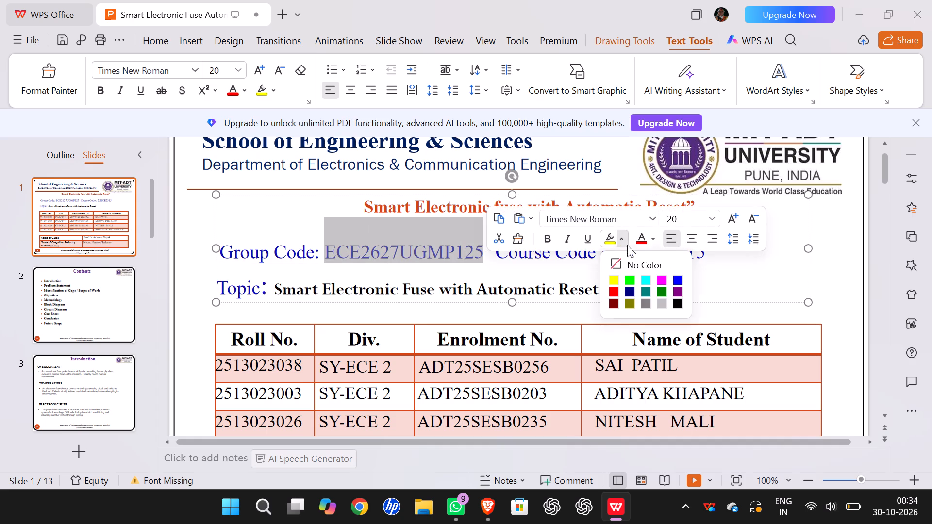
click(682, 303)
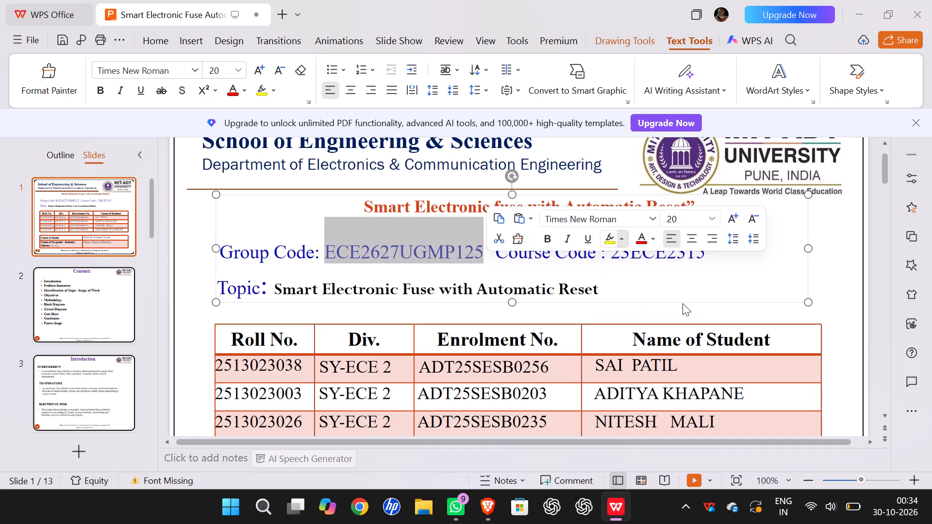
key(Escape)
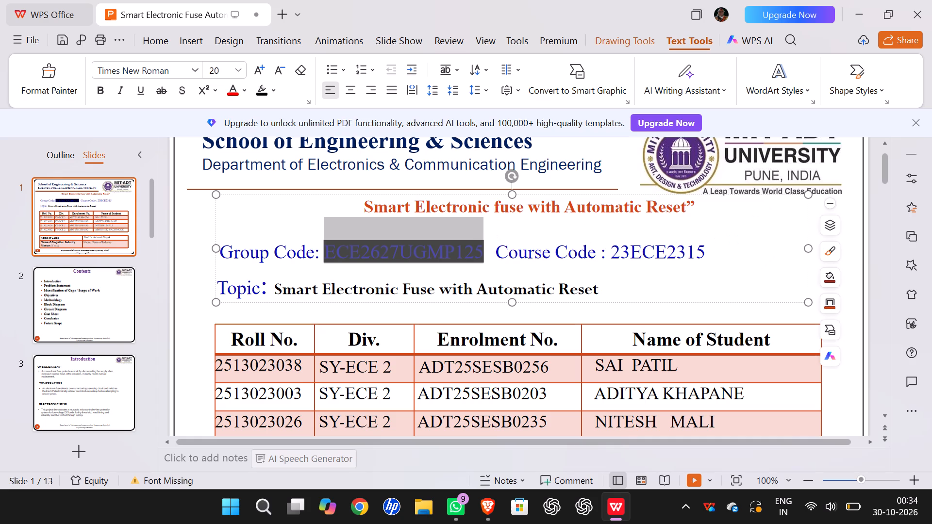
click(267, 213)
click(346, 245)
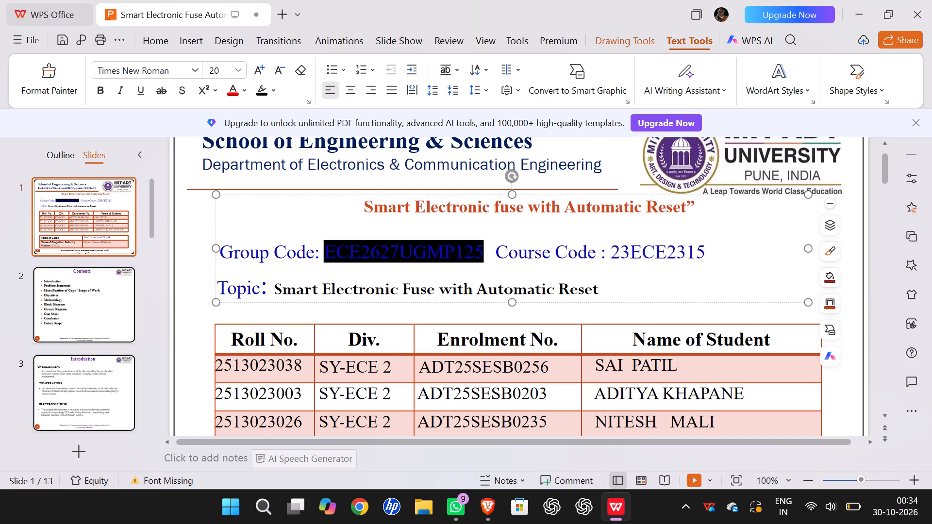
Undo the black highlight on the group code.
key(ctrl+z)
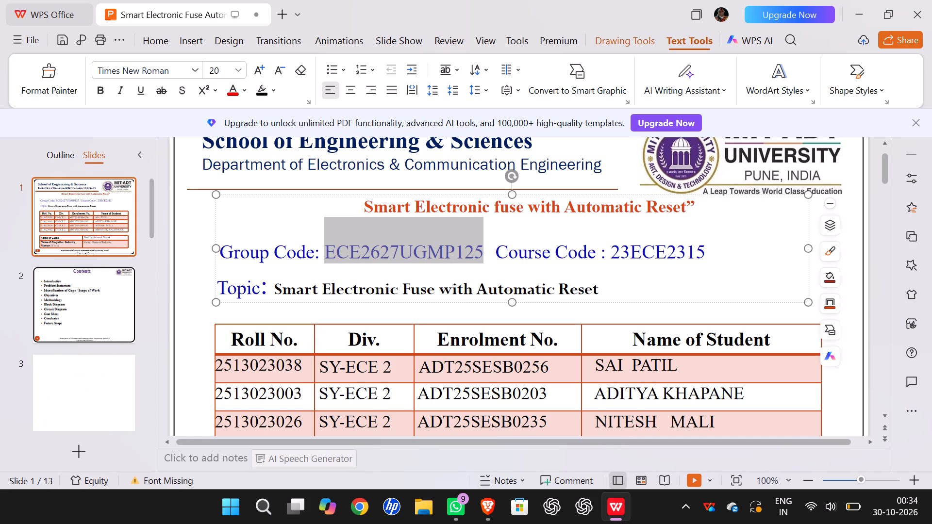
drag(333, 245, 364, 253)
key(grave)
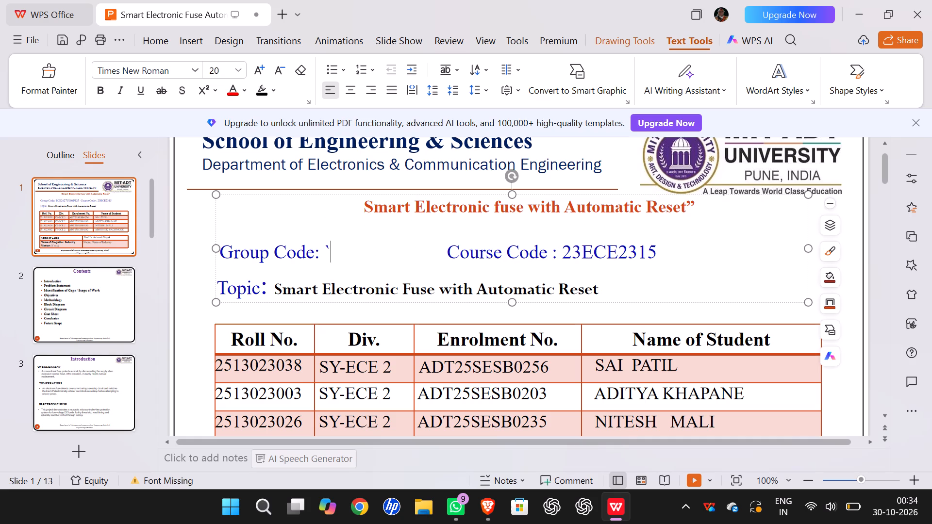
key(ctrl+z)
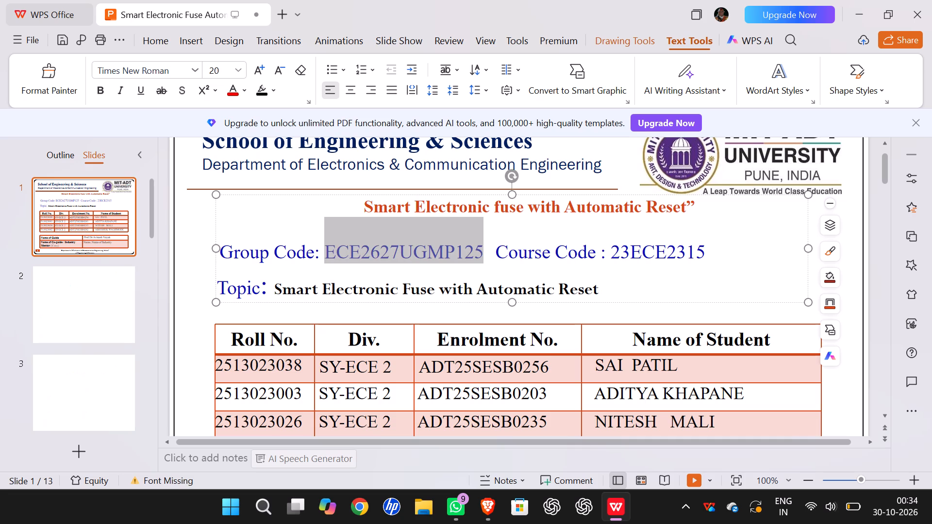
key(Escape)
Set the font colour of the group code value ECE2627UGMP125 to black.
drag(322, 249, 322, 250)
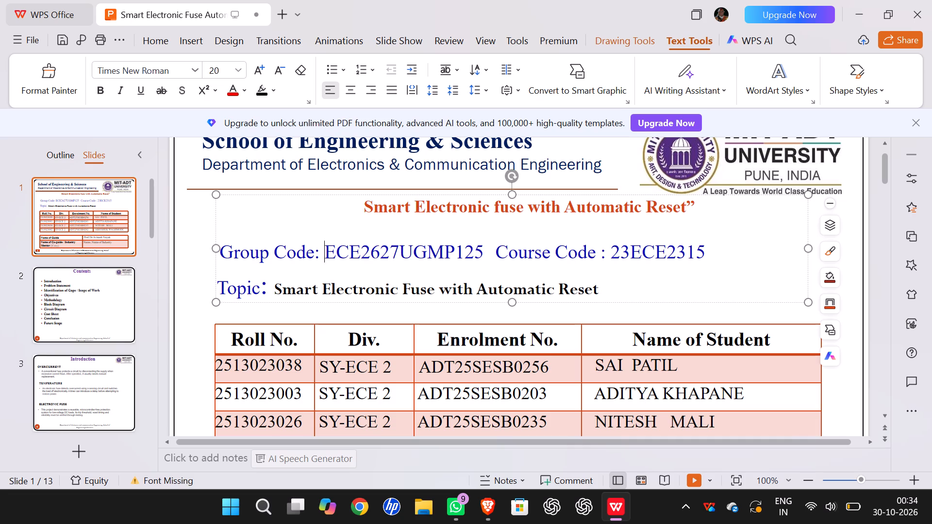
drag(322, 250, 483, 249)
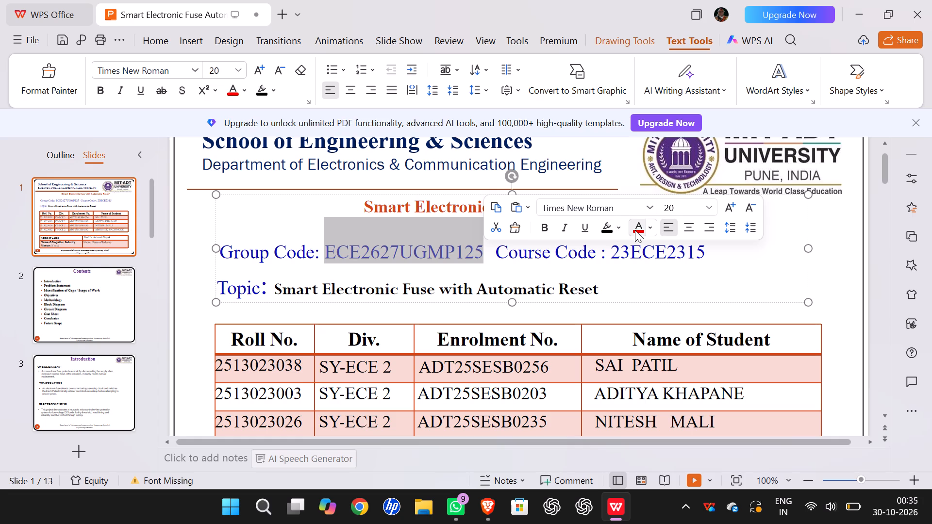
click(650, 229)
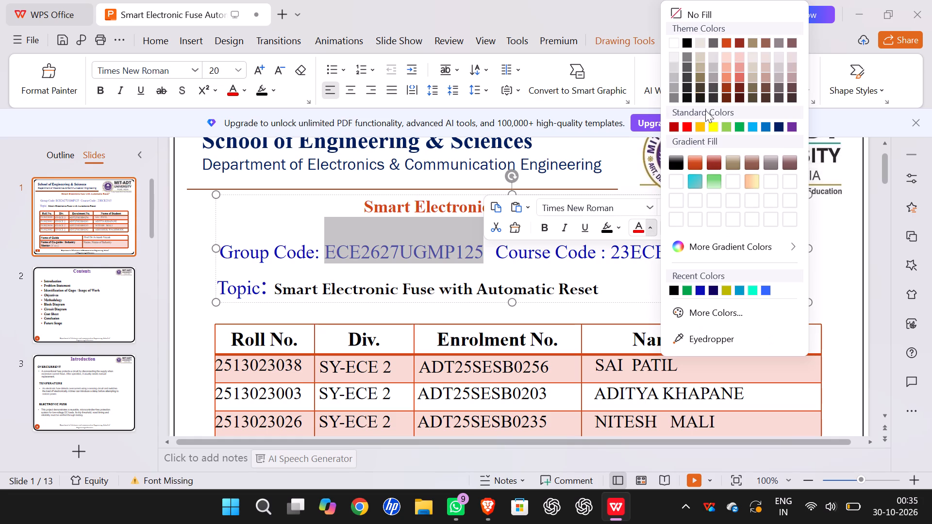
click(687, 41)
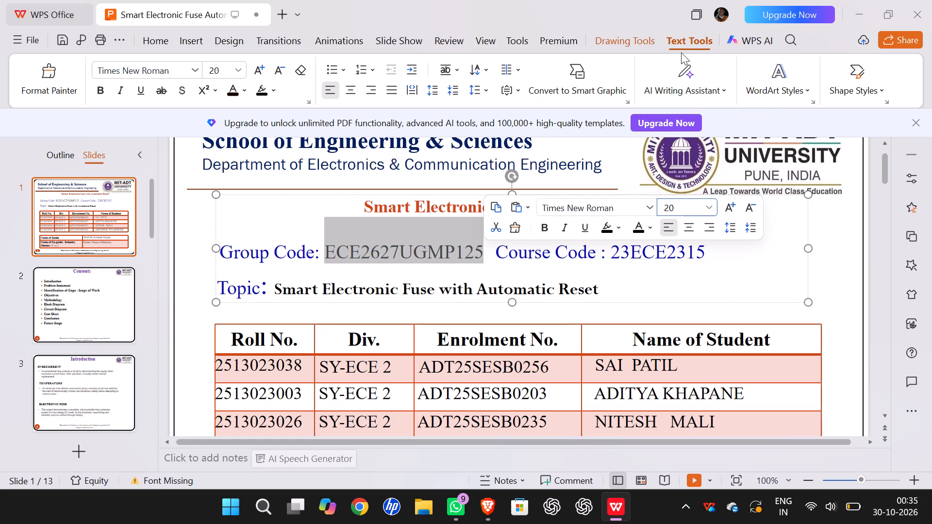
key(Escape)
click(659, 277)
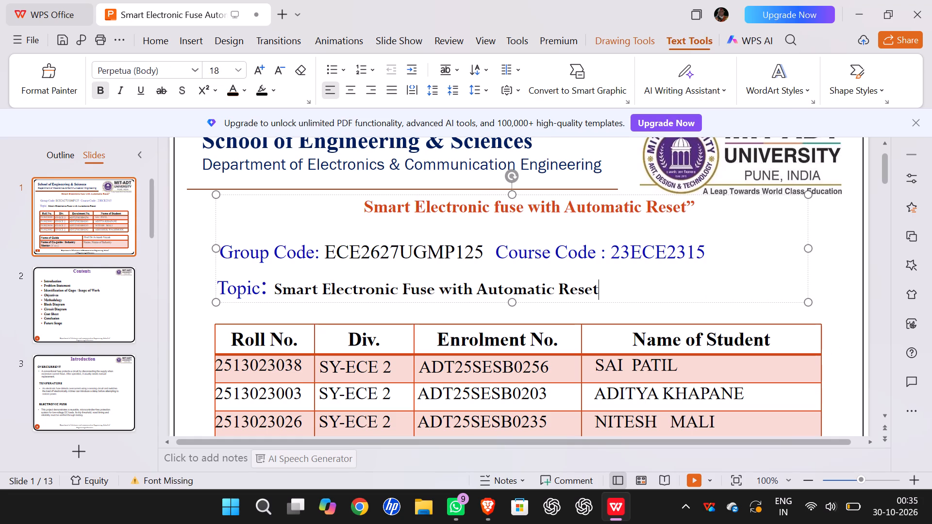
Set the font colour of the course code value 23ECE2315 to black.
drag(604, 249, 696, 257)
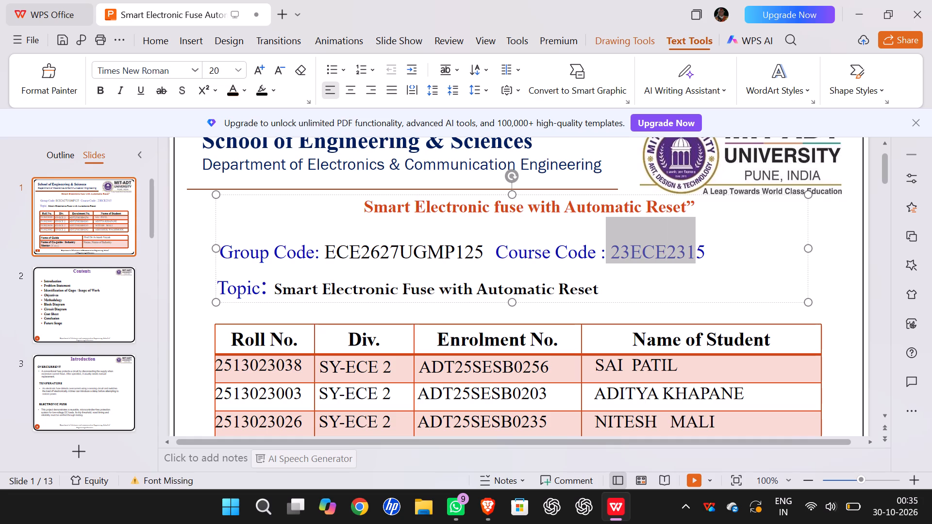
drag(696, 257, 707, 258)
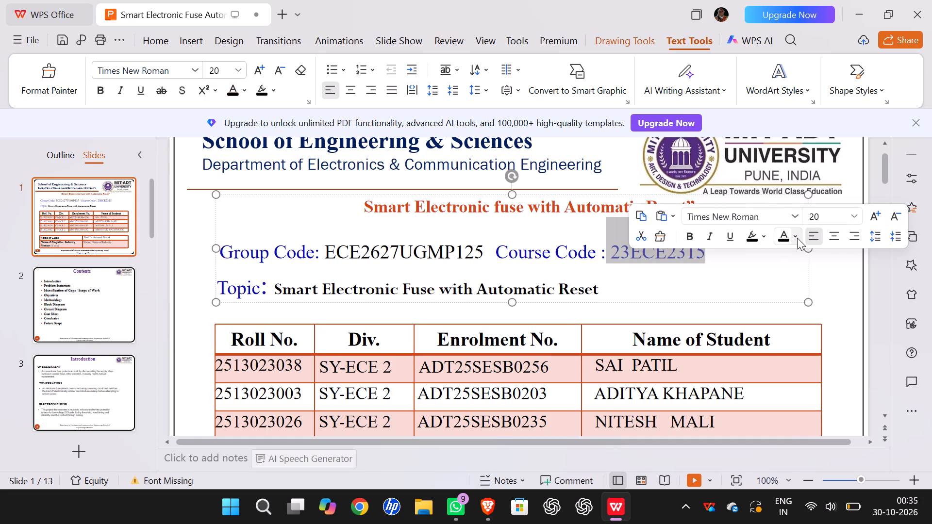
click(797, 238)
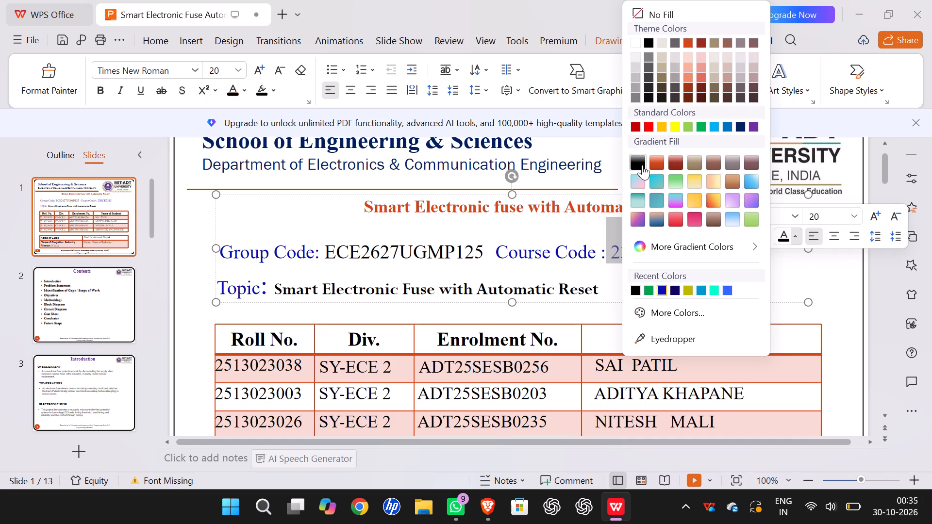
click(651, 39)
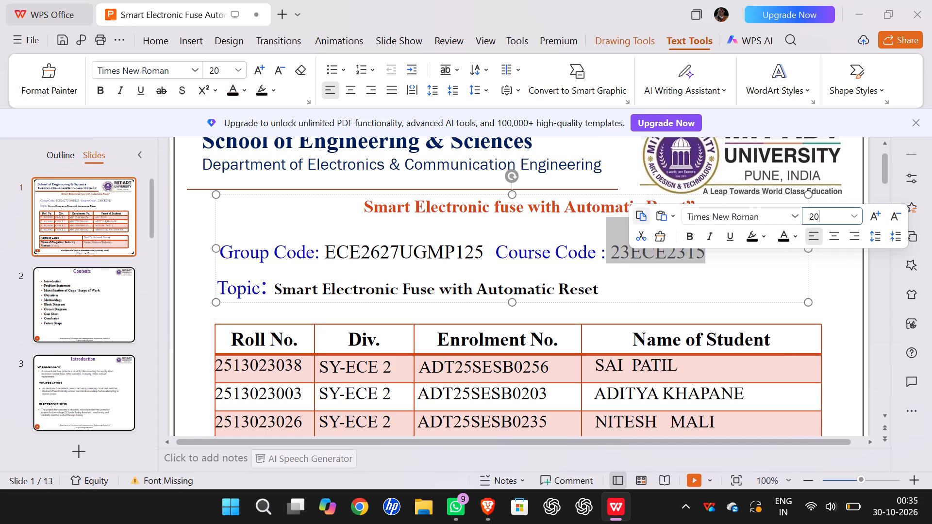
click(616, 283)
key(Escape)
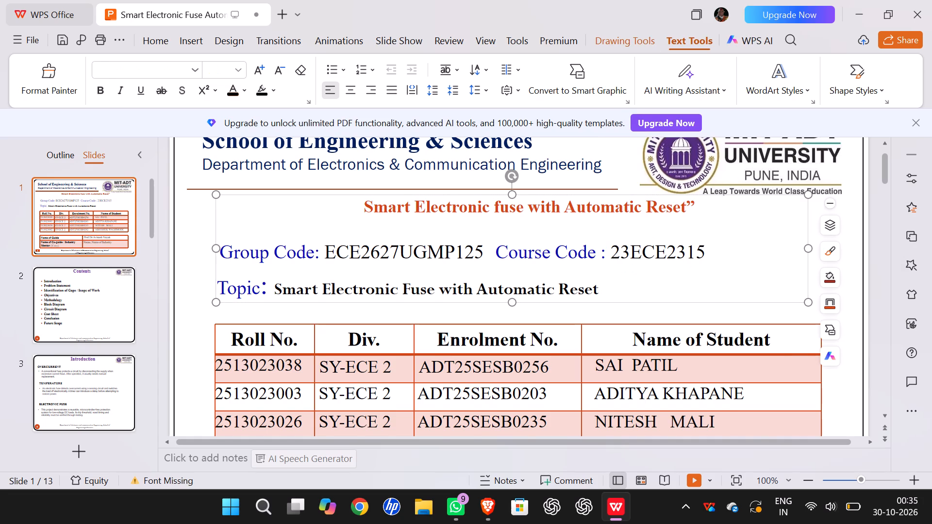
Delete the stray closing quotation mark at the end of the orange title line.
scroll(582, 326, down, 1)
scroll(574, 313, up, 2)
scroll(487, 282, up, 2)
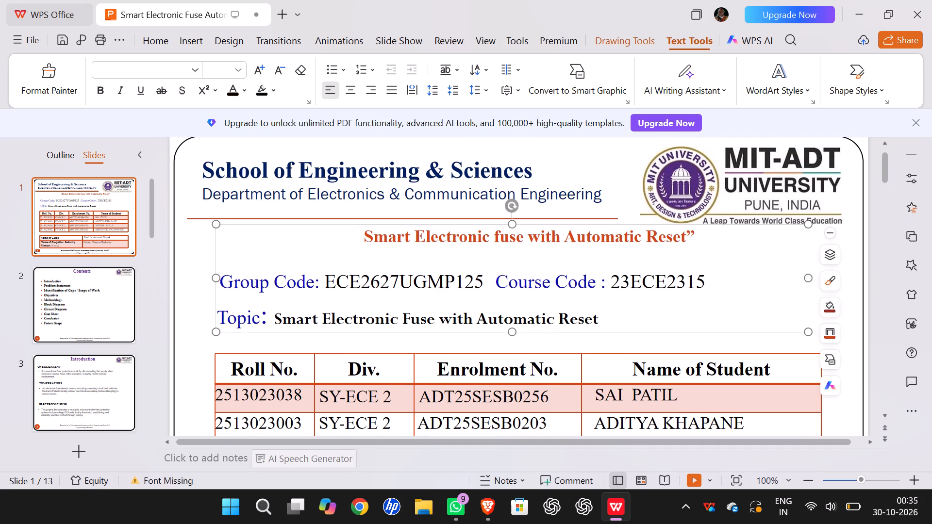
drag(365, 236, 740, 244)
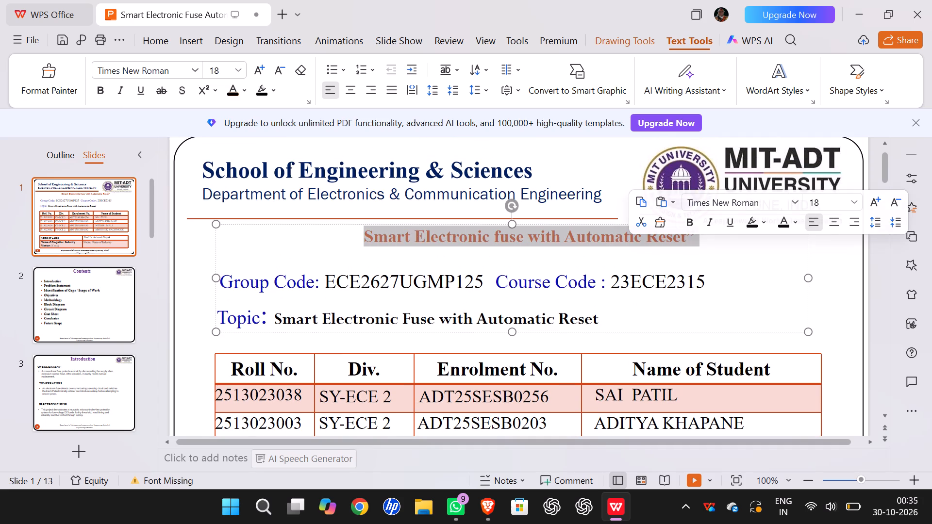
click(706, 248)
click(700, 243)
key(BackSpace)
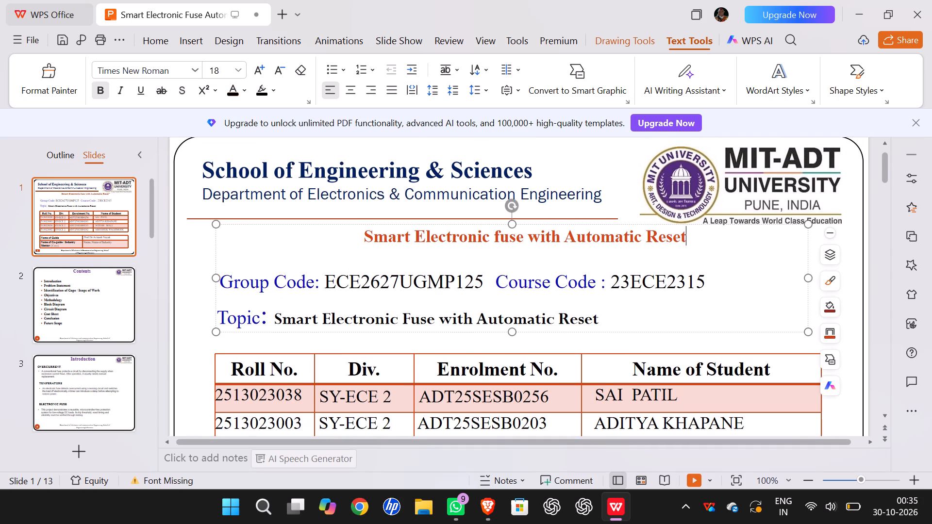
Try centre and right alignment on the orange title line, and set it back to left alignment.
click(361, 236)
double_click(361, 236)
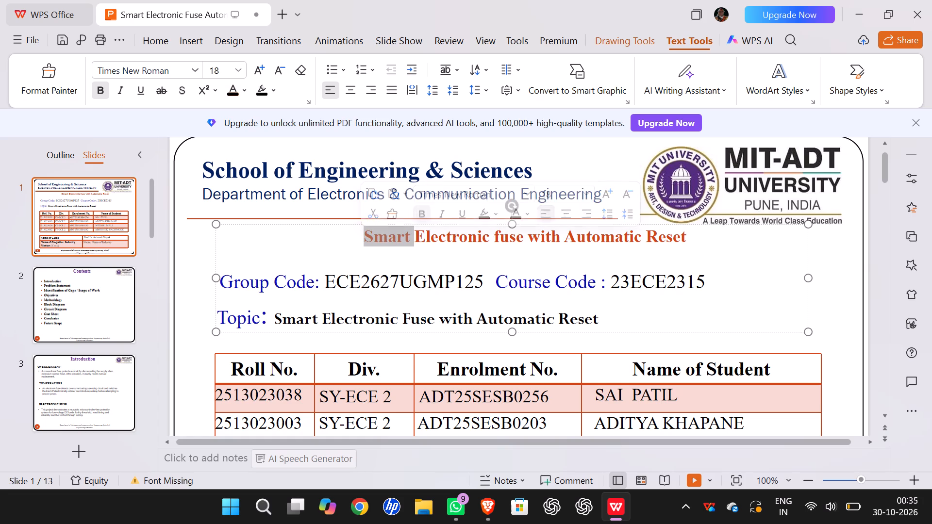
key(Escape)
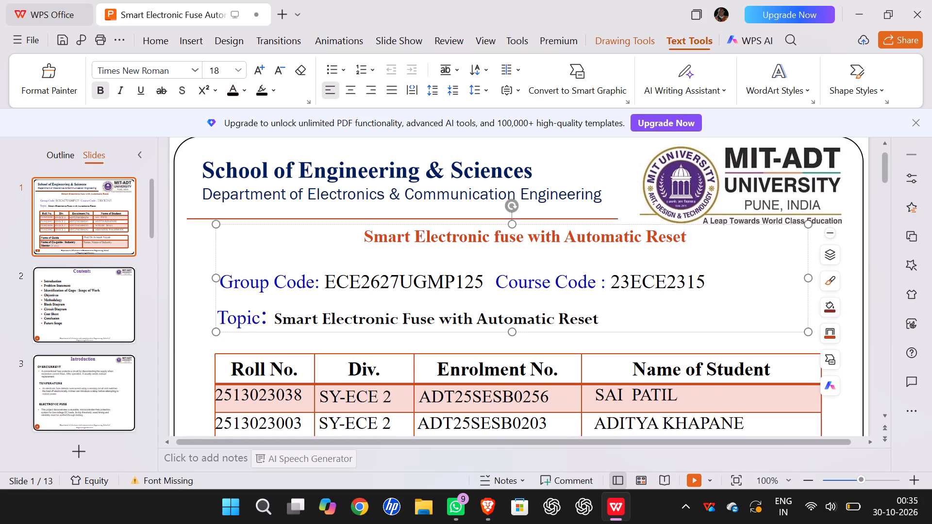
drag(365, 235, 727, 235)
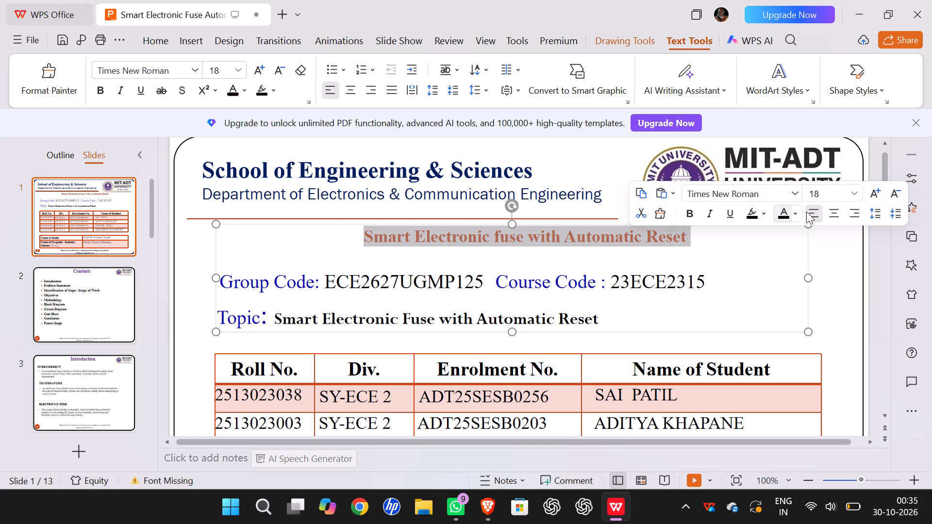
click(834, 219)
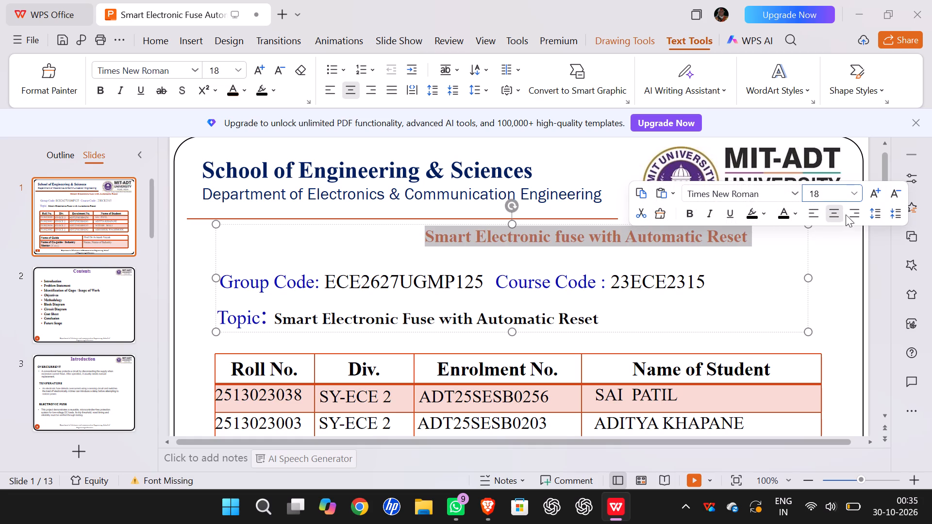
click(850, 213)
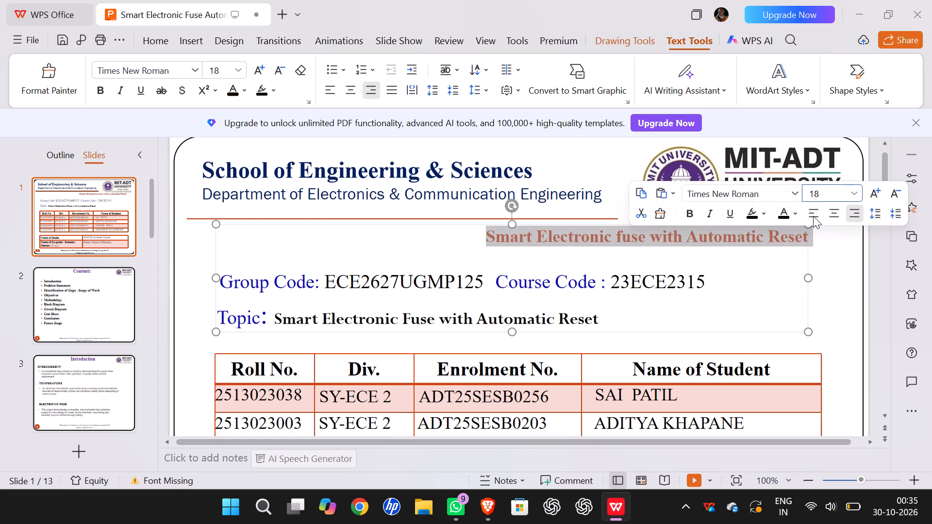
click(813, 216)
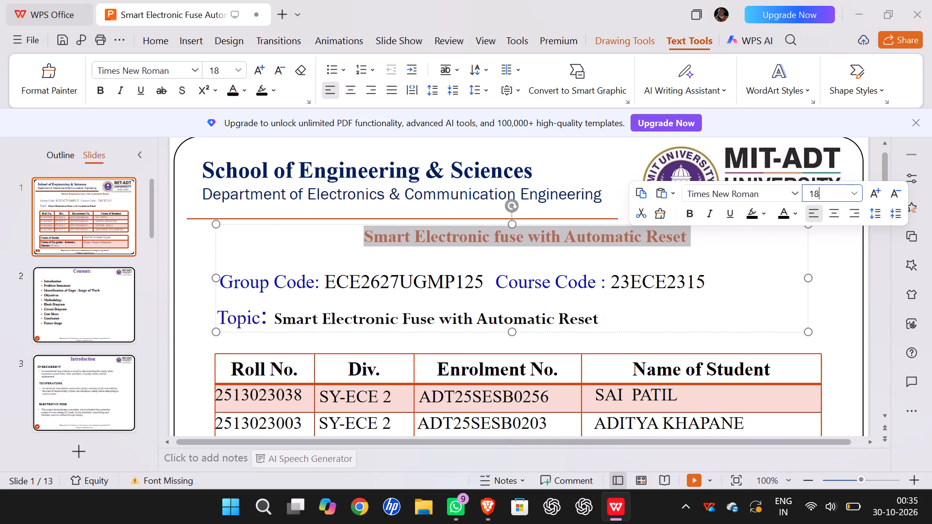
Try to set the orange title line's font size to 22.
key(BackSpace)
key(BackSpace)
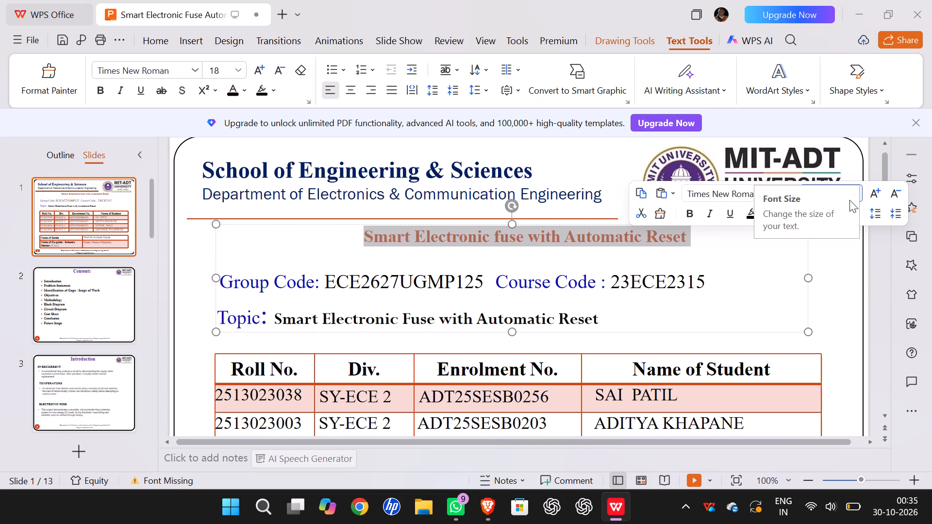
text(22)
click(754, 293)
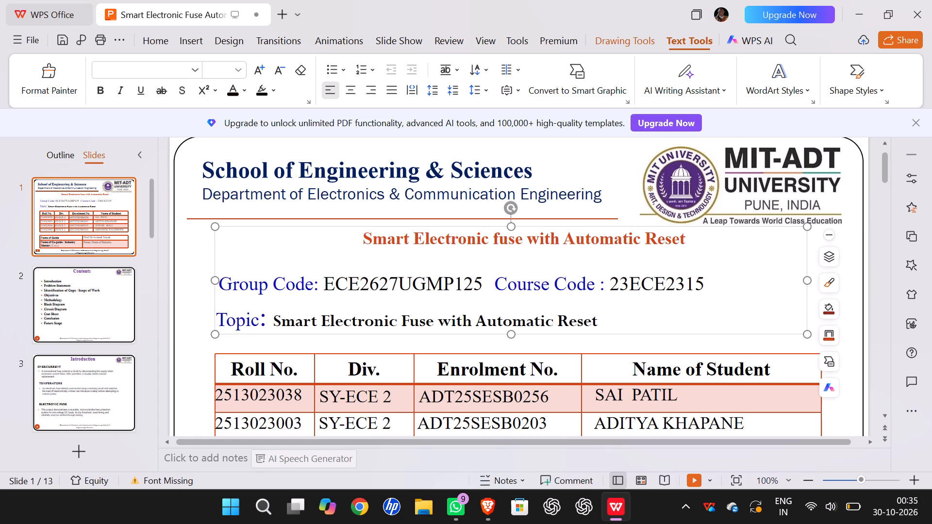
Set the font size of the whole orange title line to 22.
click(394, 244)
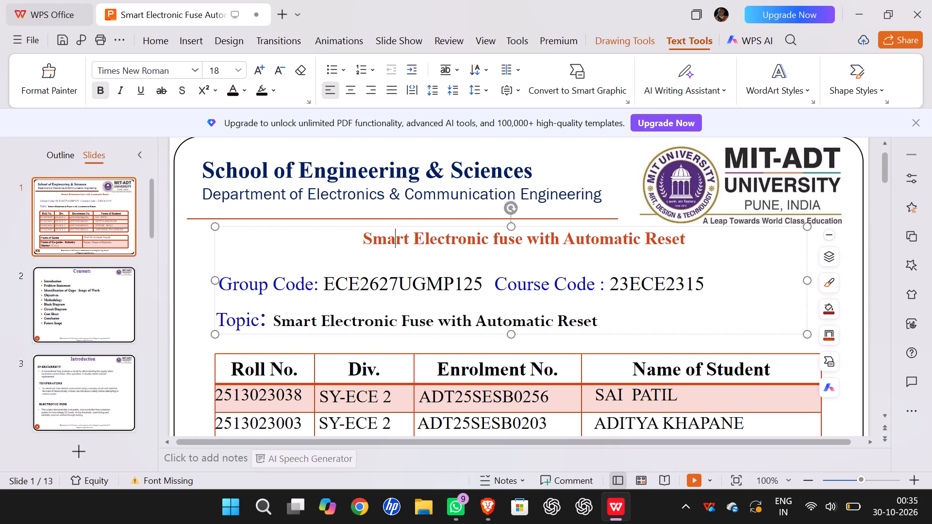
drag(365, 242, 707, 233)
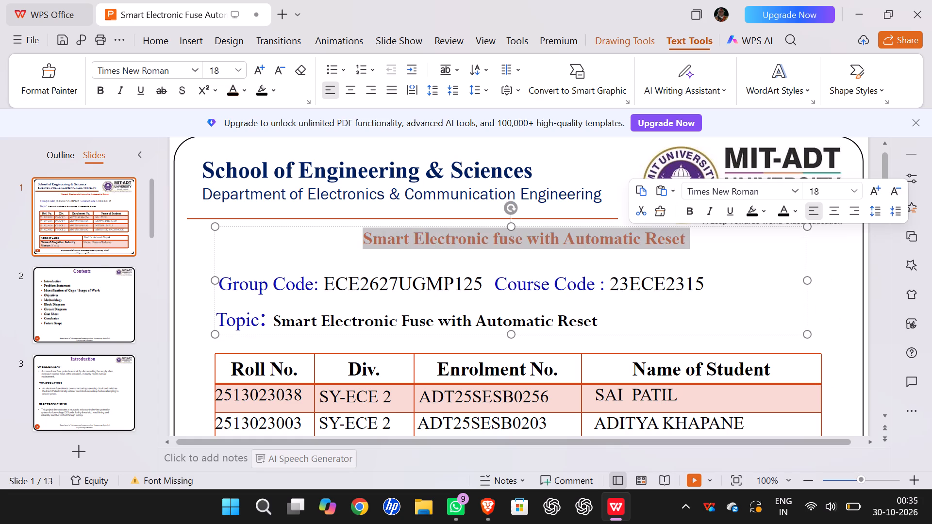
click(827, 191)
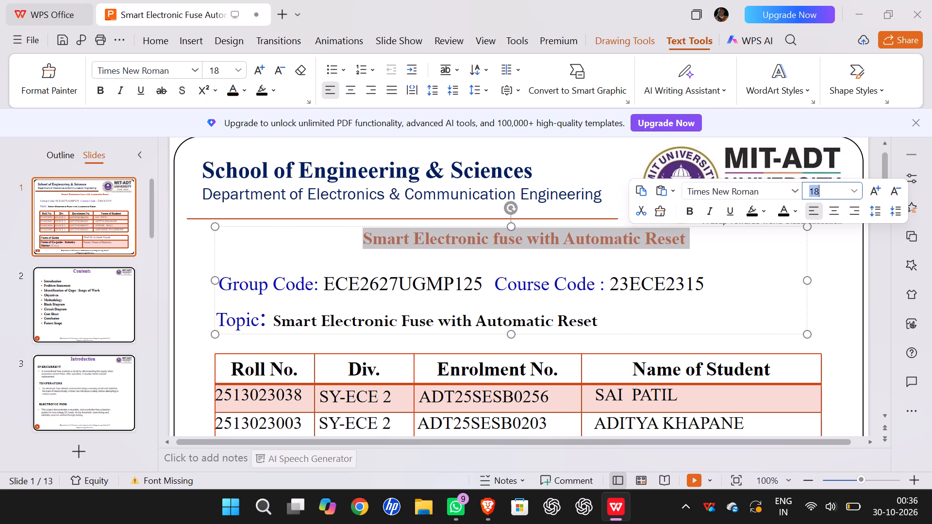
key(BackSpace)
text(22)
key(Return)
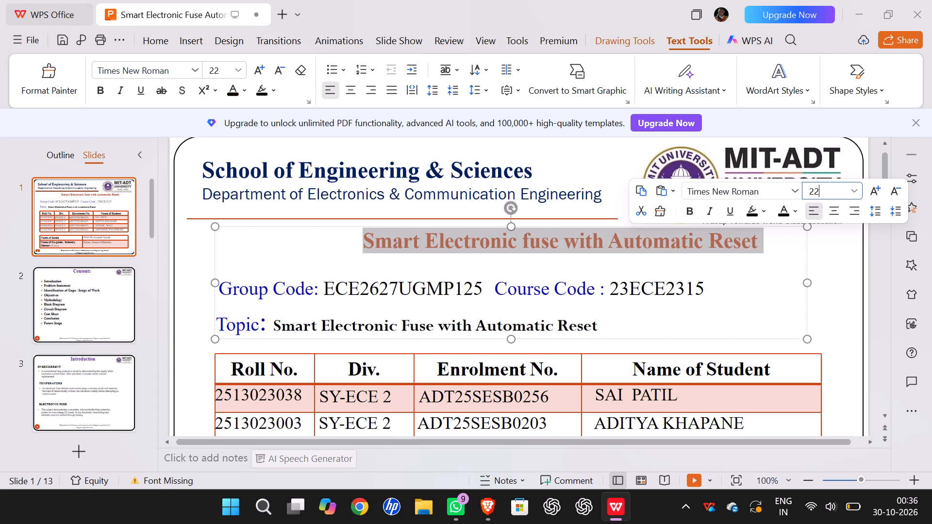
Check the font and size of the orange title line and of the Topic text below it.
drag(381, 237, 349, 239)
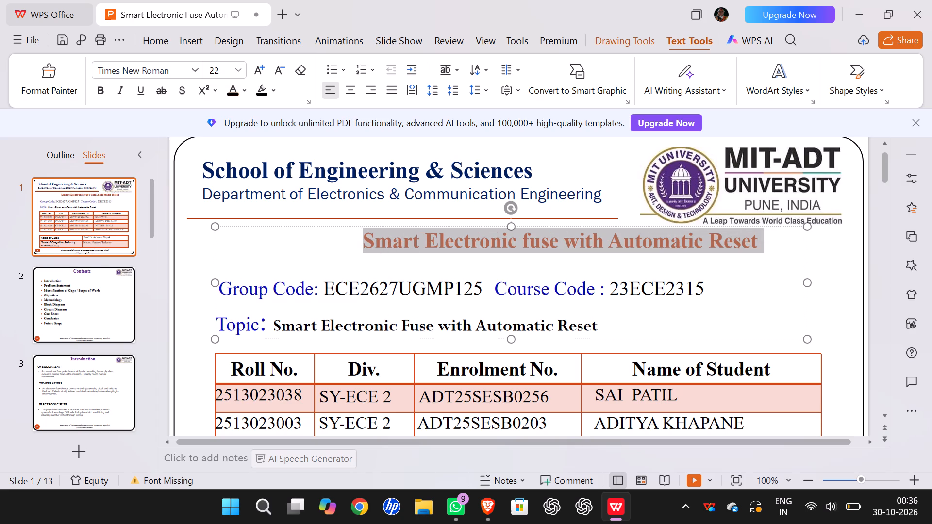
key(Escape)
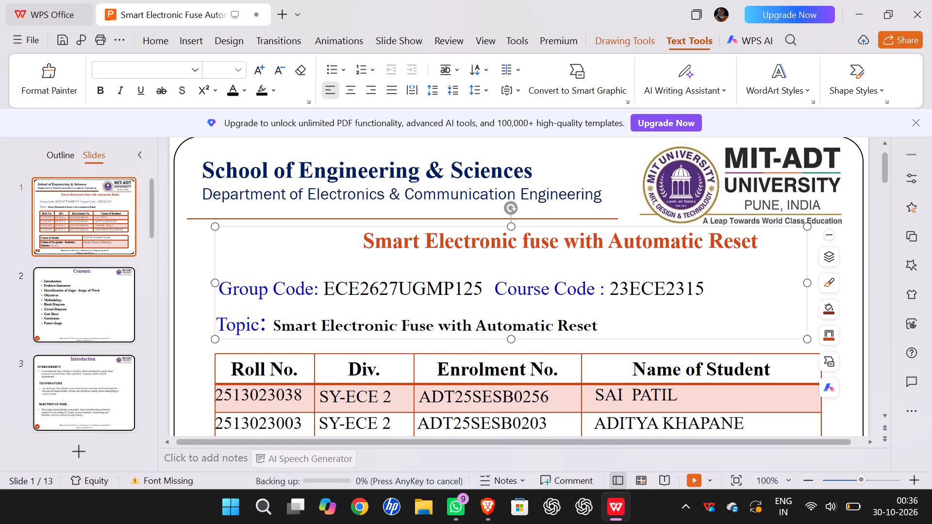
drag(373, 239, 582, 253)
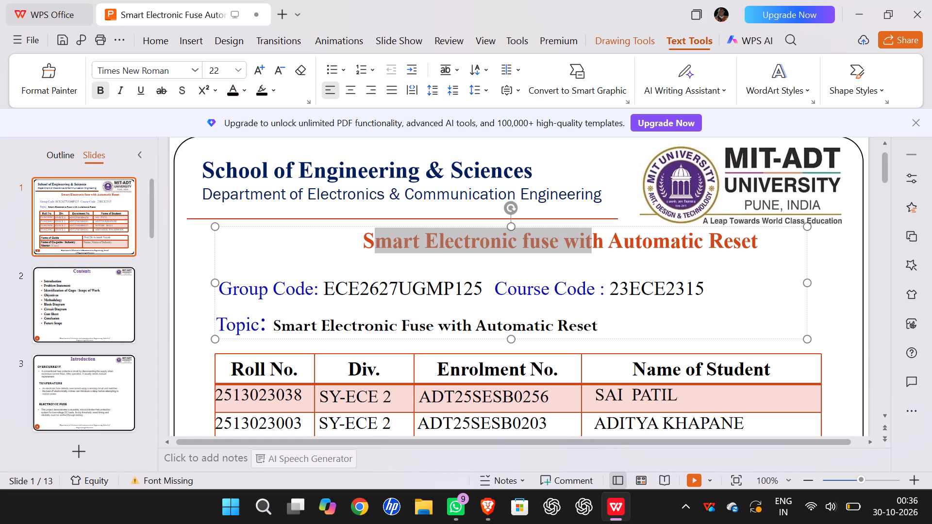
drag(582, 253, 579, 225)
key(Escape)
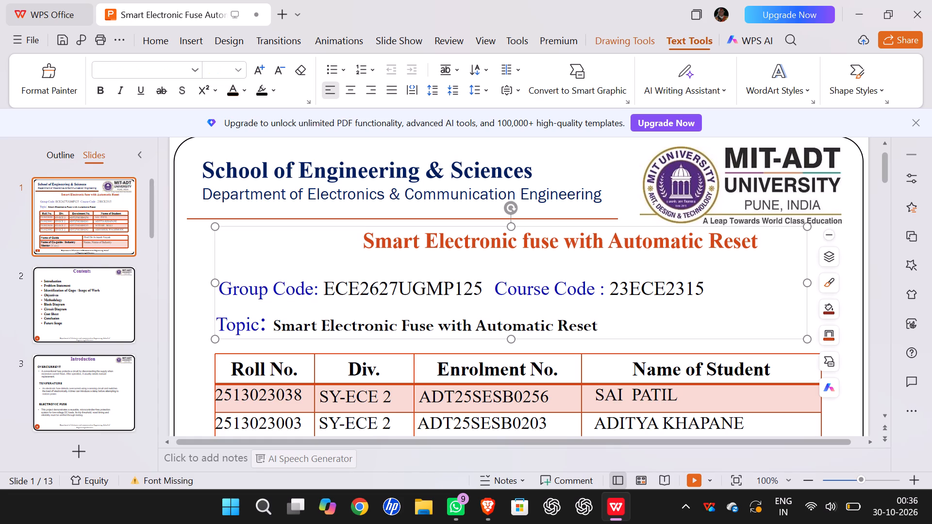
drag(278, 324, 486, 337)
key(Escape)
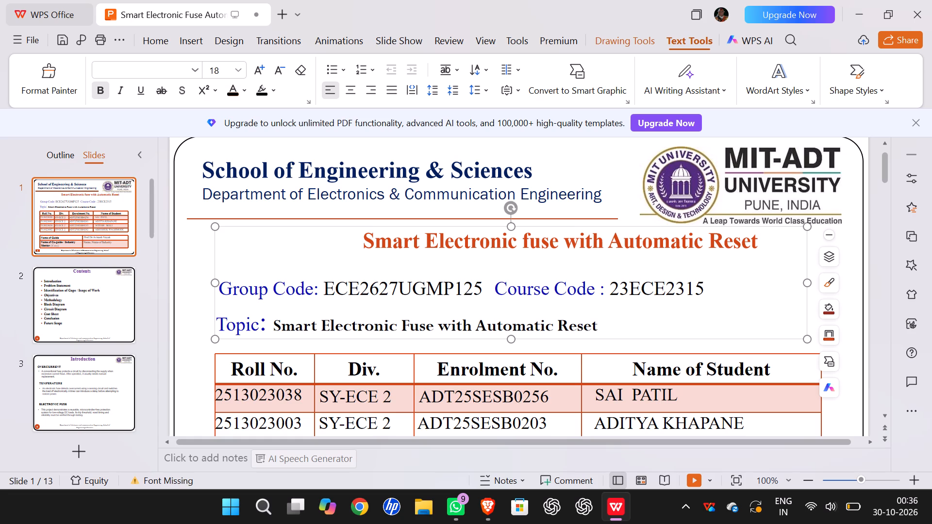
Capitalise "with" in the Topic line so that it reads "Smart Electronic Fuse With Automatic Reset".
click(449, 323)
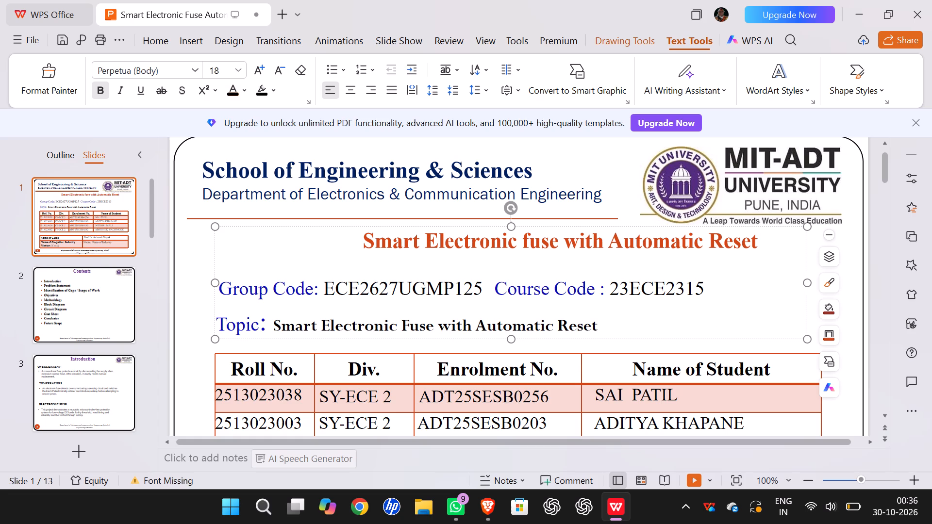
key(w)
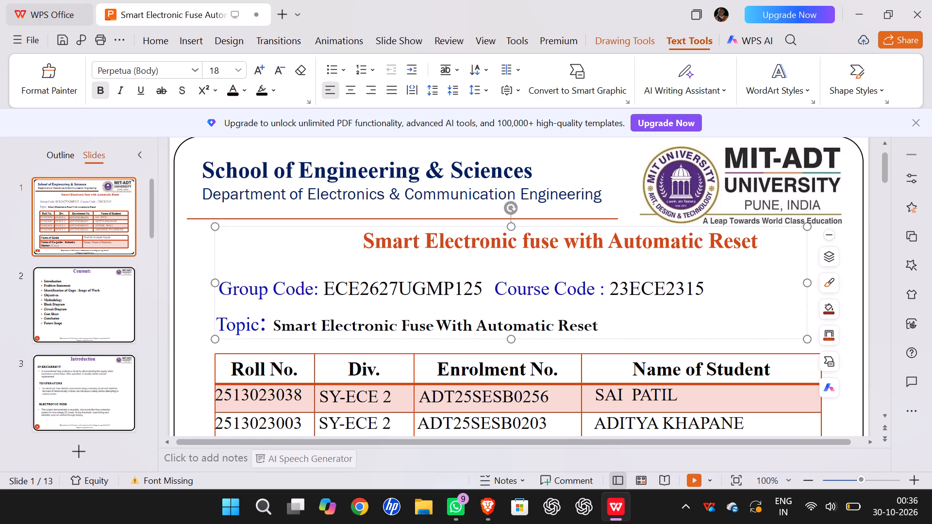
key(Escape)
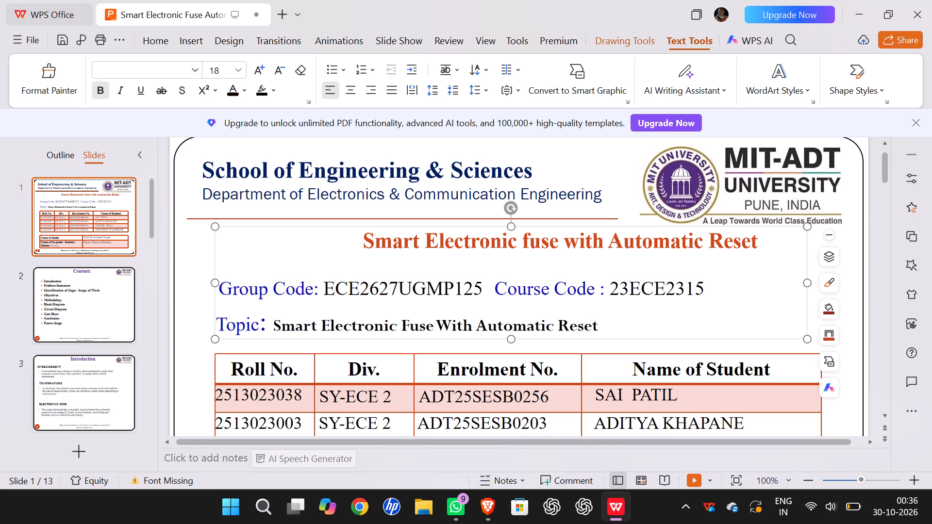
Set the font size of "Smart Electronic Fuse With Automatic Reset" in the Topic line to 20.
drag(274, 326, 599, 338)
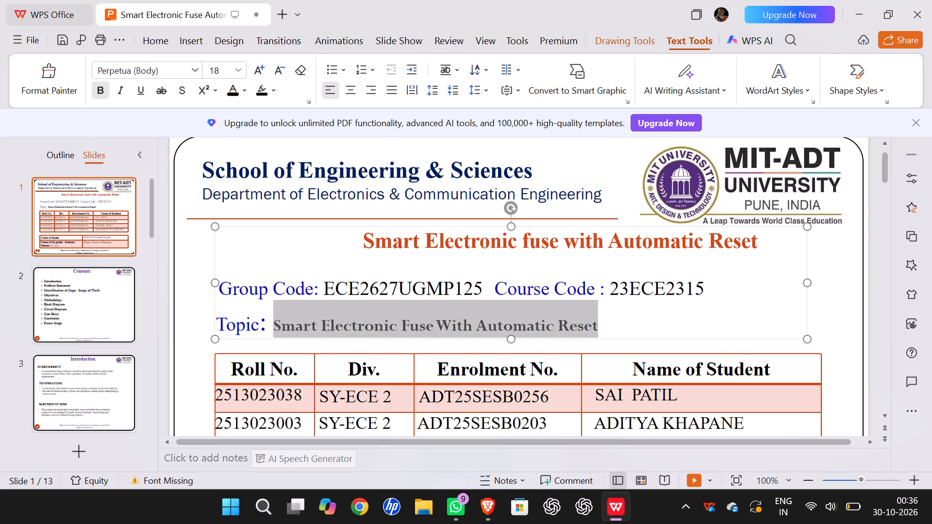
drag(599, 338, 599, 338)
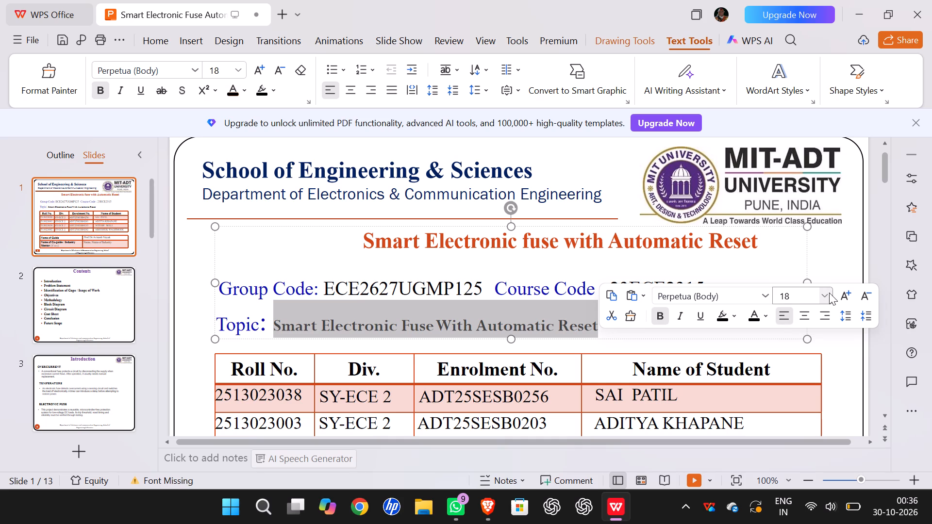
click(801, 299)
click(825, 298)
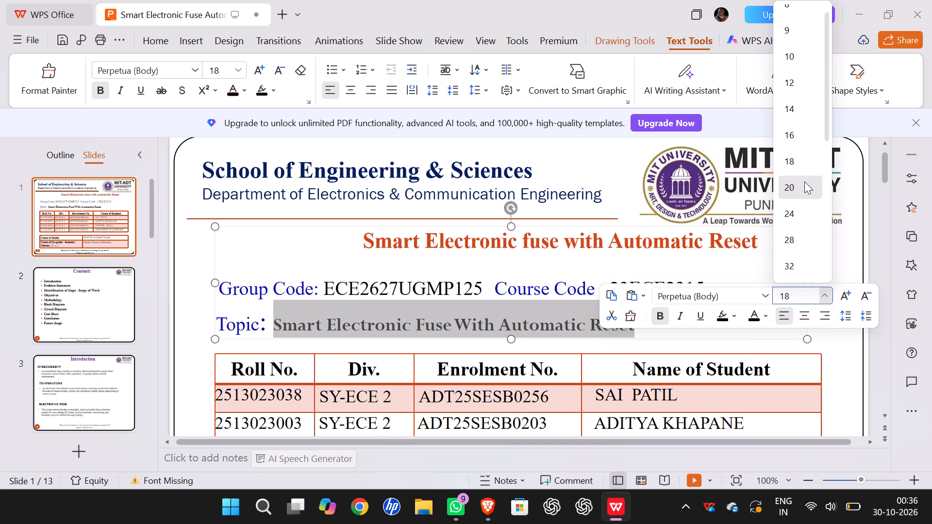
click(803, 184)
Check the font and size of the group code value, the course code label and value, and the Topic label.
click(366, 293)
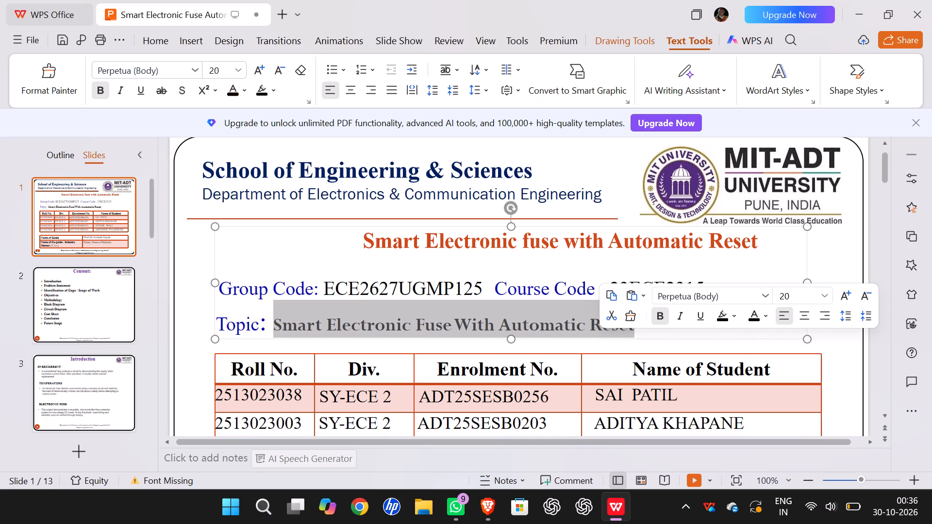
drag(328, 291, 487, 288)
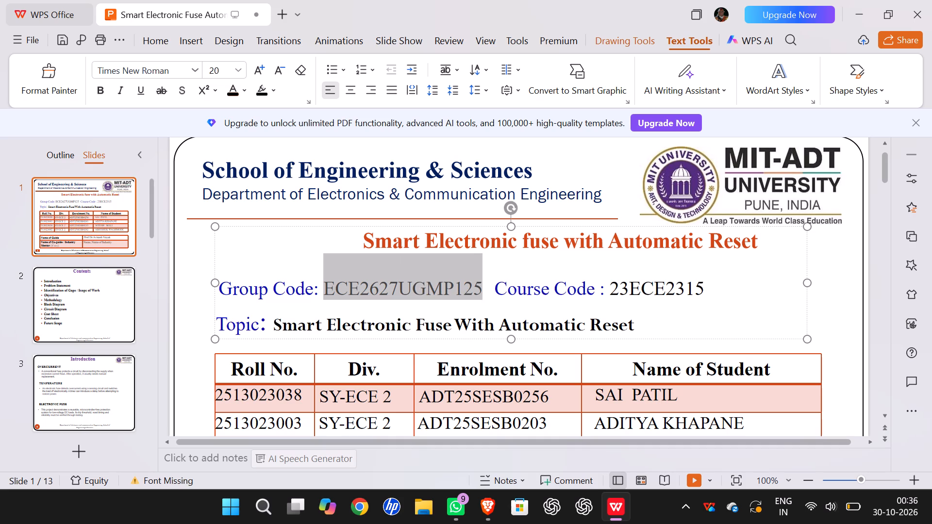
drag(487, 288, 489, 287)
key(Escape)
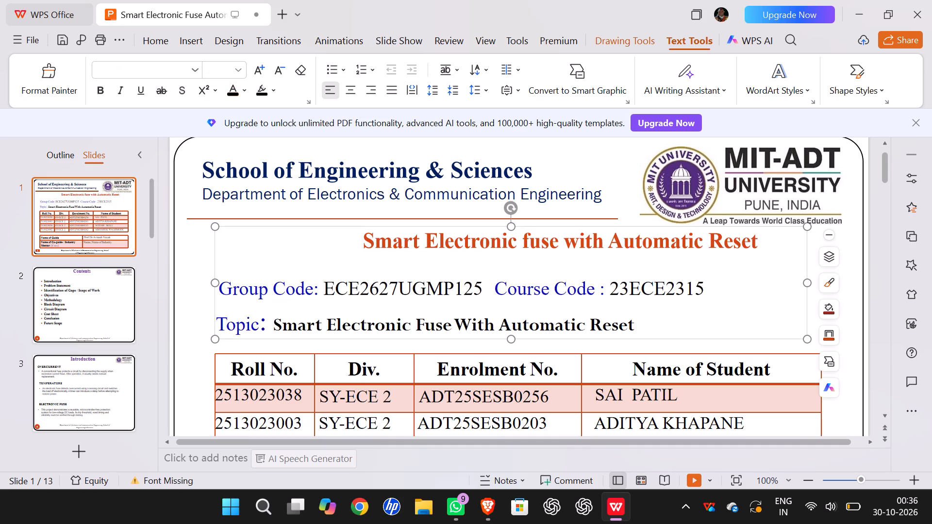
drag(607, 286, 732, 300)
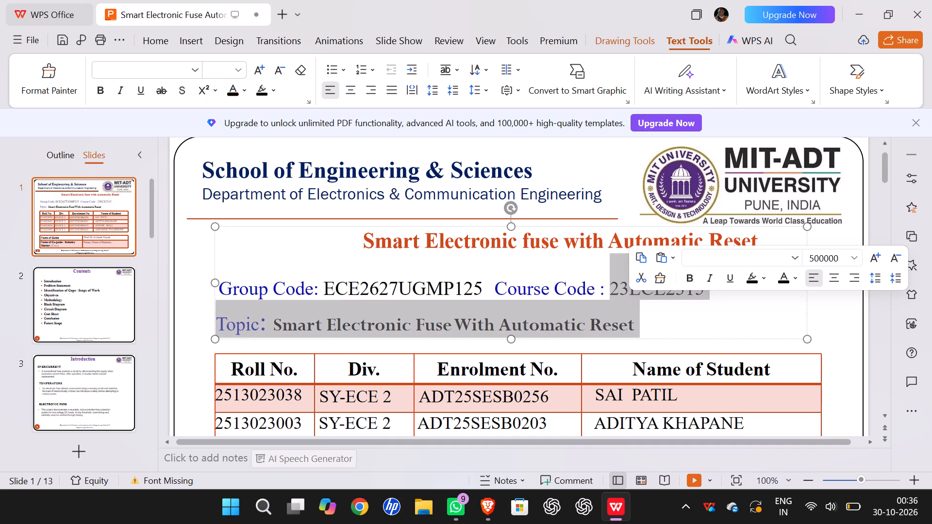
key(Escape)
drag(612, 288, 704, 294)
click(736, 302)
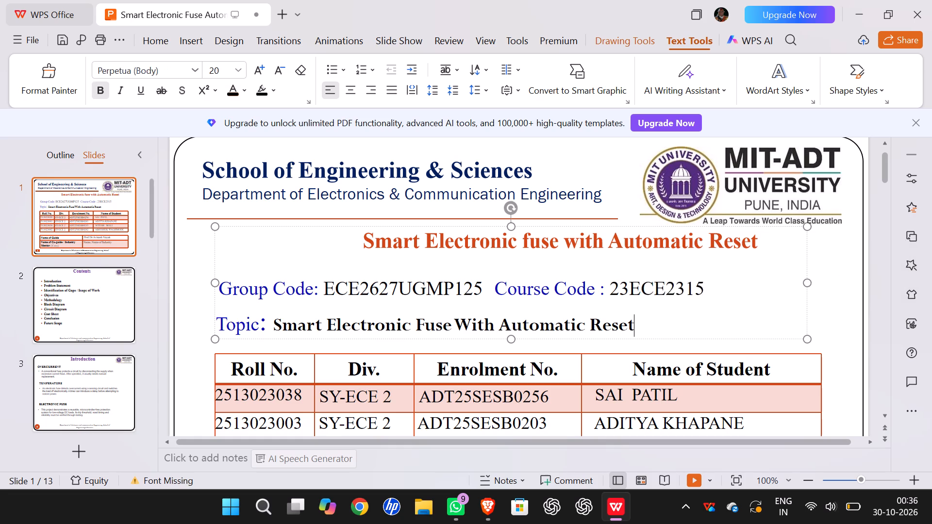
key(Escape)
drag(490, 290, 609, 291)
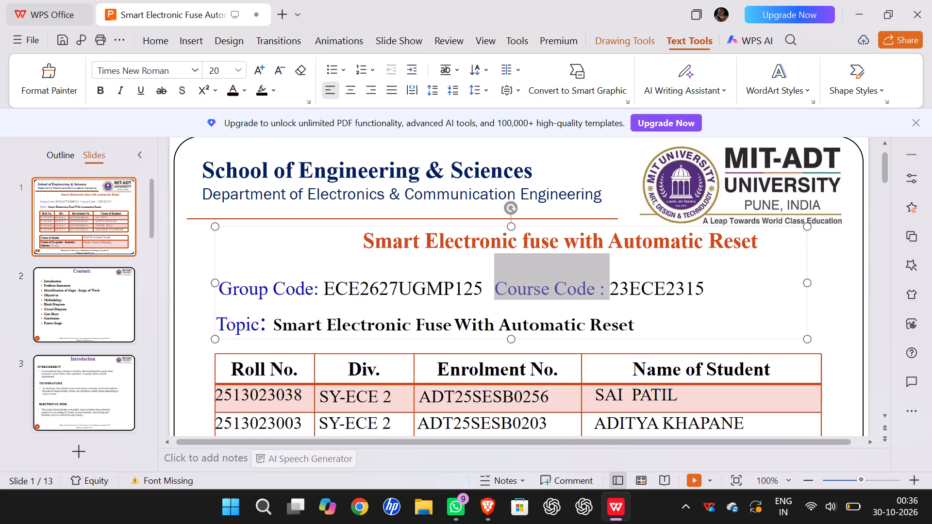
drag(609, 291, 603, 295)
key(Escape)
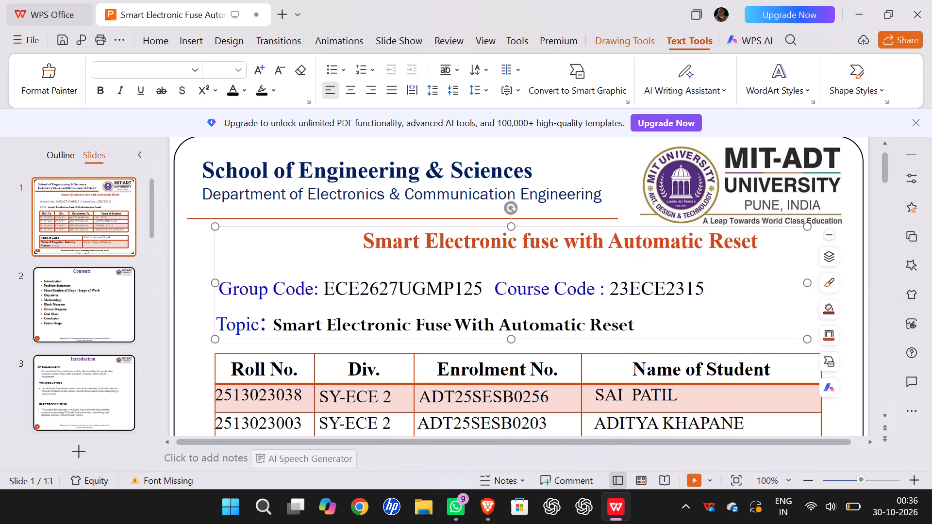
drag(224, 327, 232, 323)
key(Escape)
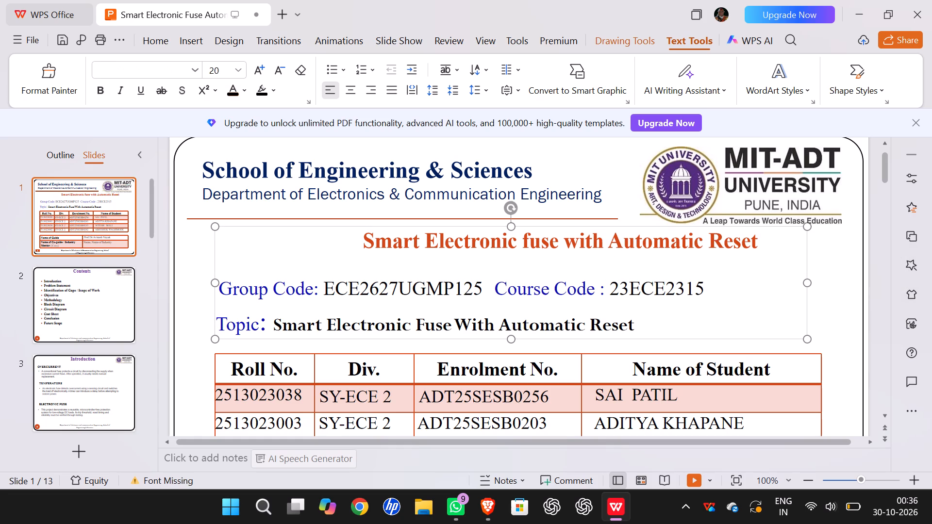
Look through the rest of the title slide and the Contents slide, and go on to the Introduction slide.
scroll(754, 341, down, 7)
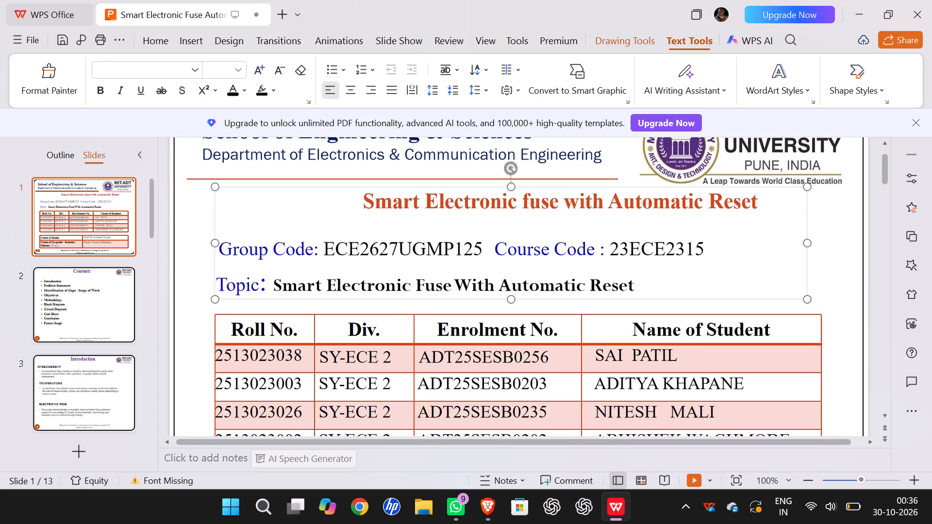
scroll(748, 336, down, 7)
scroll(671, 380, down, 11)
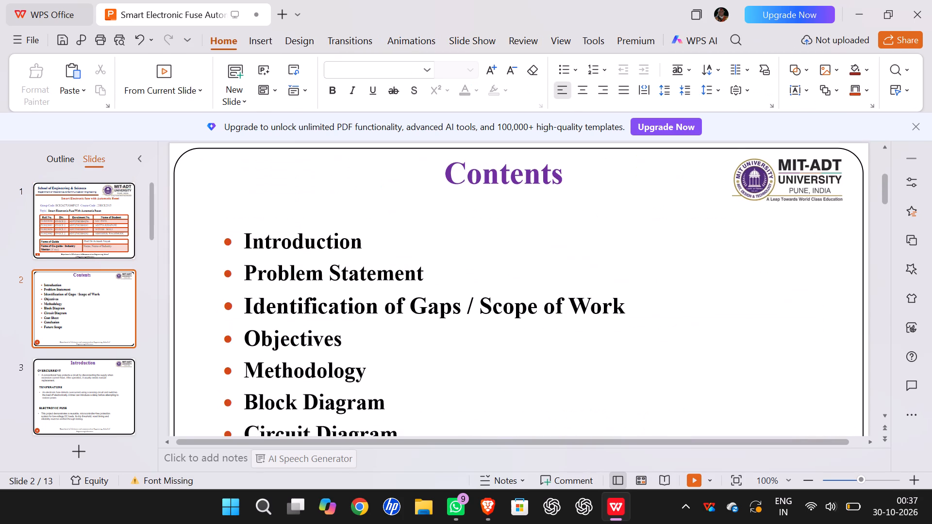
scroll(615, 360, up, 4)
scroll(611, 361, down, 6)
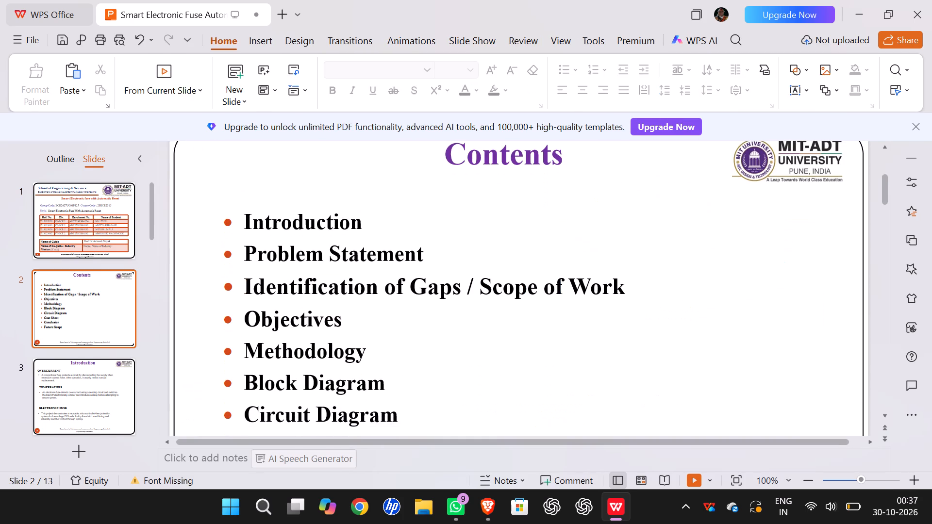
scroll(107, 247, down, 3)
scroll(219, 264, down, 1)
scroll(369, 292, down, 16)
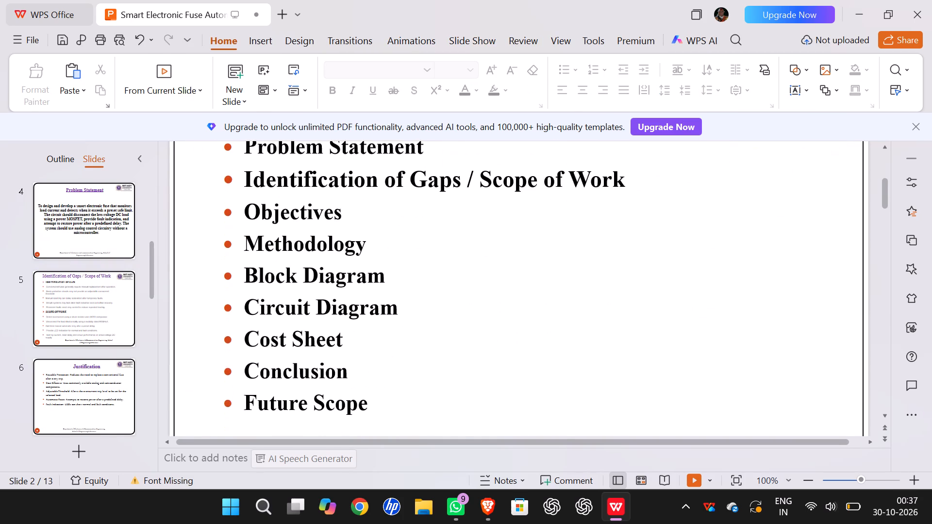
scroll(383, 295, down, 10)
scroll(386, 298, up, 5)
scroll(386, 298, down, 3)
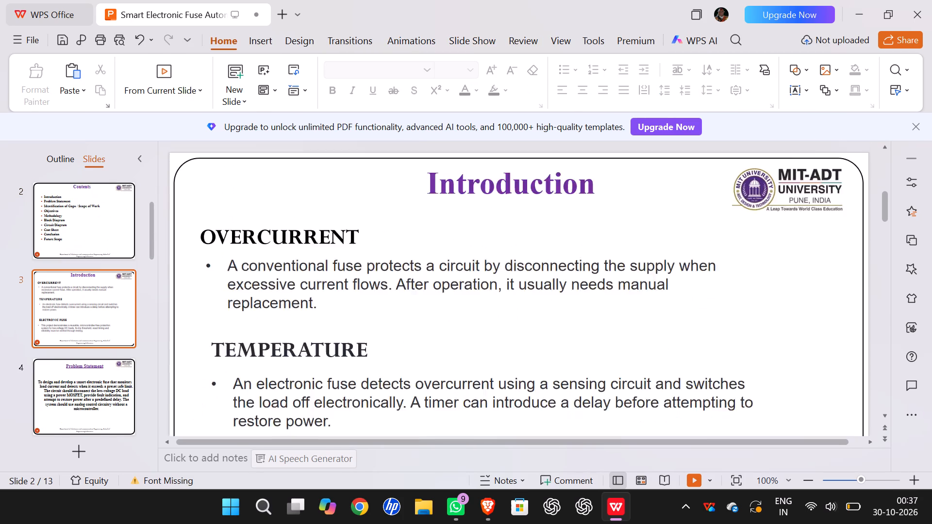
Check the font and size of the three body paragraphs and the TEMPERATURE heading on the Introduction slide.
scroll(386, 298, down, 4)
scroll(386, 298, up, 2)
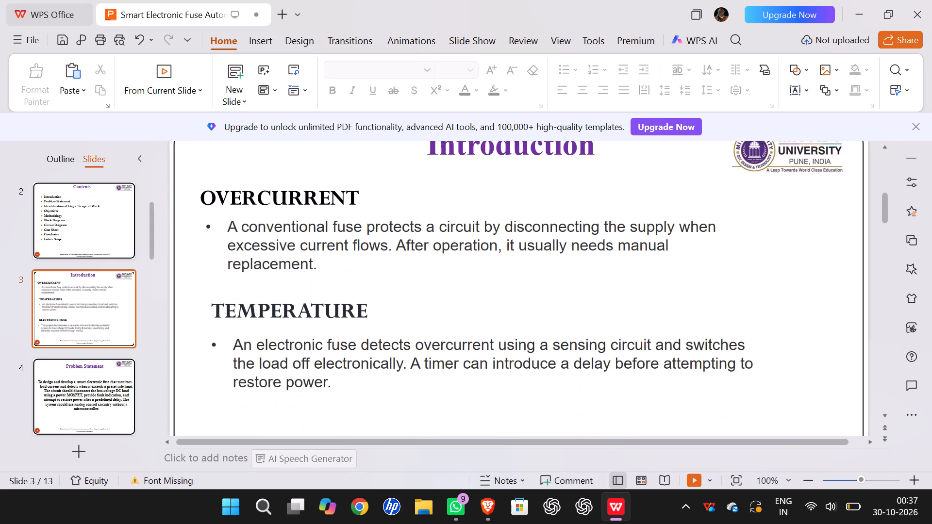
drag(233, 341, 359, 366)
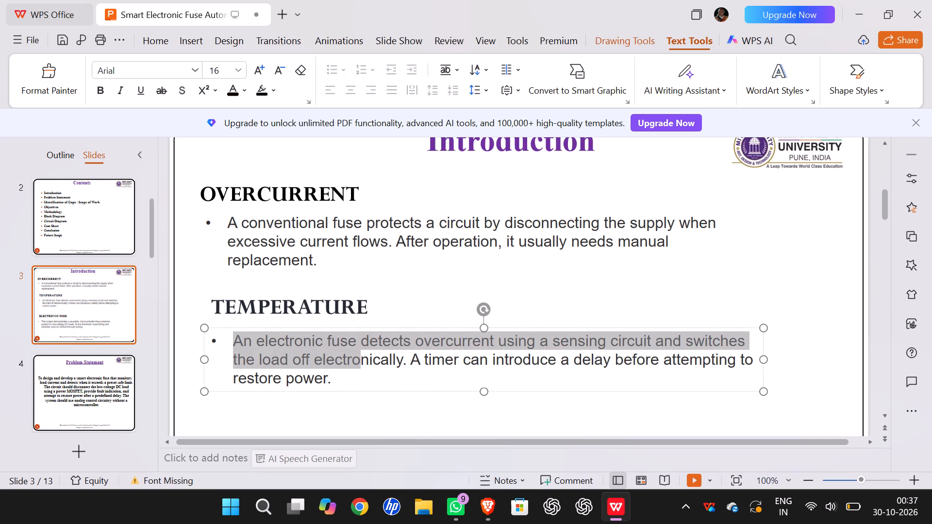
drag(359, 366, 371, 381)
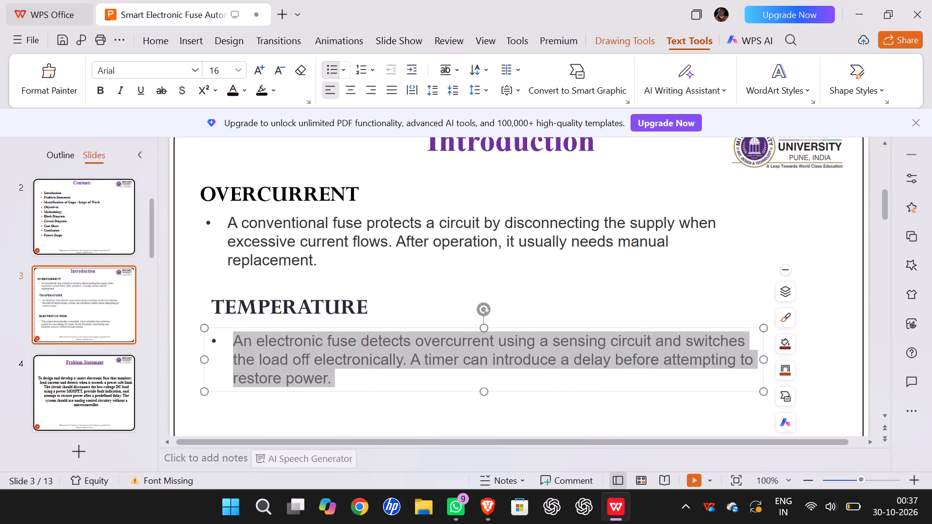
drag(223, 224, 335, 268)
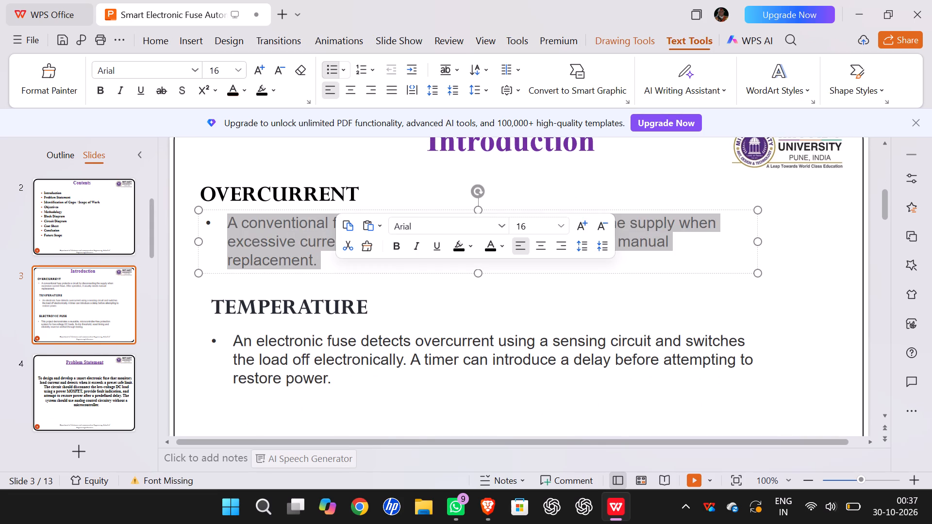
scroll(417, 328, down, 14)
scroll(325, 324, down, 6)
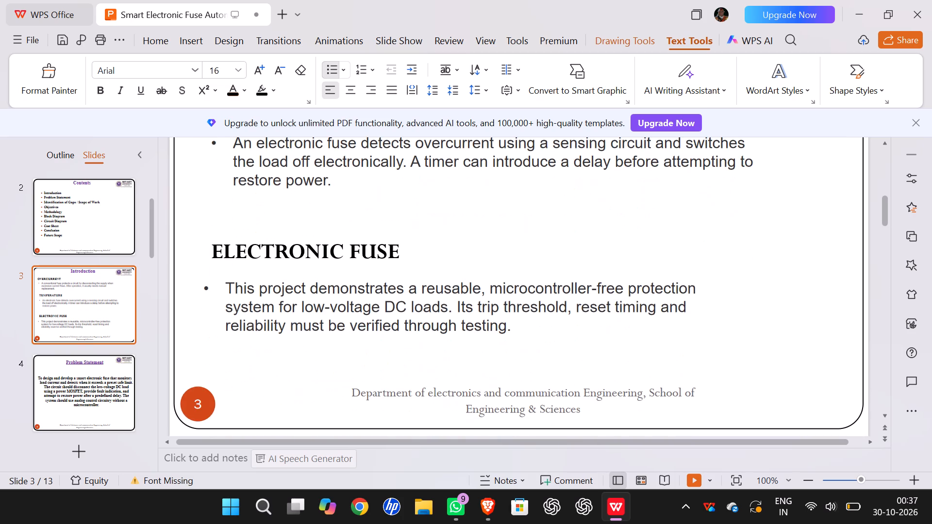
drag(233, 287, 510, 339)
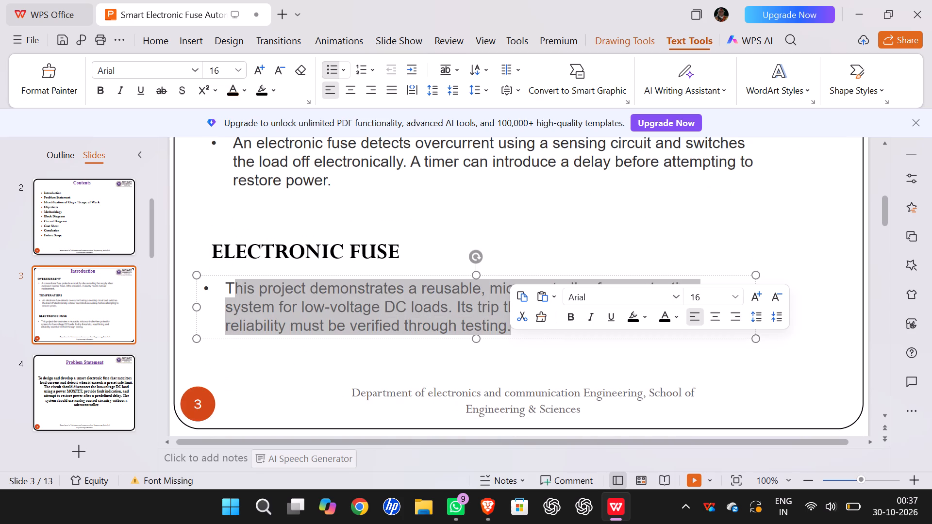
scroll(487, 329, down, 11)
scroll(408, 327, up, 19)
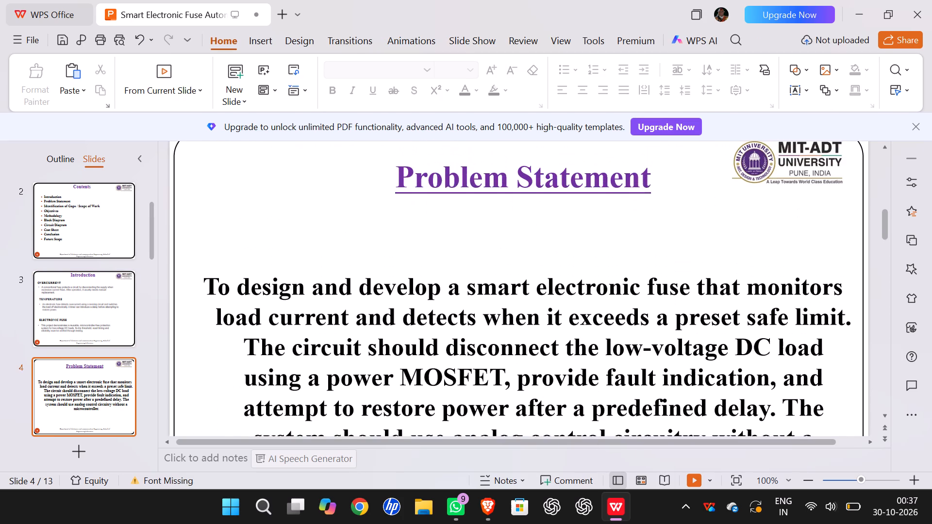
scroll(306, 281, up, 13)
drag(213, 324, 433, 340)
scroll(432, 351, down, 20)
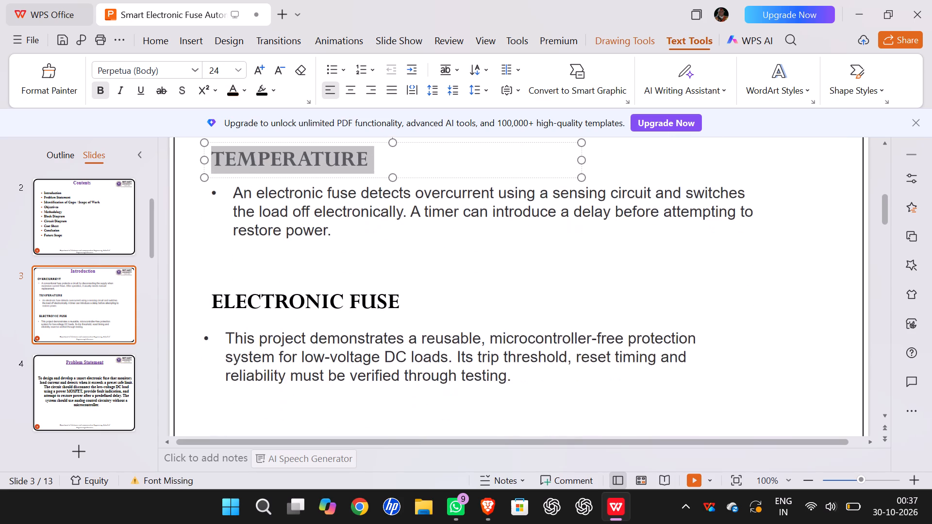
Set the font size of the whole Problem Statement paragraph on slide 4 to 20.
scroll(400, 339, down, 13)
click(329, 288)
scroll(365, 303, up, 7)
drag(207, 169, 626, 380)
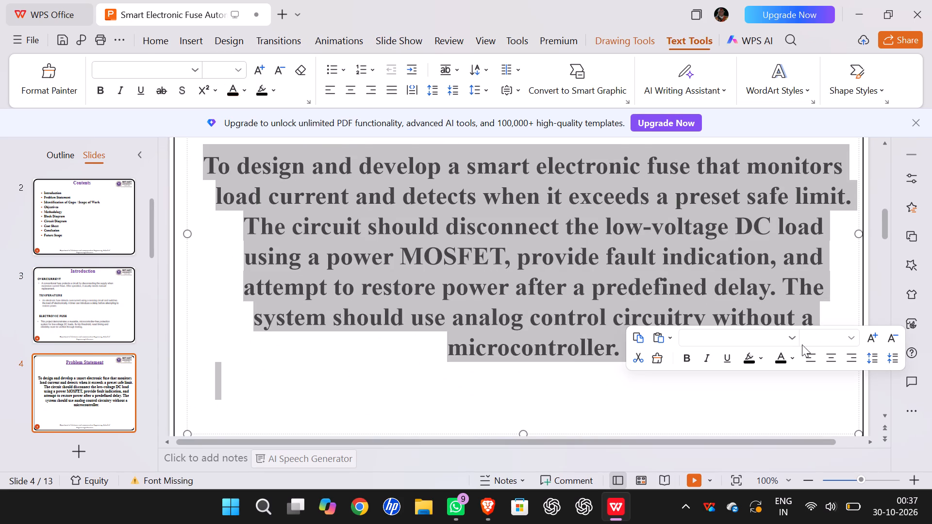
click(837, 338)
text(24)
key(Return)
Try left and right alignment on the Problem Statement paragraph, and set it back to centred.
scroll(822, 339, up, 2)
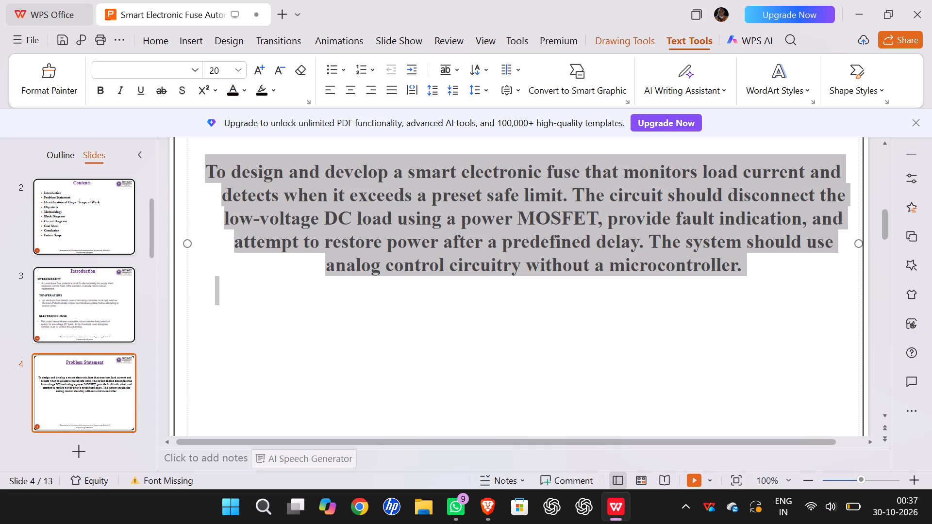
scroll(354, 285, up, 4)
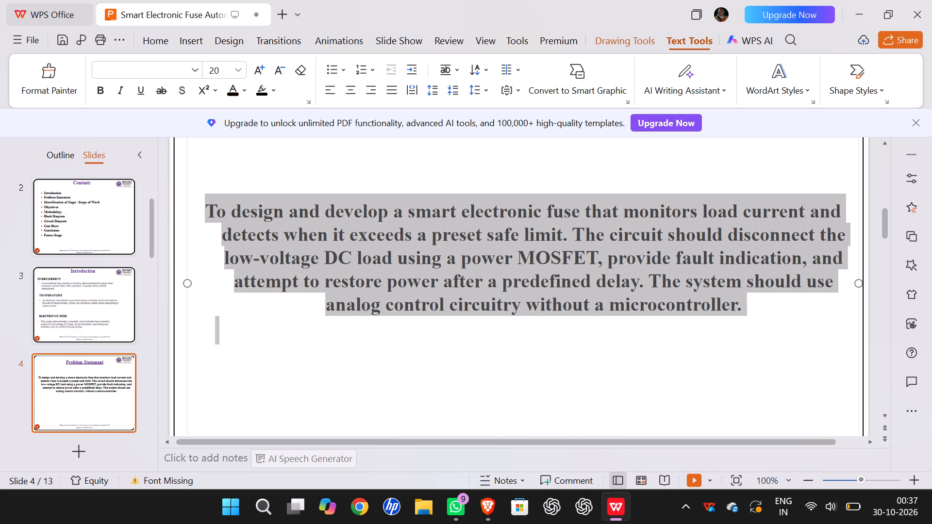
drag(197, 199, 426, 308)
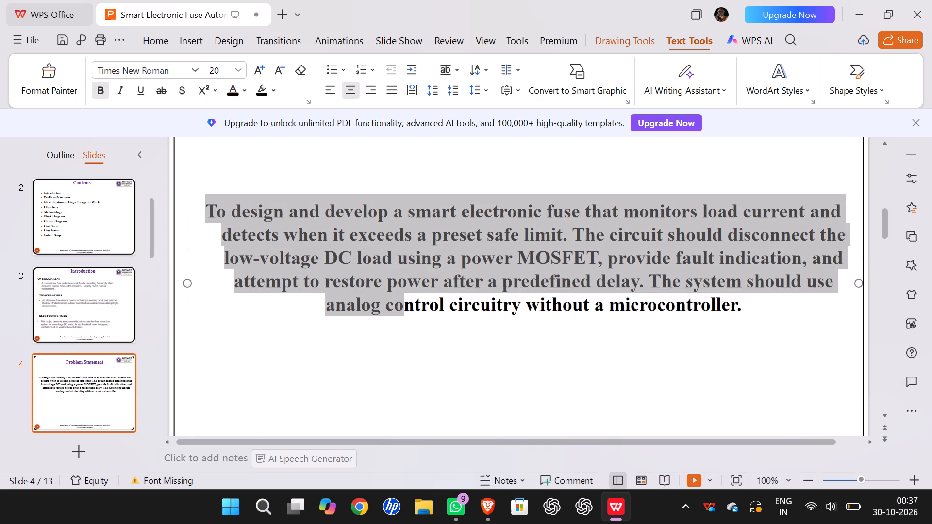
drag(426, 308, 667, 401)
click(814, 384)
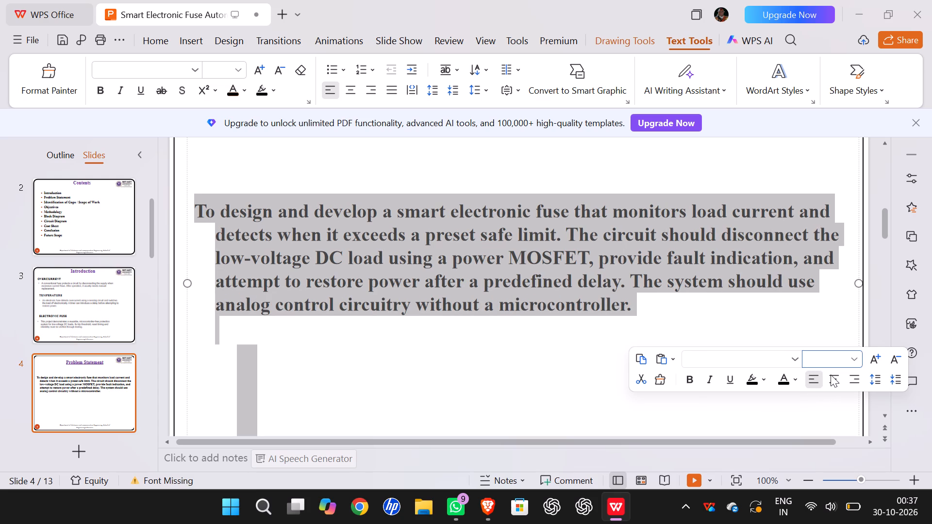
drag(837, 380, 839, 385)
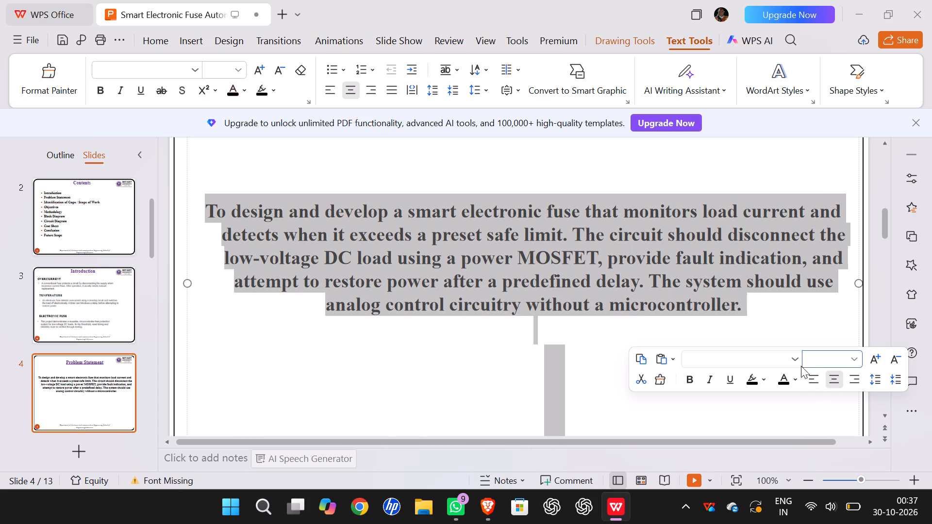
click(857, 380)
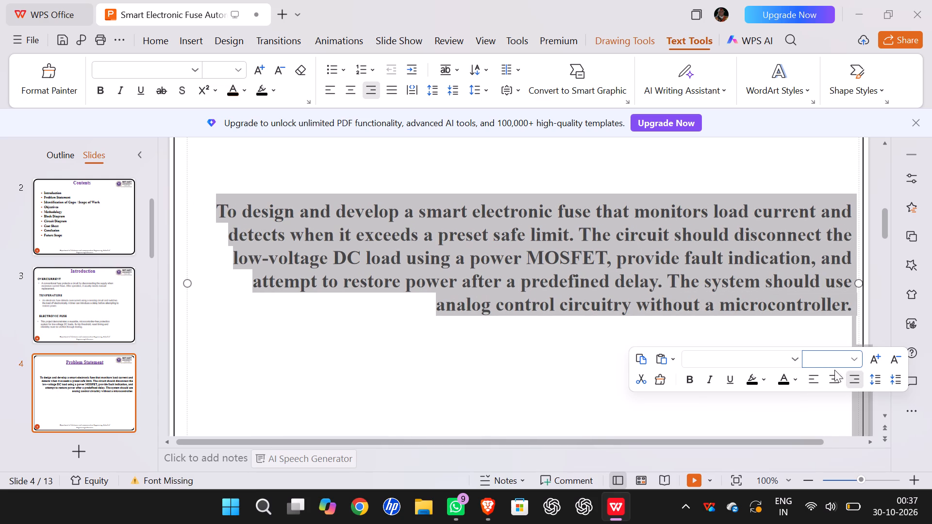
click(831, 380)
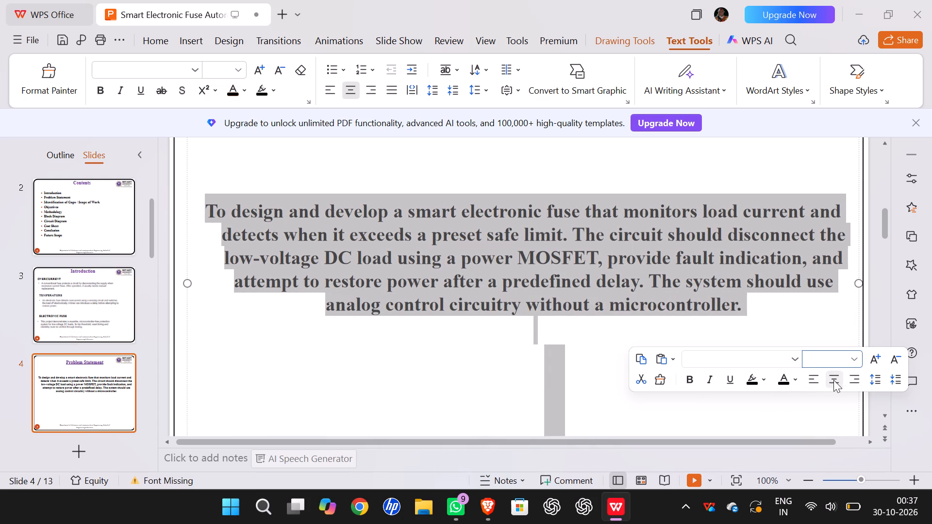
Increase the line spacing of the selected Problem Statement paragraph by several increments.
click(876, 380)
triple_click(874, 378)
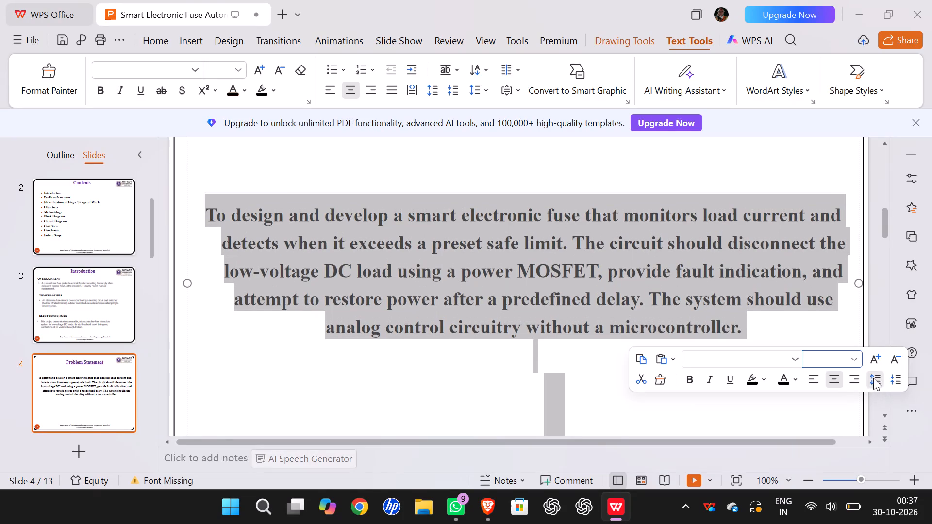
double_click(872, 378)
scroll(853, 369, down, 2)
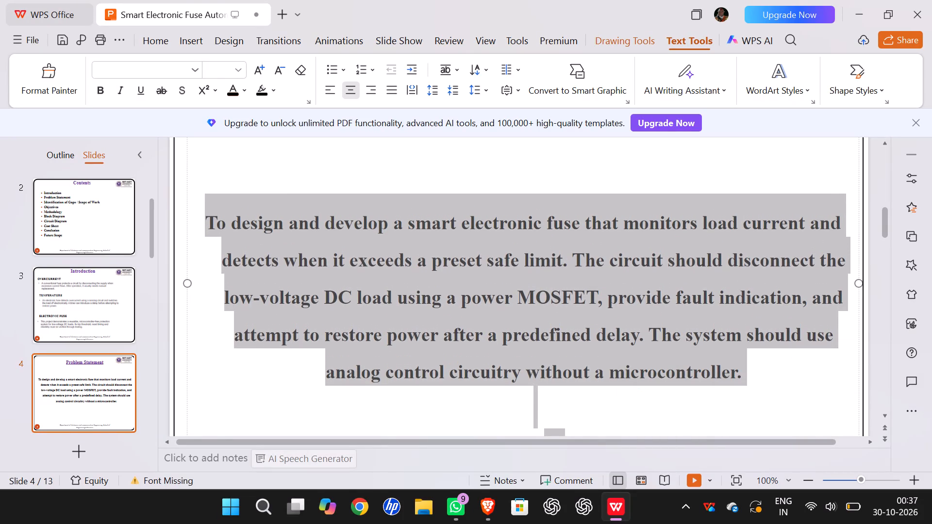
scroll(852, 368, up, 1)
drag(610, 254, 604, 261)
key(Escape)
Check the paragraph's fit on the slide and increase its line spacing further so the lines spread over more of the text area.
scroll(537, 251, down, 8)
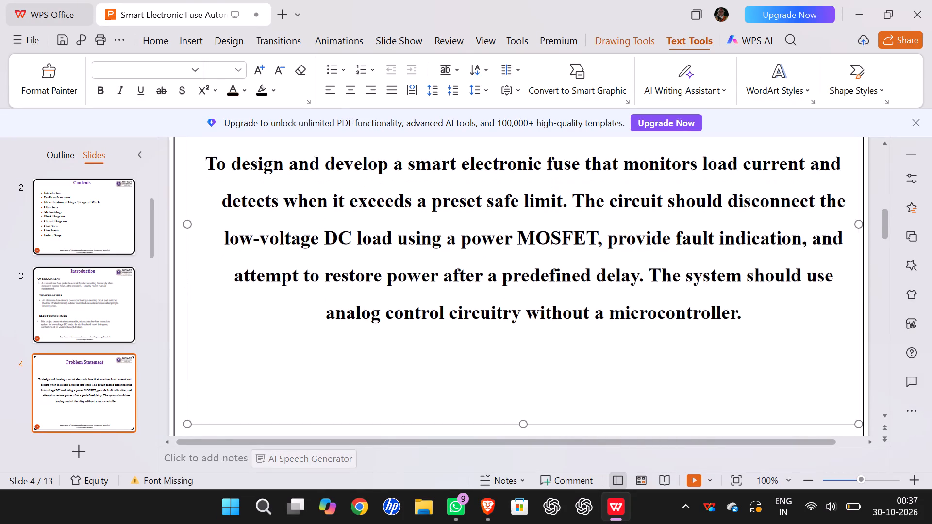
scroll(549, 265, down, 2)
scroll(550, 267, up, 8)
scroll(498, 272, down, 15)
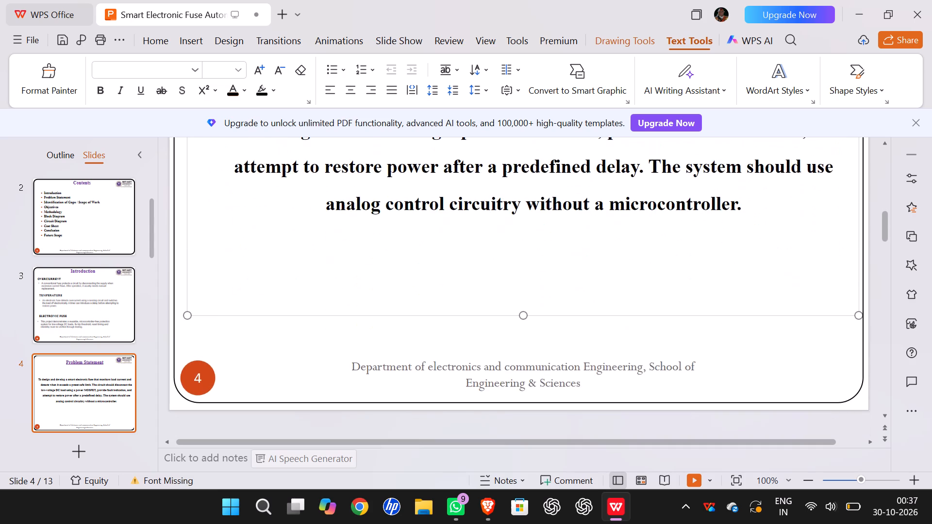
scroll(484, 262, up, 11)
drag(200, 159, 204, 172)
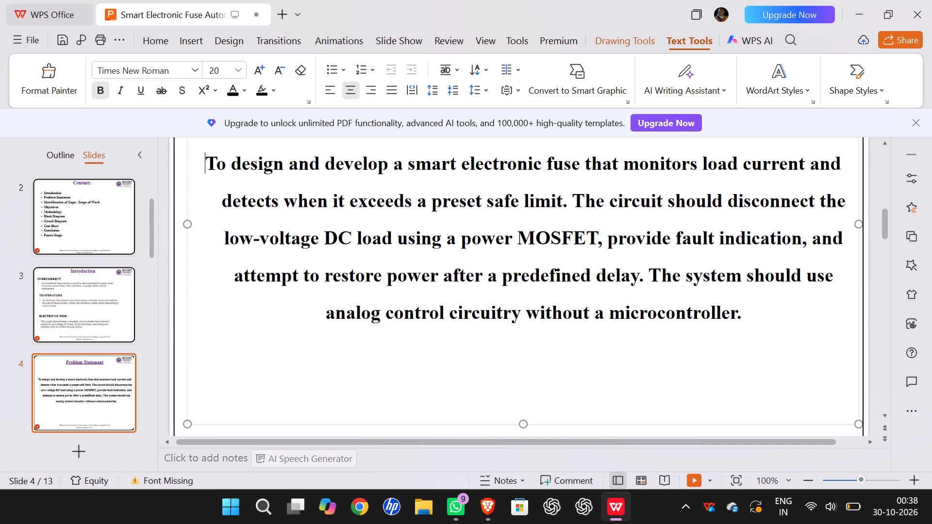
drag(204, 172, 766, 360)
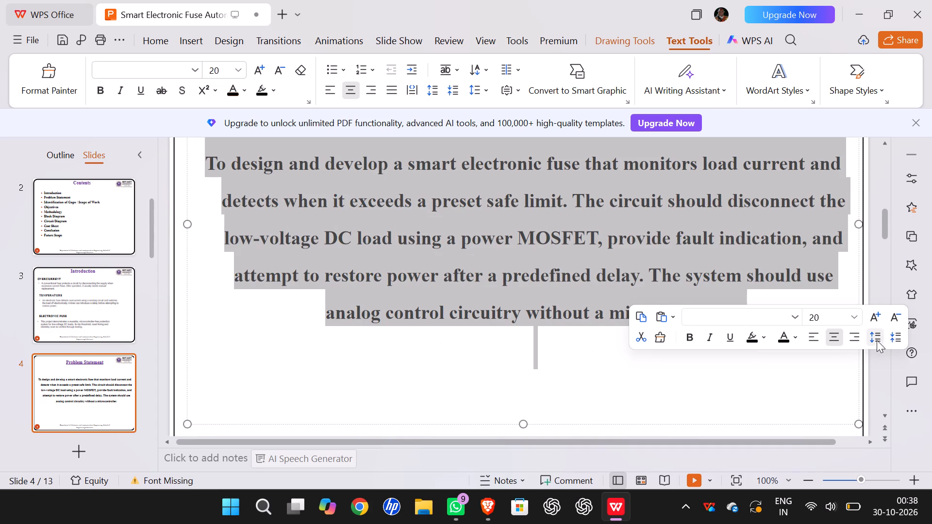
double_click(874, 338)
click(873, 340)
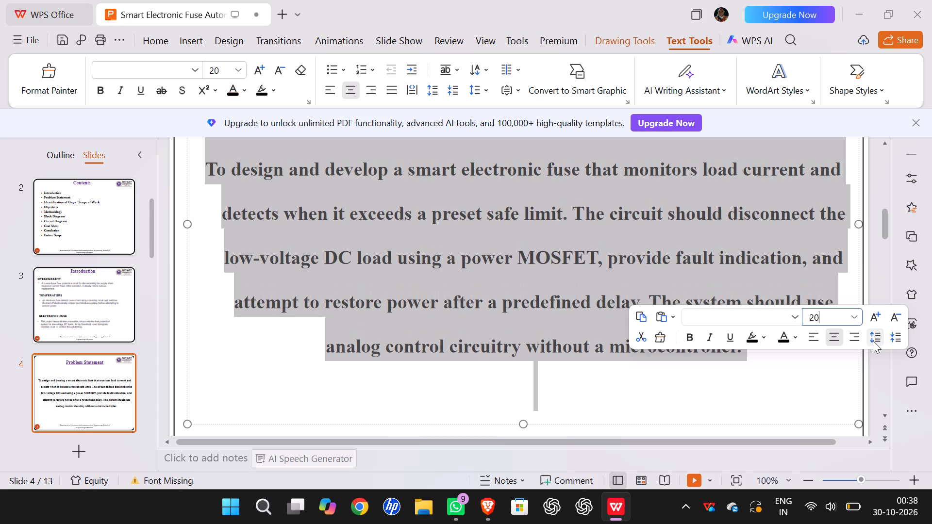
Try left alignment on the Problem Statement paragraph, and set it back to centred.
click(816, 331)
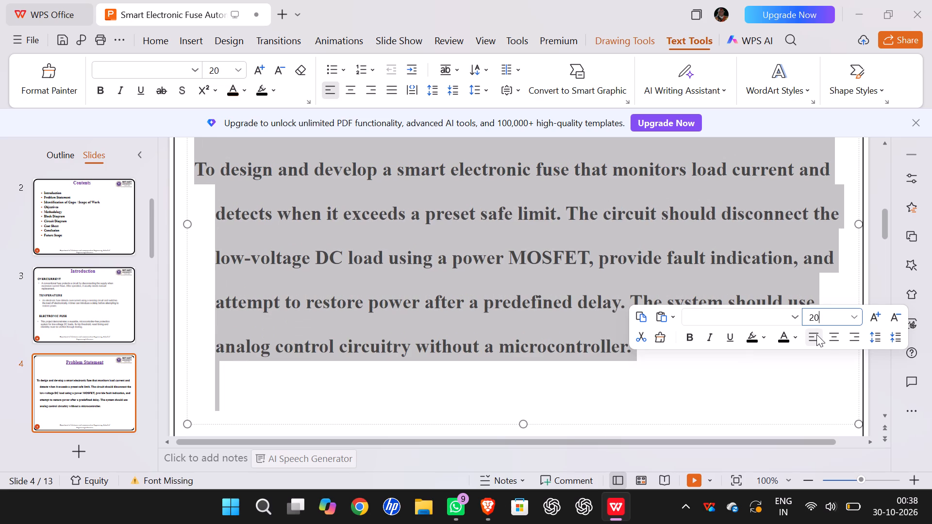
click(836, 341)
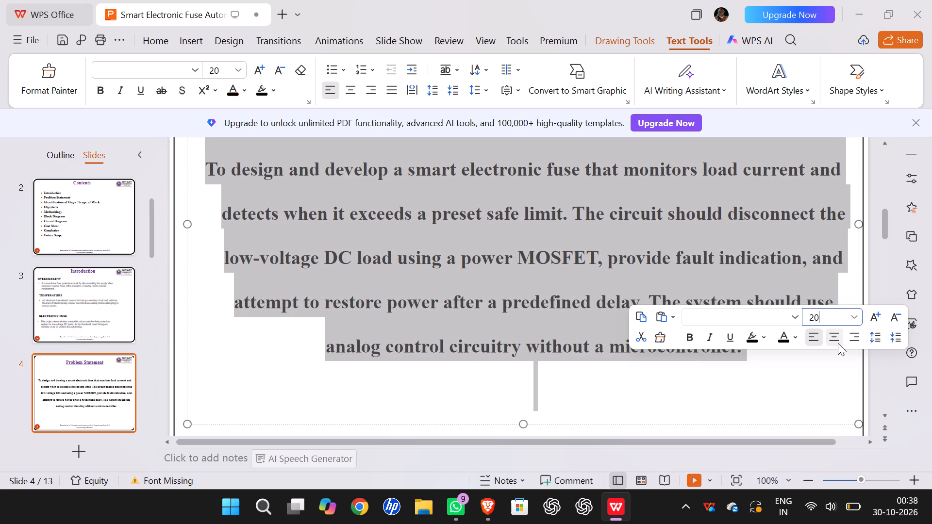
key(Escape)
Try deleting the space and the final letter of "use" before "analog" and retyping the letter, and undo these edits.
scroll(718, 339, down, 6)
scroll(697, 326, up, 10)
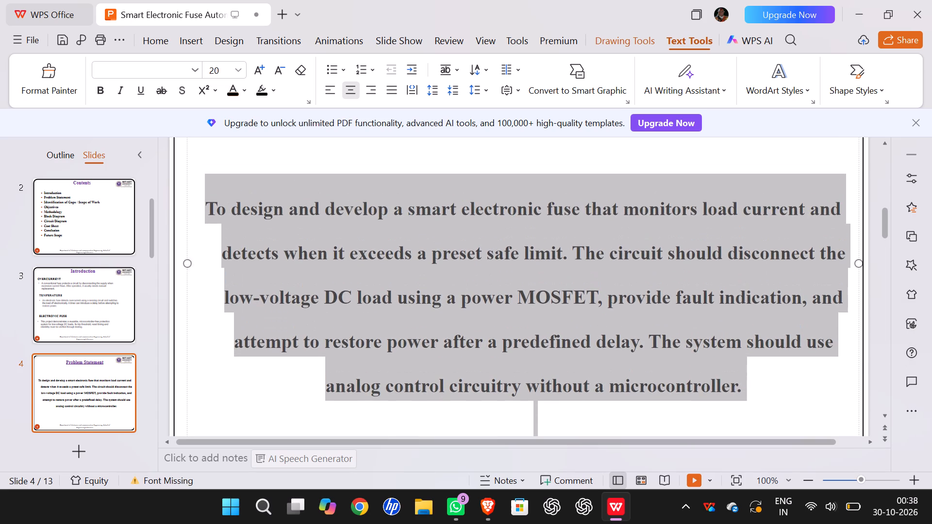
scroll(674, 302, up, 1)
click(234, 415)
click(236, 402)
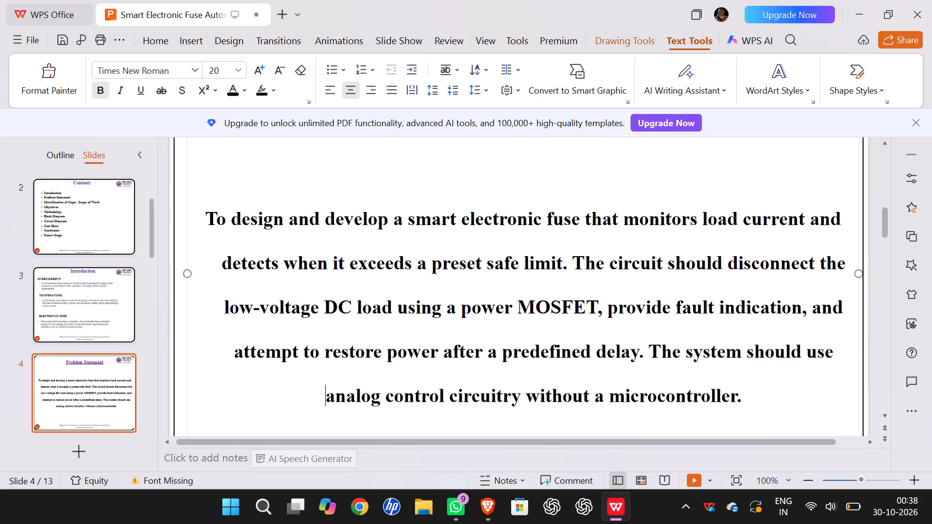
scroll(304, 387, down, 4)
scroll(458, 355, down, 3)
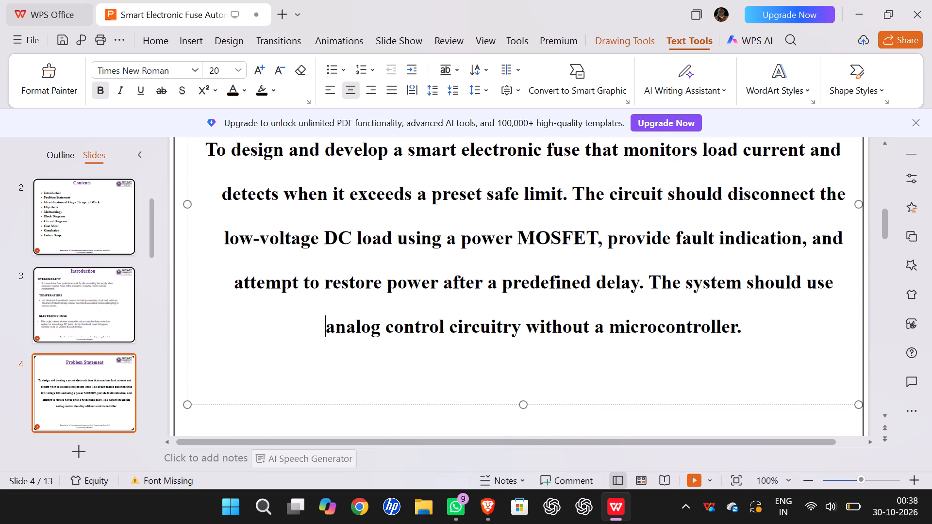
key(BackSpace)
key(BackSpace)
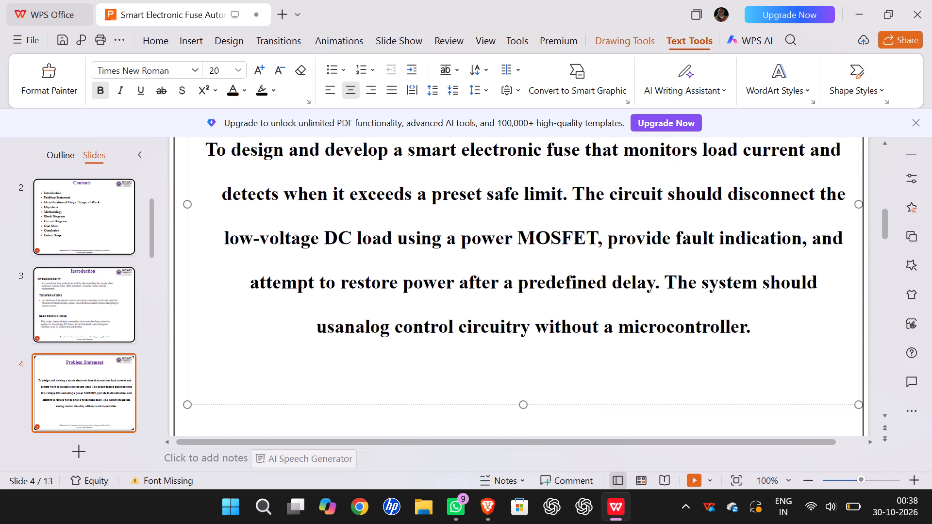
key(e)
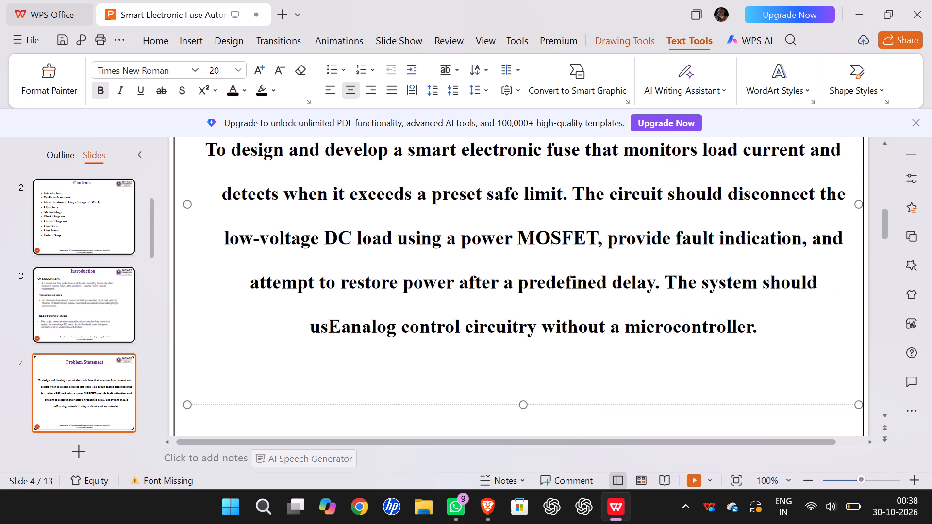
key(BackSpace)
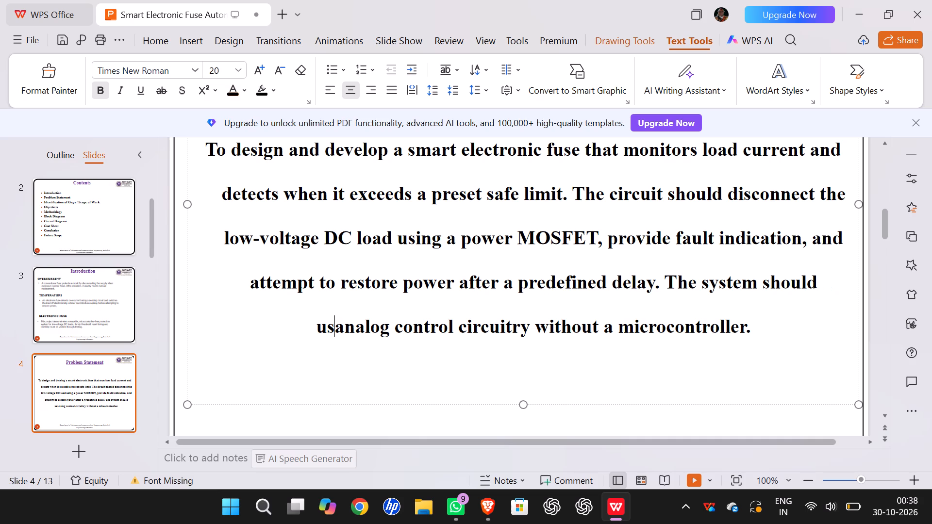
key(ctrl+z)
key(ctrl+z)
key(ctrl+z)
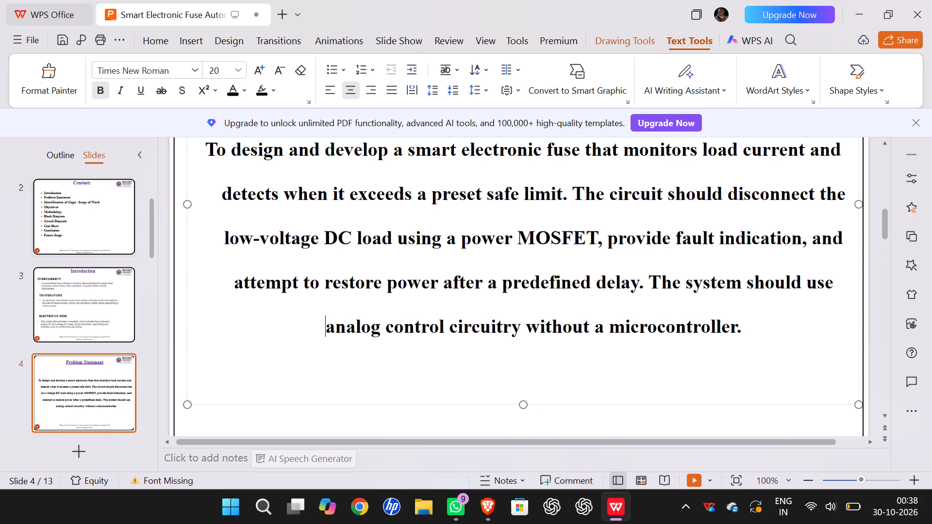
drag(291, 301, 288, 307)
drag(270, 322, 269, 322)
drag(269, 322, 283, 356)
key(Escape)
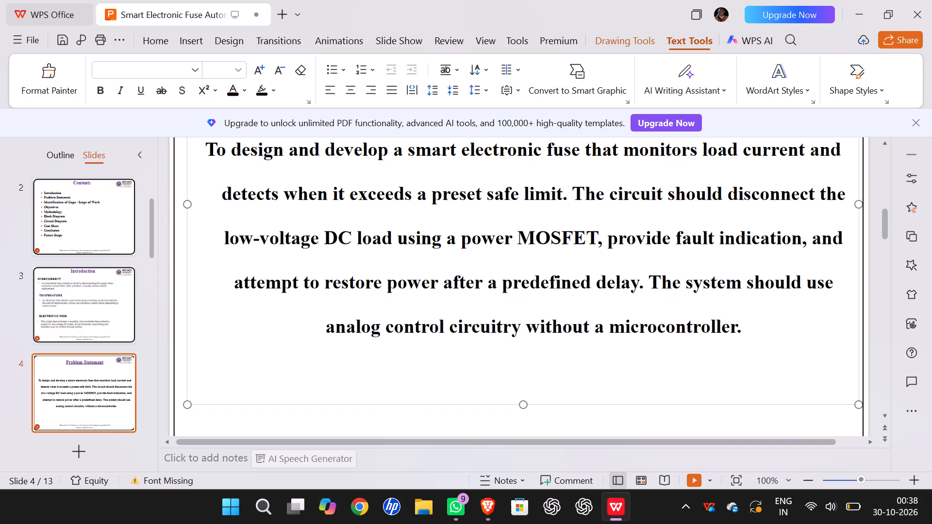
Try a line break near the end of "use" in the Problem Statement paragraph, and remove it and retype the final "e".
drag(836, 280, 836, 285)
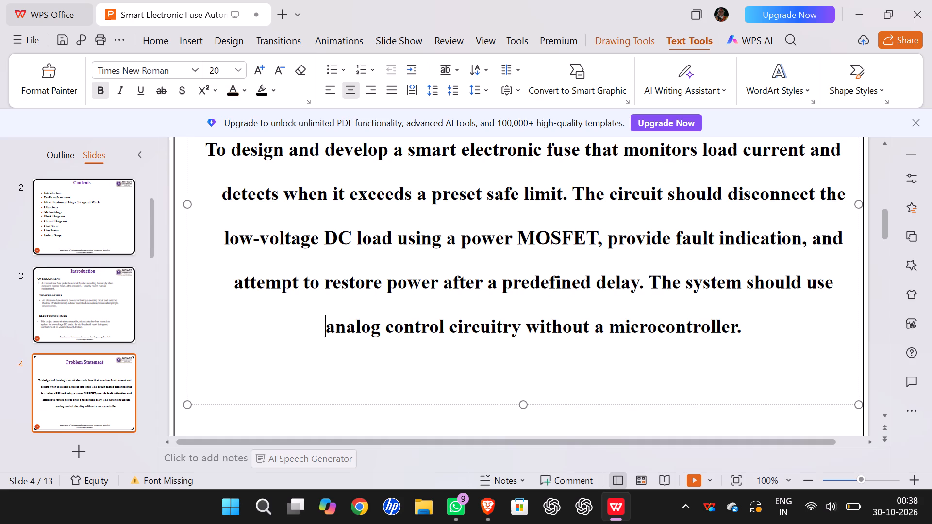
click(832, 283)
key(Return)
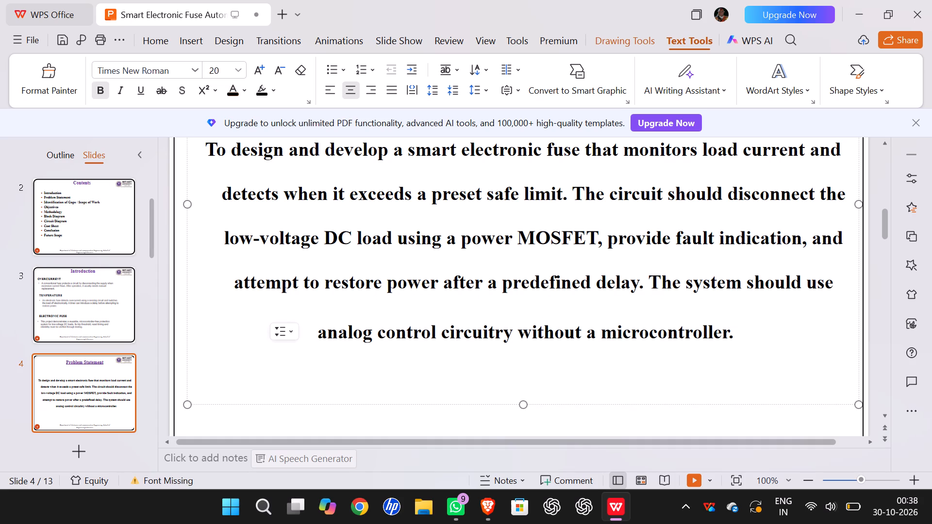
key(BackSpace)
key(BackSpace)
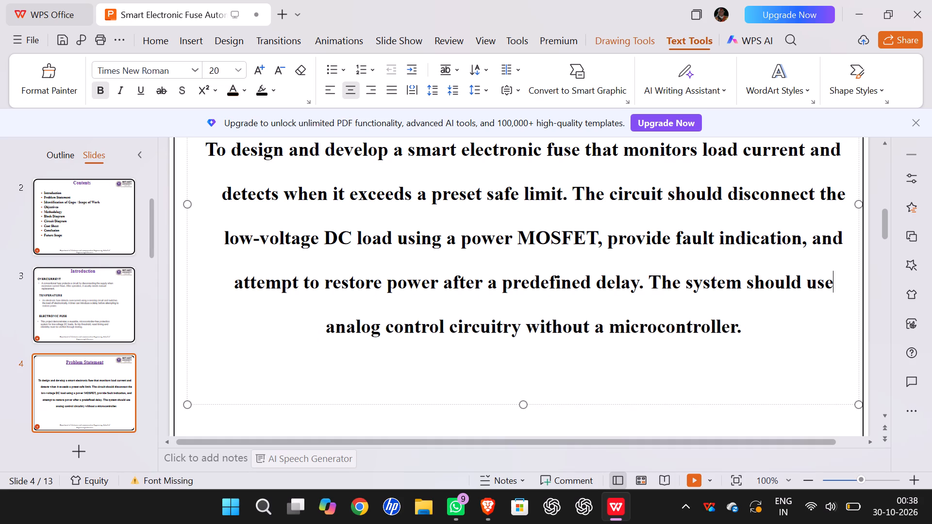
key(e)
Left-align the Problem Statement paragraph.
scroll(640, 261, up, 5)
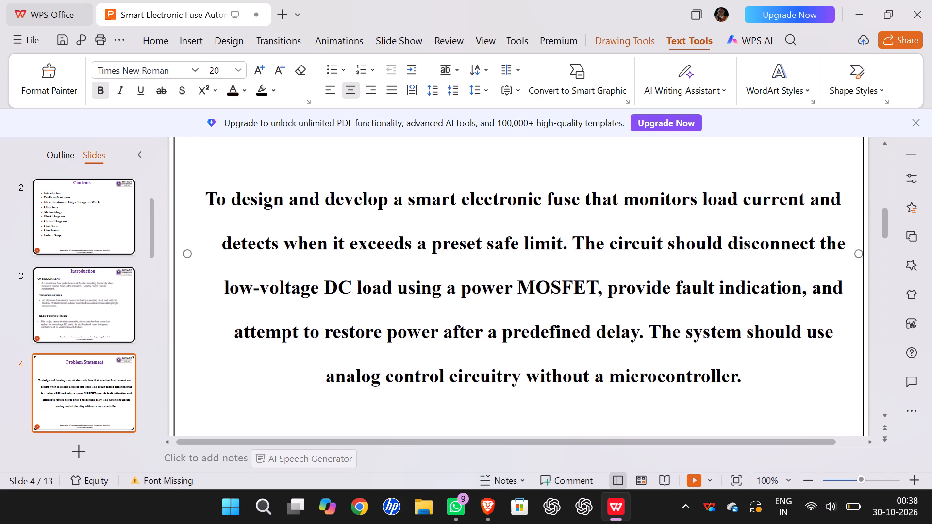
right_drag(288, 373, 282, 379)
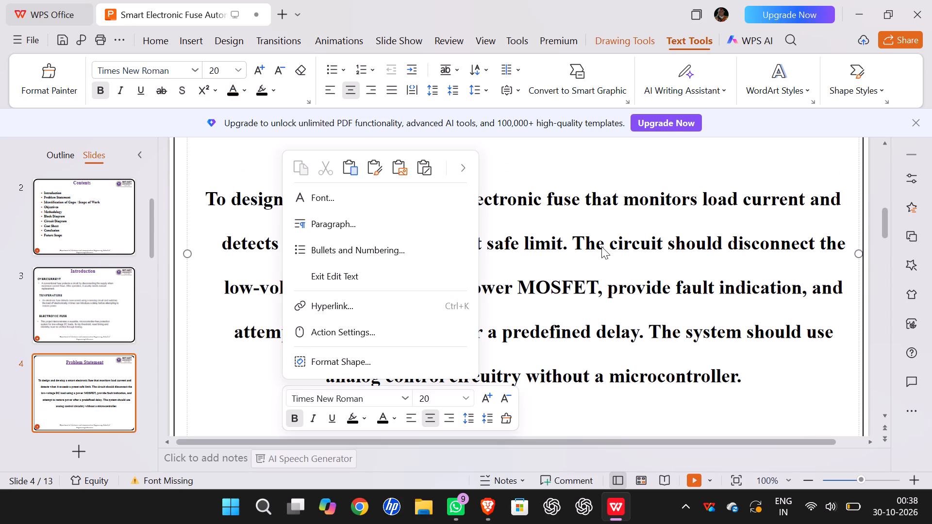
key(Escape)
drag(202, 190, 732, 377)
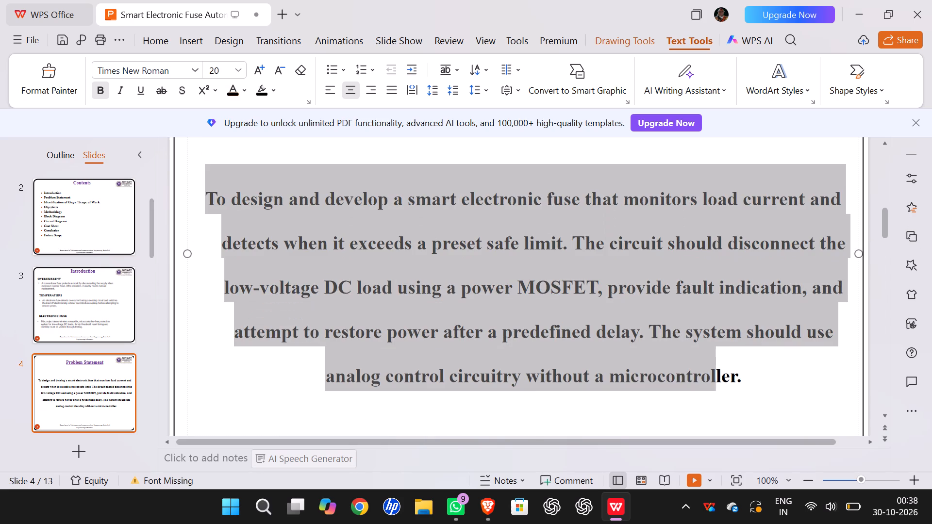
drag(732, 377, 805, 399)
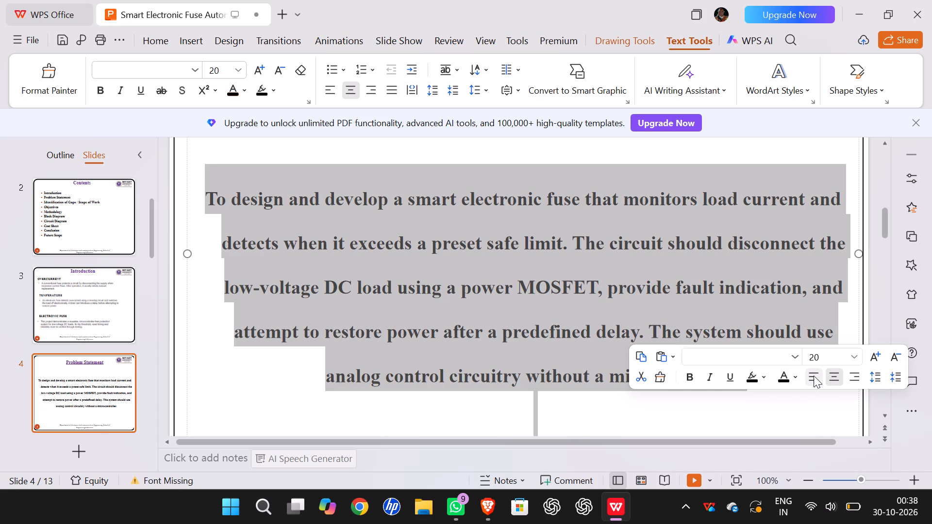
click(814, 376)
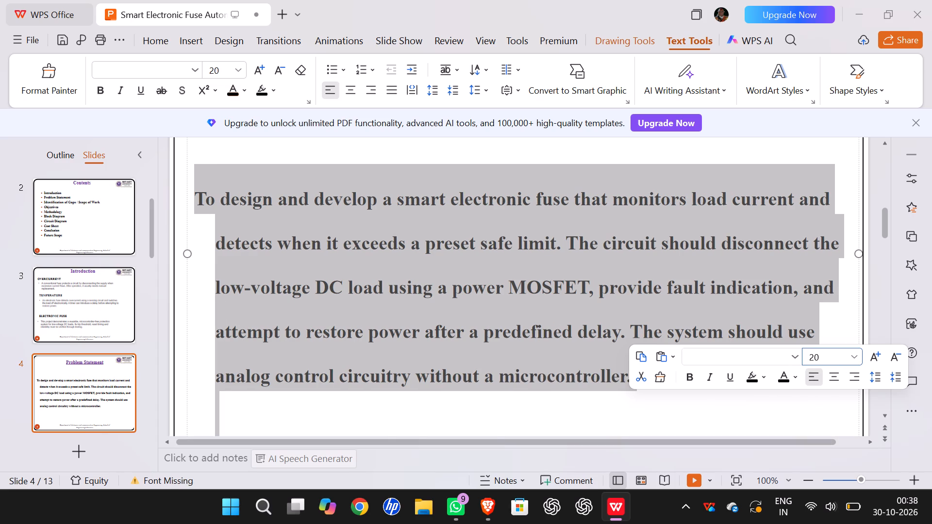
click(510, 398)
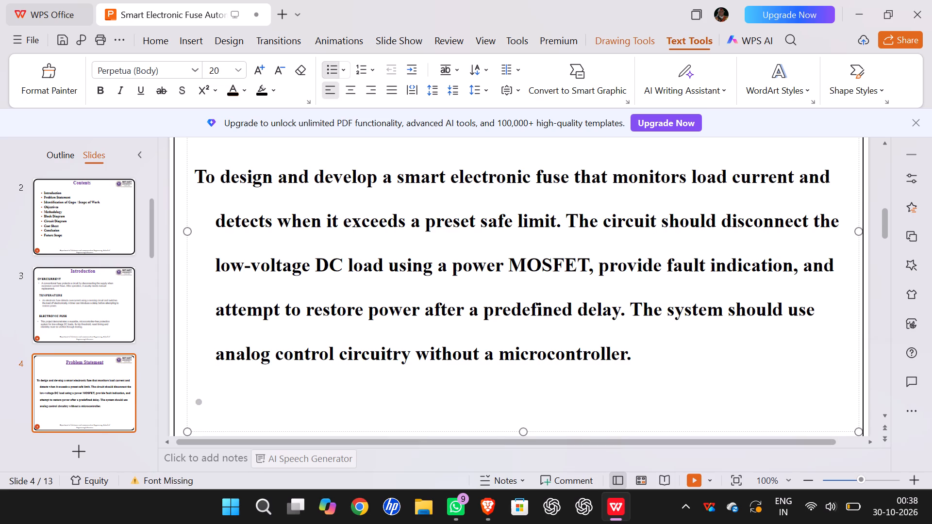
scroll(545, 328, down, 4)
scroll(546, 328, up, 4)
drag(196, 176, 356, 238)
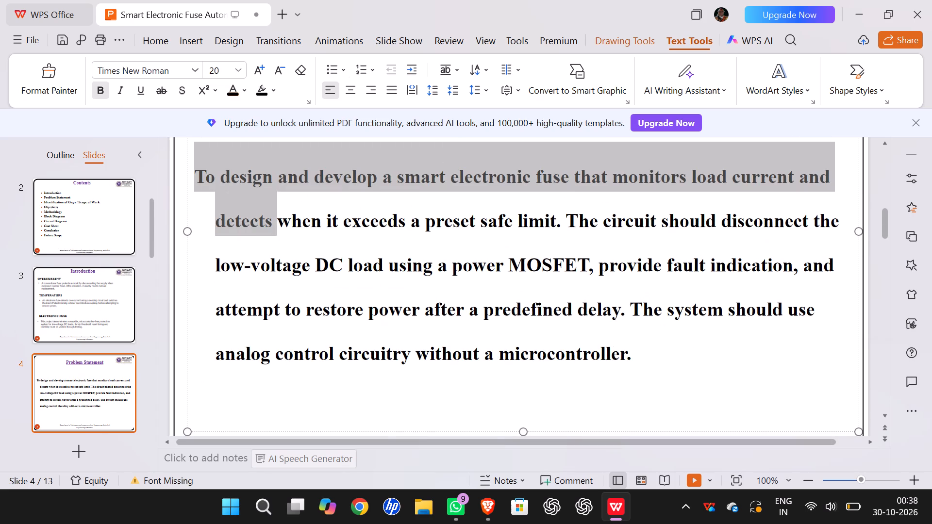
drag(356, 238, 710, 394)
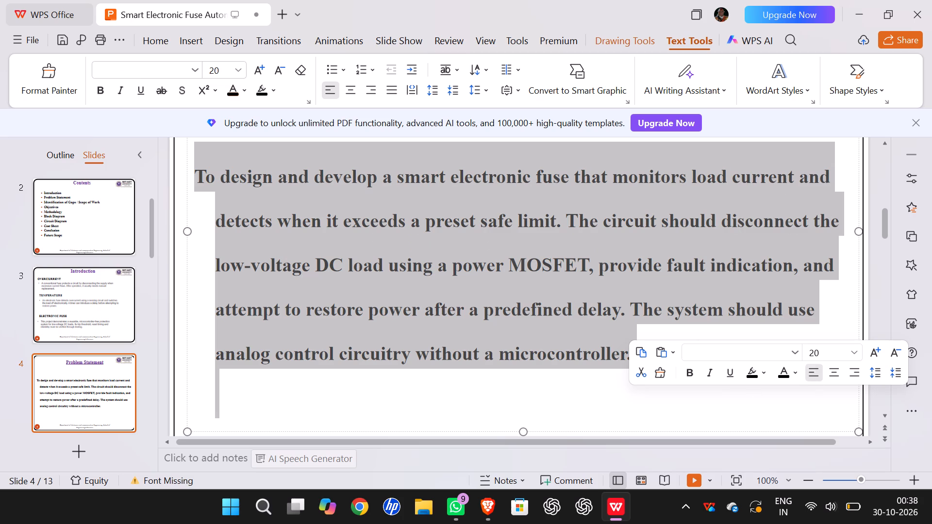
click(812, 378)
key(Escape)
click(199, 199)
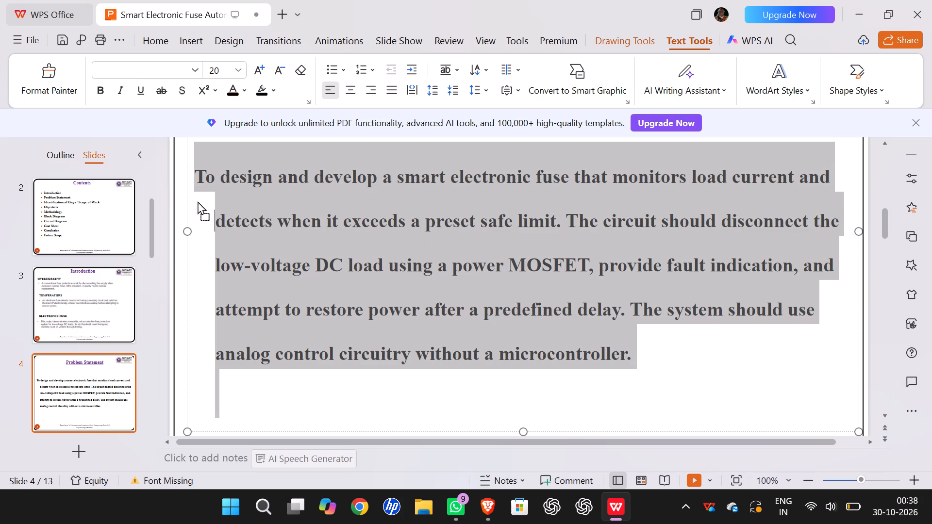
key(Escape)
Insert four spaces before "To design" so the paragraph's first line starts level with the lines below it.
click(196, 185)
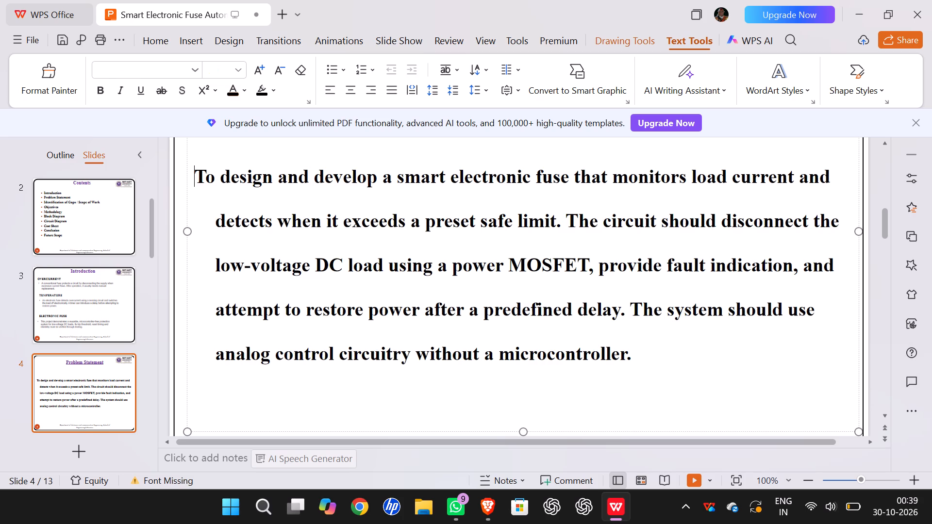
key(space)
key(space)
key(space)
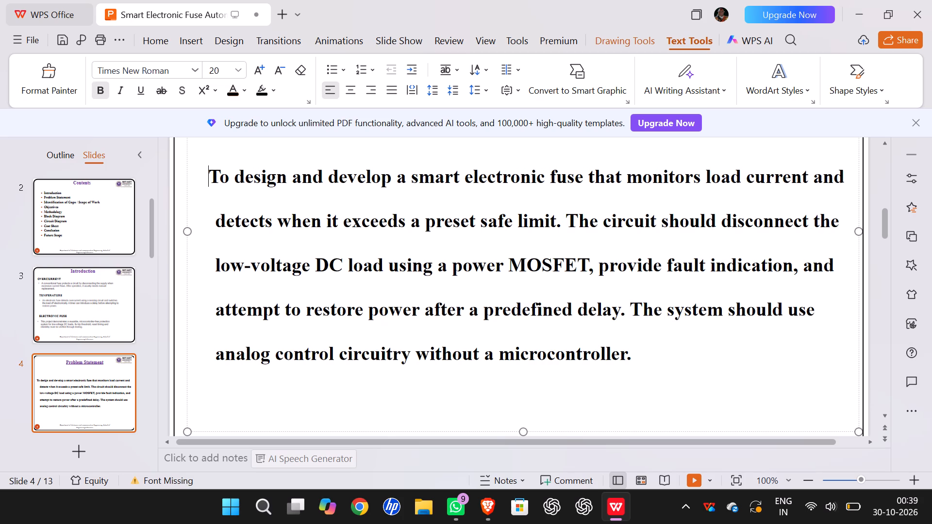
key(space)
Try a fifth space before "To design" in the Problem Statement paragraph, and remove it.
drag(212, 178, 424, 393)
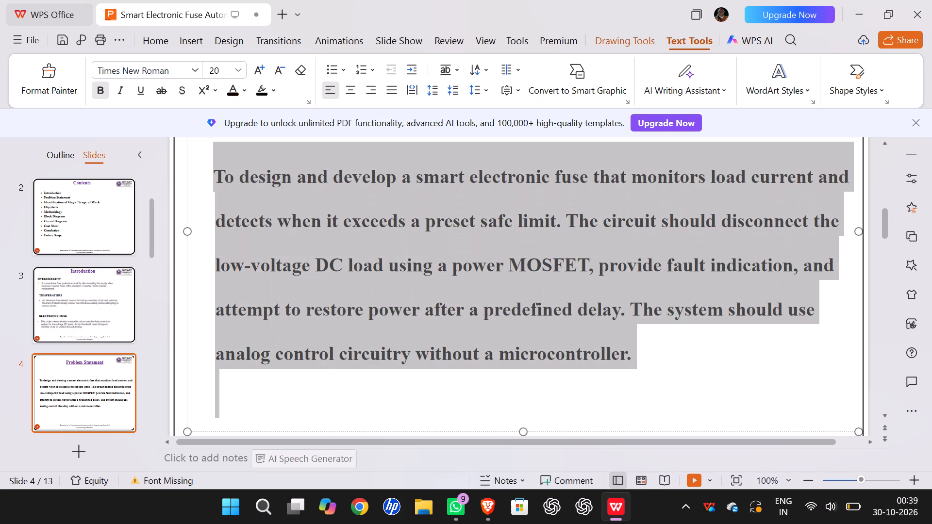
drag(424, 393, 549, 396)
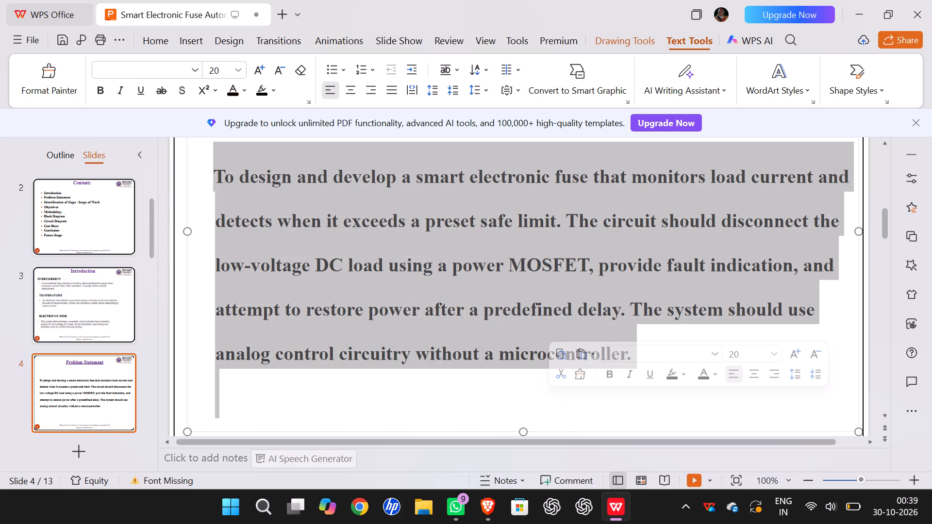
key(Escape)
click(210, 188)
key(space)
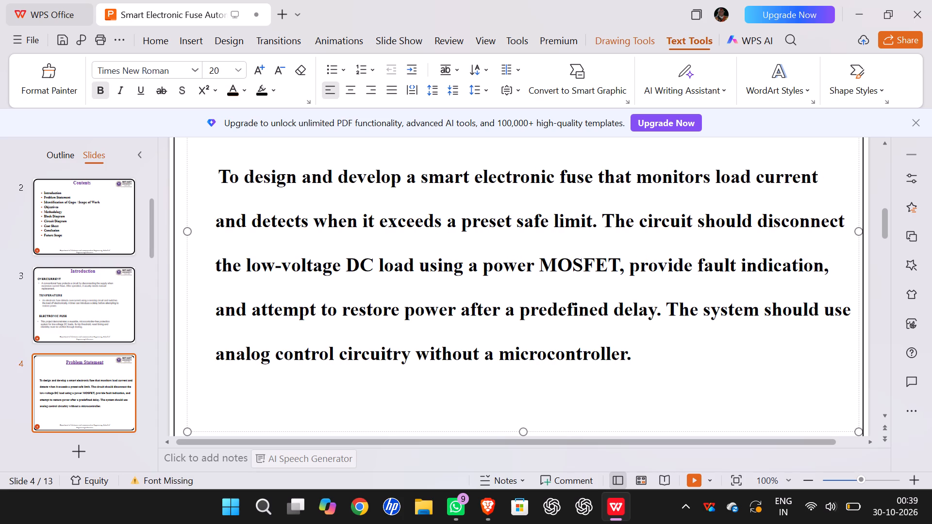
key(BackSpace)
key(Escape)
Check the Problem Statement paragraph's layout on the whole slide and compare it with the Contents and Methodology slides.
drag(203, 160, 766, 317)
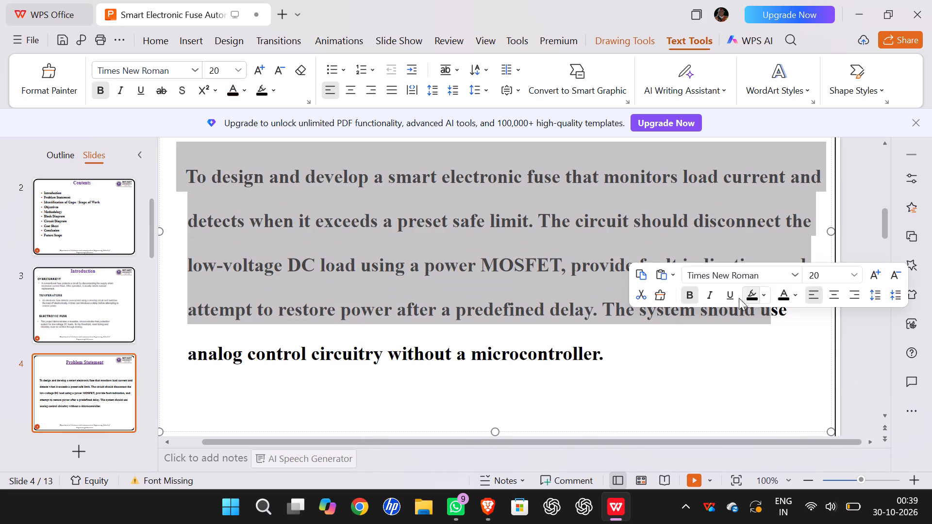
key(Escape)
scroll(648, 326, down, 3)
scroll(644, 332, up, 16)
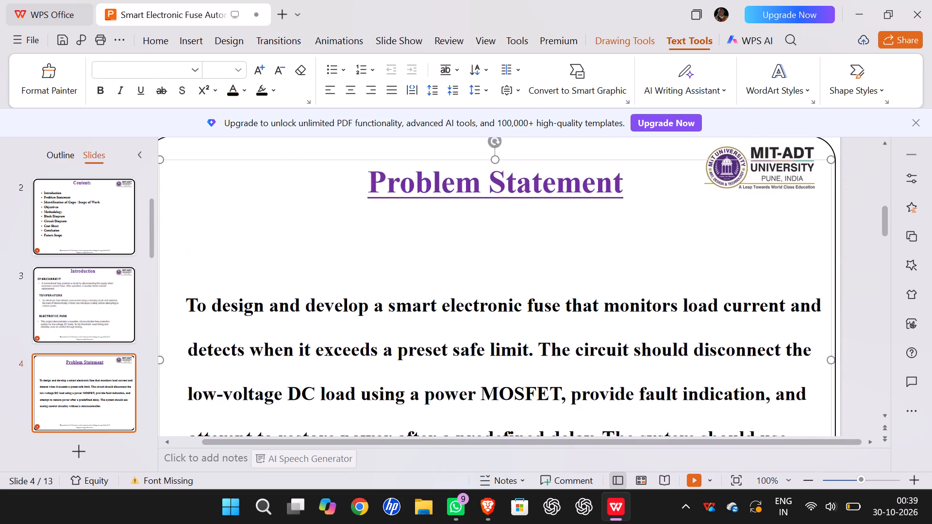
scroll(625, 267, up, 3)
scroll(583, 234, down, 15)
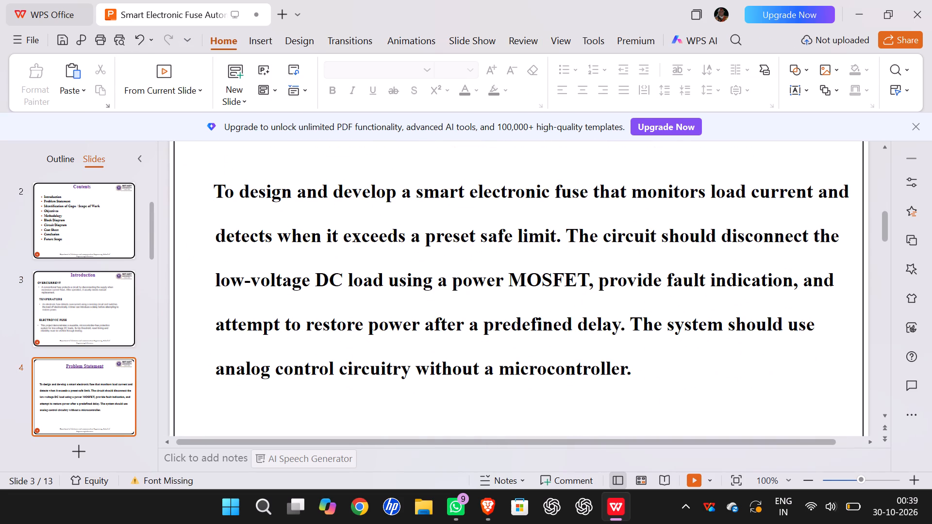
ctrl+scroll(549, 217, down, 3)
scroll(554, 275, down, 1)
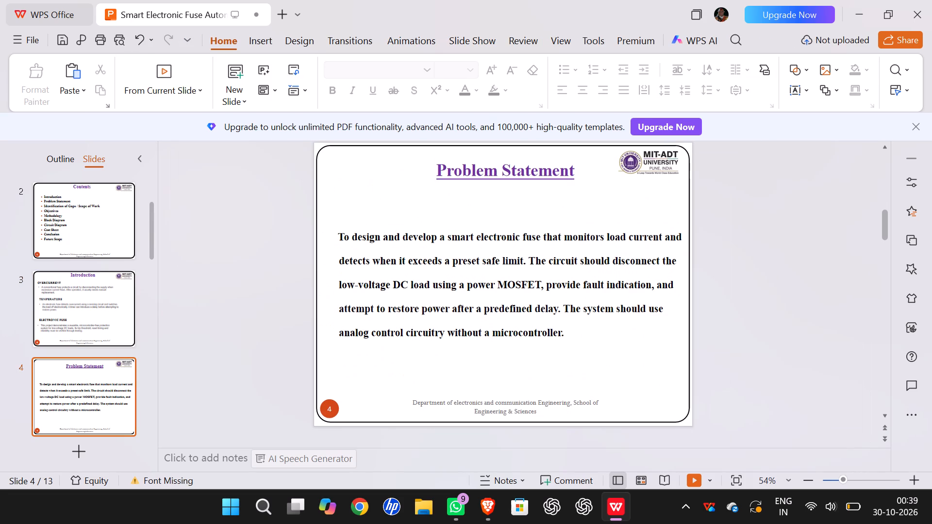
scroll(554, 275, down, 19)
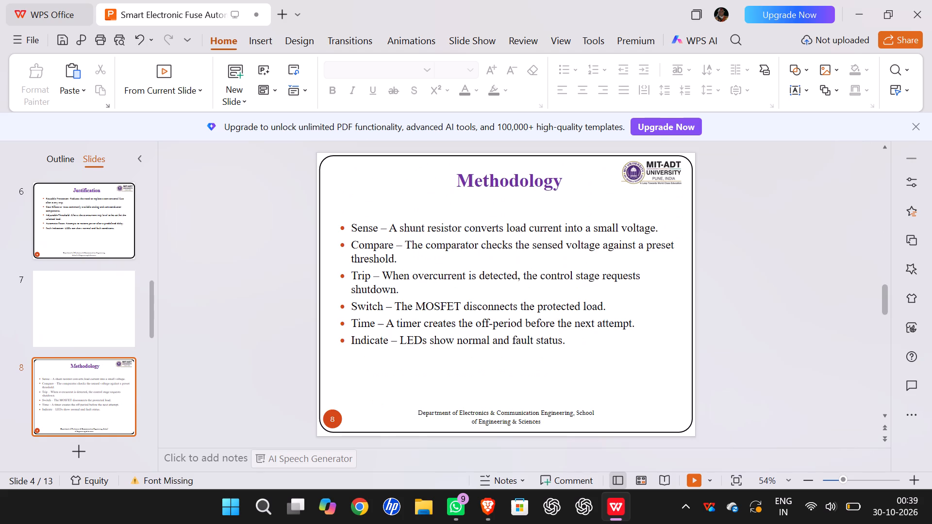
scroll(553, 272, up, 8)
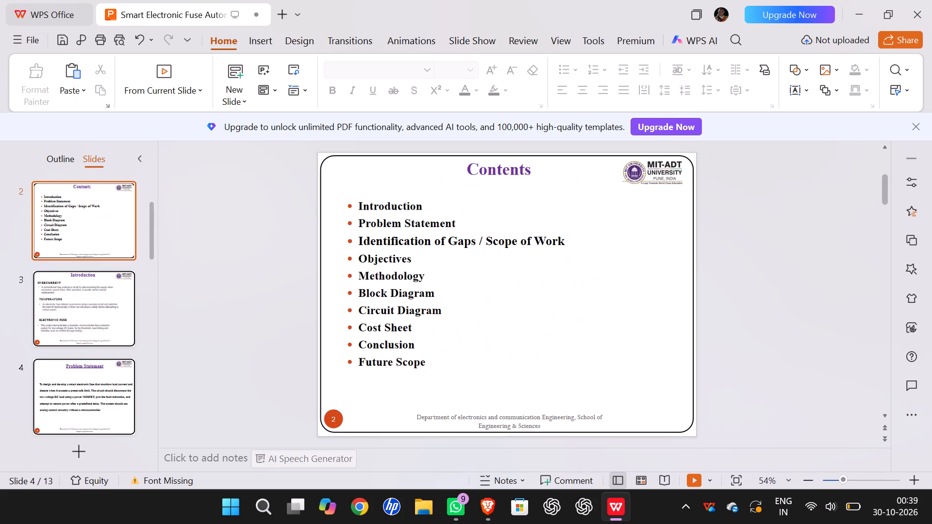
scroll(552, 270, up, 2)
scroll(552, 270, down, 4)
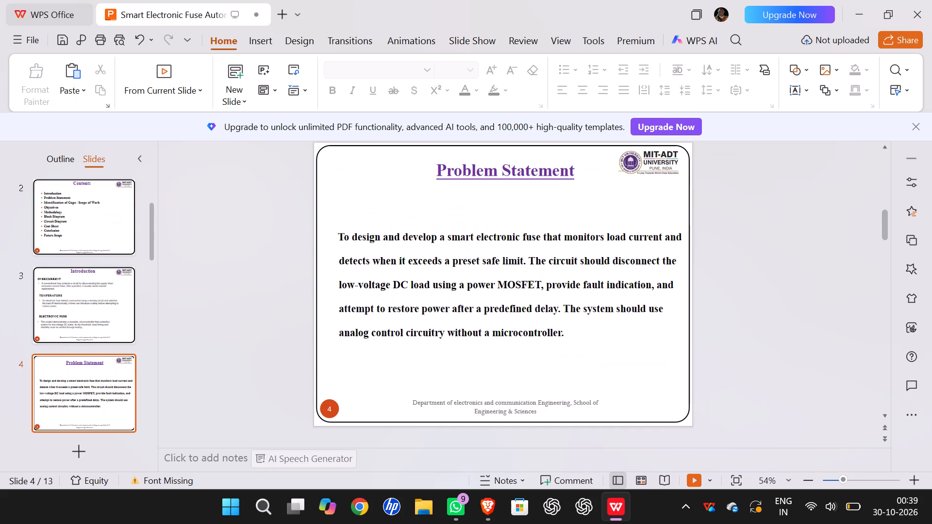
scroll(550, 269, down, 2)
scroll(543, 264, up, 2)
drag(368, 231, 475, 297)
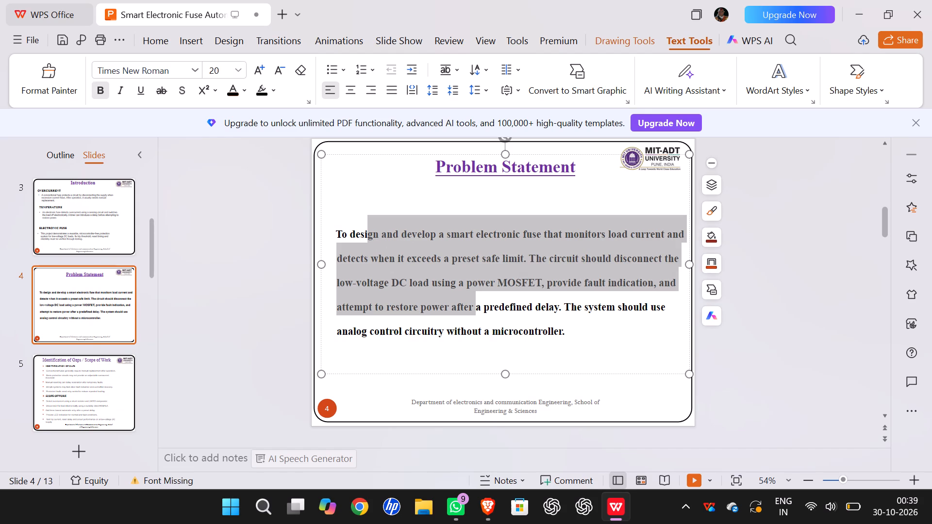
key(Escape)
Review the title, Contents and Introduction slides for text formatting that still needs adjusting.
scroll(510, 220, up, 11)
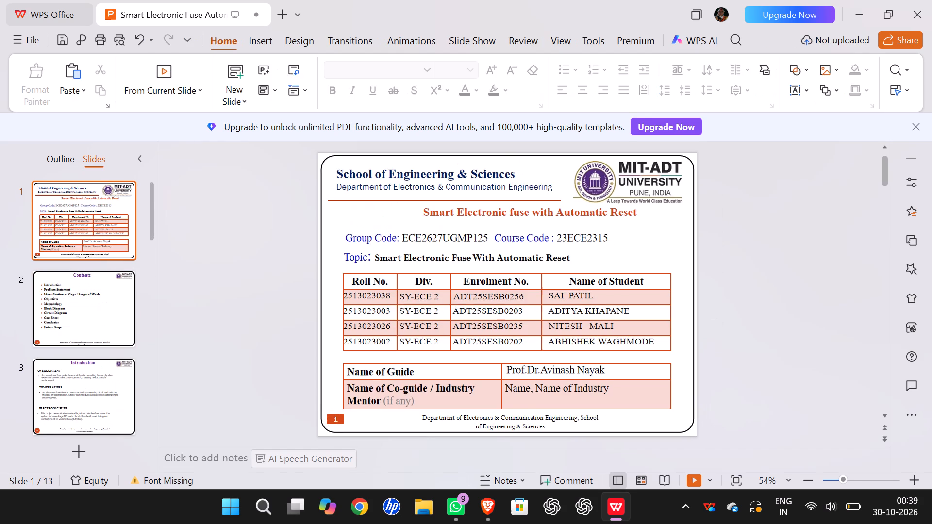
scroll(512, 220, up, 1)
scroll(512, 221, down, 3)
scroll(512, 221, up, 3)
scroll(509, 221, down, 2)
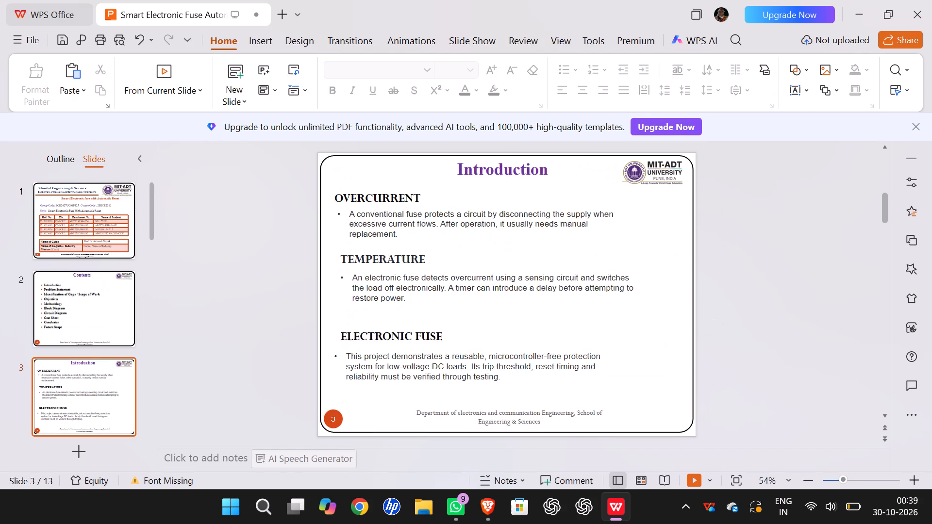
scroll(509, 221, up, 2)
scroll(509, 220, down, 2)
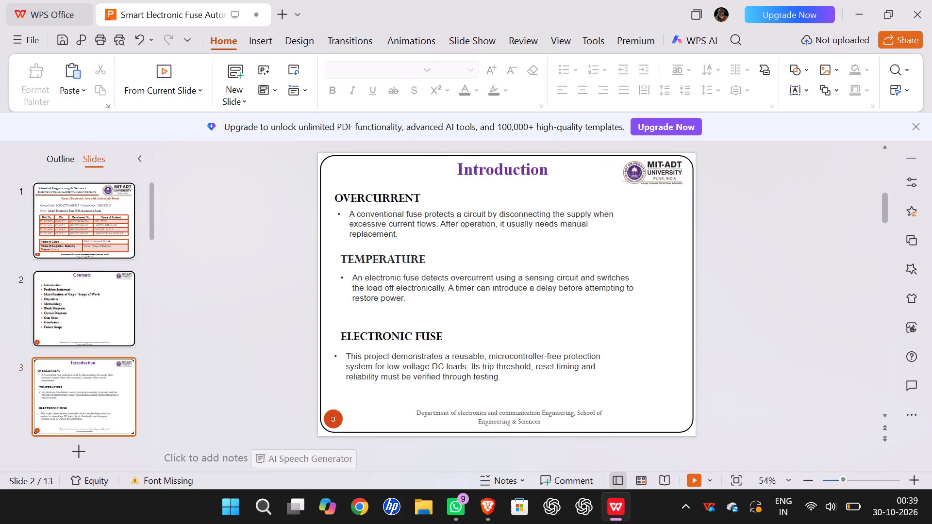
drag(460, 169, 542, 177)
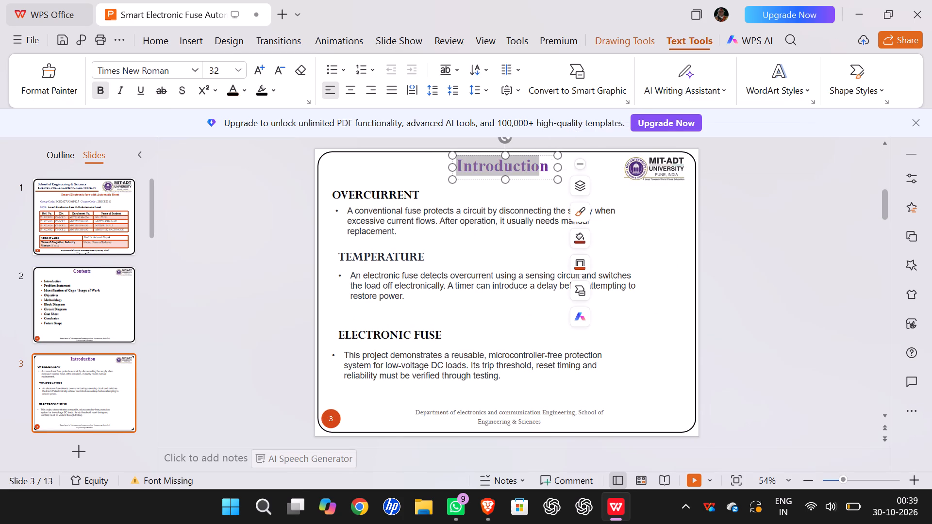
key(Escape)
scroll(558, 304, down, 3)
scroll(475, 226, up, 5)
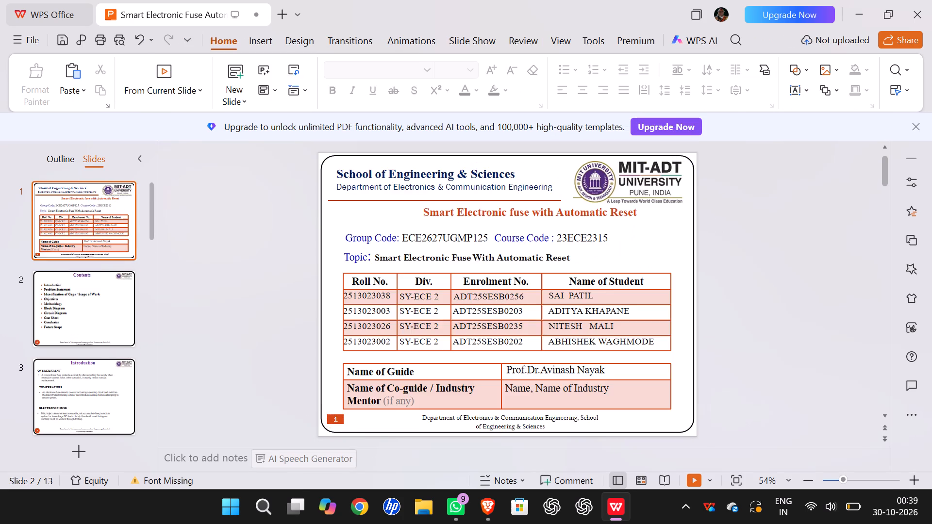
scroll(475, 226, down, 4)
scroll(458, 210, up, 2)
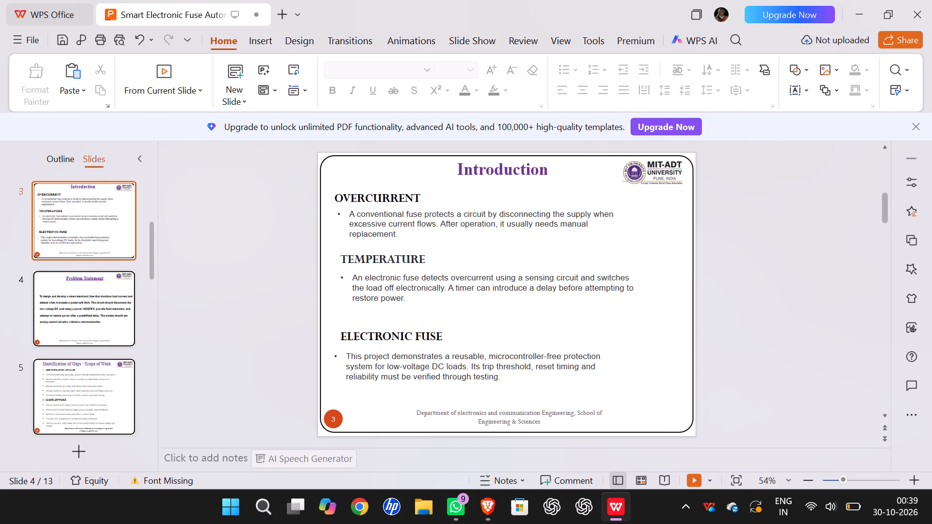
scroll(458, 210, up, 2)
scroll(458, 211, down, 1)
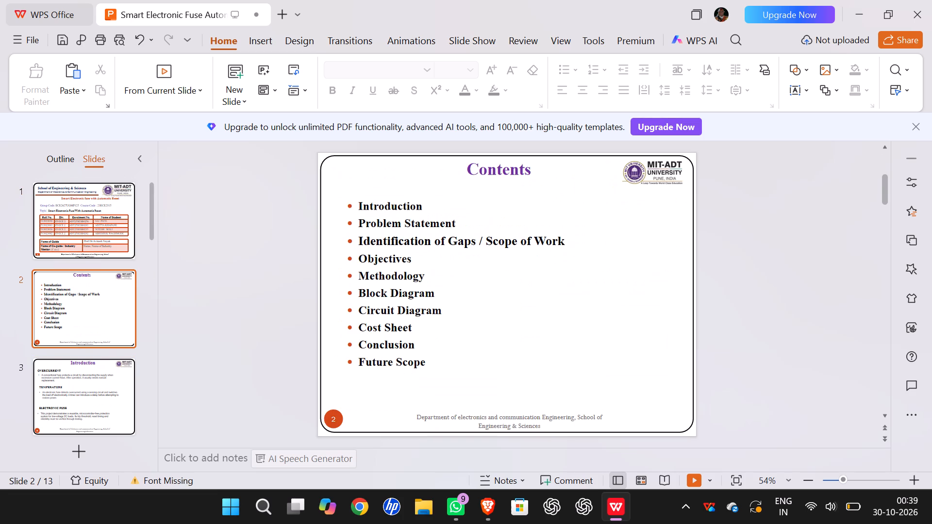
scroll(458, 211, down, 1)
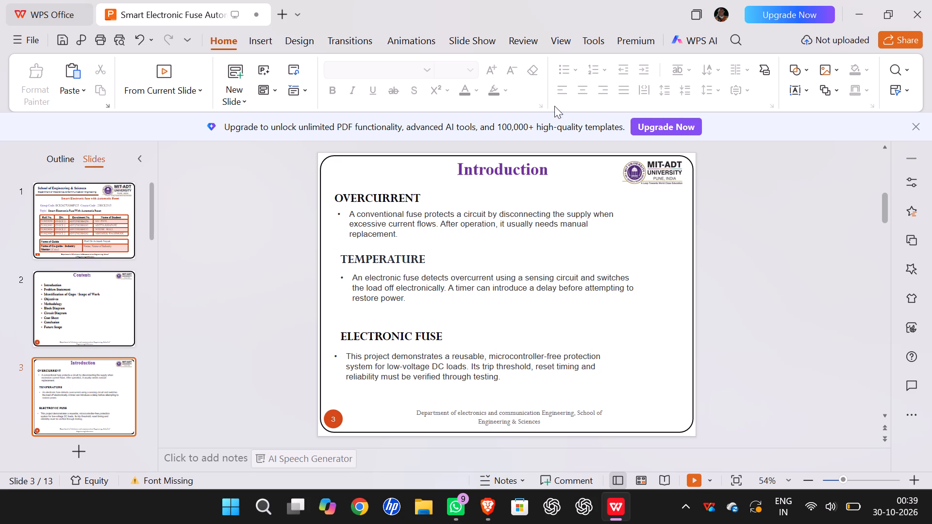
Compare the fonts and sizes of the Introduction title, the OVERCURRENT heading and the paragraph below it.
click(342, 196)
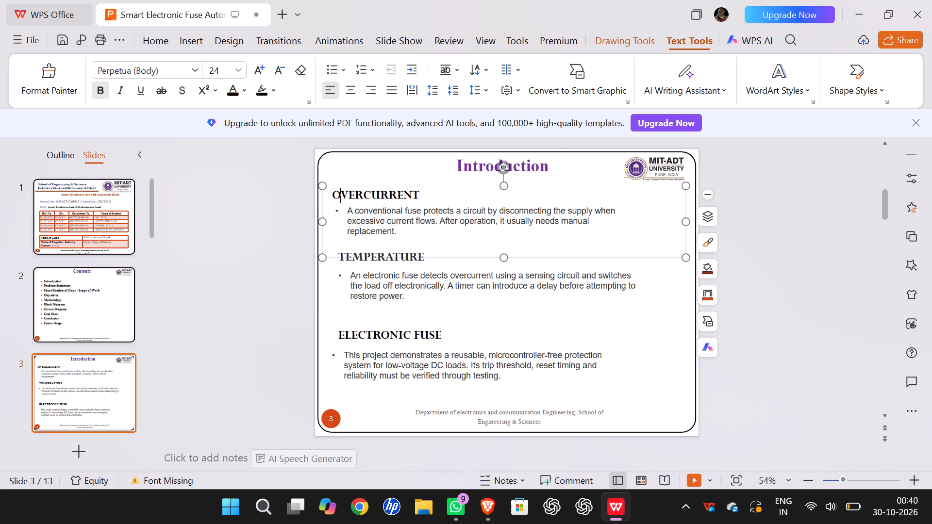
click(543, 154)
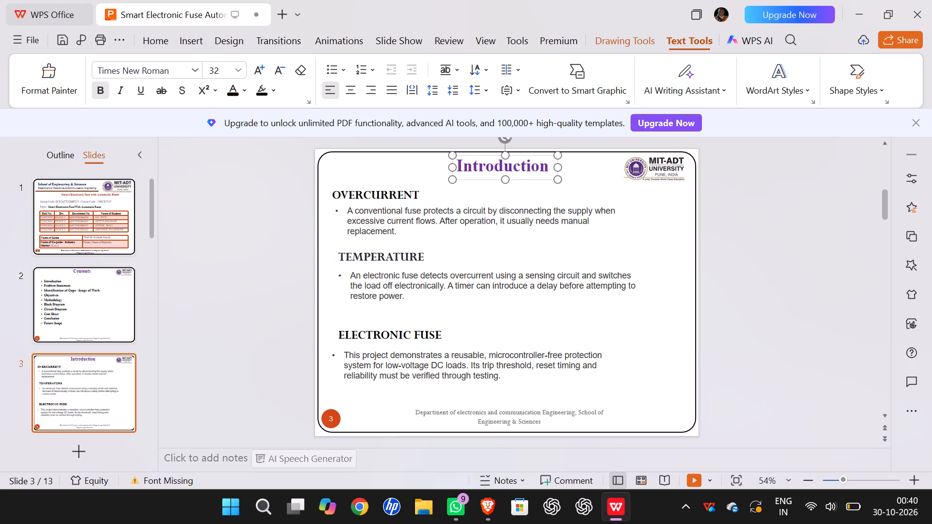
click(479, 222)
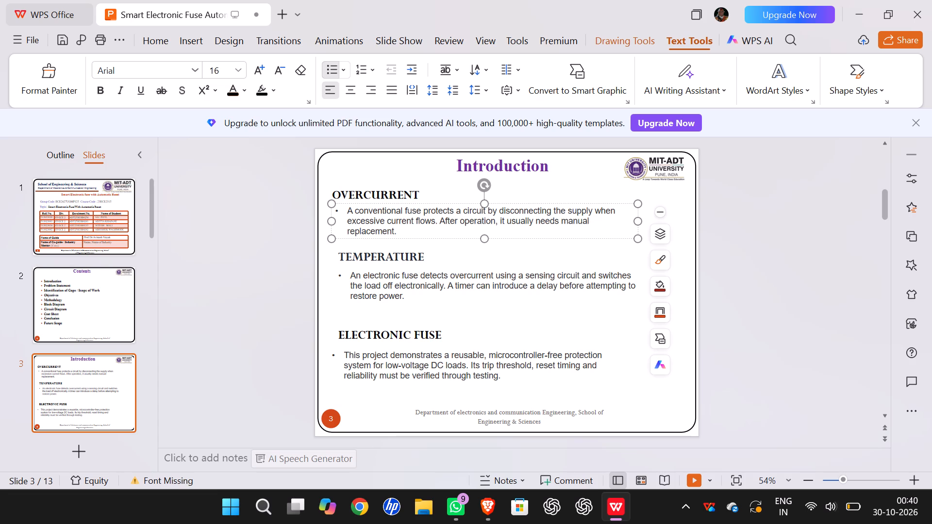
click(199, 65)
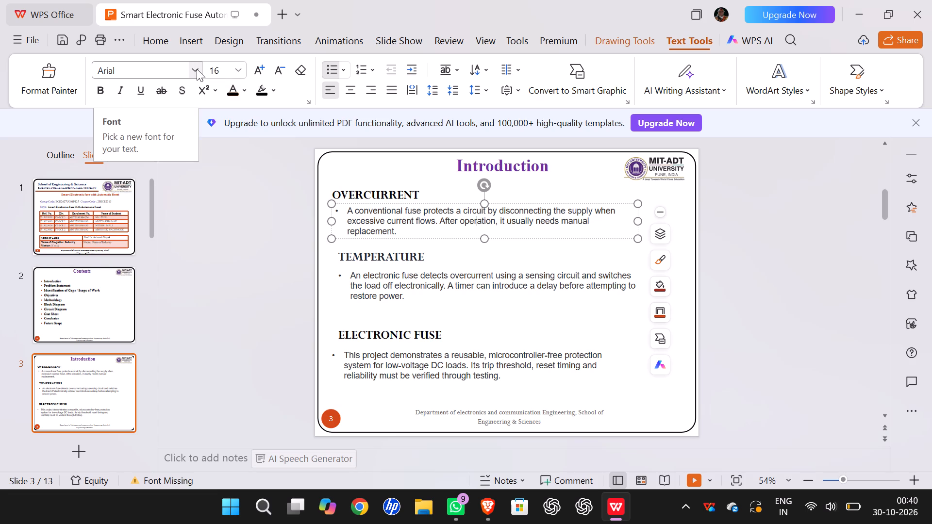
click(173, 73)
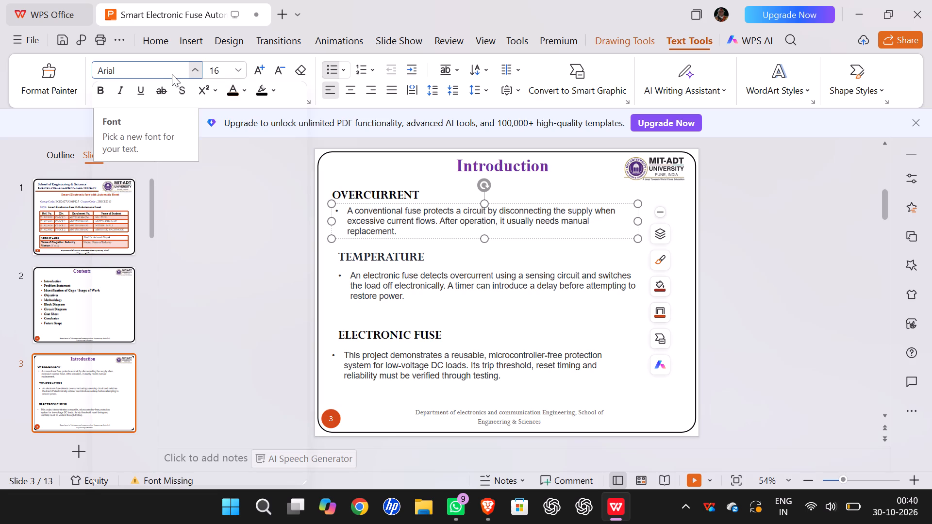
click(171, 74)
key(Escape)
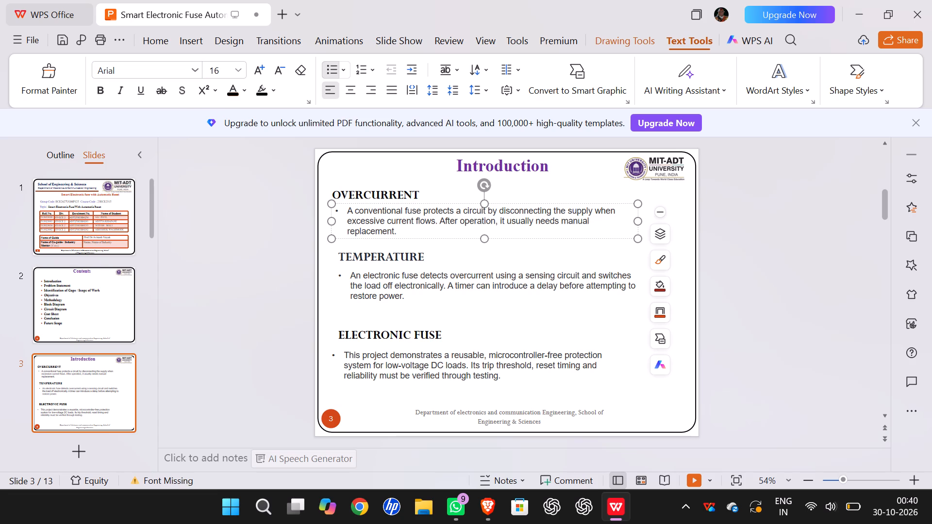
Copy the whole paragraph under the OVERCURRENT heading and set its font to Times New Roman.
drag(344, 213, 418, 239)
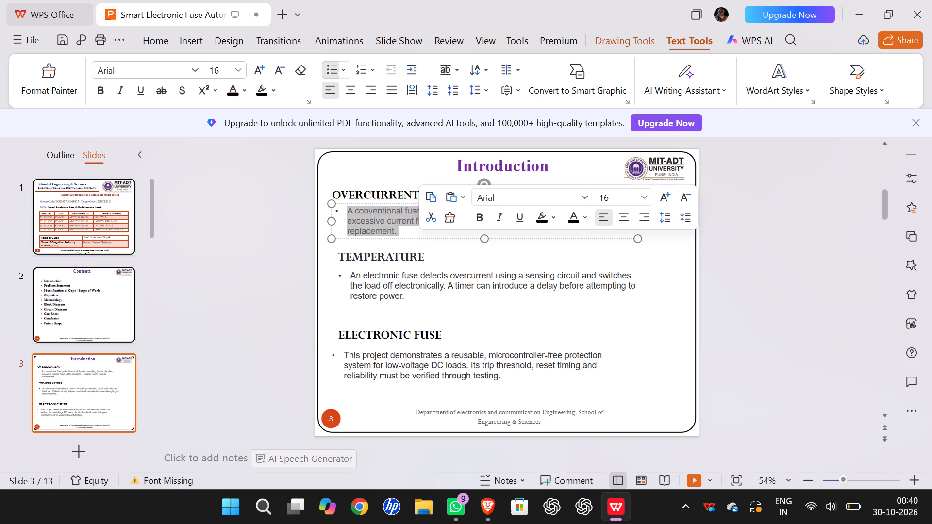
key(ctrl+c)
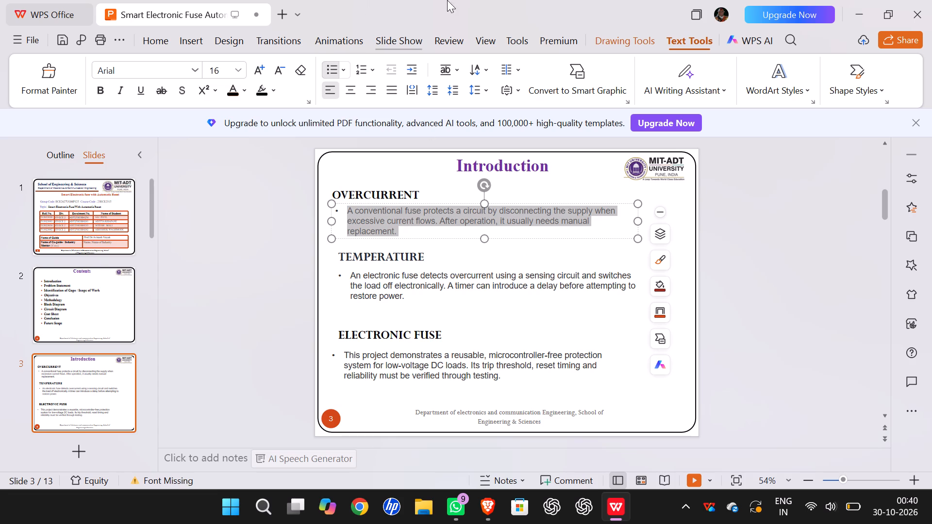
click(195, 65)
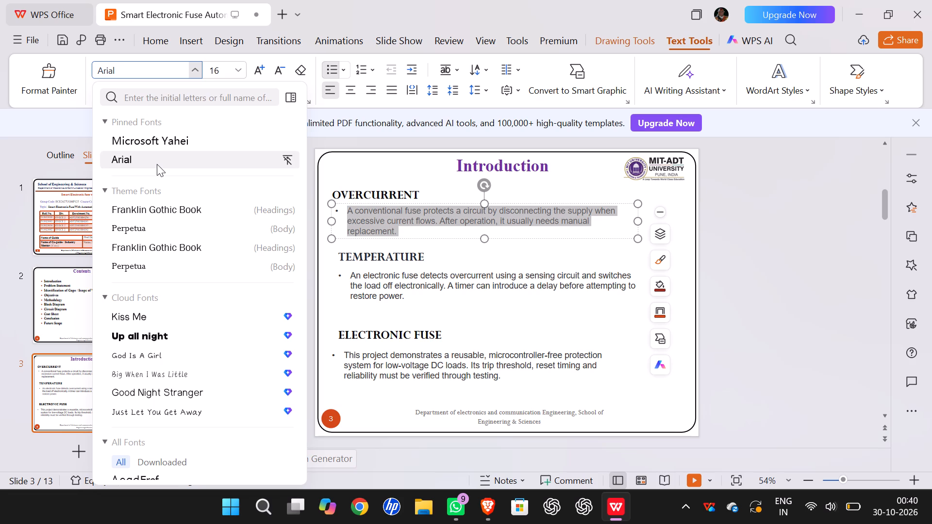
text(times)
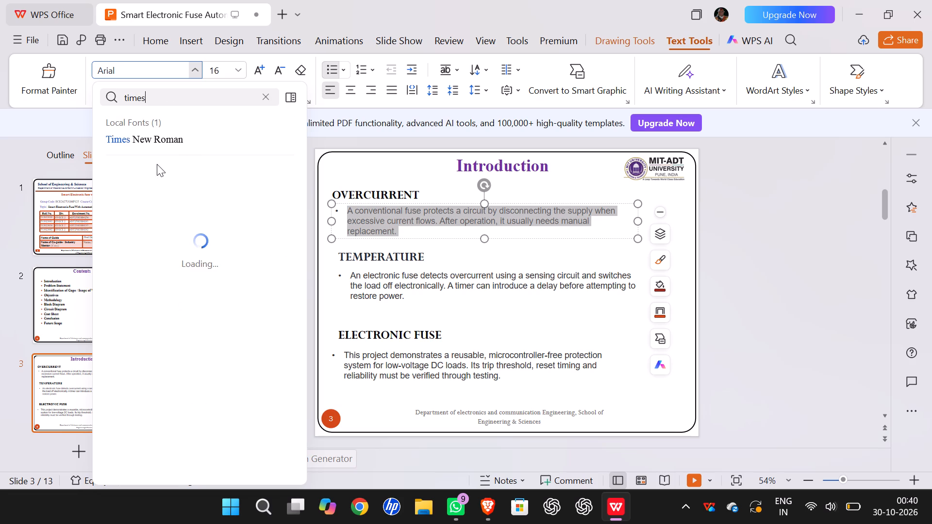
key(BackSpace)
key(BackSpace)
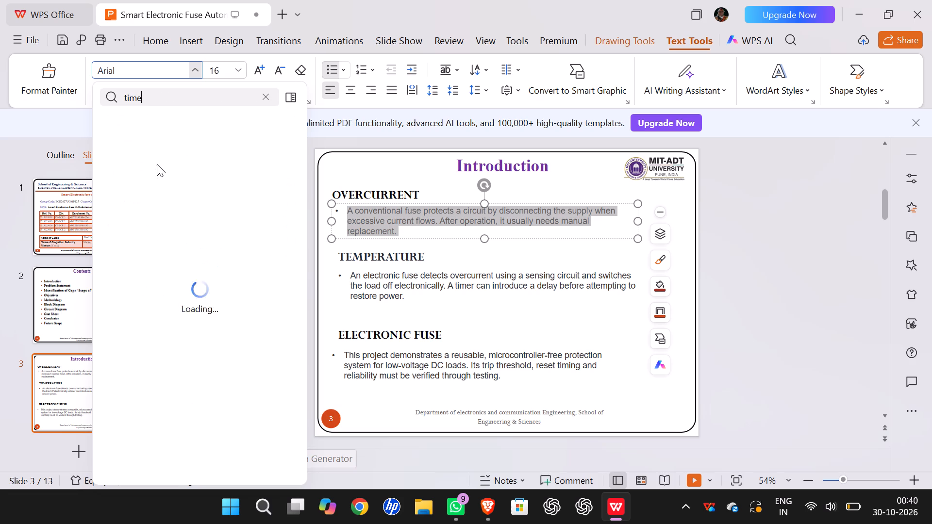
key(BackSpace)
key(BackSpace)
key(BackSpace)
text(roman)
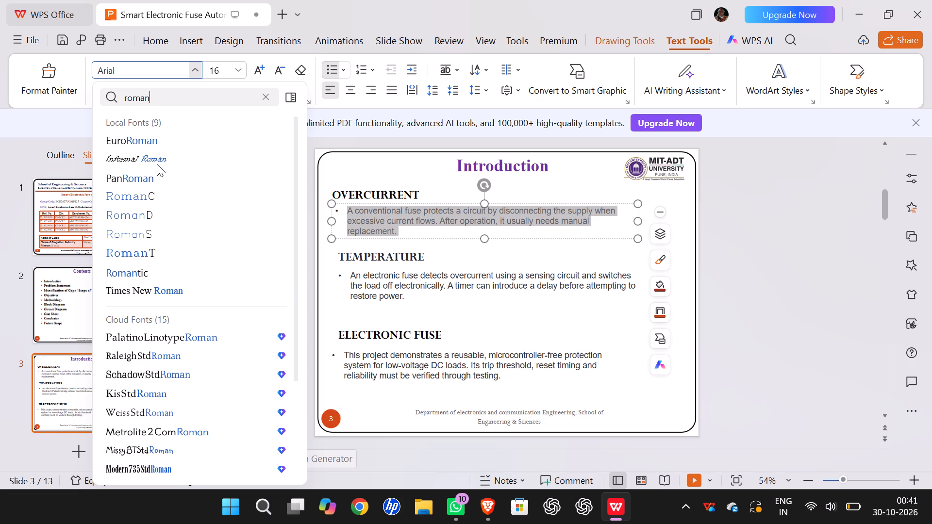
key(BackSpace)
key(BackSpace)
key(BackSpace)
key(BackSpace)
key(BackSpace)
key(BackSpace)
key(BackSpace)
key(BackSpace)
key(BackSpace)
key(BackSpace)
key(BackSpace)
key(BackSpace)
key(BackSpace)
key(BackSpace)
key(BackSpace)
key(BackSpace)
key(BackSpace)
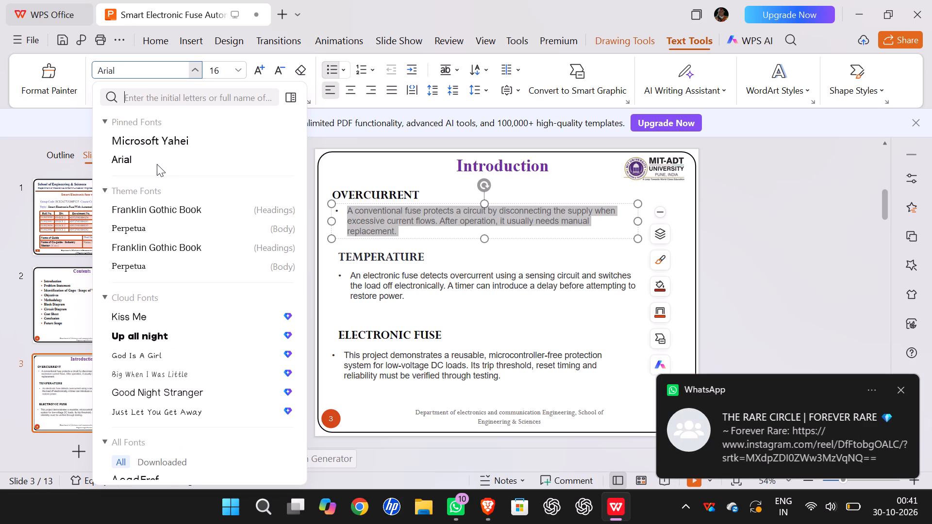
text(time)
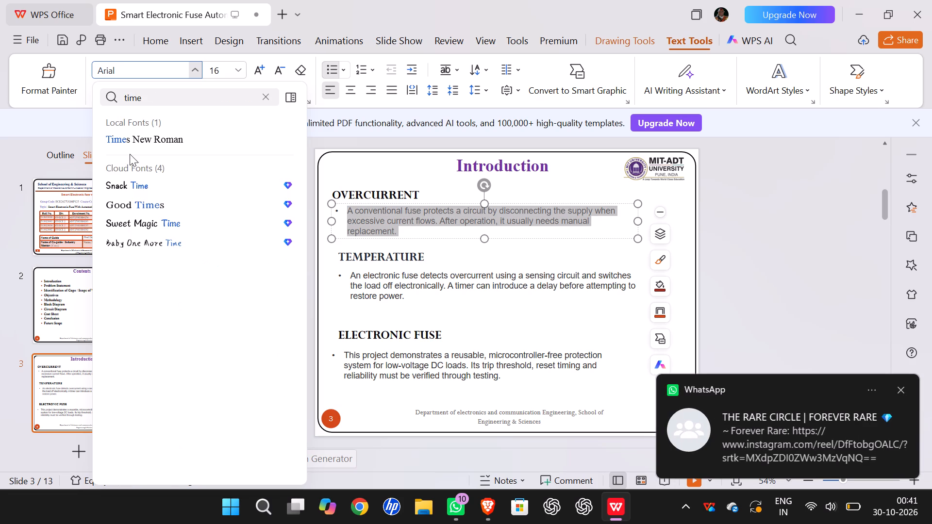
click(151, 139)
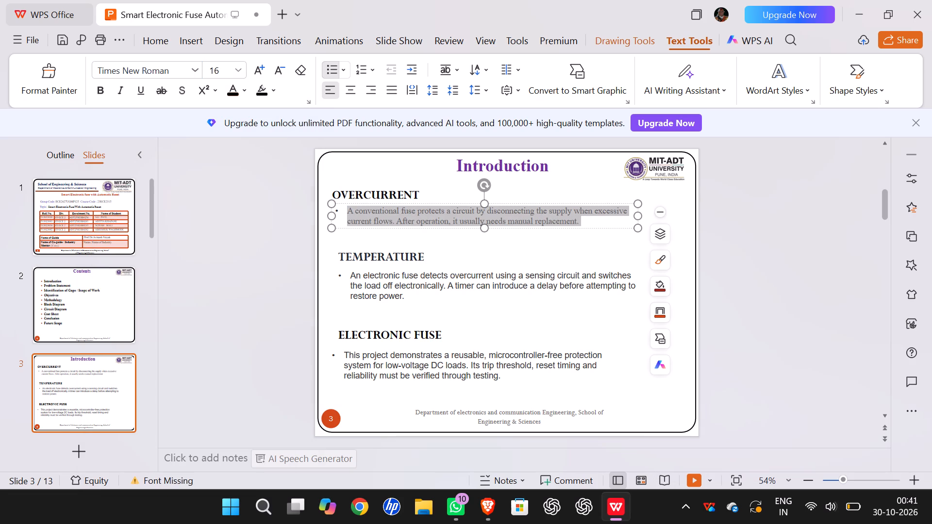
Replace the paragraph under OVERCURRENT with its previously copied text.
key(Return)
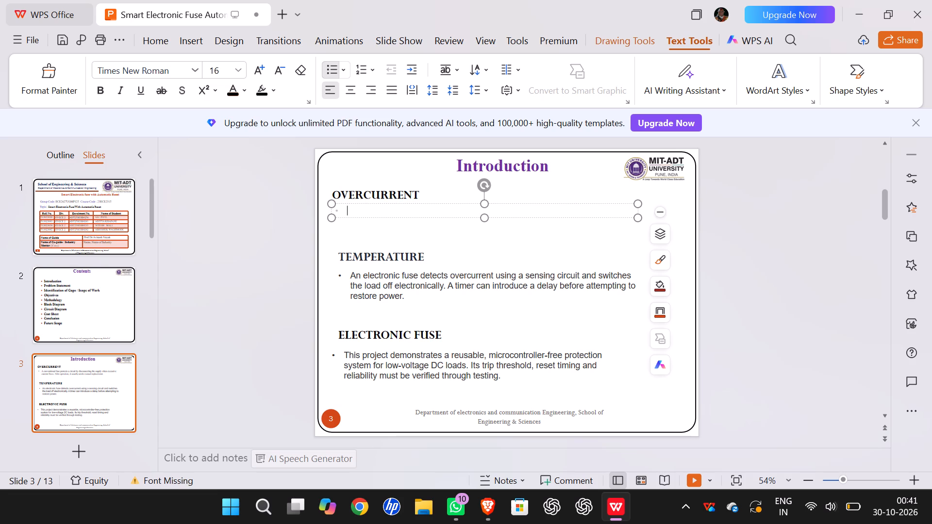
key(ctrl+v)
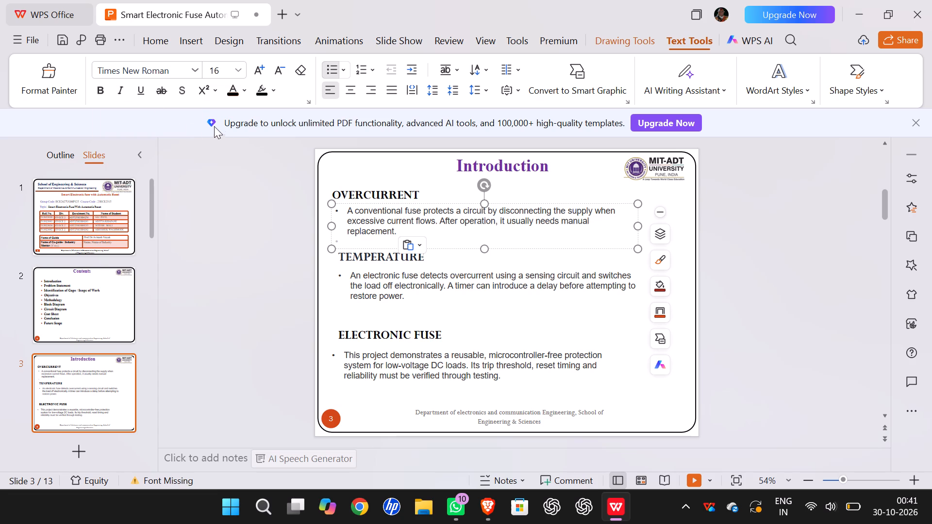
Set the font of the pasted paragraph under OVERCURRENT to Times New Roman.
double_click(352, 215)
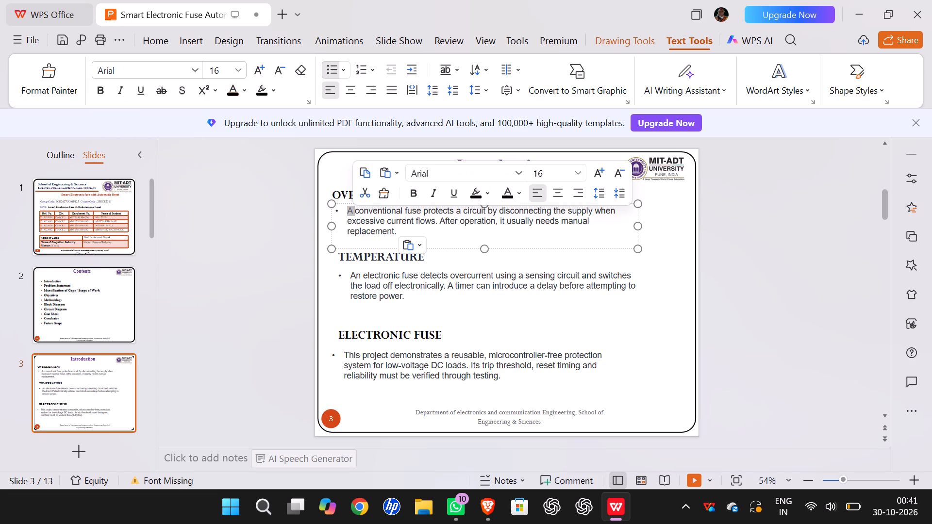
triple_click(352, 215)
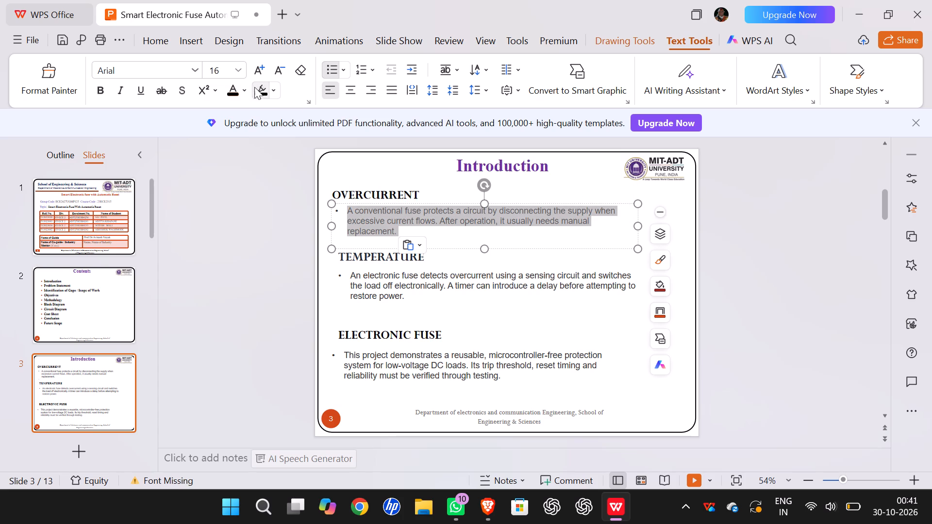
click(191, 74)
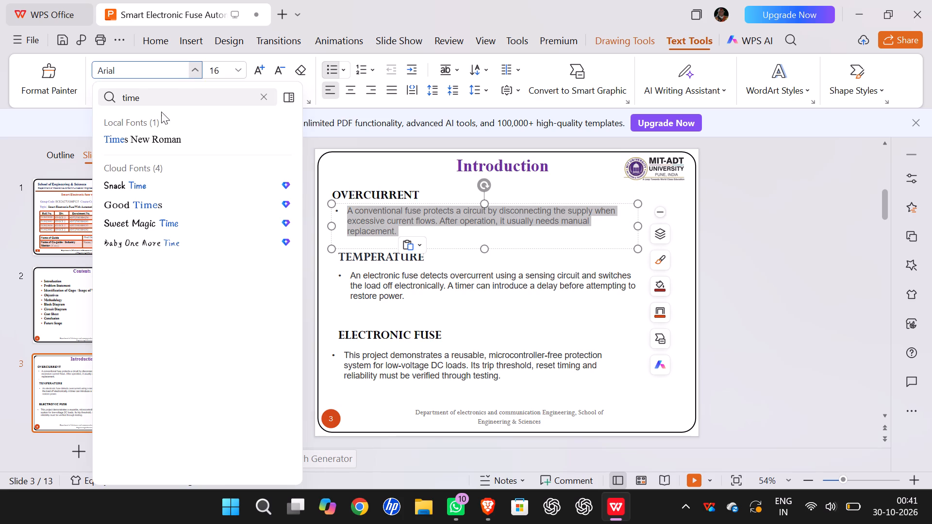
click(153, 141)
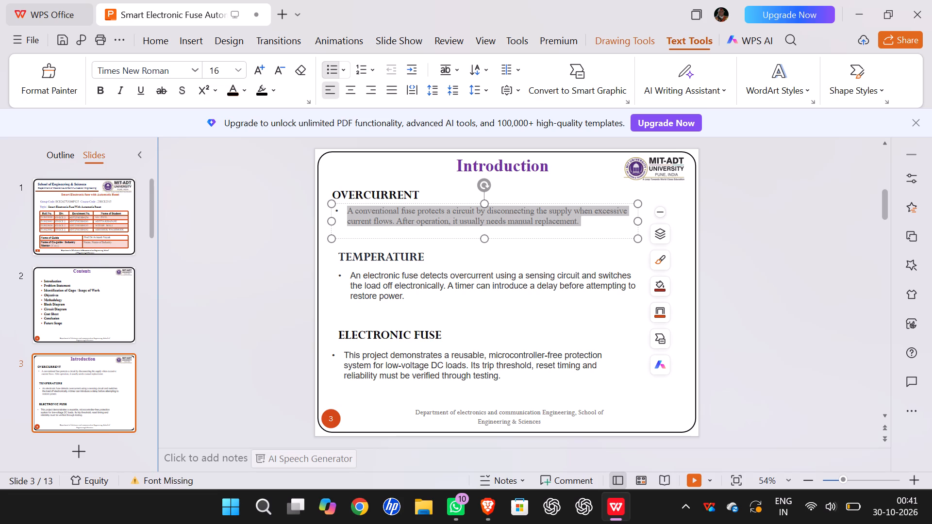
Increase the paragraph spacing of the empty bullet line below the OVERCURRENT paragraph.
right_drag(563, 231, 555, 237)
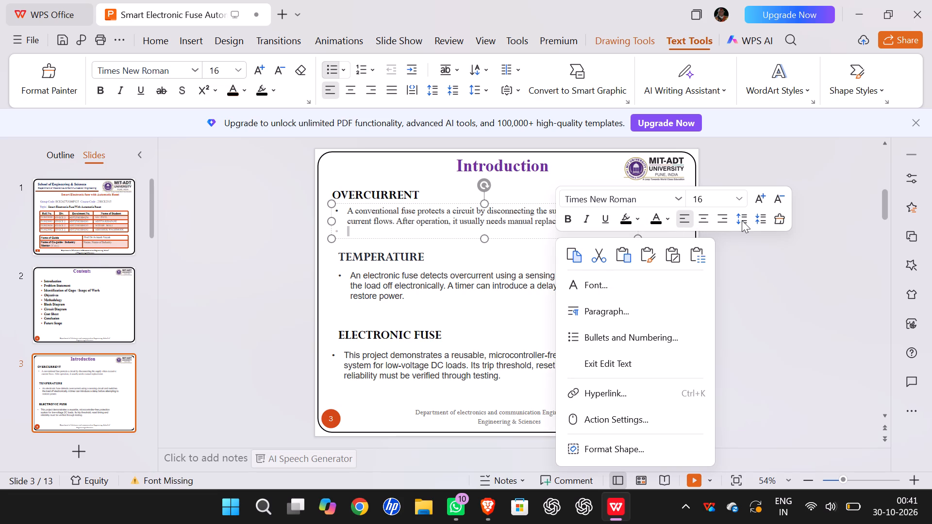
click(742, 220)
click(742, 220)
click(742, 220)
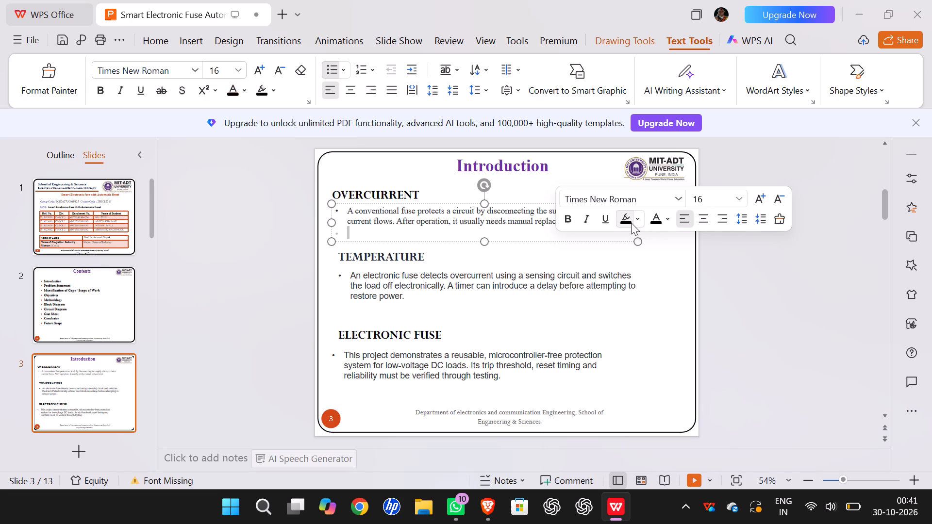
key(Escape)
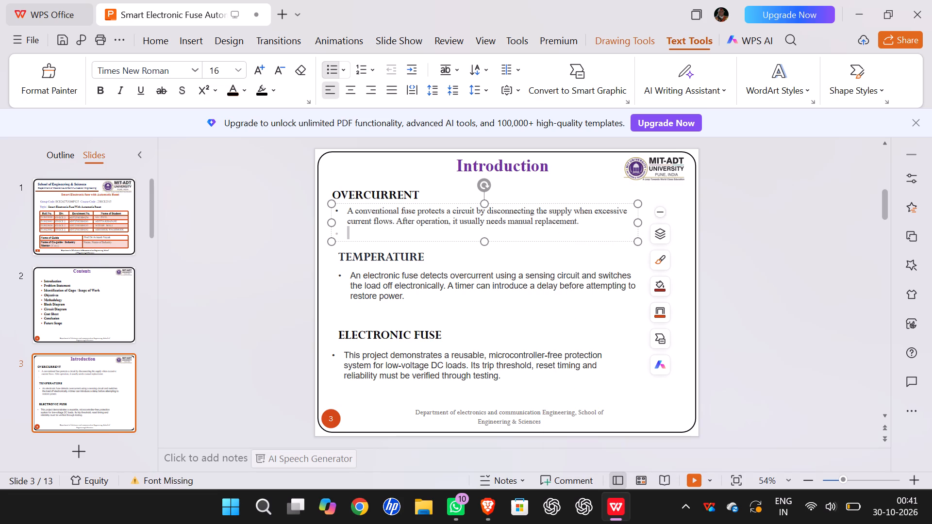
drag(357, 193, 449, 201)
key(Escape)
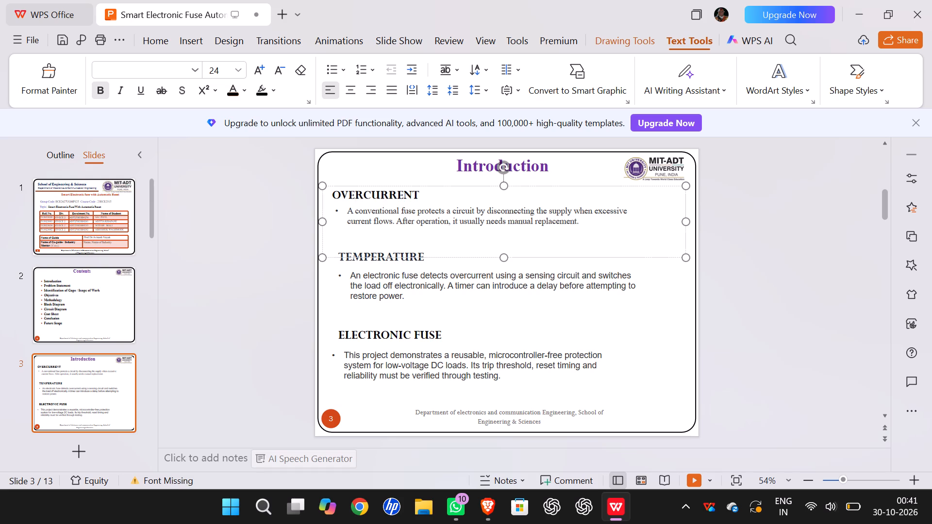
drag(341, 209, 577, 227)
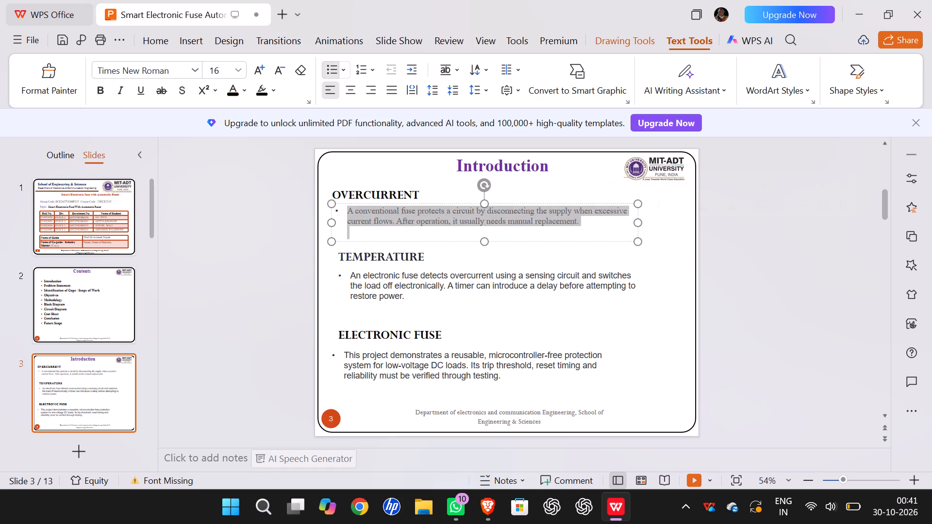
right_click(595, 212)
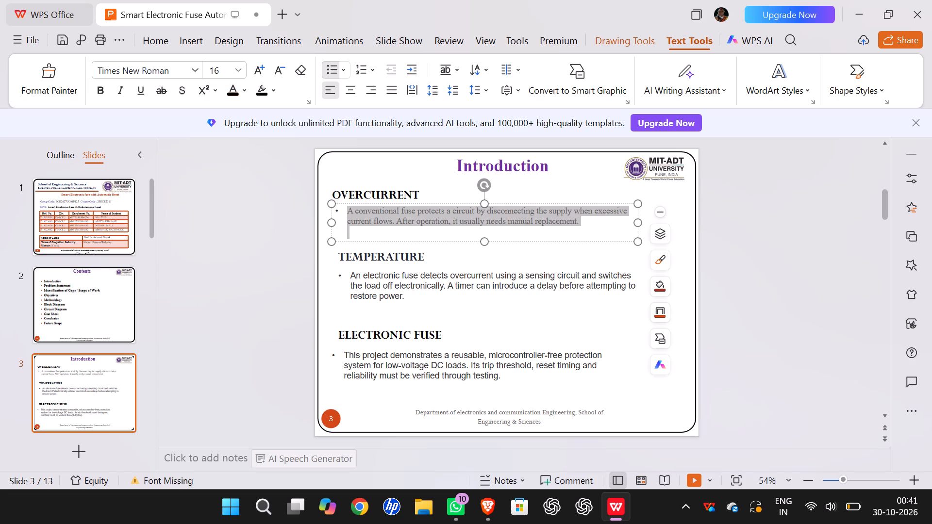
Play the slide show from the first slide and review the text on slides 1 to 5, especially the Introduction slide.
key(F5)
key(F5)
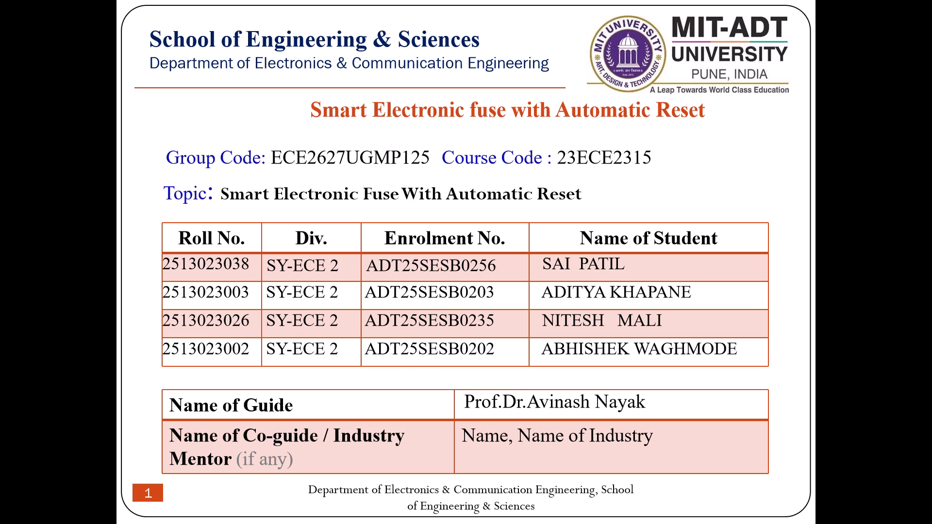
key(Return)
key(Return)
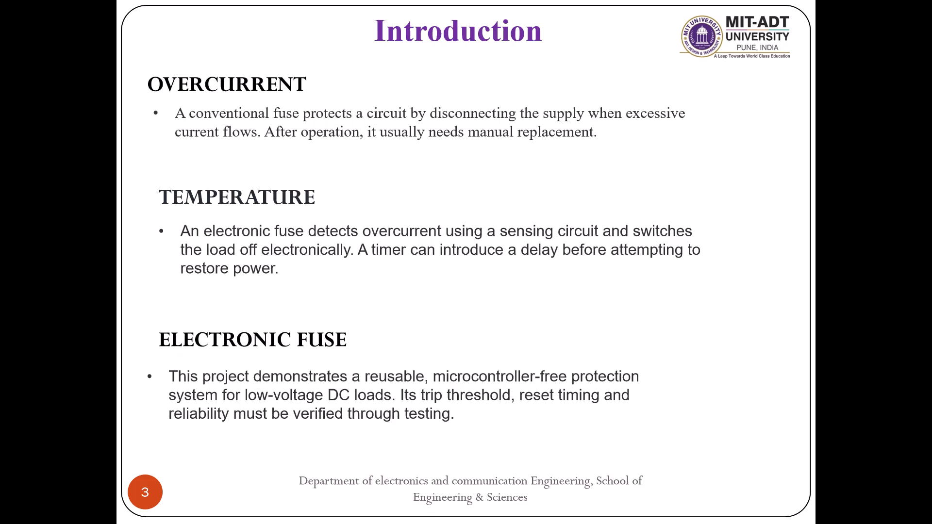
key(Return)
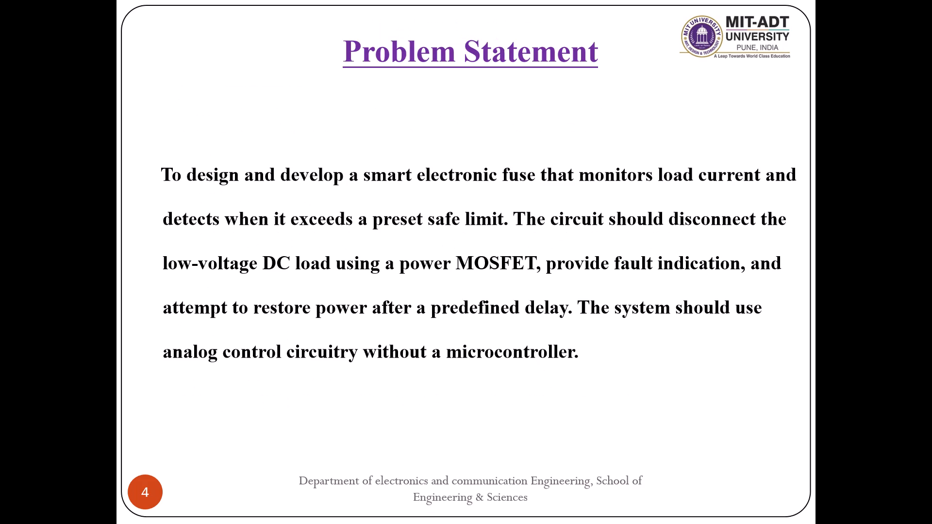
key(Left)
key(Left)
key(Left)
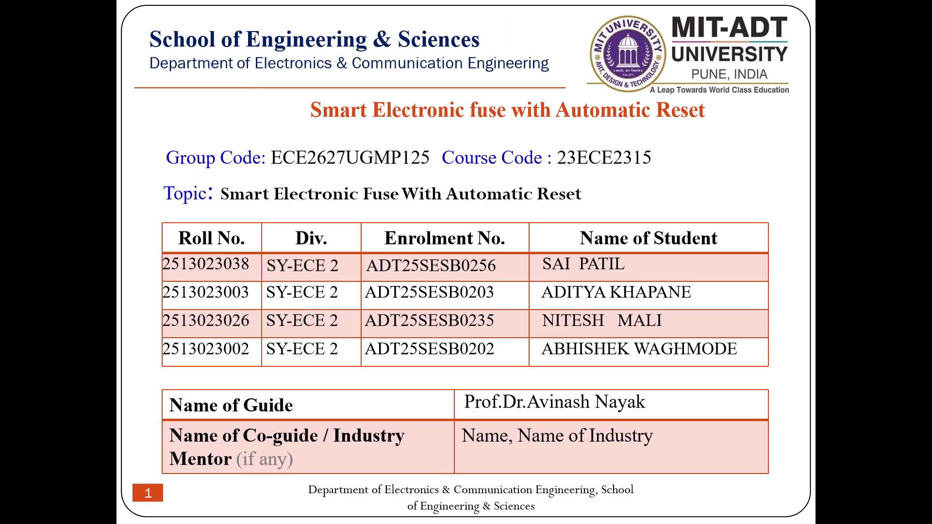
key(Right)
key(Left)
key(Right)
key(Right)
key(Right)
key(Right)
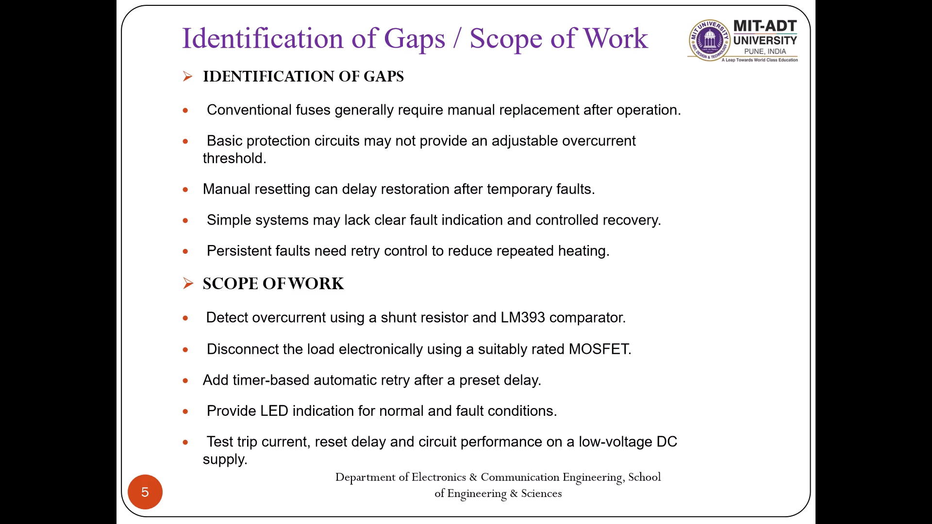
key(Left)
key(Left)
key(Right)
key(Right)
key(Left)
key(Left)
key(Right)
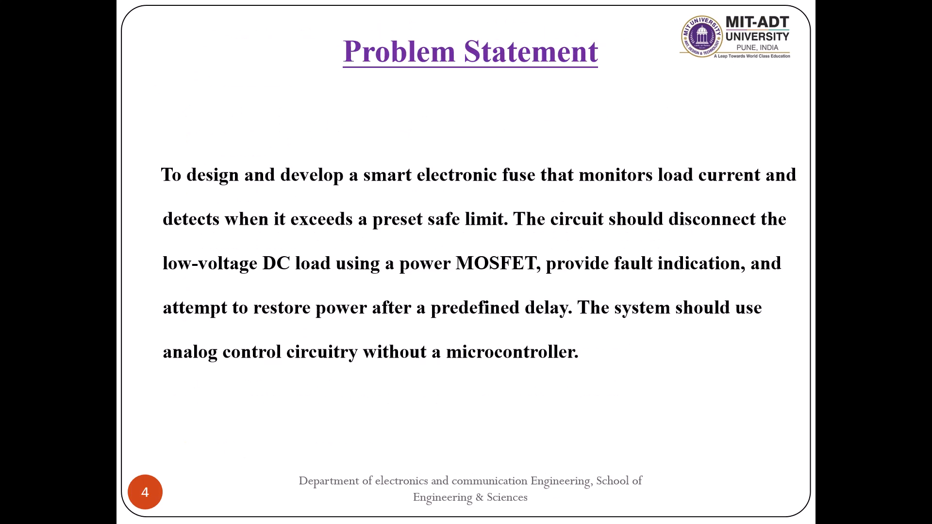
key(Left)
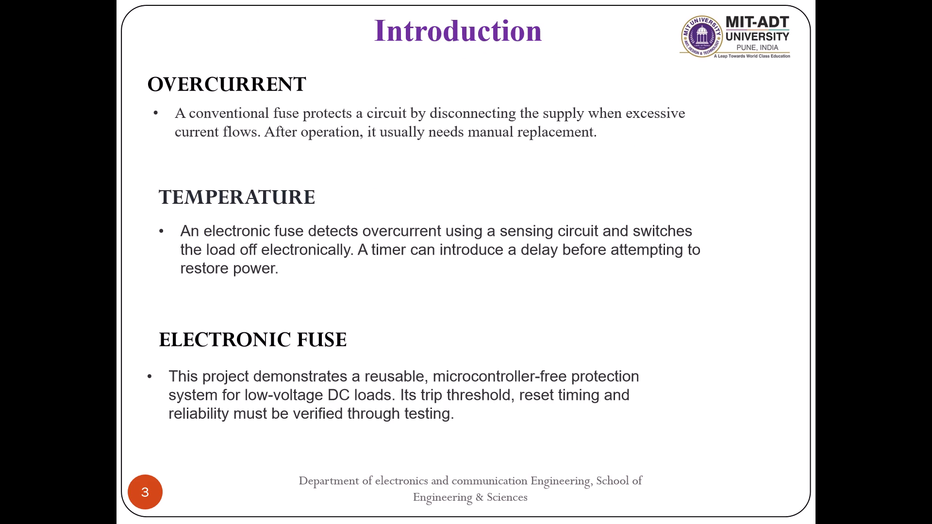
key(Left)
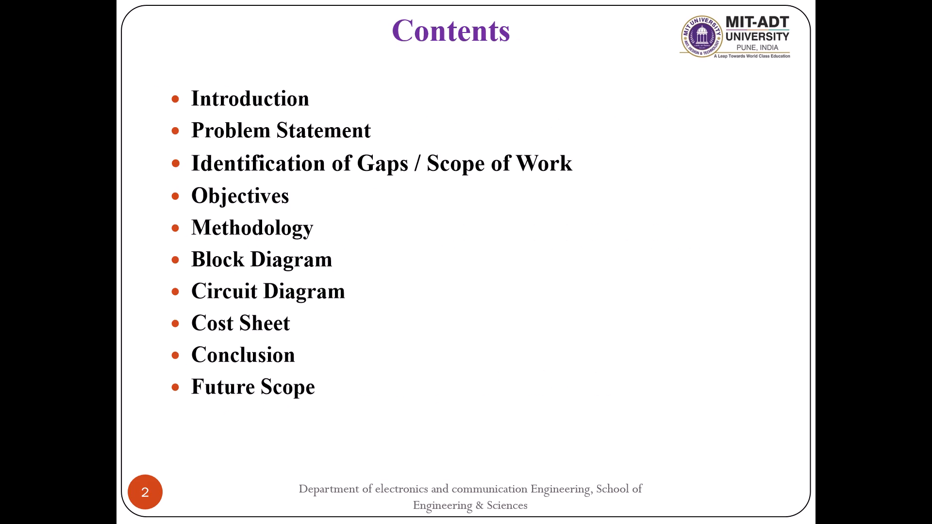
key(Right)
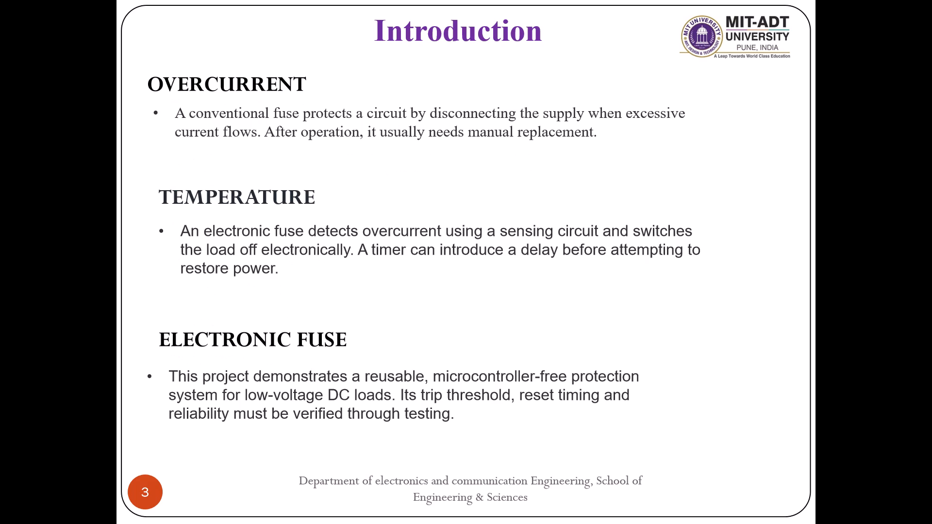
key(Escape)
Look through the slides from Problem Statement to Justification in the editor to review their text formatting.
scroll(378, 224, up, 2)
key(Escape)
scroll(377, 221, up, 1)
scroll(380, 218, down, 5)
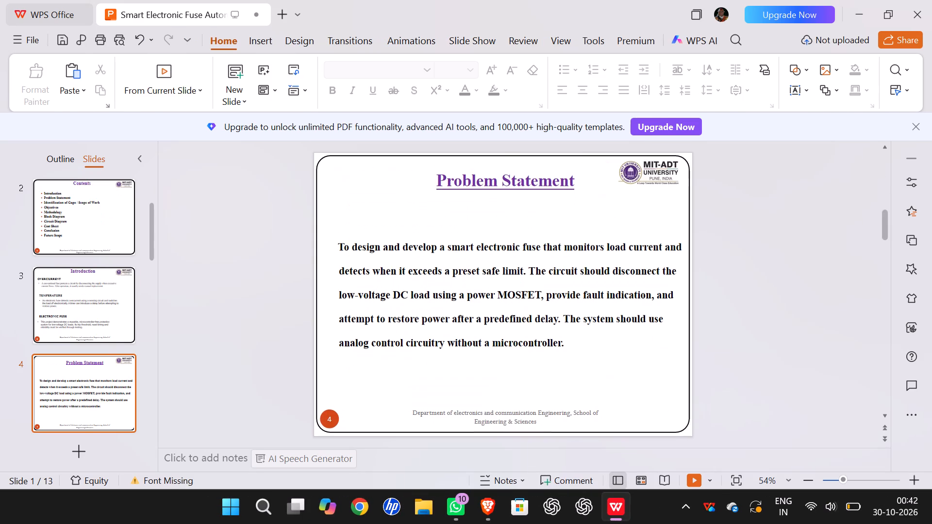
scroll(387, 216, down, 5)
scroll(387, 216, up, 4)
scroll(388, 216, down, 9)
scroll(466, 248, down, 9)
scroll(480, 254, up, 4)
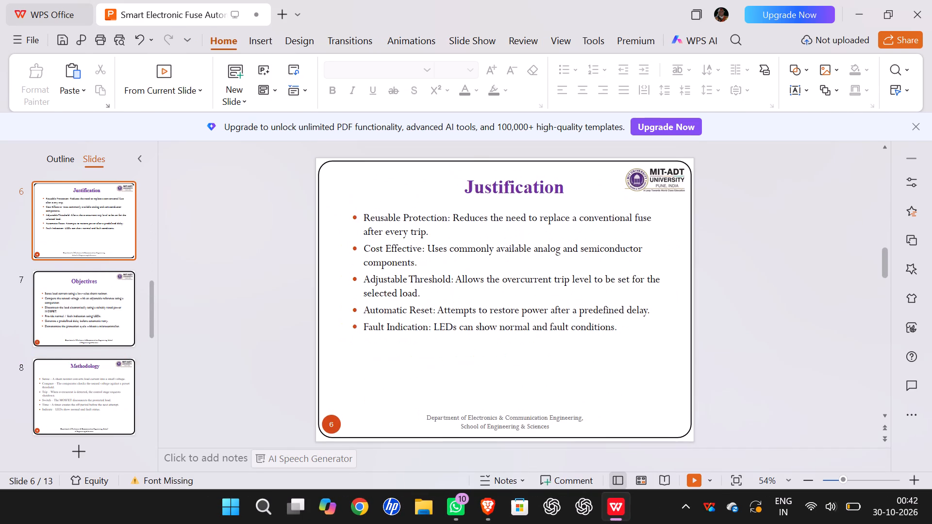
scroll(471, 249, up, 3)
scroll(447, 240, down, 1)
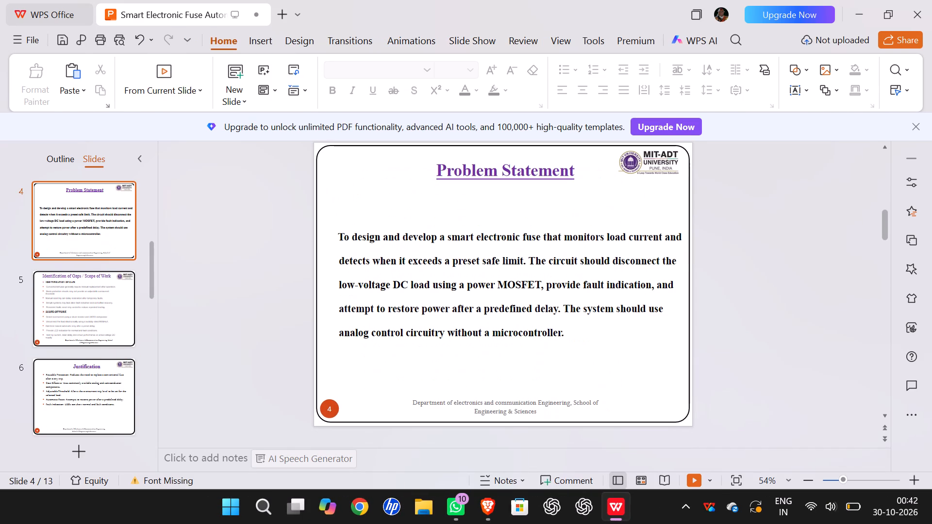
Return to the Introduction slide and check the fonts of the OVERCURRENT heading and the paragraph below it.
key(Right)
scroll(399, 239, up, 1)
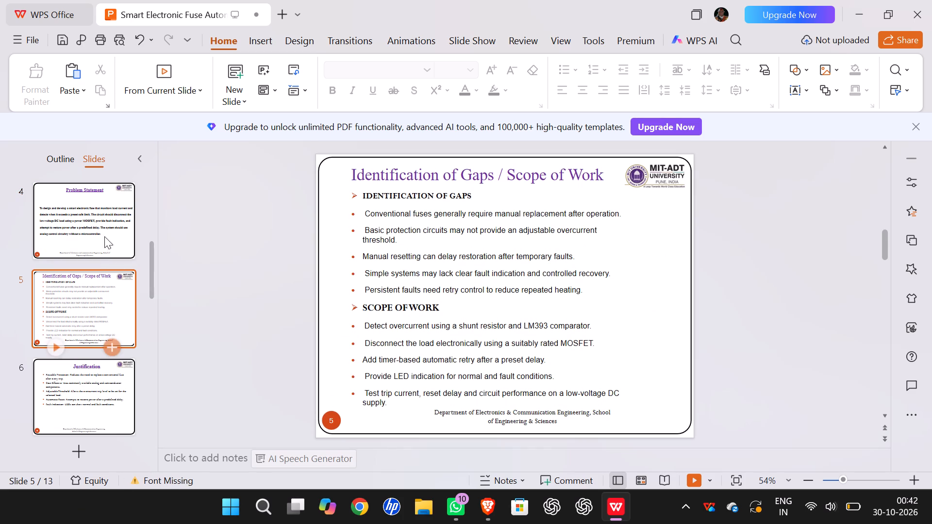
scroll(94, 203, up, 2)
click(111, 297)
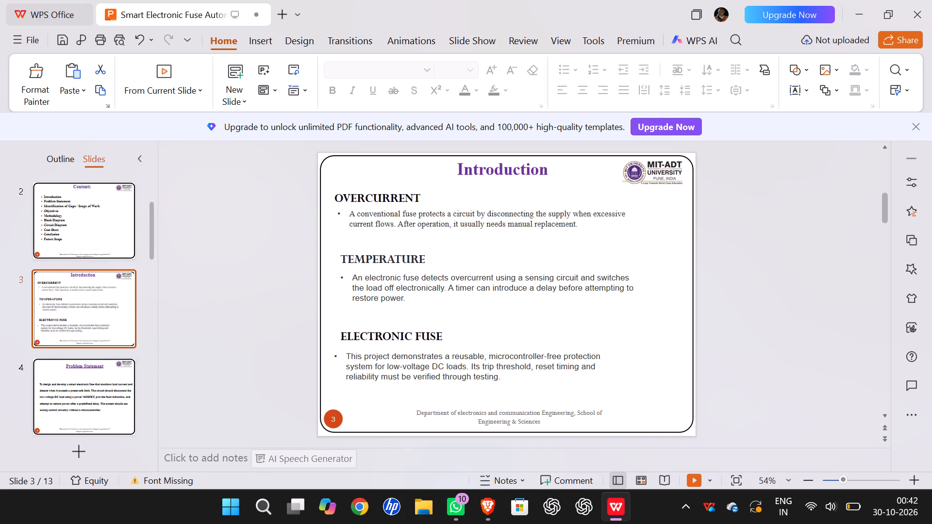
scroll(491, 220, up, 1)
scroll(405, 223, down, 1)
ctrl+scroll(397, 214, up, 1)
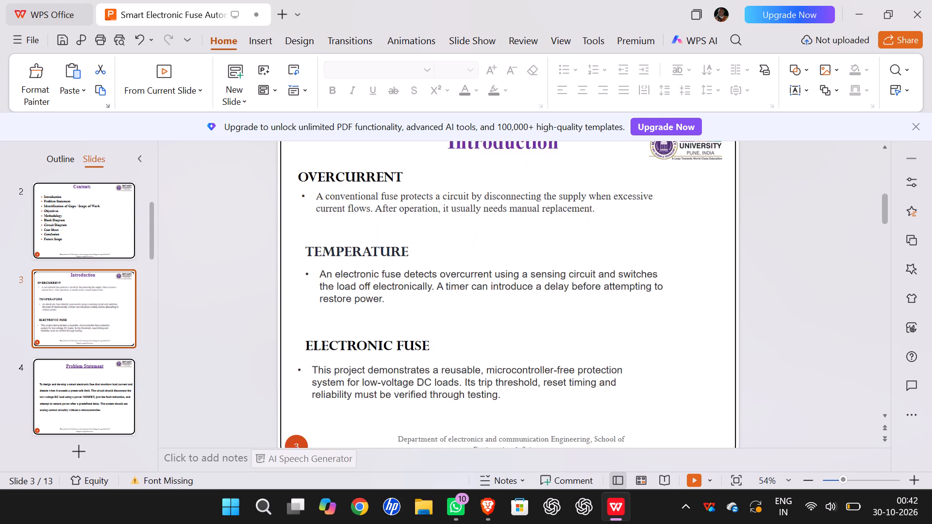
ctrl+scroll(396, 213, up, 1)
scroll(335, 196, up, 1)
middle_drag(335, 195, 370, 259)
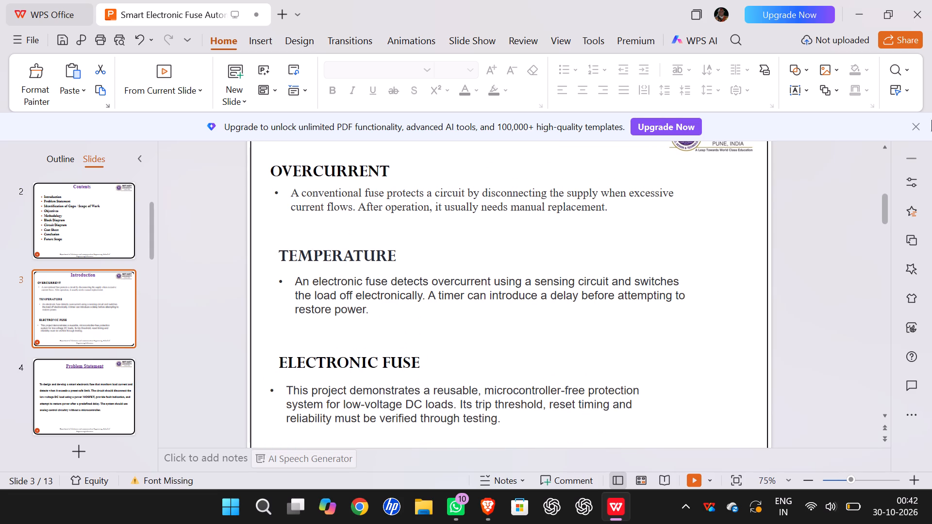
scroll(844, 300, up, 1)
middle_click(840, 300)
scroll(801, 255, up, 2)
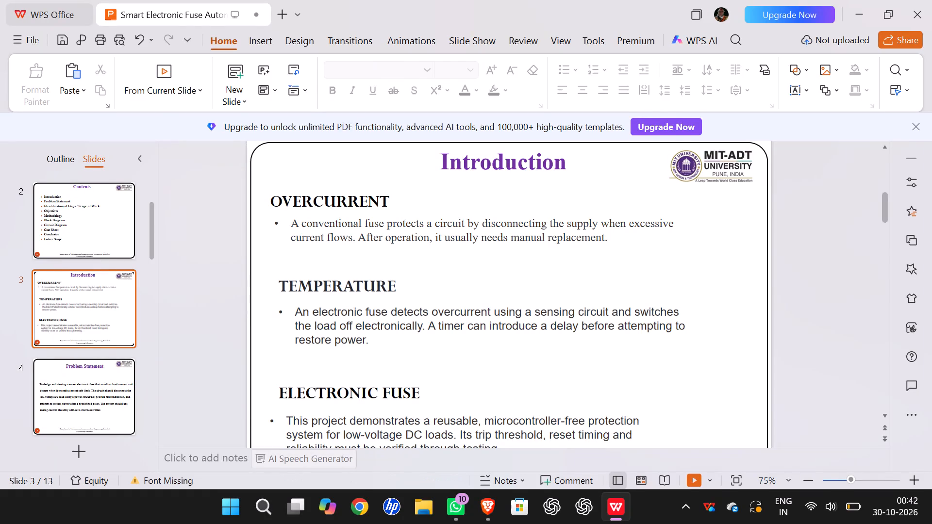
click(383, 205)
click(390, 201)
click(393, 200)
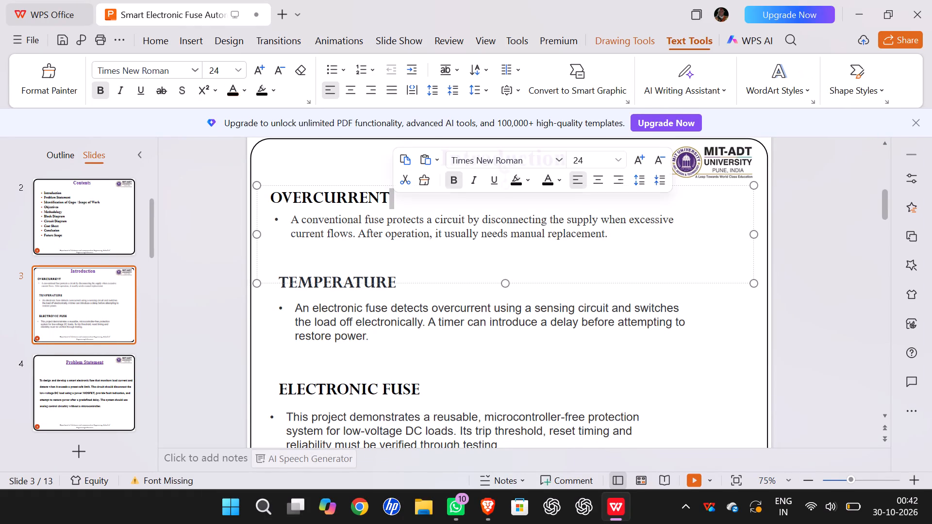
click(411, 201)
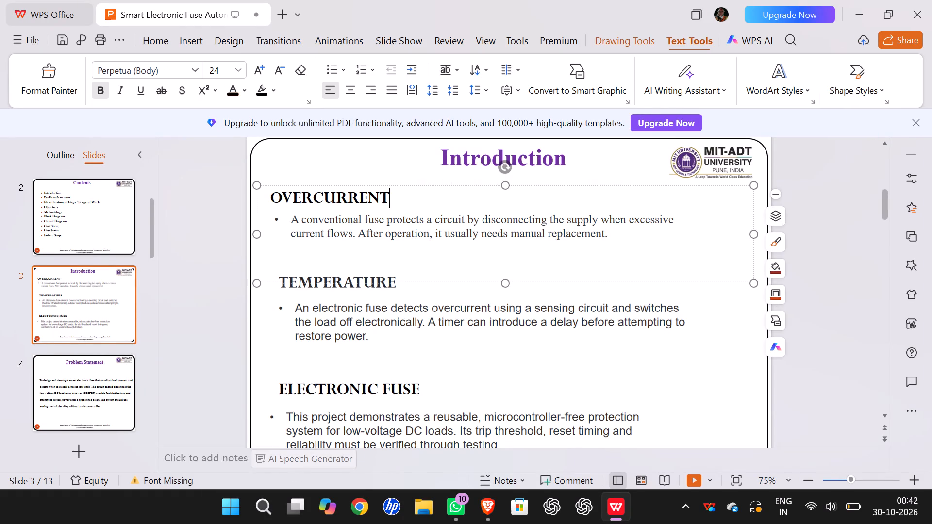
click(277, 223)
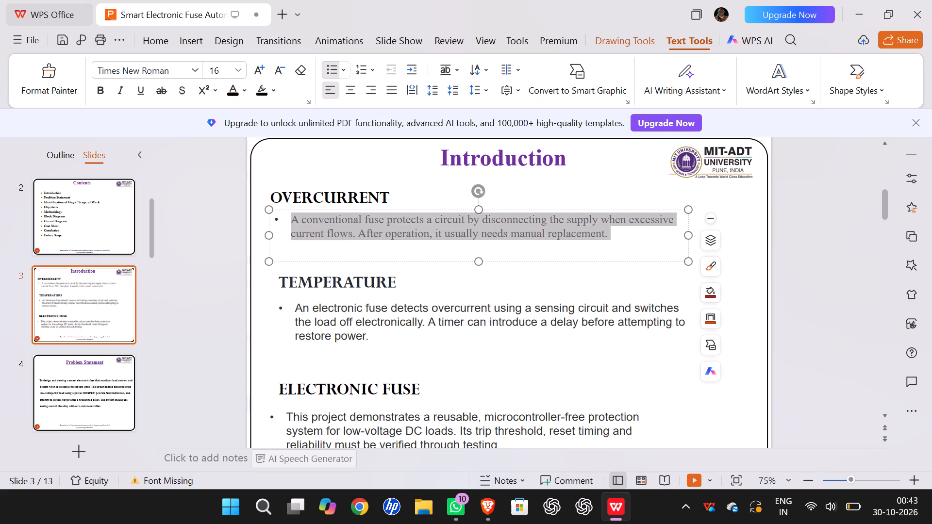
key(Escape)
Set the font of the whole paragraph under the TEMPERATURE heading to Times New Roman.
drag(295, 310, 408, 341)
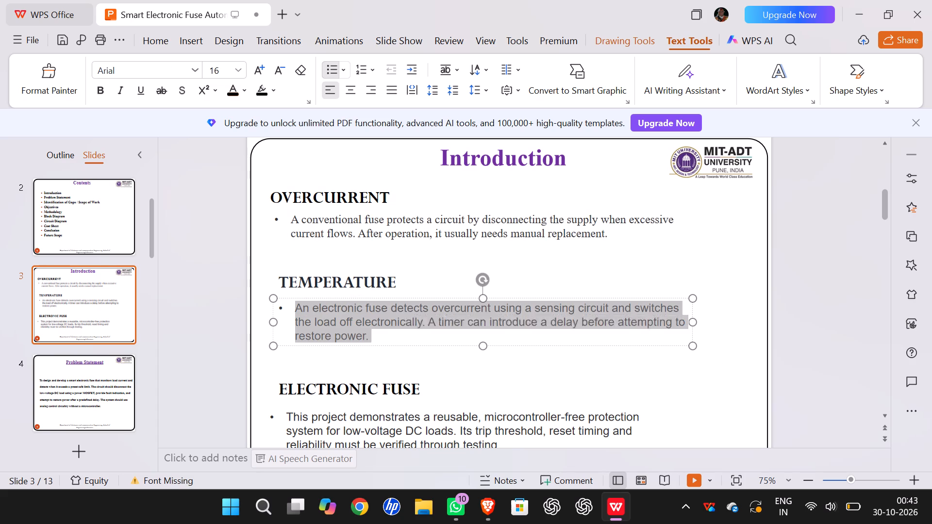
click(183, 75)
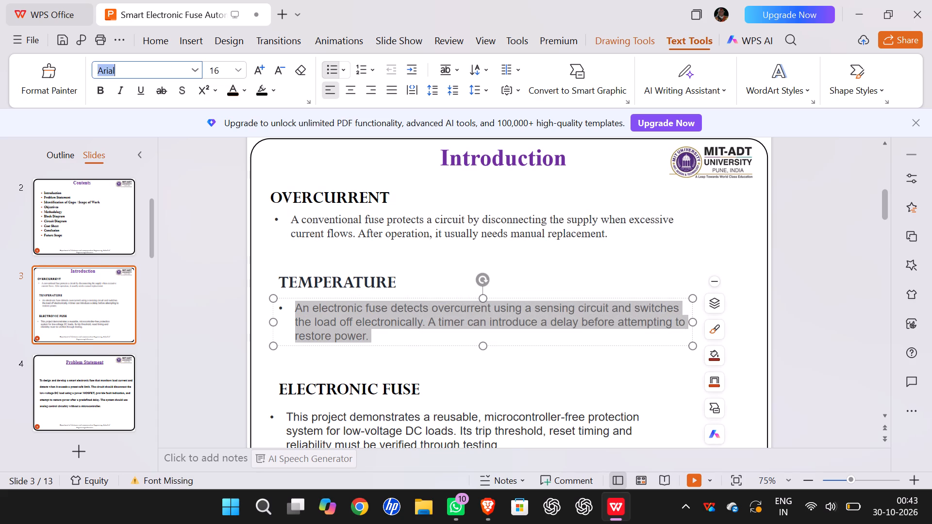
click(200, 67)
click(170, 132)
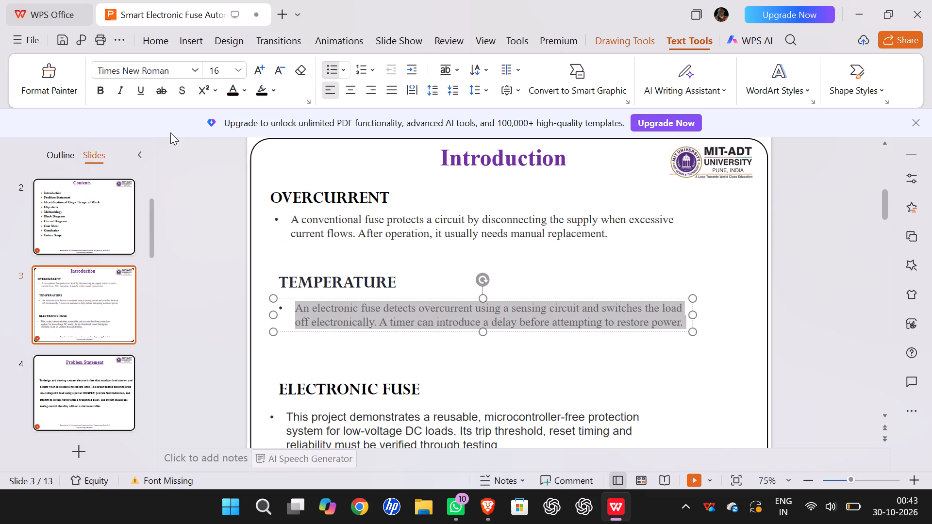
click(376, 370)
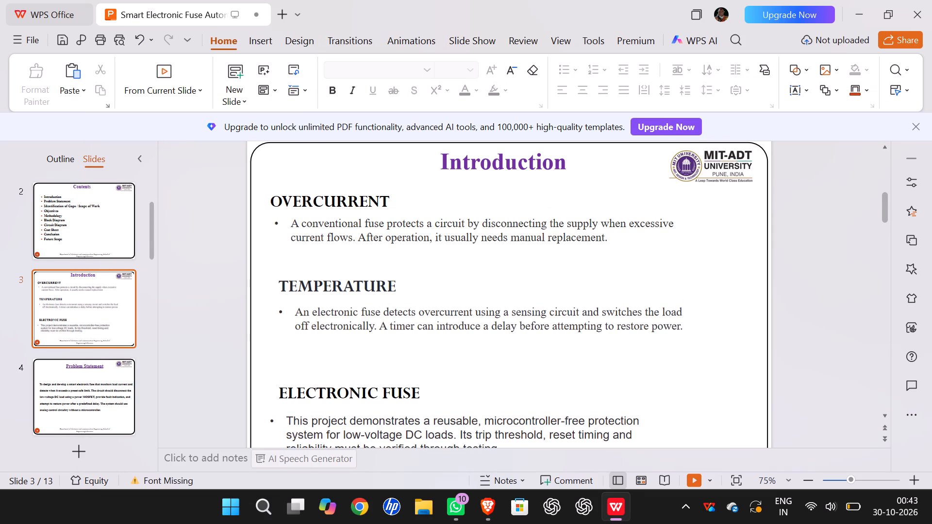
Set the font of the whole paragraph under the ELECTRONIC FUSE heading to Times New Roman.
scroll(334, 350, down, 5)
scroll(289, 369, down, 3)
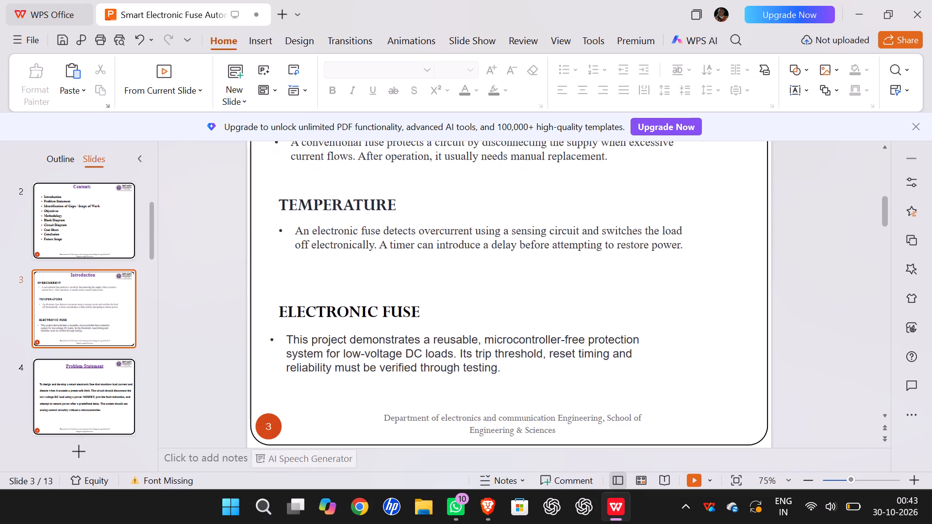
drag(289, 337, 524, 375)
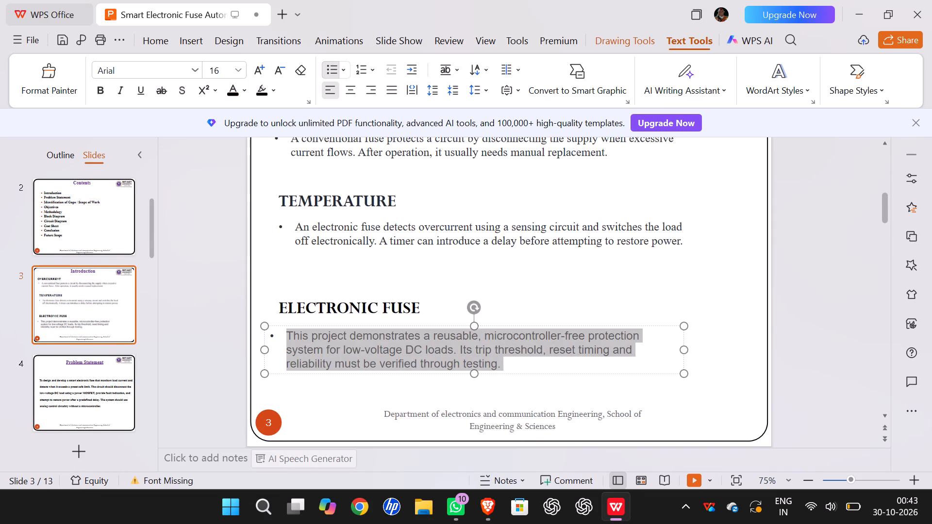
drag(524, 375, 525, 373)
click(195, 68)
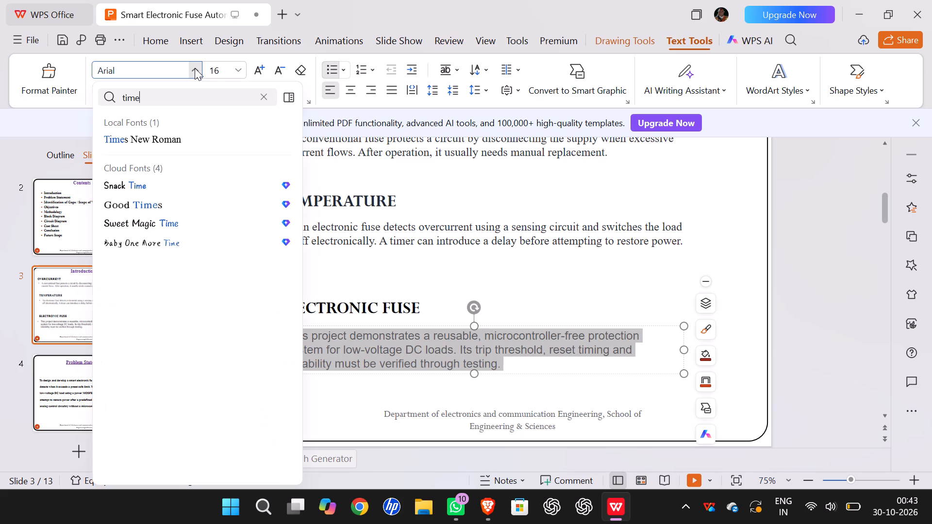
click(160, 146)
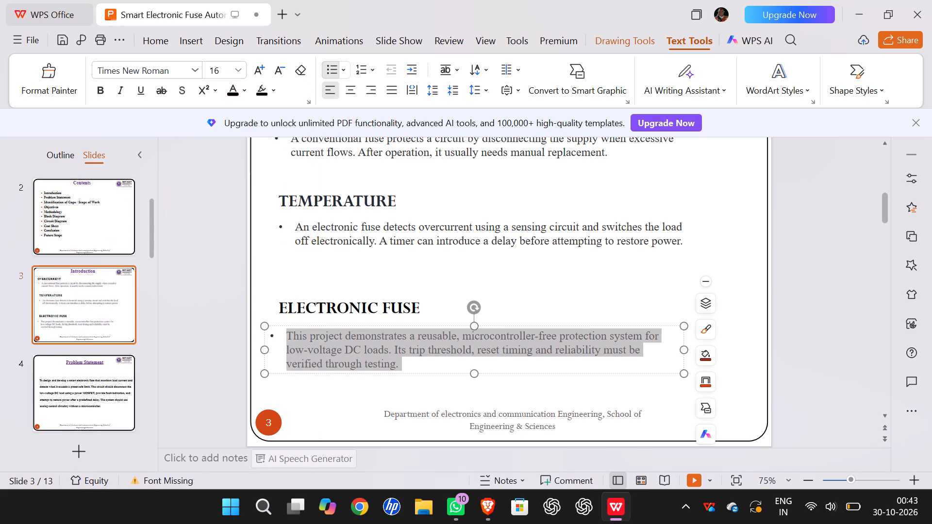
click(515, 303)
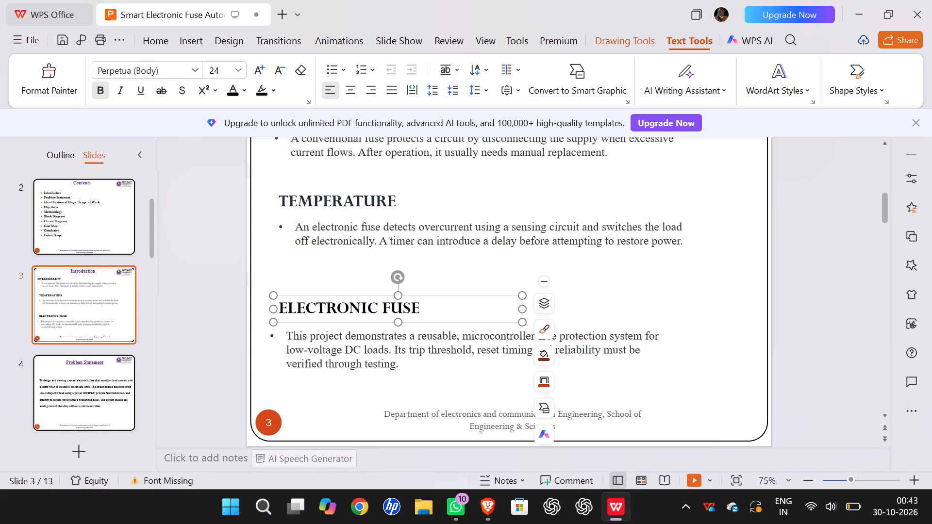
Check the font and size across the whole paragraph under the ELECTRONIC FUSE heading.
click(391, 360)
drag(340, 350, 412, 379)
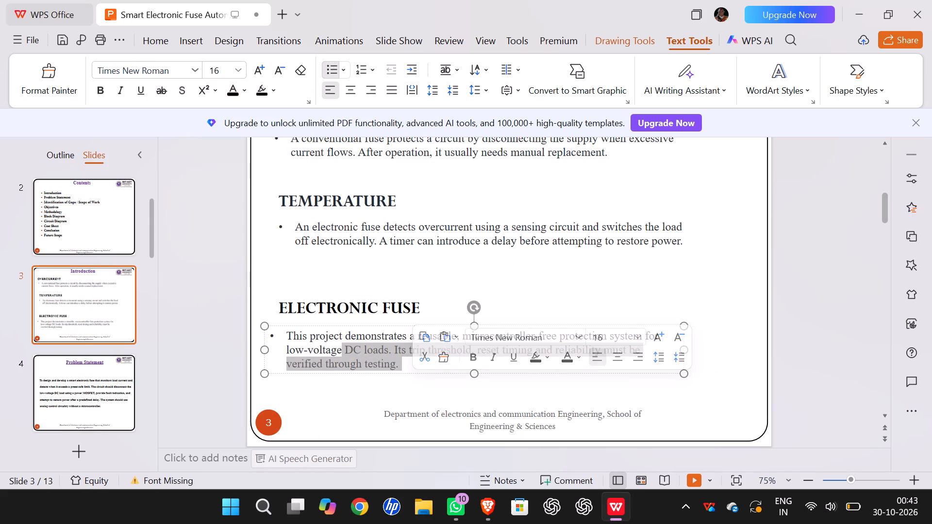
key(Escape)
drag(286, 335, 408, 377)
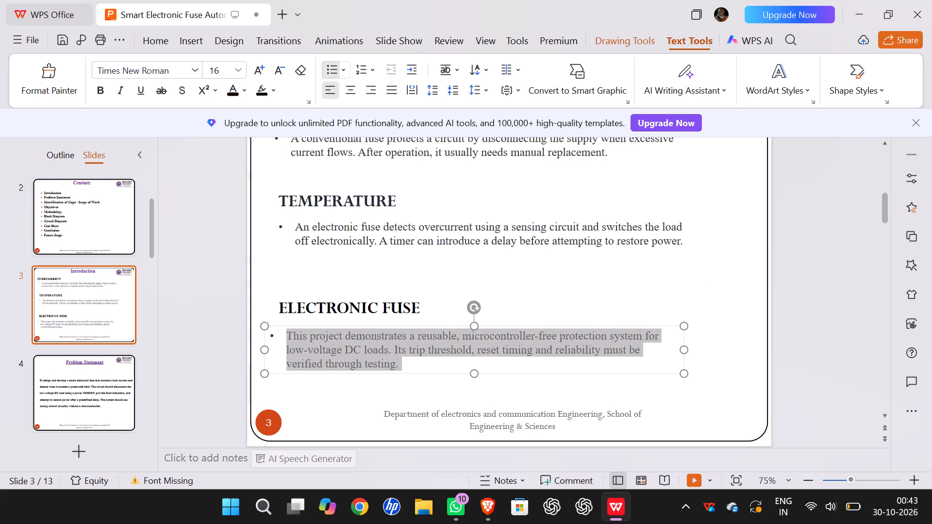
drag(408, 377, 409, 377)
key(Escape)
scroll(387, 275, up, 5)
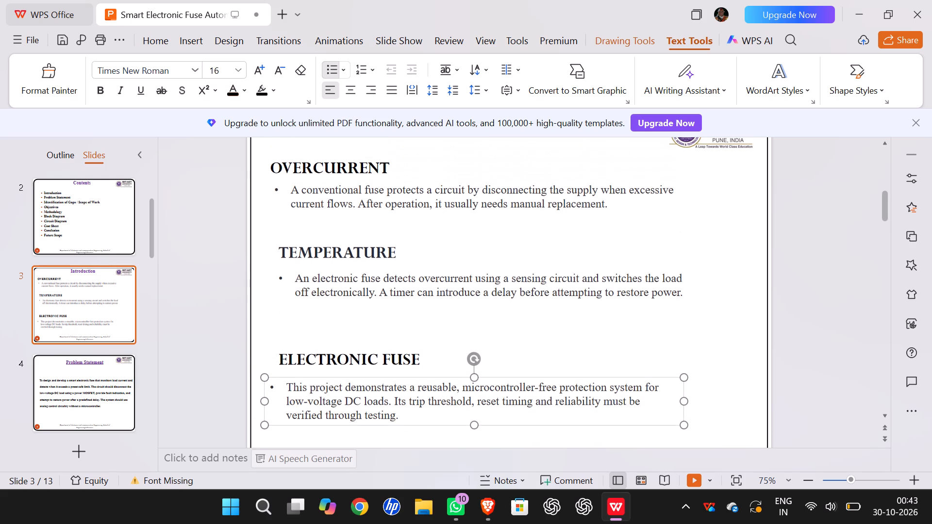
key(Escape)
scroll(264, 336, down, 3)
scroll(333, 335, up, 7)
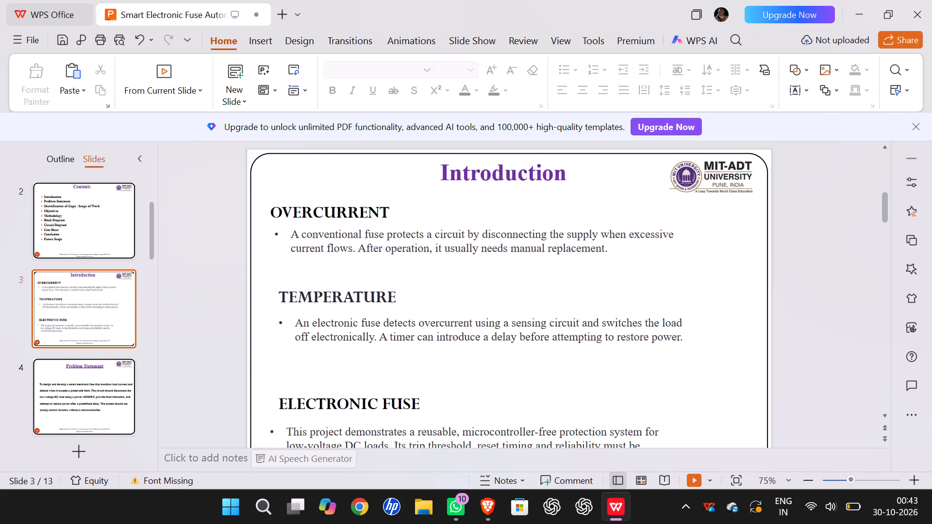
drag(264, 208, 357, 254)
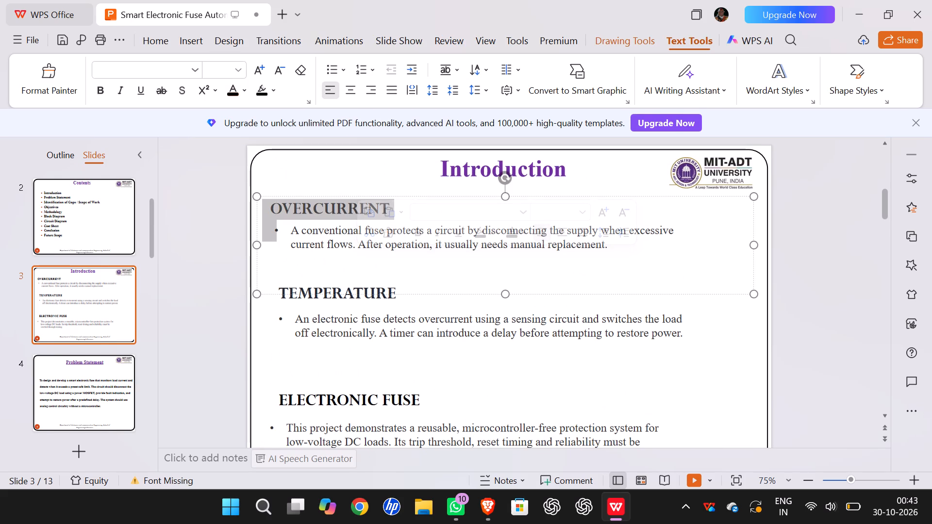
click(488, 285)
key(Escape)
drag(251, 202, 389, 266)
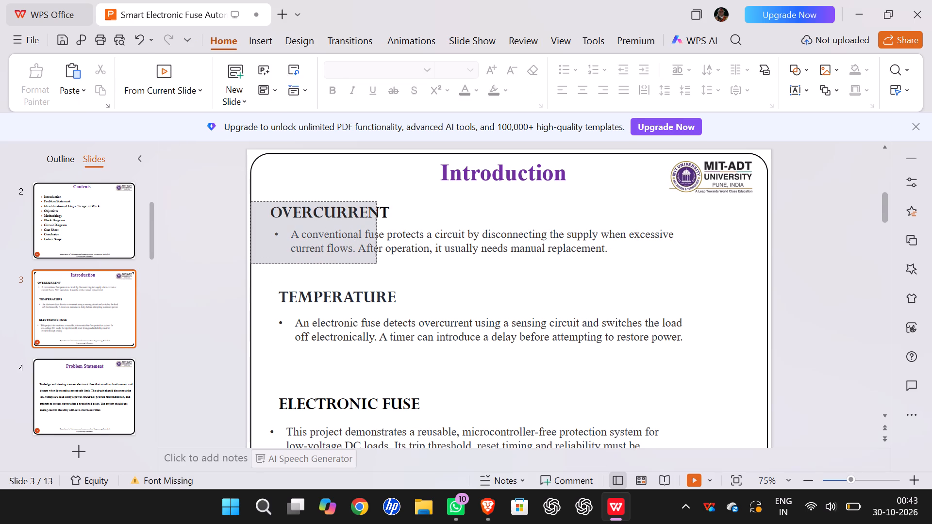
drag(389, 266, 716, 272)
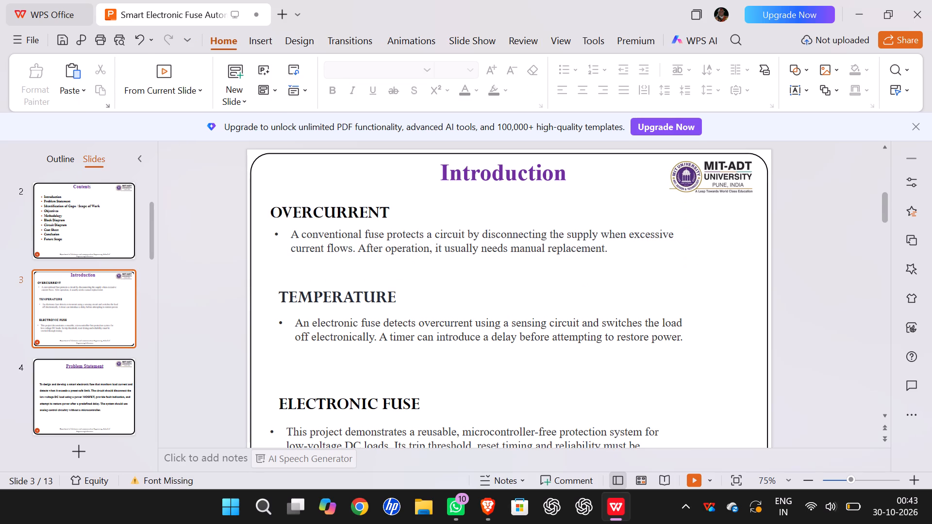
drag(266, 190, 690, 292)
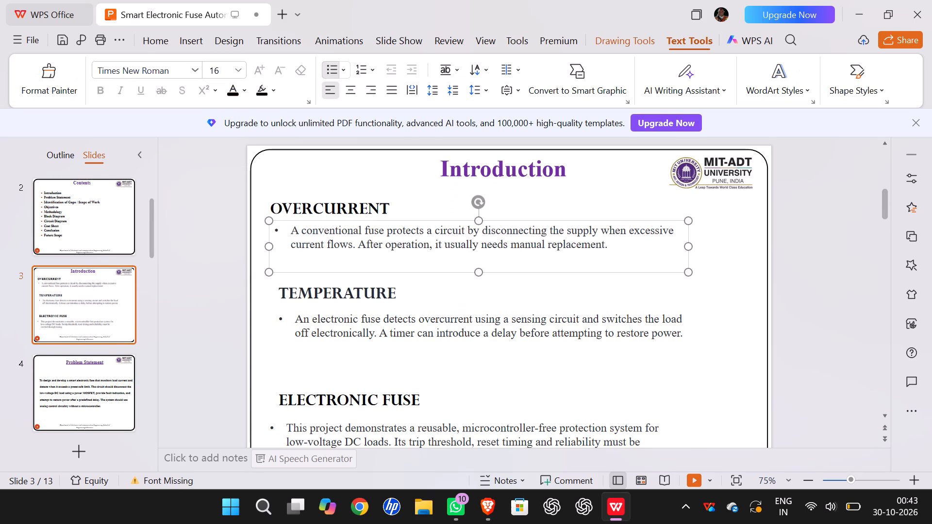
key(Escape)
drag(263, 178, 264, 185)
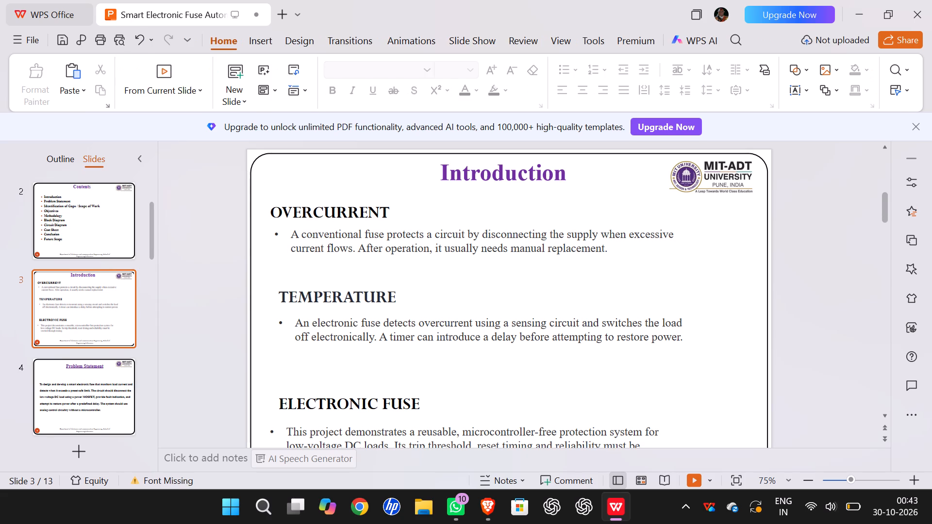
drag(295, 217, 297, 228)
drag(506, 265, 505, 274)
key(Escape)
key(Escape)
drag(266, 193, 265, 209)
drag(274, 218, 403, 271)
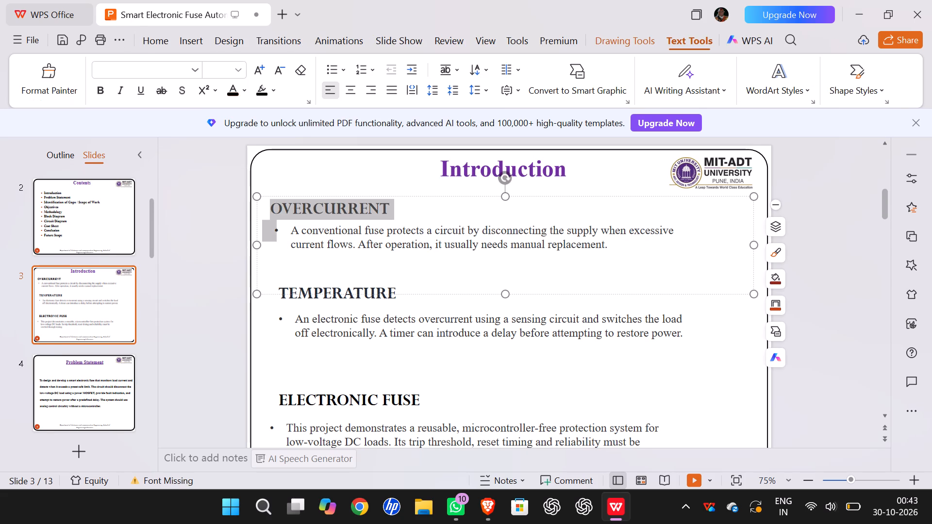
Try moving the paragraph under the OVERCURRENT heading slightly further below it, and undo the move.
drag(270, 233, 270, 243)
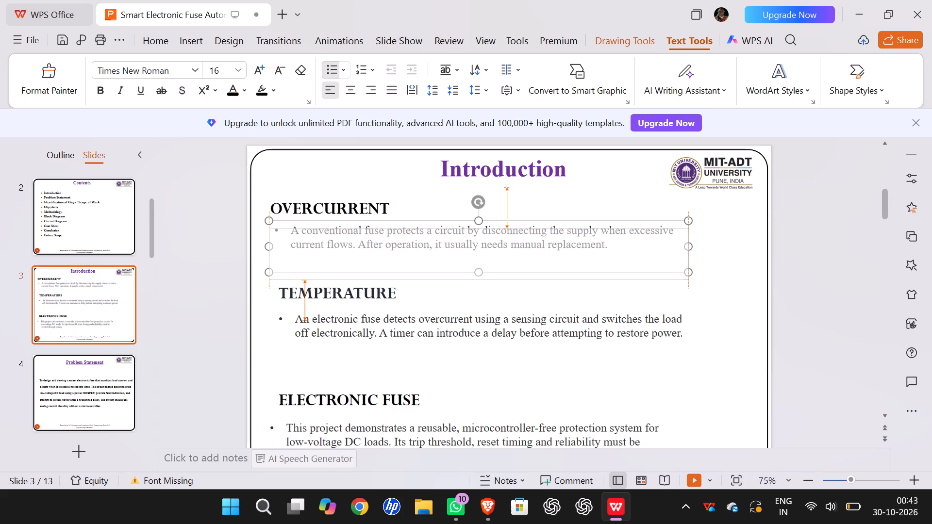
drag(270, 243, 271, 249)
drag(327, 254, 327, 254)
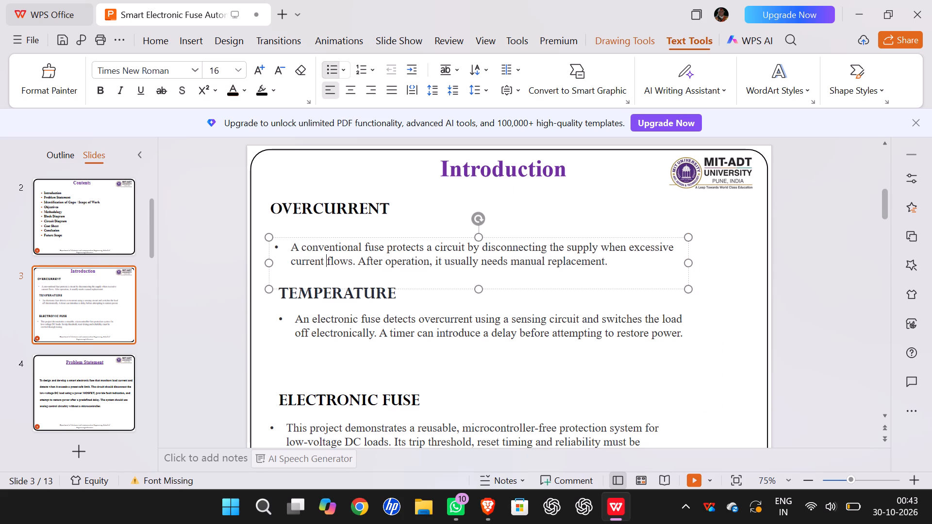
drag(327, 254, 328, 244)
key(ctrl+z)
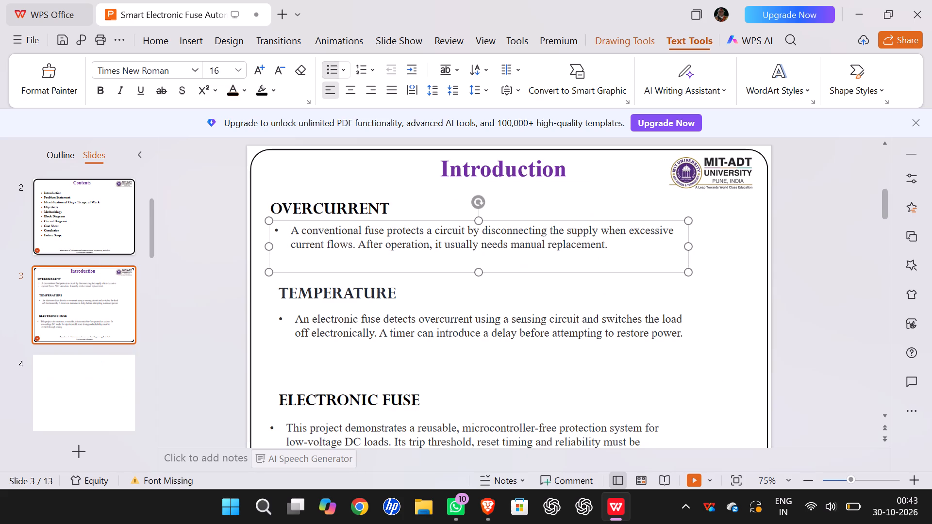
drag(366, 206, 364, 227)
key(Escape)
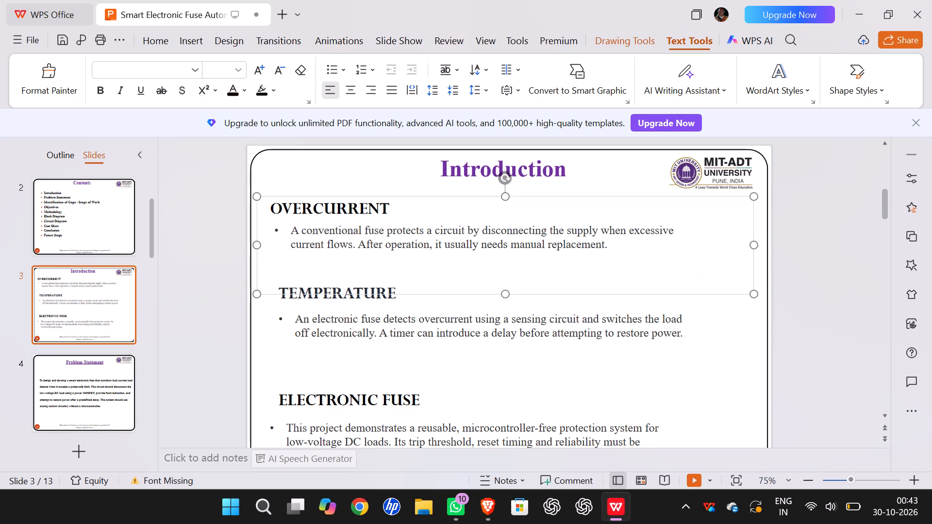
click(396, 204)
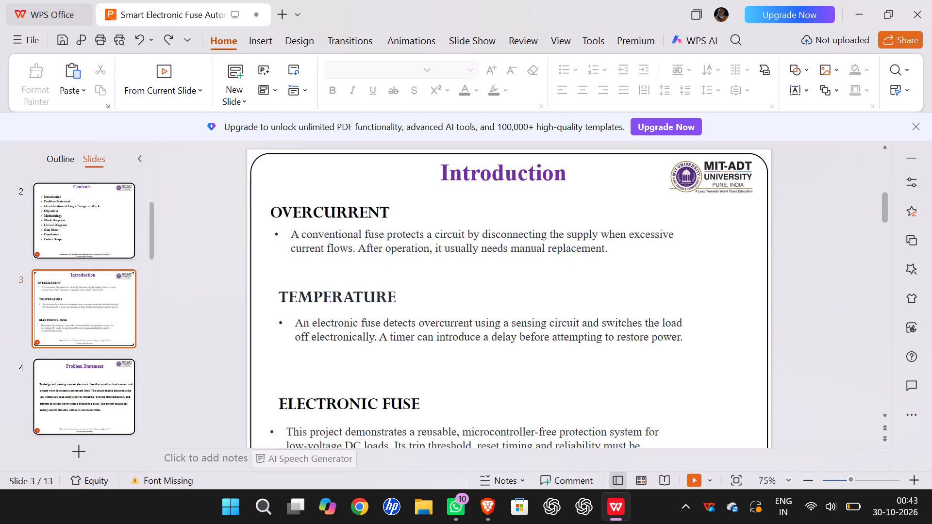
Set the font of the whole paragraph on the Problem Statement slide to Times New Roman.
scroll(414, 328, down, 2)
scroll(408, 332, up, 2)
scroll(406, 328, down, 6)
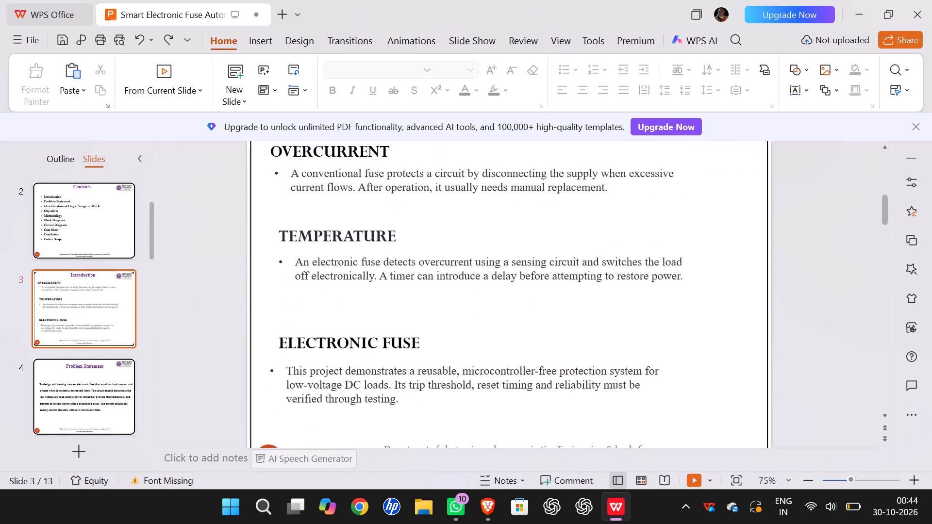
scroll(400, 322, down, 1)
scroll(384, 384, down, 8)
scroll(389, 376, up, 5)
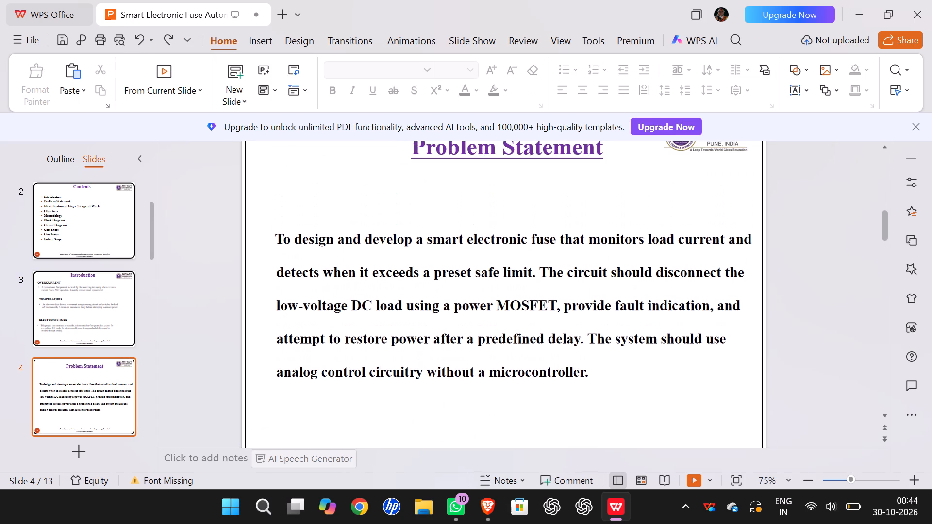
drag(273, 238, 374, 275)
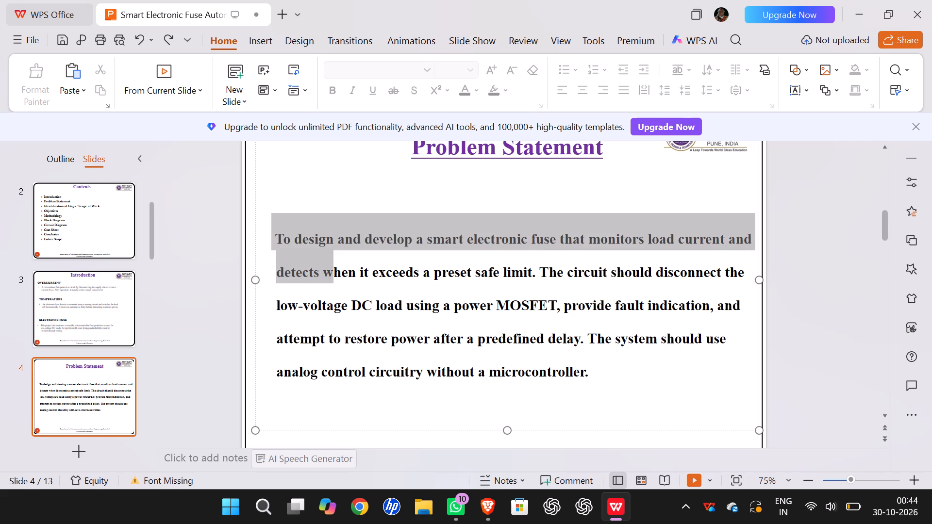
drag(374, 275, 618, 381)
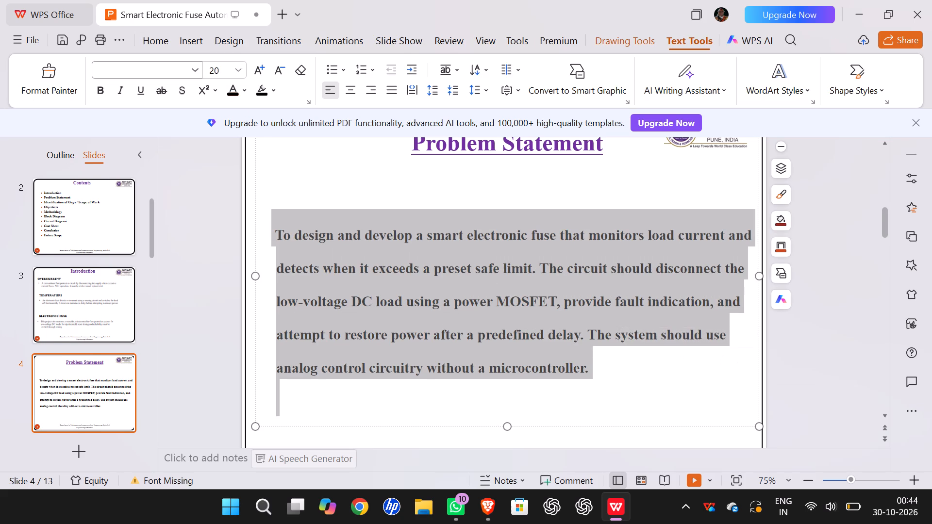
click(196, 75)
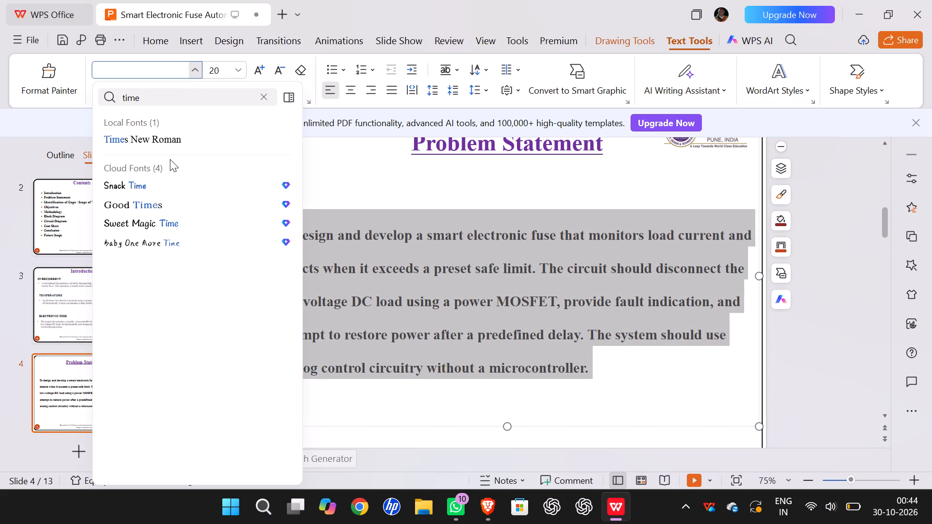
click(166, 143)
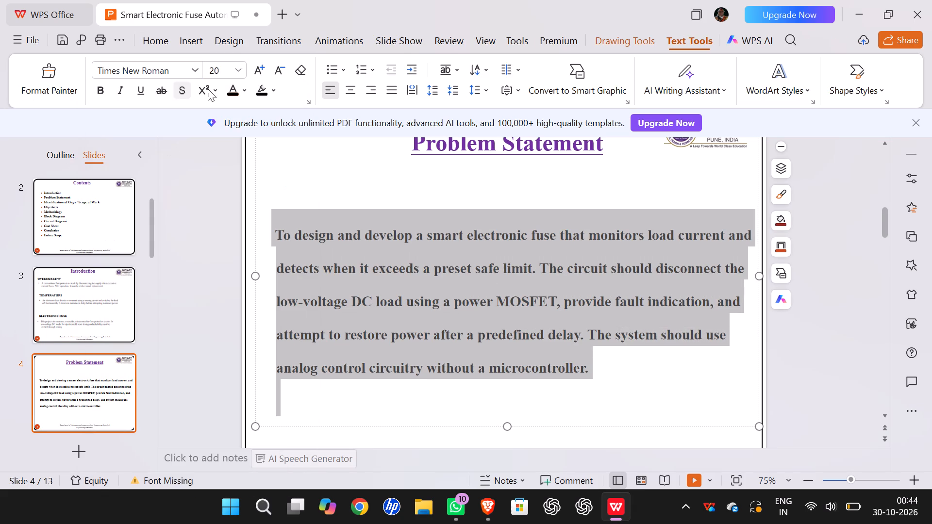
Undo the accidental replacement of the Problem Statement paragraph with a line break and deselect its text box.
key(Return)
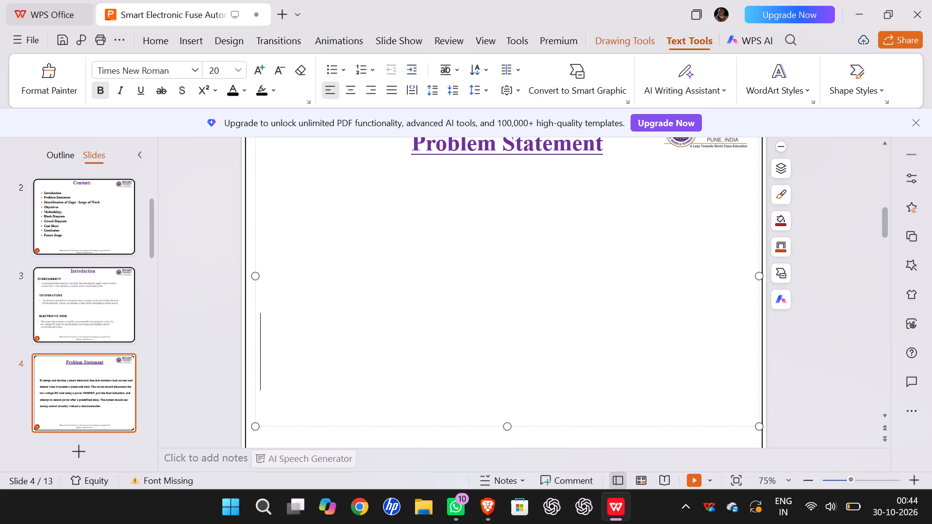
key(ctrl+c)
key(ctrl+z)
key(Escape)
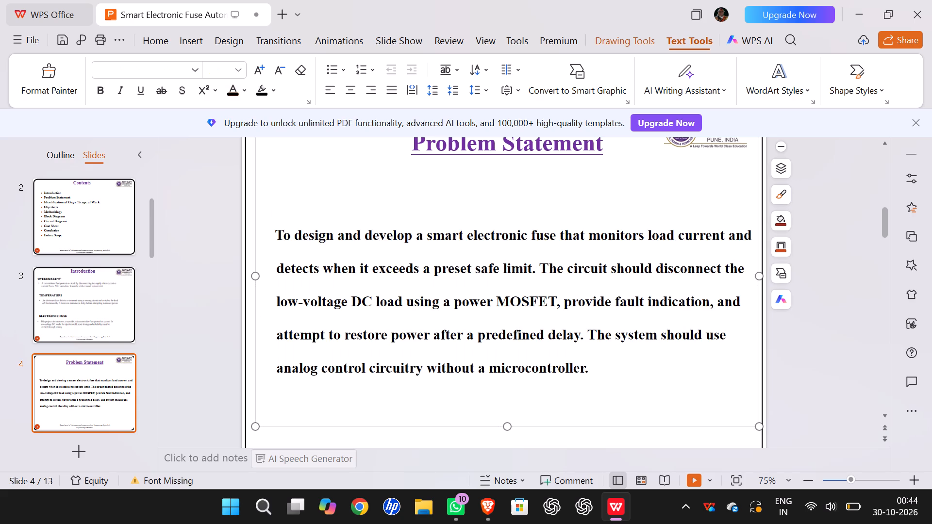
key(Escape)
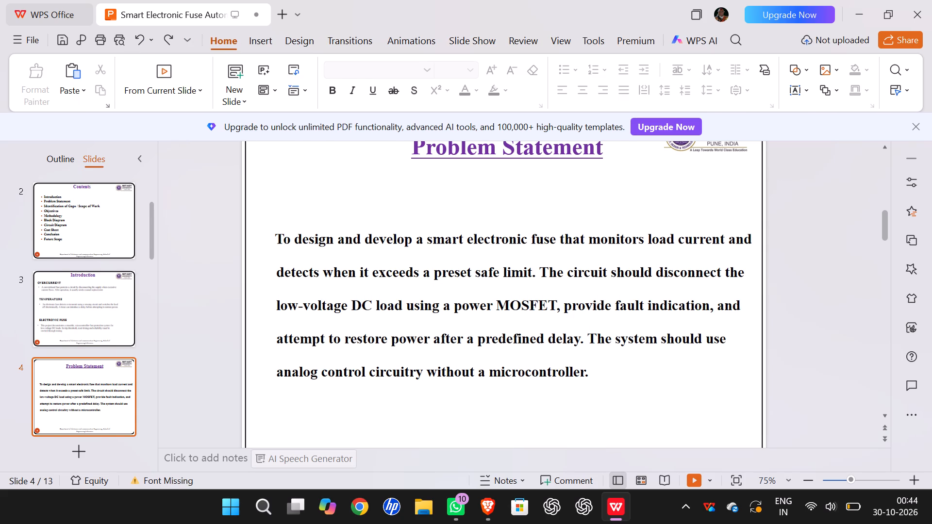
Check the font and size across the whole Problem Statement paragraph.
drag(421, 285, 490, 298)
key(Escape)
drag(293, 228, 473, 318)
key(Escape)
scroll(398, 236, up, 3)
scroll(396, 245, down, 2)
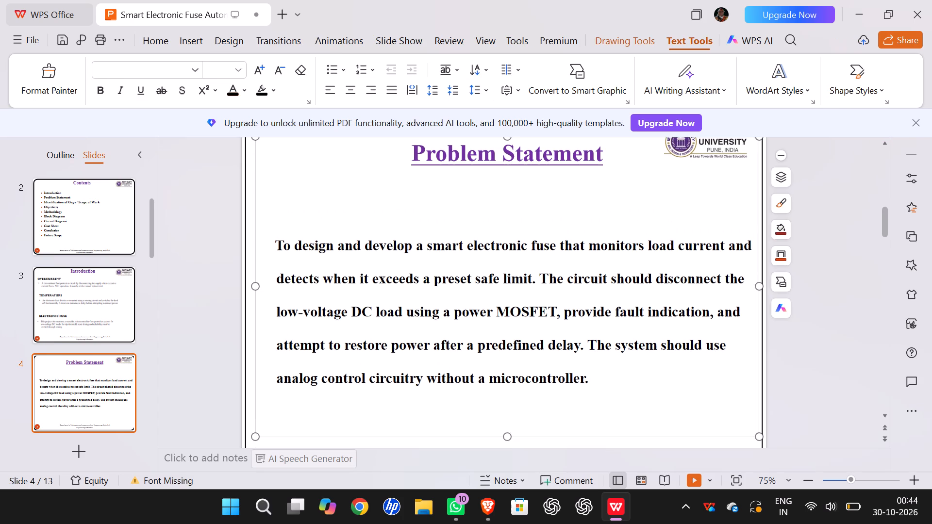
drag(266, 243, 647, 396)
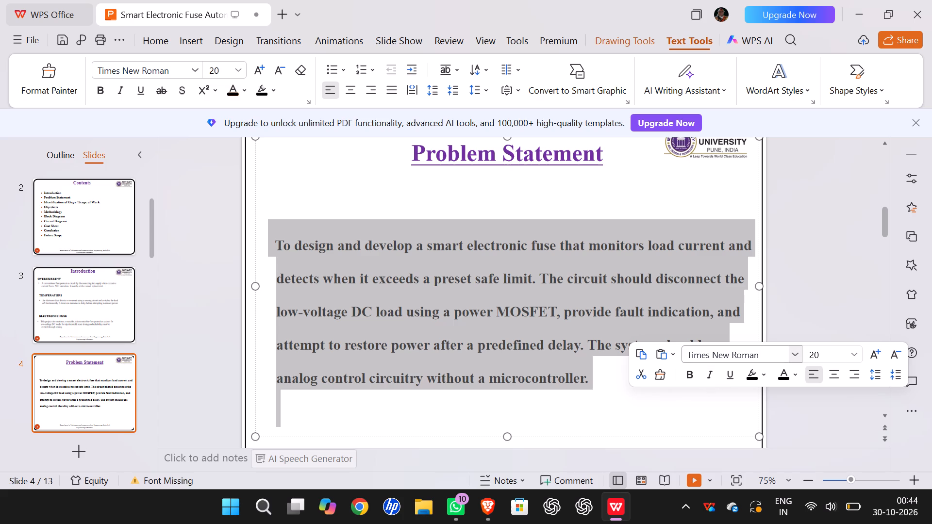
key(Escape)
Compare the font and size of the paragraph under the TEMPERATURE heading with those of the Problem Statement paragraph.
scroll(558, 275, up, 6)
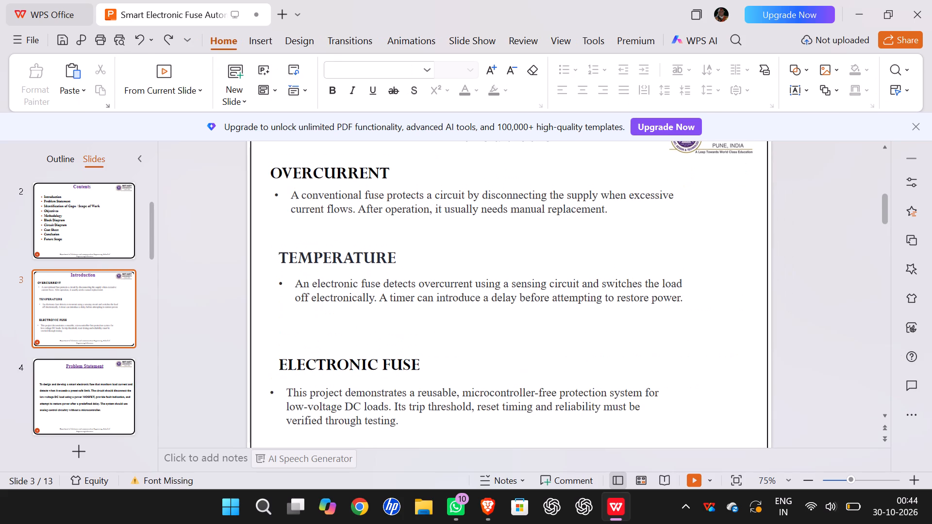
click(381, 282)
drag(307, 287, 390, 310)
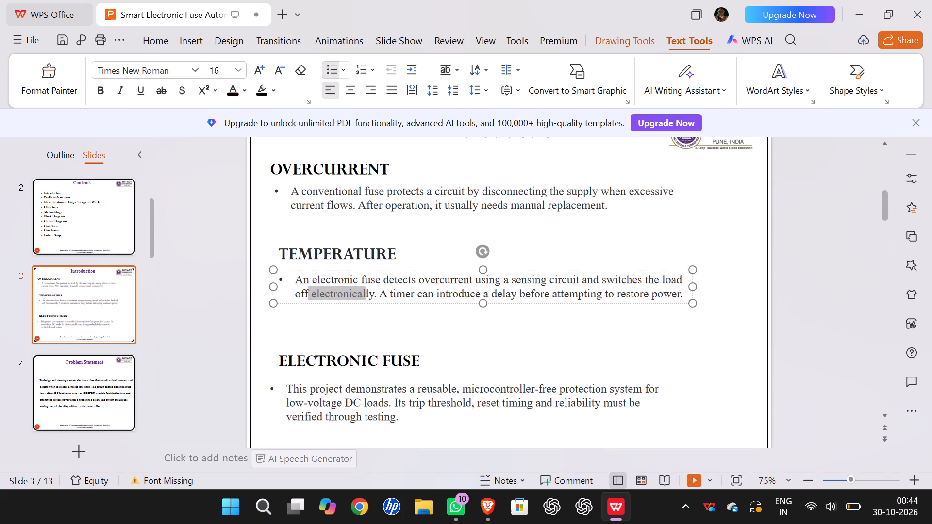
drag(390, 310, 460, 310)
scroll(405, 331, down, 3)
scroll(437, 387, down, 3)
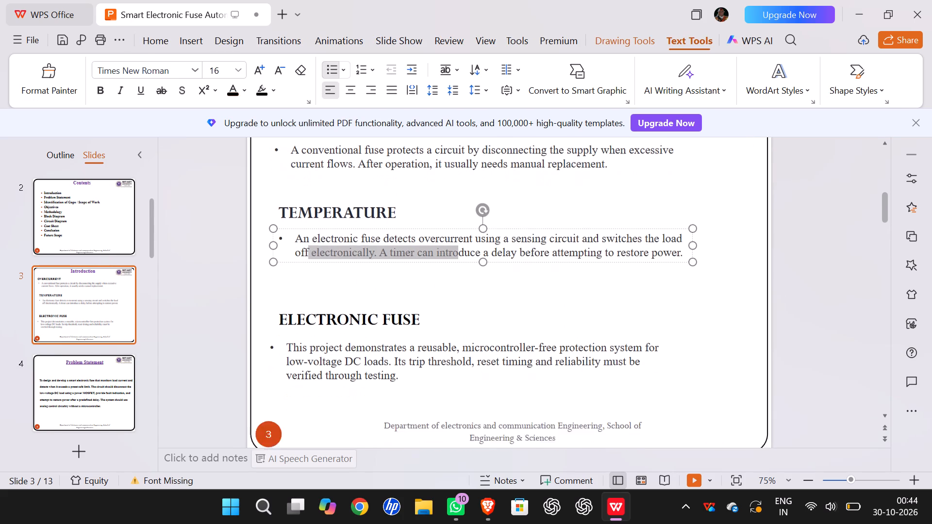
scroll(436, 389, down, 2)
drag(287, 222, 516, 318)
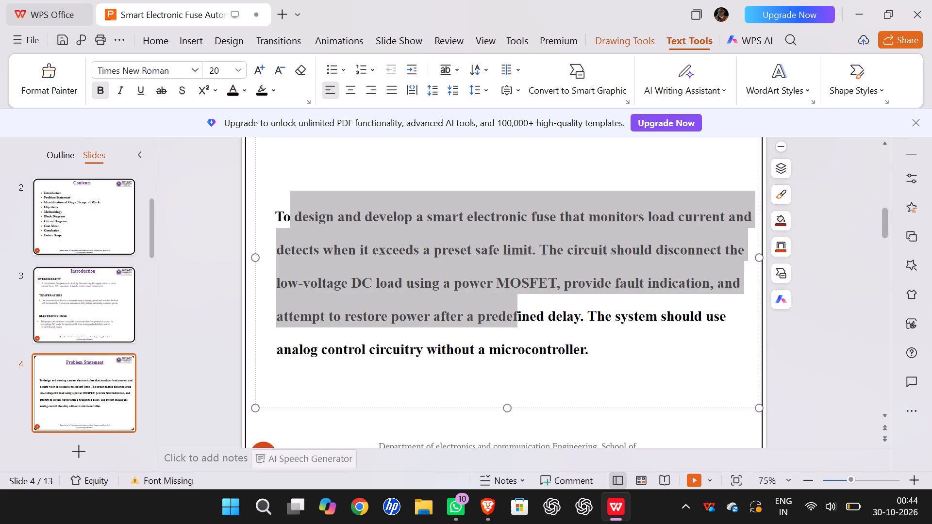
key(Escape)
Move the ELECTRONIC FUSE heading on the Introduction slide slightly down, closer to the paragraph beneath it.
scroll(566, 292, up, 8)
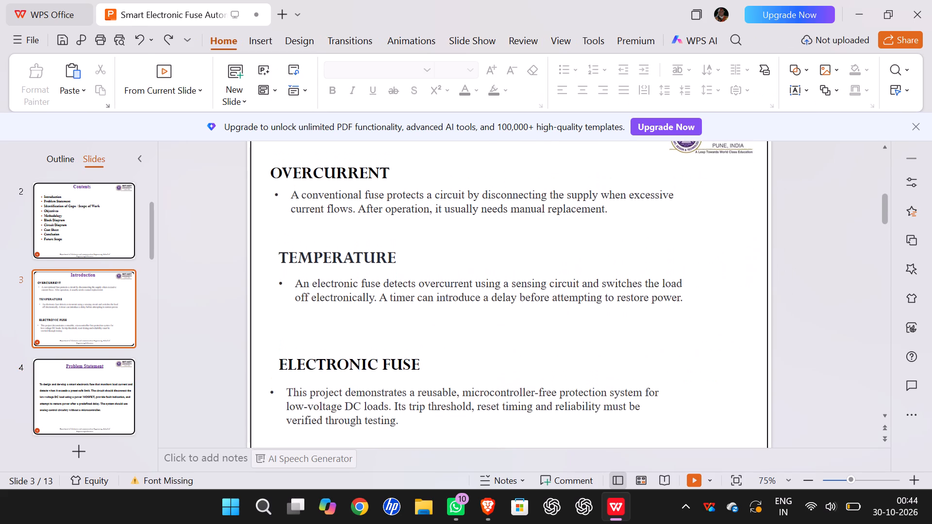
scroll(566, 291, up, 1)
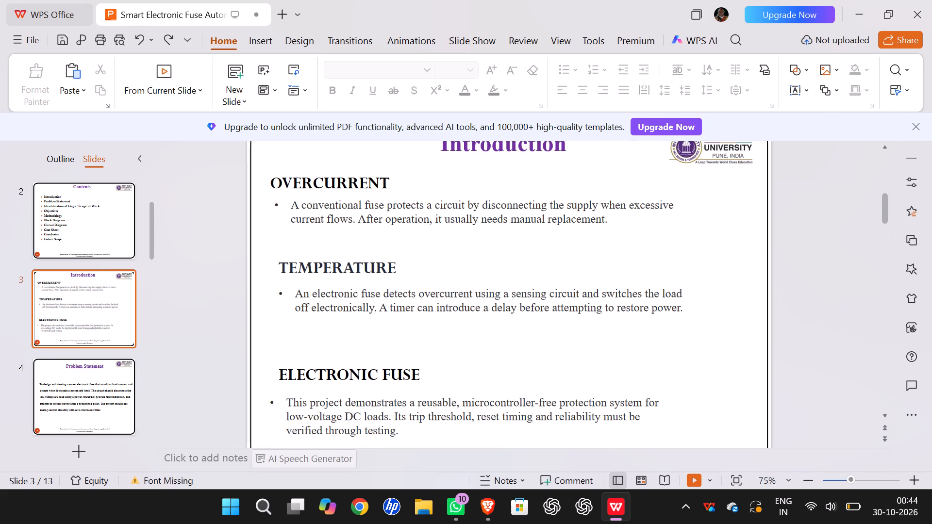
click(292, 343)
click(358, 360)
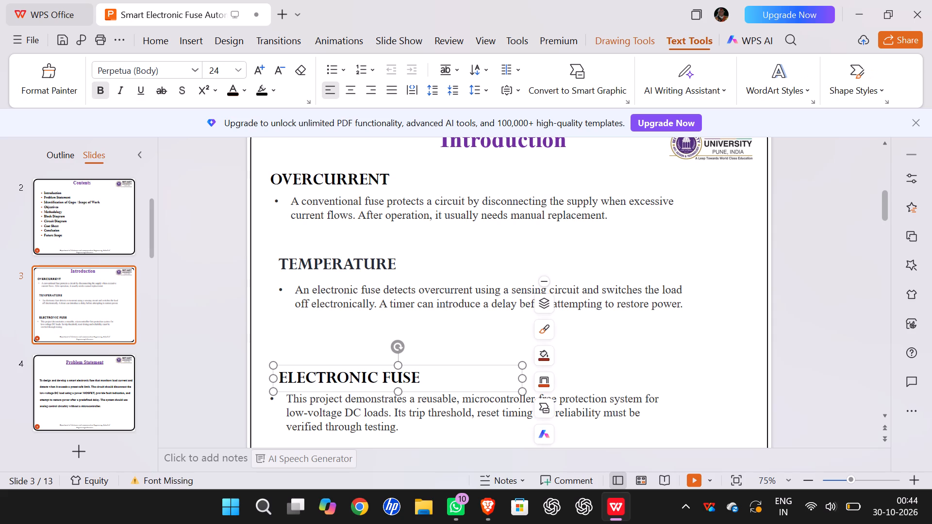
key(Escape)
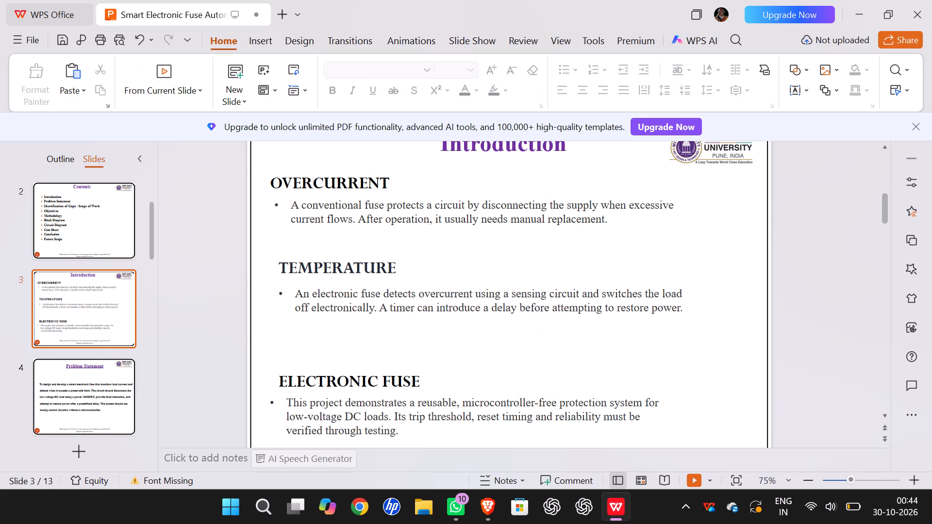
Insert a blank line before the paragraph under the OVERCURRENT heading to widen the gap between them.
click(286, 201)
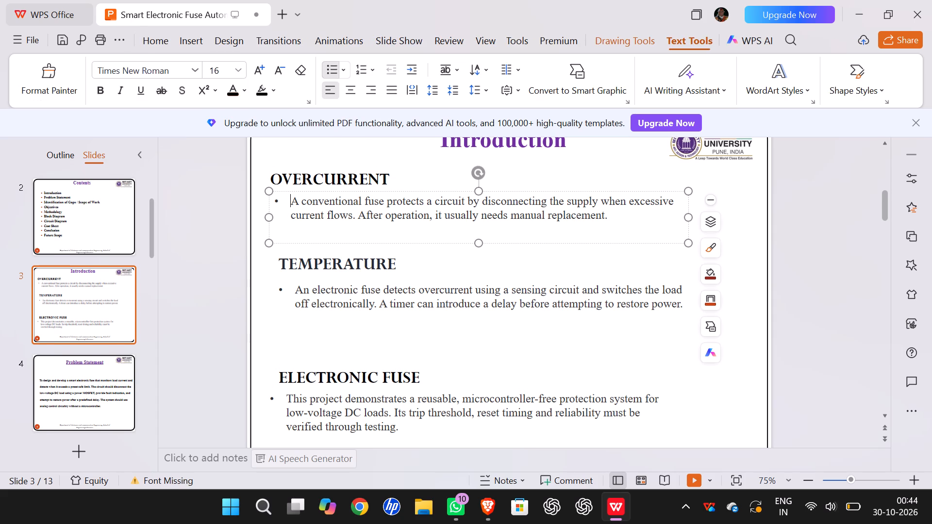
key(Return)
Insert a blank line before the OVERCURRENT heading on the Introduction slide to push it down.
click(268, 182)
key(Return)
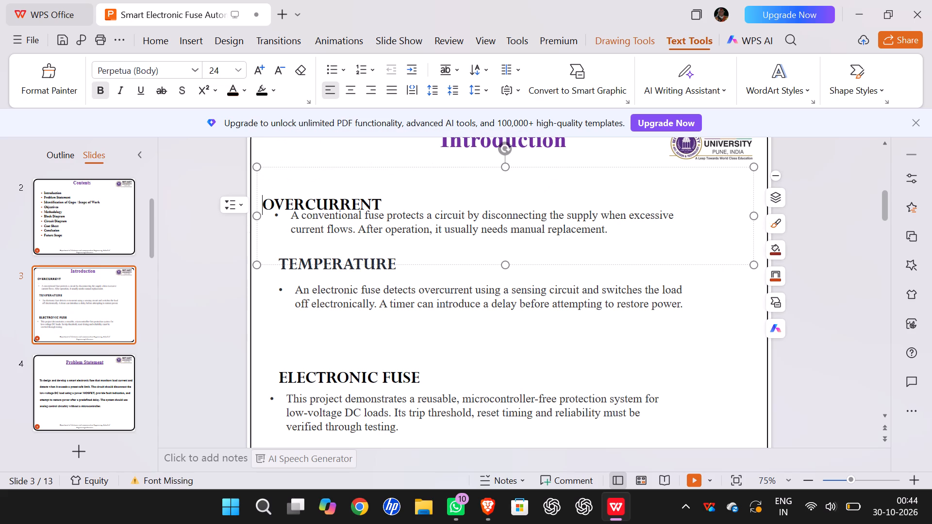
Compare the title placement and layout of the Contents slide with those of the Introduction slide.
scroll(574, 264, up, 5)
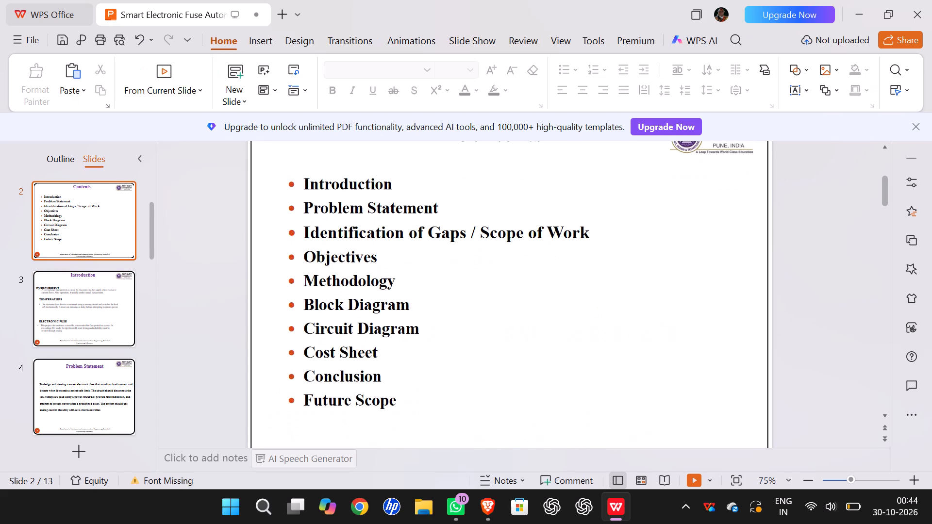
scroll(447, 181, down, 8)
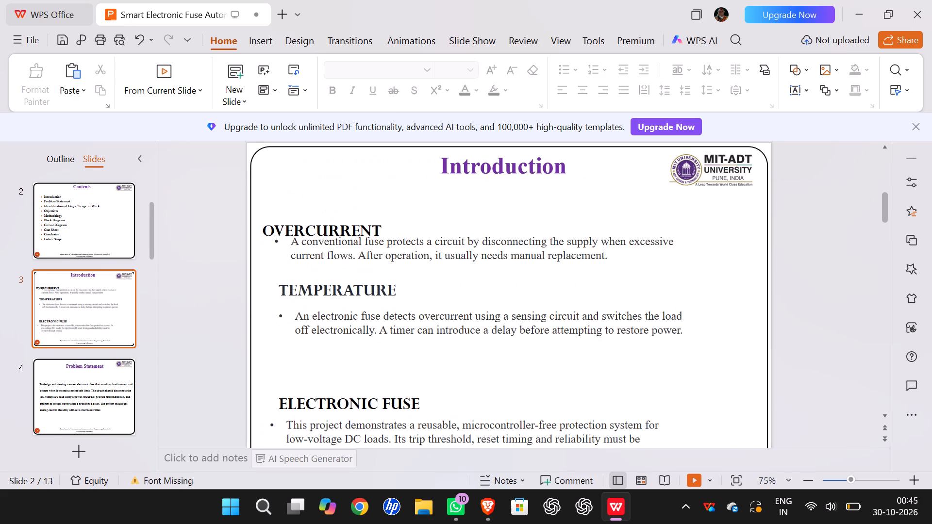
scroll(439, 170, down, 2)
scroll(439, 171, up, 10)
scroll(567, 277, up, 1)
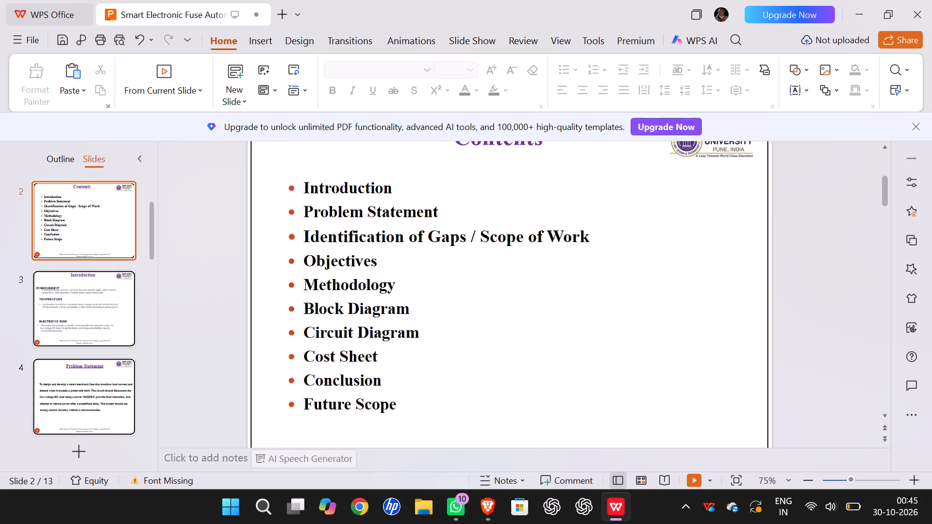
scroll(567, 277, up, 3)
scroll(570, 274, down, 8)
scroll(519, 269, down, 1)
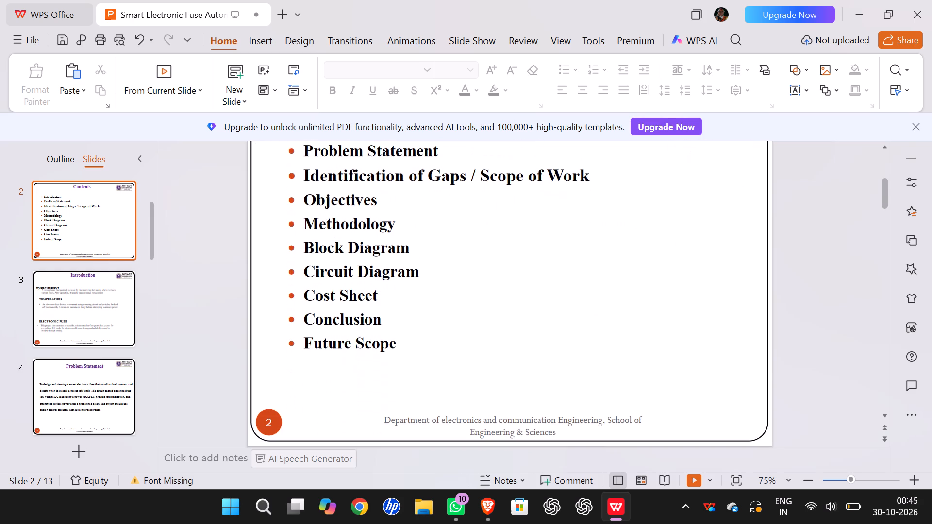
scroll(29, 326, down, 3)
scroll(111, 334, down, 1)
scroll(111, 334, up, 4)
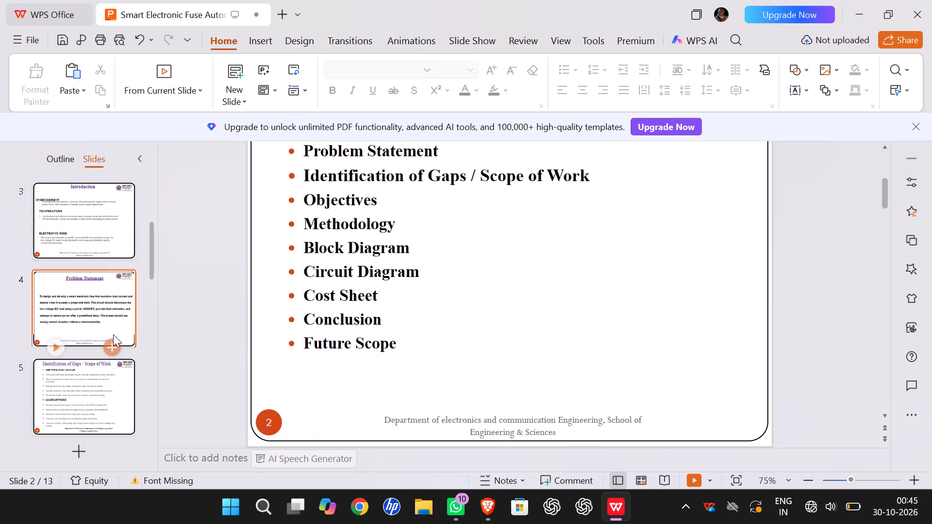
scroll(113, 334, up, 2)
scroll(111, 263, up, 6)
Move the Contents title on slide 2 slightly down and nudge it a little to the right.
click(108, 283)
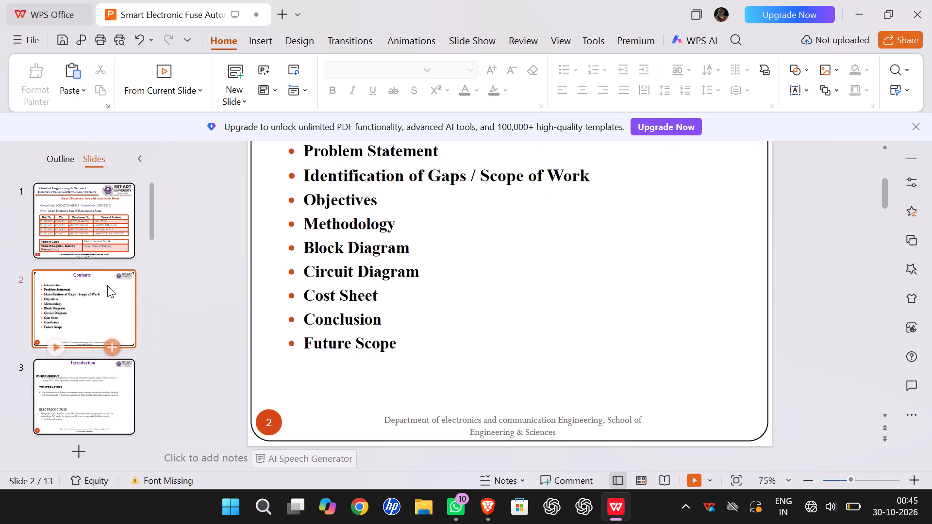
click(98, 292)
scroll(386, 265, up, 4)
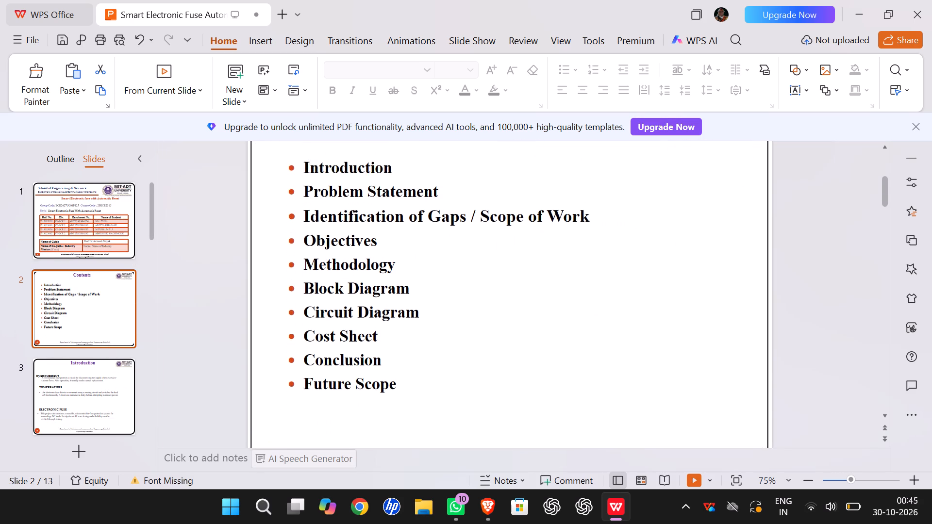
scroll(386, 265, up, 8)
scroll(458, 225, down, 3)
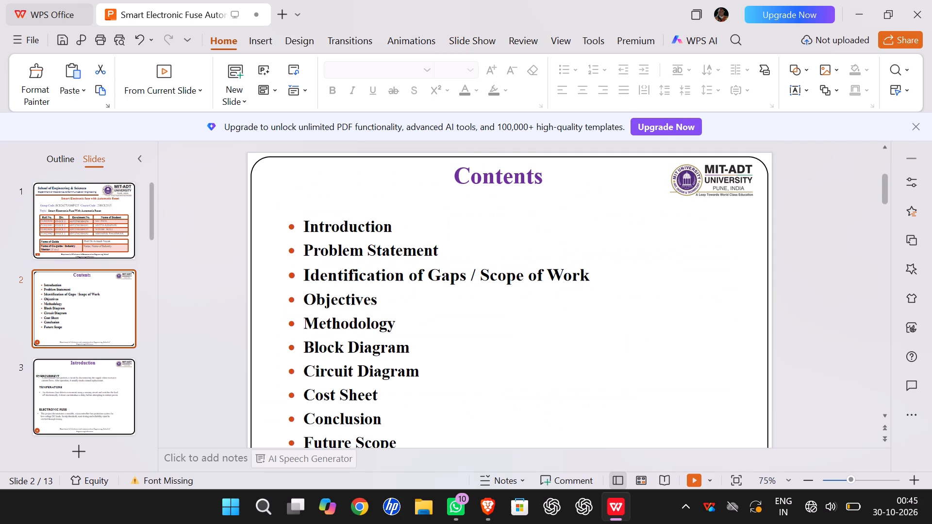
click(474, 180)
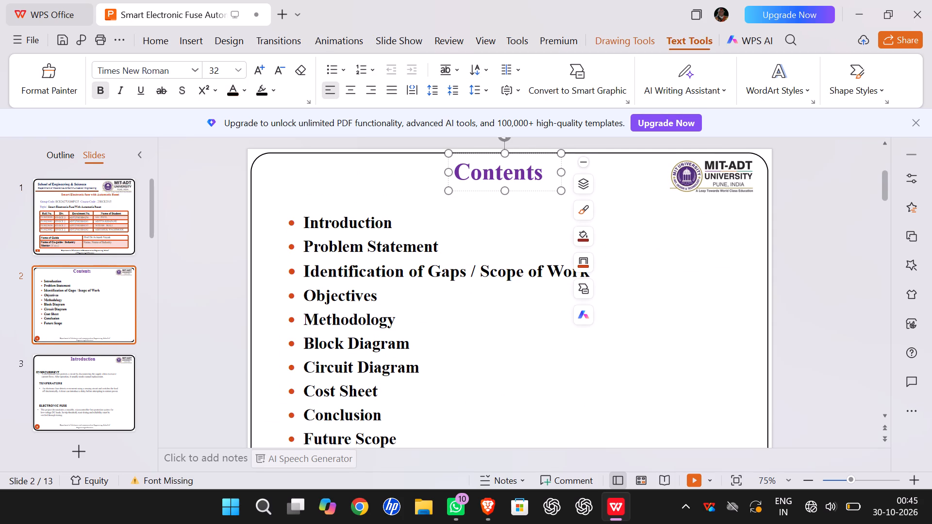
drag(483, 176, 484, 189)
drag(475, 191, 475, 195)
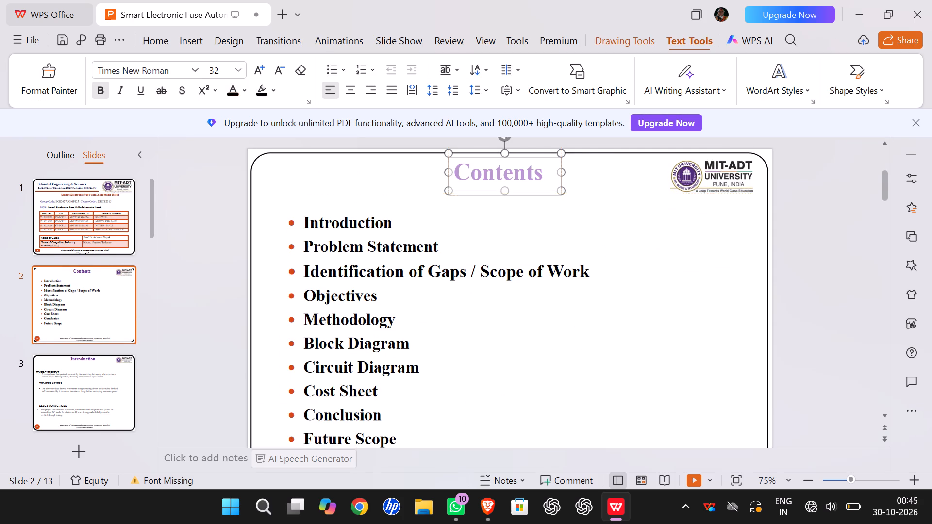
drag(475, 195, 475, 199)
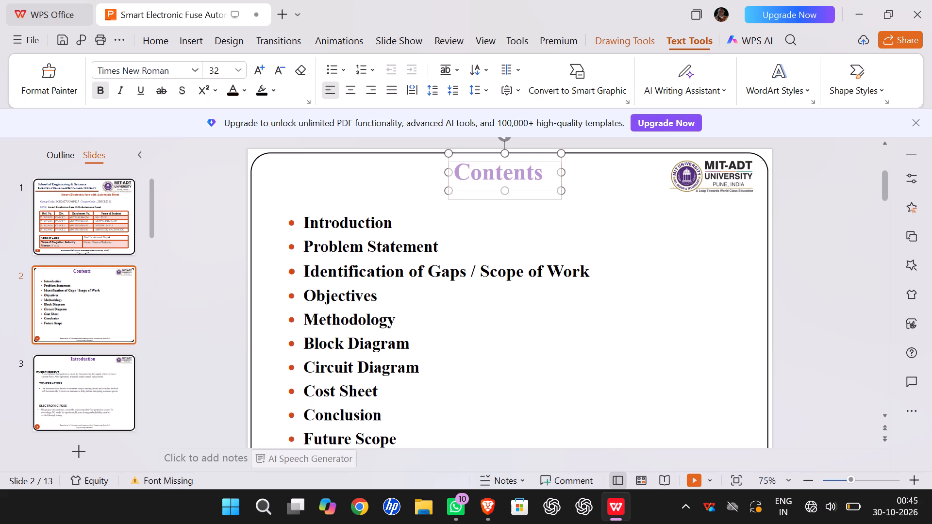
drag(475, 199, 475, 200)
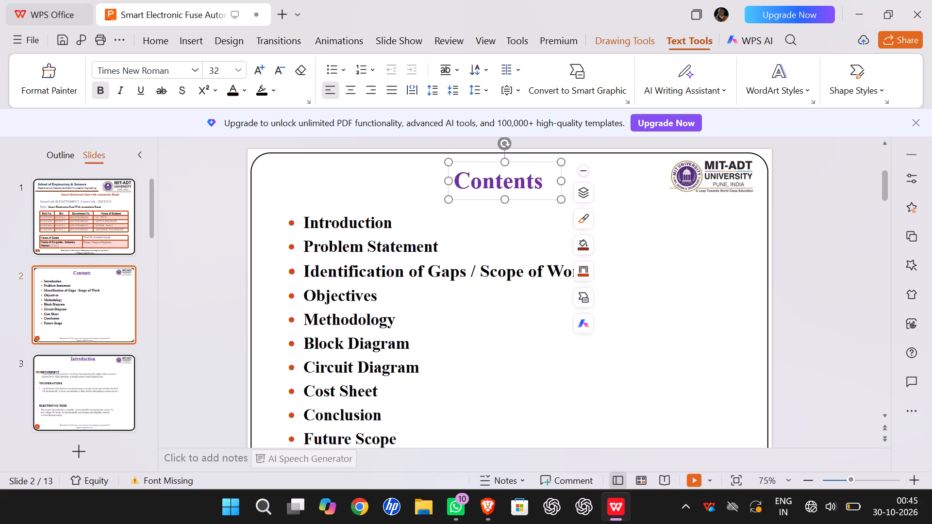
scroll(486, 243, down, 8)
key(Right)
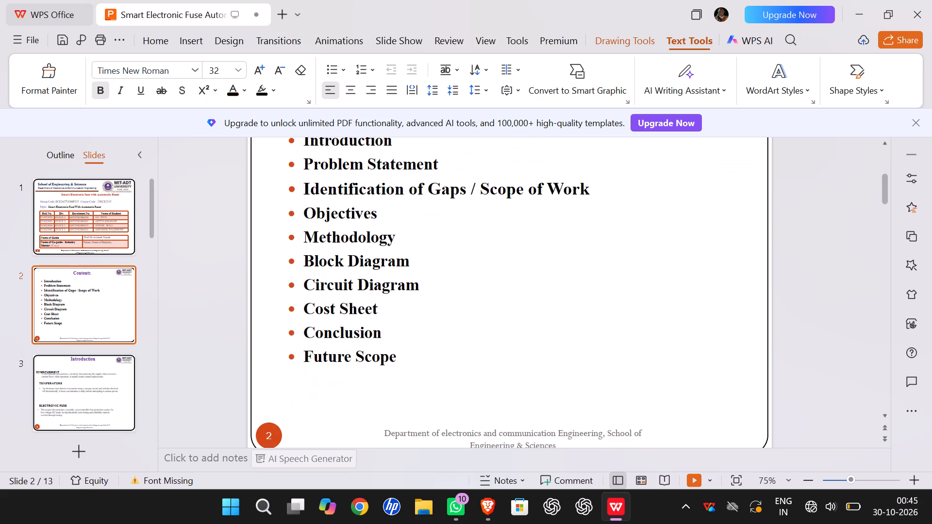
key(Right)
Examine the Introduction title and the layout of the Problem Statement slide for comparison.
scroll(705, 307, down, 5)
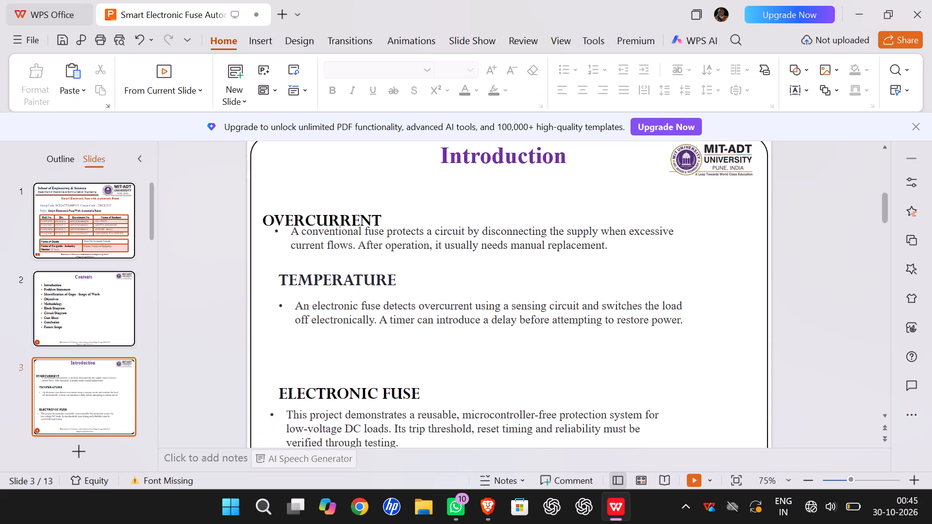
scroll(463, 168, up, 2)
click(449, 179)
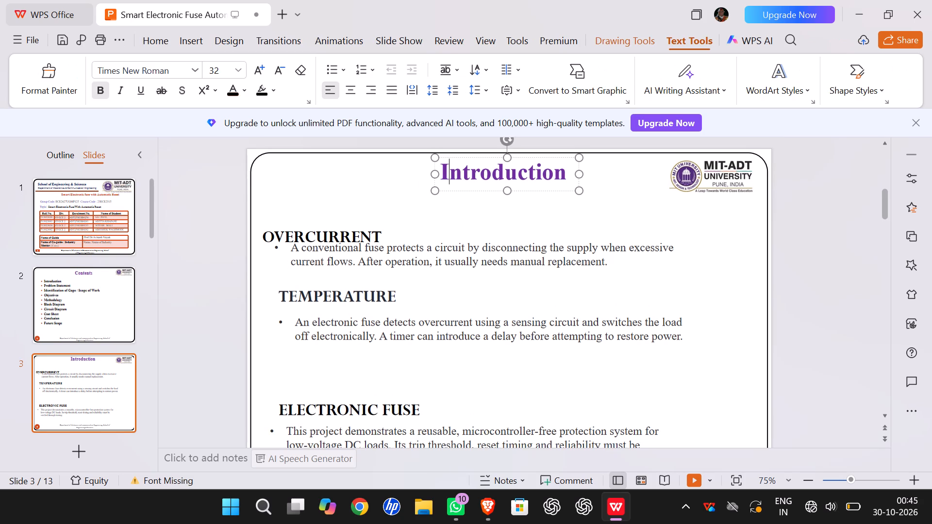
scroll(465, 191, down, 18)
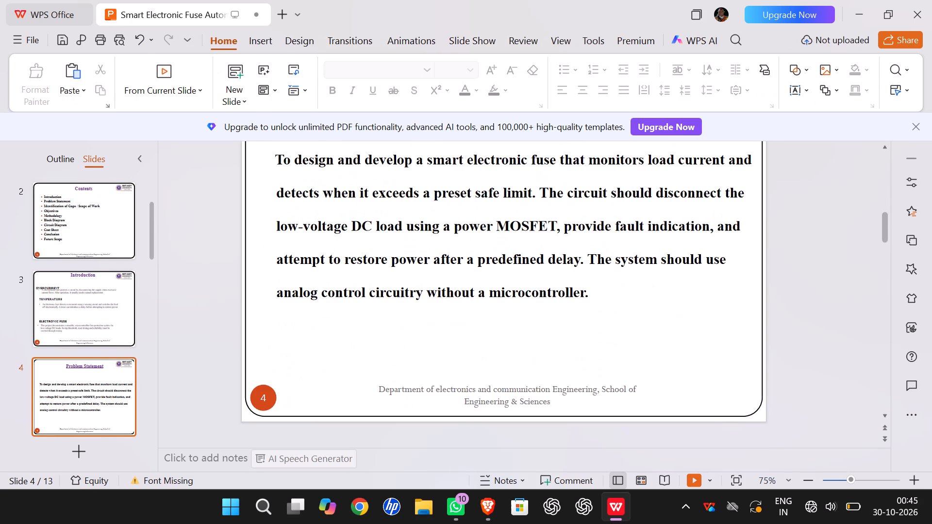
scroll(480, 216, down, 11)
scroll(212, 400, down, 4)
scroll(341, 374, down, 5)
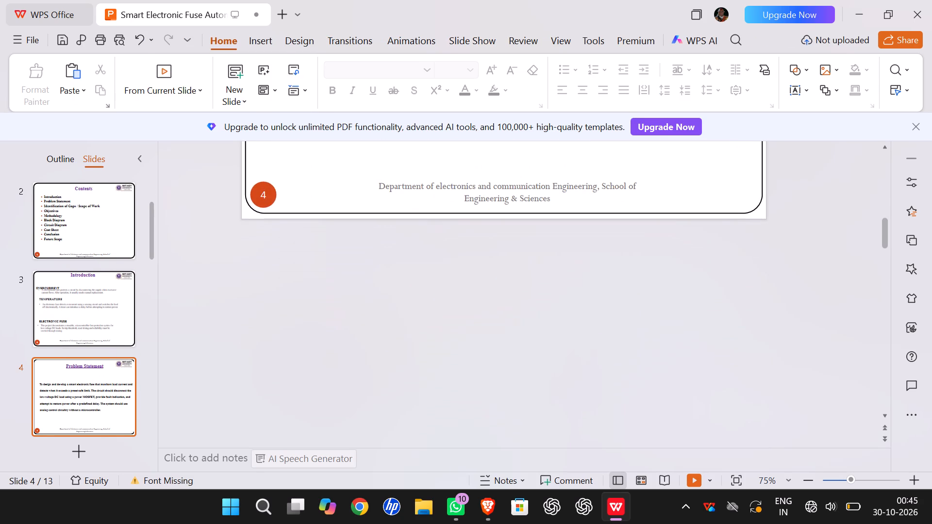
scroll(245, 342, up, 4)
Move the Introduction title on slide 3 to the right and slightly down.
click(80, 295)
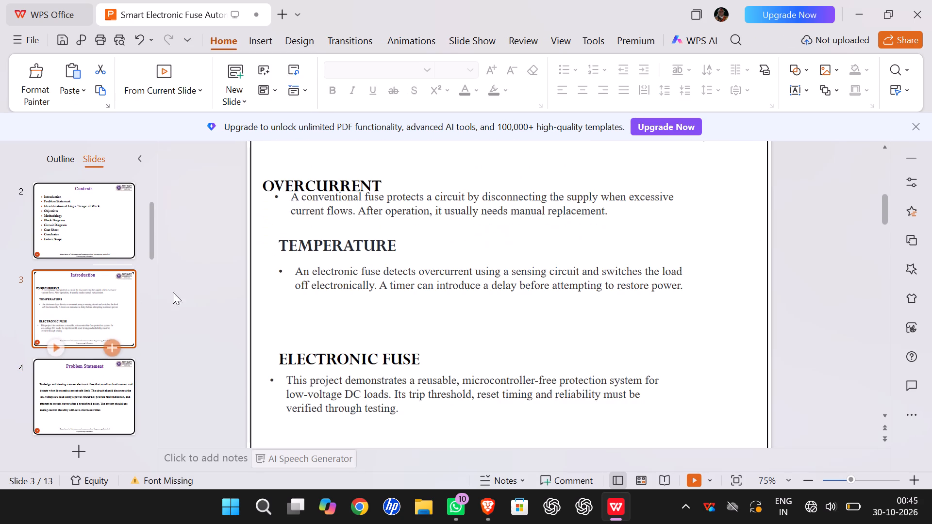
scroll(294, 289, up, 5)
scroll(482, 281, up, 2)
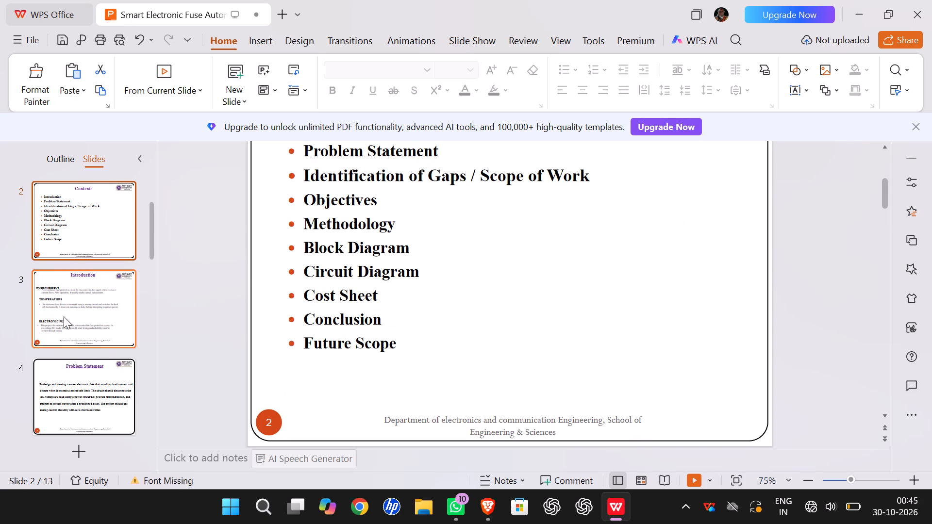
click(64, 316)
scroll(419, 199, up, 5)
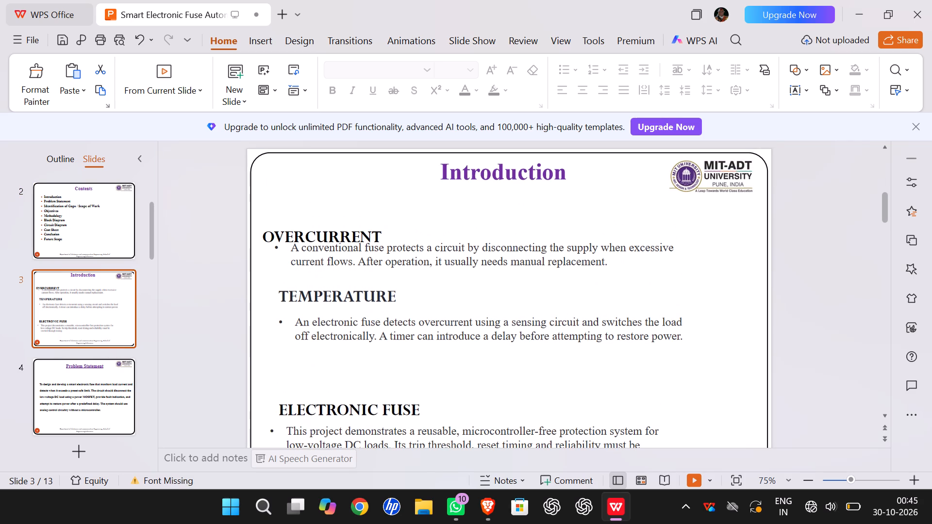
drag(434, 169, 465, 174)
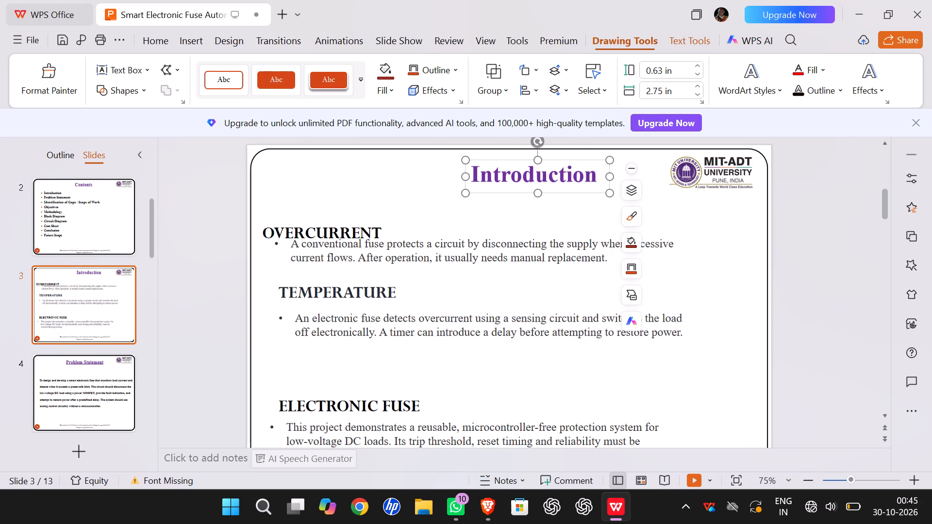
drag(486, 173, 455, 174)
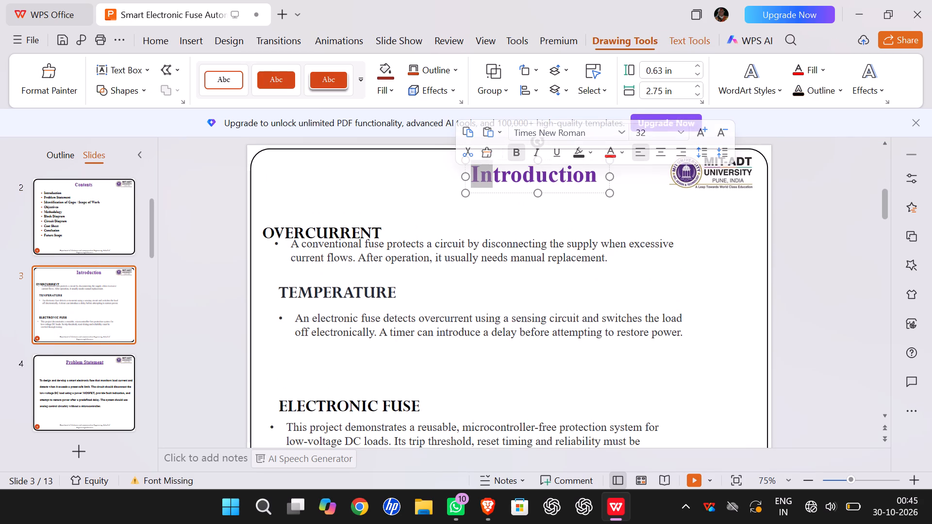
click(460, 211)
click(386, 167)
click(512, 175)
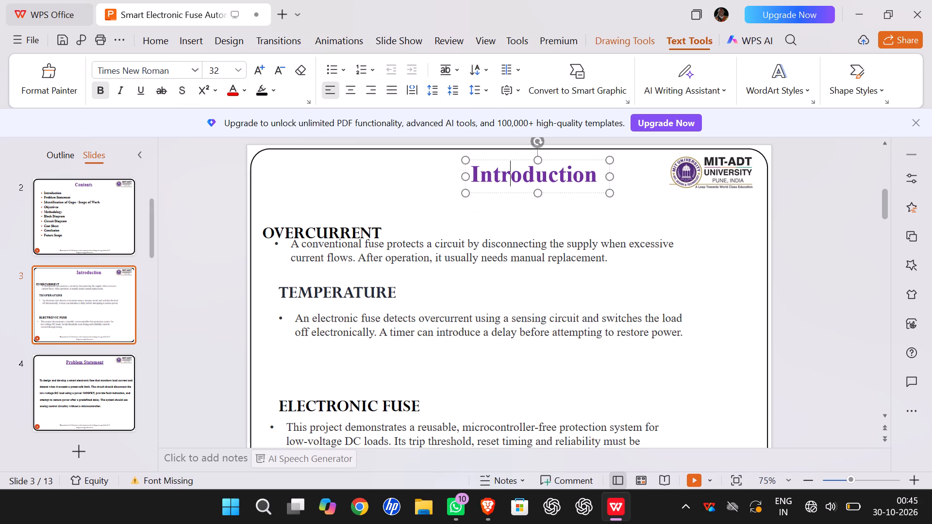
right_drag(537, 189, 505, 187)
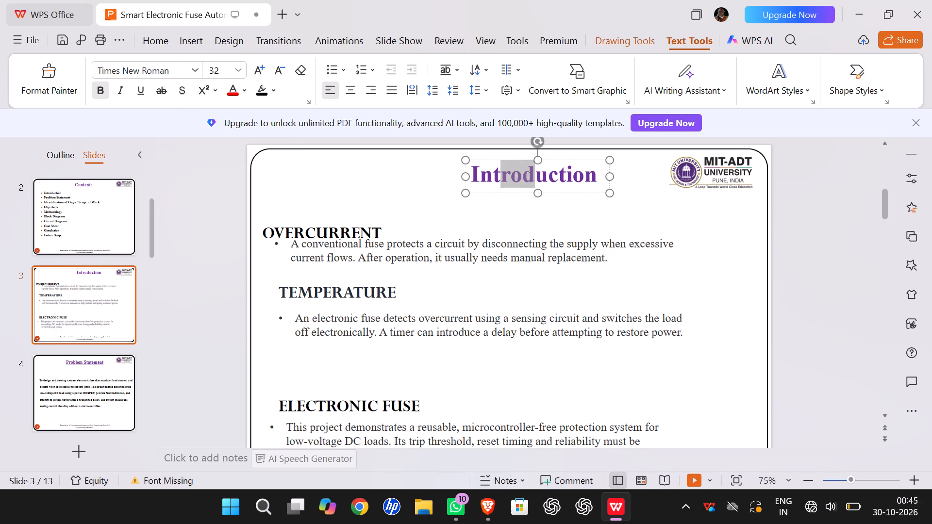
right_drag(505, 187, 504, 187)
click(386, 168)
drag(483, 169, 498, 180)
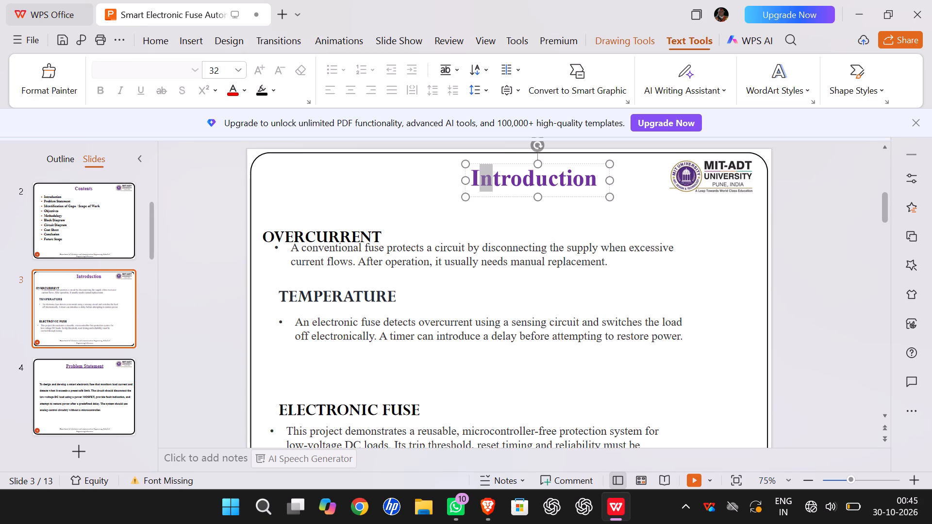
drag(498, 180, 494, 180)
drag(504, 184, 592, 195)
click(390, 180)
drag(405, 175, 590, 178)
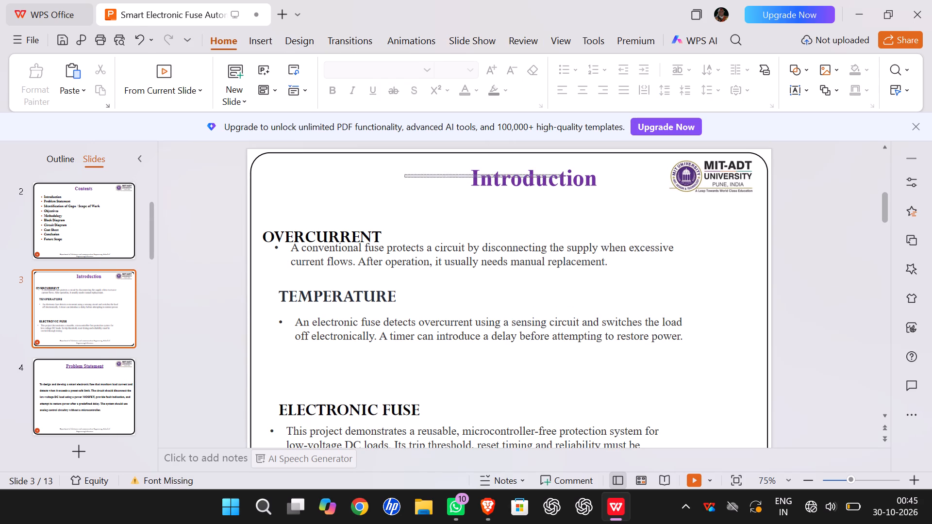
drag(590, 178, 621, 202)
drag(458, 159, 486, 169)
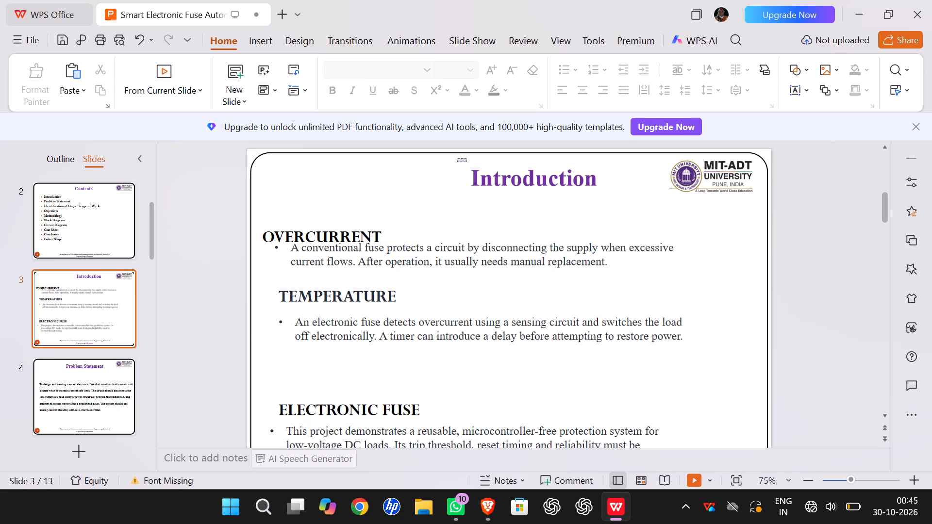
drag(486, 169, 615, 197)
Reposition the Introduction title near the slide's horizontal centre, slightly lower beneath the top border.
drag(557, 191, 517, 187)
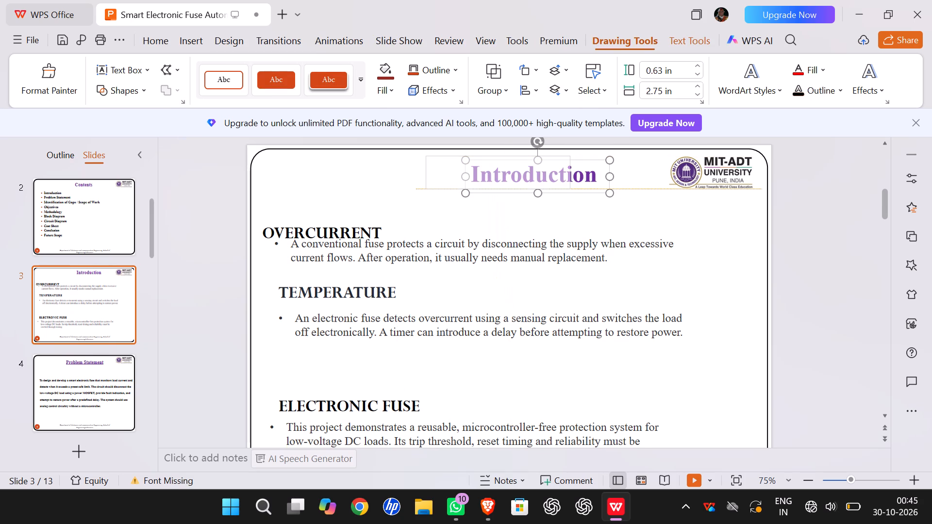
drag(517, 187, 500, 193)
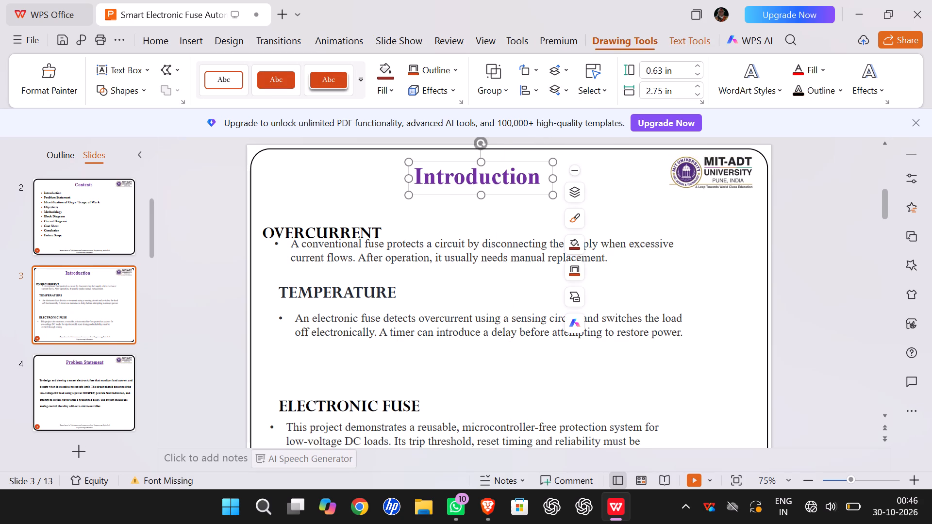
drag(450, 197, 474, 198)
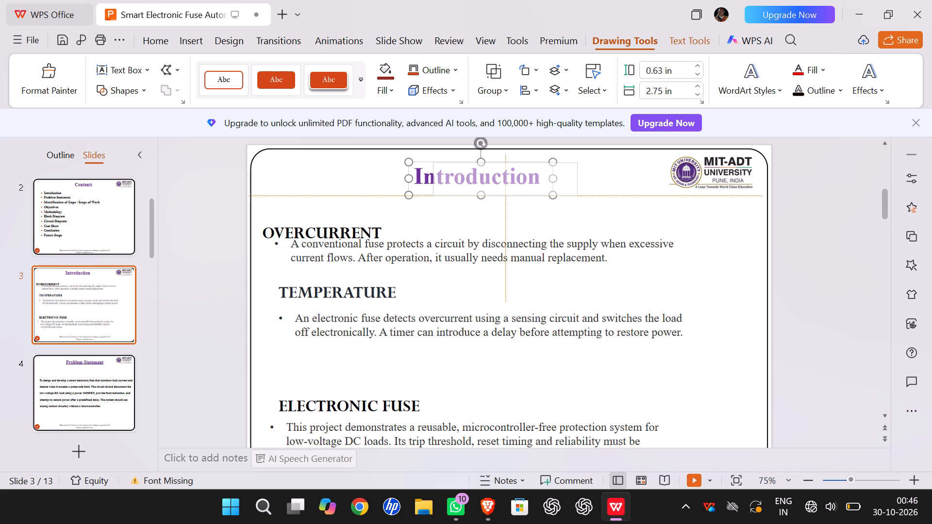
drag(474, 198, 476, 196)
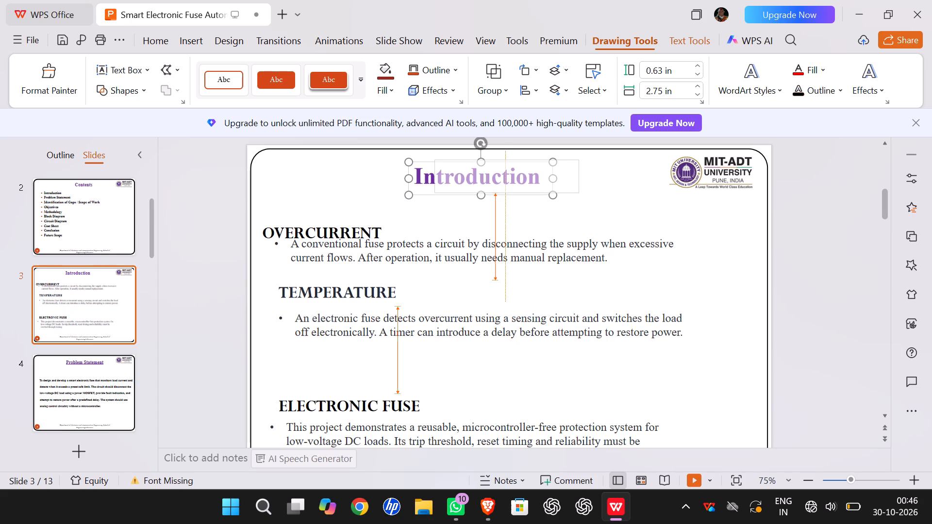
drag(476, 196, 483, 199)
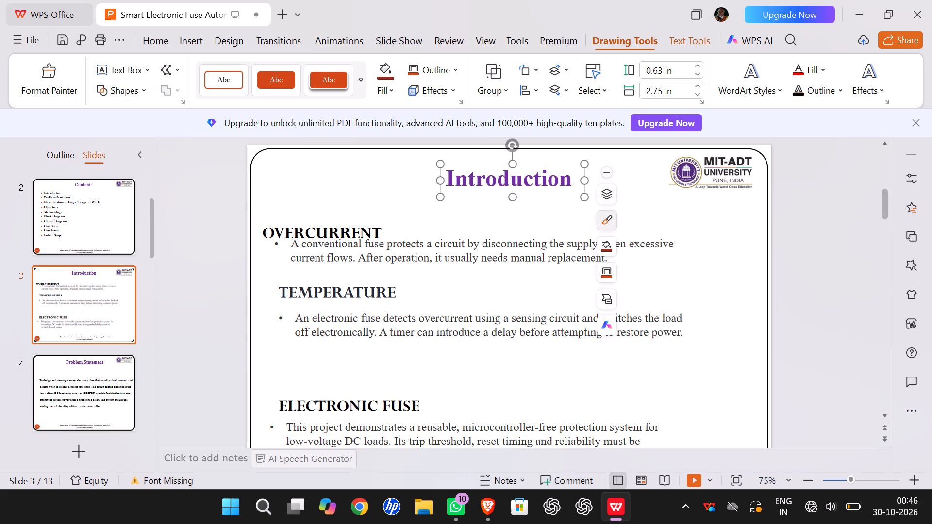
key(Escape)
click(491, 169)
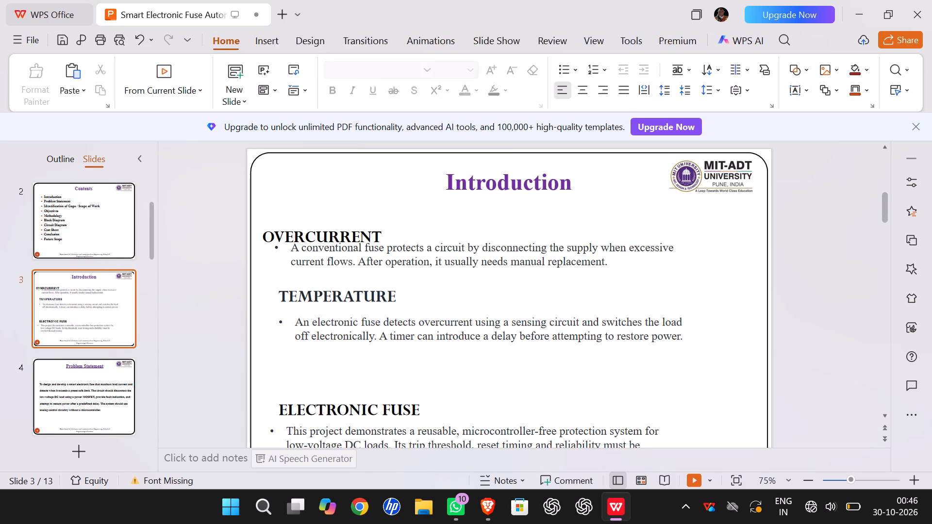
Check the Contents title's font size and examine the title formatting on the slides from Contents through Objectives.
scroll(426, 183, down, 1)
scroll(422, 186, up, 4)
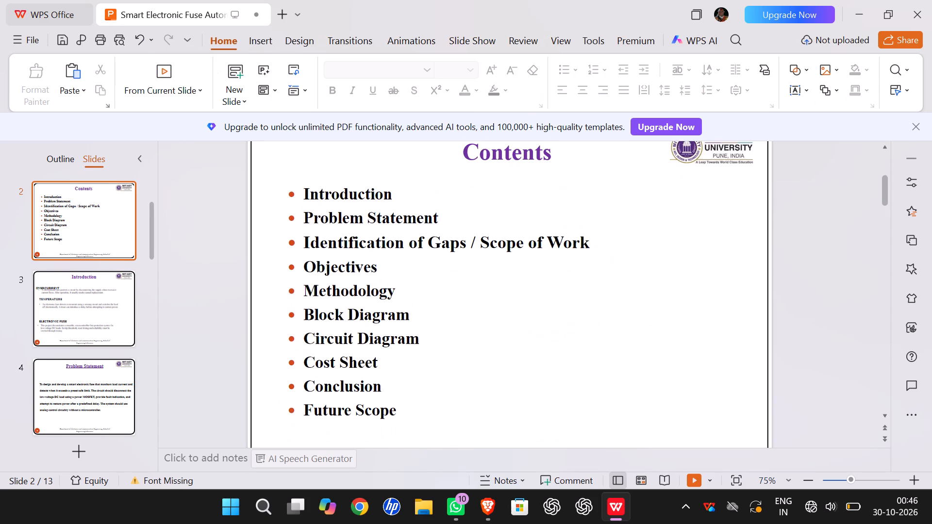
scroll(429, 189, up, 1)
click(523, 176)
scroll(514, 180, down, 9)
scroll(508, 195, up, 1)
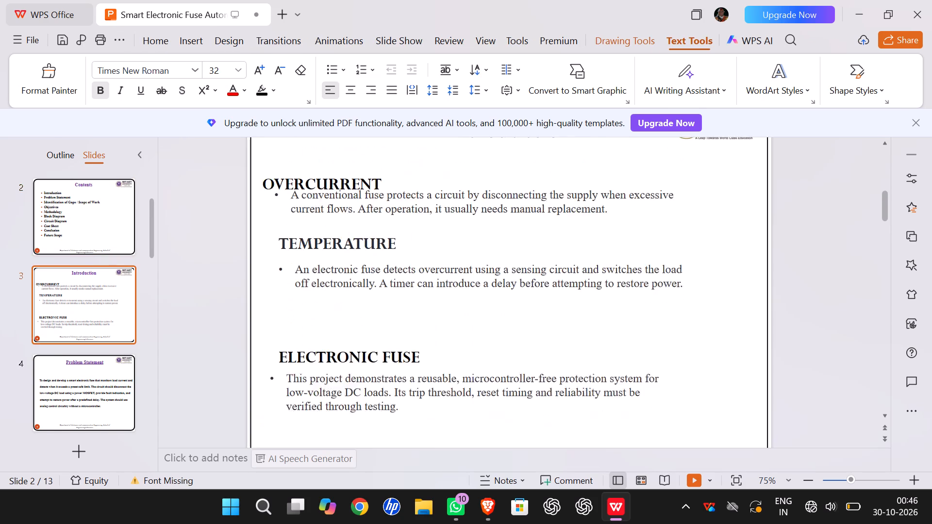
scroll(508, 195, up, 1)
scroll(507, 202, down, 15)
scroll(505, 206, down, 6)
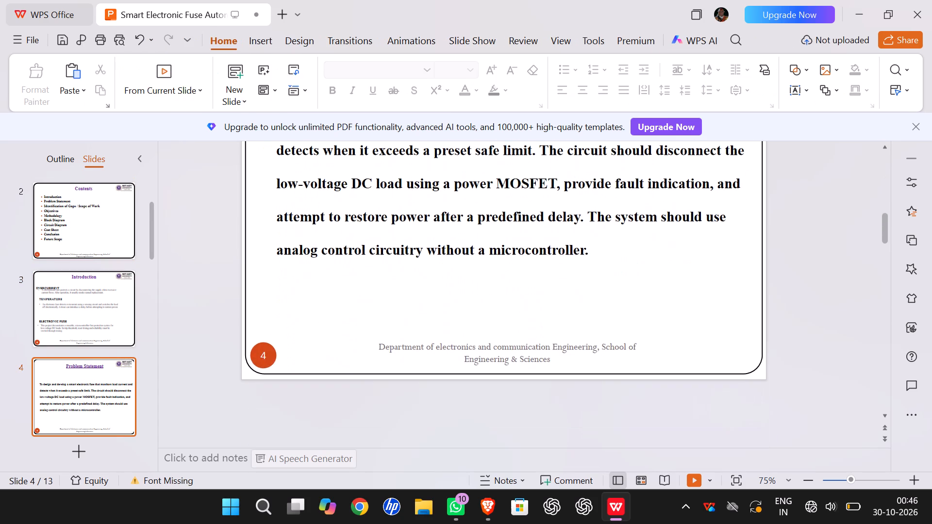
scroll(505, 205, down, 12)
scroll(503, 206, down, 12)
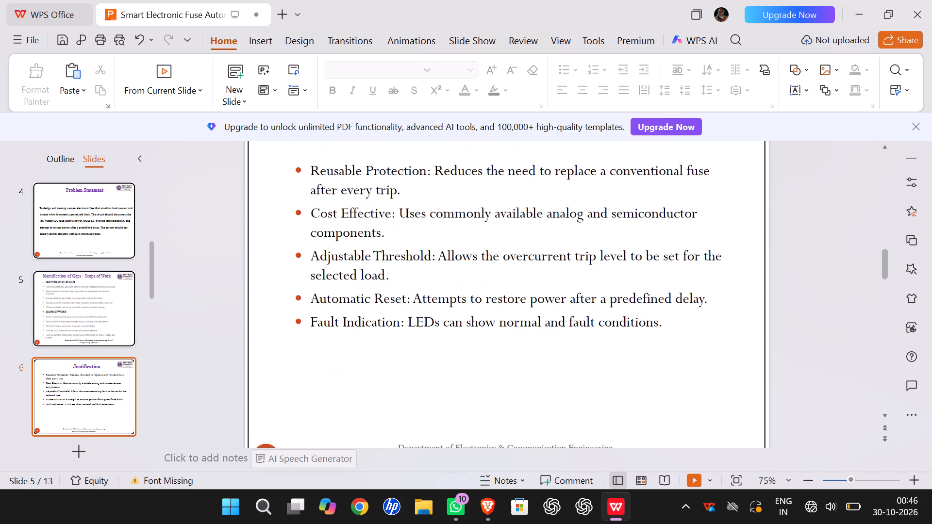
scroll(503, 206, down, 11)
scroll(502, 207, up, 7)
Set the Objectives title on slide 7 to font size 32.
click(487, 193)
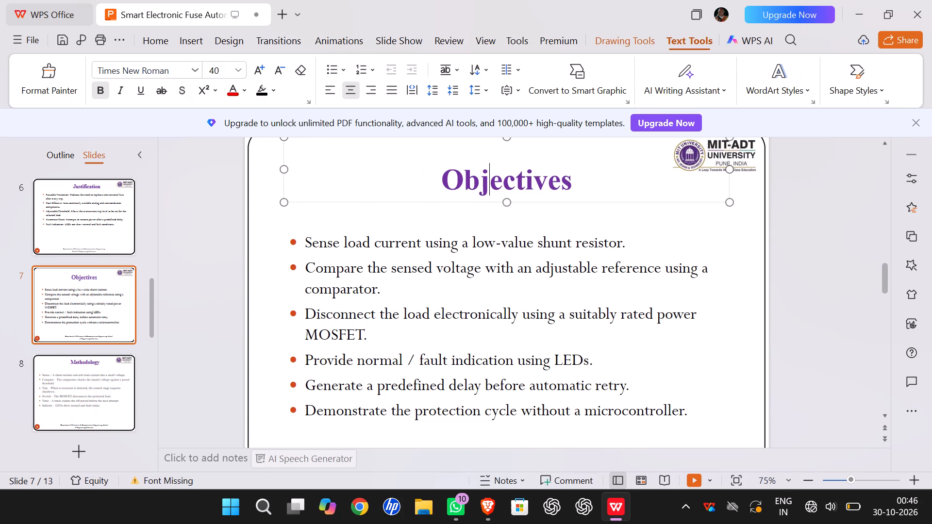
click(235, 66)
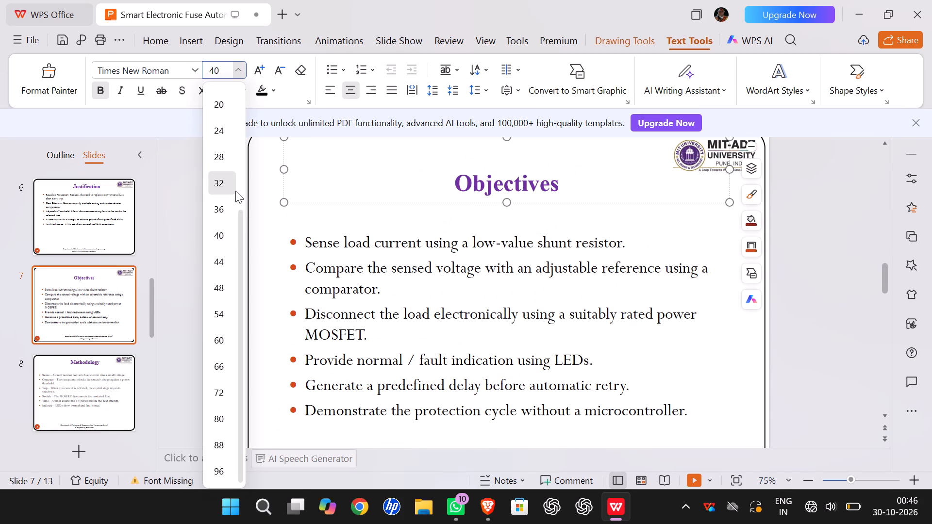
click(235, 190)
key(Escape)
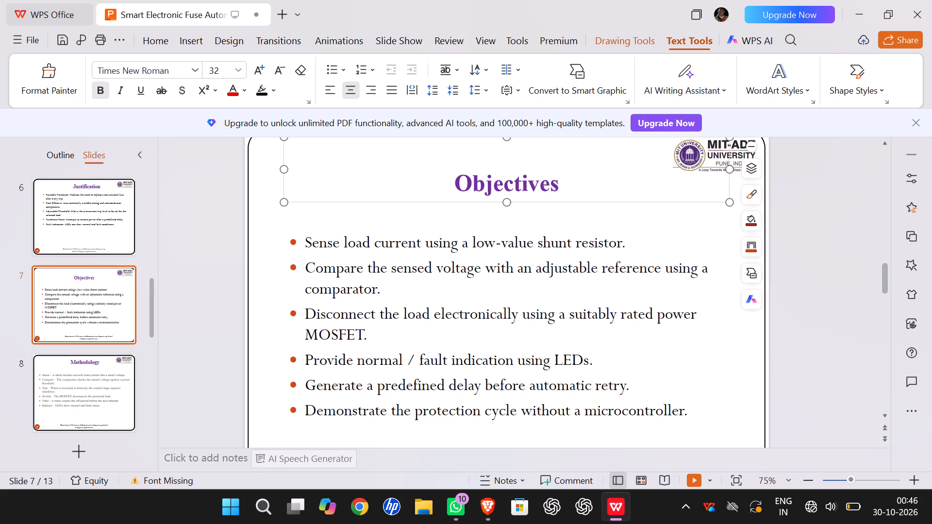
key(Escape)
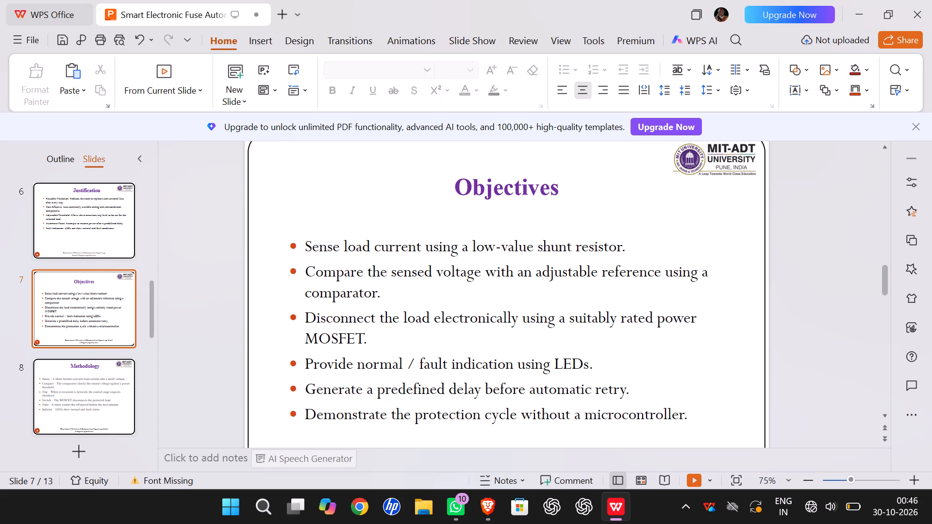
click(483, 194)
key(Escape)
click(98, 282)
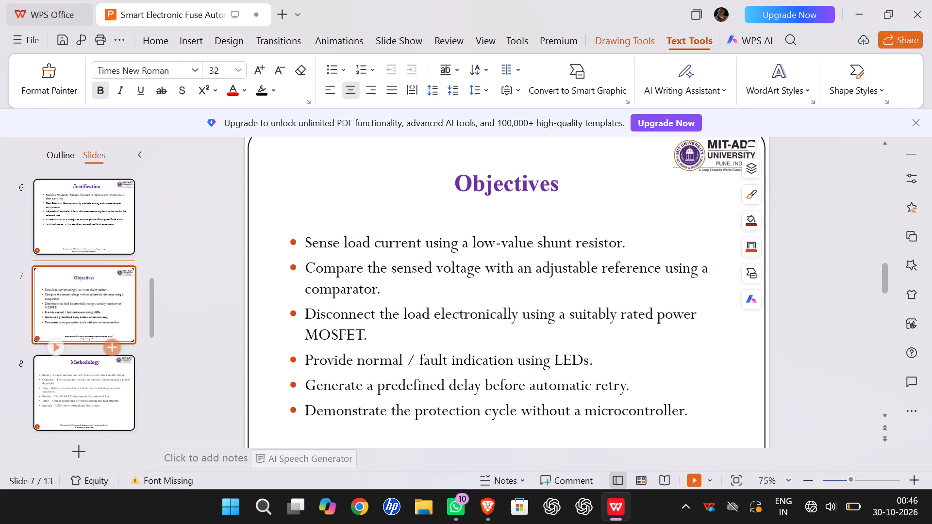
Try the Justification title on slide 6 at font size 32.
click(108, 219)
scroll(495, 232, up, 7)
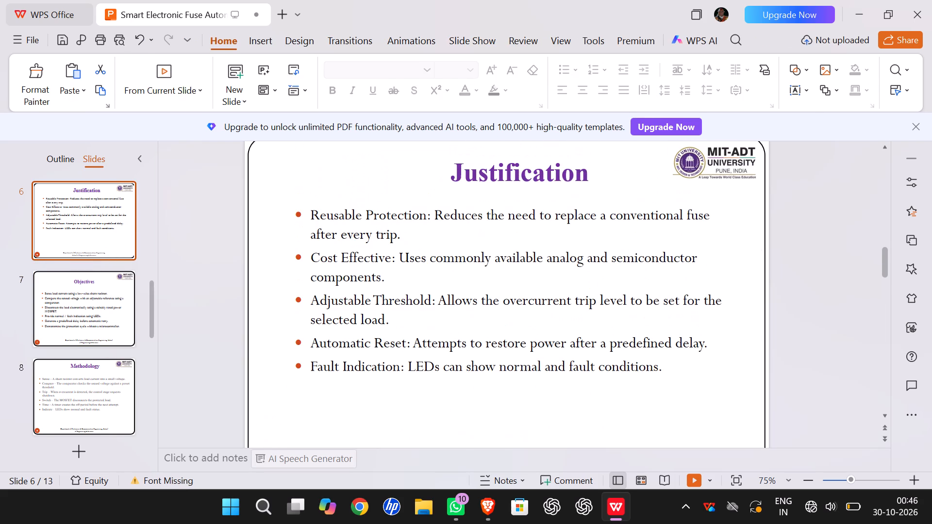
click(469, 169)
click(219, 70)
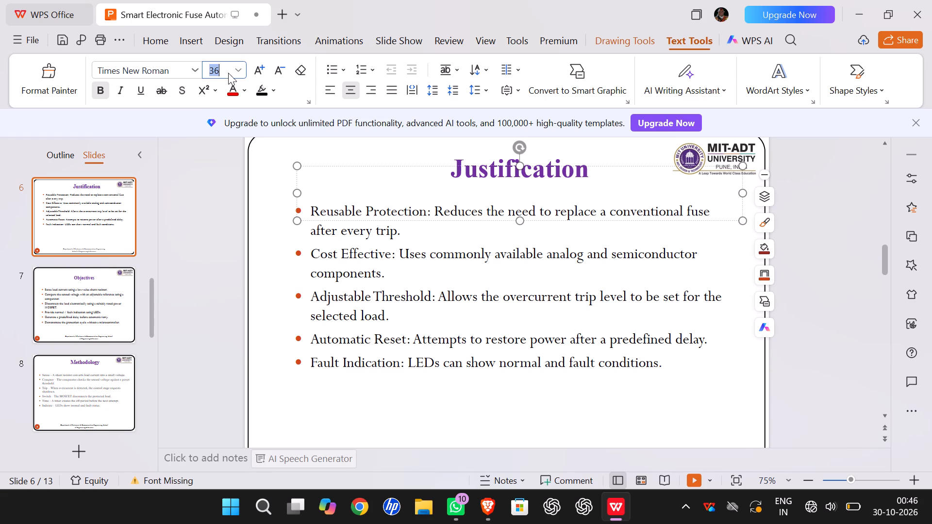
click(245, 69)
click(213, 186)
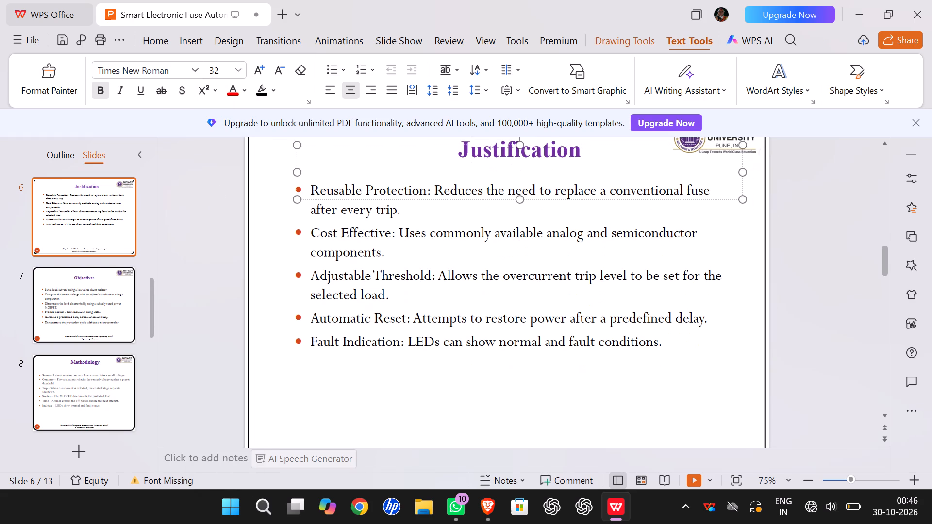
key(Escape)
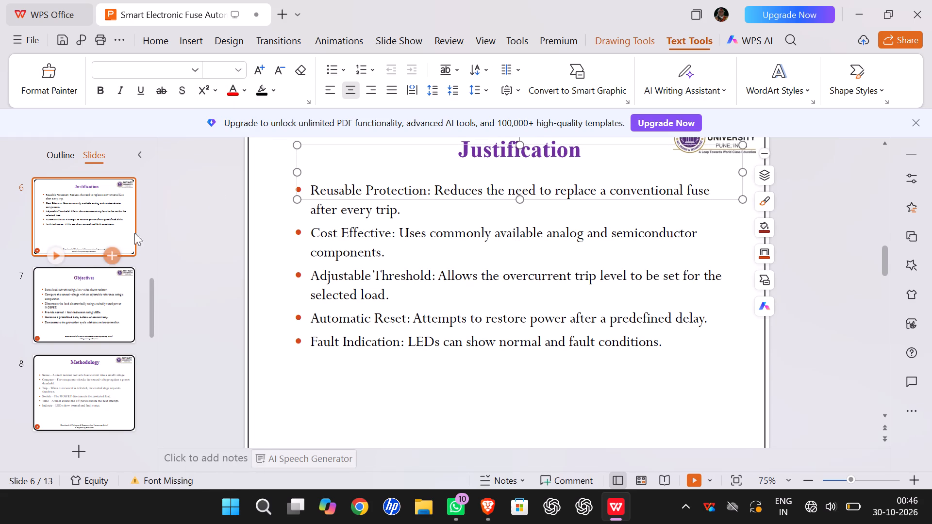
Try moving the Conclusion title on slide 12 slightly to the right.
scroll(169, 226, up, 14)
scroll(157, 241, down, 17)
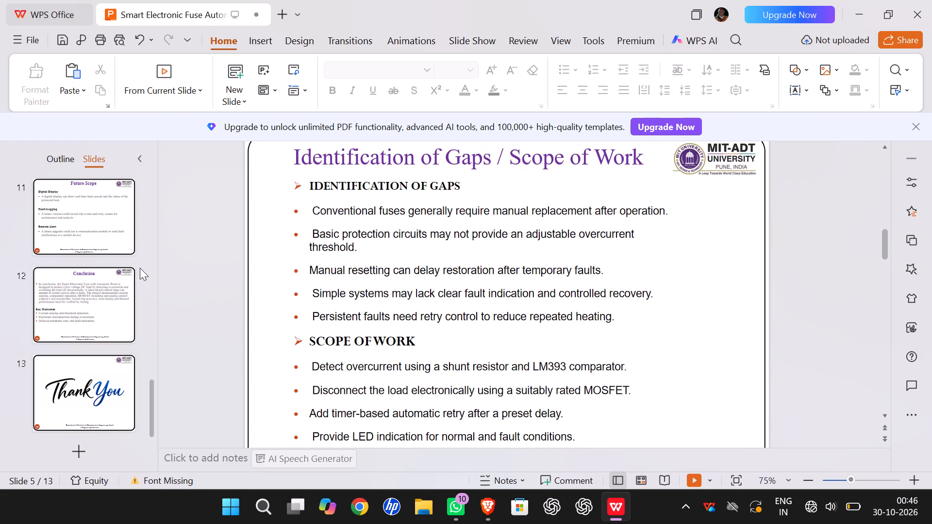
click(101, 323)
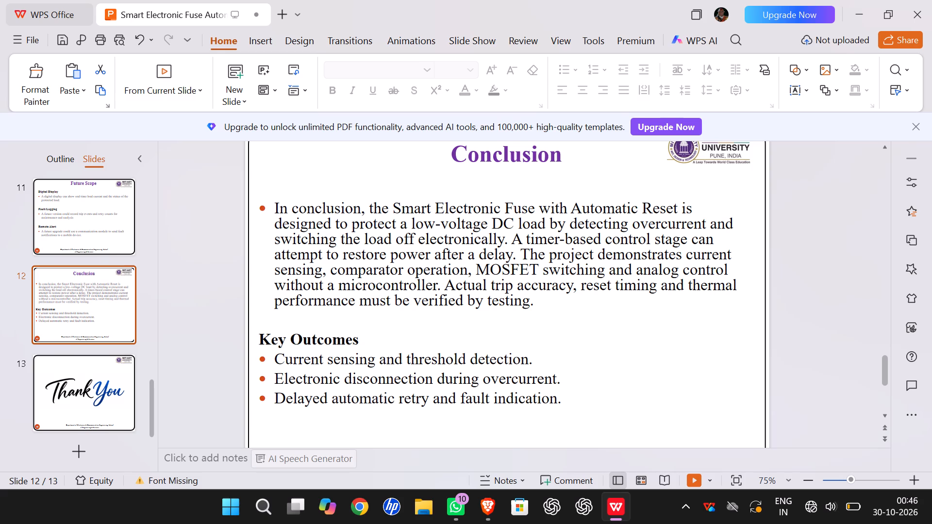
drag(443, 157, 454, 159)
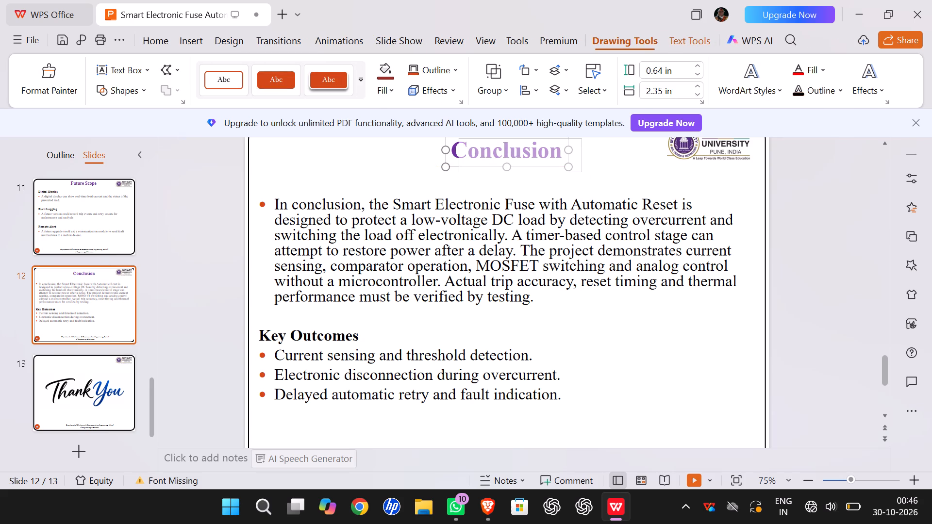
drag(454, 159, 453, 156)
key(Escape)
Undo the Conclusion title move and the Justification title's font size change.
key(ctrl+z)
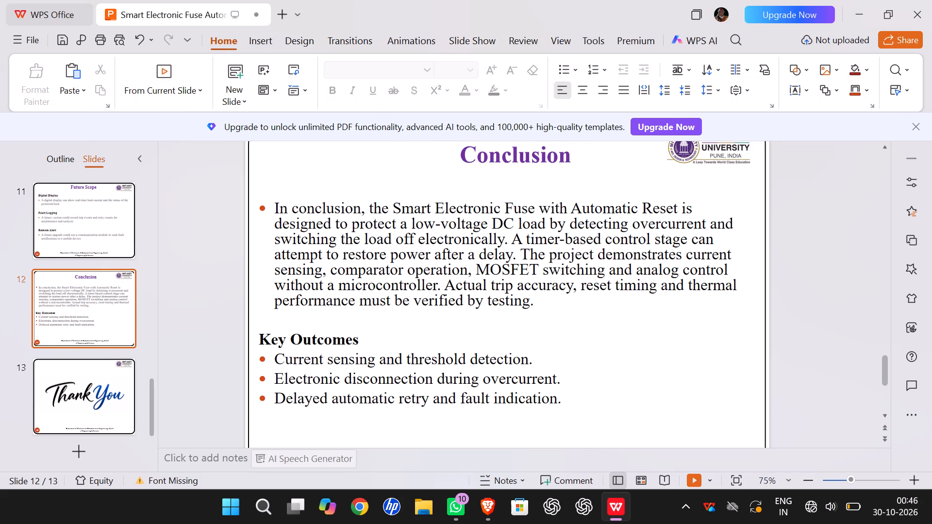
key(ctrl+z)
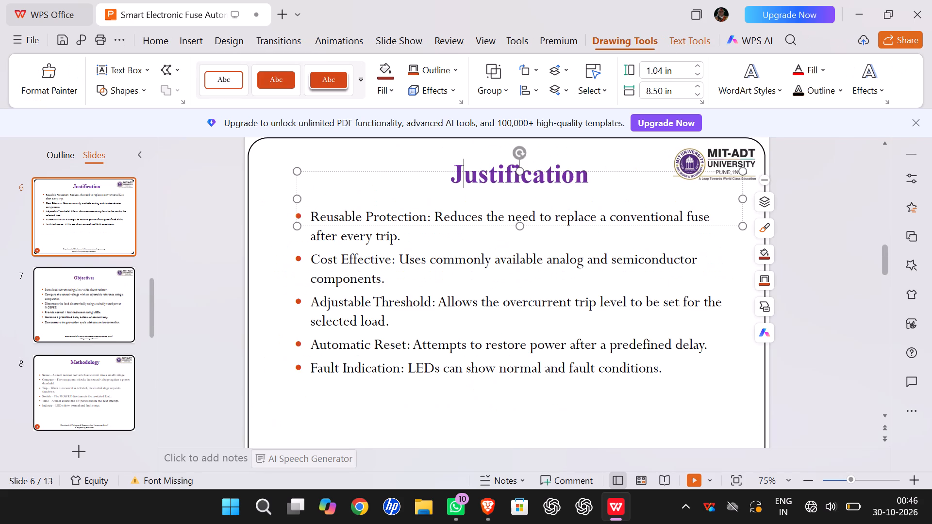
Set the main paragraph on the Conclusion slide to font size 20.
scroll(614, 257, down, 6)
scroll(157, 426, down, 11)
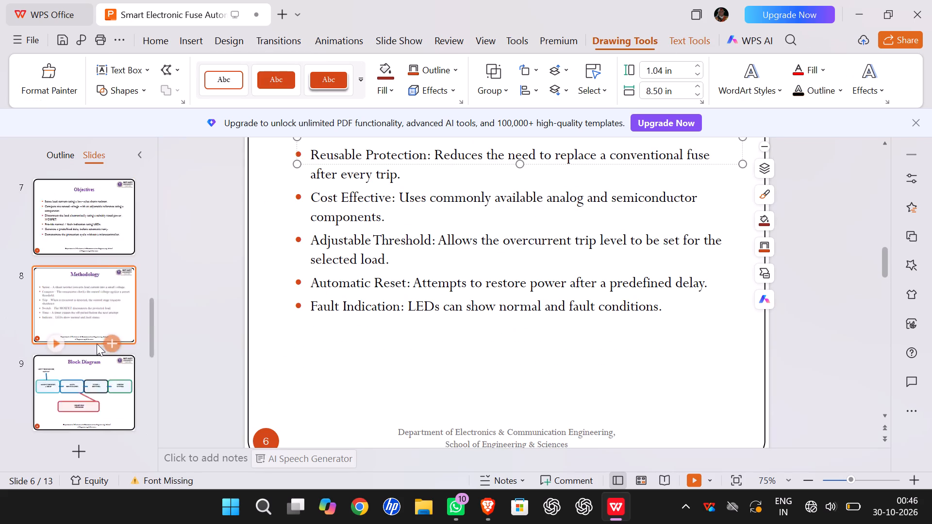
scroll(97, 344, down, 7)
click(82, 299)
scroll(300, 251, up, 3)
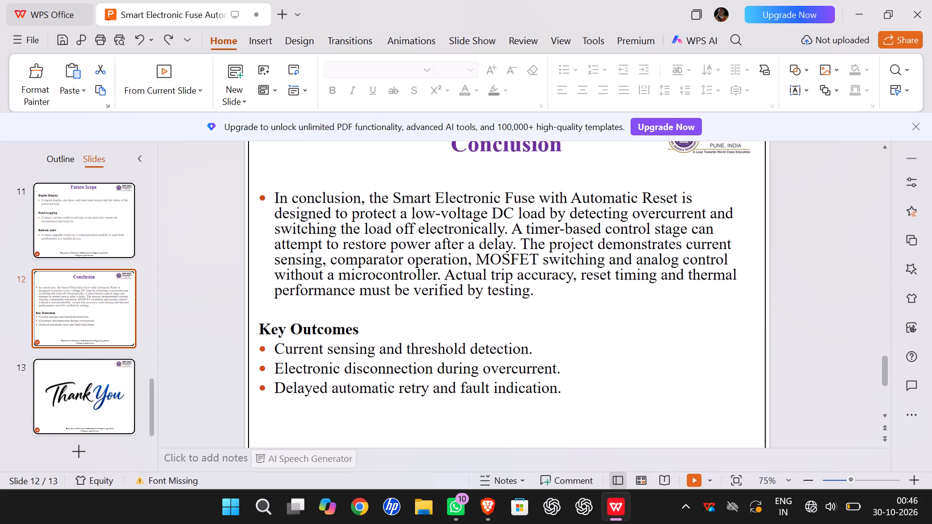
scroll(301, 251, up, 3)
scroll(298, 248, down, 4)
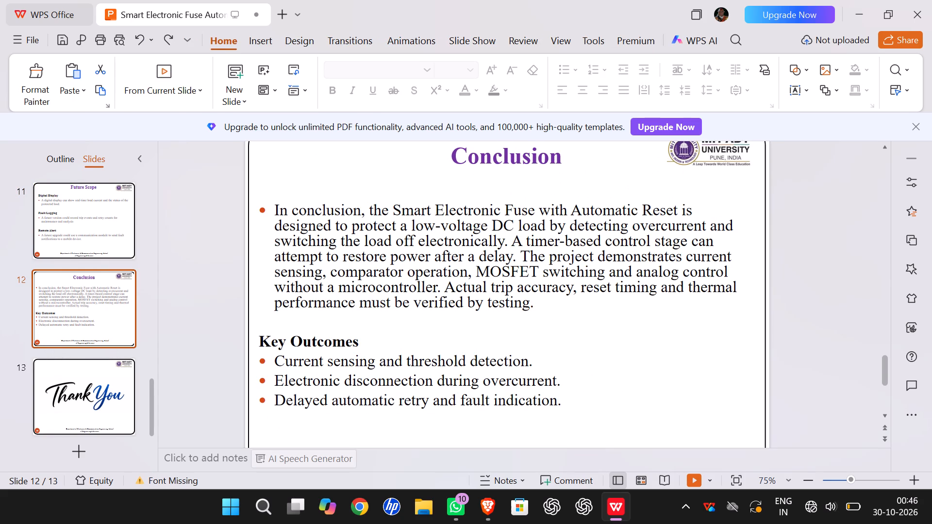
drag(268, 207, 574, 302)
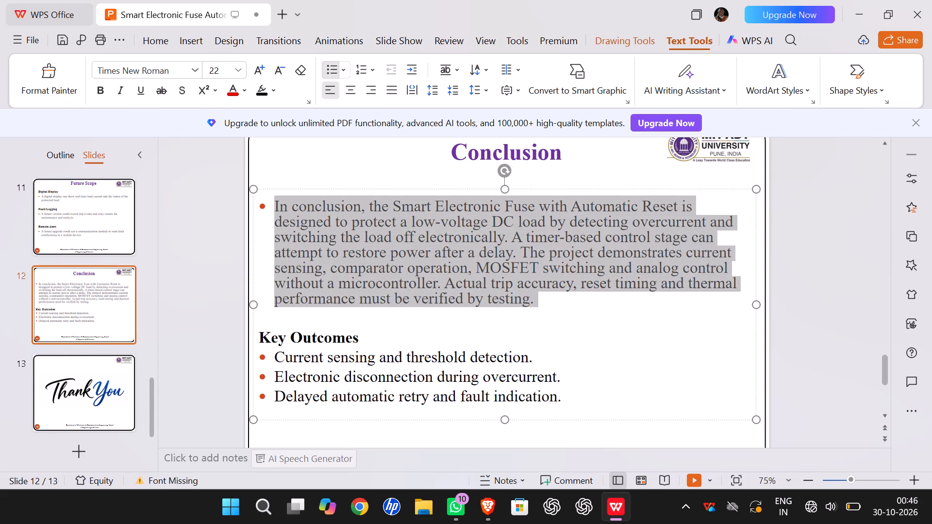
drag(574, 302, 571, 309)
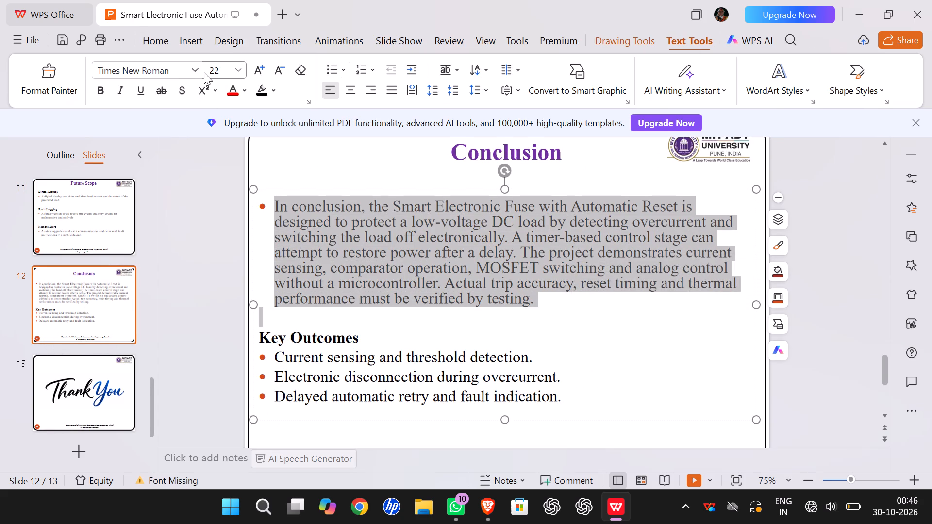
click(241, 68)
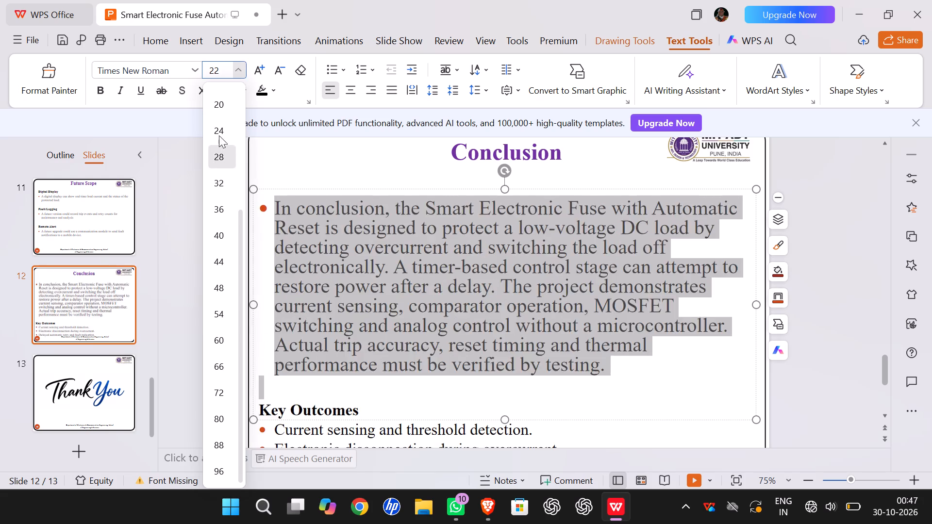
scroll(214, 132, up, 2)
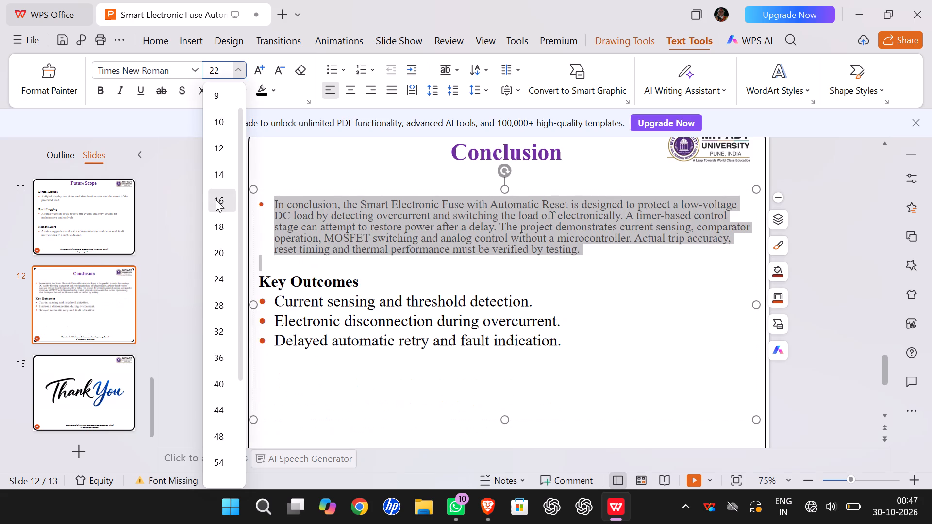
click(225, 244)
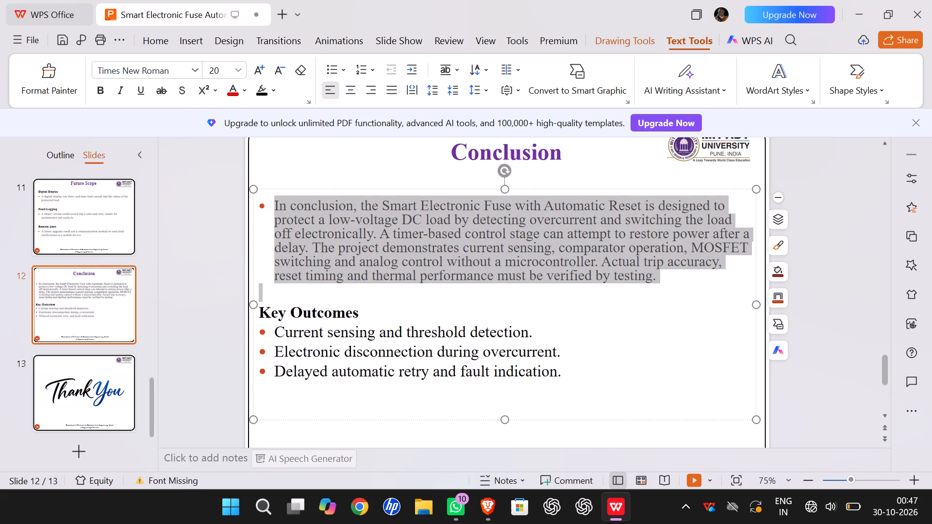
Set the three Key Outcomes bullet points on the Conclusion slide to font size 20.
click(335, 333)
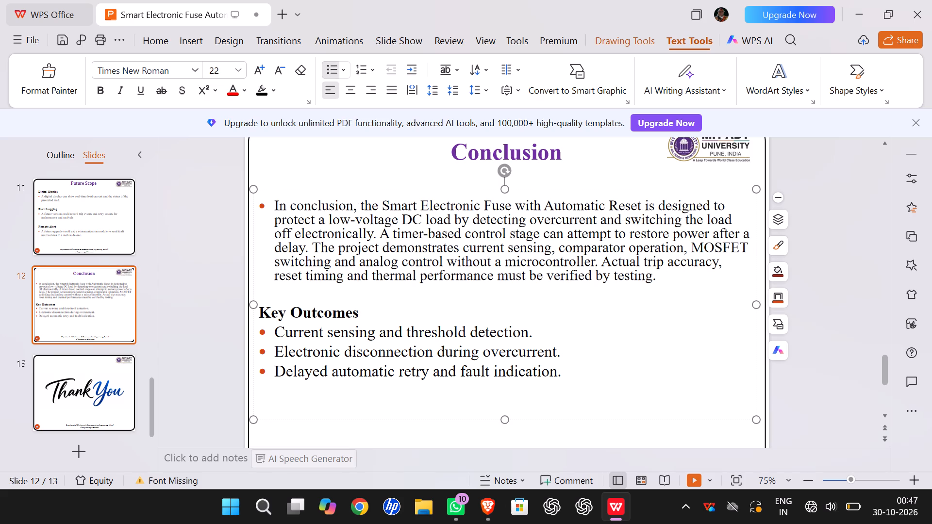
drag(275, 333, 559, 388)
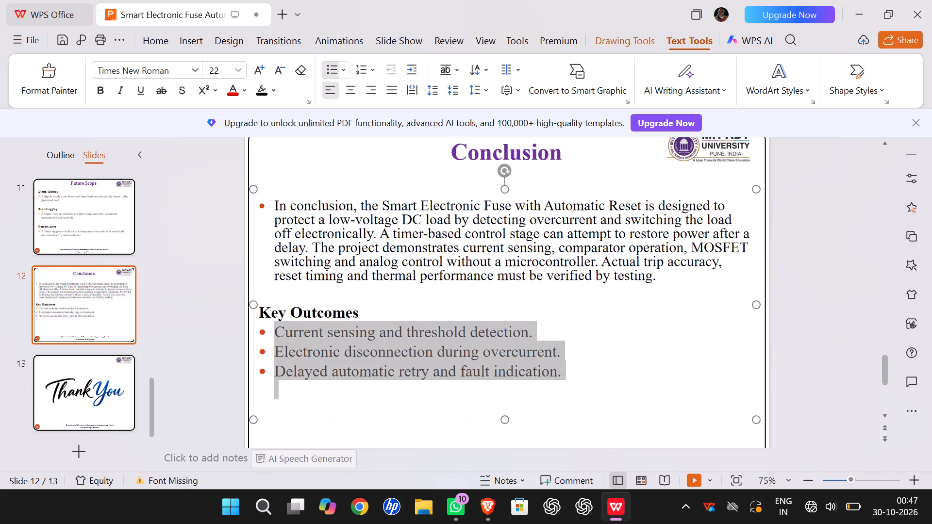
click(782, 340)
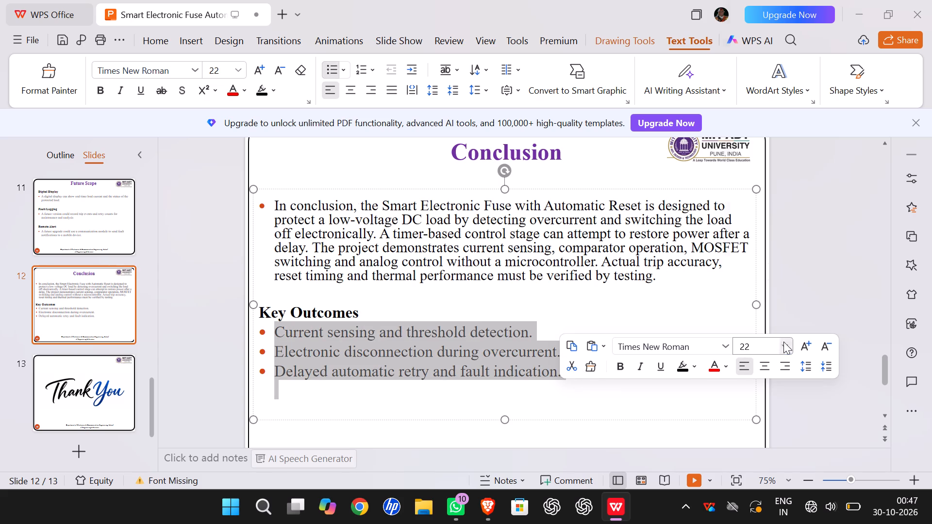
click(764, 186)
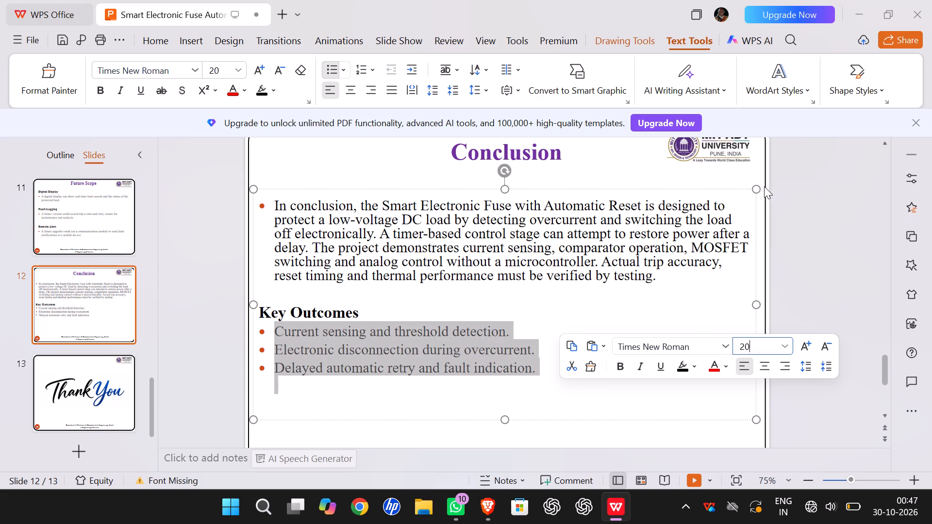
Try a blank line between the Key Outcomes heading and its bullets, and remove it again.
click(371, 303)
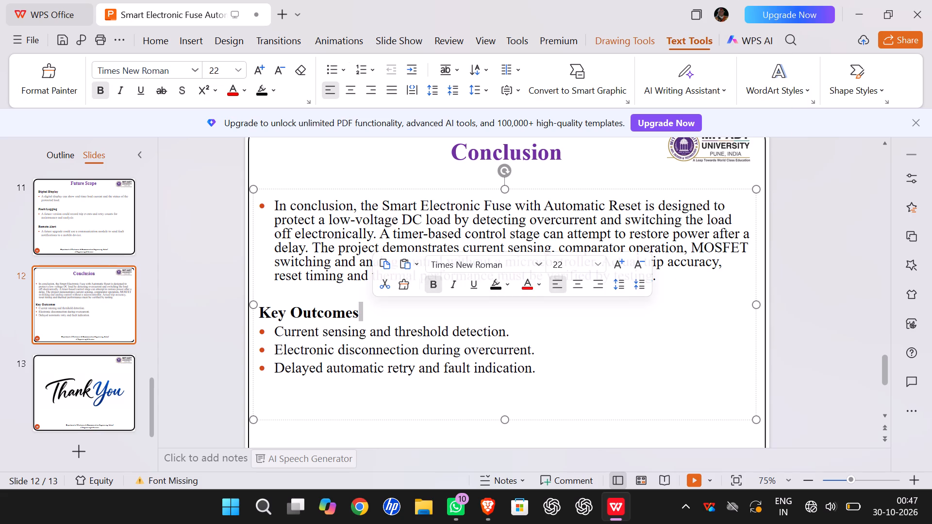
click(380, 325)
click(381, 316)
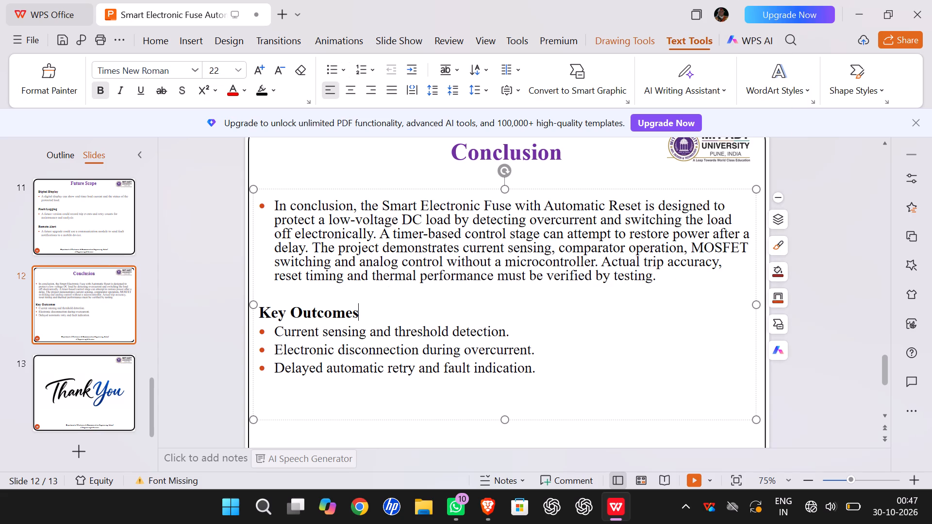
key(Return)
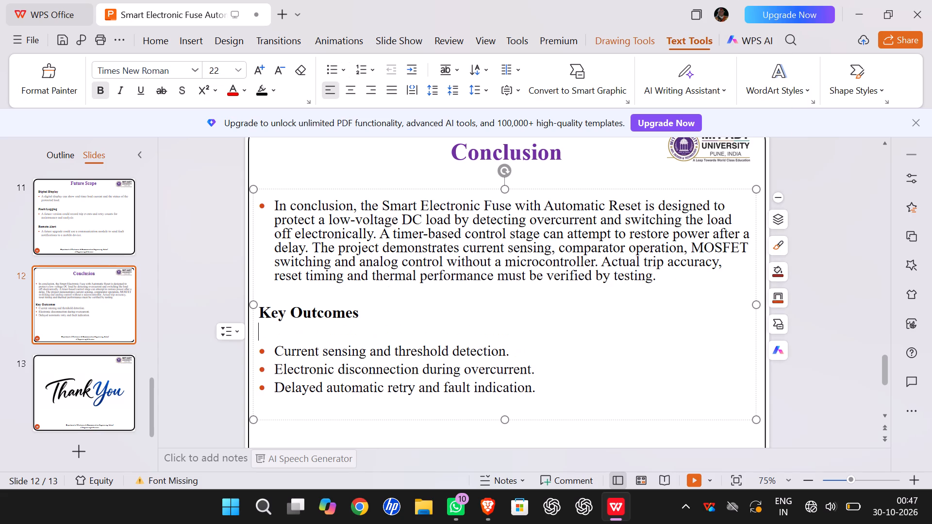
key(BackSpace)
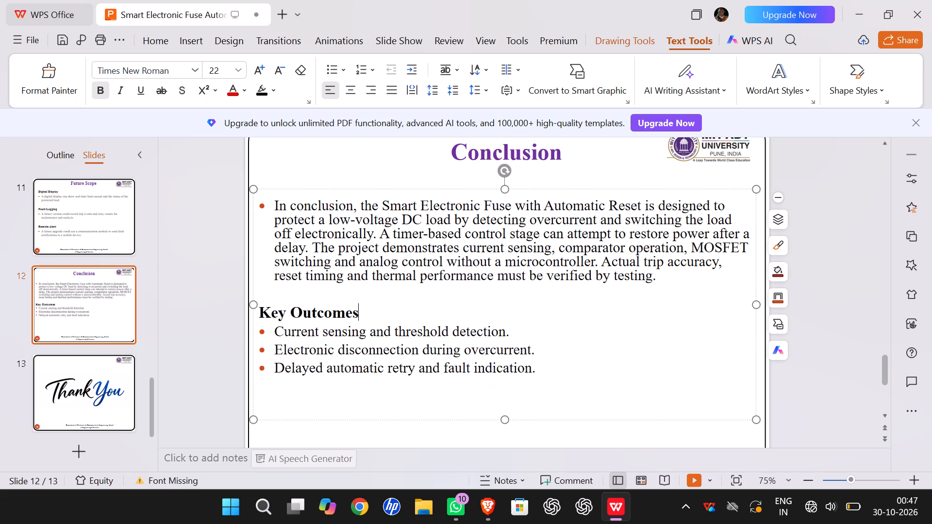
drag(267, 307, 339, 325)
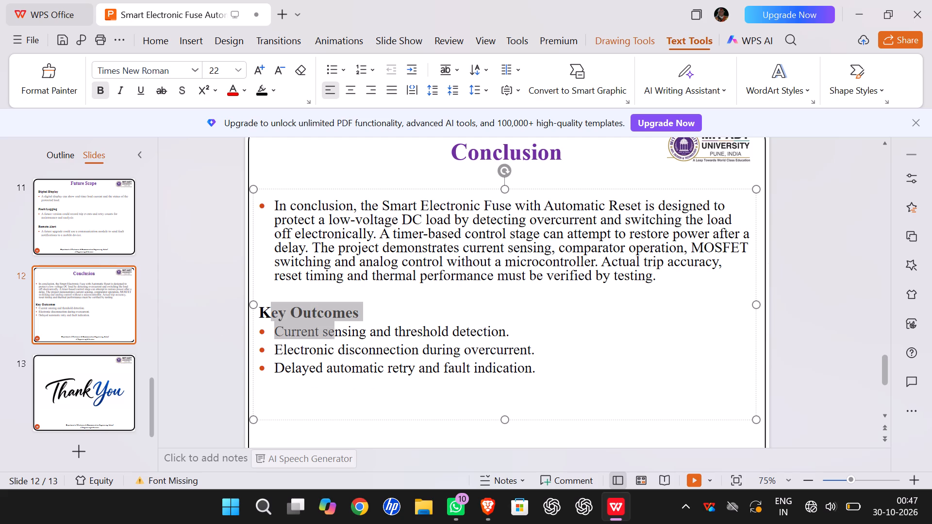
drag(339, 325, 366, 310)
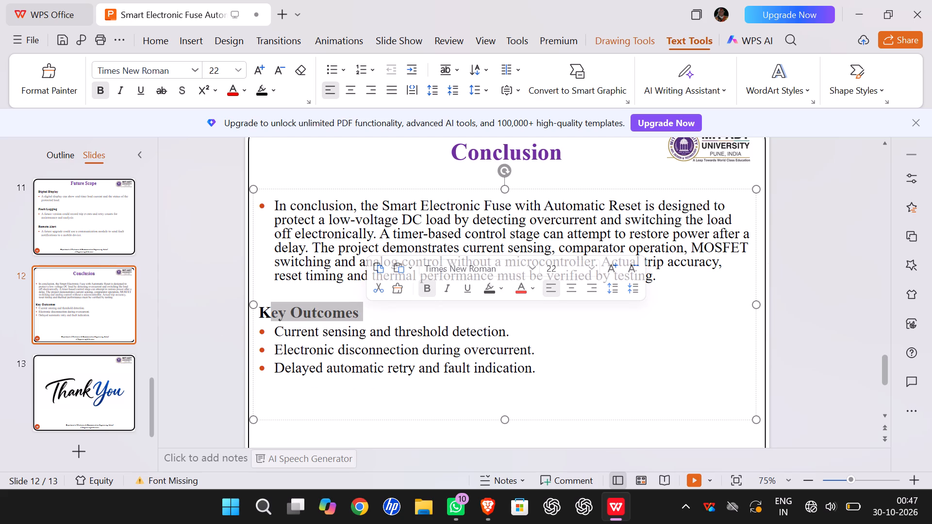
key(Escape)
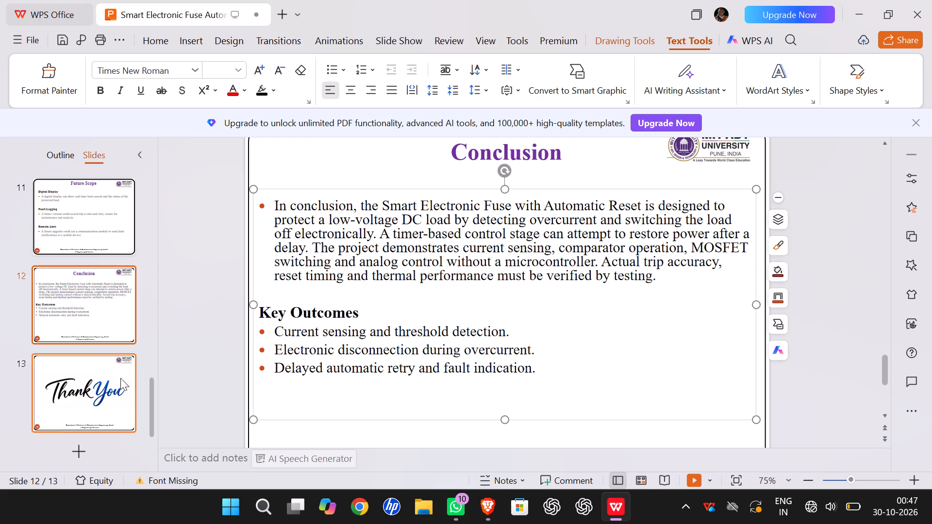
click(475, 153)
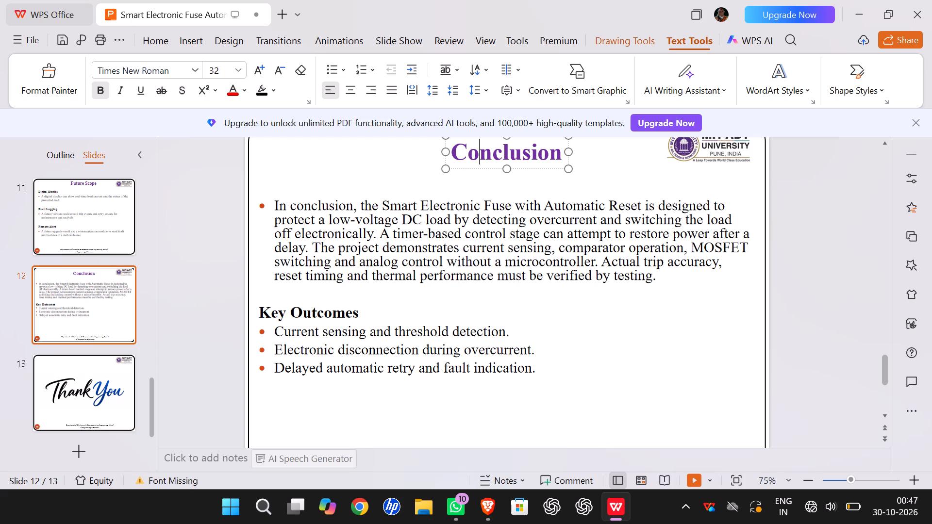
Set the bullet text under Digital Display, Fault Logging and Remote Alert on the Future Scope slide to font size 20.
click(81, 239)
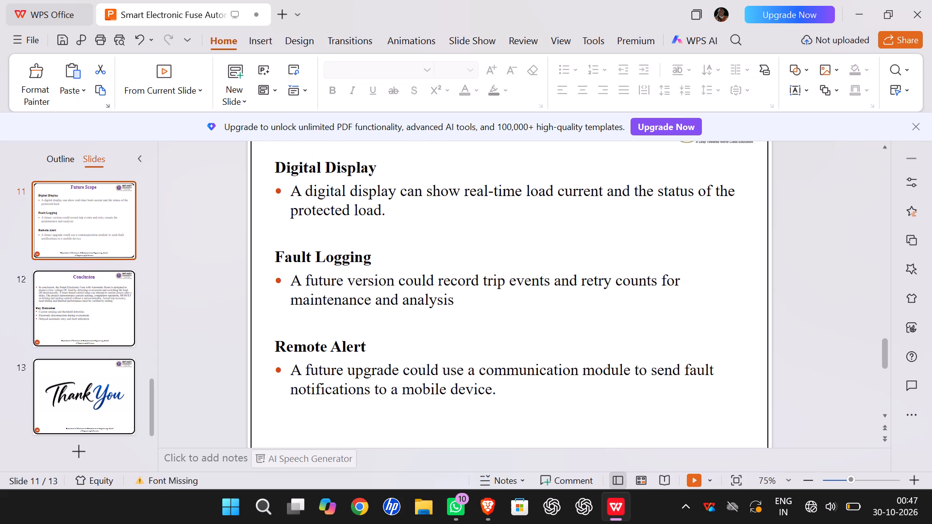
scroll(373, 256, up, 2)
drag(305, 213, 305, 218)
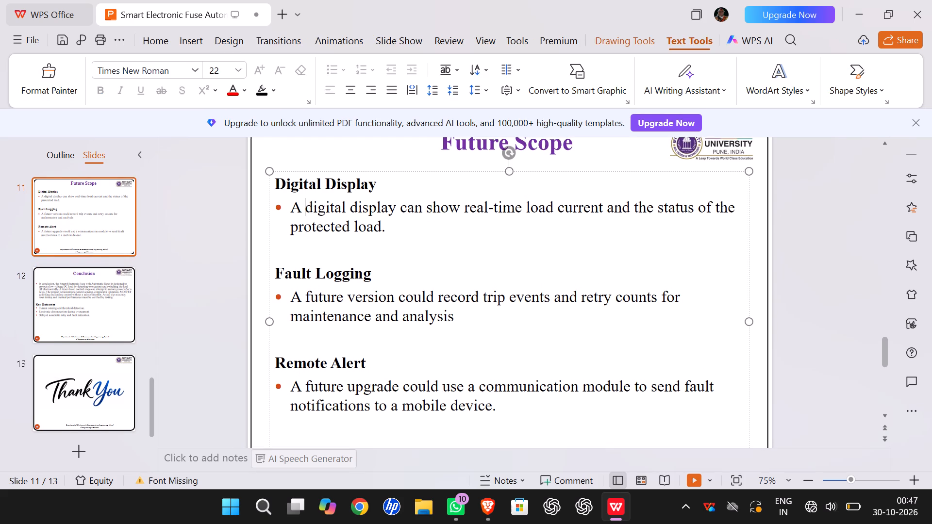
drag(289, 206, 392, 228)
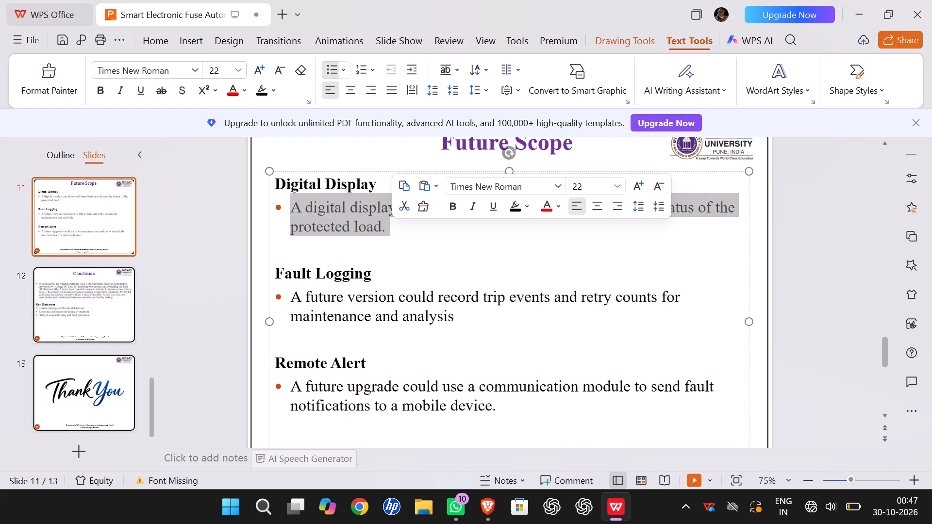
click(621, 189)
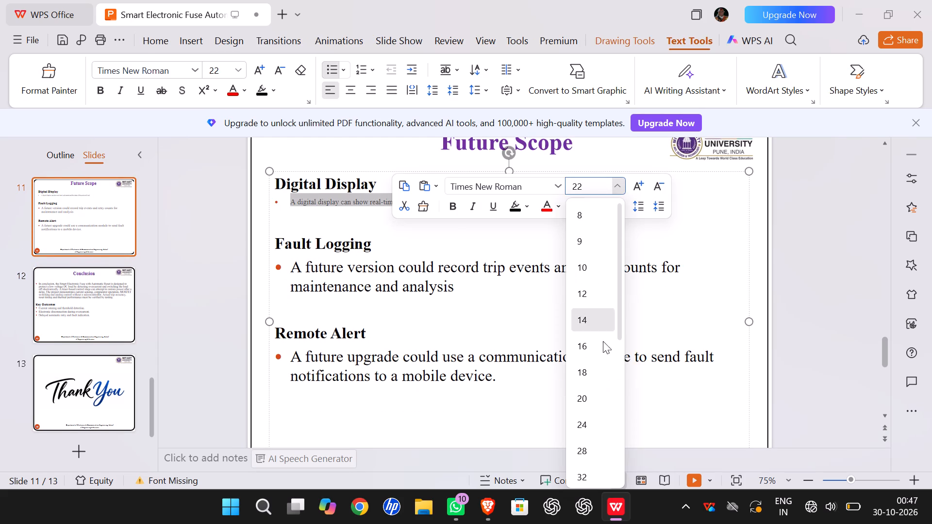
click(601, 389)
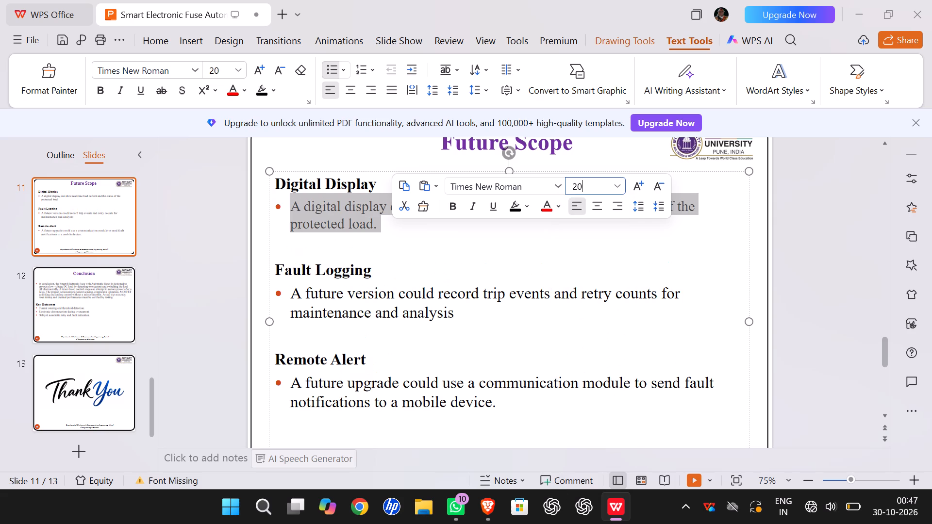
drag(286, 300, 466, 323)
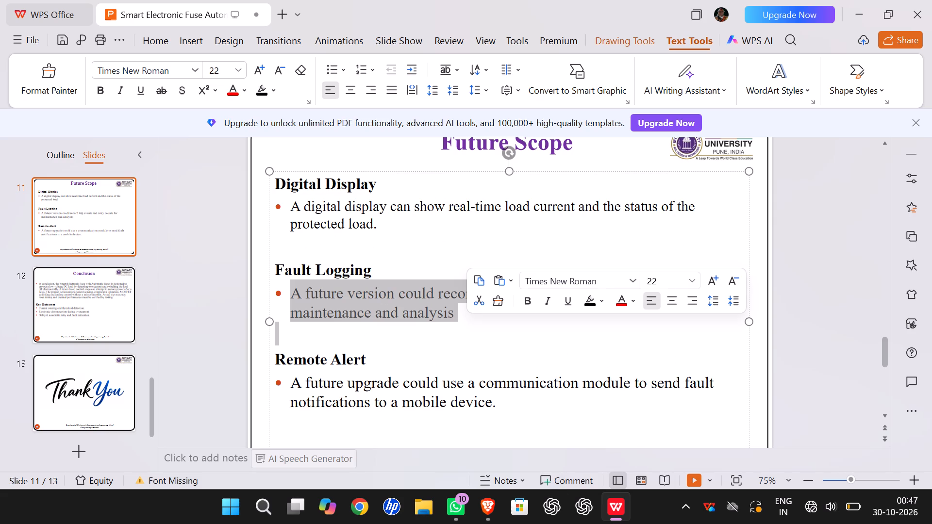
click(692, 278)
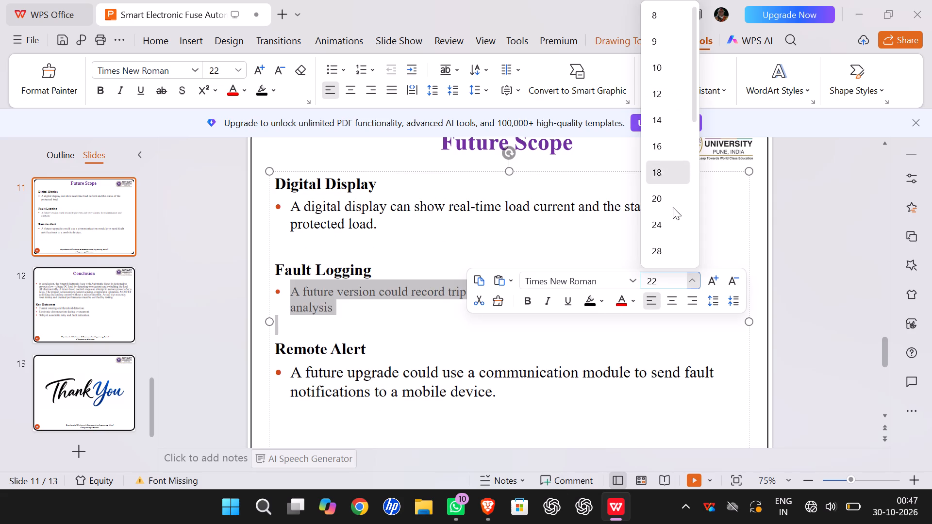
click(673, 201)
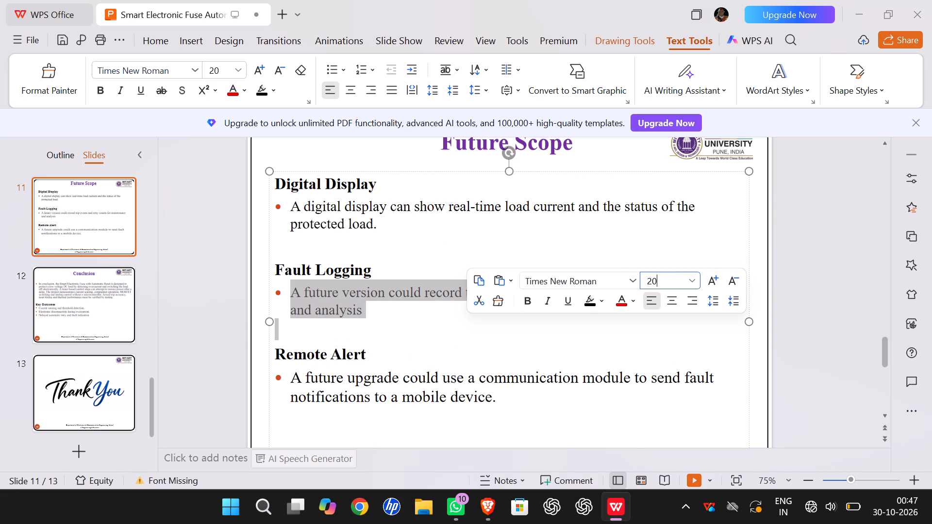
drag(293, 374, 465, 394)
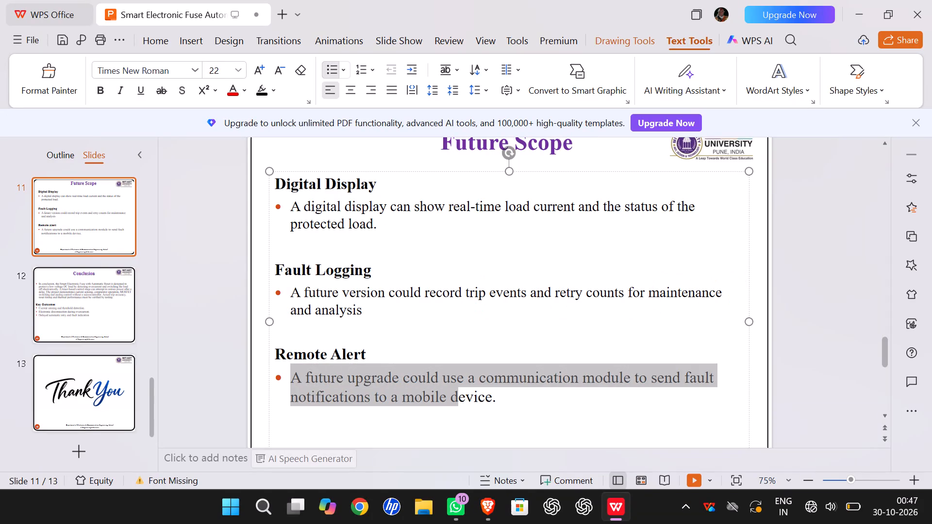
drag(465, 394, 507, 403)
click(733, 365)
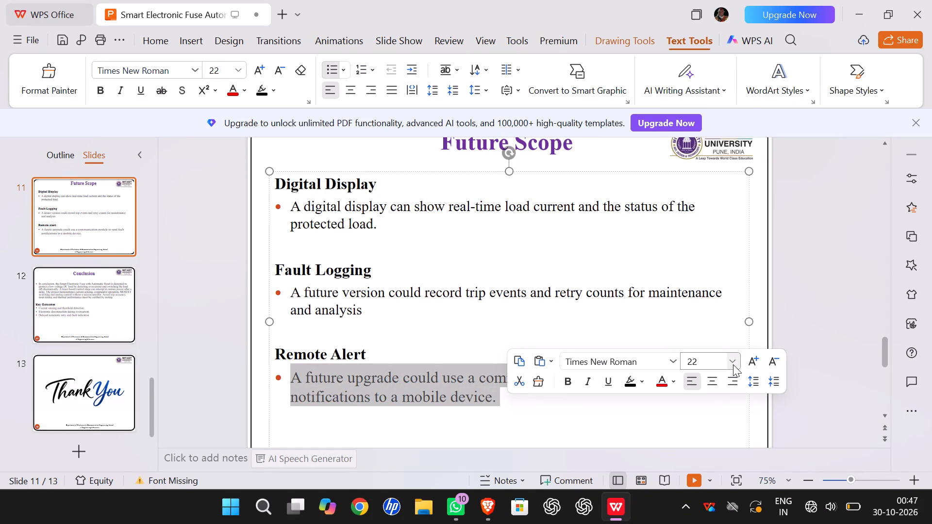
click(701, 201)
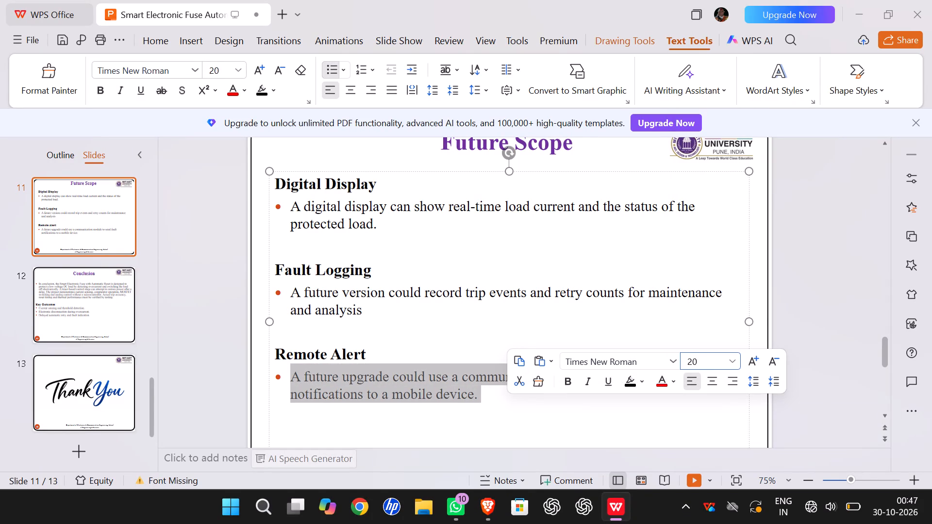
Check the font formatting of the Remote Alert heading and the title on the Future Scope slide.
click(491, 344)
drag(277, 351, 298, 360)
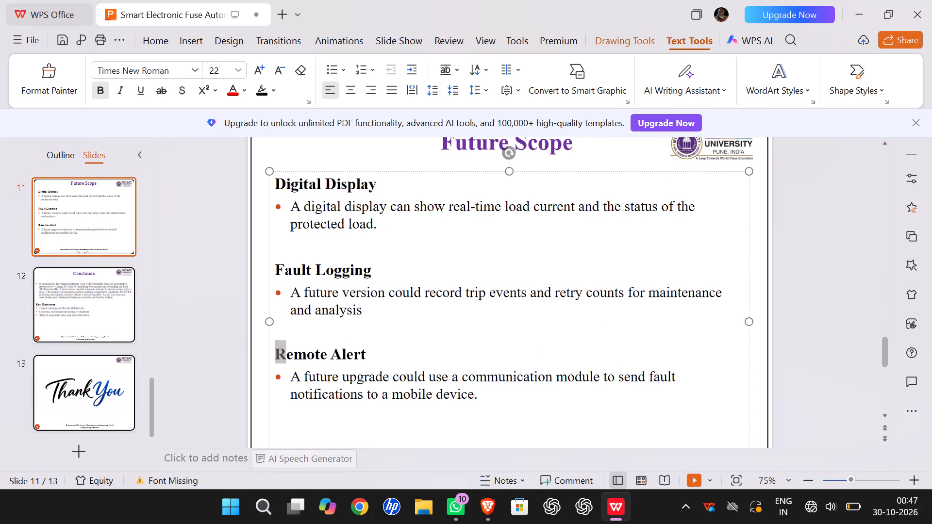
drag(298, 360, 378, 355)
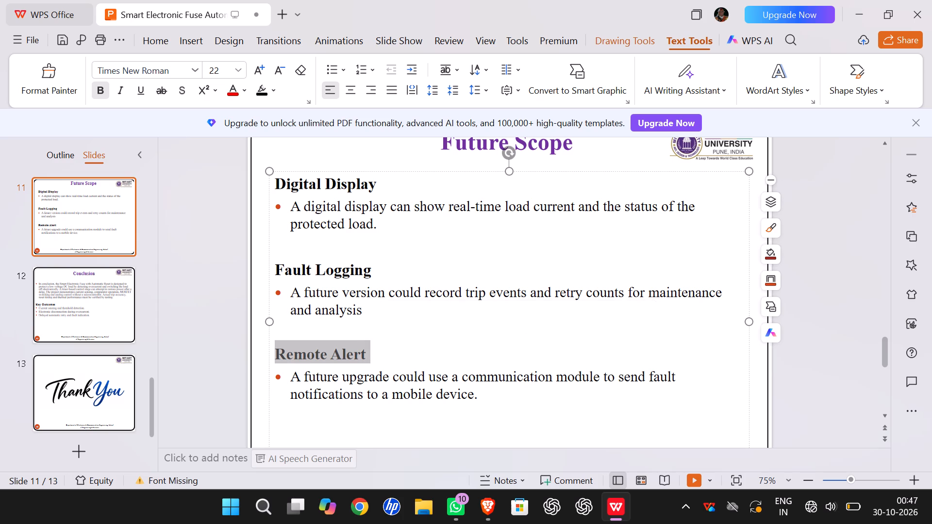
key(Escape)
scroll(385, 215, up, 4)
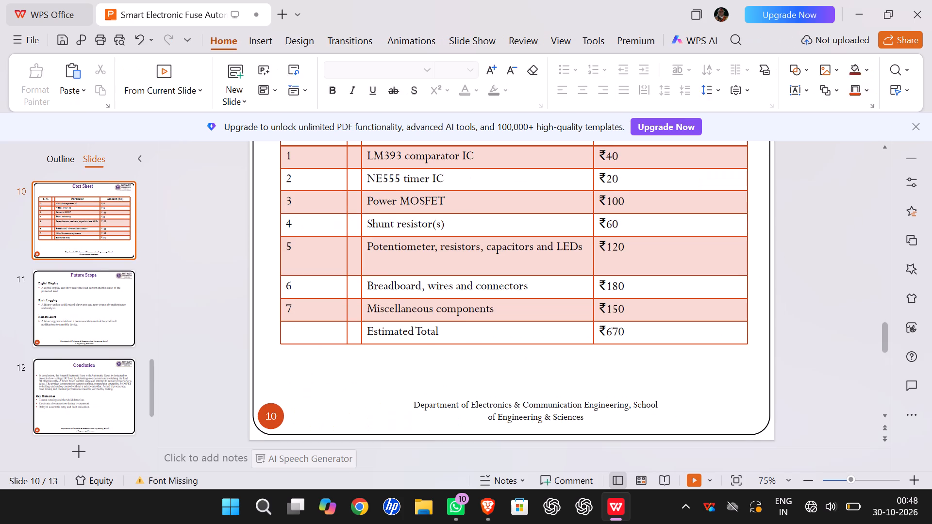
click(70, 305)
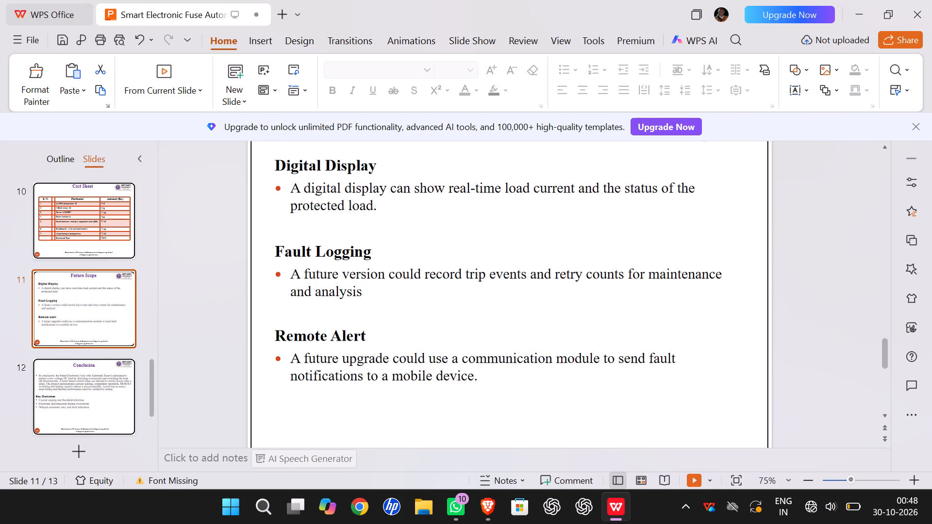
middle_drag(470, 239, 469, 271)
scroll(410, 263, up, 1)
drag(416, 252, 423, 266)
key(Escape)
scroll(832, 210, up, 1)
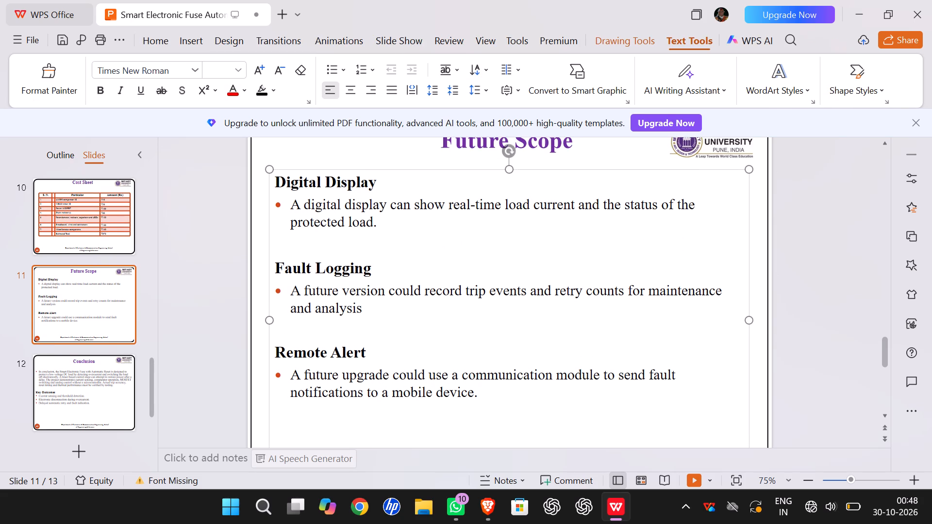
scroll(832, 209, up, 1)
click(552, 162)
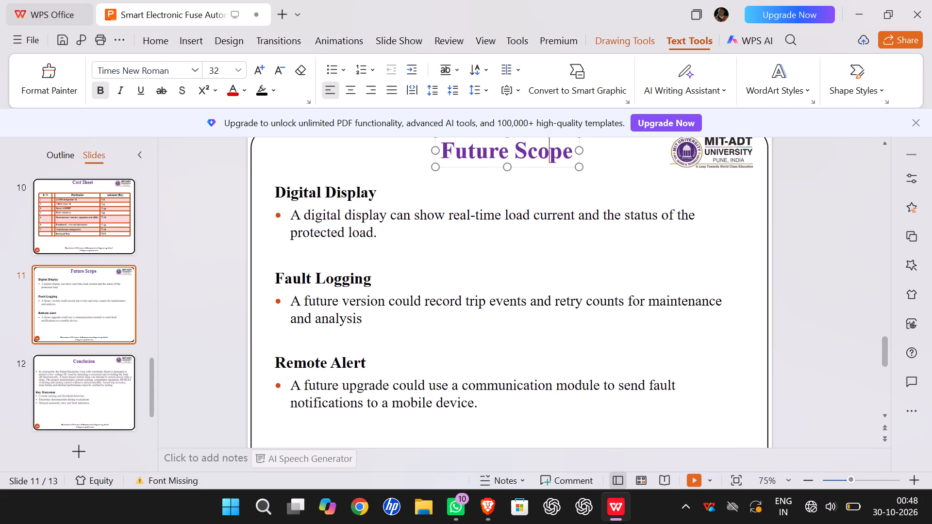
scroll(310, 214, up, 1)
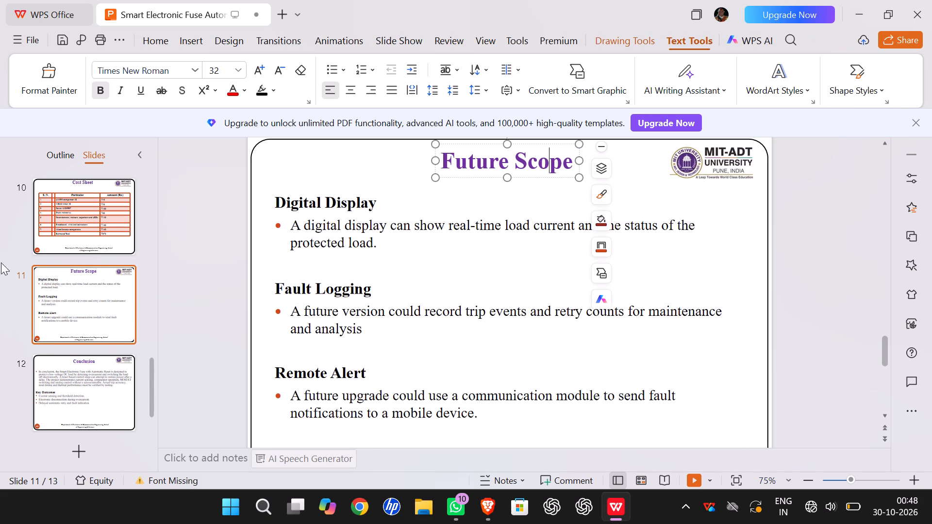
Check the font and size of the Cost Sheet slide's title, the Particular column header and the first item.
click(36, 228)
scroll(415, 186, up, 2)
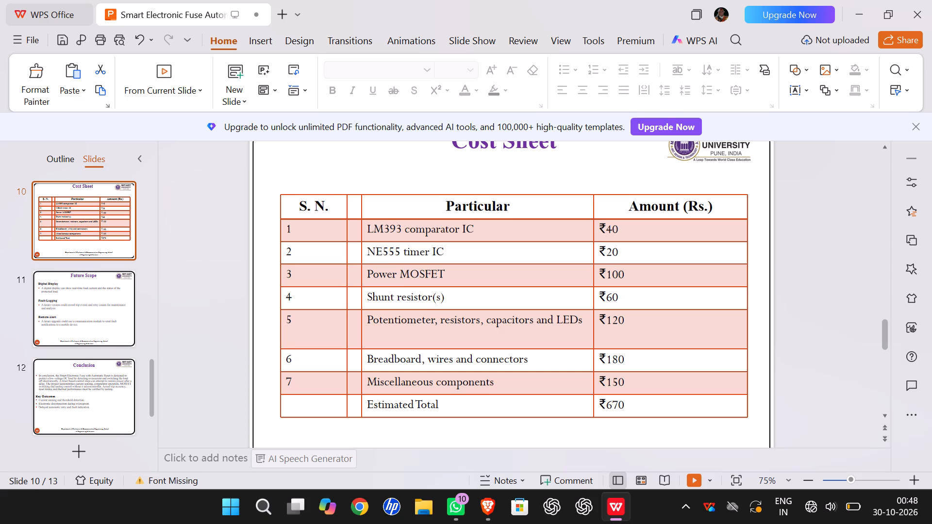
click(500, 148)
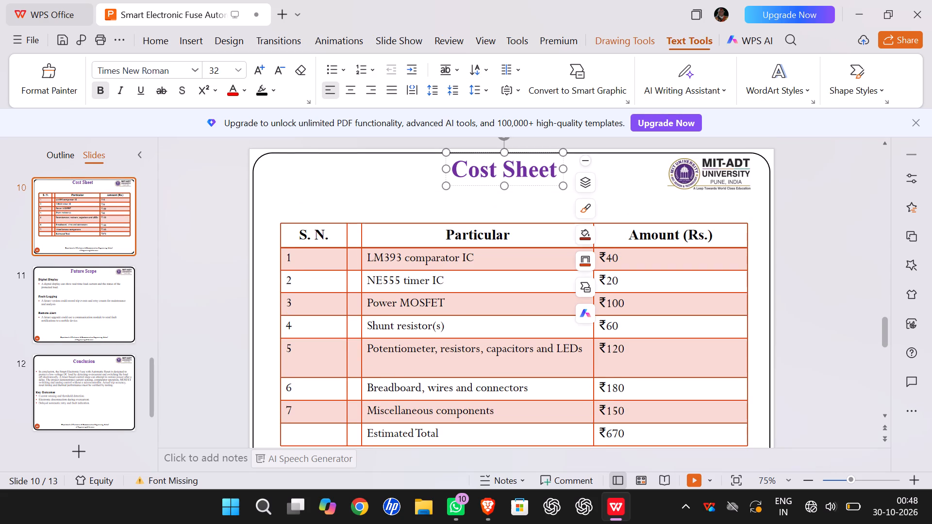
click(485, 231)
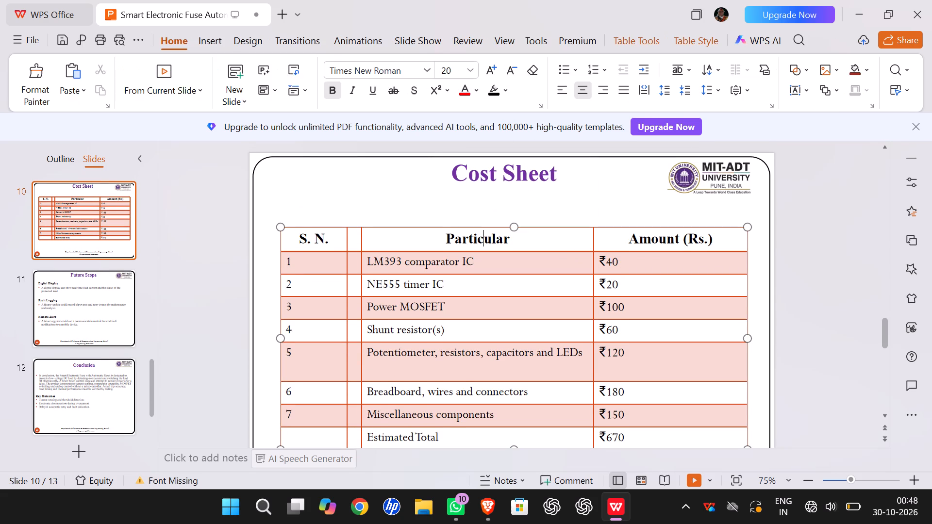
drag(369, 265, 499, 263)
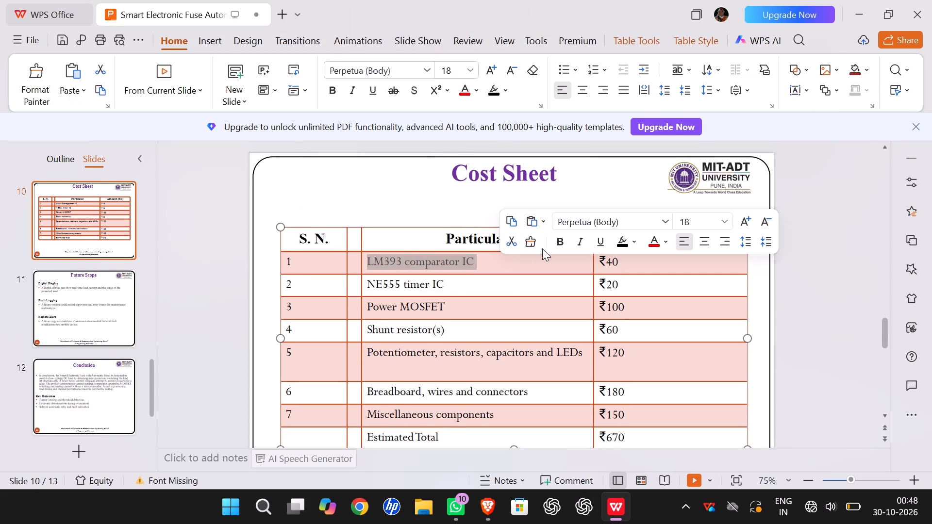
key(Escape)
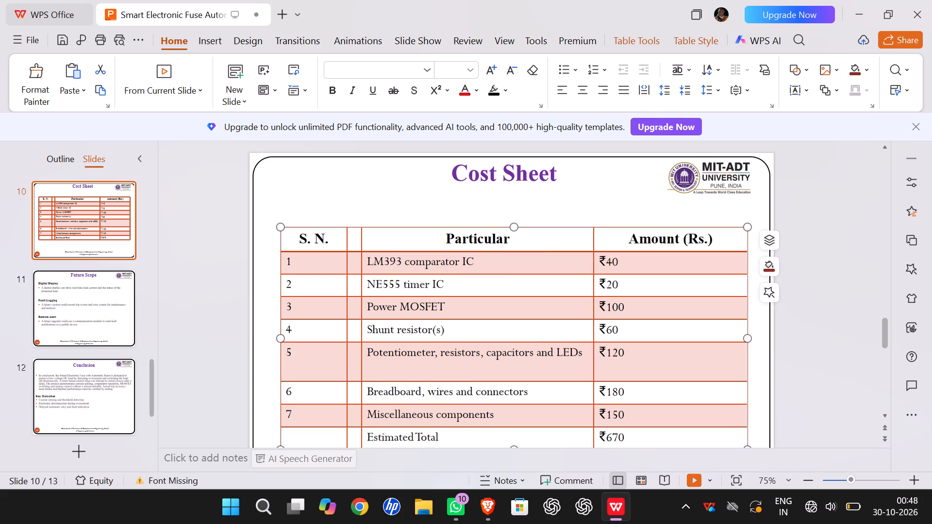
click(453, 237)
click(464, 236)
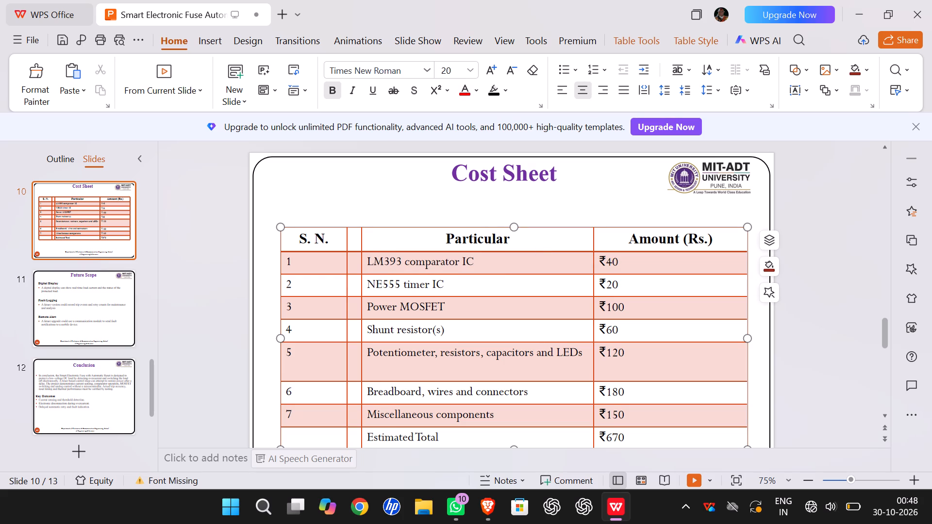
key(Escape)
drag(435, 239, 523, 244)
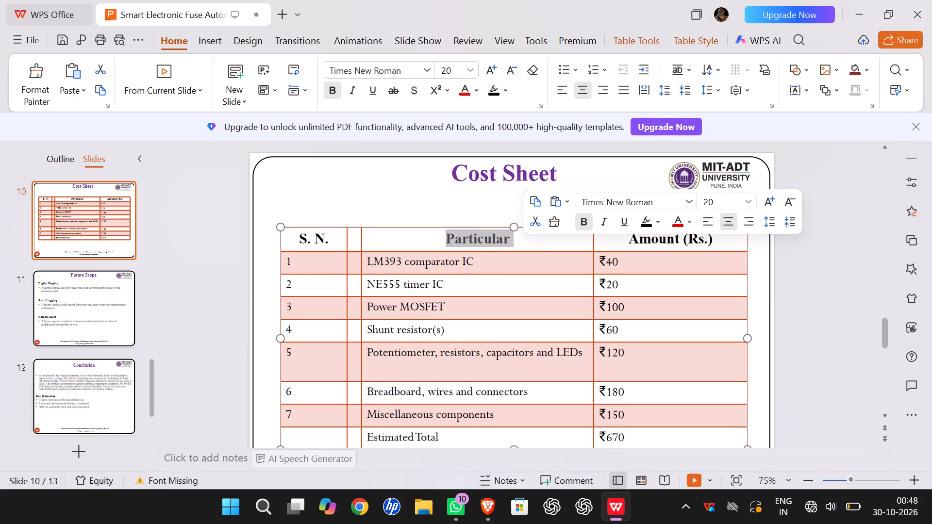
key(Escape)
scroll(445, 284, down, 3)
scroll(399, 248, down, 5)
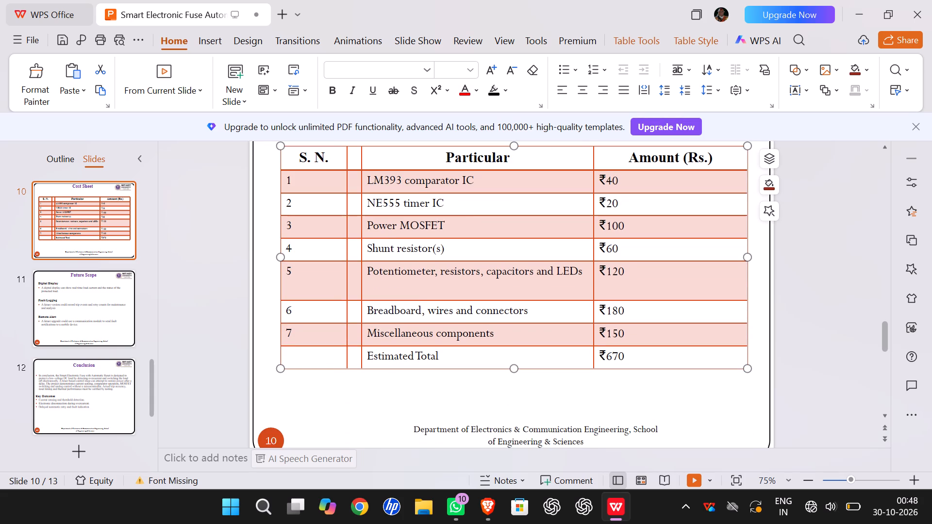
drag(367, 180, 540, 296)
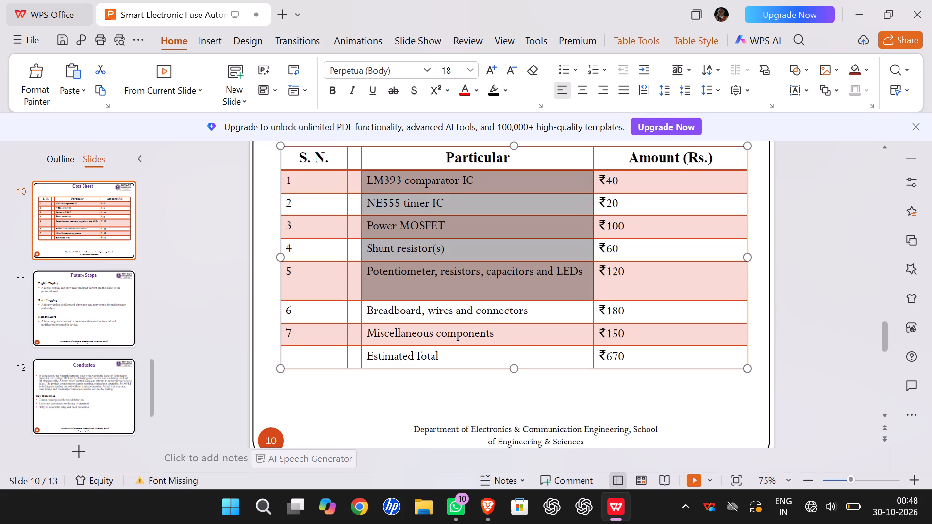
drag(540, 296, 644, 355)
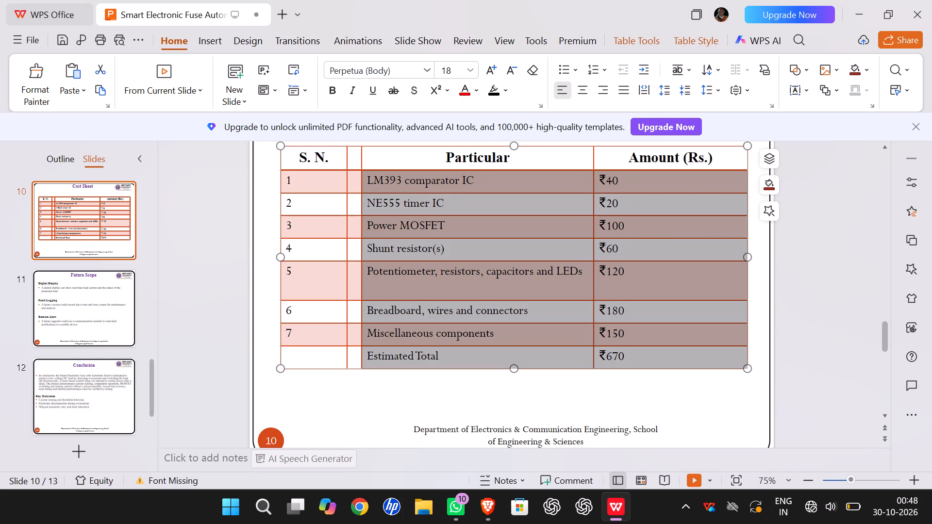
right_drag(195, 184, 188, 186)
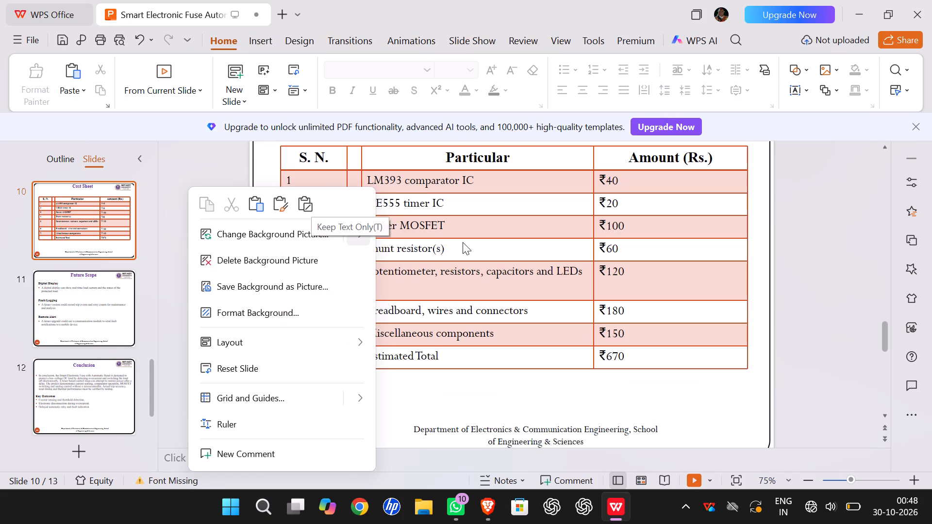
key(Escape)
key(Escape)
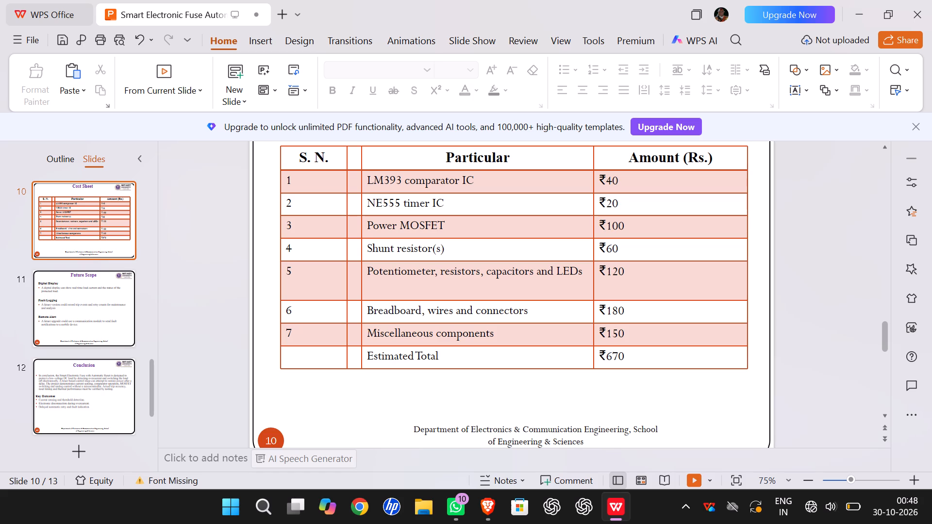
Widen the narrow empty column between S. N. and Particular in the Cost Sheet table.
drag(366, 179, 429, 219)
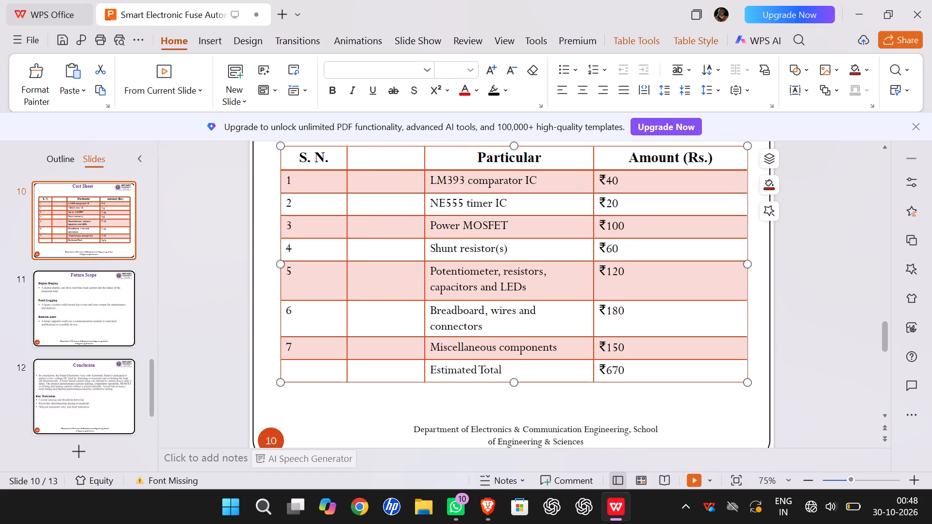
Undo the widening of the empty column between S. N. and Particular in the Cost Sheet table.
key(ctrl+z)
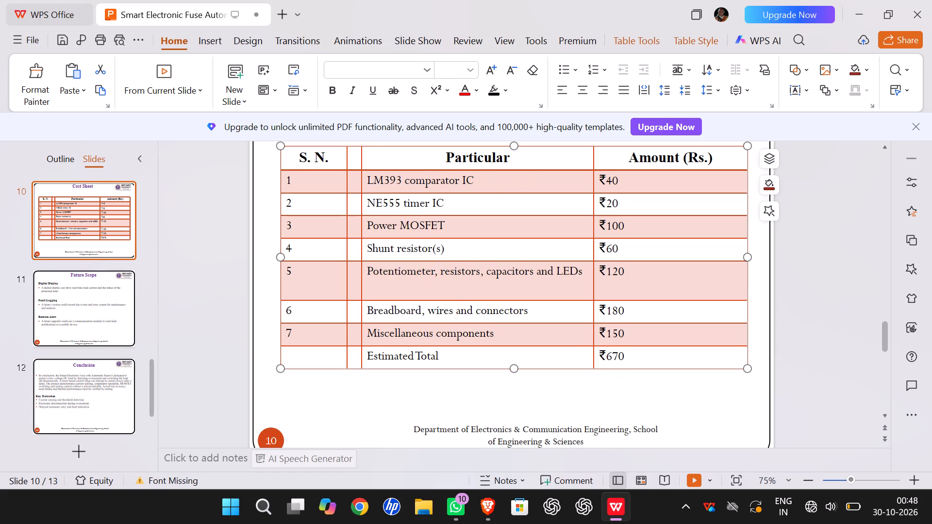
scroll(340, 186, down, 2)
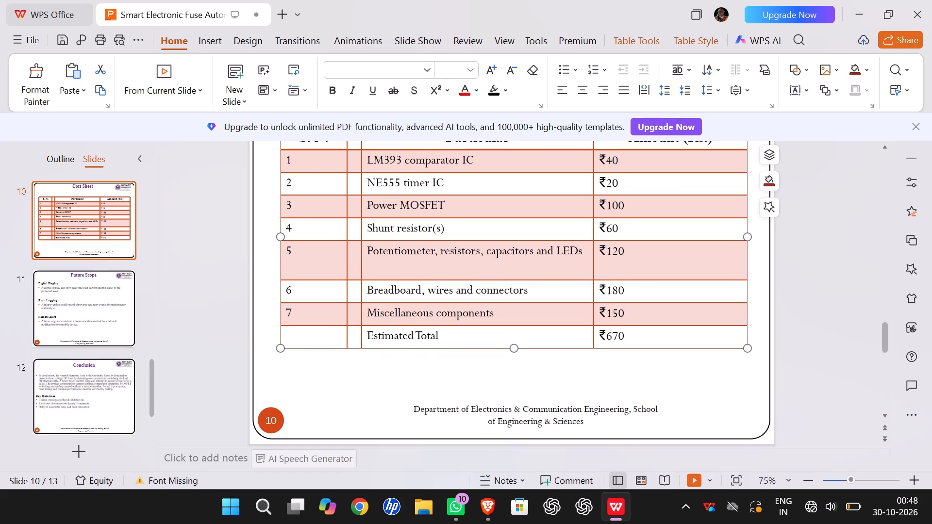
Undo the recent font size changes to the Future Scope bullets and return to the Cost Sheet slide.
key(ctrl+z)
click(114, 238)
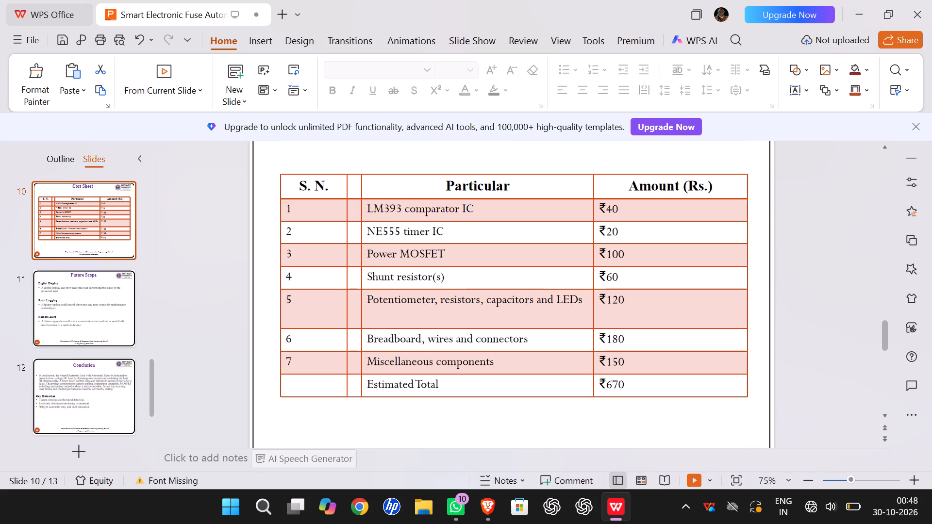
key(ctrl+z)
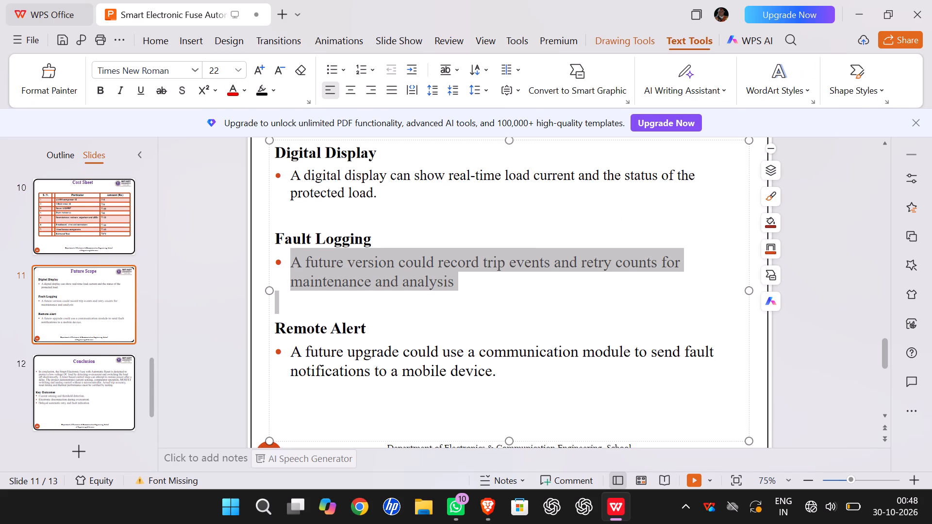
key(ctrl+z)
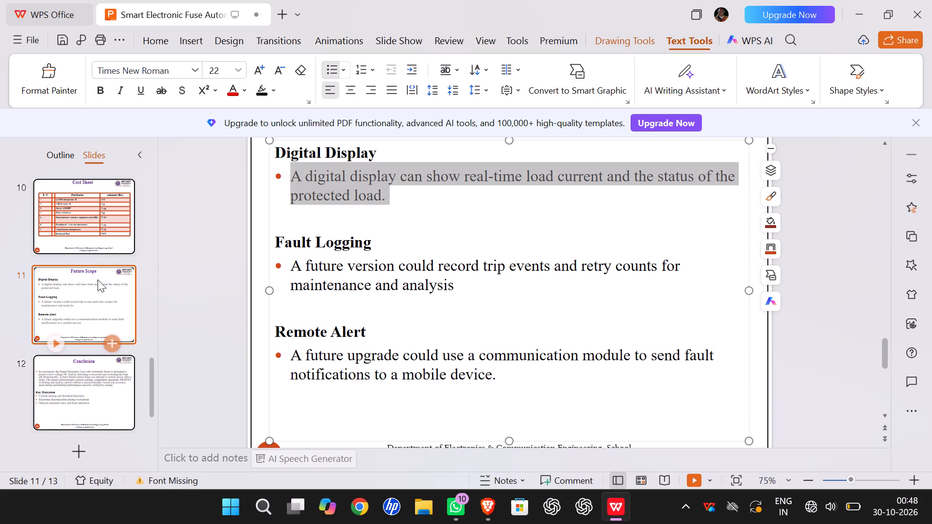
click(97, 239)
Narrow the empty column between S. N. and Particular by moving its border with Particular slightly towards S. N.
scroll(357, 224, up, 1)
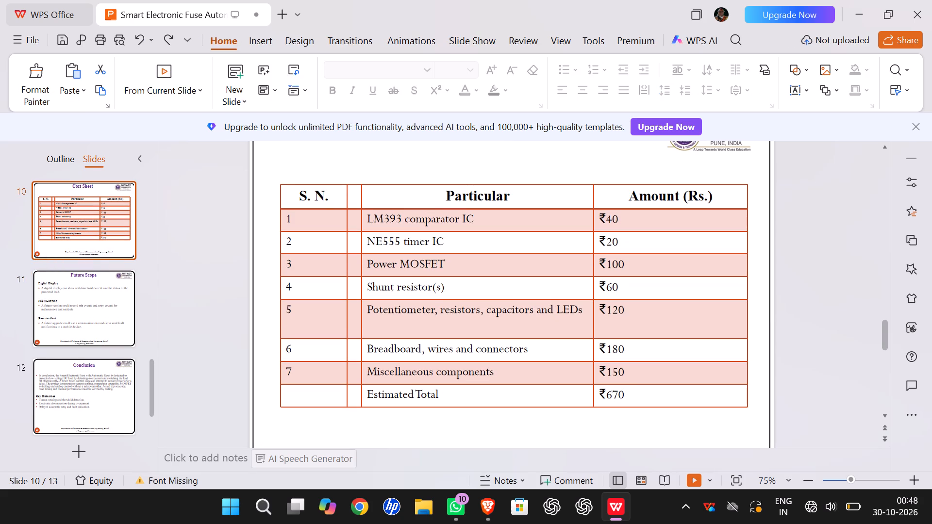
drag(363, 214, 352, 220)
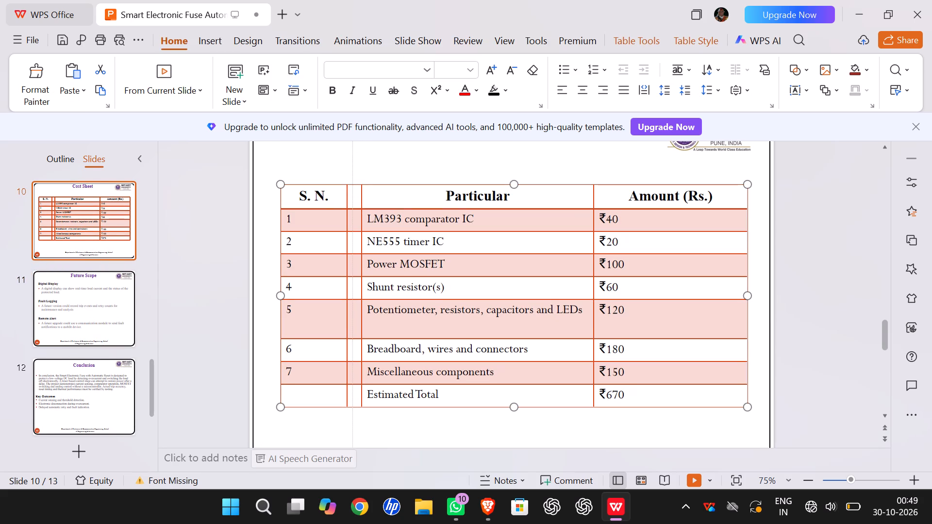
drag(352, 220, 347, 223)
drag(361, 224, 352, 226)
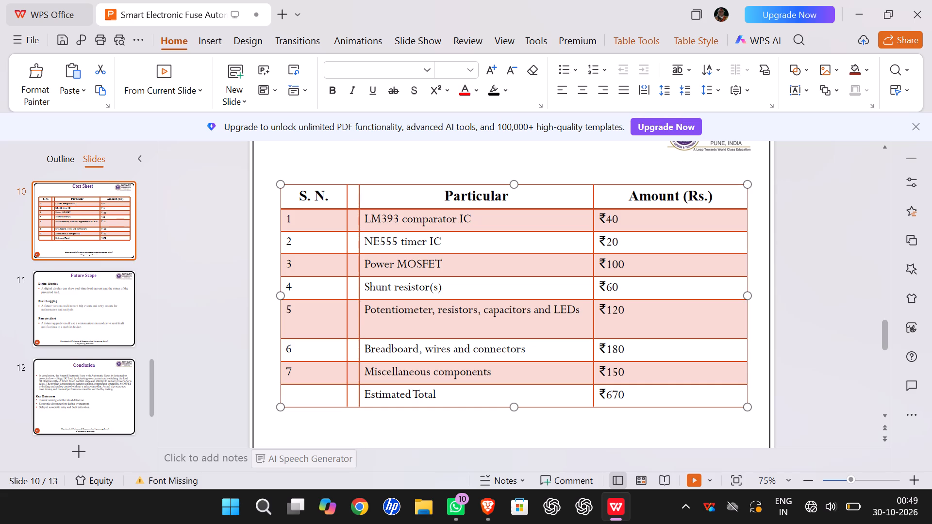
drag(359, 224, 350, 226)
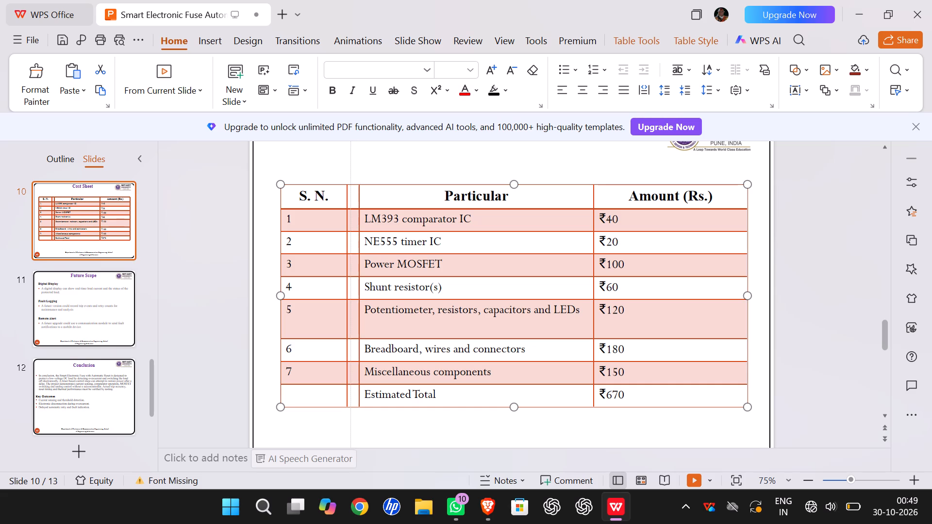
drag(350, 226, 349, 226)
click(359, 221)
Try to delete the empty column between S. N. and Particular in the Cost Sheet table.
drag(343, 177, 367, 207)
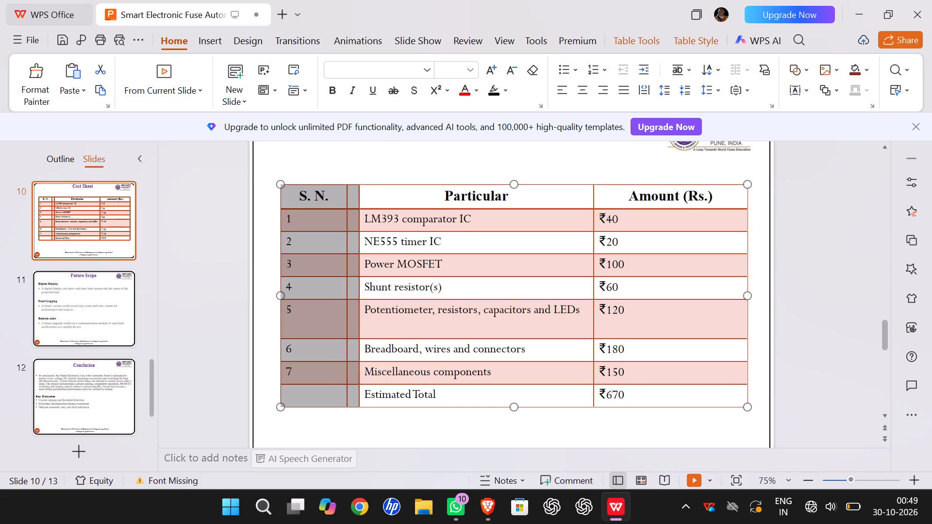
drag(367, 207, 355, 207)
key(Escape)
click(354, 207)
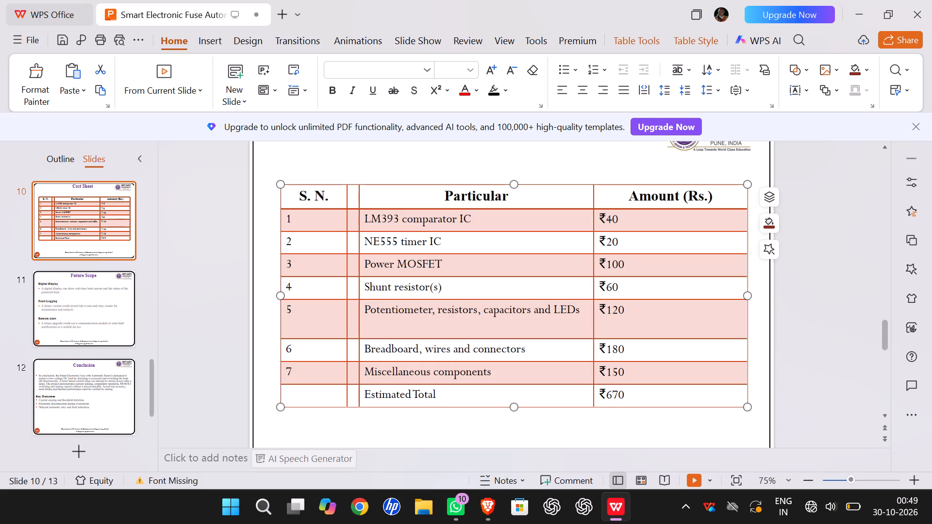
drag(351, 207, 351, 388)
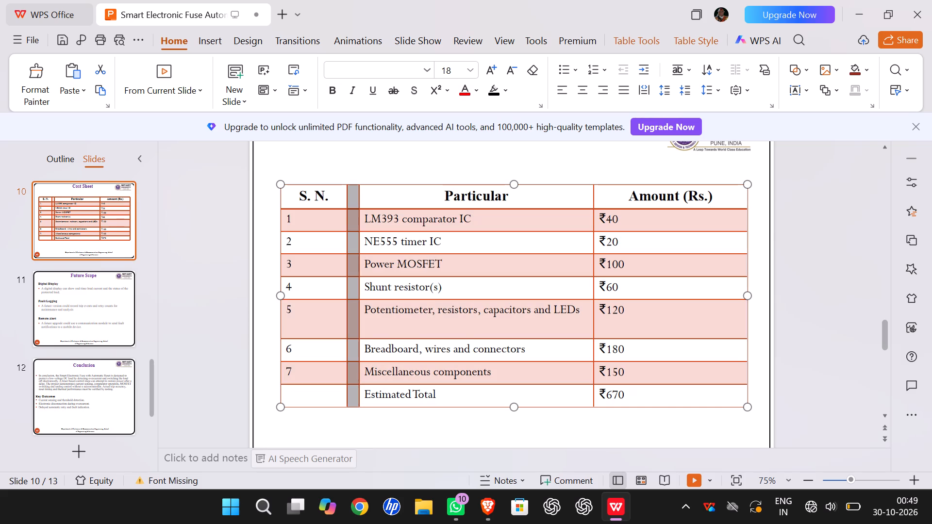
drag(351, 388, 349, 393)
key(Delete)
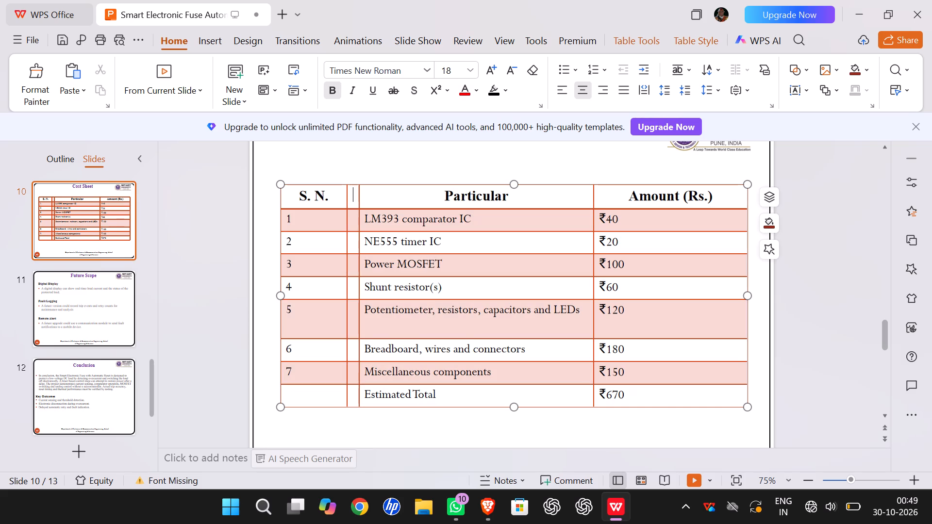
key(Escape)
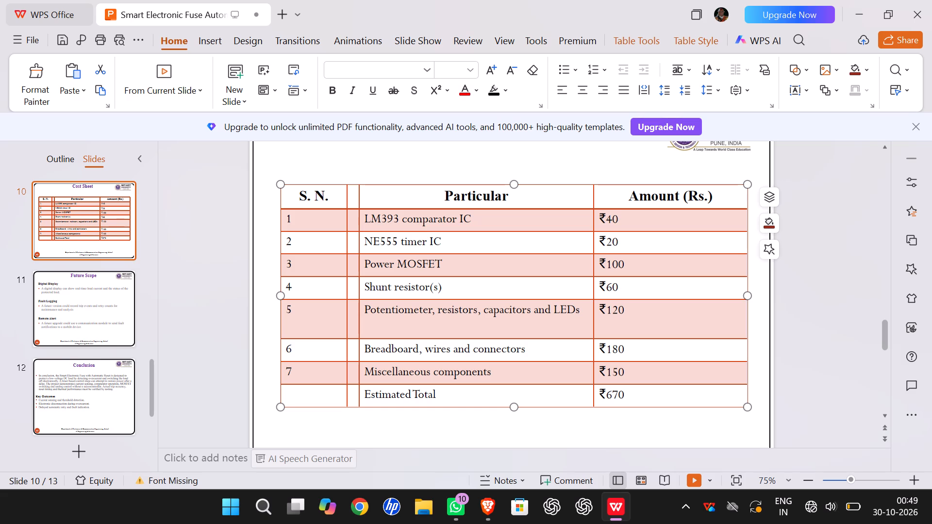
Format the LM393 comparator IC entry in the Cost Sheet table as Times New Roman, size 16.
drag(368, 220, 469, 222)
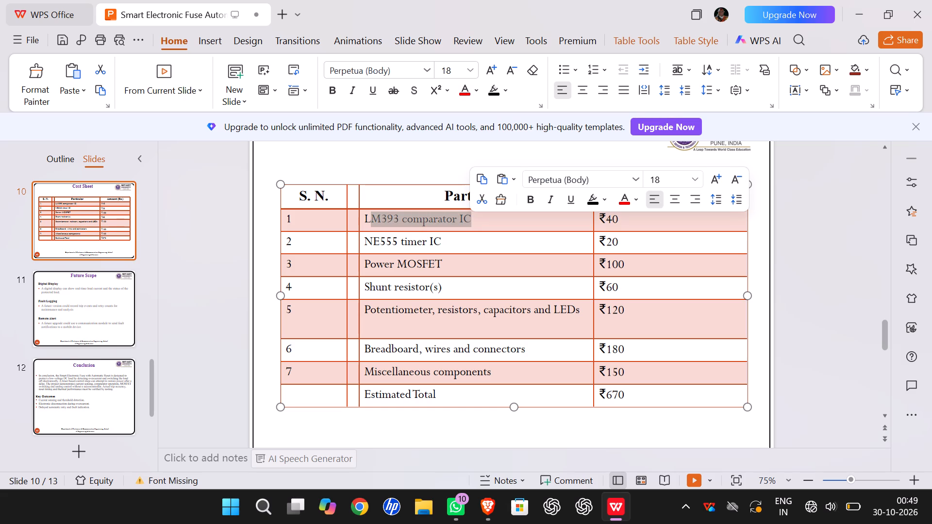
key(Escape)
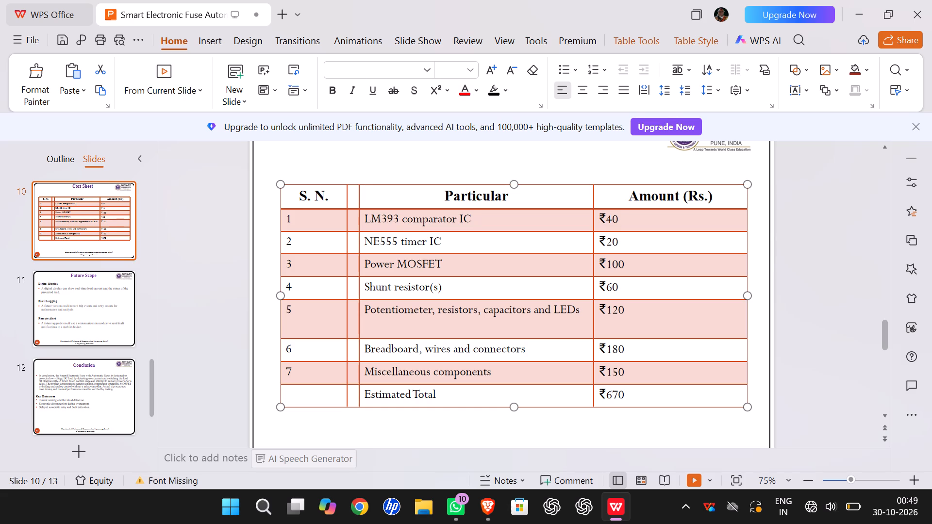
drag(366, 216, 470, 216)
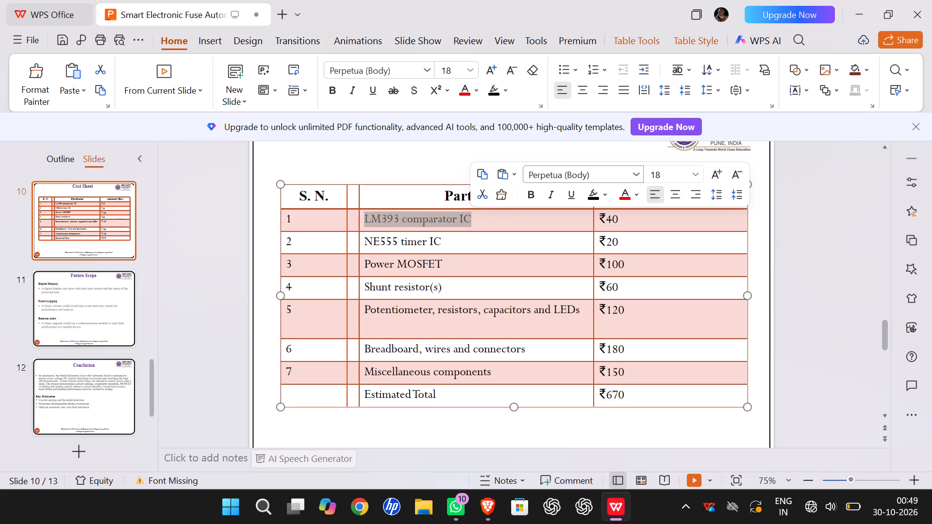
click(553, 177)
click(642, 173)
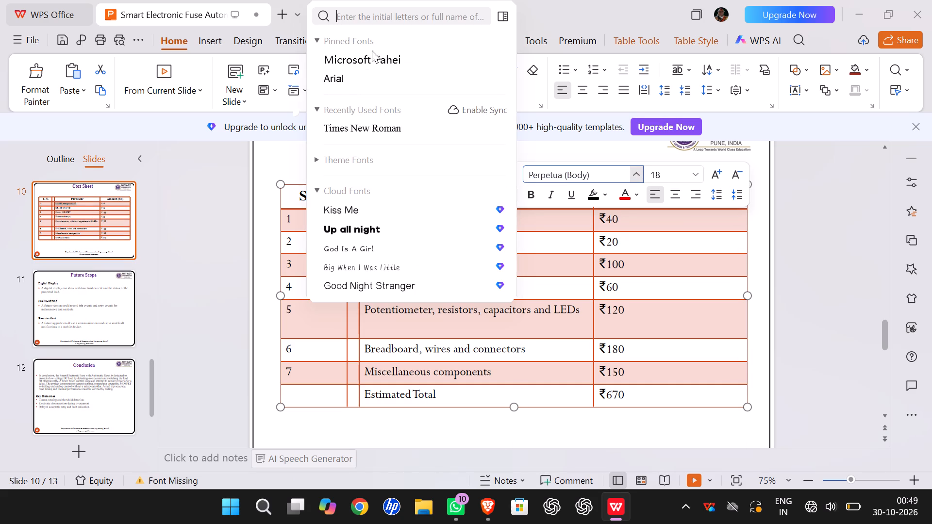
key(t)
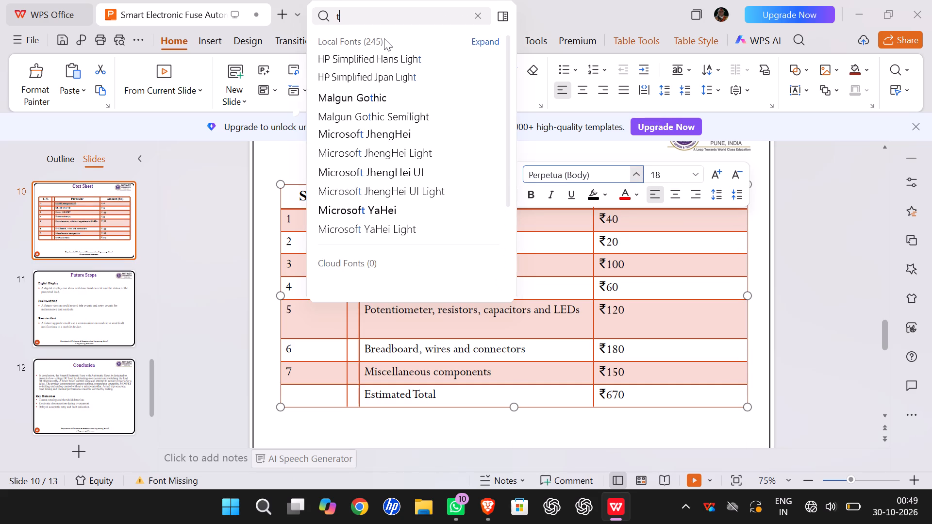
text(im)
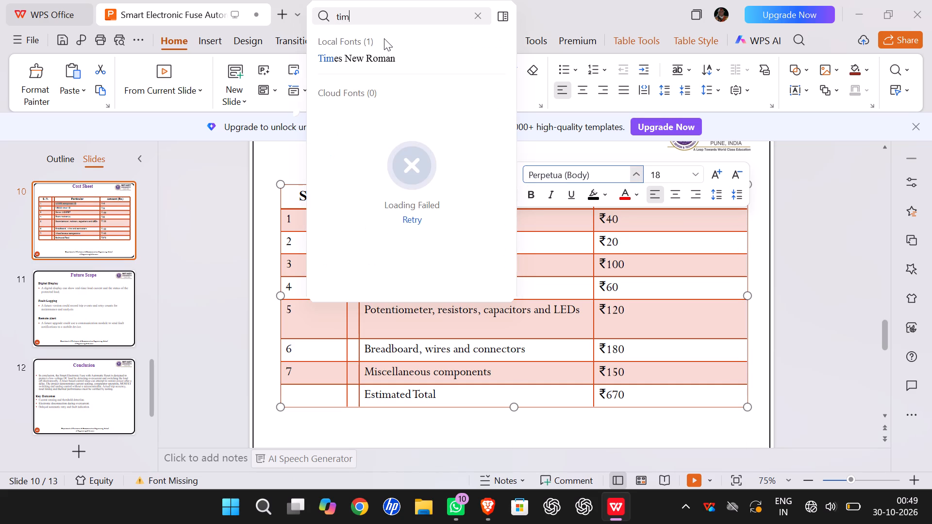
click(386, 54)
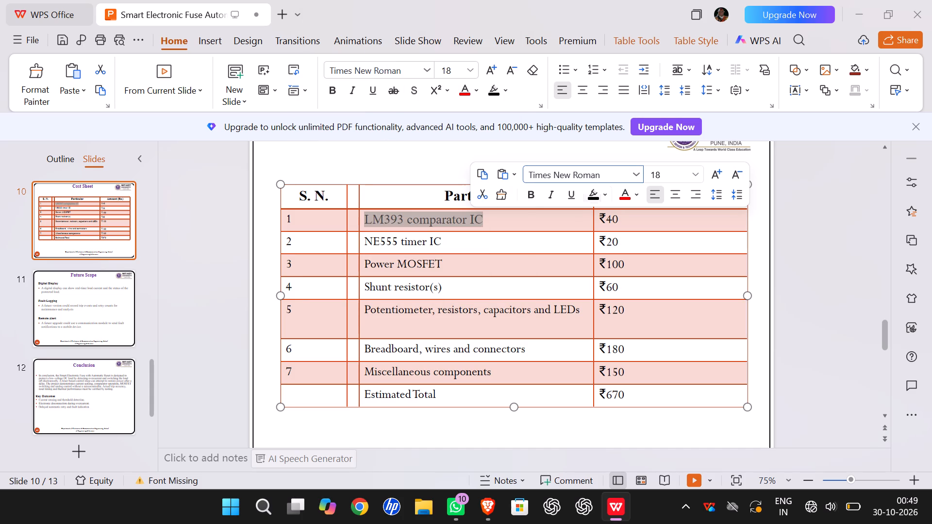
click(689, 174)
click(696, 172)
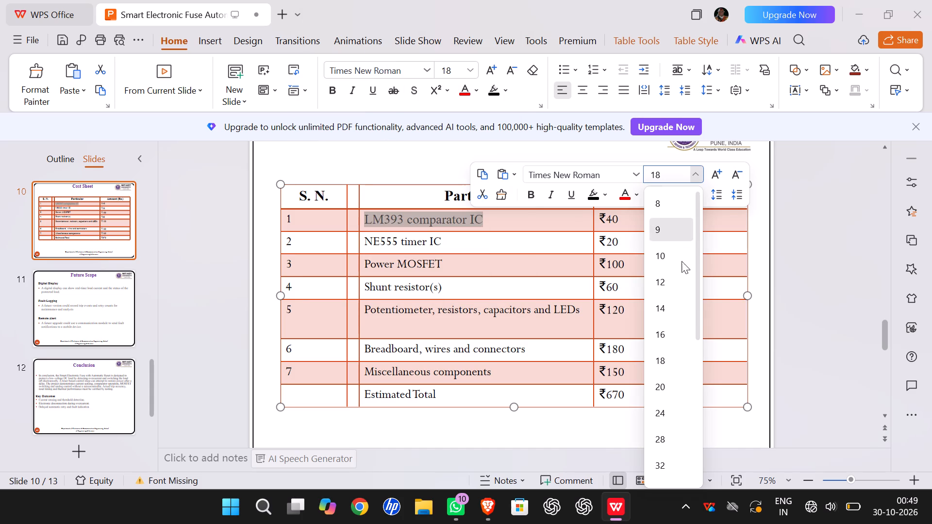
click(675, 330)
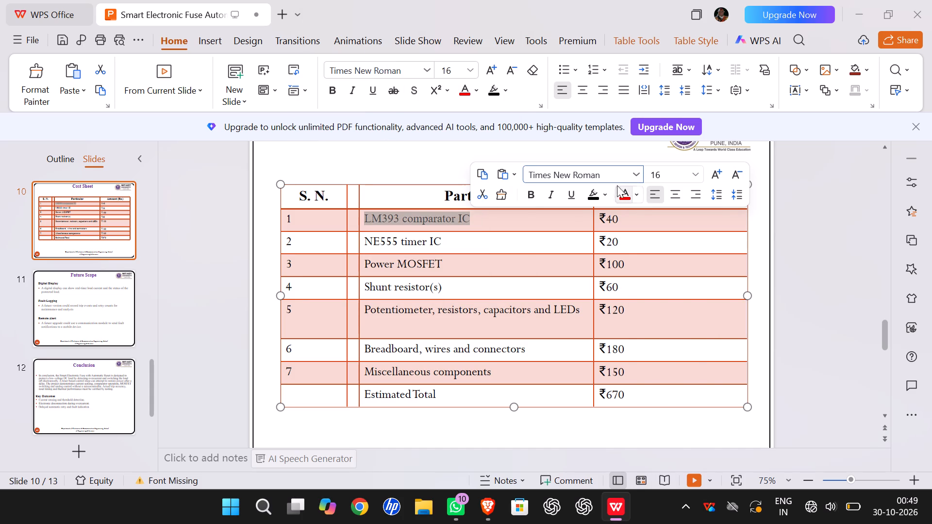
key(Escape)
Change the Particular entries from NE555 timer IC through Estimated Total to Times New Roman.
click(429, 273)
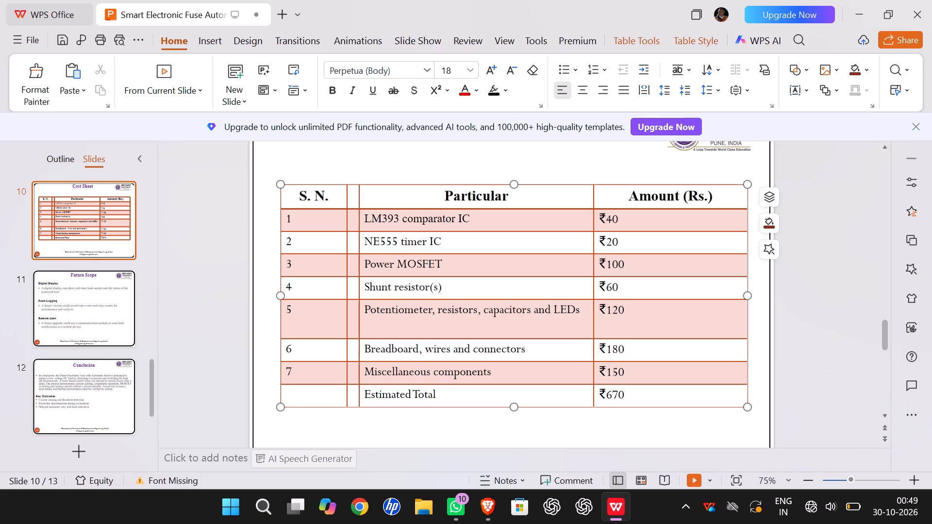
drag(365, 241, 466, 384)
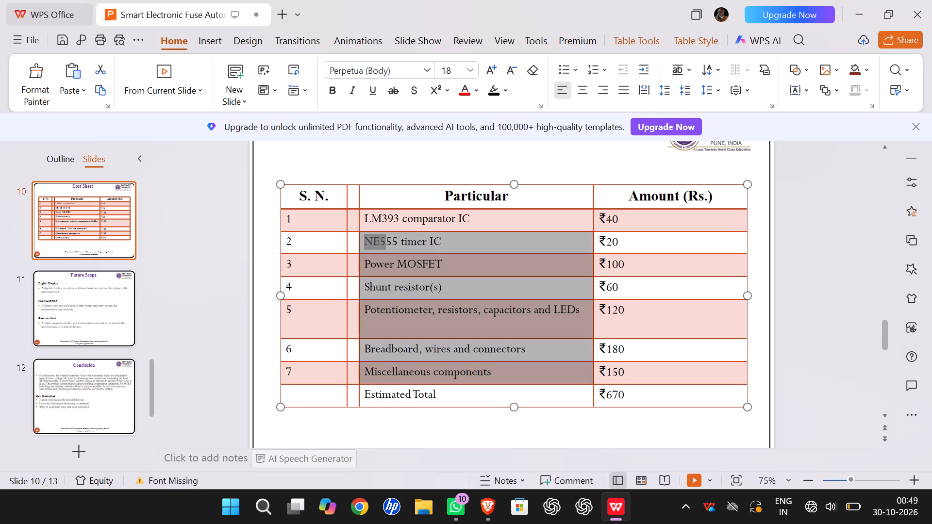
drag(466, 384, 466, 392)
right_click(460, 335)
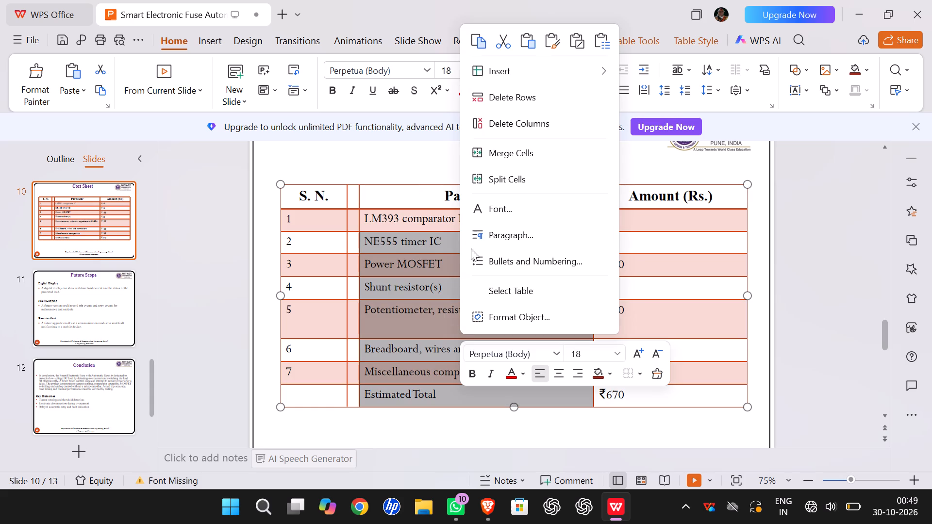
click(560, 354)
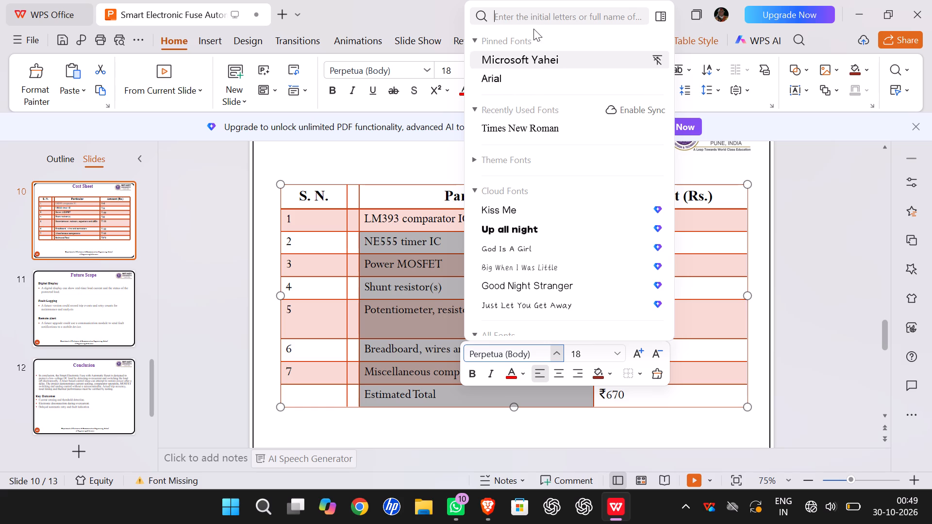
text(ti)
text(mes)
click(521, 63)
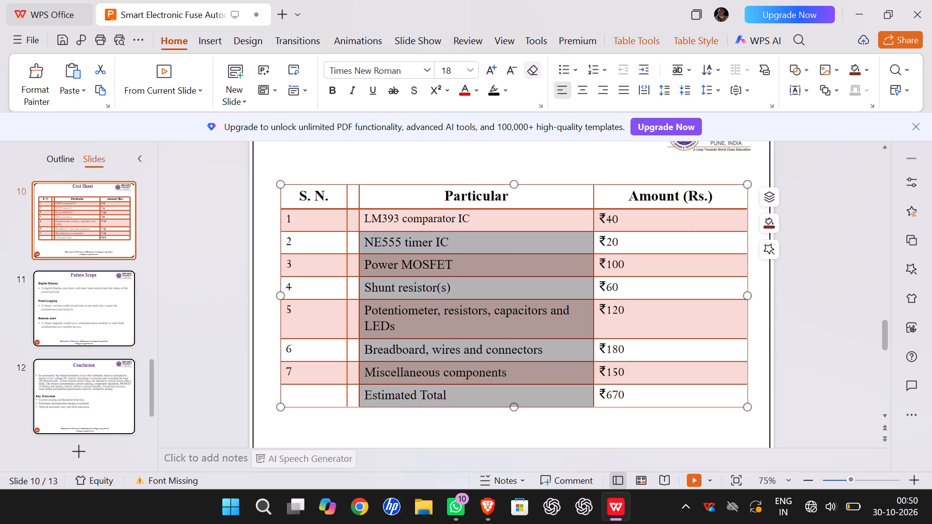
Shift the border between the empty column and Particular slightly, making the empty column a little wider.
drag(359, 237, 399, 262)
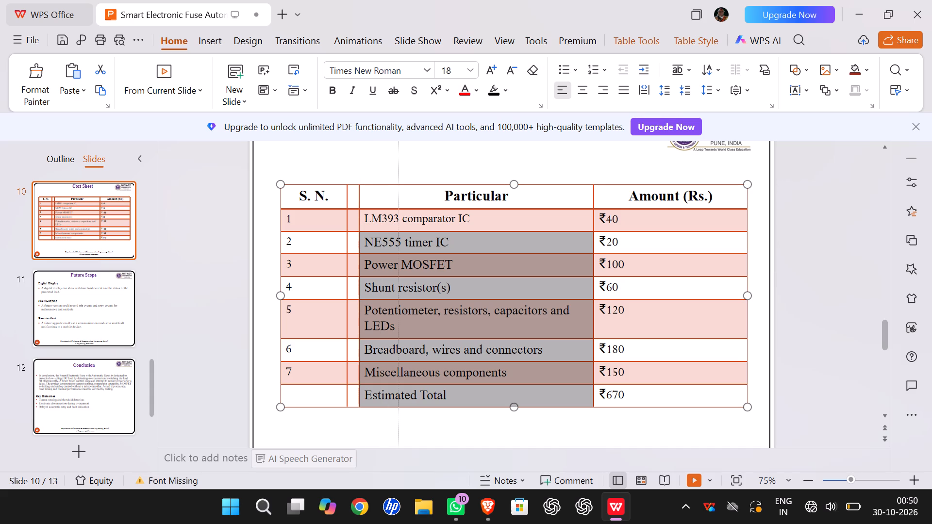
drag(399, 262, 362, 271)
drag(362, 271, 360, 271)
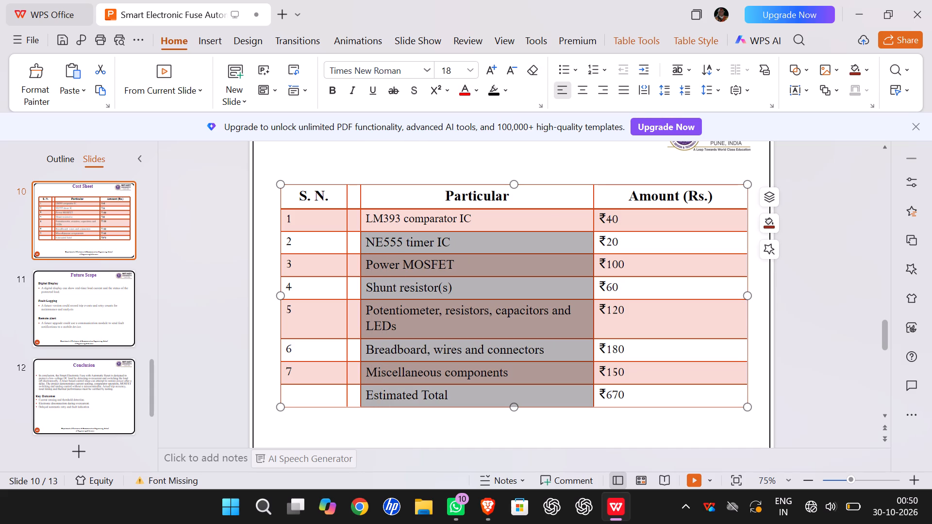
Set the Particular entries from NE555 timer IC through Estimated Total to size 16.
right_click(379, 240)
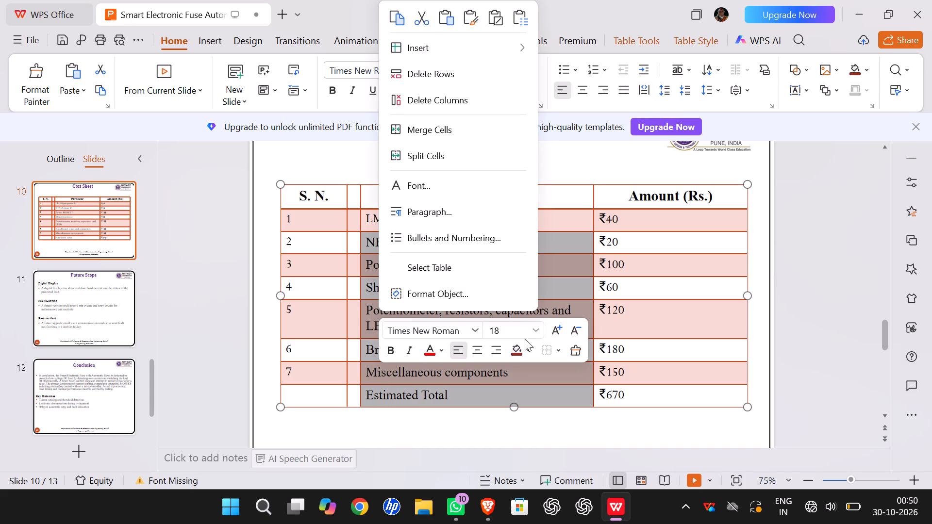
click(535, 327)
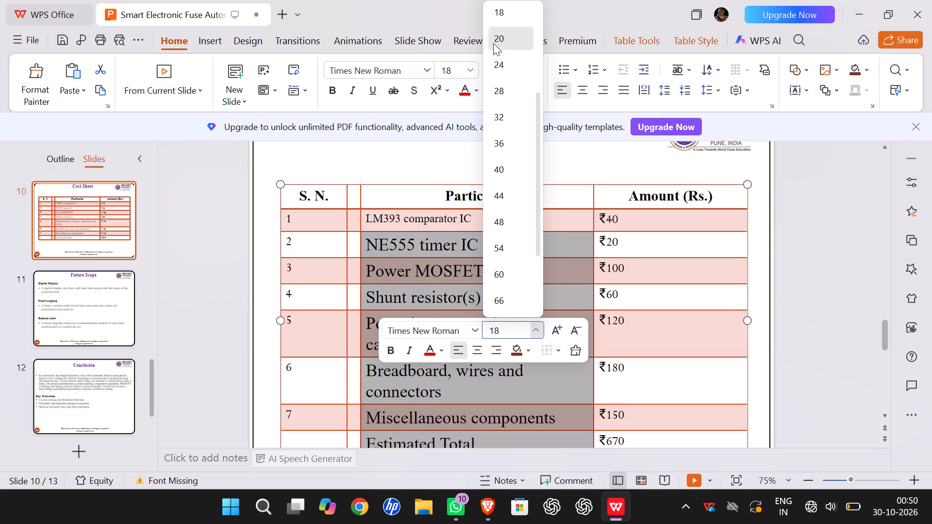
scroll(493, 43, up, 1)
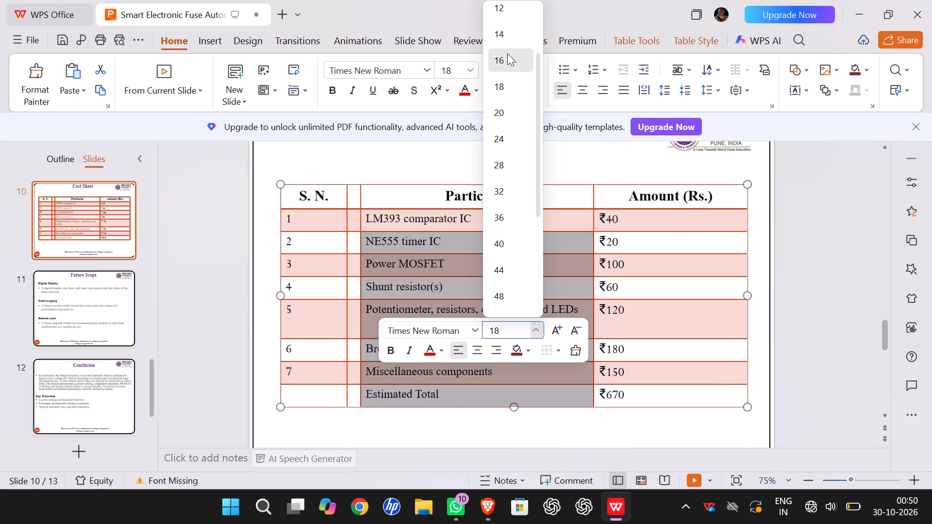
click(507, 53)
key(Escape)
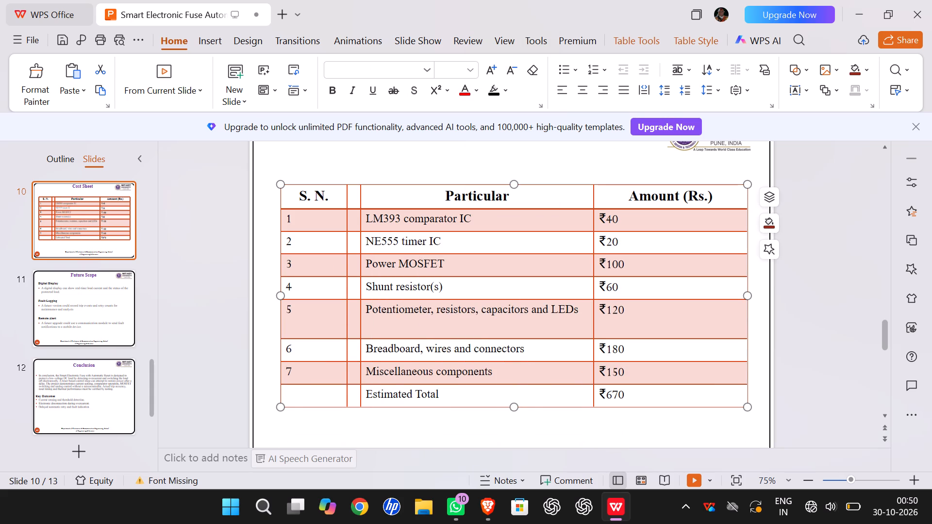
Slightly reduce the height of the Potentiometer, resistors, capacitors and LEDs row in the Cost Sheet table.
click(461, 339)
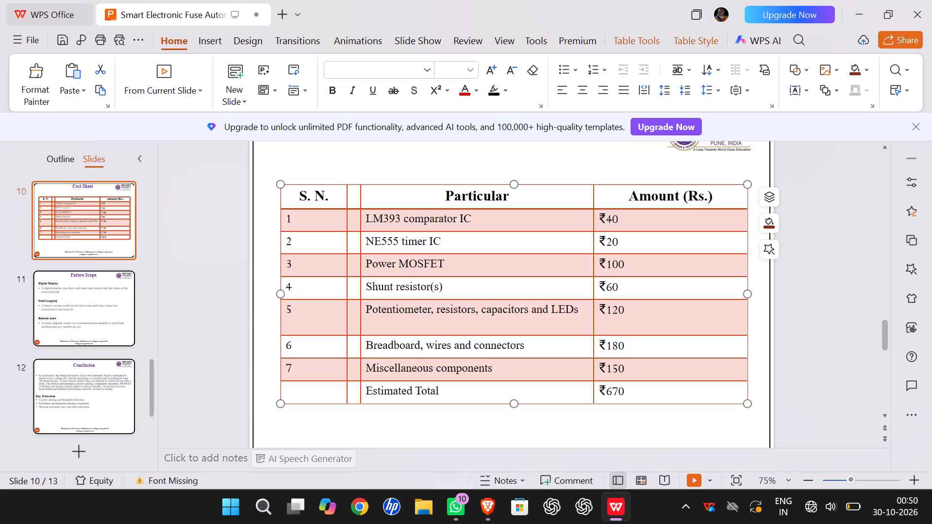
Adjust the border between the empty column and Particular, making the empty column slightly narrower.
drag(364, 216, 427, 295)
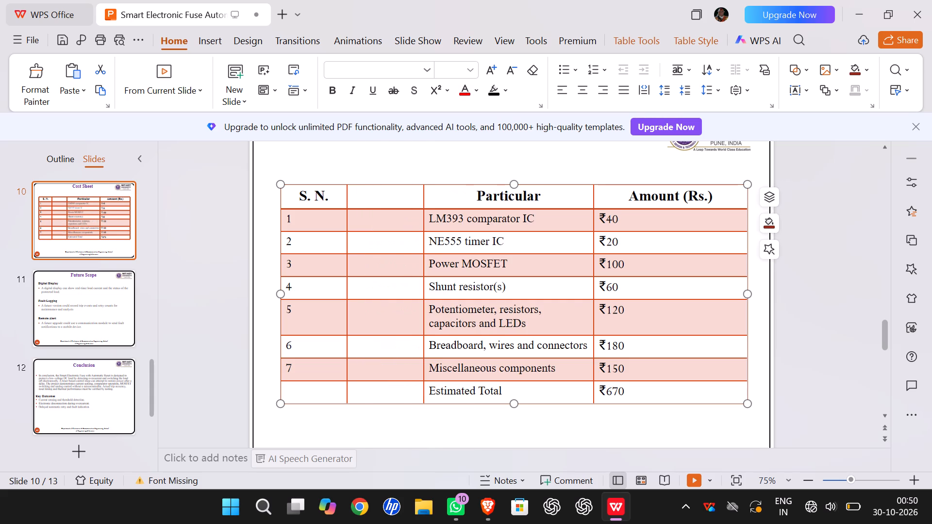
drag(427, 296, 356, 304)
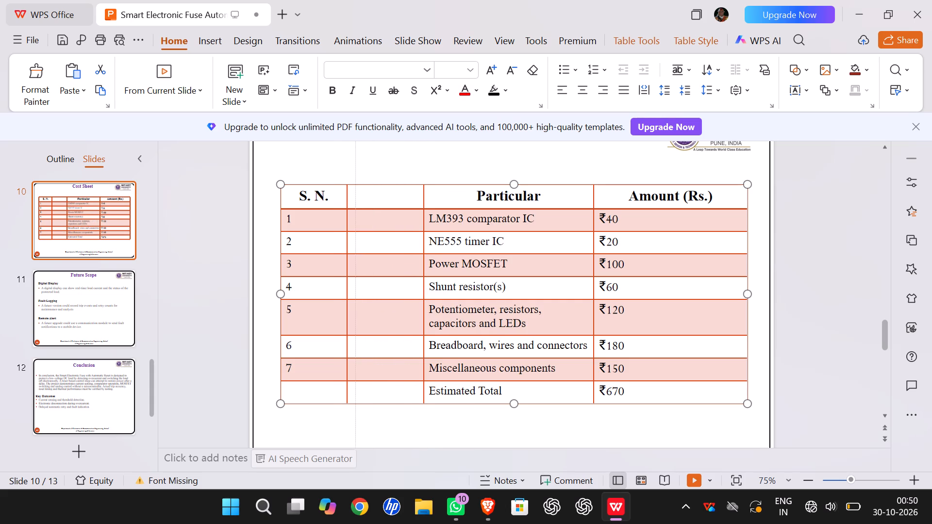
drag(356, 304, 345, 310)
drag(345, 310, 344, 310)
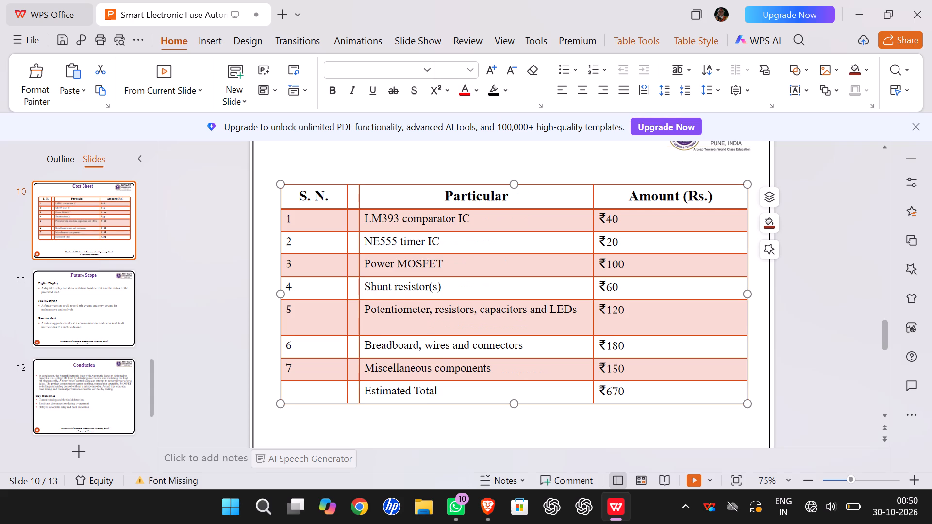
key(Escape)
Set all Particular entries from LM393 comparator IC through Estimated Total to size 18.
drag(366, 215, 427, 298)
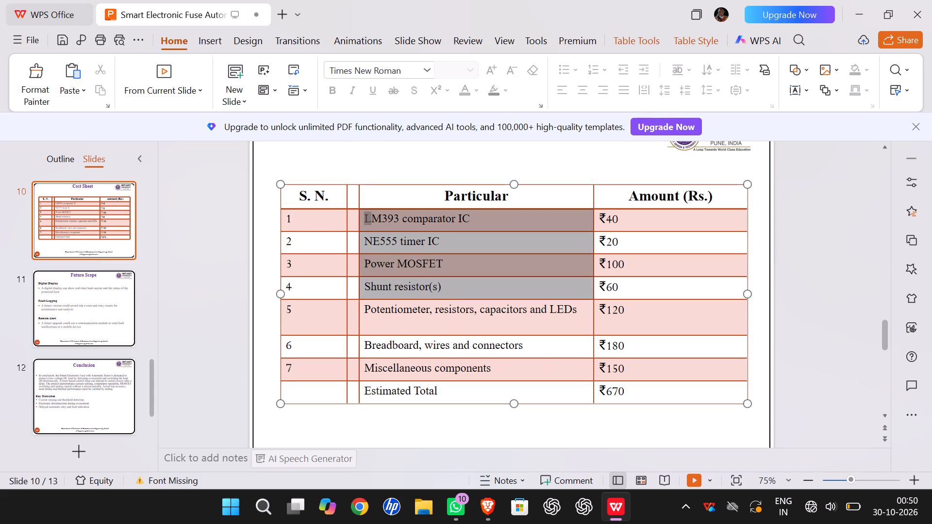
drag(427, 298, 460, 390)
right_click(430, 298)
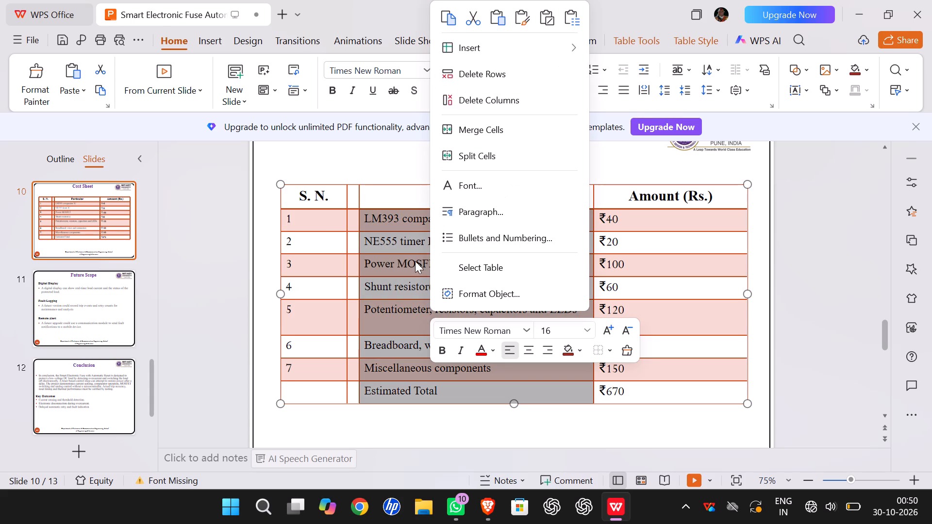
click(585, 328)
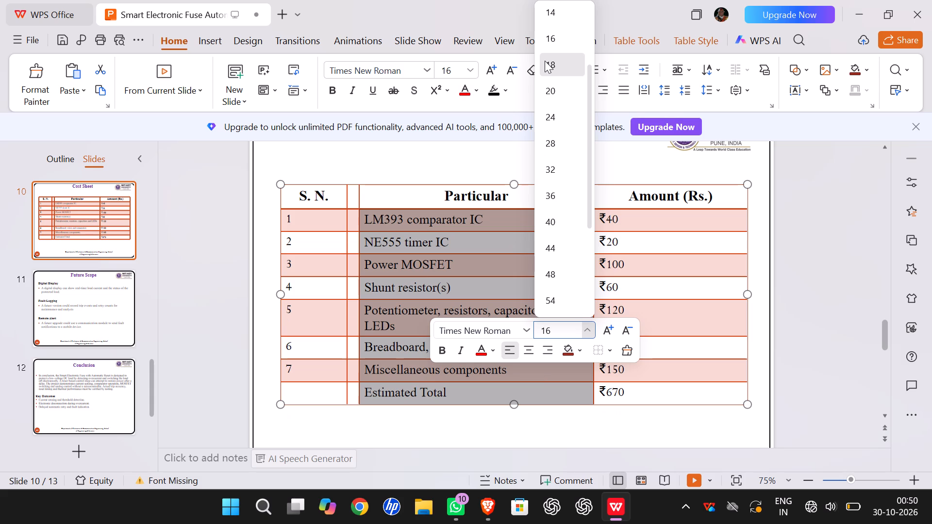
click(545, 61)
key(Escape)
Change all the rupee values in the Amount (Rs.) column to Times New Roman.
drag(596, 218, 596, 218)
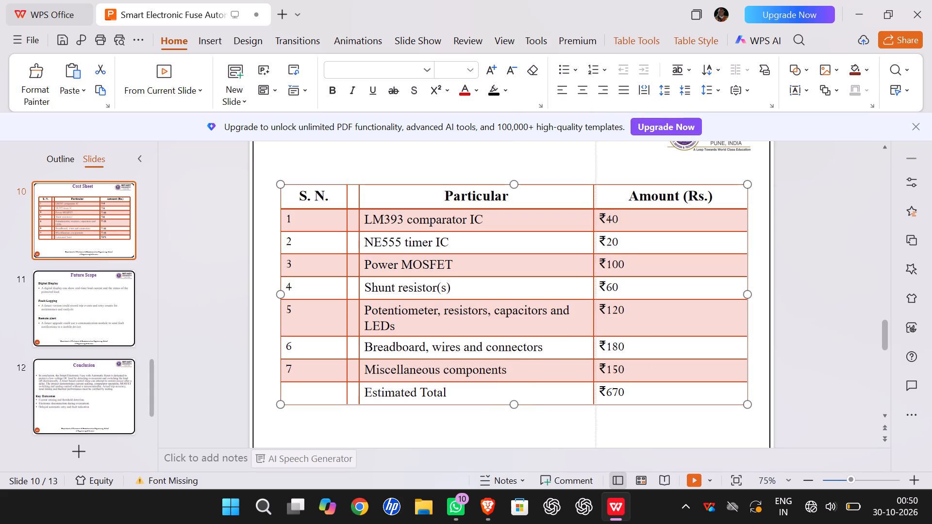
drag(596, 218, 596, 255)
drag(626, 221, 597, 272)
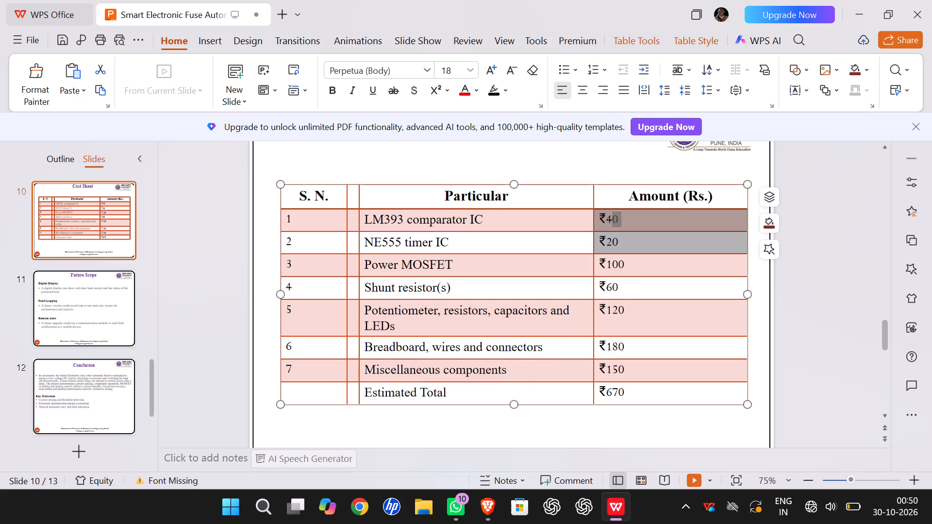
drag(597, 272, 611, 401)
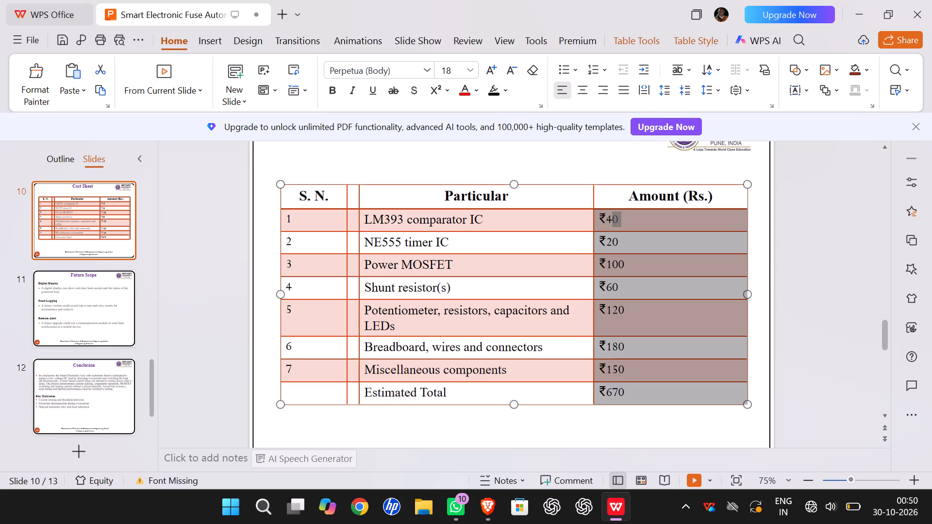
drag(611, 401, 611, 402)
right_click(633, 222)
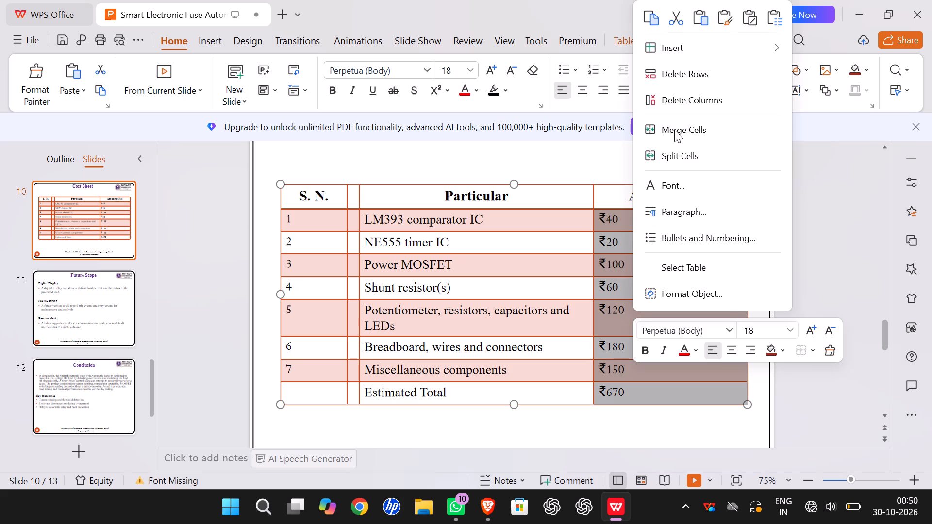
click(731, 326)
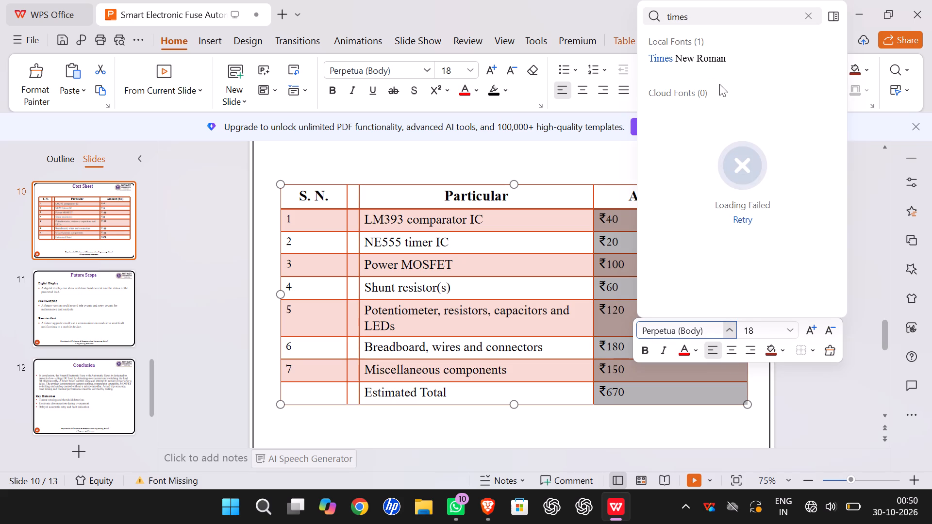
click(715, 61)
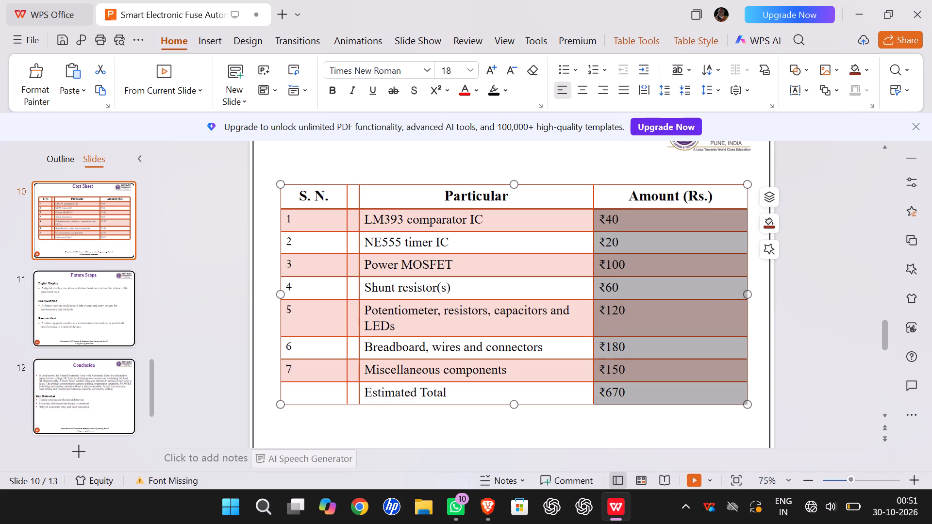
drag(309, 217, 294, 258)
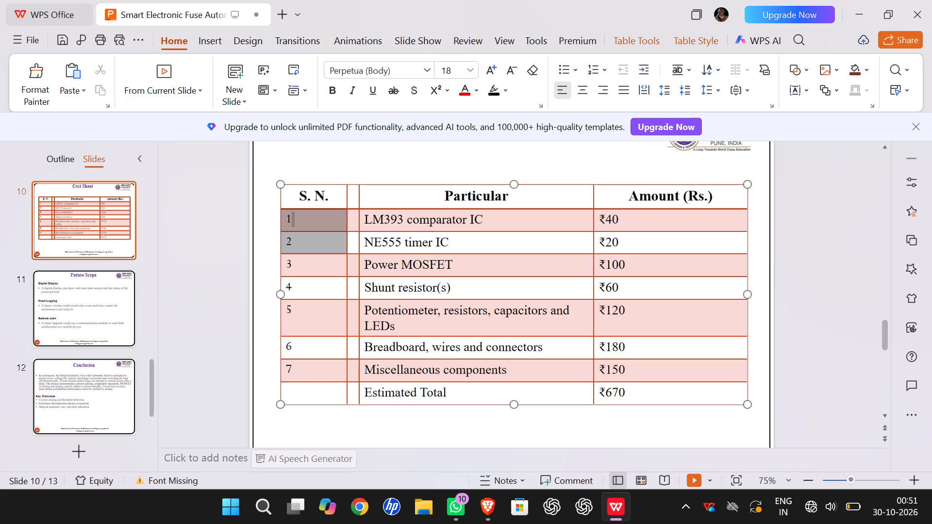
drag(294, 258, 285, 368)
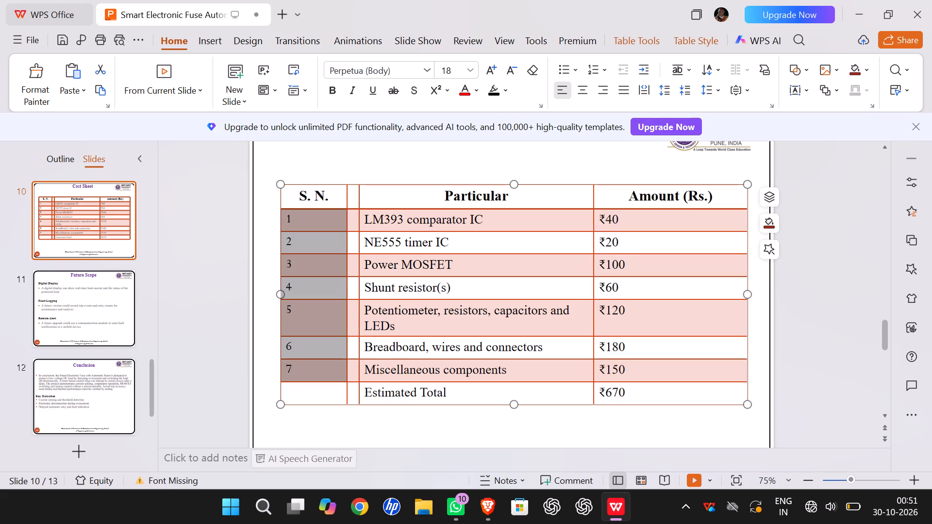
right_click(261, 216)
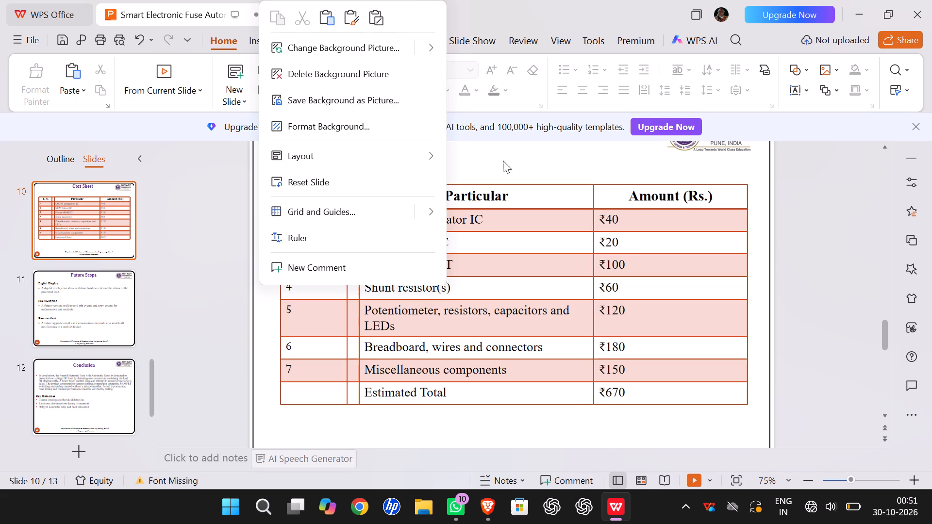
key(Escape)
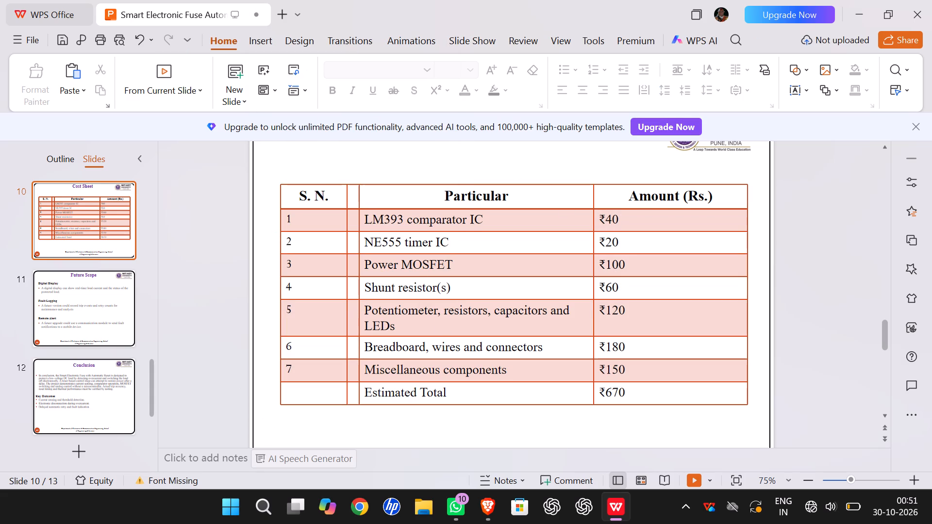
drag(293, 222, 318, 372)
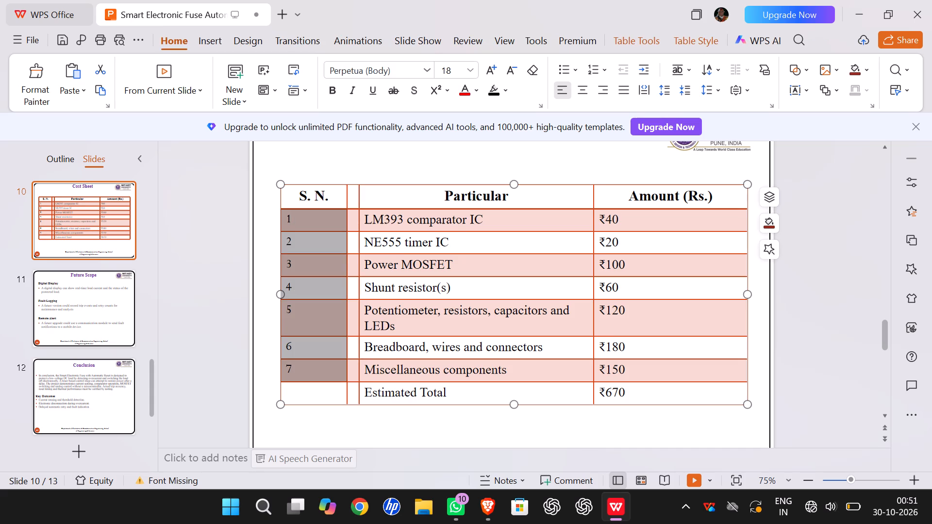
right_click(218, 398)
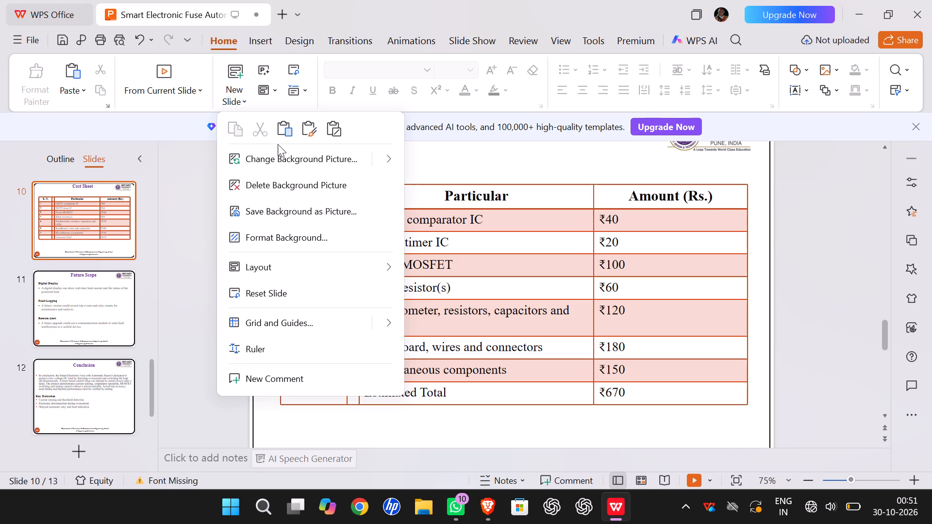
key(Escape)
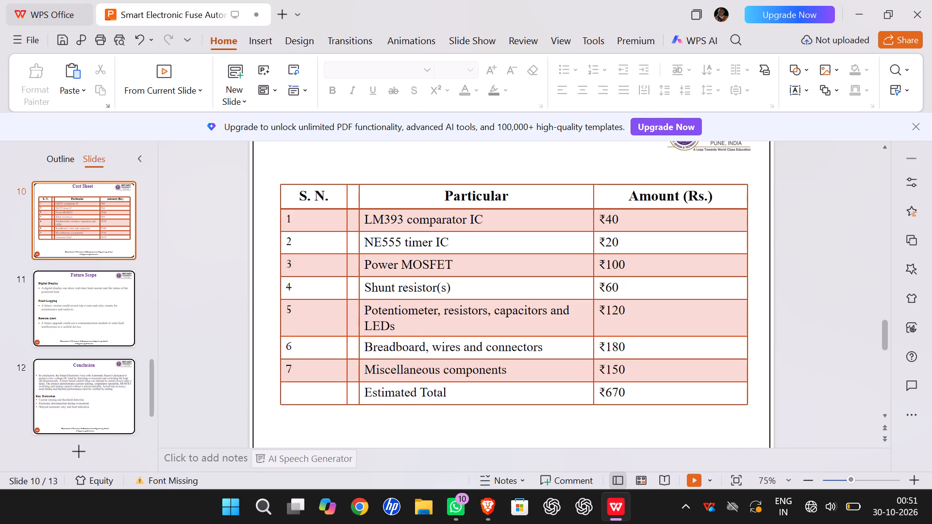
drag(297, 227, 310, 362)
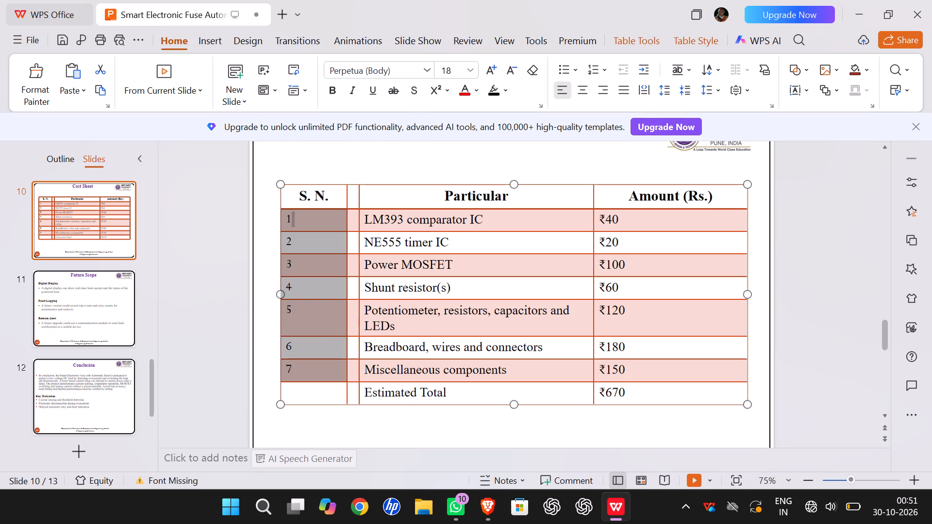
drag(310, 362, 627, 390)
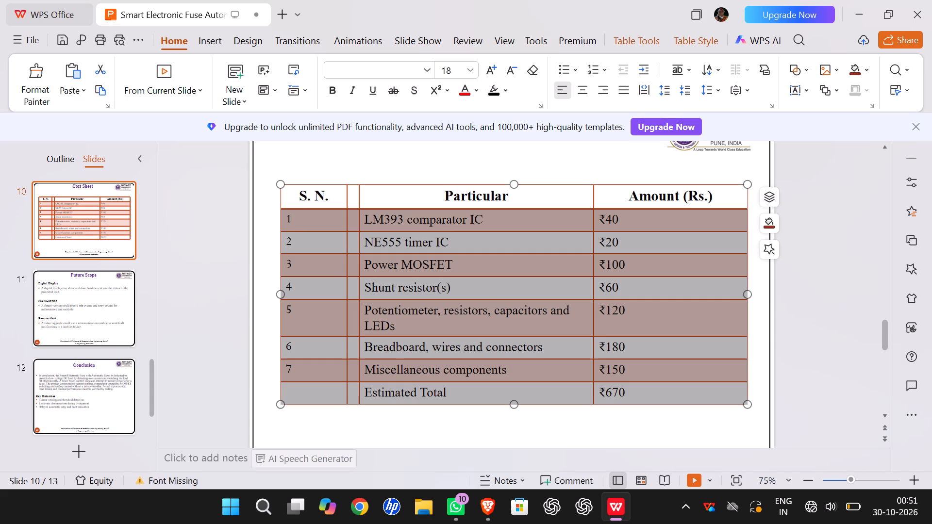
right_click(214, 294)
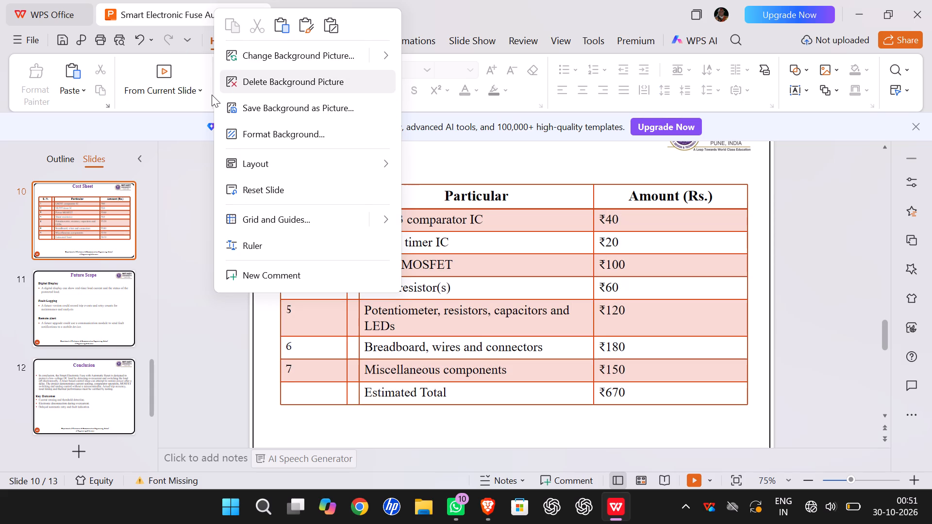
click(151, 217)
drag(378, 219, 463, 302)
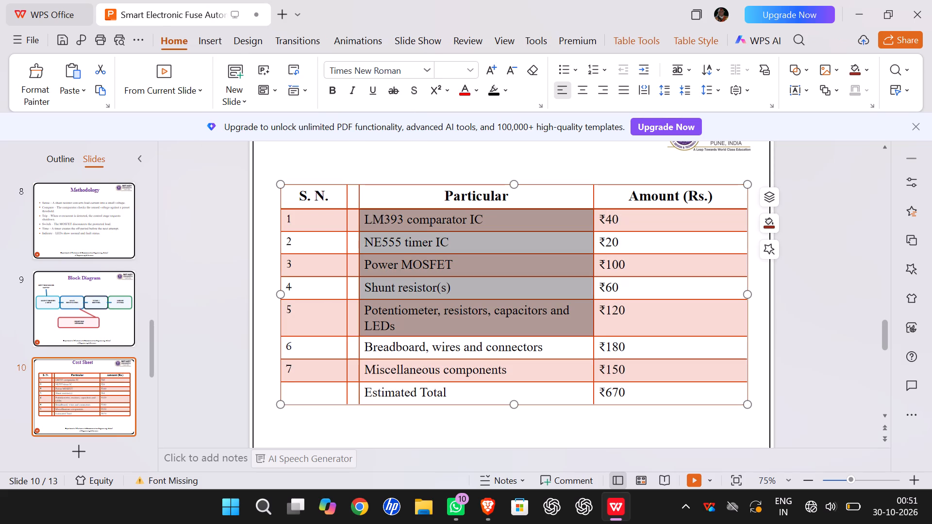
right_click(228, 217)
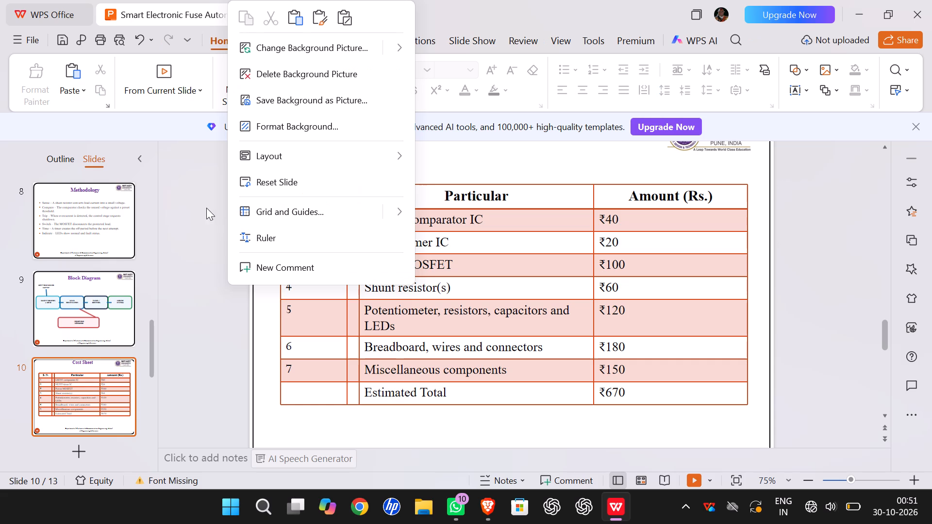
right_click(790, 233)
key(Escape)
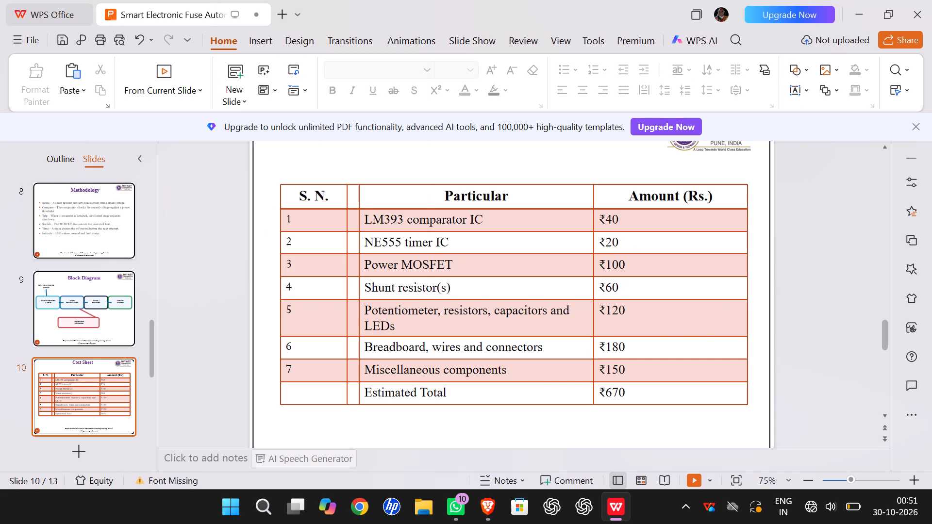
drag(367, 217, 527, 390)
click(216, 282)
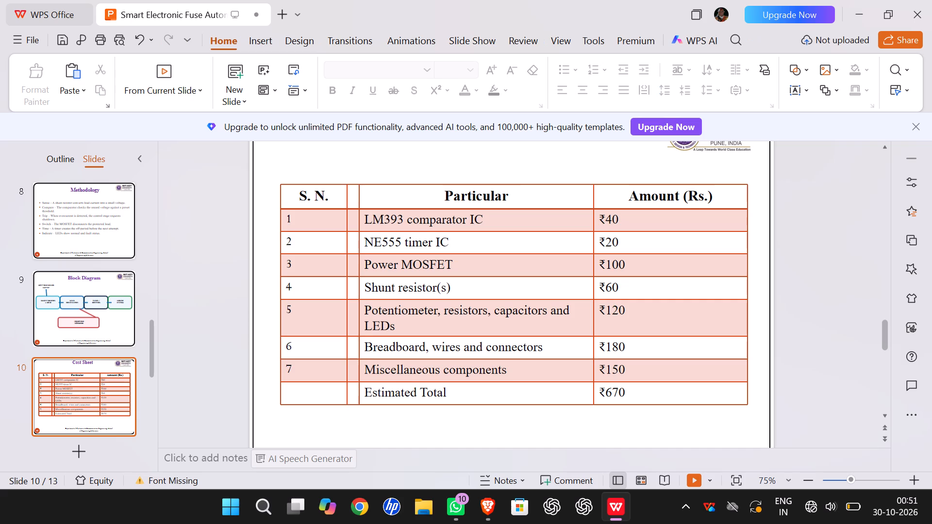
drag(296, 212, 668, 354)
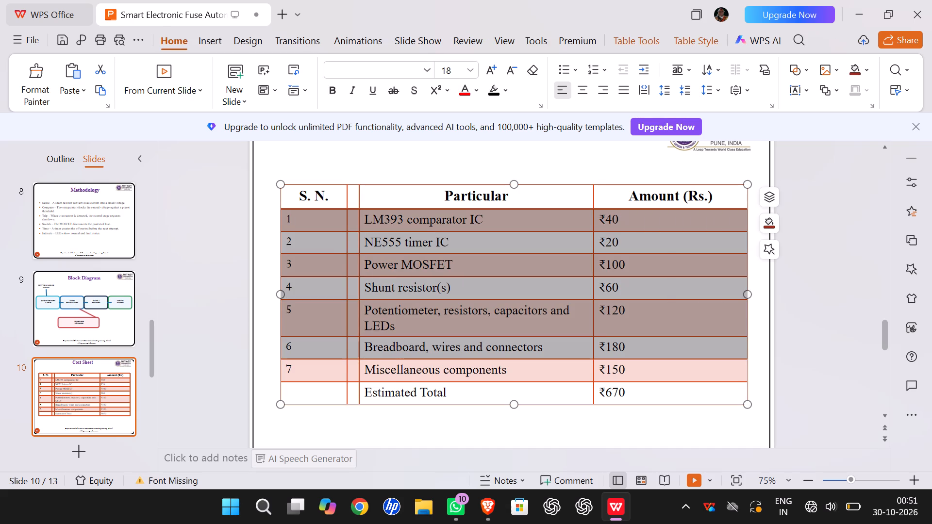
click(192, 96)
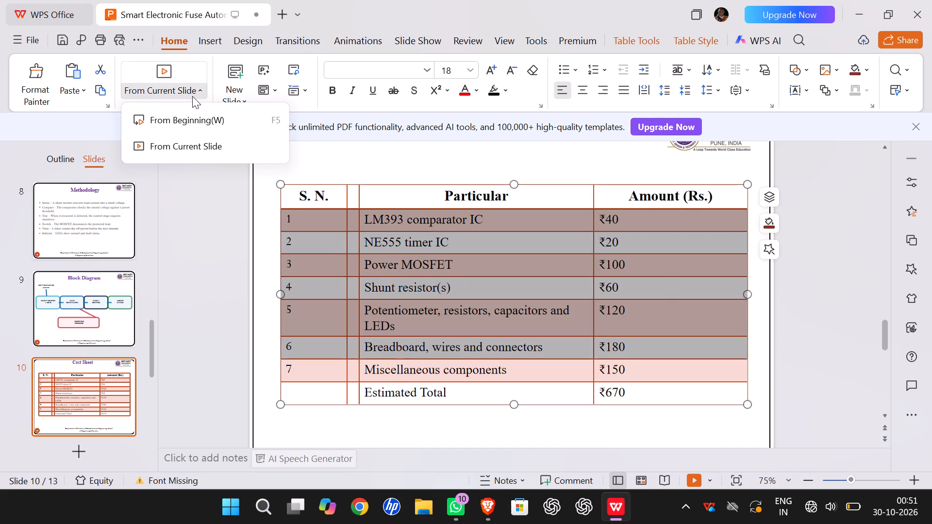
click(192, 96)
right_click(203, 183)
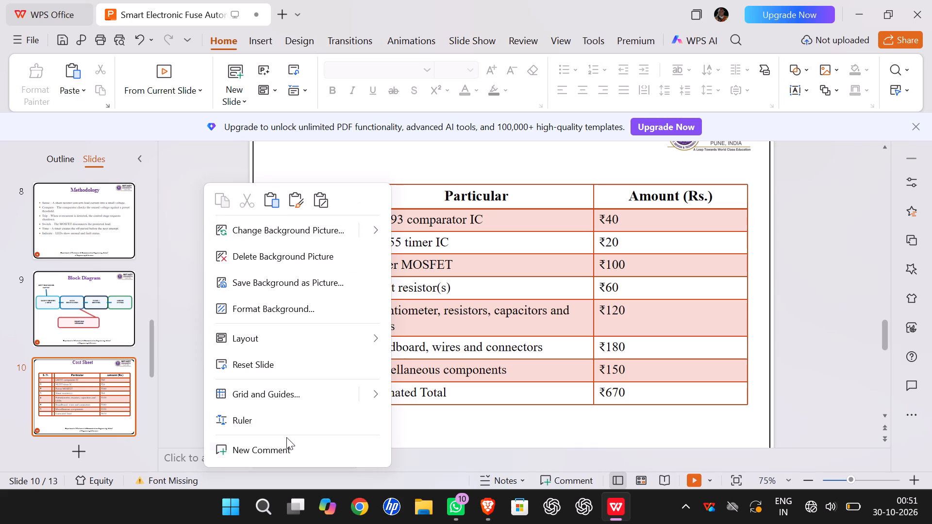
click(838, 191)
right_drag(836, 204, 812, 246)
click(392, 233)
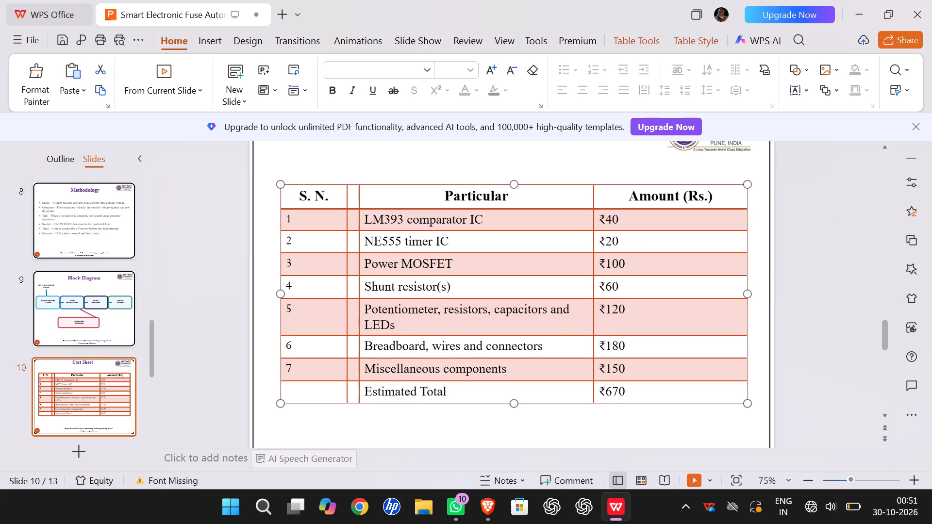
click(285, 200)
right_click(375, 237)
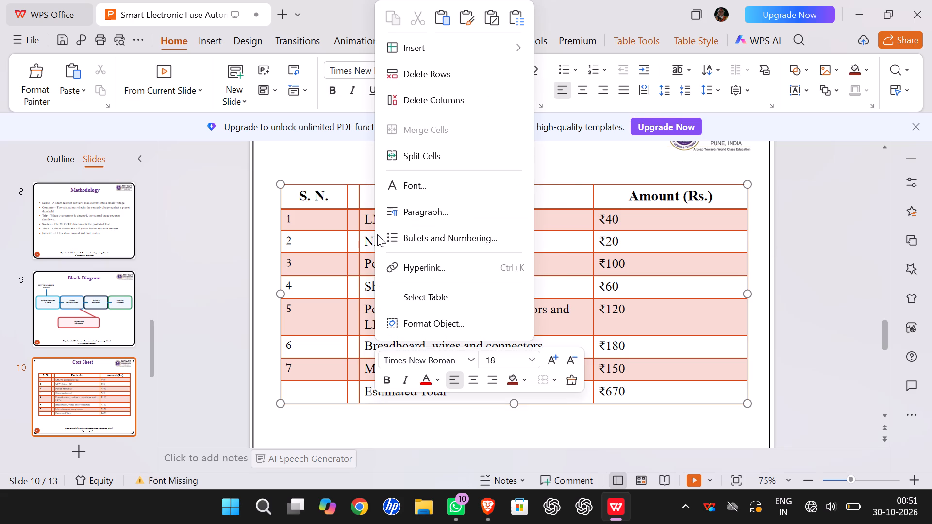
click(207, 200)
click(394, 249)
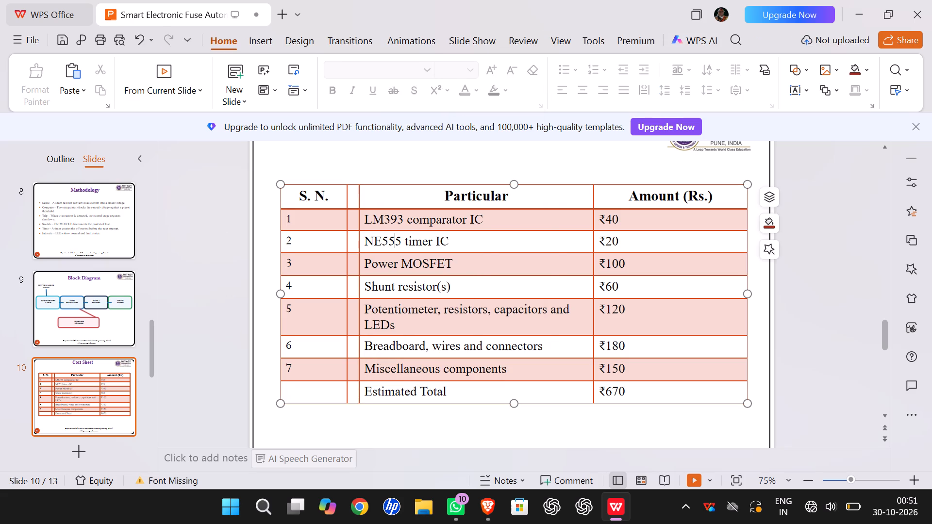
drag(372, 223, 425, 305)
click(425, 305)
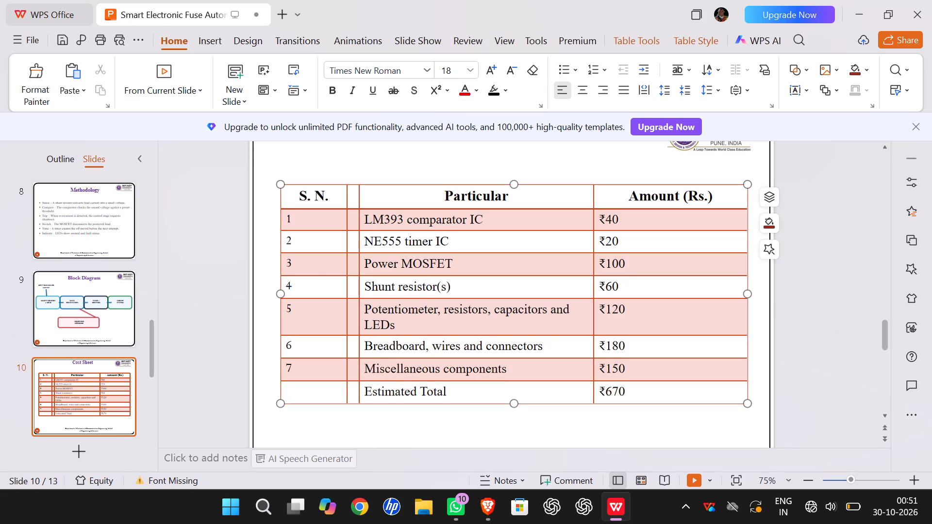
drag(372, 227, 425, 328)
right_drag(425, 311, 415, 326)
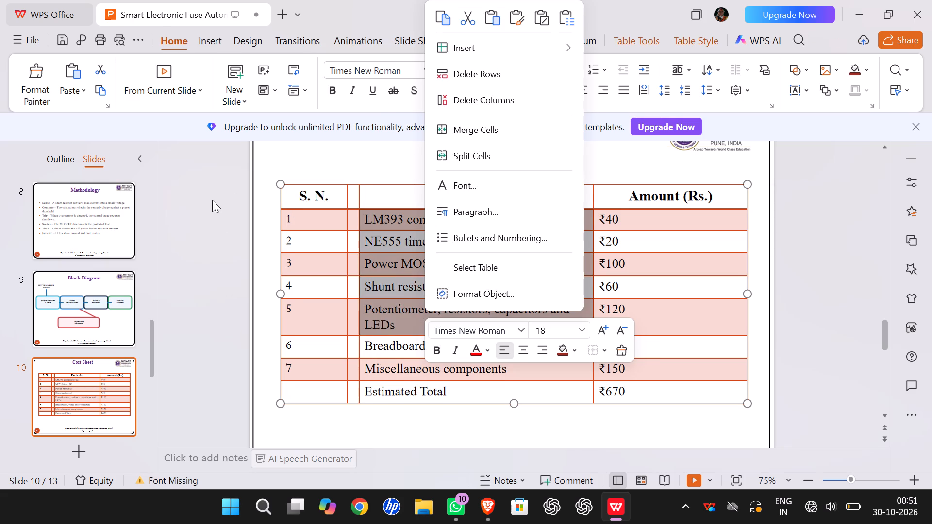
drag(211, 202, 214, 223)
Set every Cost Sheet table cell below the header row, from serial number 1 through Estimated Total, to Times New Roman.
drag(274, 215, 666, 383)
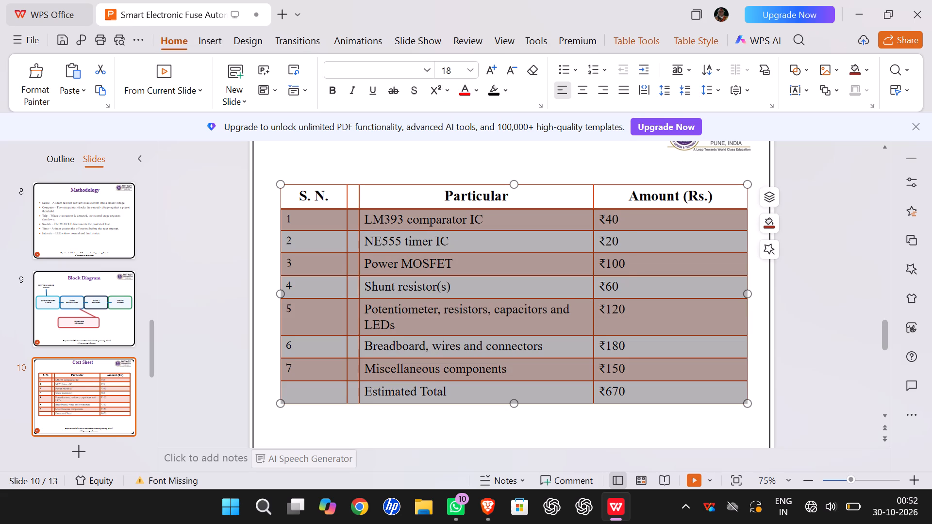
right_drag(629, 330, 567, 297)
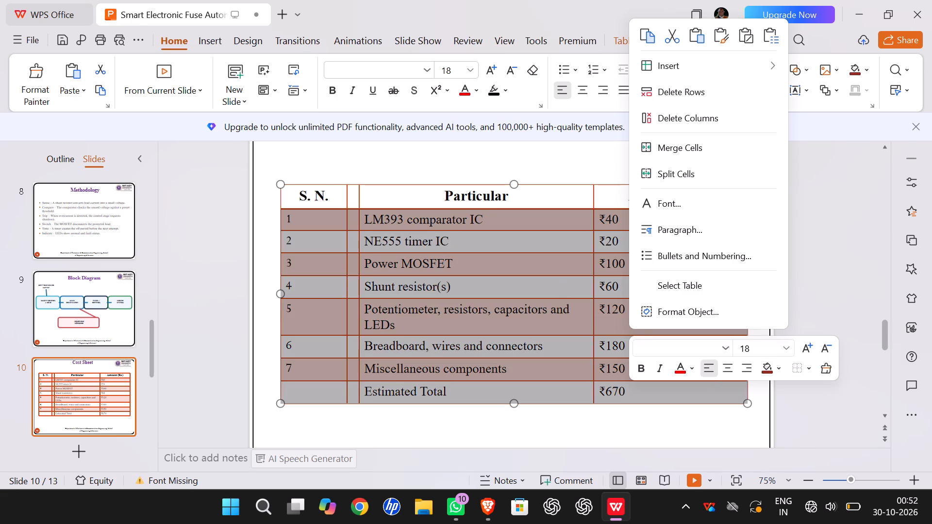
click(722, 345)
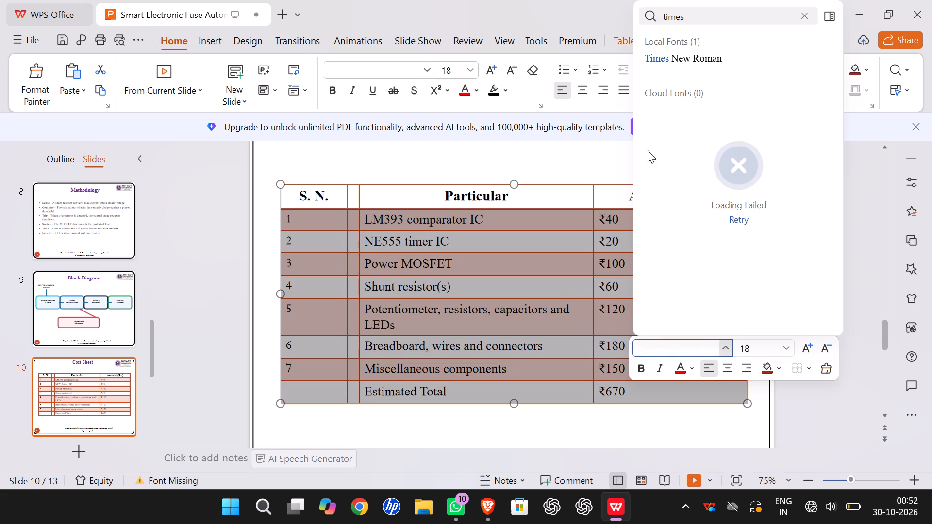
click(653, 55)
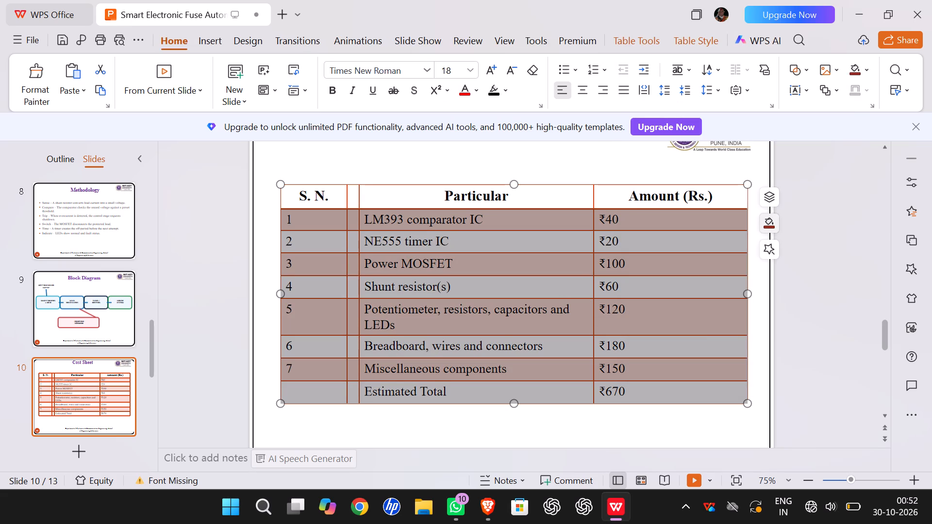
click(829, 303)
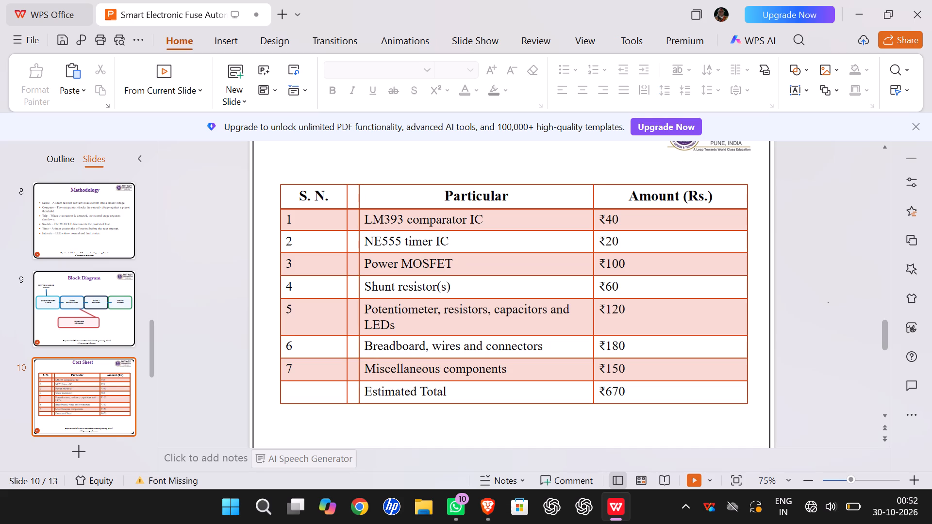
Go back through the Block Diagram, Methodology and Objectives slides and examine how their titles are formatted.
click(70, 287)
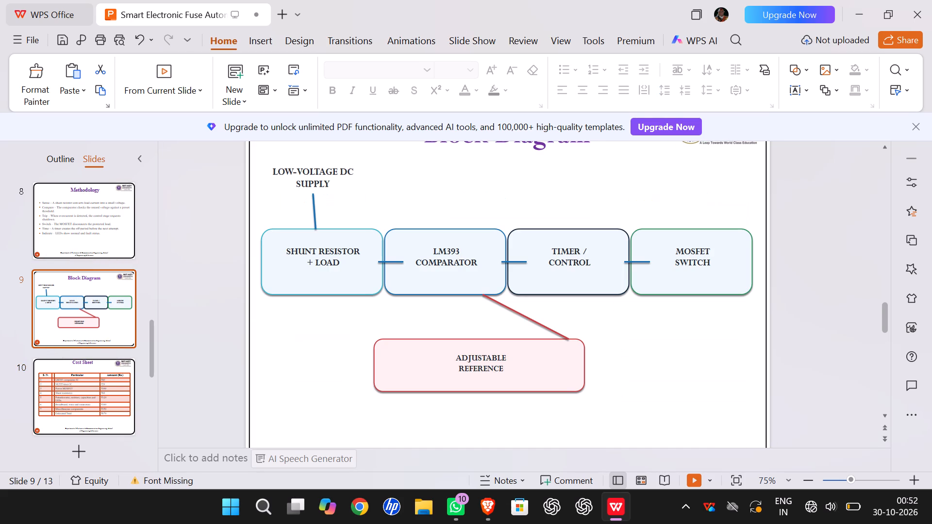
scroll(313, 259, up, 1)
scroll(400, 212, up, 2)
click(464, 142)
drag(466, 168, 470, 188)
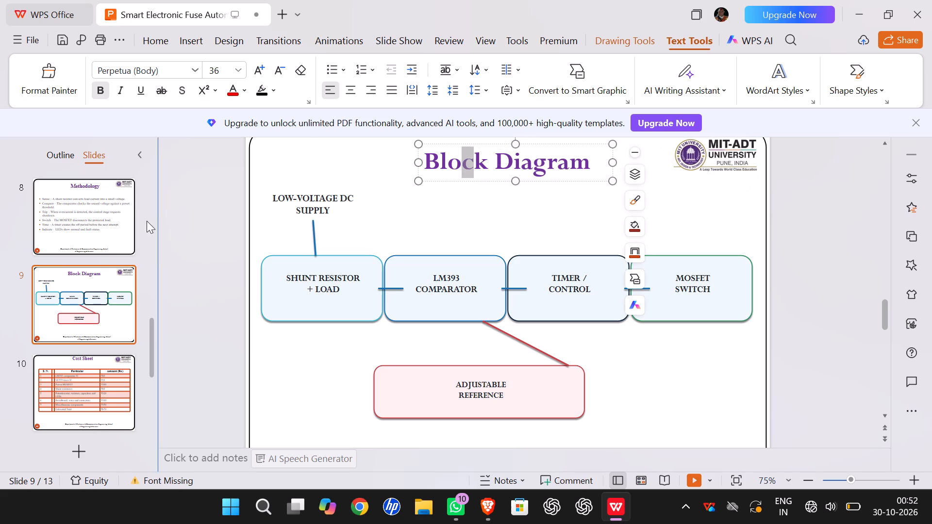
click(97, 200)
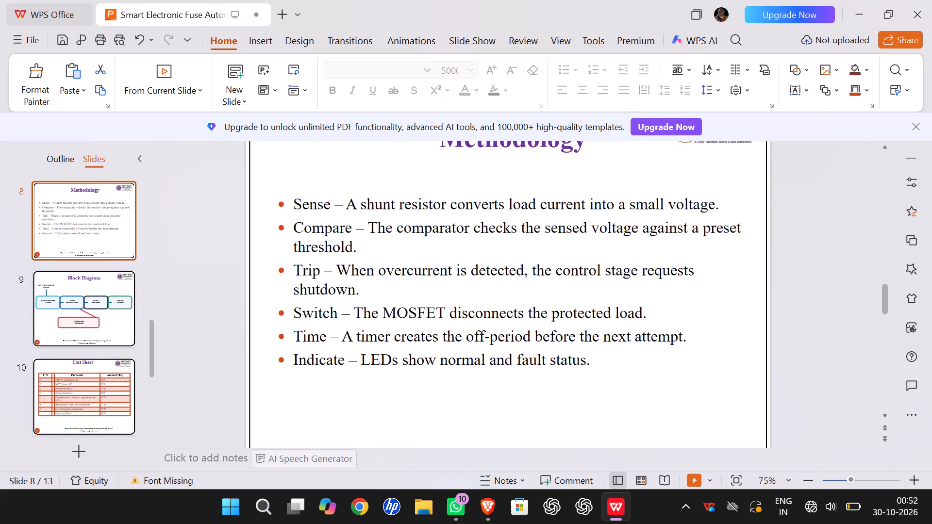
scroll(527, 206, up, 2)
drag(514, 162, 515, 167)
right_drag(384, 179, 380, 181)
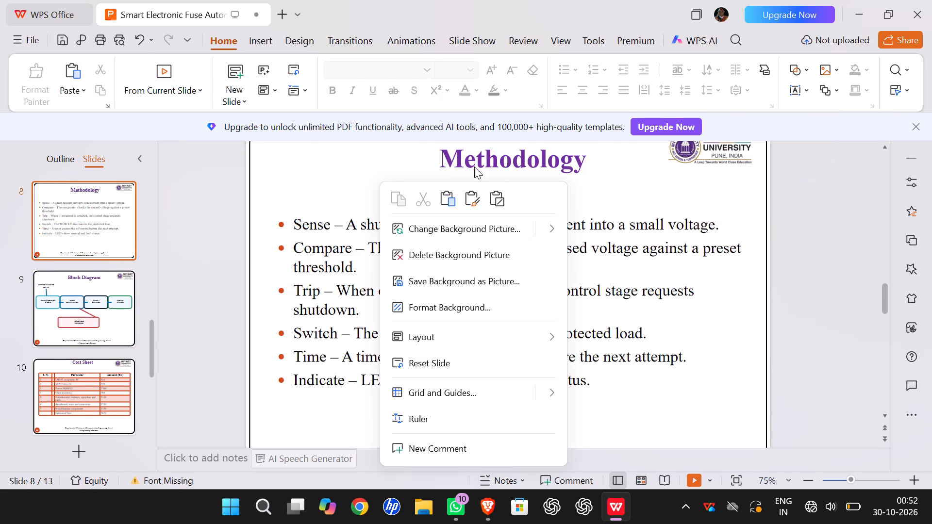
click(500, 176)
click(495, 153)
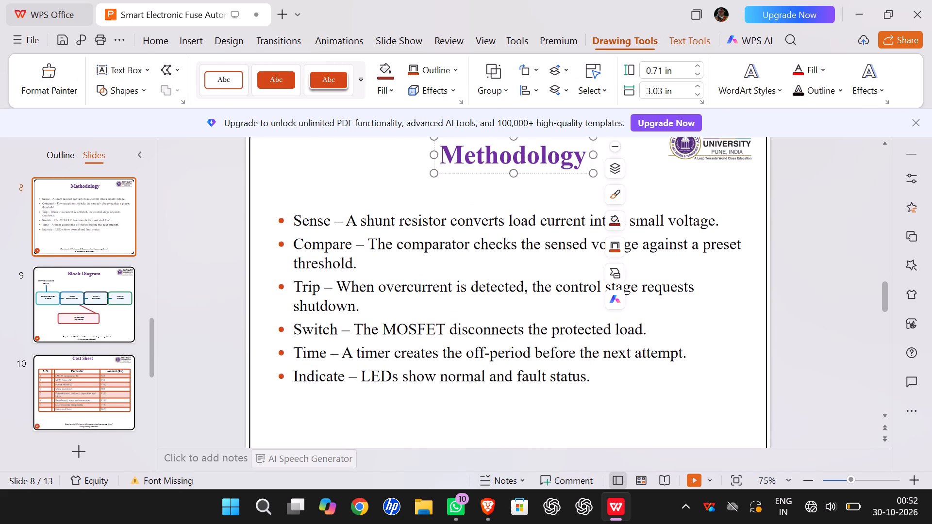
scroll(446, 155, up, 5)
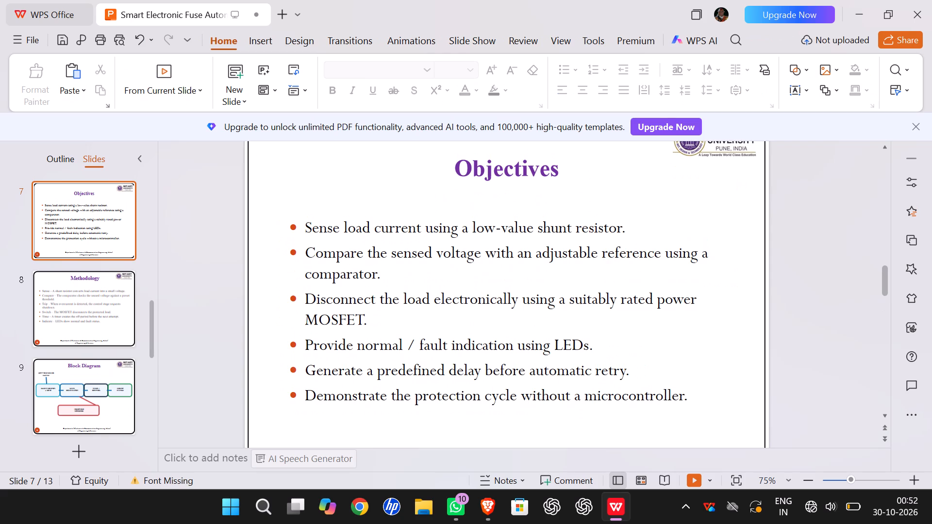
scroll(338, 206, up, 3)
Examine the title font and size on the Contents slide and on the Introduction slide.
drag(150, 309, 163, 261)
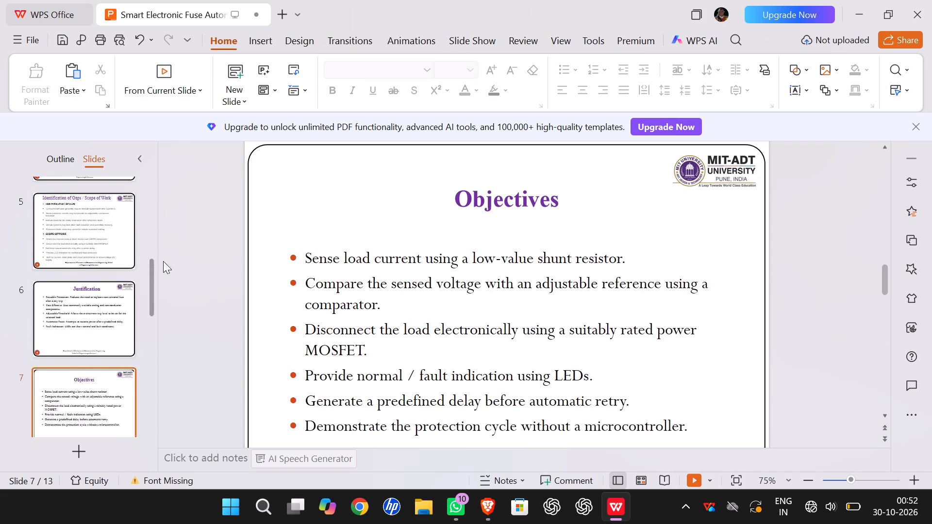
drag(163, 261, 176, 148)
click(87, 296)
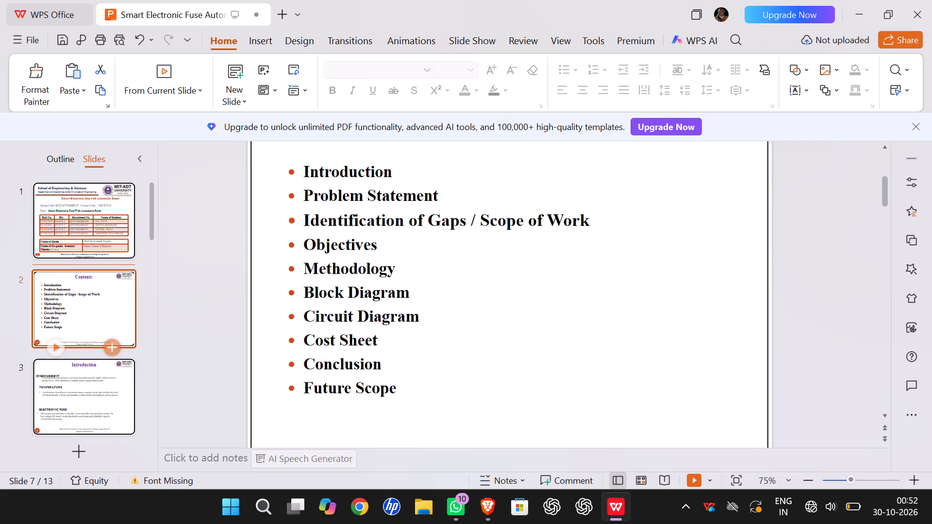
scroll(409, 196, up, 4)
drag(443, 158, 494, 158)
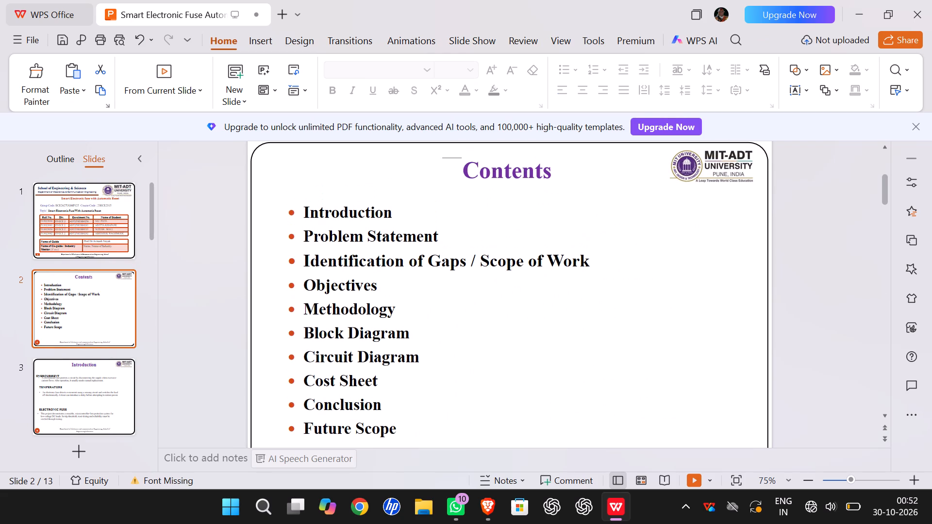
drag(494, 158, 578, 186)
drag(484, 165, 486, 177)
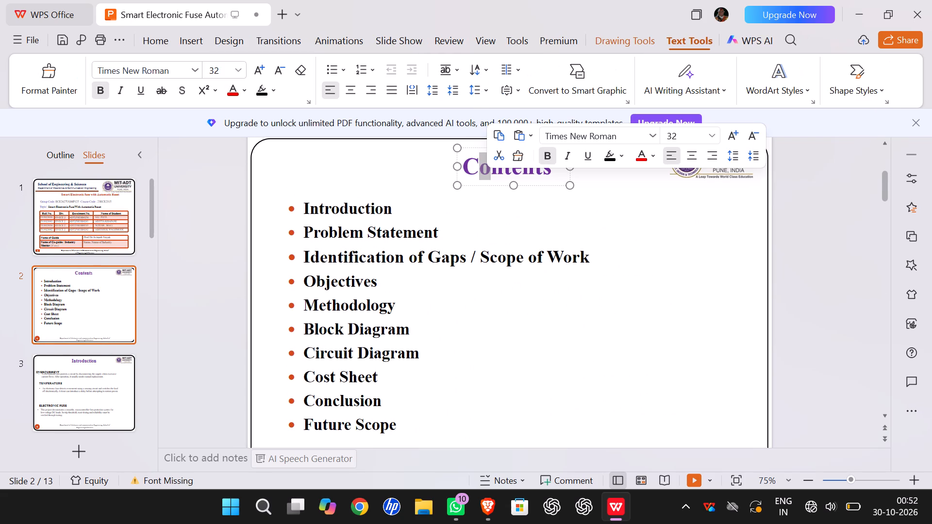
click(88, 286)
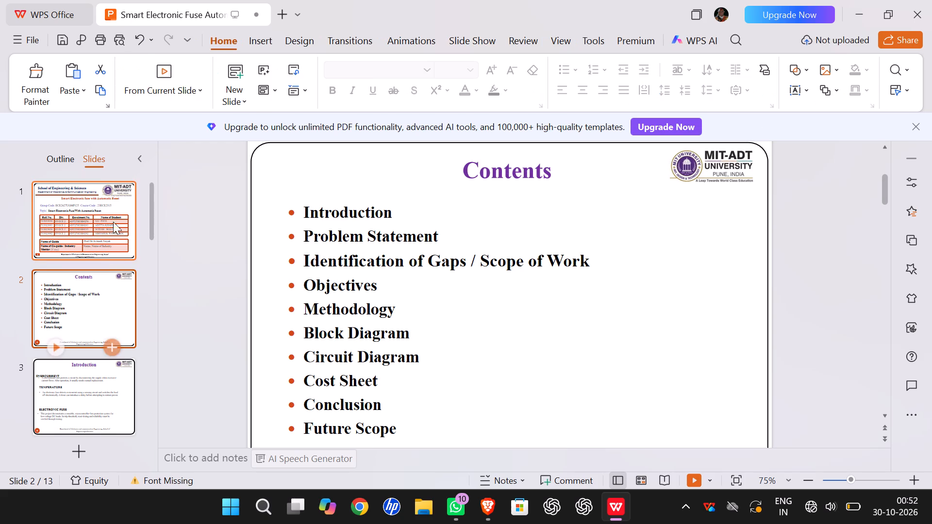
click(549, 177)
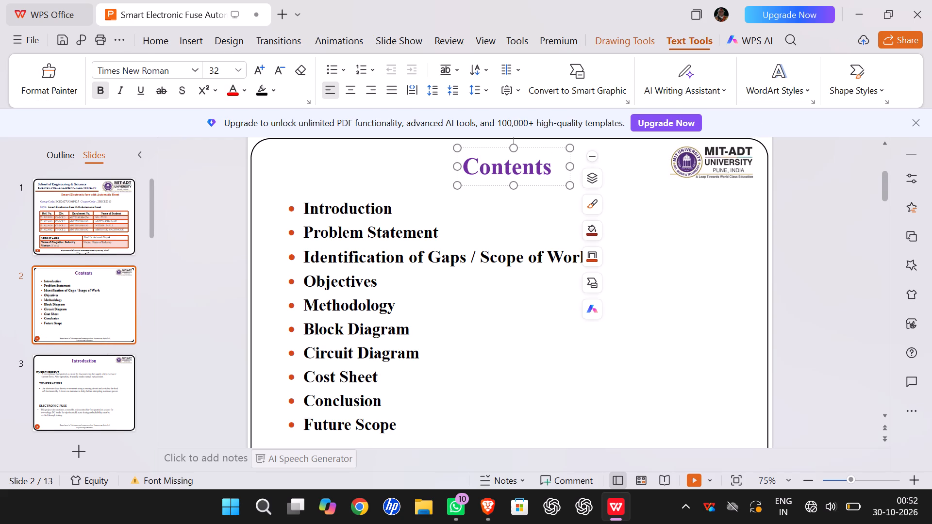
right_click(463, 157)
click(74, 380)
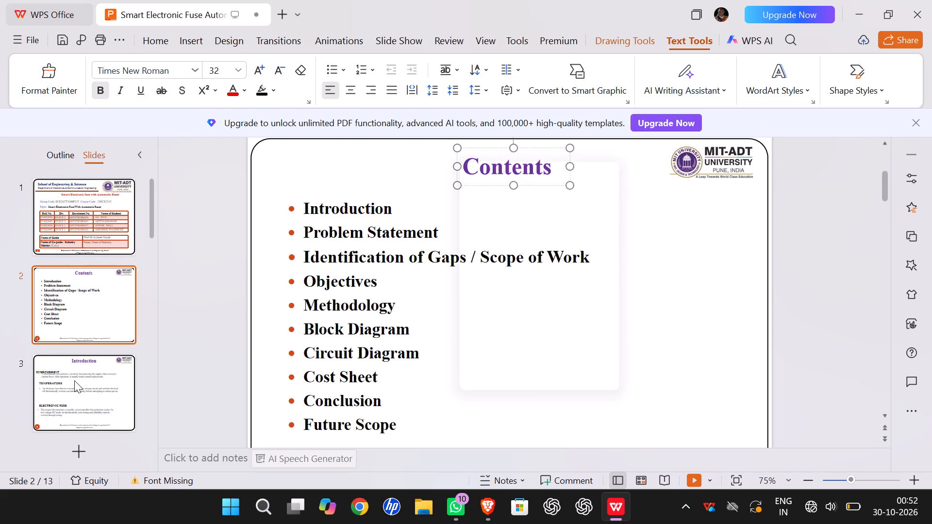
scroll(435, 196, up, 3)
click(491, 162)
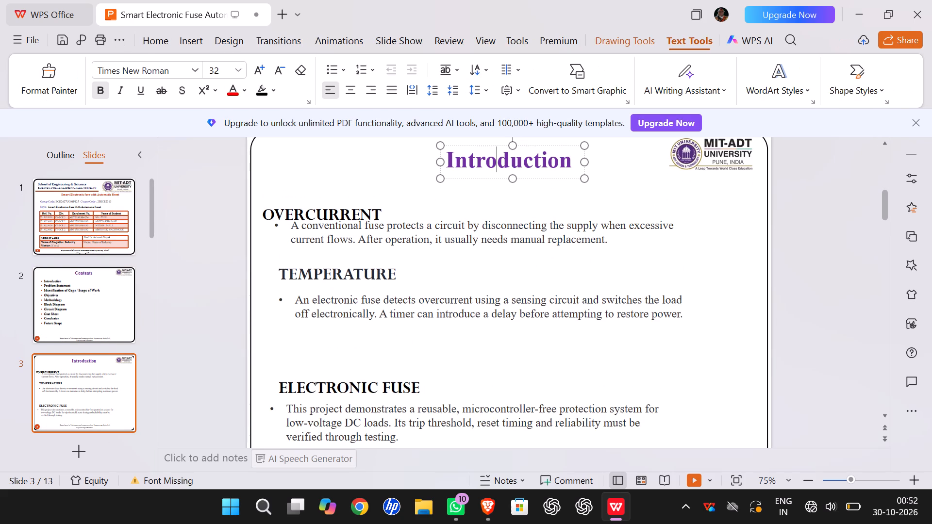
right_drag(492, 164, 482, 177)
scroll(376, 213, down, 2)
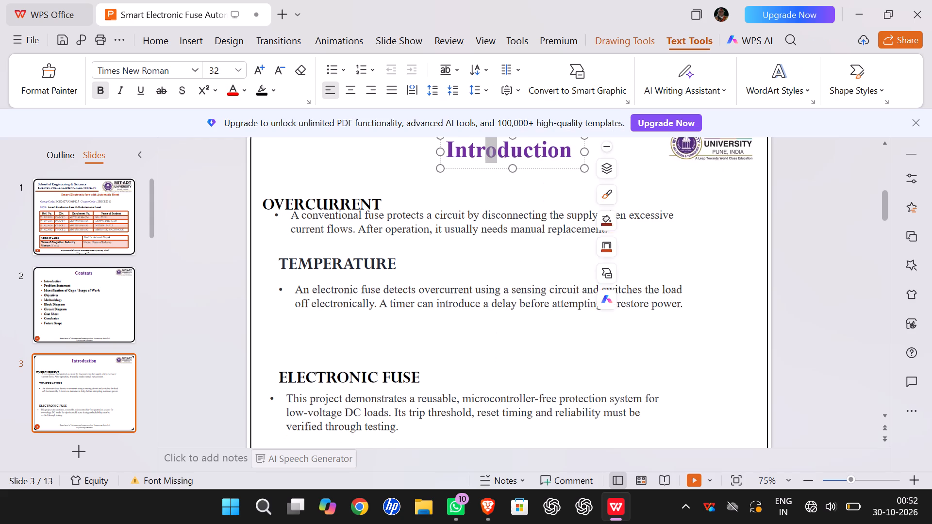
scroll(373, 206, up, 2)
Try to move the OVERCURRENT heading on the Introduction slide up, clear of the paragraph it overlaps.
click(384, 224)
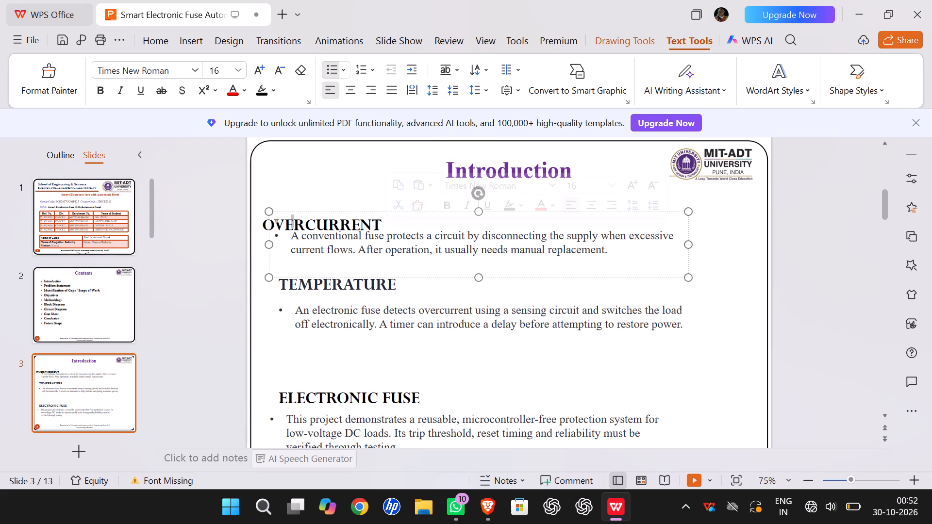
drag(352, 220, 351, 219)
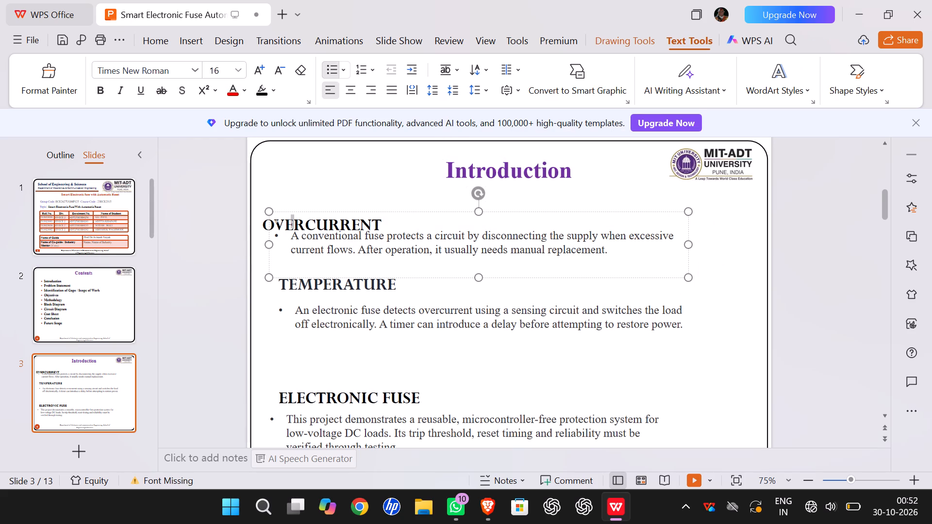
drag(351, 219, 353, 207)
click(391, 226)
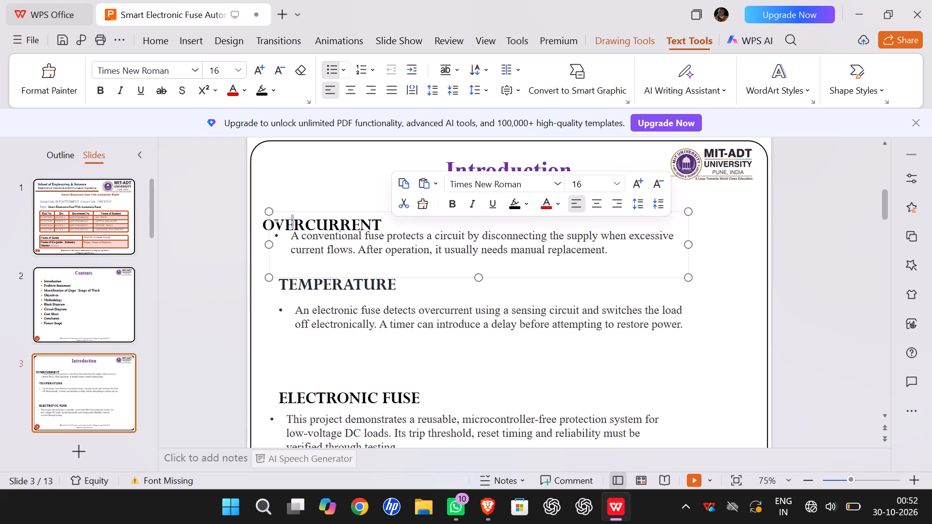
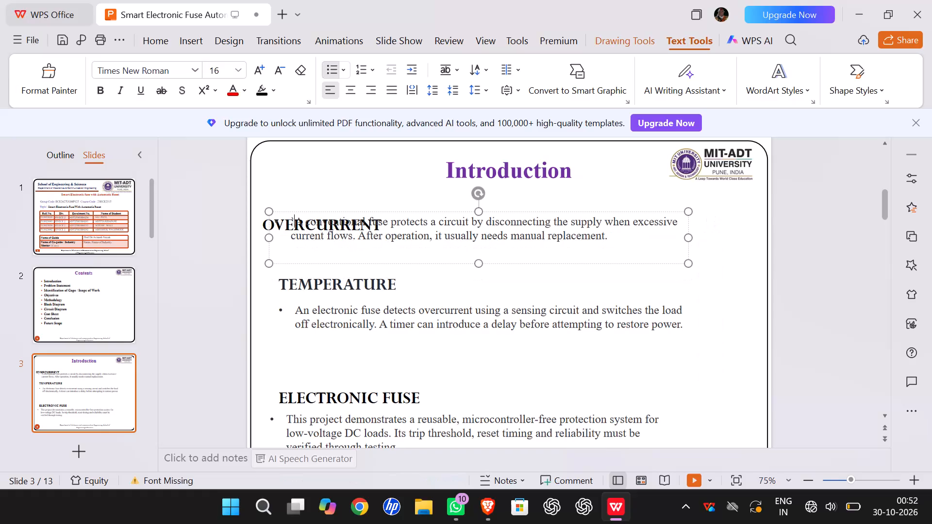
Undo the last two changes, including the latest one made to the Cost Sheet table.
key(Escape)
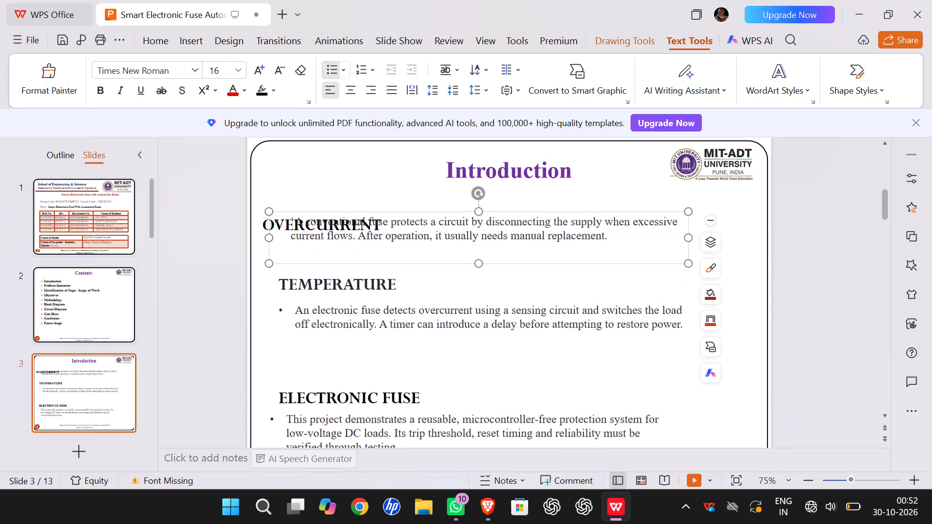
key(ctrl+z)
key(ctrl+z)
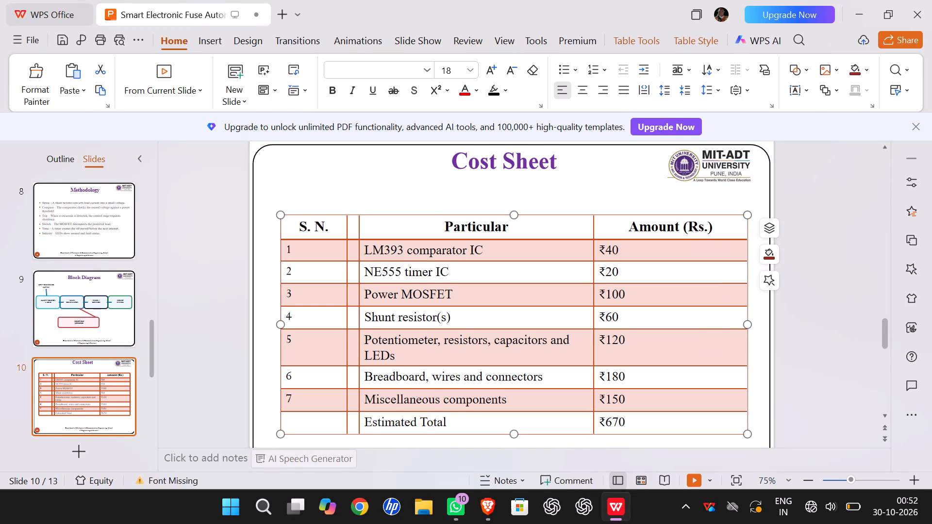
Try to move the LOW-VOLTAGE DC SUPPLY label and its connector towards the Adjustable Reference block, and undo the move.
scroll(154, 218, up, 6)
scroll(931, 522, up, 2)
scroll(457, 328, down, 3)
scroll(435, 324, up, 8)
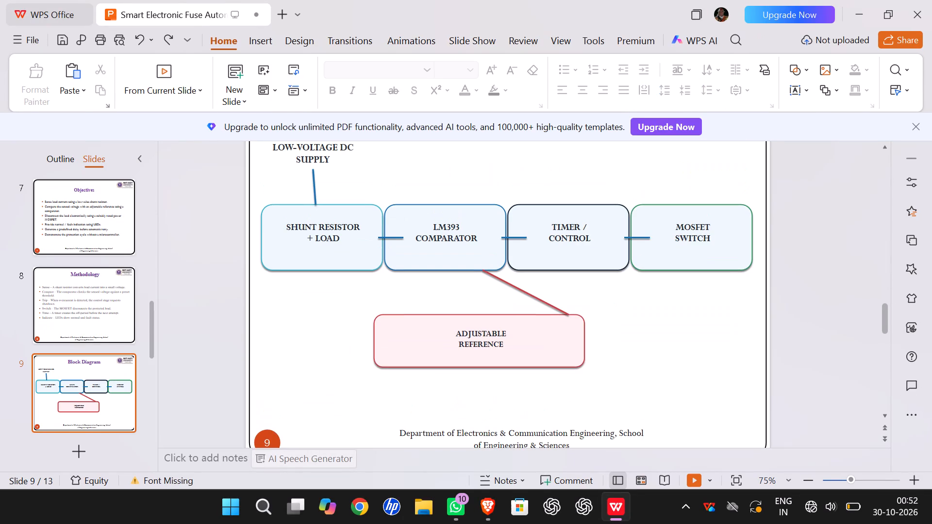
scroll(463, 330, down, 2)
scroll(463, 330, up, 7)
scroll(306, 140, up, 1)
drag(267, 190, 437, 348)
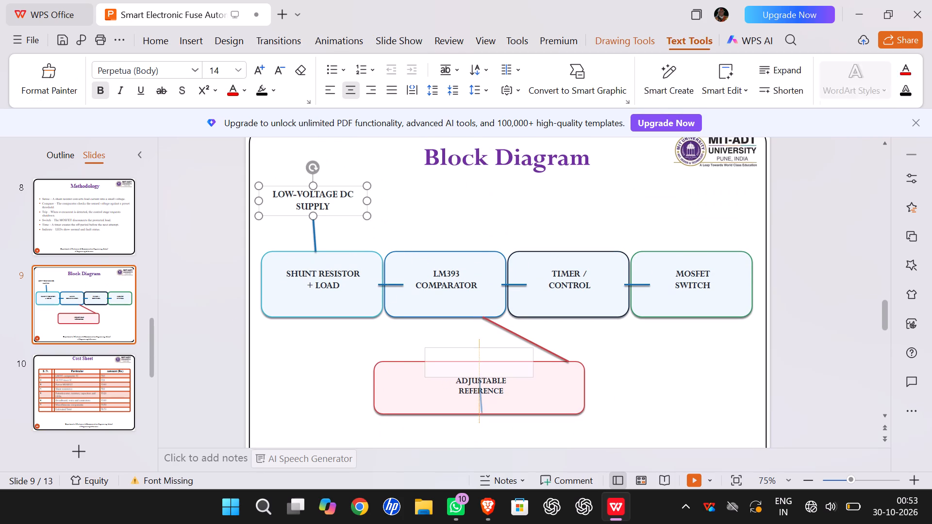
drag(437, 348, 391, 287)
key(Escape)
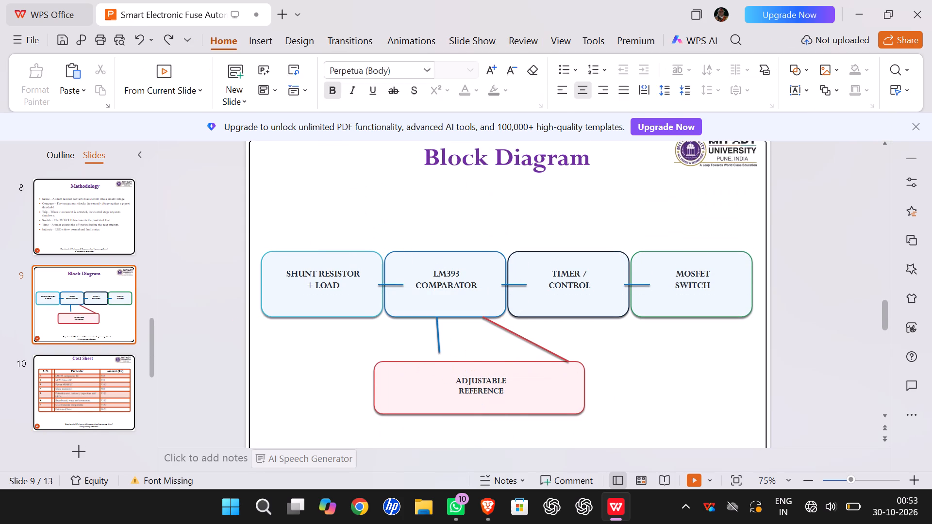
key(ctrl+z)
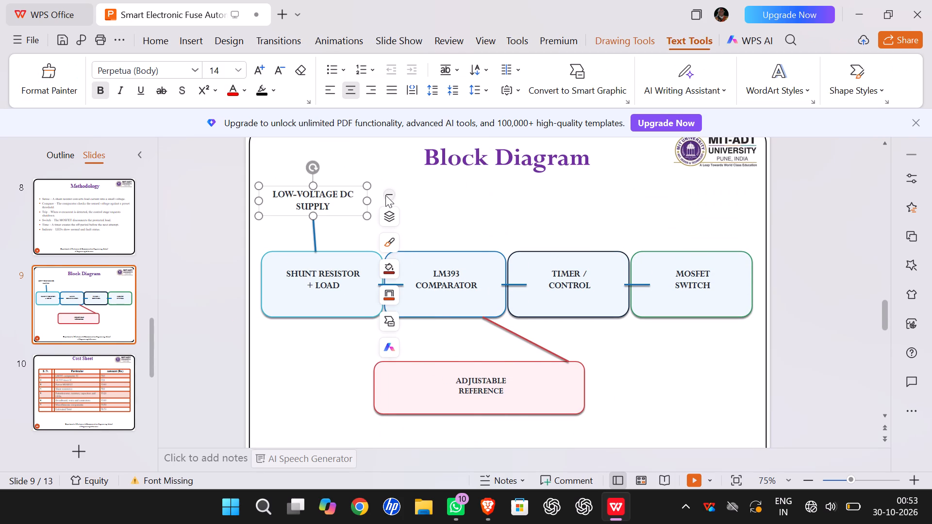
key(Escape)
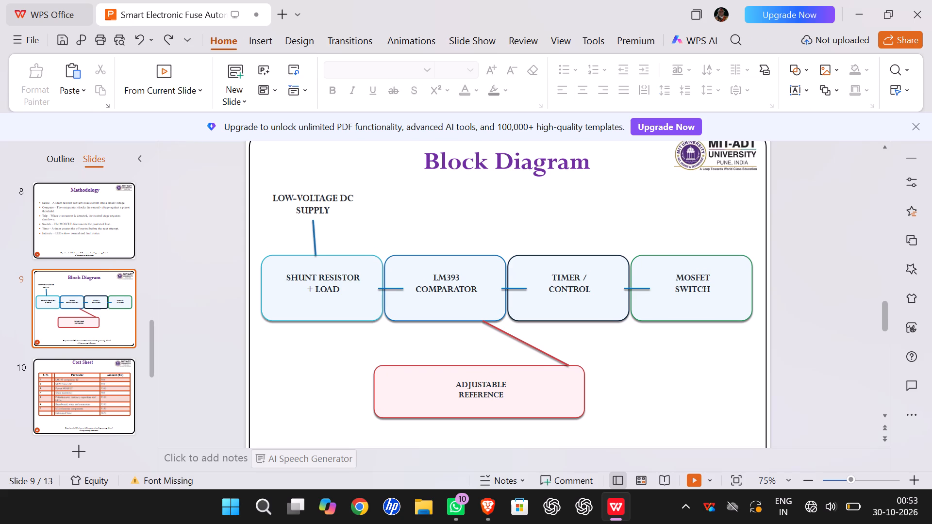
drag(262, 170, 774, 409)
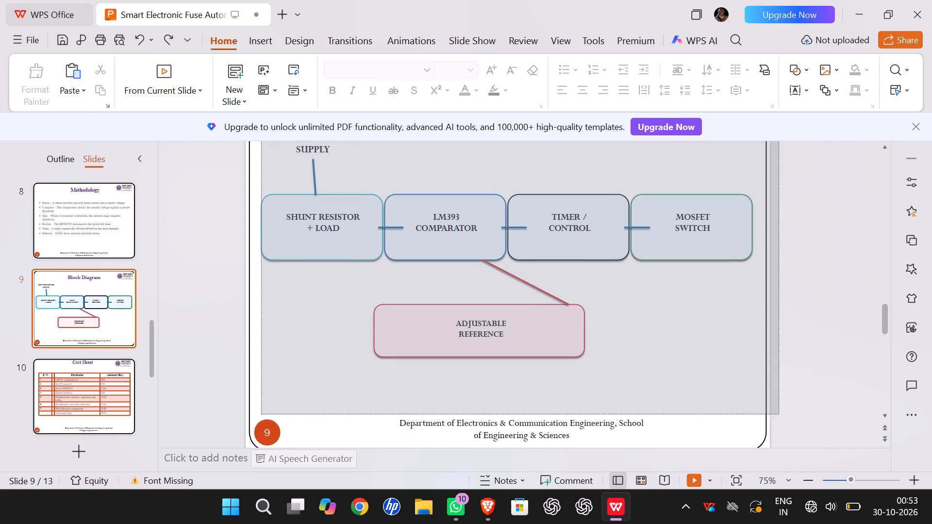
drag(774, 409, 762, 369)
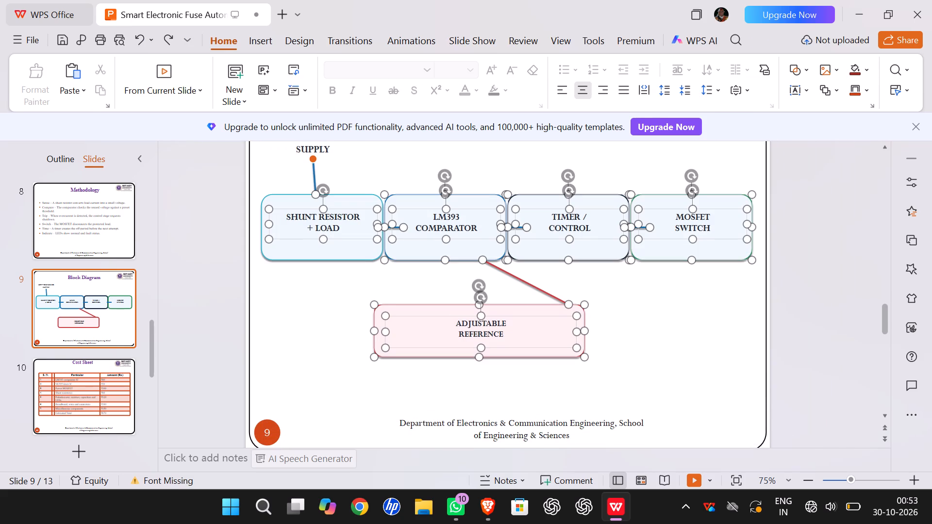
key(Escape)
Set the font size of the Block Diagram slide's title to 32.
scroll(577, 299, up, 6)
scroll(550, 255, up, 7)
scroll(504, 224, up, 6)
scroll(482, 226, down, 4)
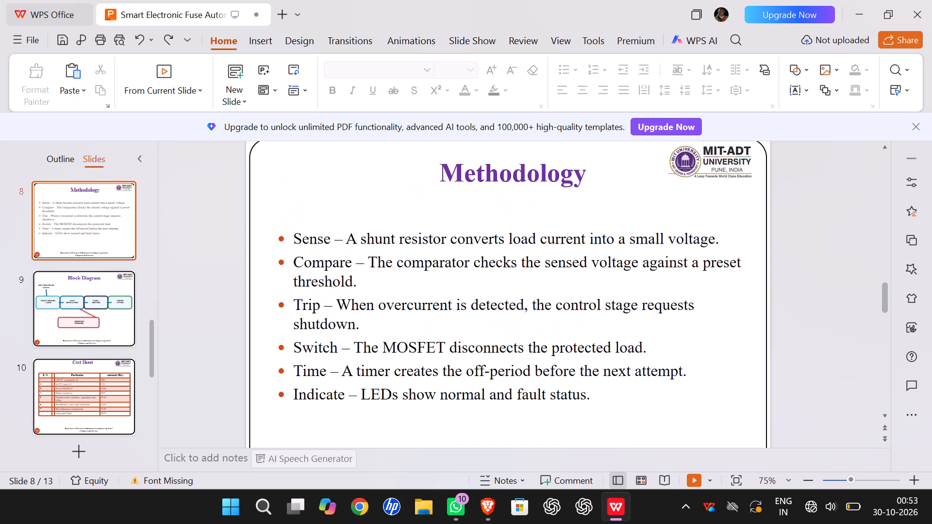
scroll(476, 229, down, 1)
click(107, 322)
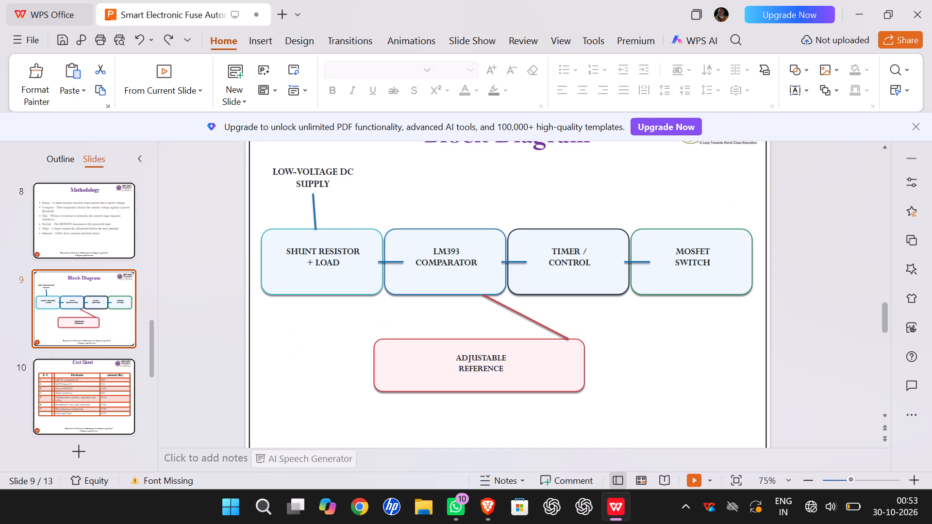
scroll(494, 191, up, 2)
click(510, 154)
drag(464, 172, 462, 173)
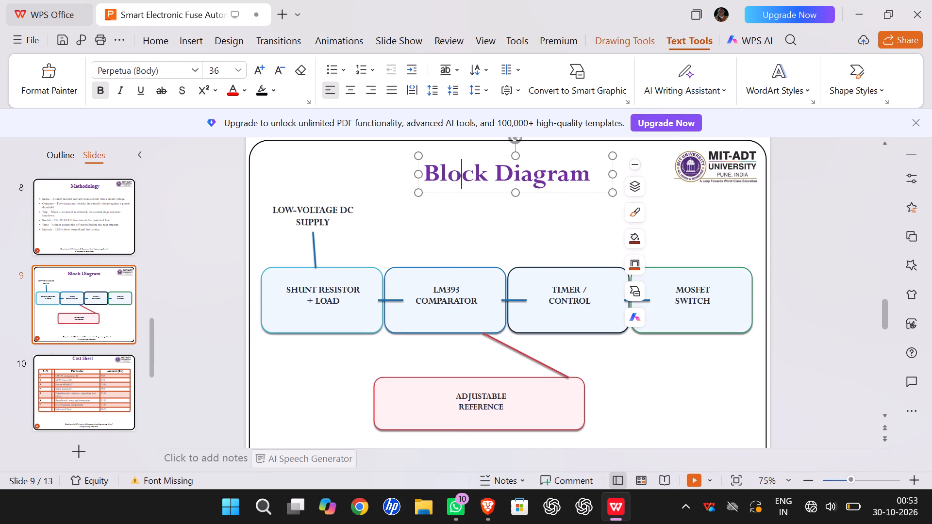
drag(462, 173, 436, 180)
click(430, 178)
drag(430, 177, 507, 191)
key(Escape)
drag(427, 170, 594, 192)
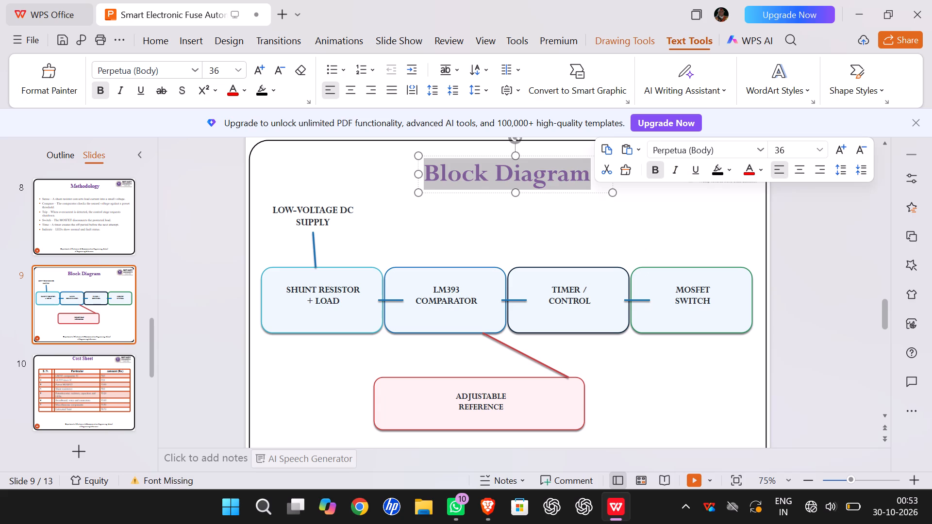
click(817, 150)
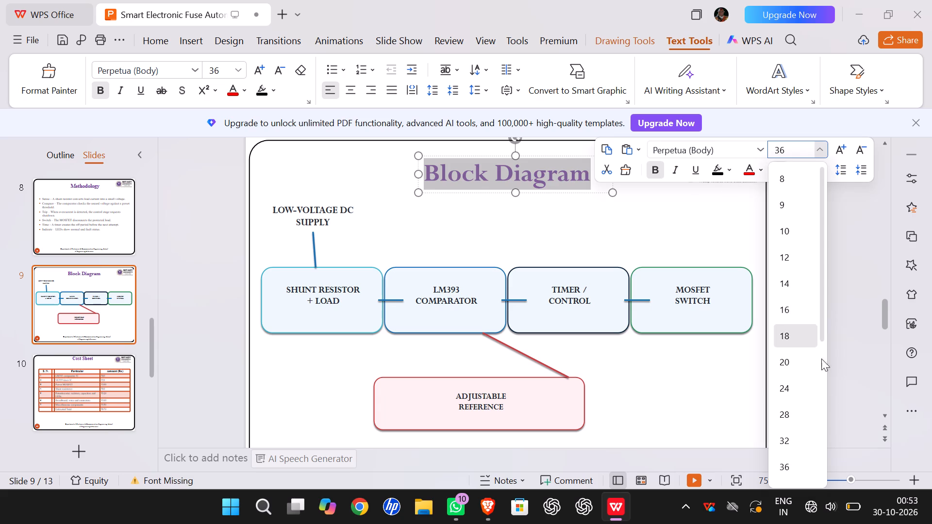
click(808, 443)
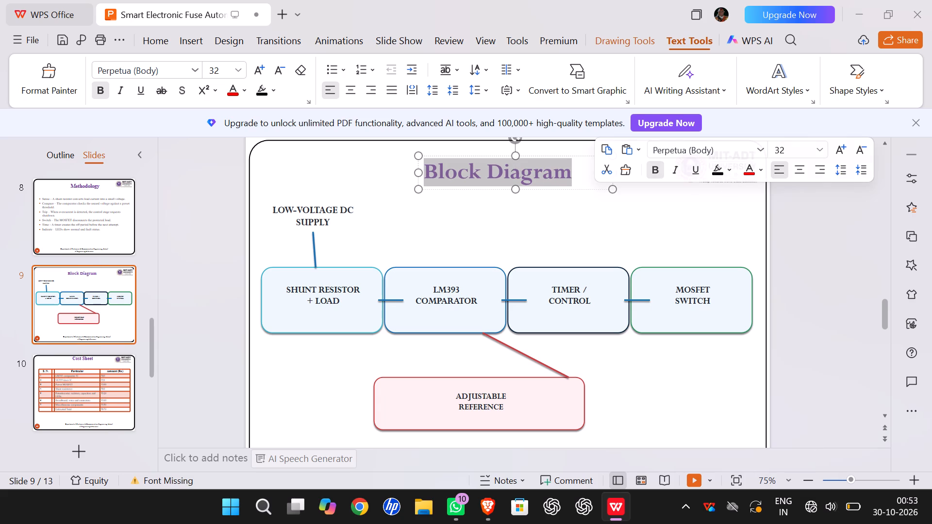
click(531, 233)
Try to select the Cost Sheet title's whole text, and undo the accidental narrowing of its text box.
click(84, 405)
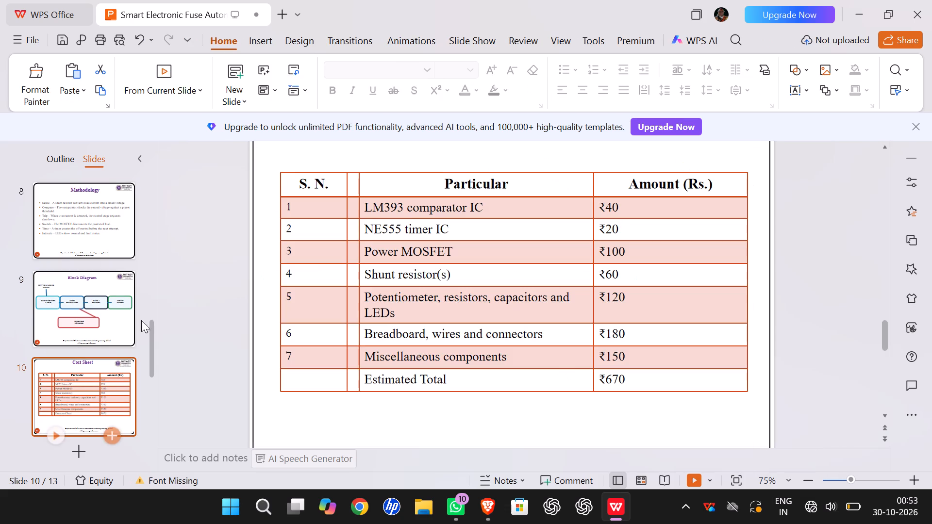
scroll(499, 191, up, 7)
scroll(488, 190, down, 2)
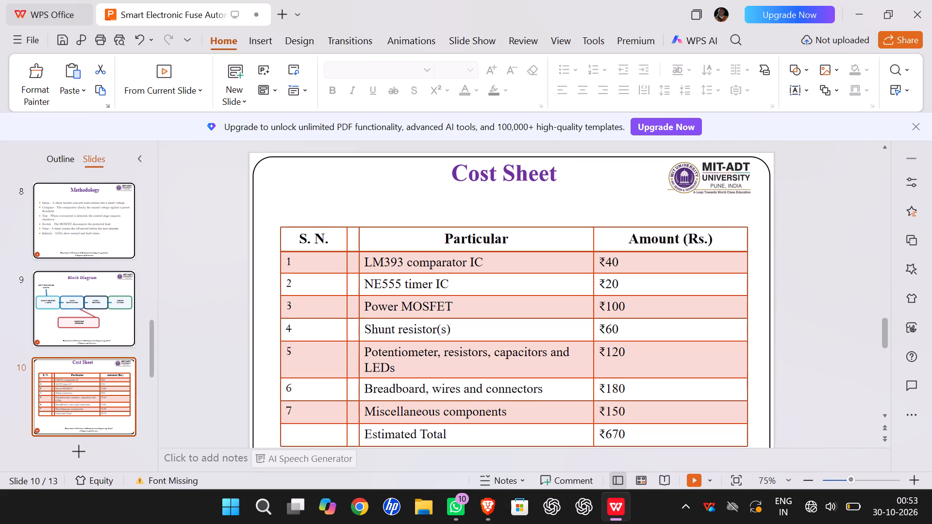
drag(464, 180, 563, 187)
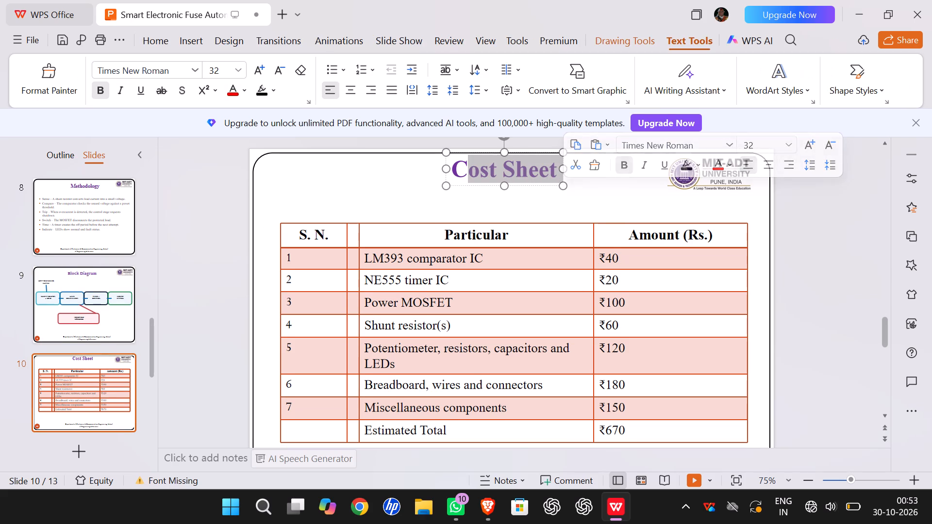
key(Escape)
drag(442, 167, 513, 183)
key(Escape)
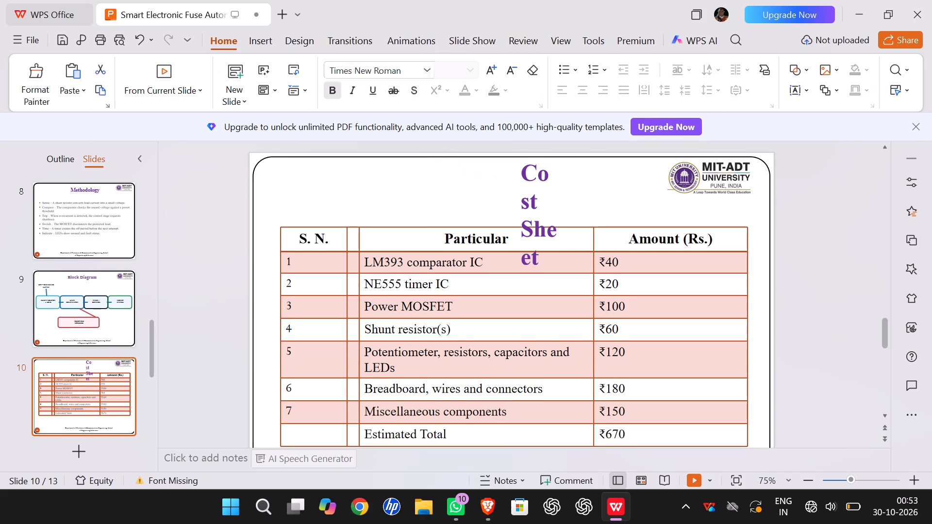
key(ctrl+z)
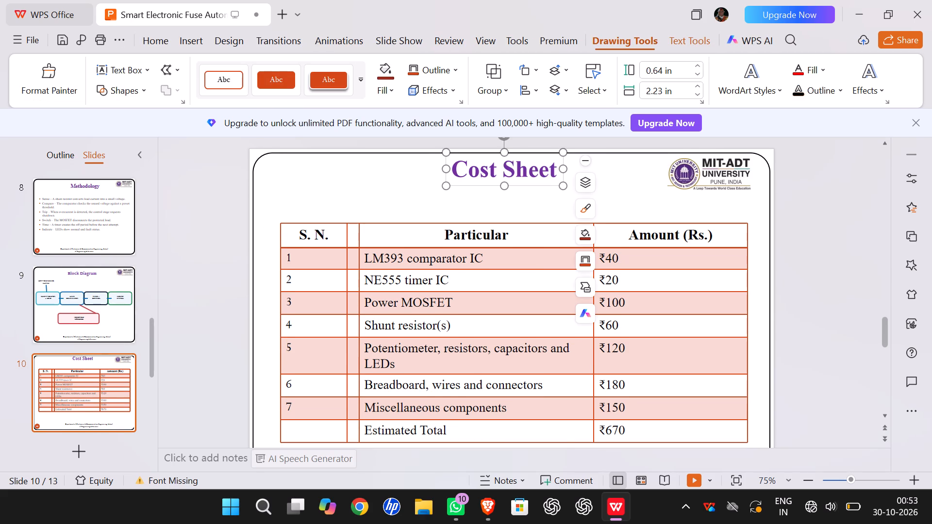
Move the Cost Sheet title slightly down, away from the slide's upper border and closer to the table.
click(500, 173)
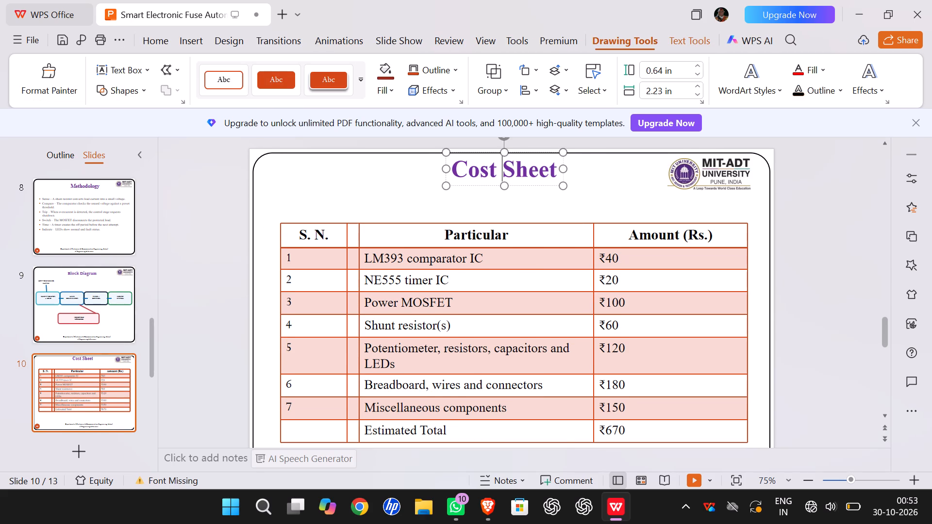
click(463, 182)
key(Escape)
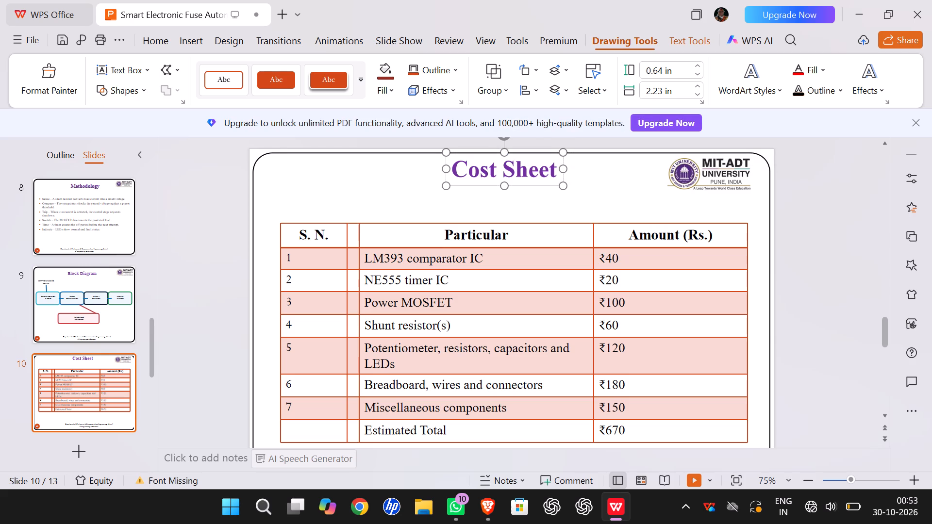
drag(431, 159, 586, 198)
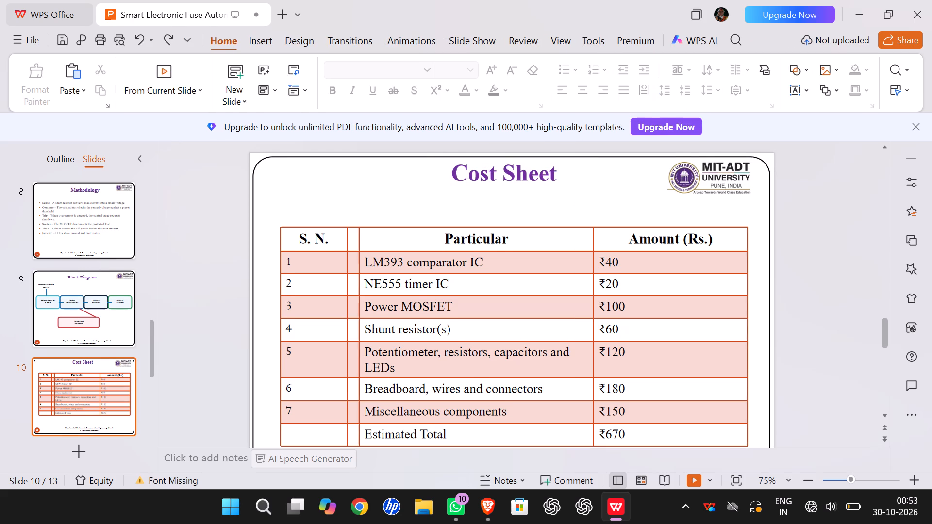
drag(443, 154, 611, 203)
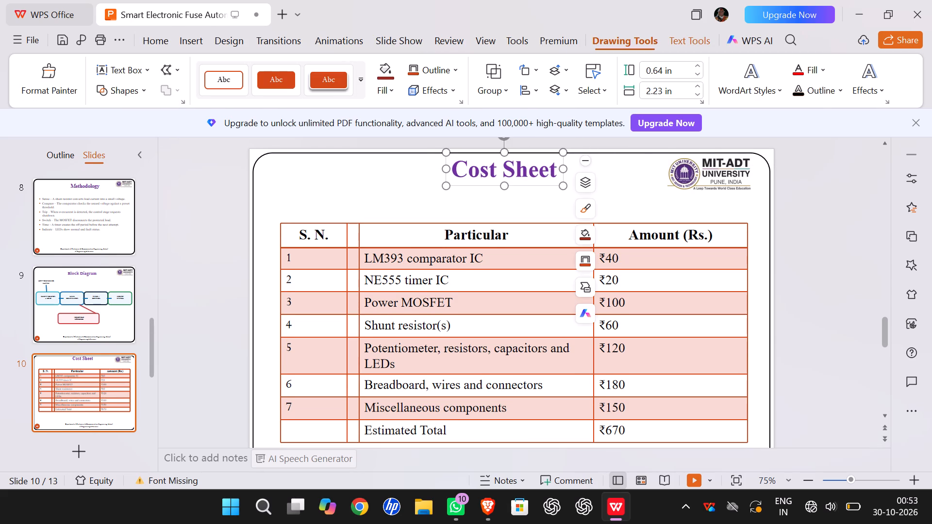
drag(519, 187, 504, 190)
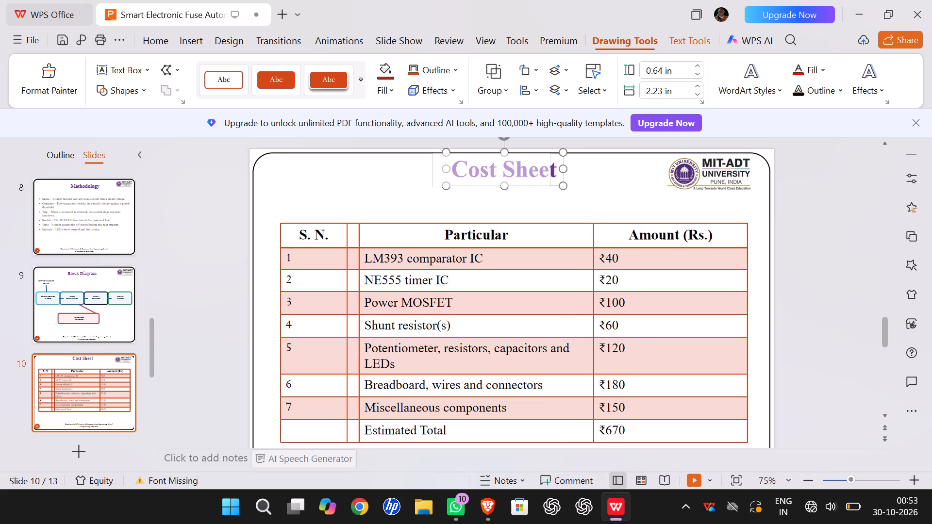
drag(504, 190, 504, 196)
drag(498, 194, 507, 193)
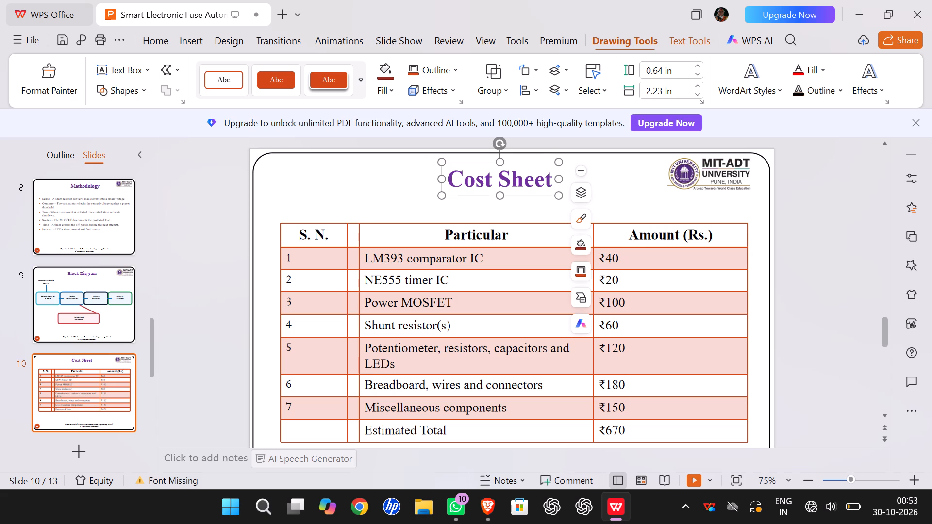
Move the Methodology slide ahead of the Objectives slide, making it slide 7.
scroll(493, 246, up, 3)
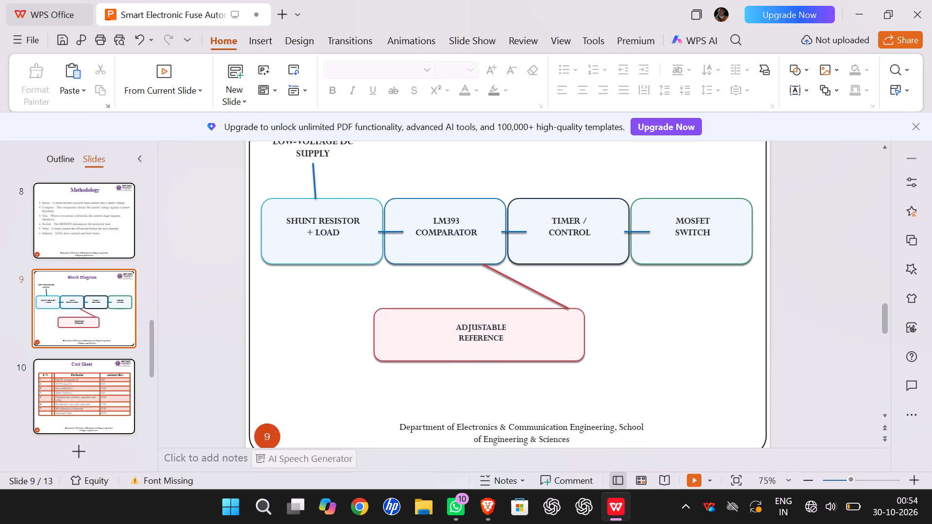
scroll(544, 243, up, 3)
scroll(494, 229, up, 8)
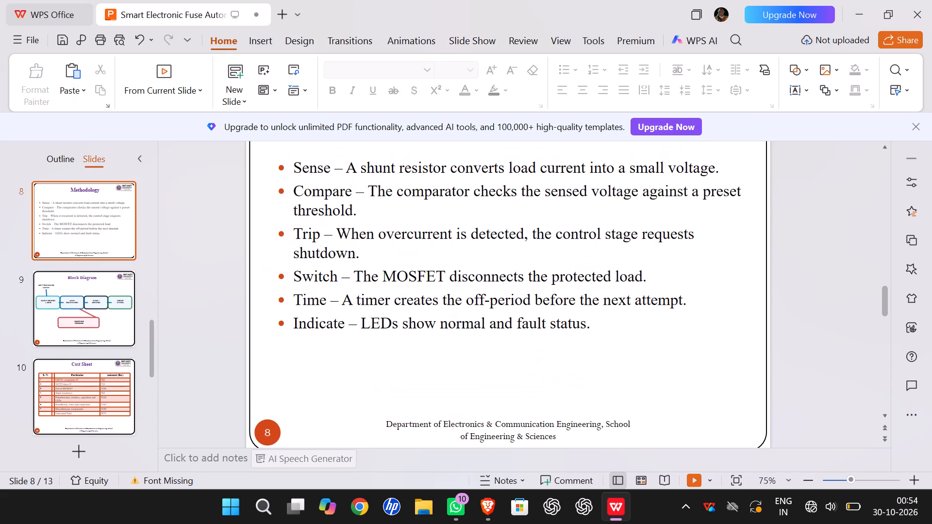
click(66, 216)
scroll(465, 190, up, 2)
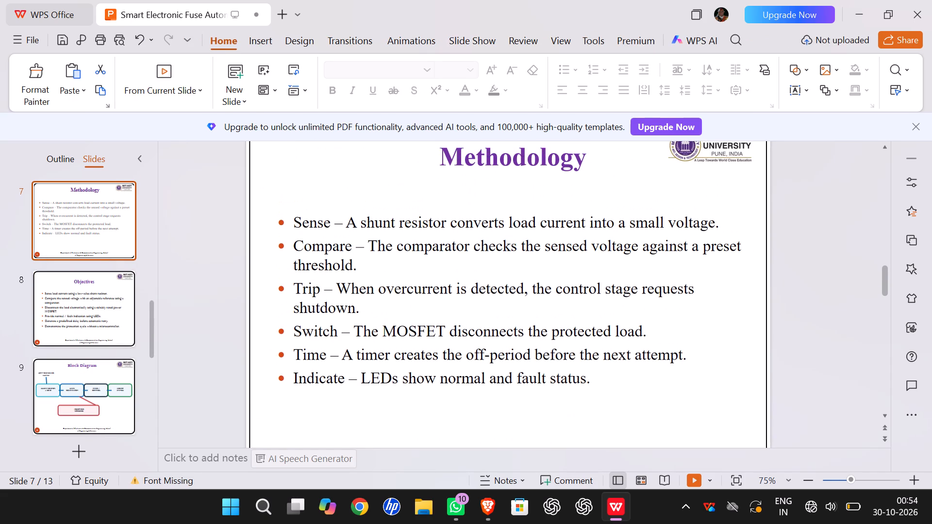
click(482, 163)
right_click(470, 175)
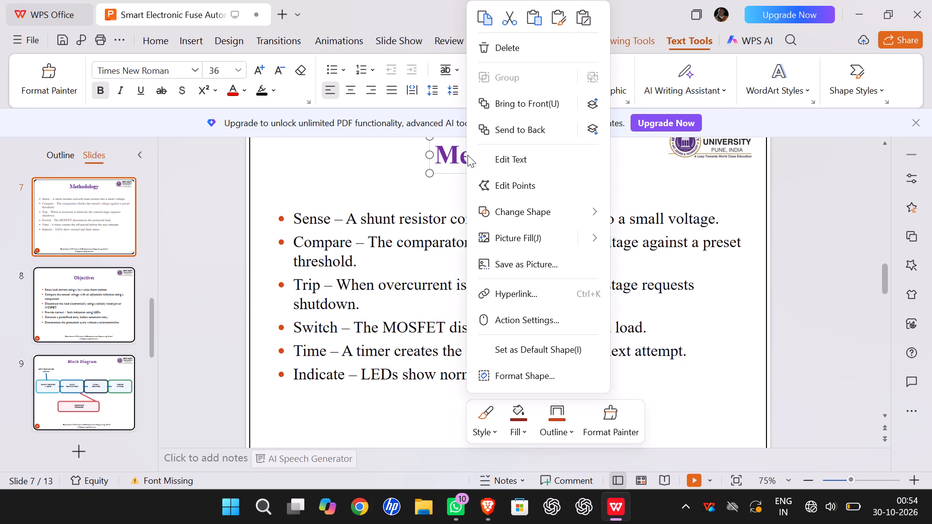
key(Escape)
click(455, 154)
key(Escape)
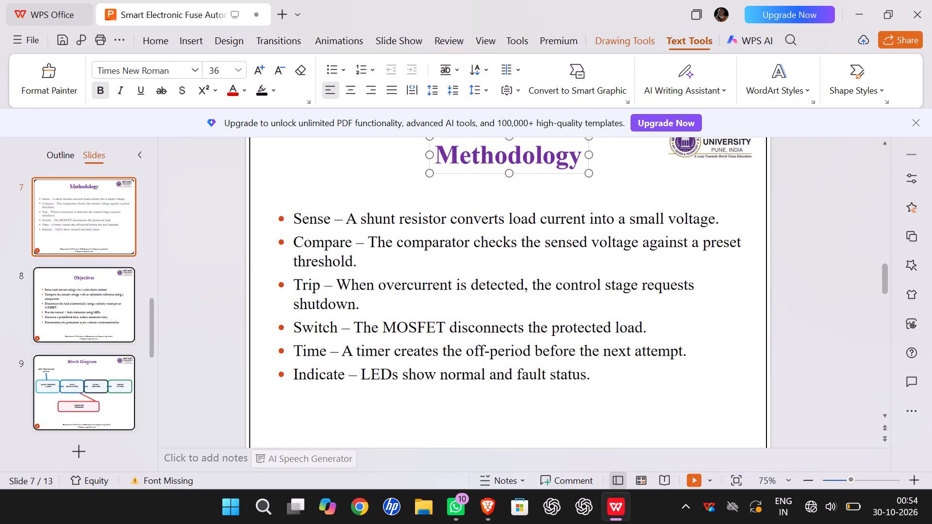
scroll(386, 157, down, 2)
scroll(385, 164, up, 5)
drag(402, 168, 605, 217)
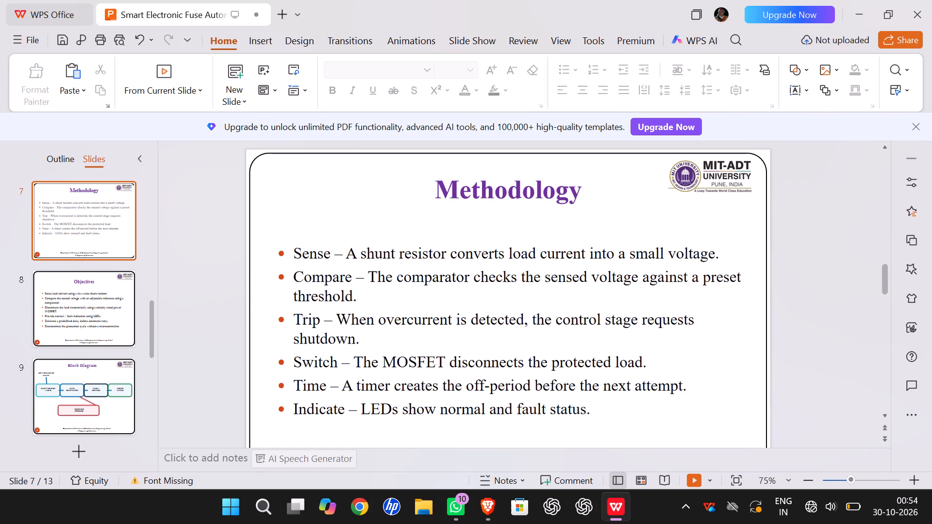
Set the font size of the Methodology slide's title to 32.
click(484, 190)
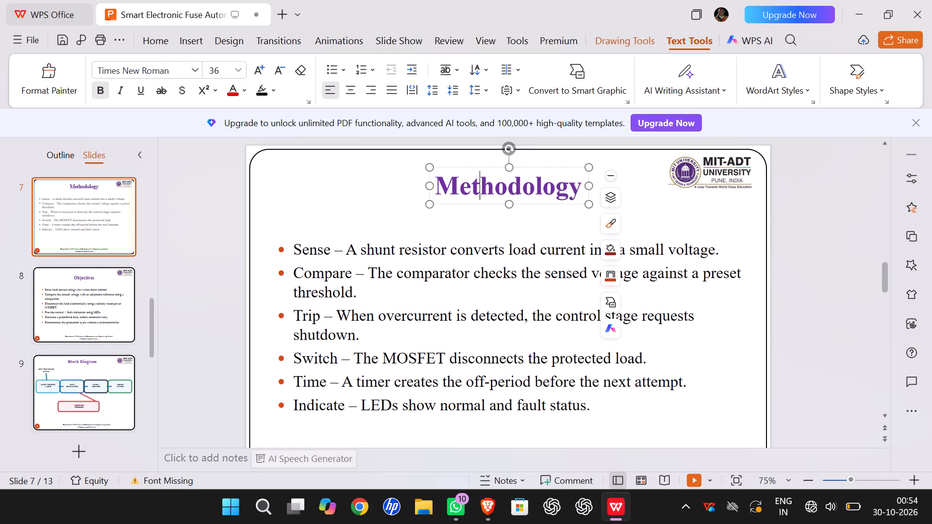
drag(440, 181, 589, 198)
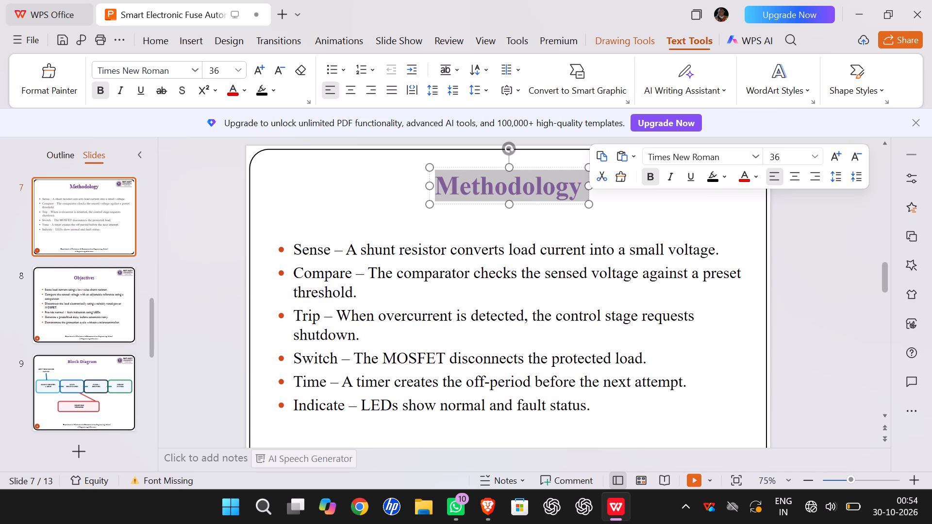
click(814, 151)
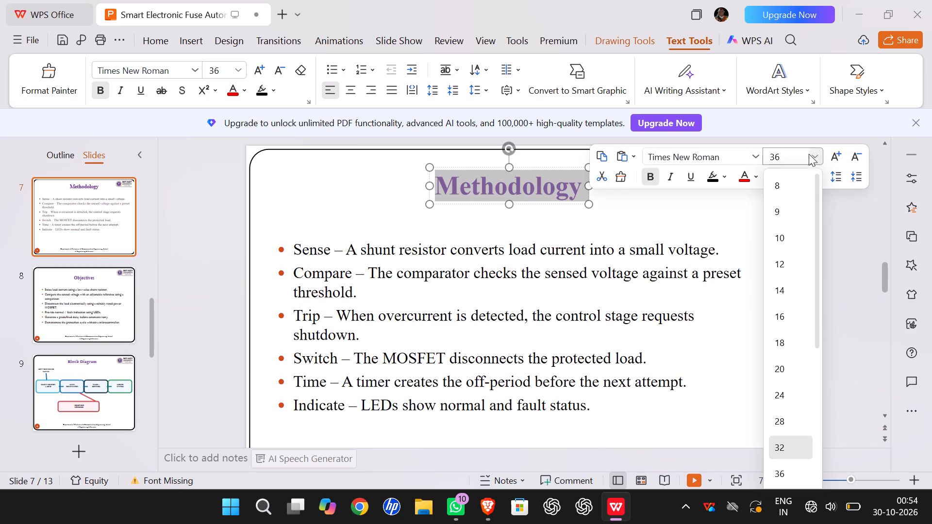
click(797, 442)
click(357, 209)
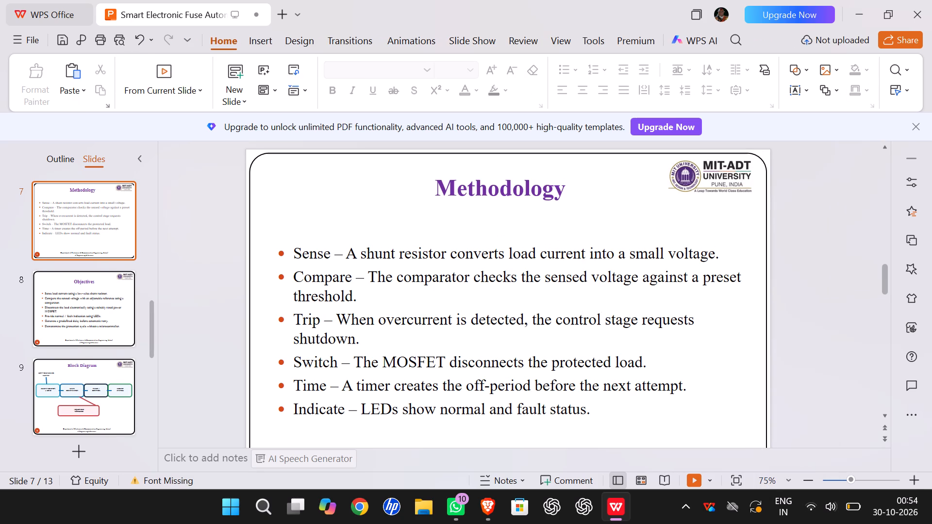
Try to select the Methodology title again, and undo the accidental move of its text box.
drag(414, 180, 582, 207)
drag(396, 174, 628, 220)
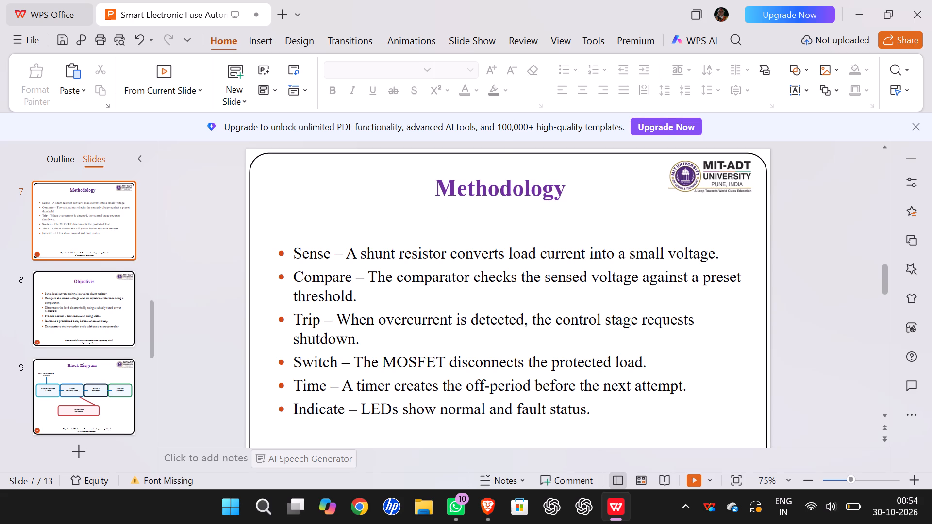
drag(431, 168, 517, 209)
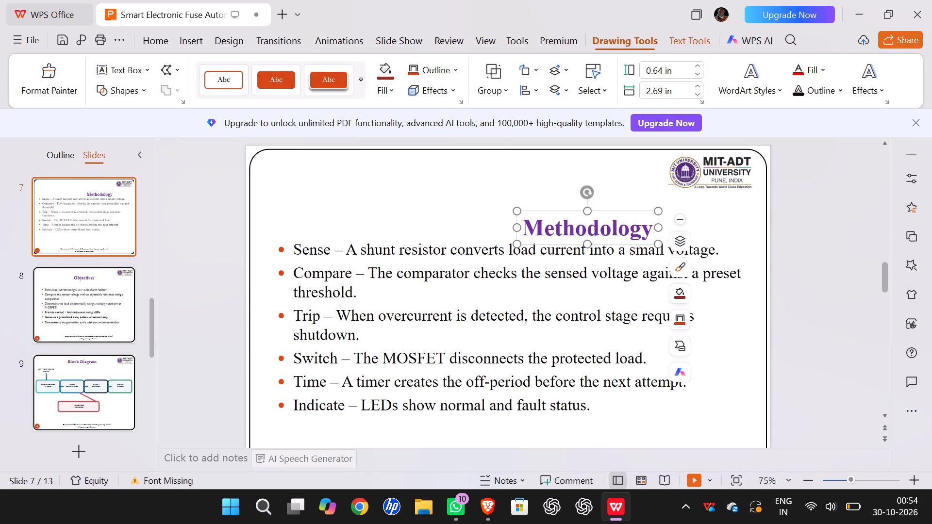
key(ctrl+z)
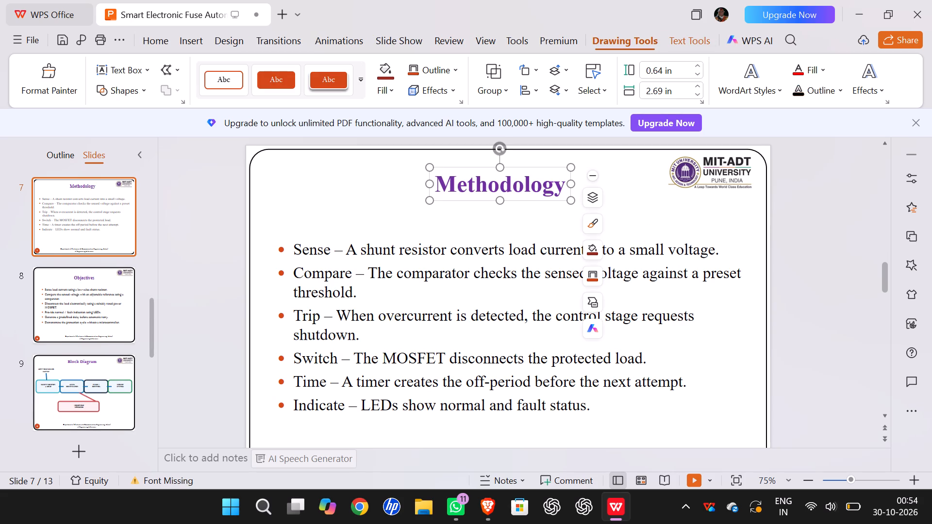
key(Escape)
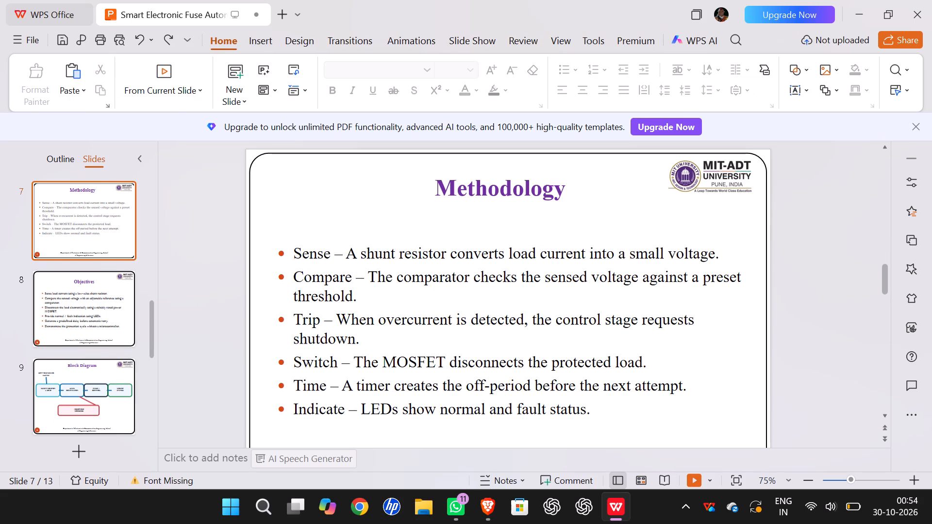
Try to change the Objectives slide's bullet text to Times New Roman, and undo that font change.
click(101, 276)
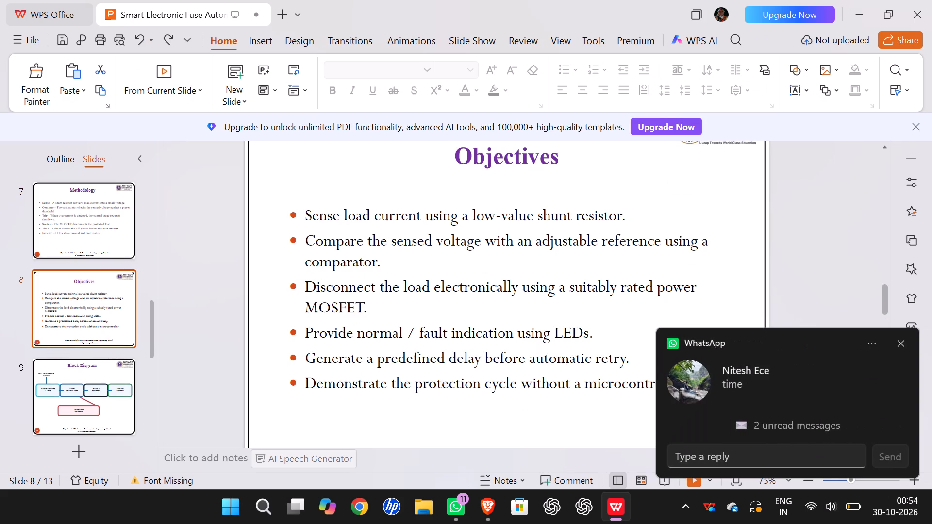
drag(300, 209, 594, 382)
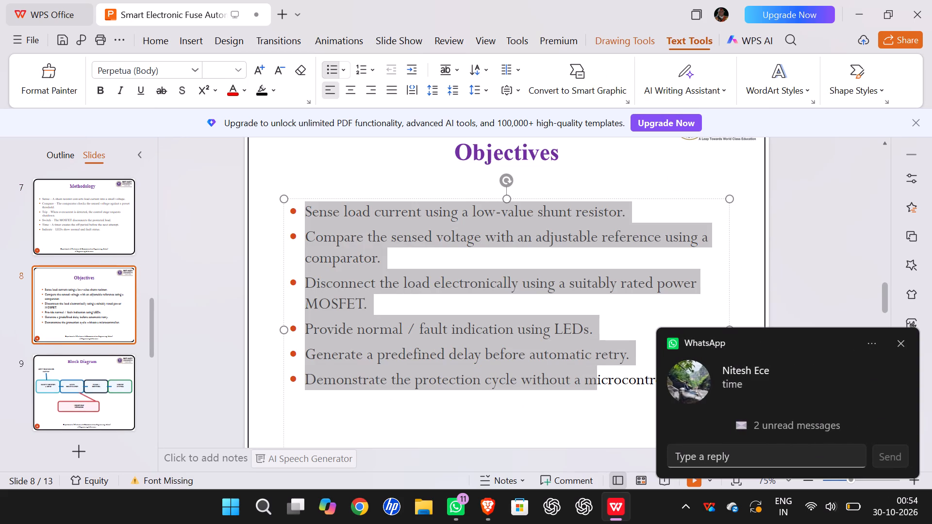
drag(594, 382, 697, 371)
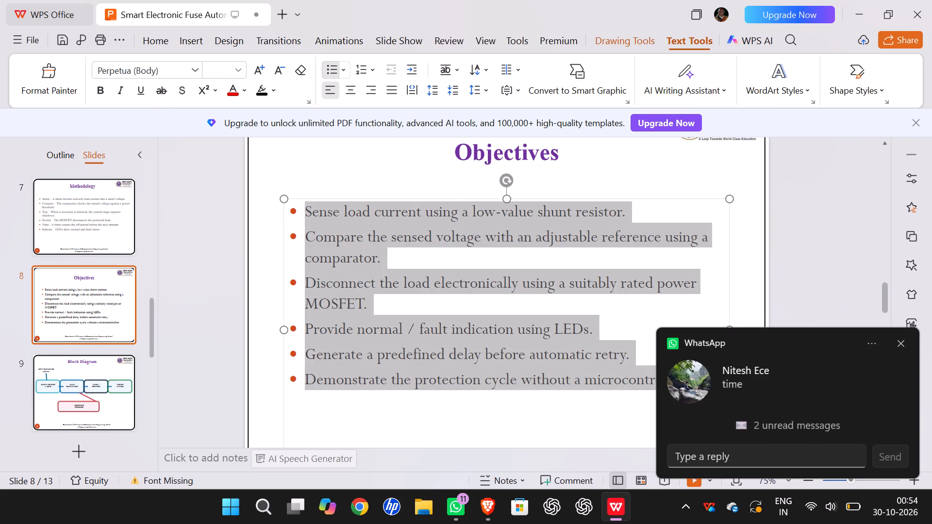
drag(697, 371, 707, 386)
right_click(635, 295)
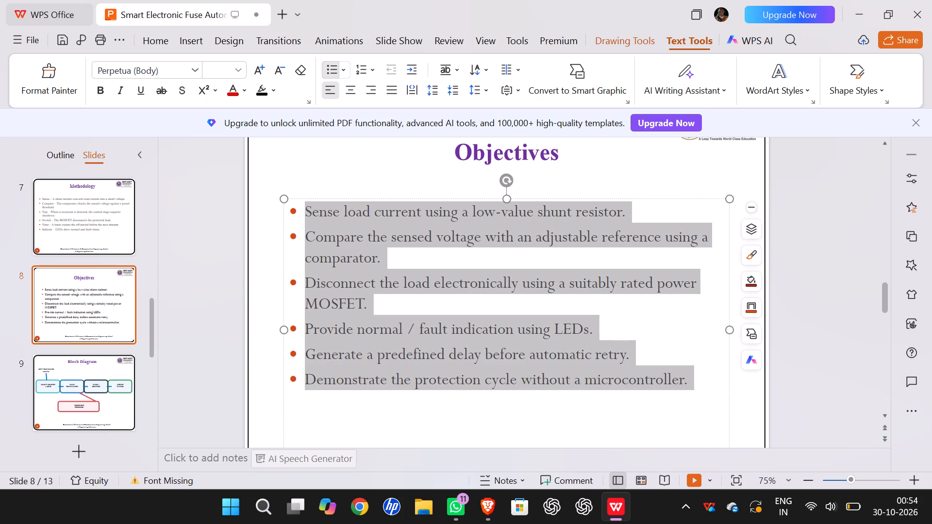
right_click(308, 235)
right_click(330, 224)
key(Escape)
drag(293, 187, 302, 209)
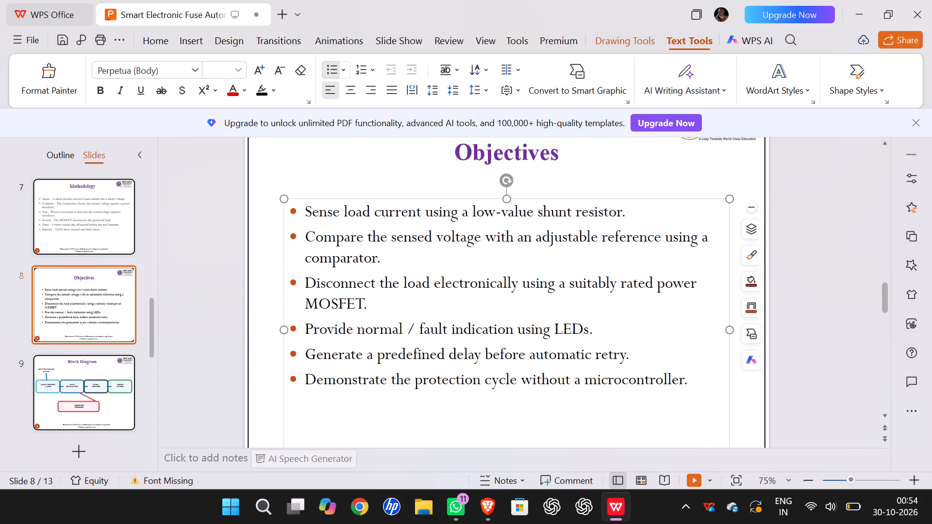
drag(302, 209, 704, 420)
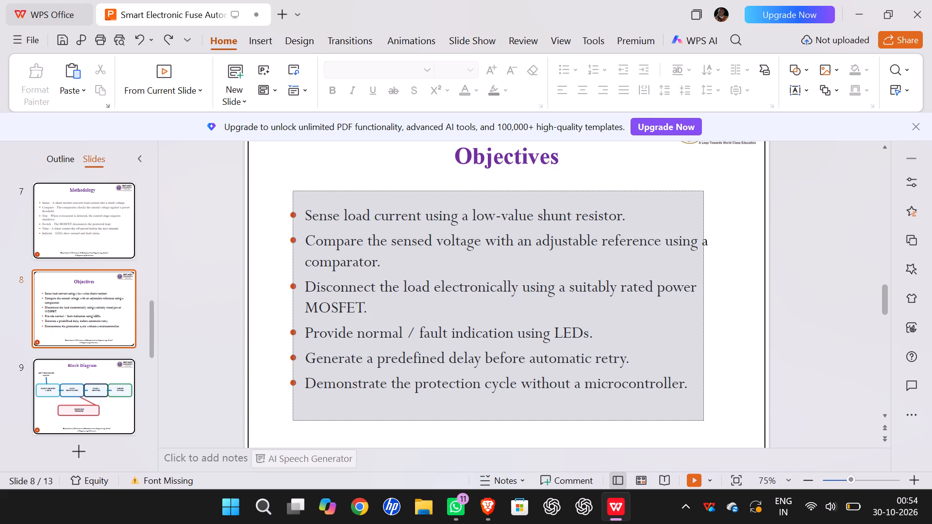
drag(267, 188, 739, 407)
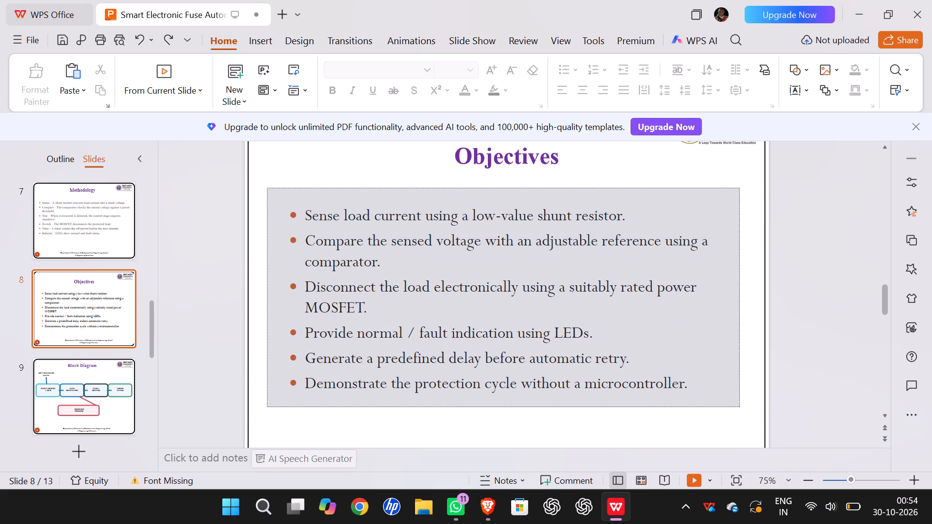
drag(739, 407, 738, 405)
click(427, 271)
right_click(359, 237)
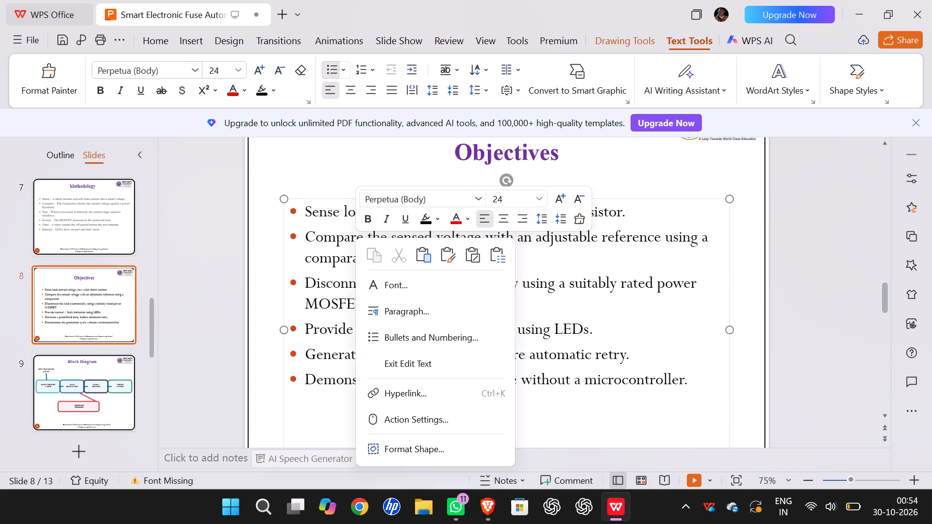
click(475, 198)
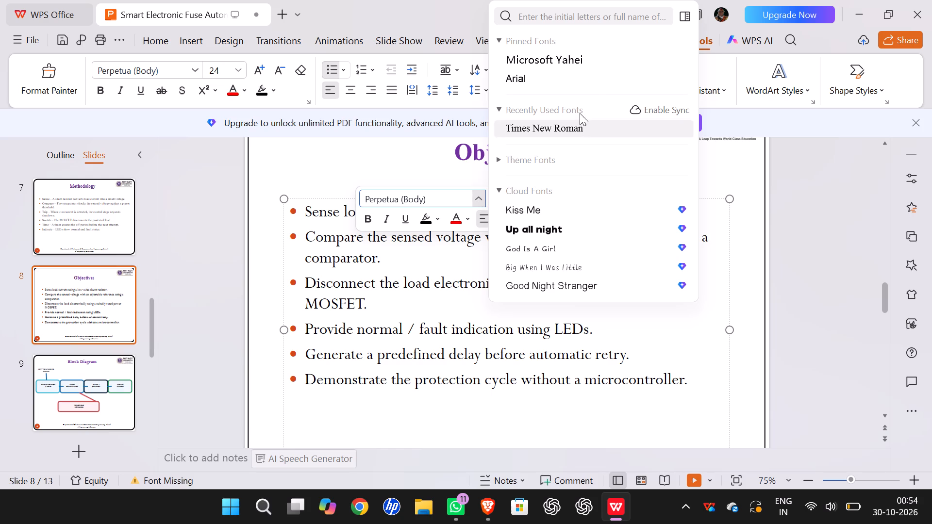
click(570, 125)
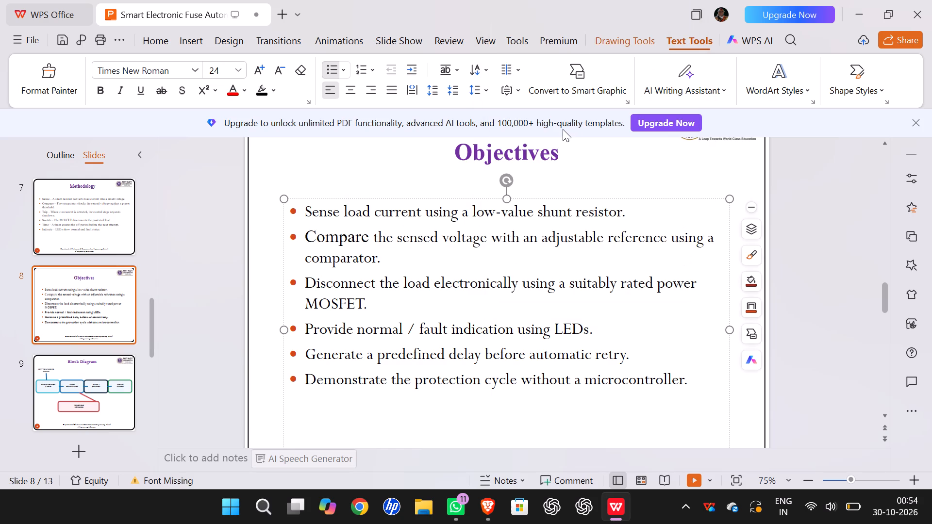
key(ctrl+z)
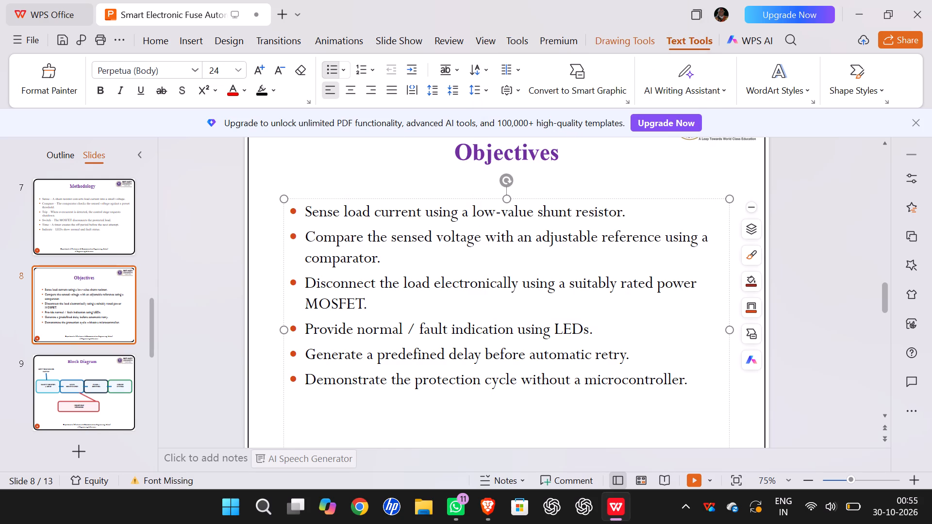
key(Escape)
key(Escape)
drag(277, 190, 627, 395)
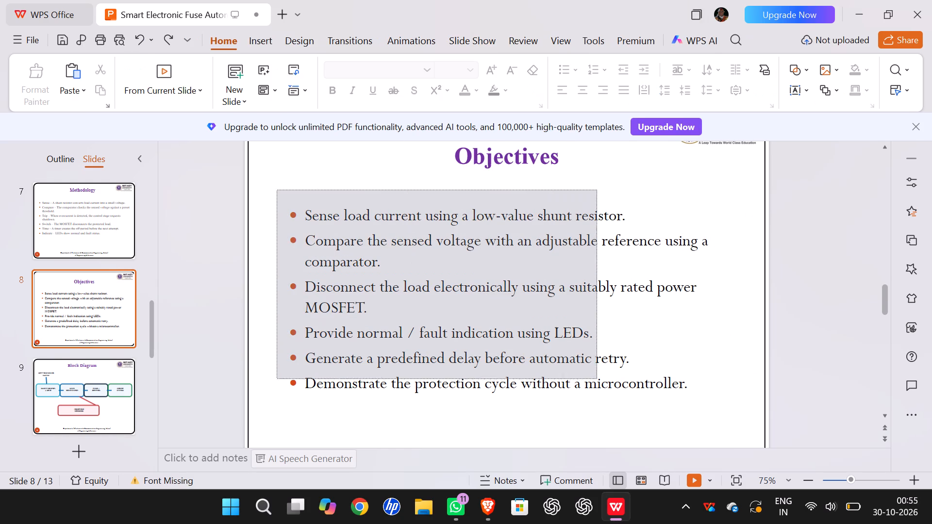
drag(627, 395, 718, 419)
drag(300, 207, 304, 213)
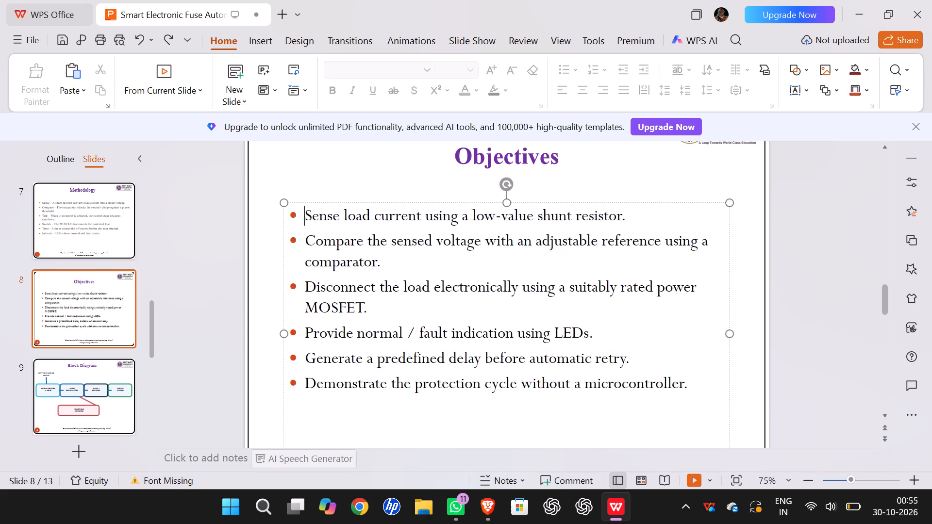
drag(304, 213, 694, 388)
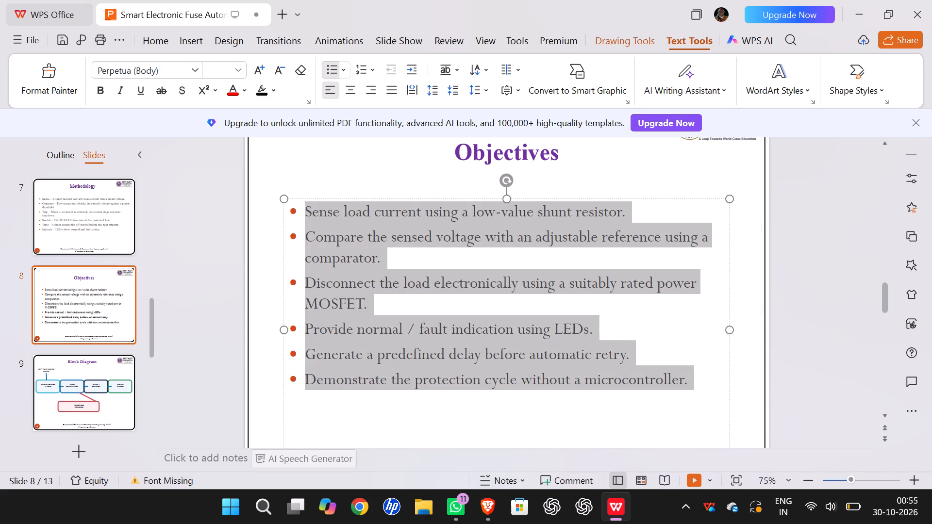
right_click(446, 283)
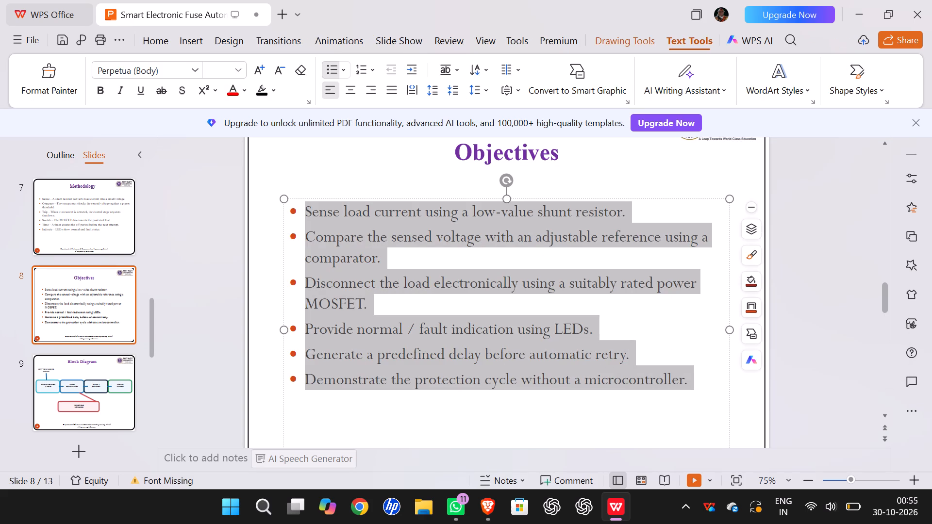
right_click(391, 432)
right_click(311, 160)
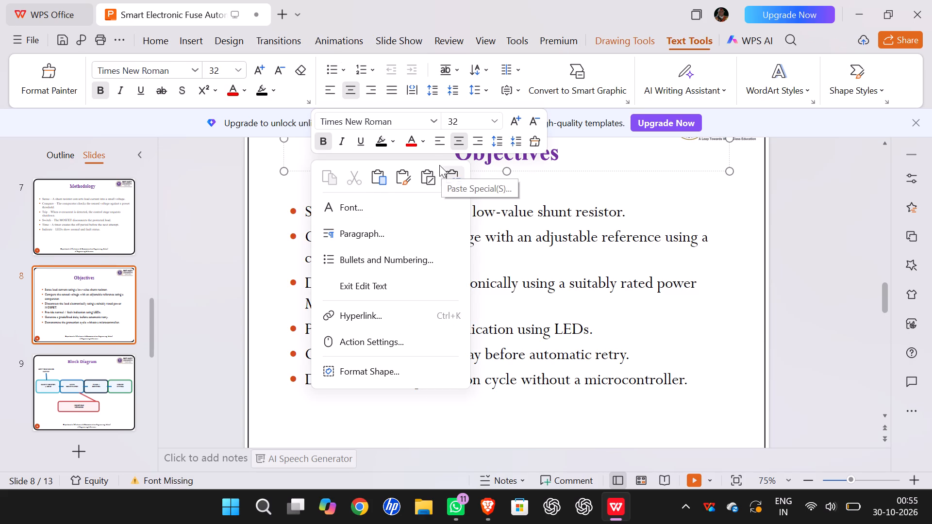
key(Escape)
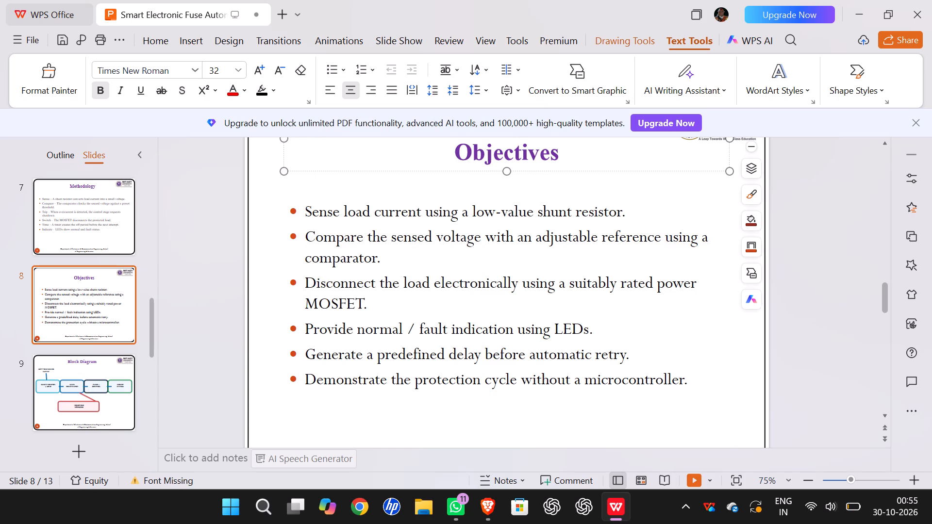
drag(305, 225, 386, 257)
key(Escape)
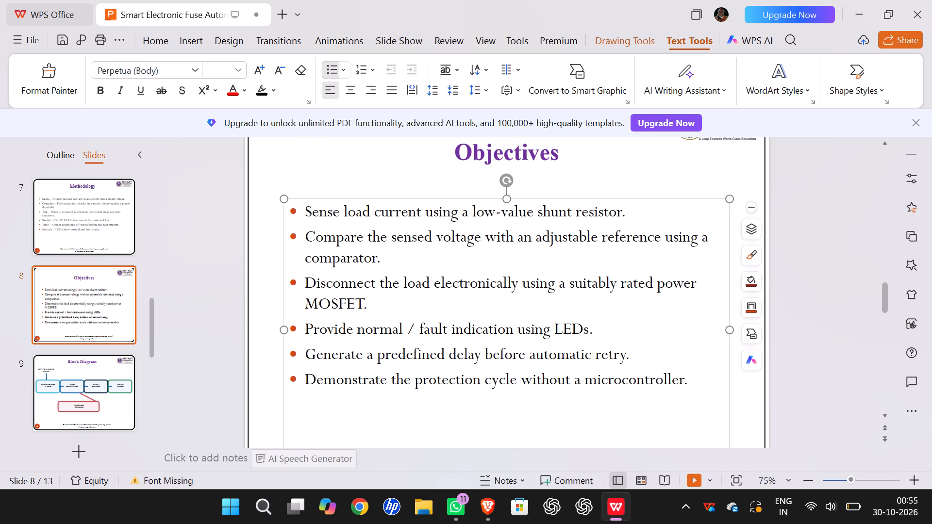
Set the font of all the bullet text on the Objectives slide to Times New Roman.
drag(300, 212, 741, 384)
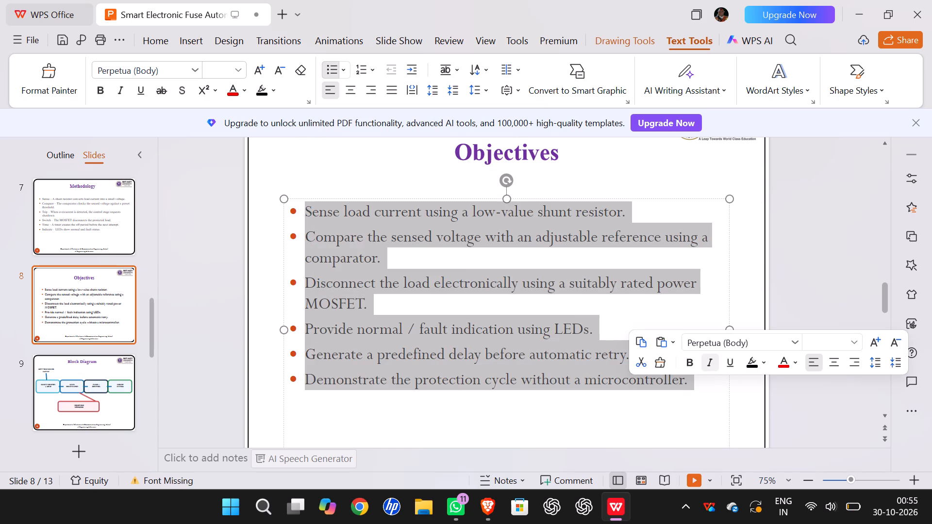
click(716, 343)
click(793, 344)
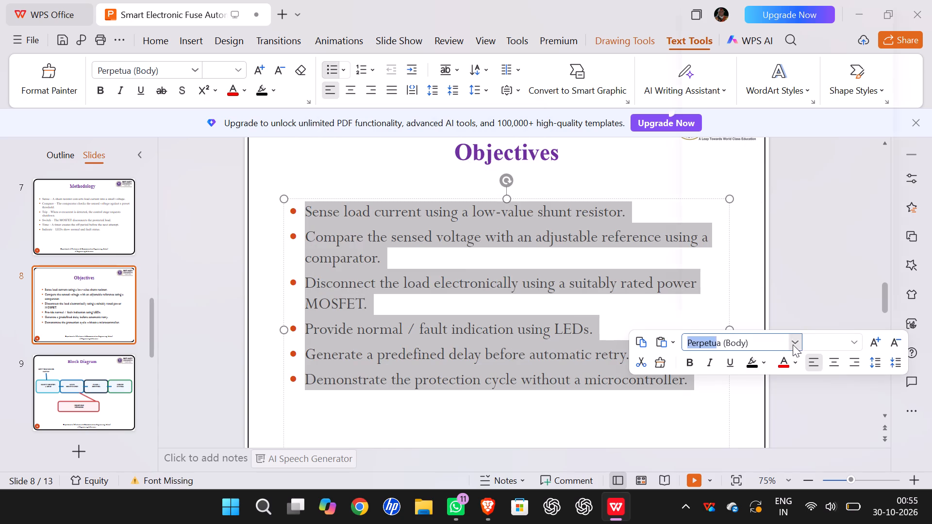
click(753, 53)
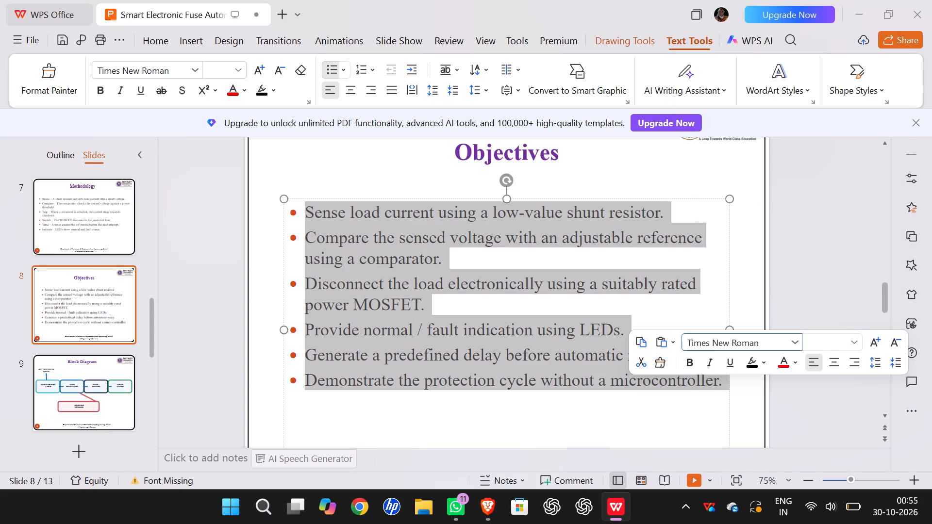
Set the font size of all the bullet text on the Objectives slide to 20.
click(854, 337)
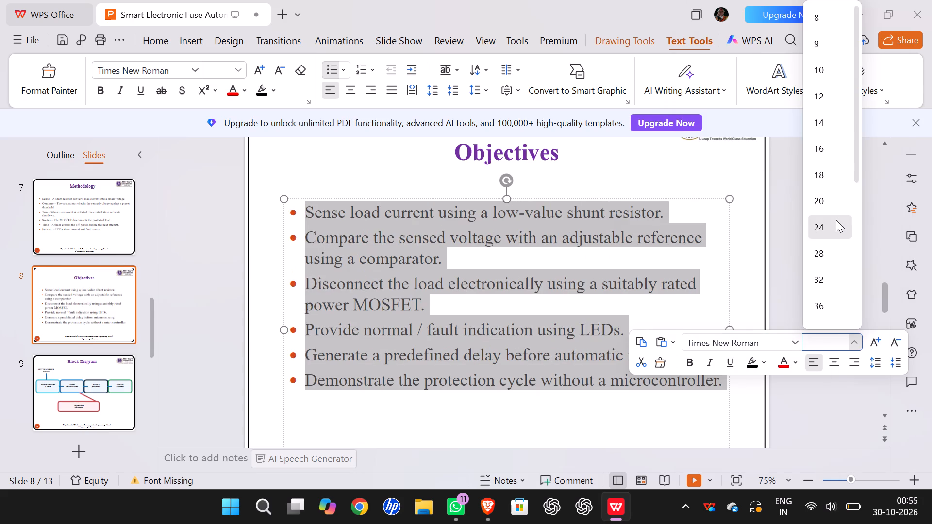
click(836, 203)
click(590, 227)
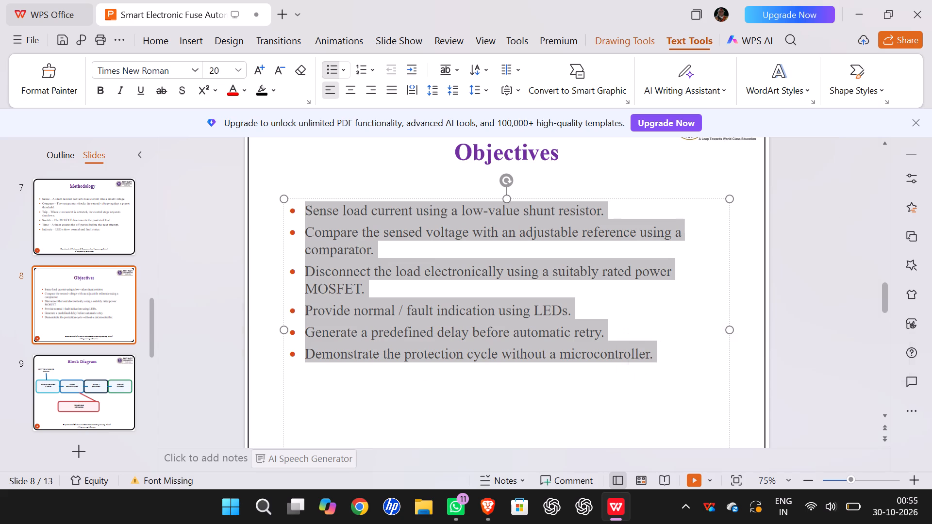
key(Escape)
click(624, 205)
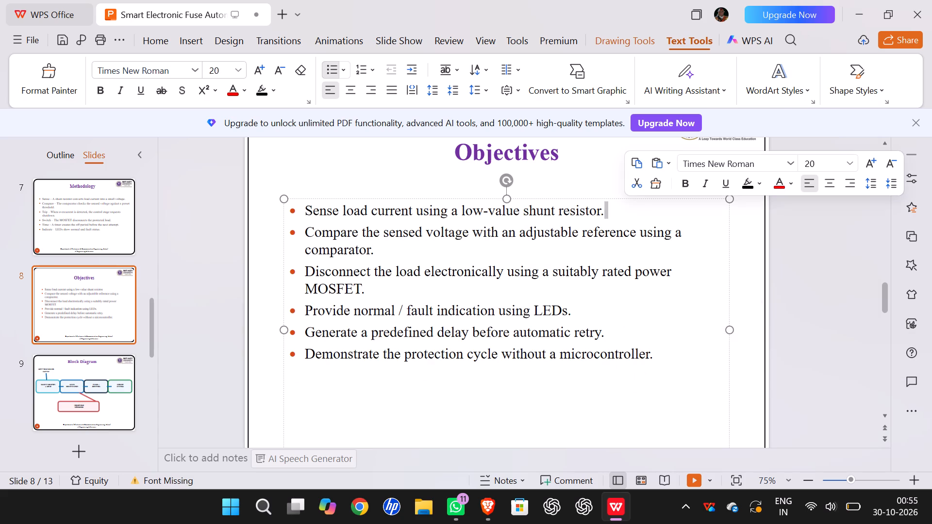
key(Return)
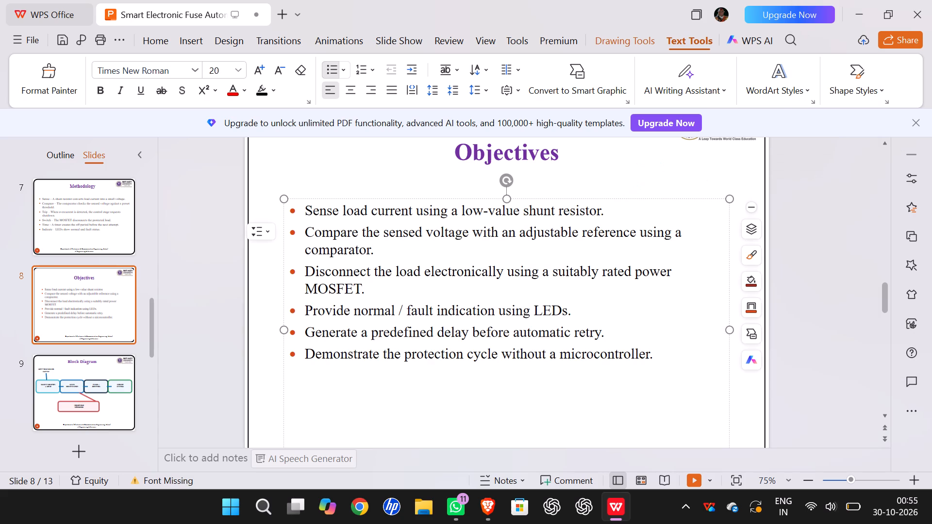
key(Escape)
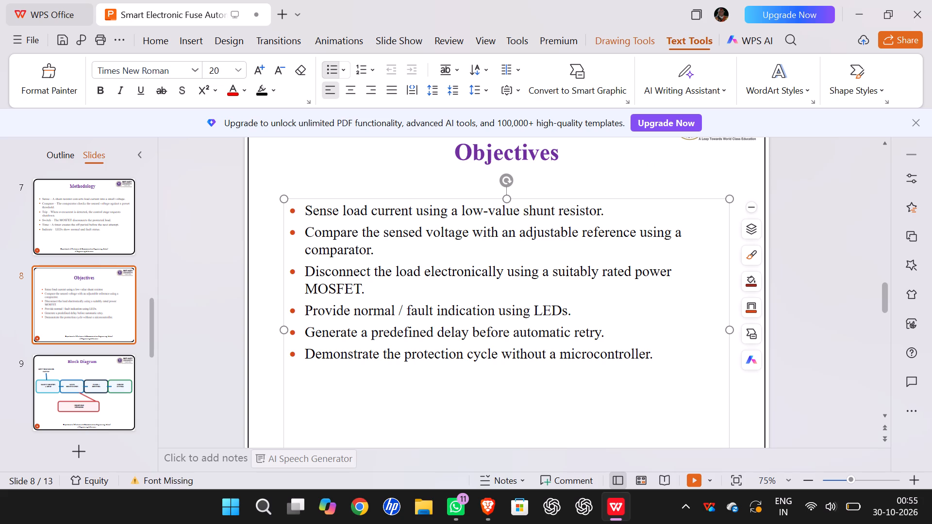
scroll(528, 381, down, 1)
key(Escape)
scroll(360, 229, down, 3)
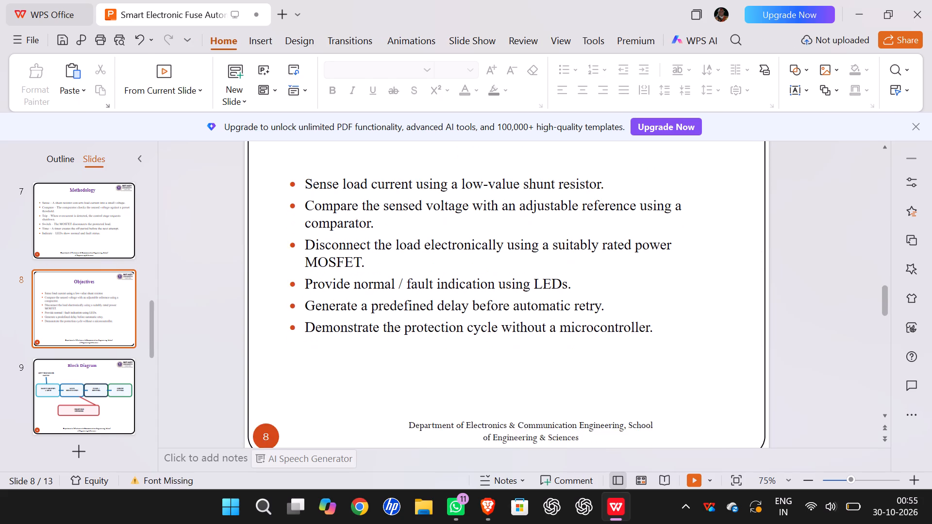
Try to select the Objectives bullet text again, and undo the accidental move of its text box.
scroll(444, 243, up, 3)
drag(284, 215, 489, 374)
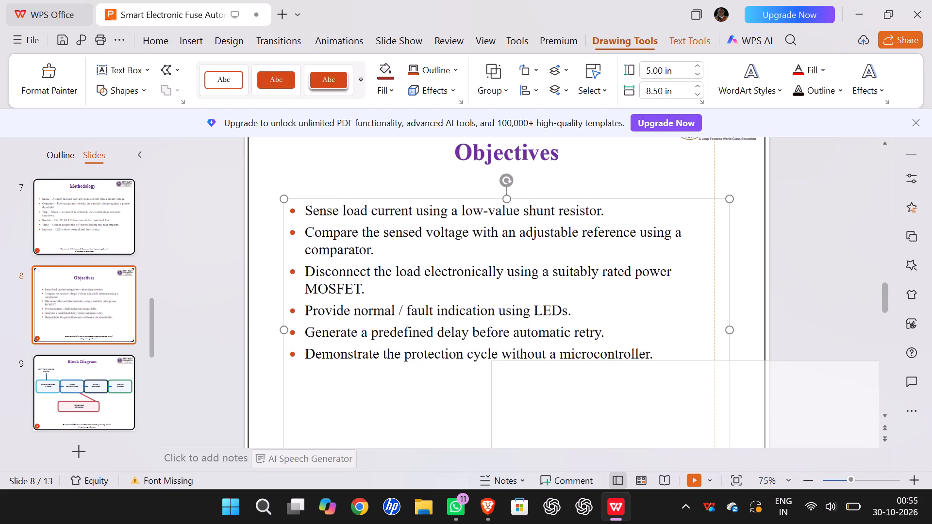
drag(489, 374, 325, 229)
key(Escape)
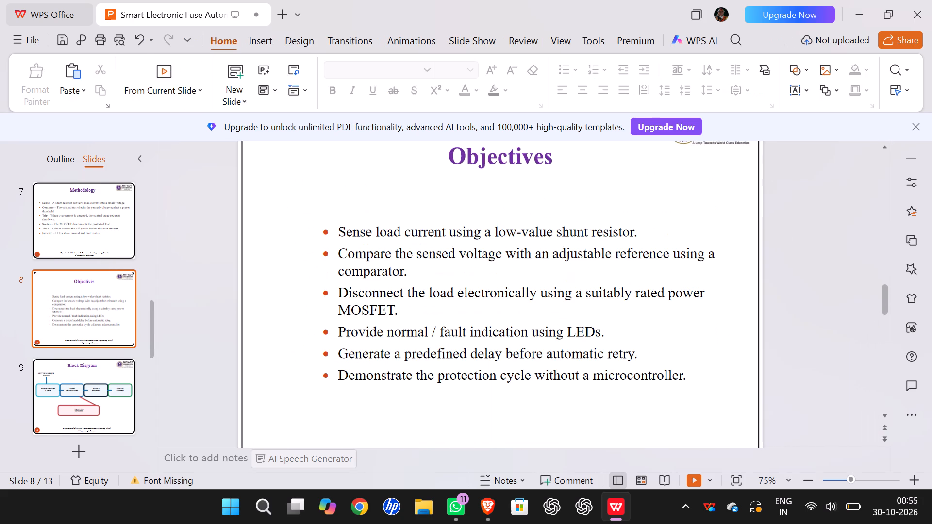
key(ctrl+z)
Review the layout of the Objectives slide and the following Block Diagram slide.
scroll(382, 279, down, 4)
scroll(425, 306, down, 4)
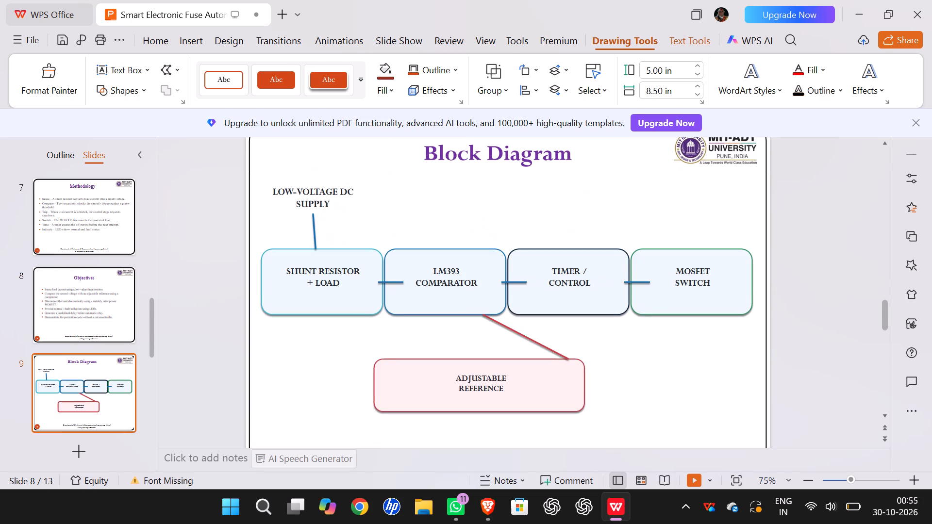
scroll(663, 369, up, 5)
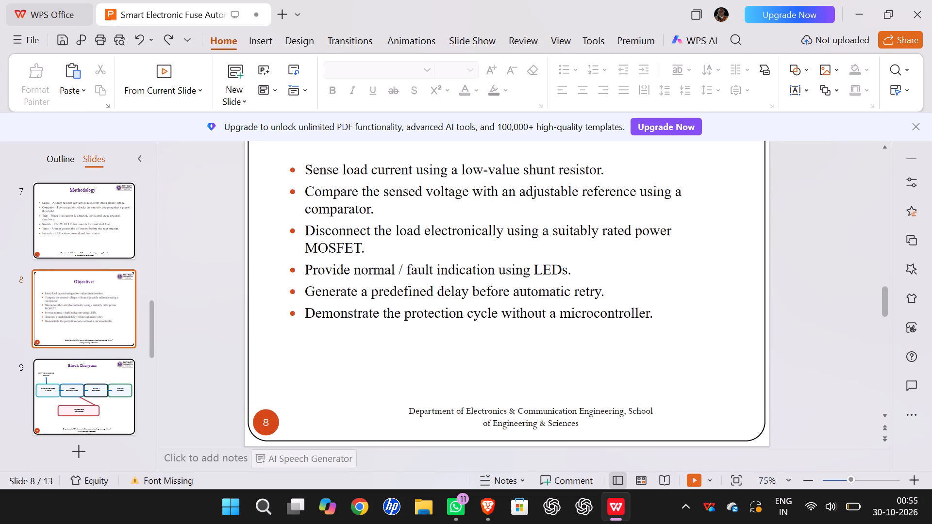
scroll(528, 232, up, 8)
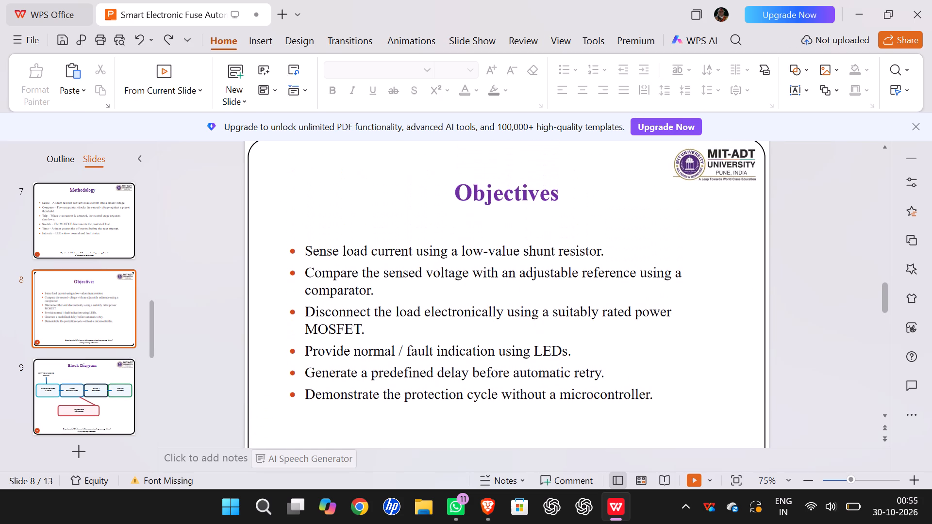
click(299, 263)
scroll(486, 364, down, 2)
scroll(567, 369, down, 7)
scroll(688, 371, up, 2)
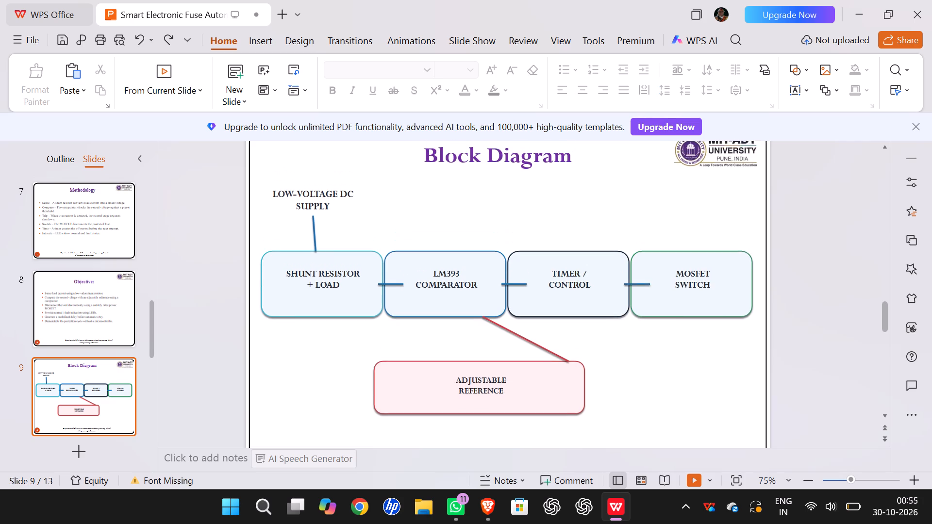
scroll(687, 369, up, 4)
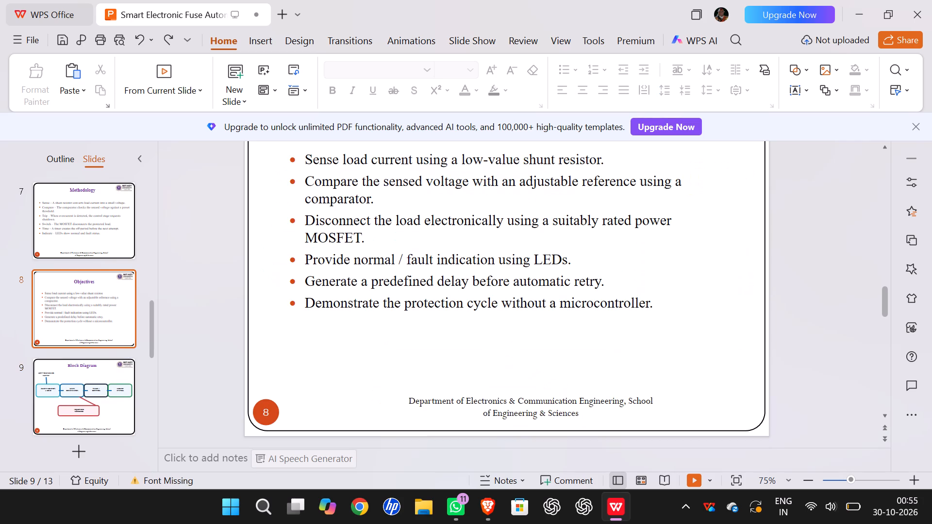
ctrl+scroll(682, 363, down, 2)
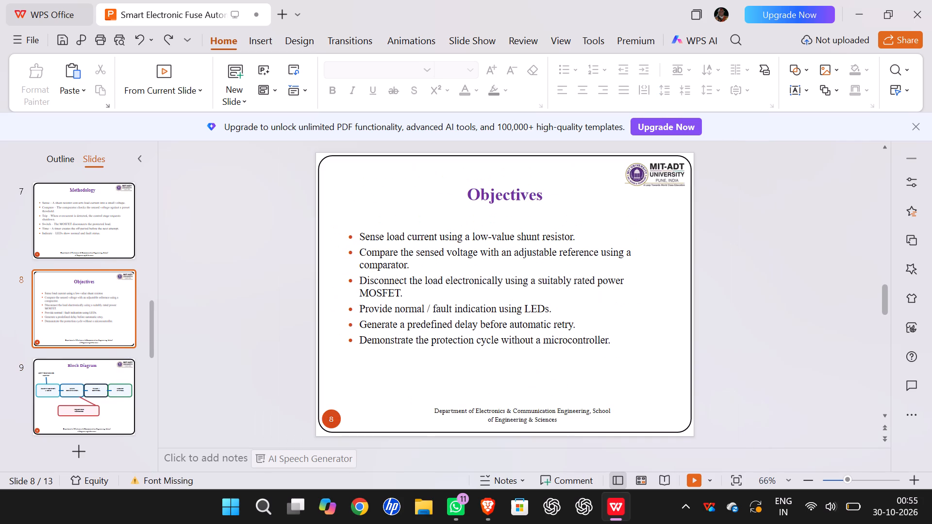
Compare the font and size of the titles and bullet text on the Methodology and Objectives slides.
click(99, 241)
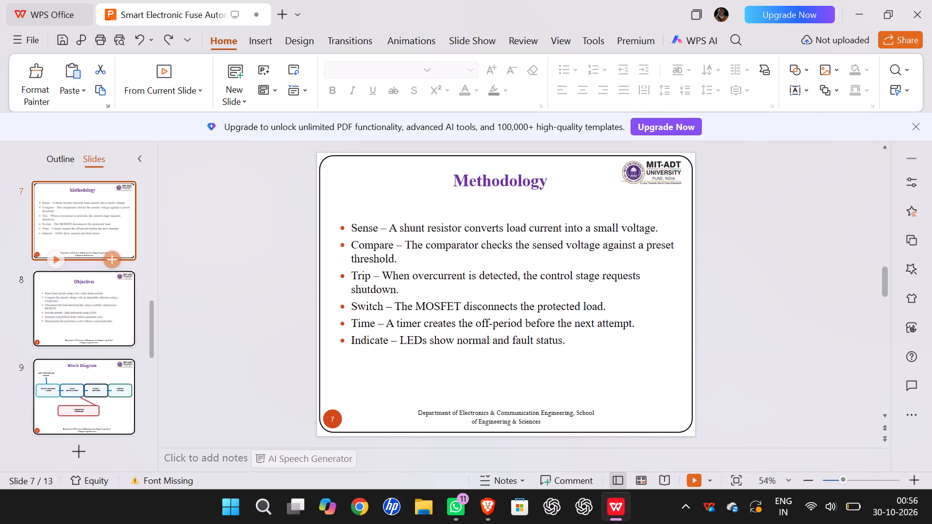
click(466, 181)
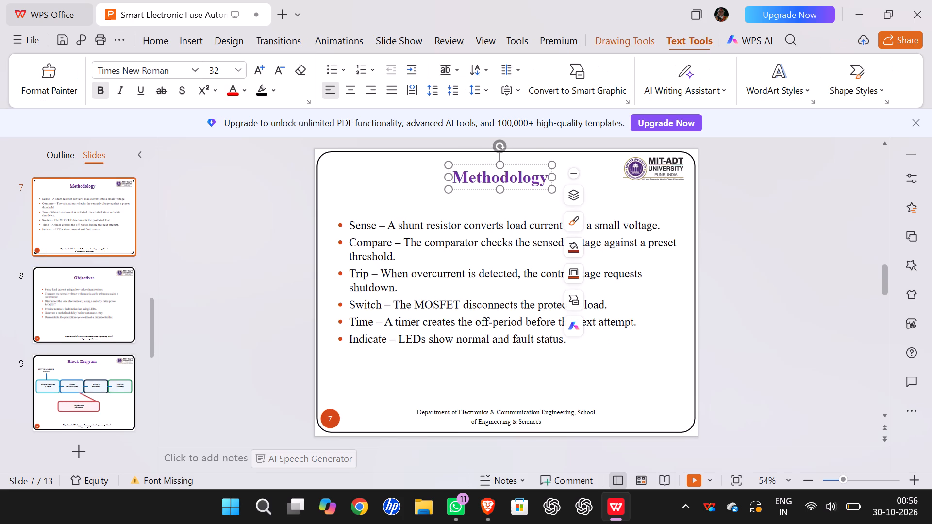
right_click(466, 181)
click(88, 300)
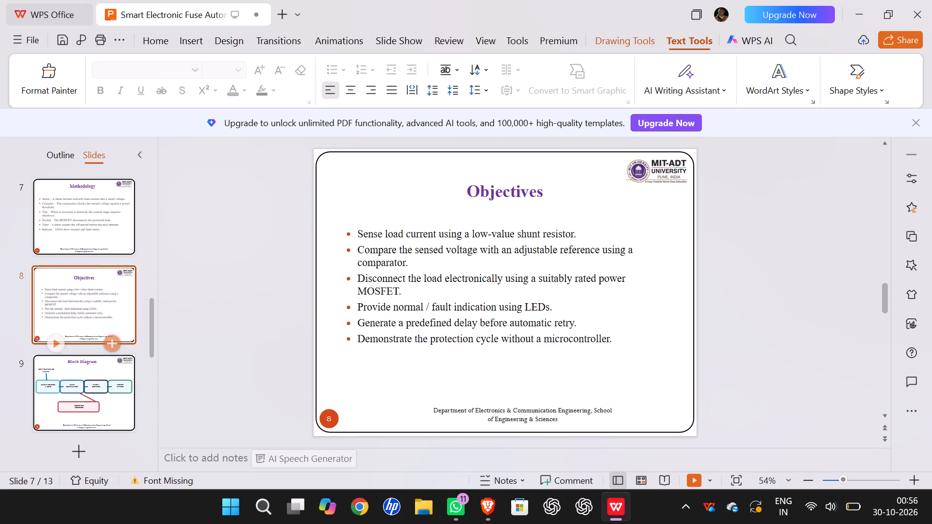
click(523, 203)
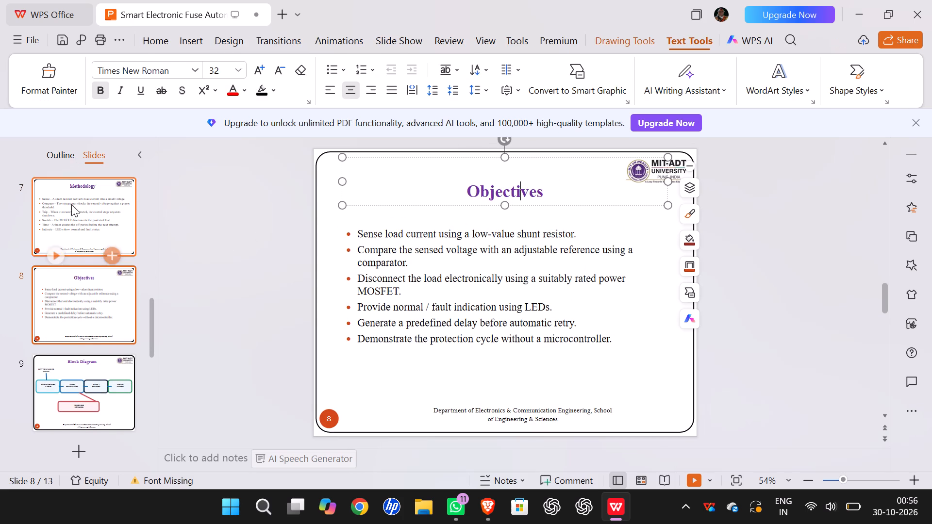
click(98, 285)
click(393, 258)
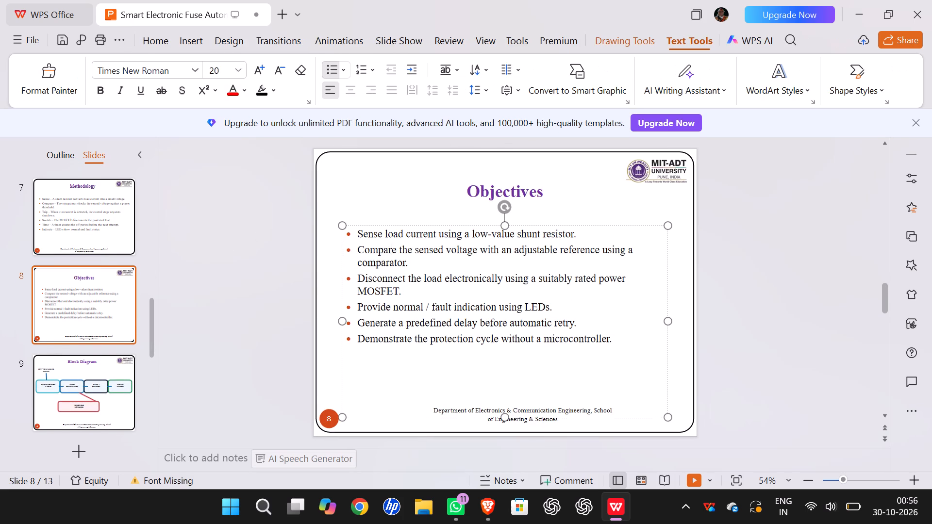
click(83, 376)
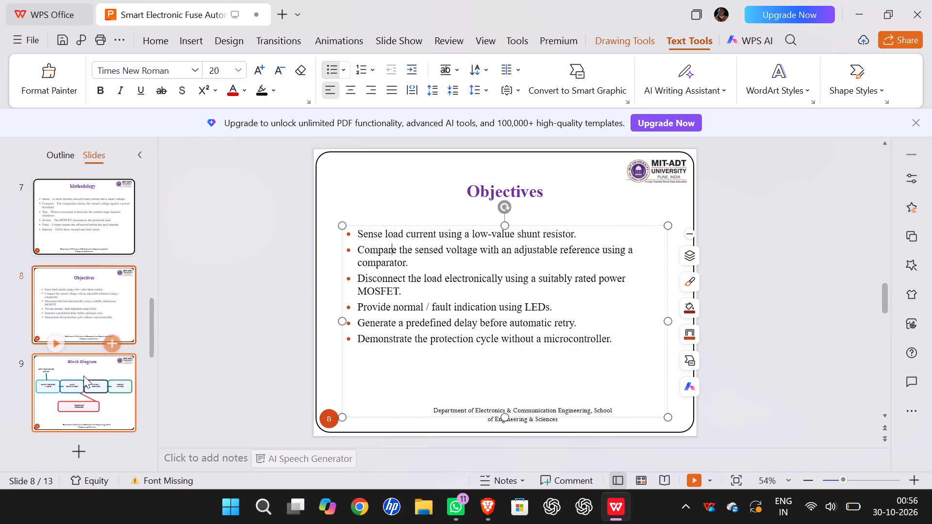
click(59, 302)
click(450, 254)
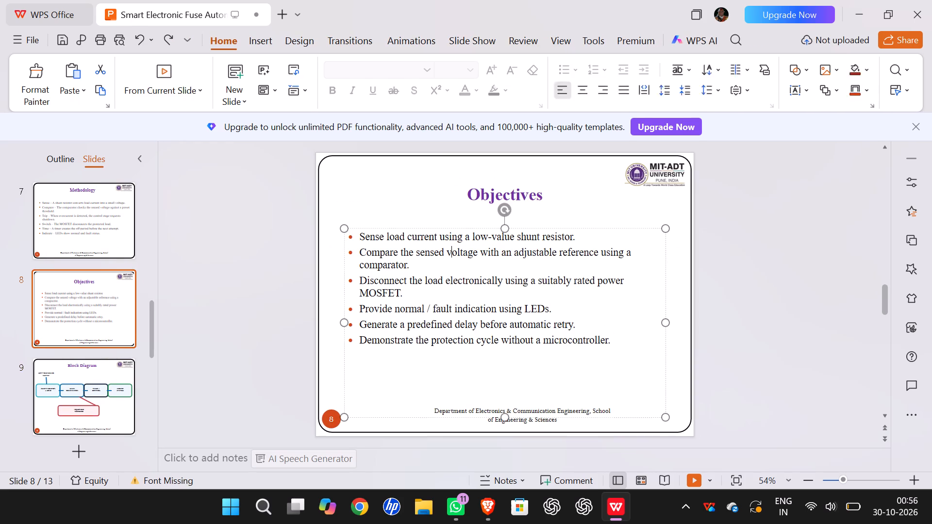
click(117, 189)
click(539, 268)
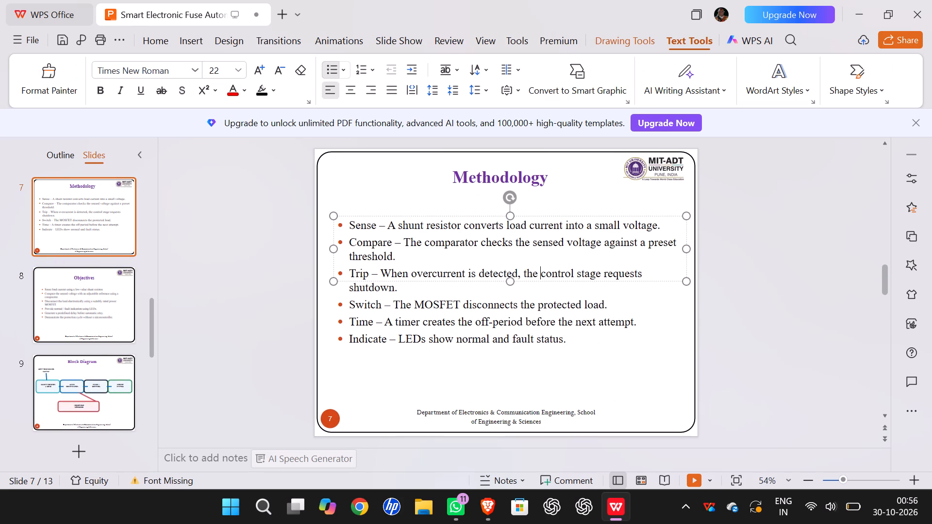
click(346, 184)
drag(348, 227, 595, 357)
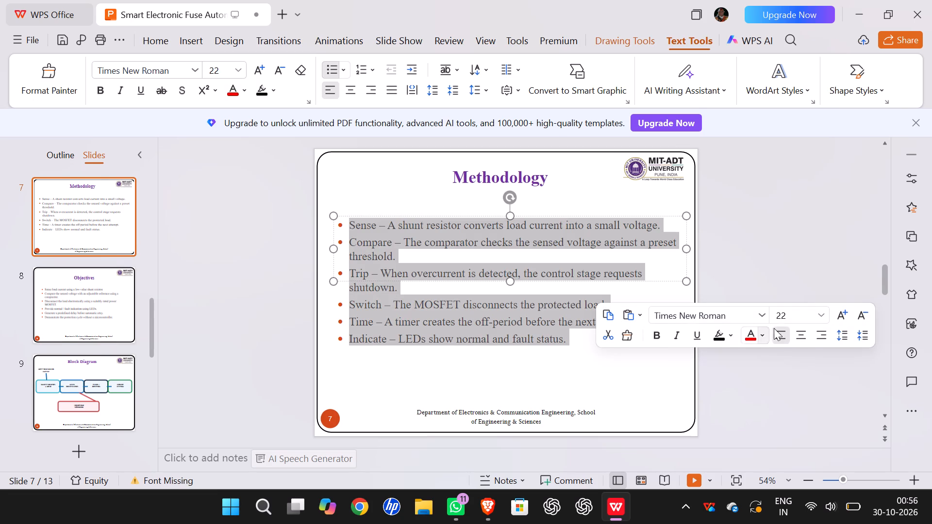
Set the font size of all the bullet text on the Objectives slide to 24.
click(66, 315)
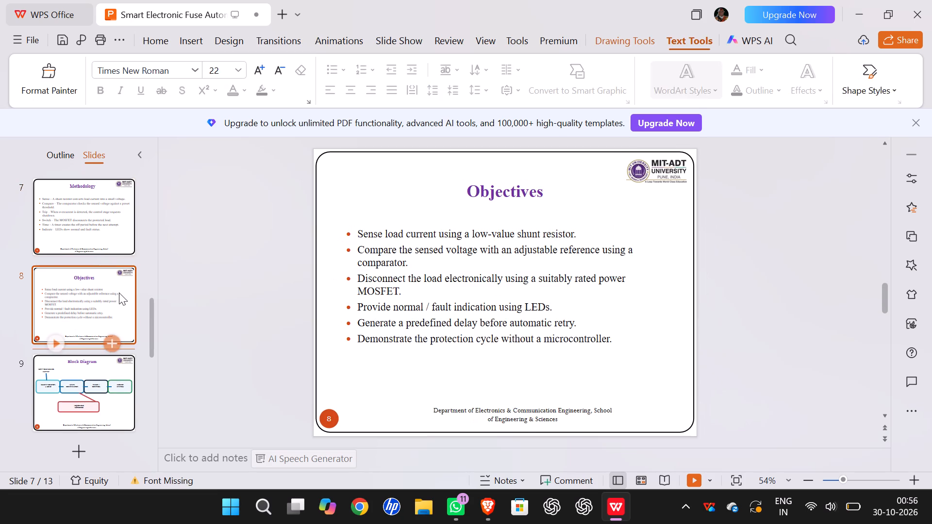
drag(359, 233, 616, 358)
click(858, 318)
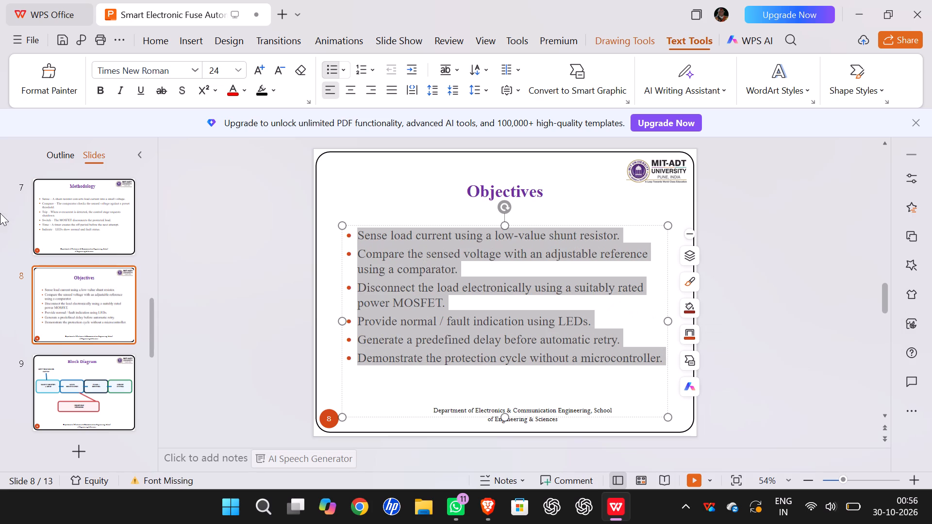
Check the font and size of the bullet text on the Methodology slide.
click(87, 227)
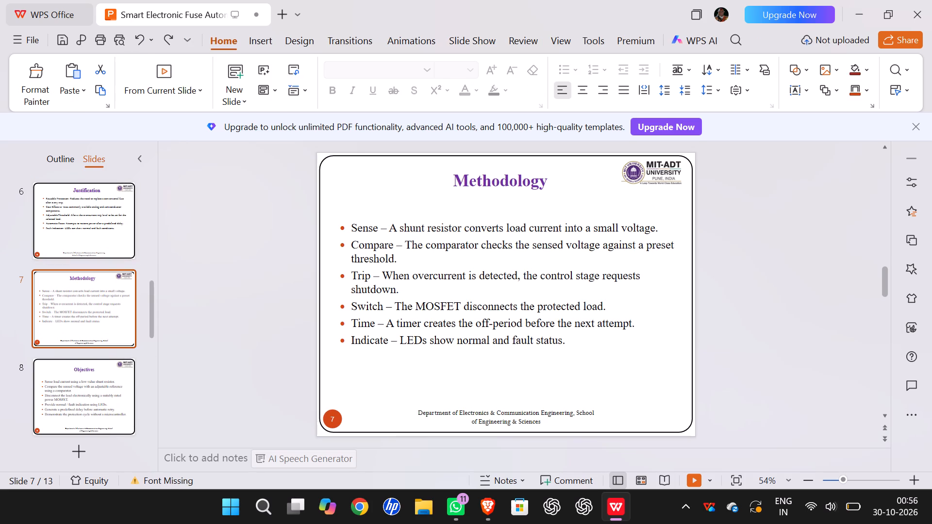
key(Escape)
key(Escape)
drag(347, 229, 453, 307)
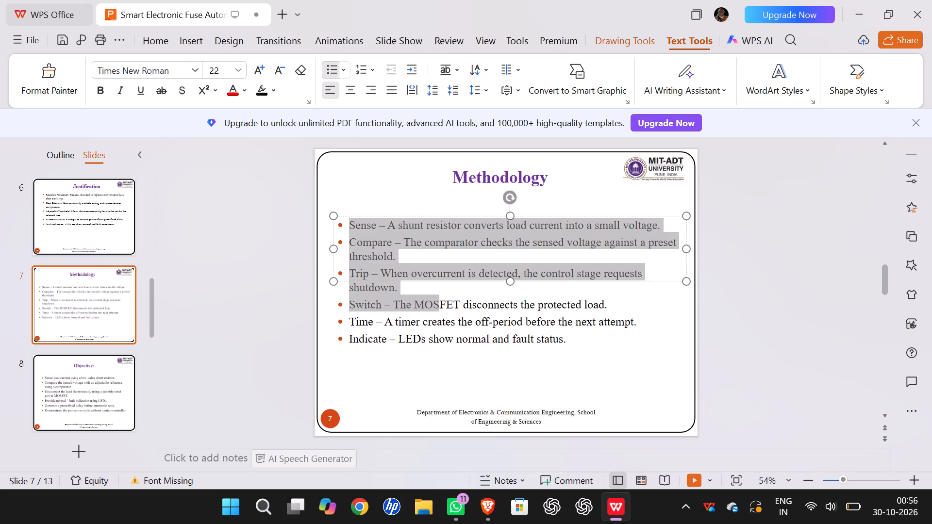
drag(453, 307, 570, 357)
key(Escape)
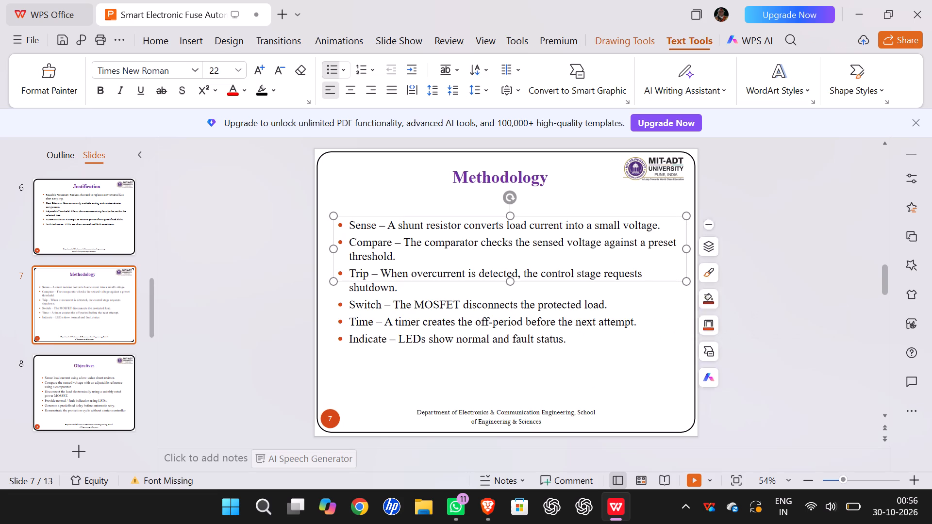
Set the font of all the bullet text on the Justification slide to Times New Roman.
click(92, 220)
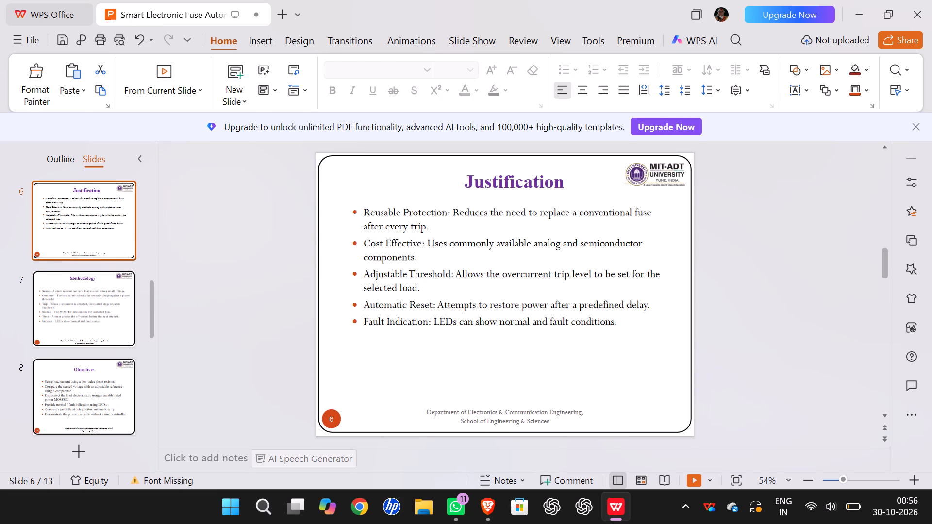
drag(361, 211, 648, 349)
click(728, 309)
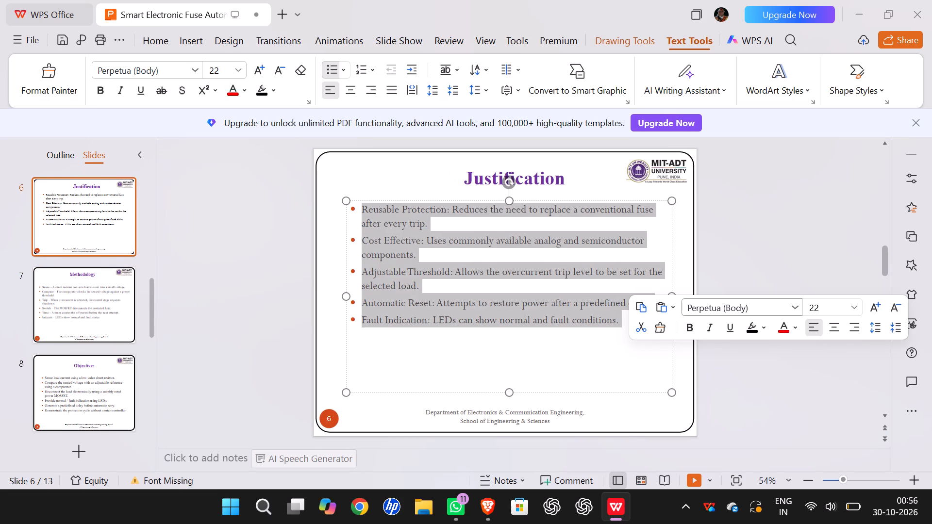
click(799, 310)
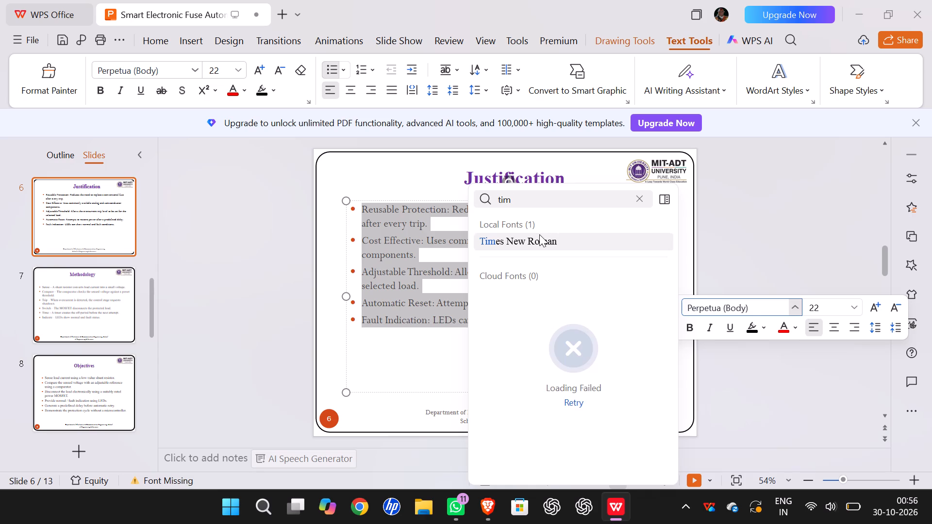
click(539, 234)
key(Escape)
click(169, 215)
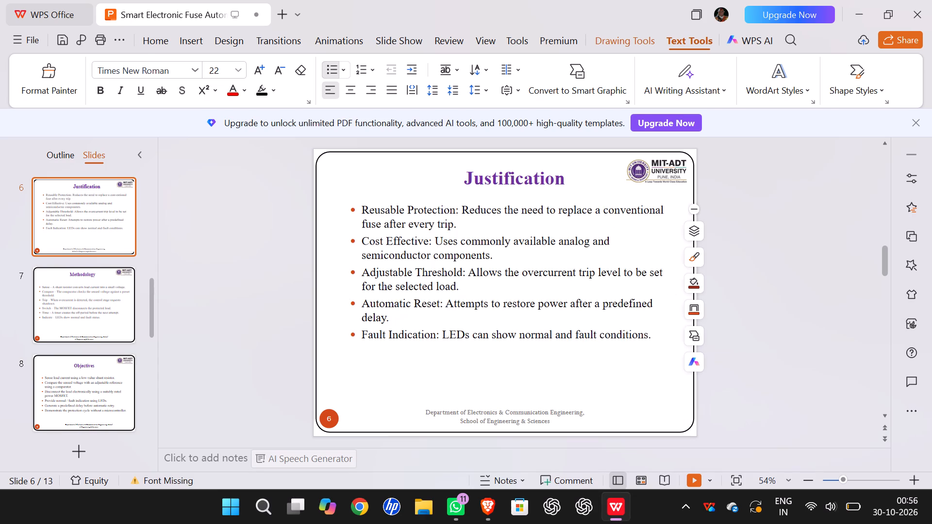
Move the Justification slide's bullet text box slightly down, leaving more space below the title.
scroll(416, 258, up, 1)
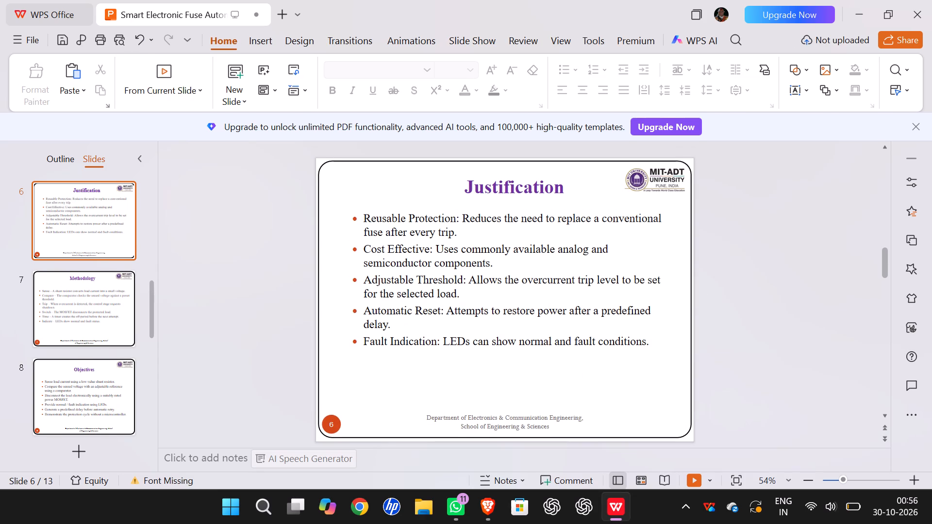
click(348, 210)
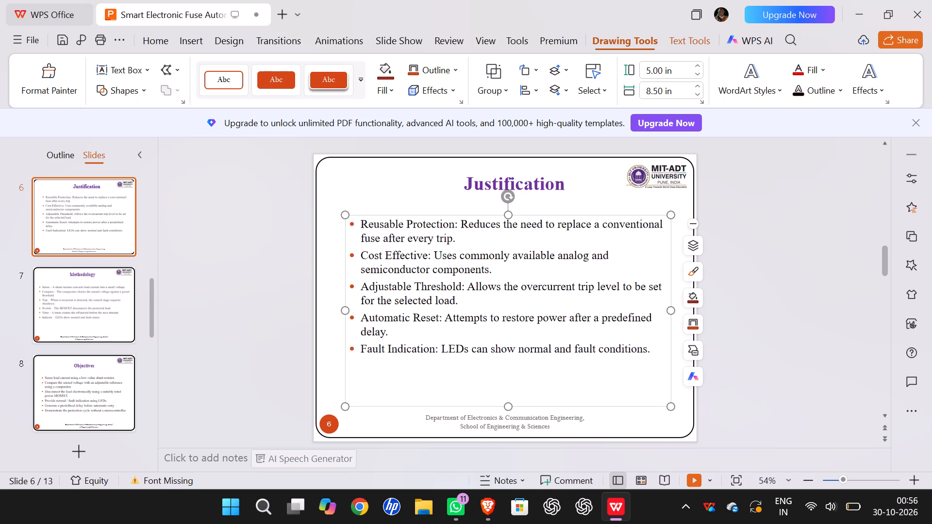
Set the font of the bullets under Identification of Gaps and the SCOPE OF WORK heading on slide 5 to Times New Roman.
key(Escape)
scroll(409, 198, up, 2)
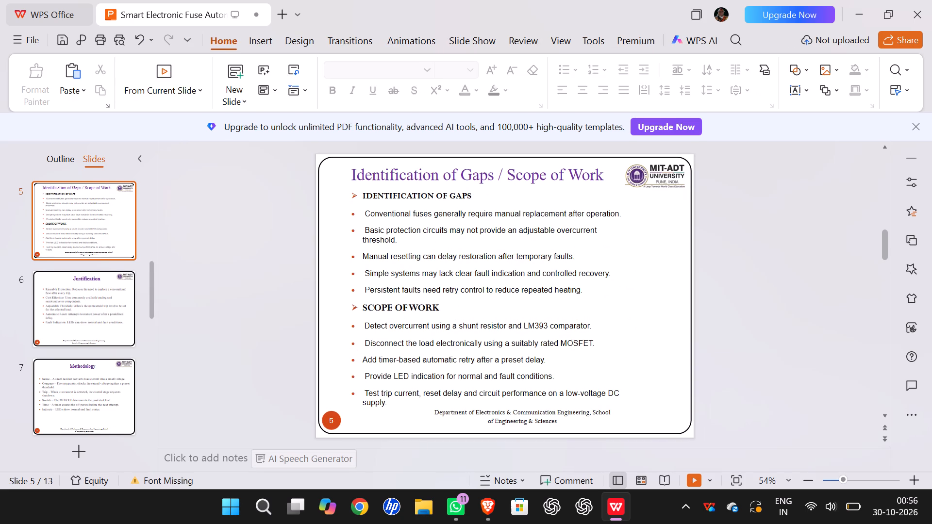
drag(336, 167, 636, 352)
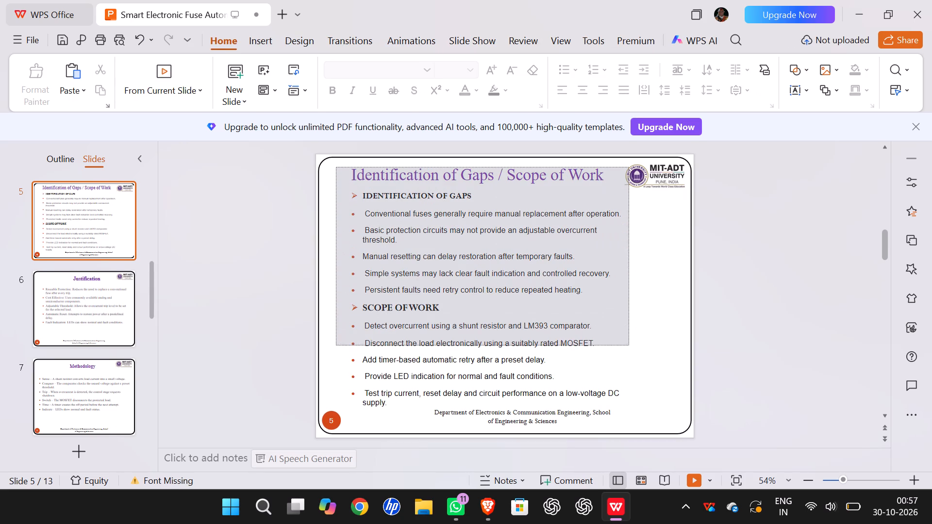
drag(636, 352, 628, 400)
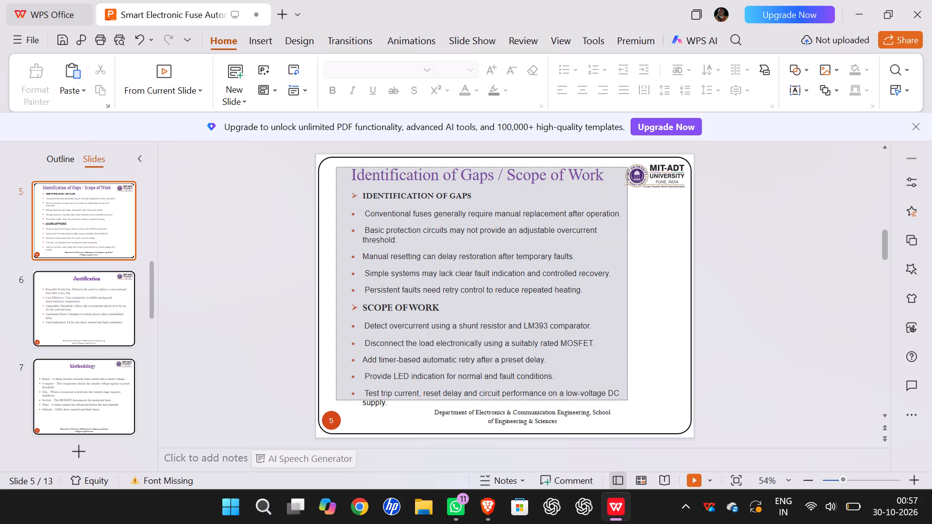
drag(628, 400, 628, 399)
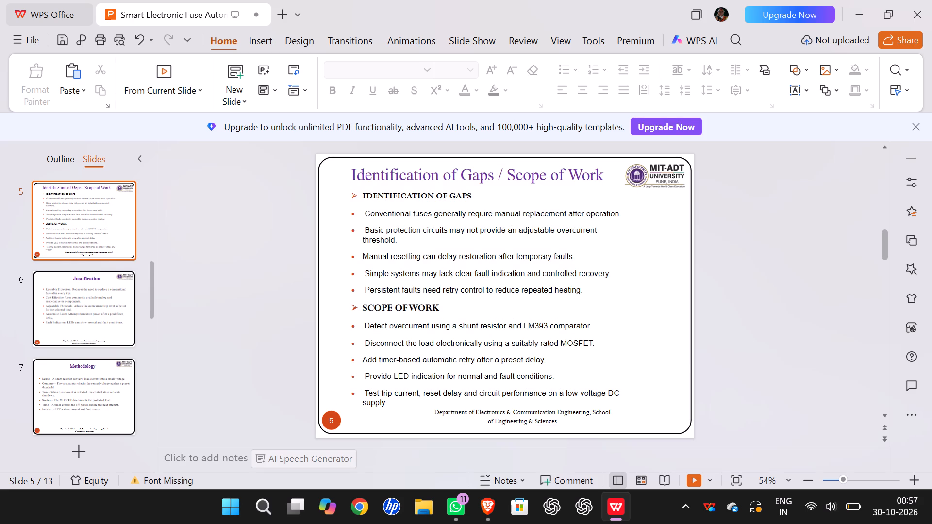
drag(364, 213, 579, 299)
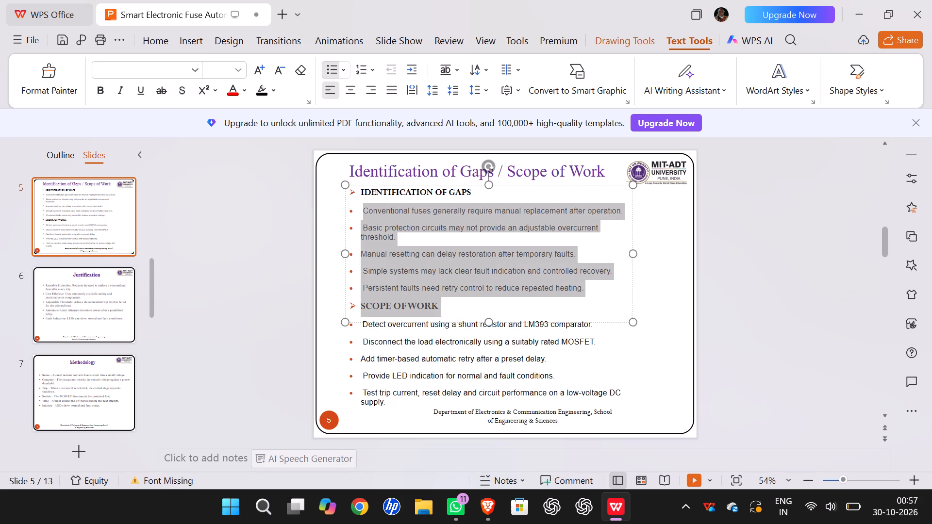
drag(579, 299, 609, 308)
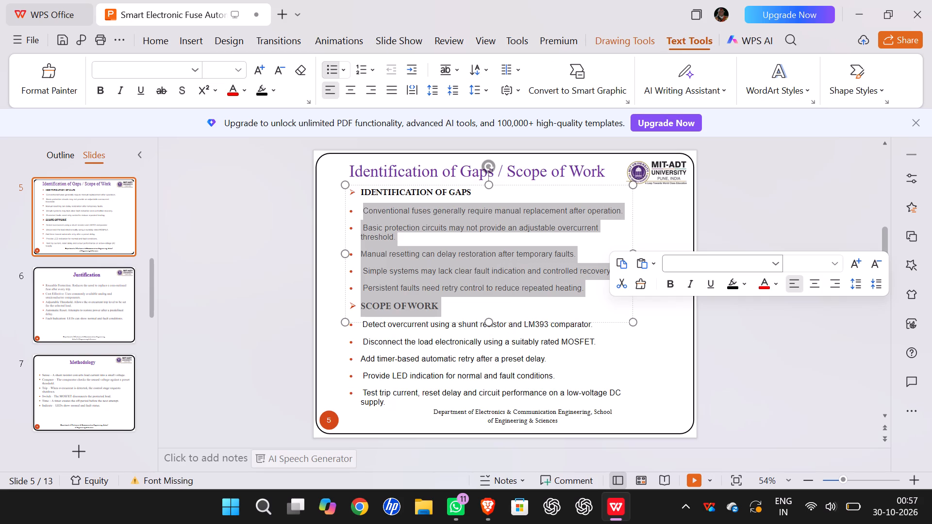
drag(772, 267, 779, 269)
click(559, 234)
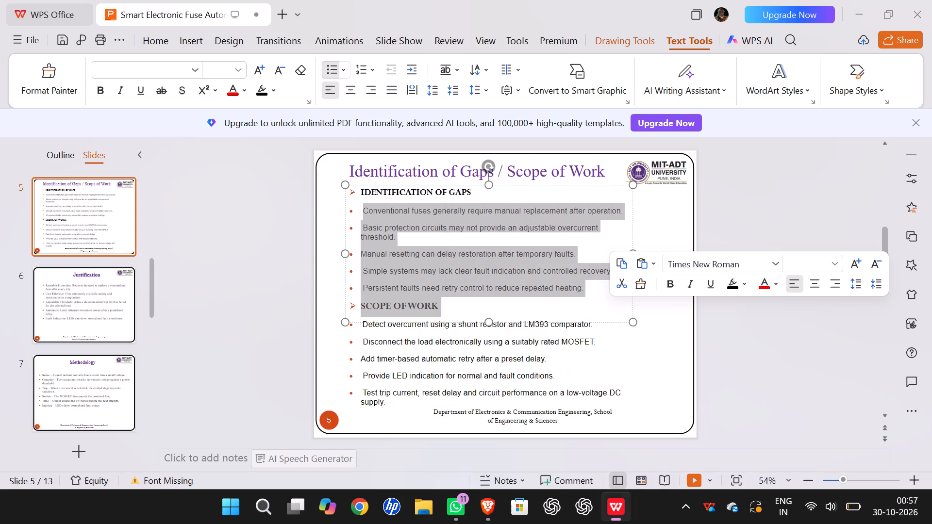
key(Escape)
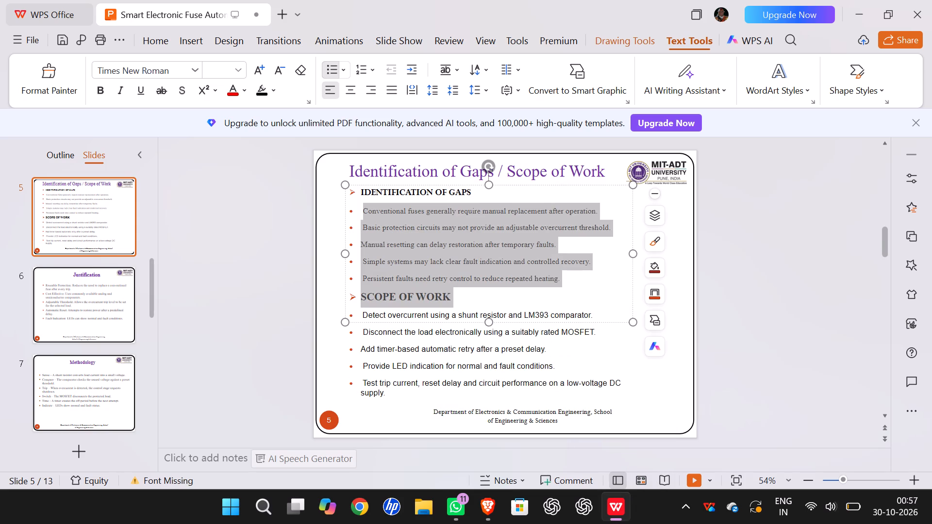
Set the font of all five bullets under the SCOPE OF WORK heading to Times New Roman.
drag(361, 310, 617, 401)
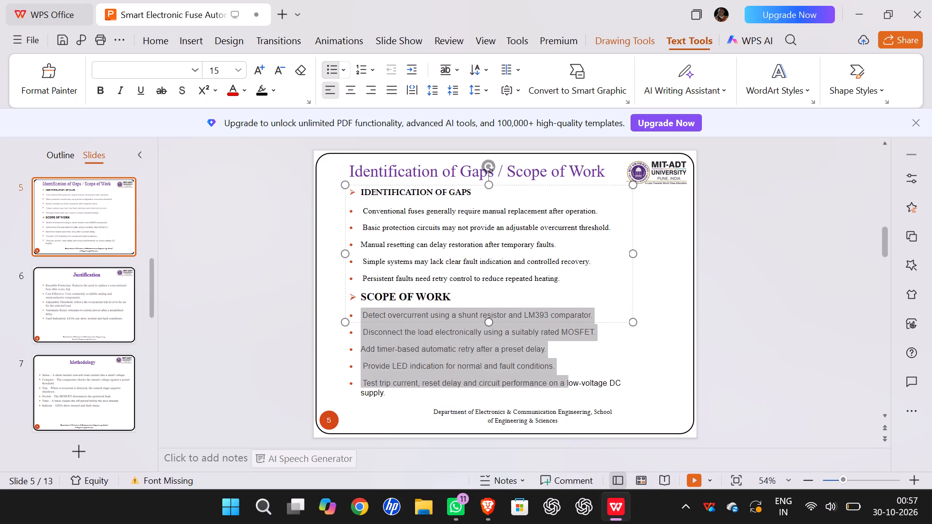
drag(617, 401, 617, 398)
click(786, 346)
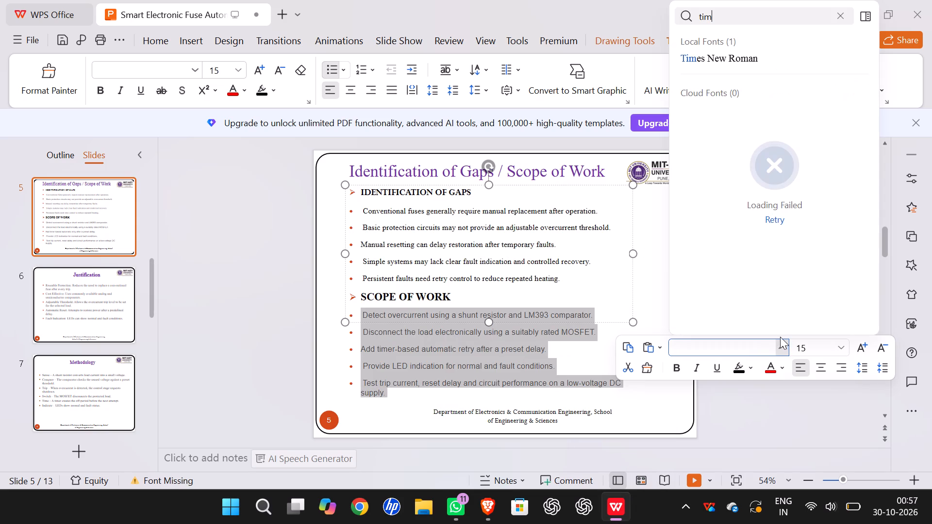
drag(766, 57, 766, 66)
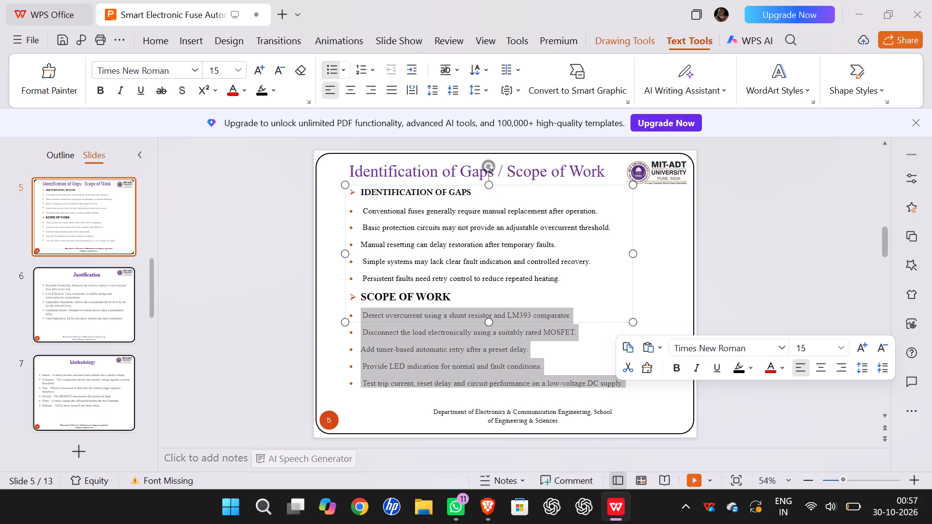
key(Escape)
click(219, 180)
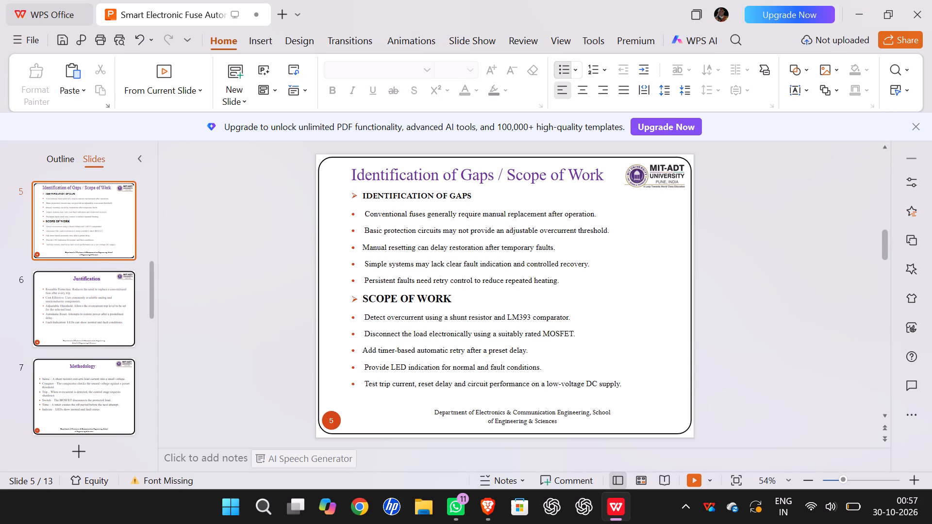
Shift the Identification of Gaps / Scope of Work title box slightly to the right on the slide.
click(344, 173)
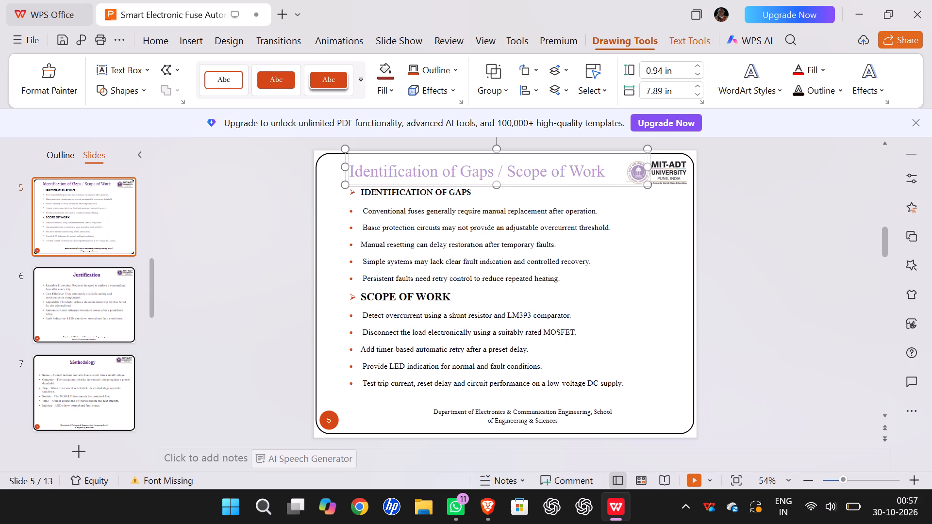
key(Escape)
click(349, 170)
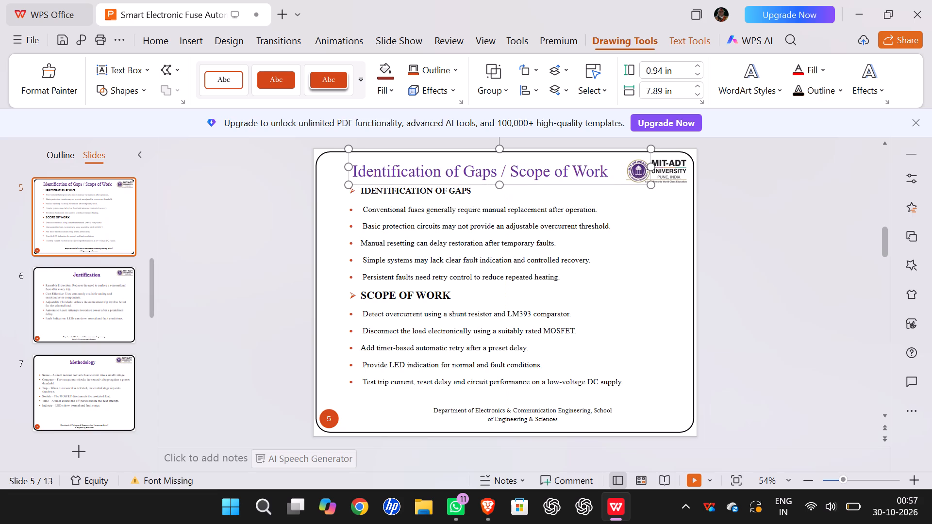
right_drag(382, 159, 373, 163)
key(Escape)
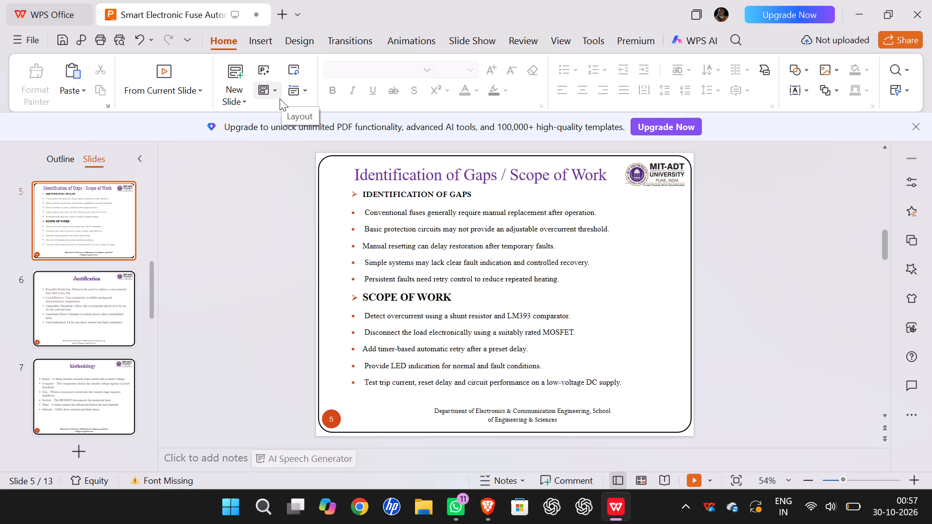
Set the font size of the word "Identification" in the slide title to 32.
click(361, 172)
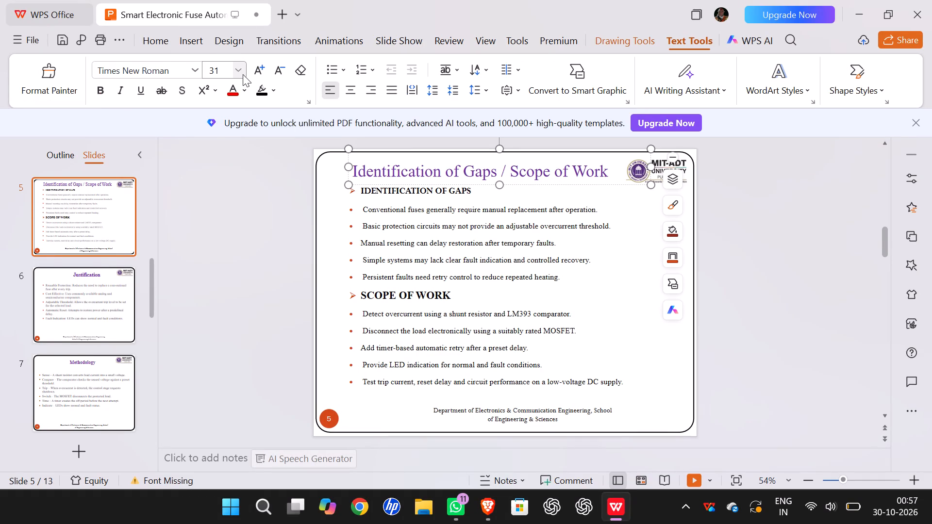
click(243, 73)
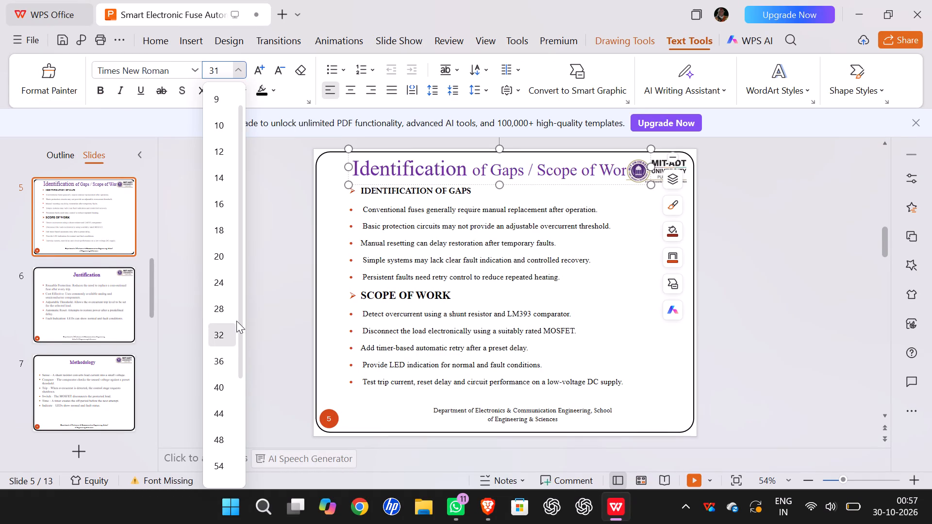
click(221, 341)
Check the Justification slide's title formatting and make the word "Gaps" bold in slide 5's title to match.
click(72, 301)
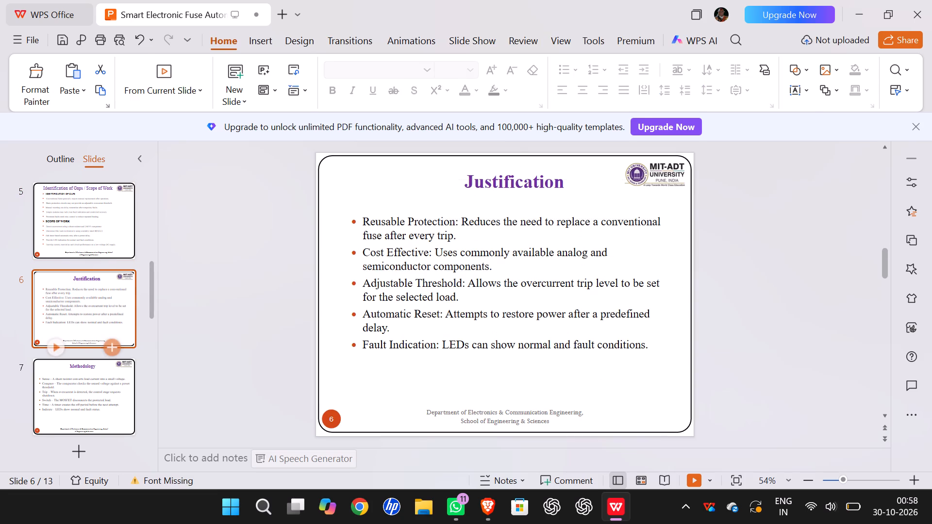
click(523, 185)
click(525, 178)
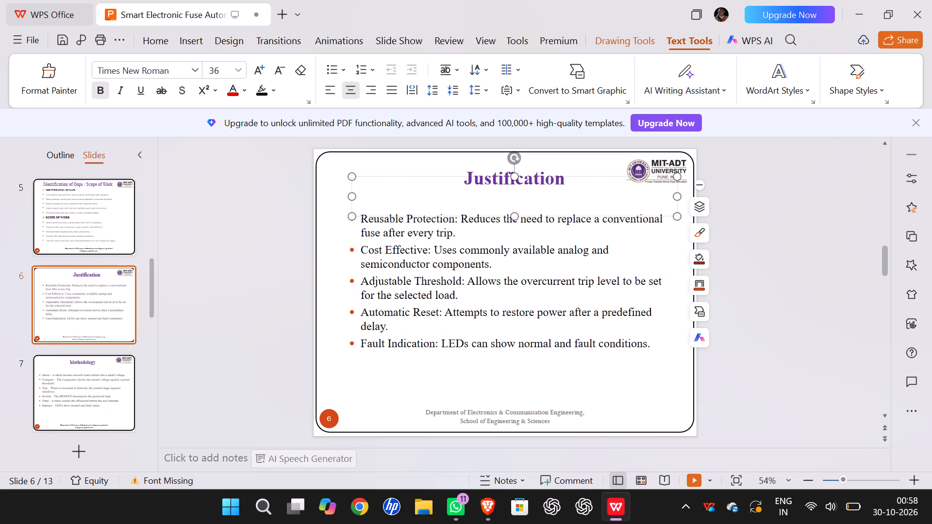
key(Escape)
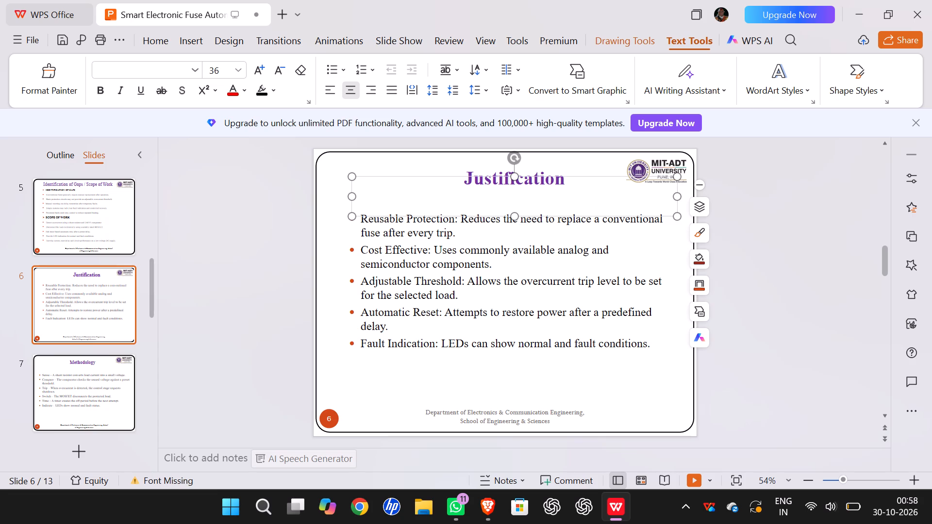
key(Escape)
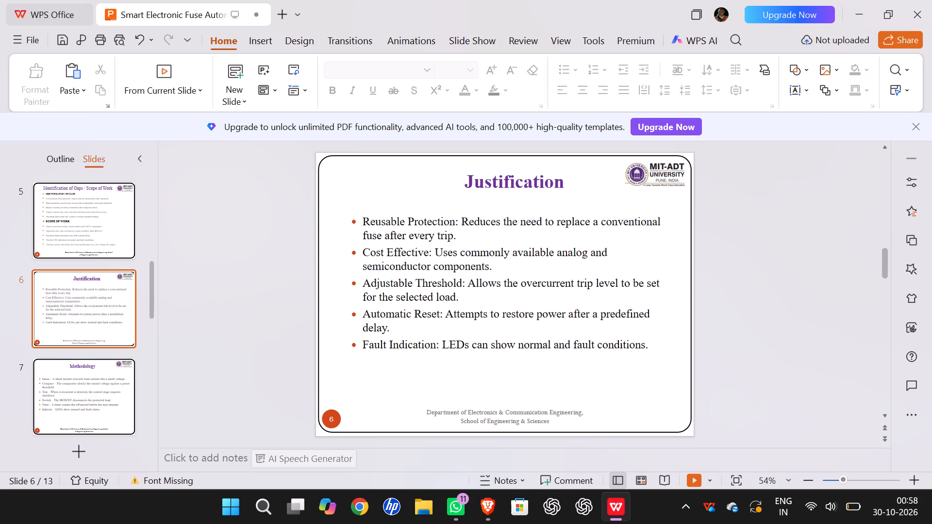
click(99, 207)
click(474, 168)
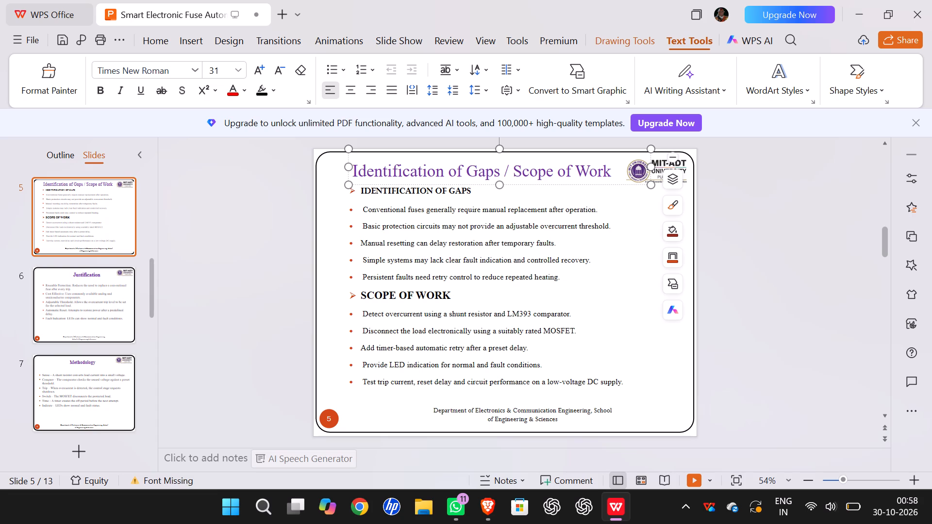
click(100, 92)
key(Escape)
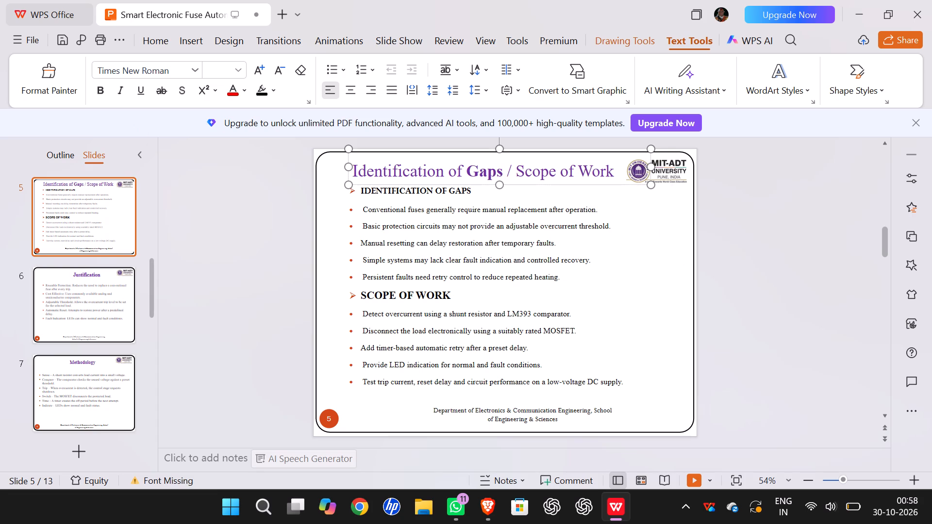
key(Escape)
Make the remaining title words "Identification", "of" and "/ Scope of Work" on slide 5 bold.
drag(342, 171, 621, 190)
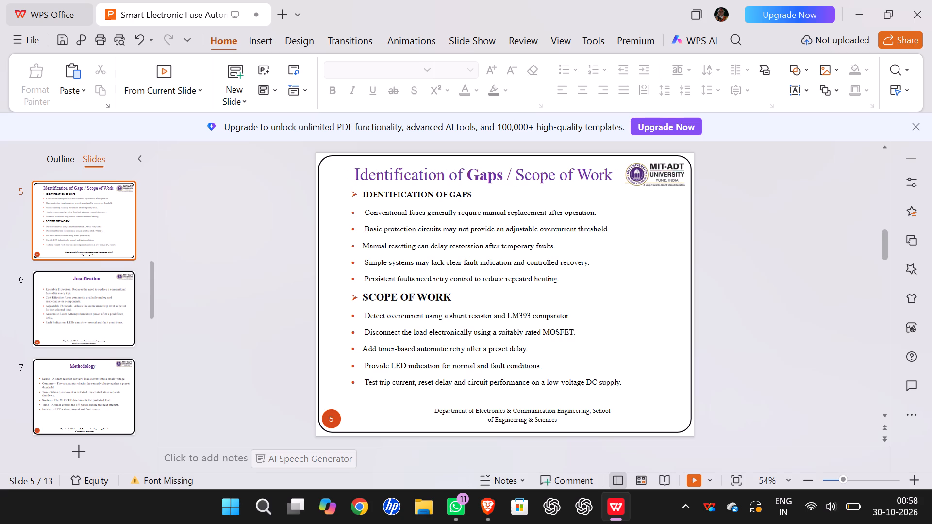
click(376, 166)
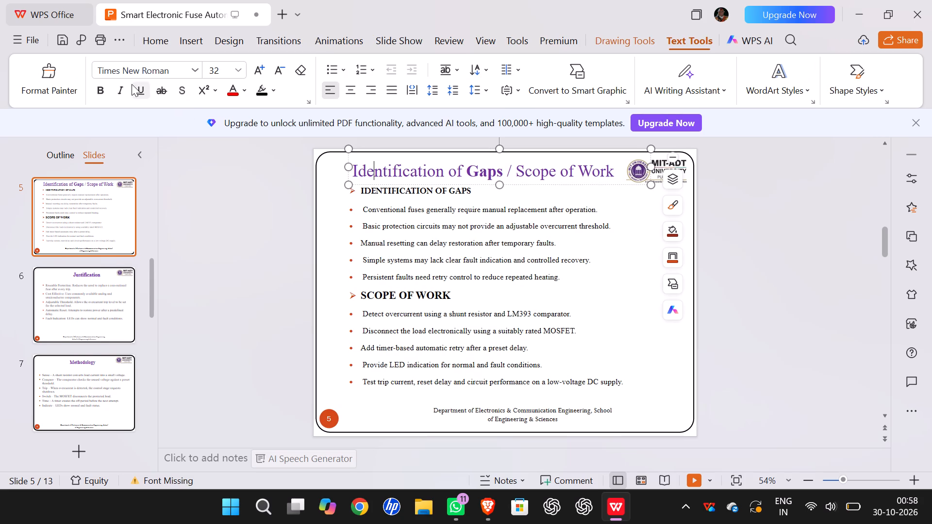
click(104, 87)
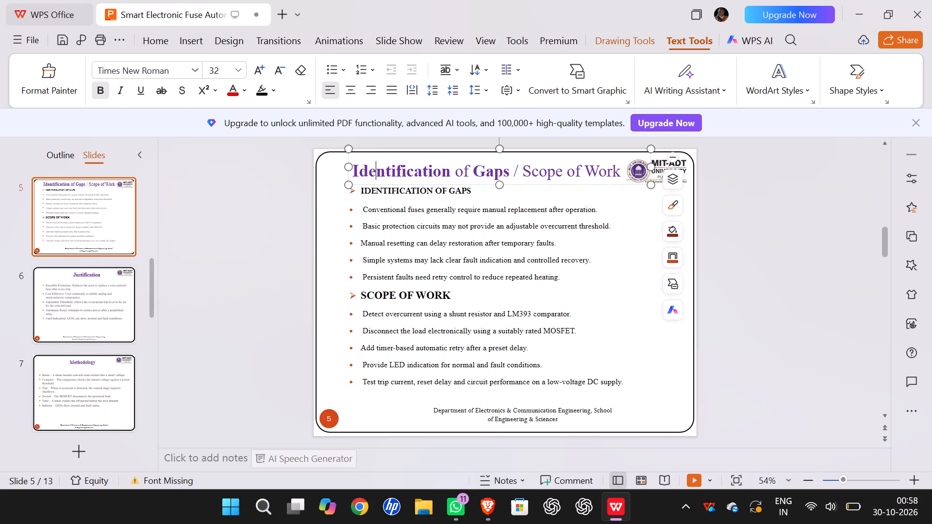
click(463, 170)
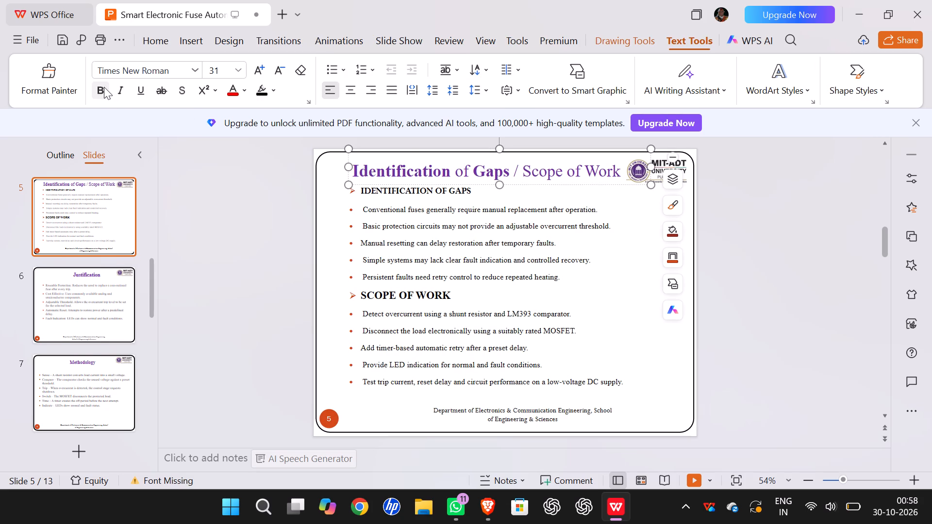
click(103, 87)
drag(514, 166, 514, 169)
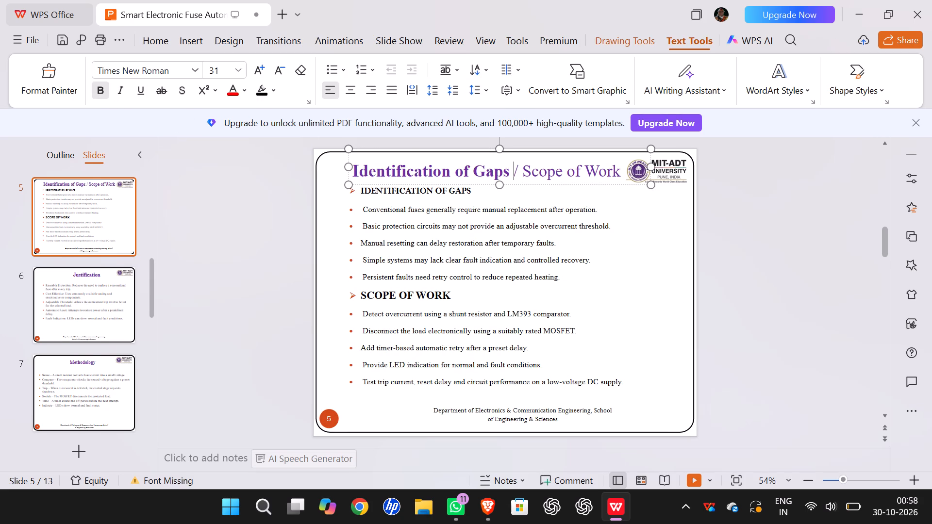
drag(514, 169, 623, 177)
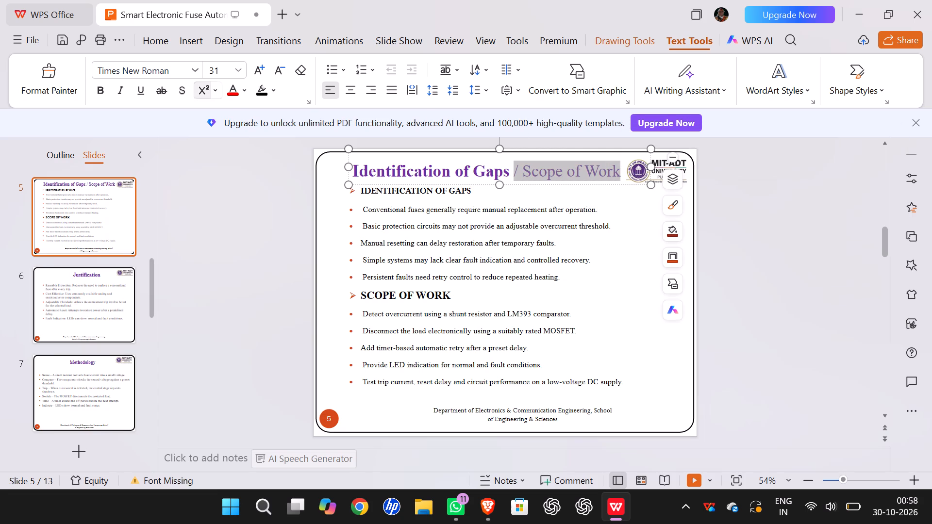
click(101, 88)
key(Escape)
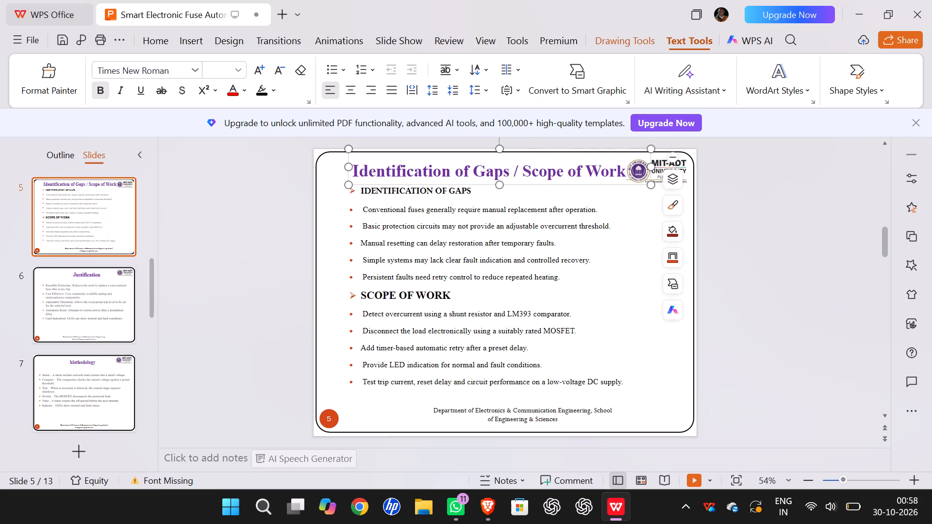
key(Escape)
Center-align the opening "In conclusion" paragraph on the Conclusion slide.
scroll(400, 216, up, 3)
scroll(383, 215, down, 5)
scroll(154, 269, down, 5)
scroll(5, 380, down, 1)
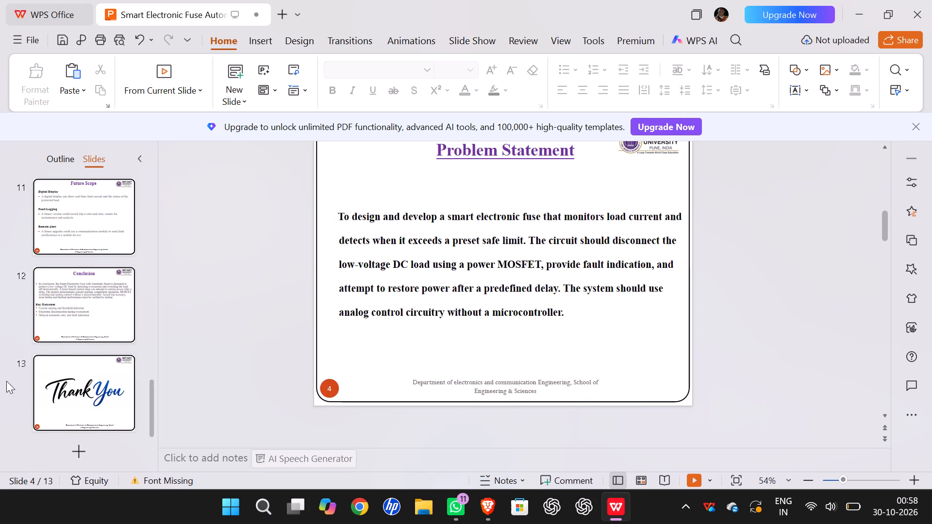
scroll(6, 381, down, 1)
click(51, 320)
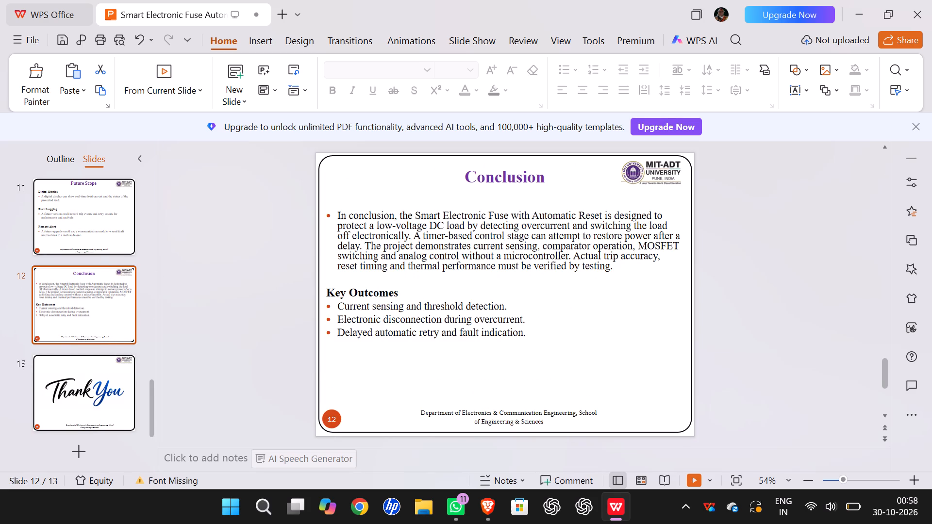
click(361, 231)
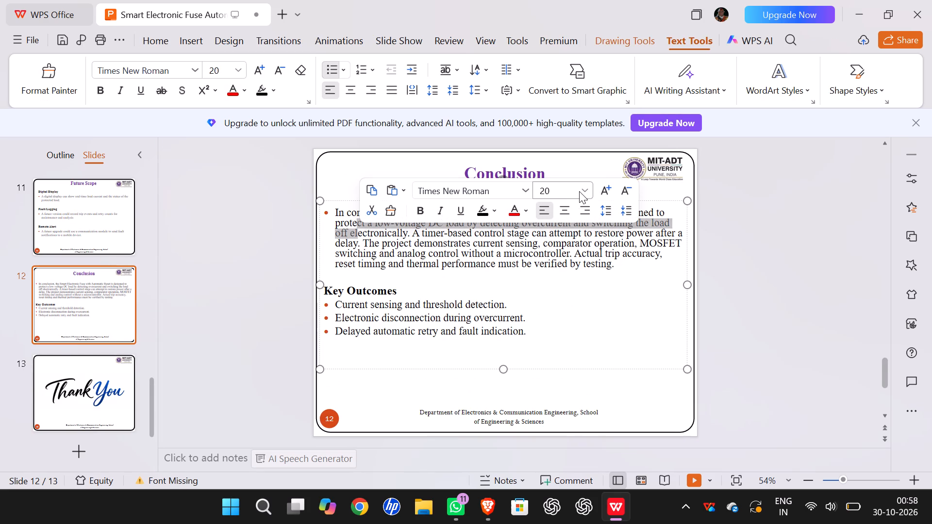
click(568, 214)
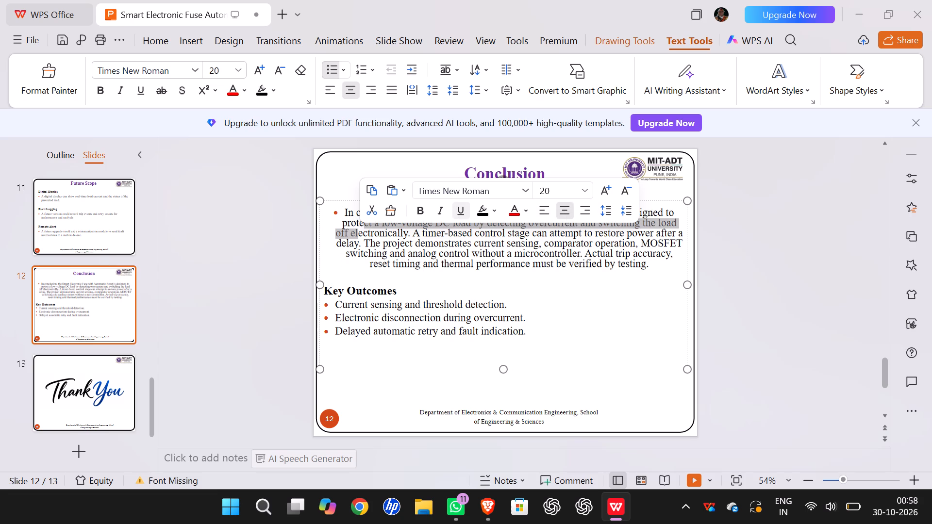
Left-align the opening "In conclusion" paragraph on the Conclusion slide.
click(543, 209)
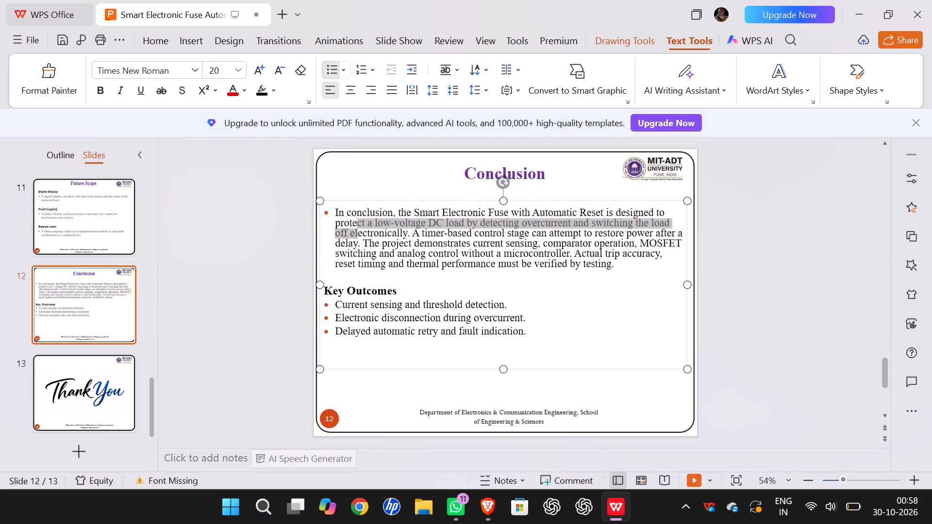
click(333, 306)
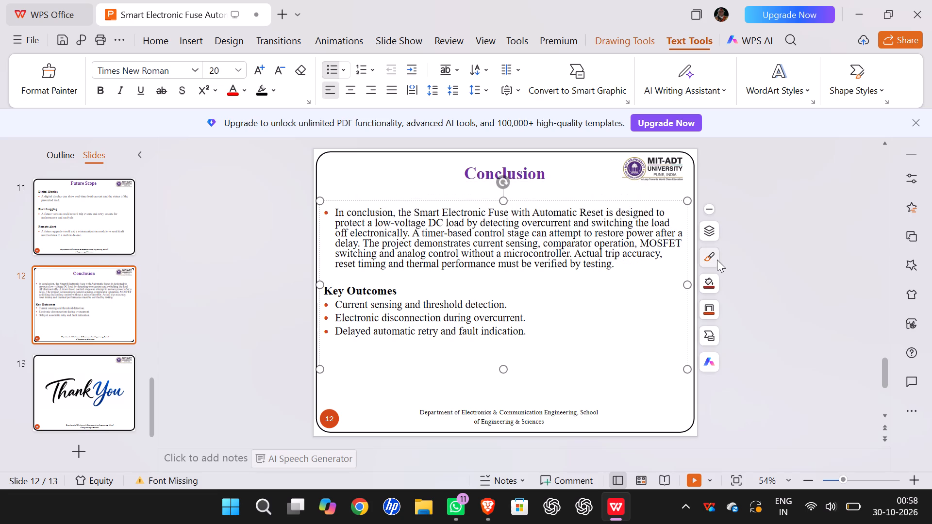
Narrow the Conclusion slide's body text box from both sides so the text sits further inside the slide border.
drag(686, 283, 673, 288)
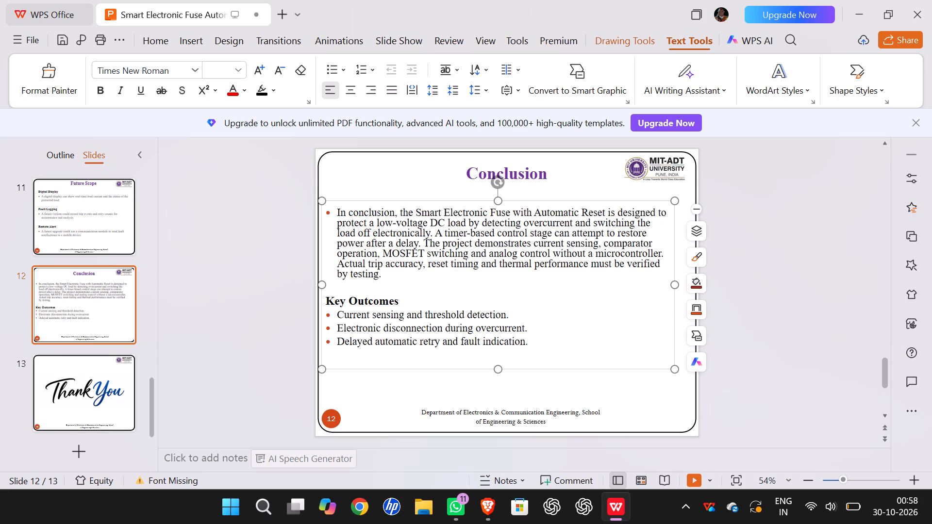
drag(321, 281, 338, 283)
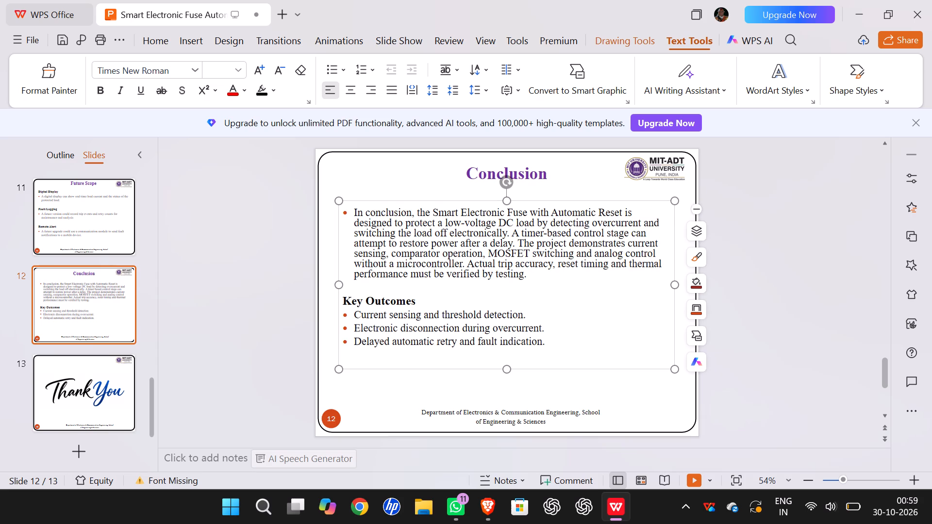
drag(342, 286, 342, 287)
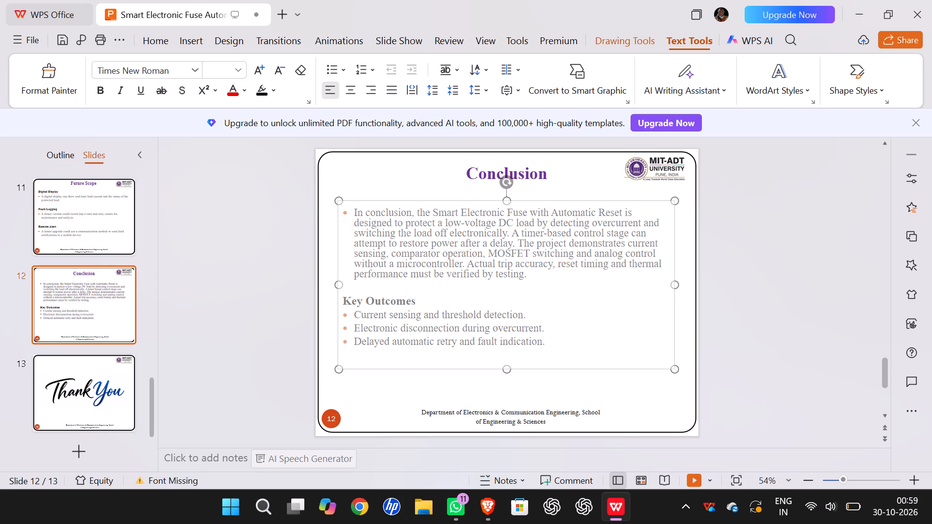
drag(342, 287, 334, 288)
drag(334, 288, 332, 288)
drag(332, 288, 337, 289)
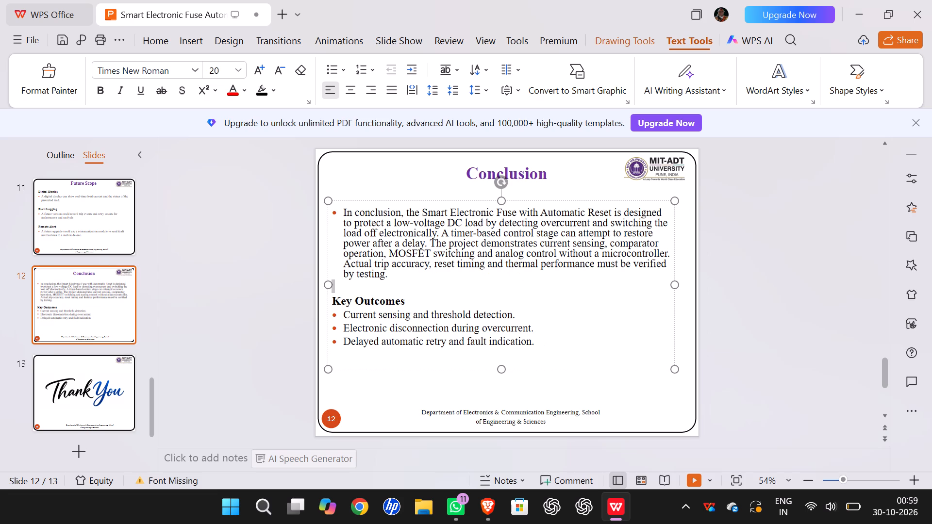
drag(337, 289, 338, 290)
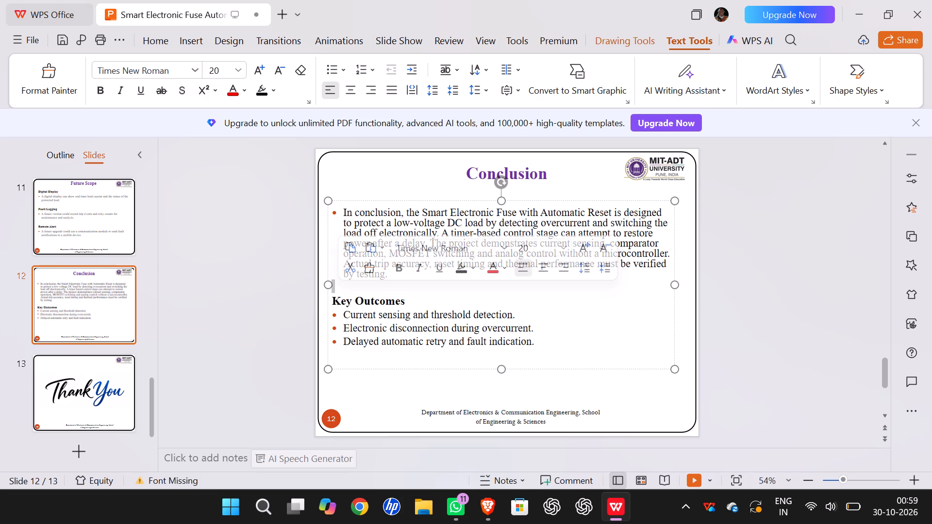
key(Escape)
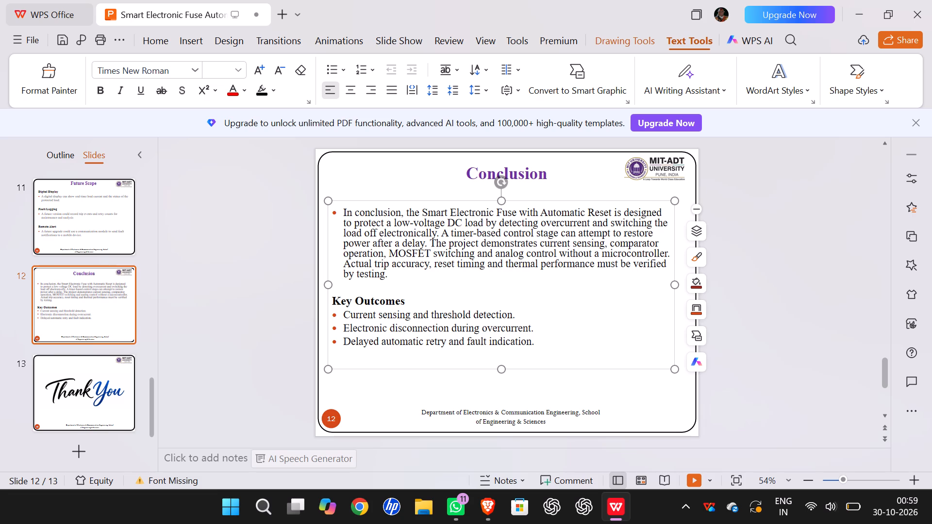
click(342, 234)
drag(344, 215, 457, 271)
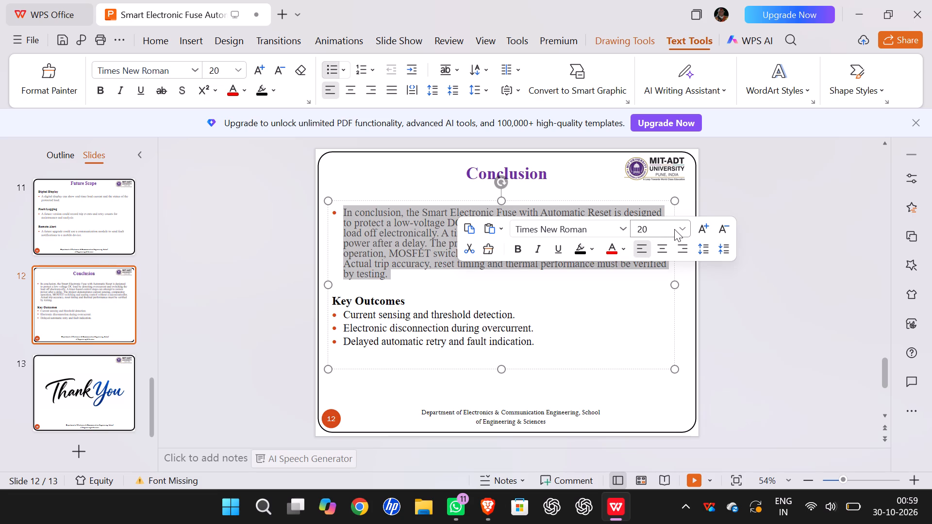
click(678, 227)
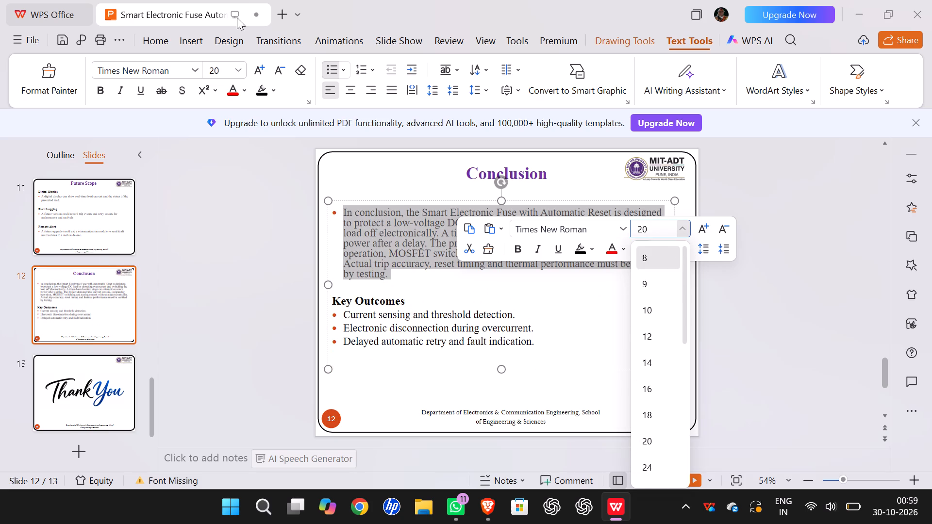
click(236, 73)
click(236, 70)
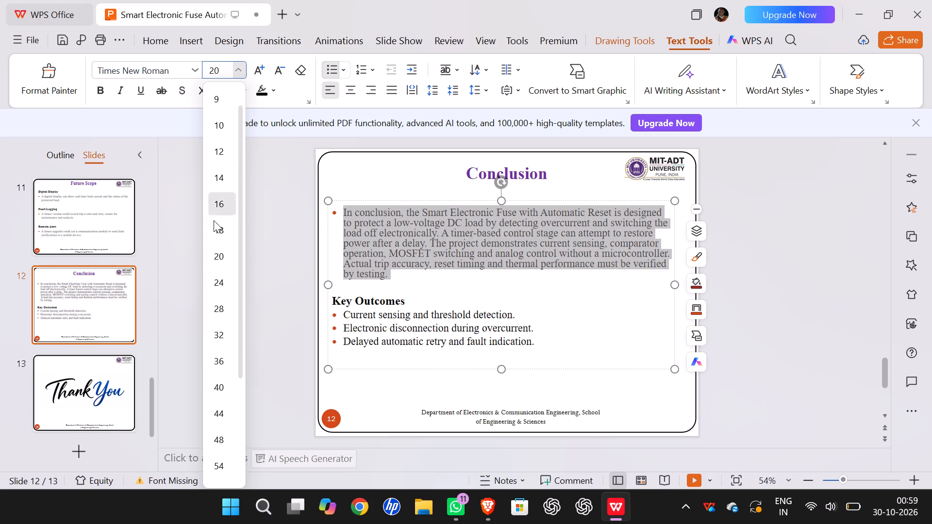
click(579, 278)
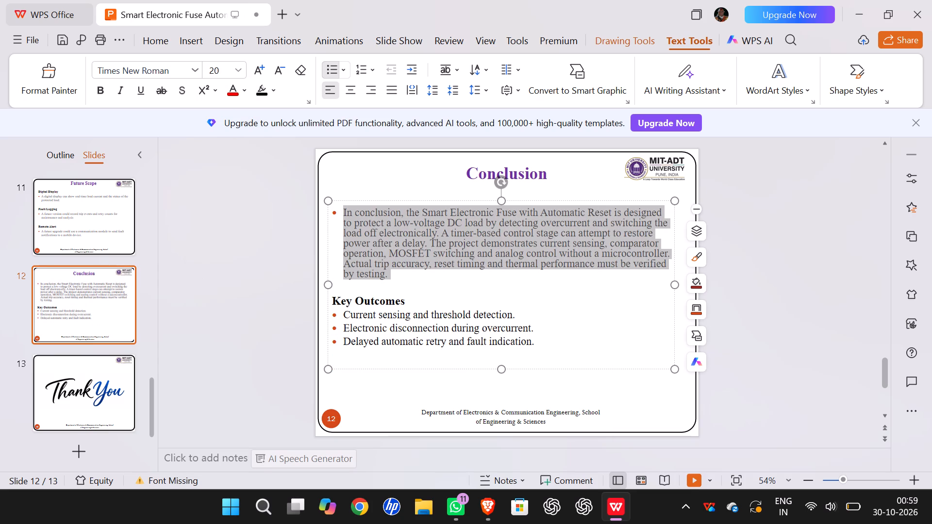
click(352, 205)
Check the font size of the "Digital Display" bullet text on the Future Scope slide.
drag(94, 319, 95, 315)
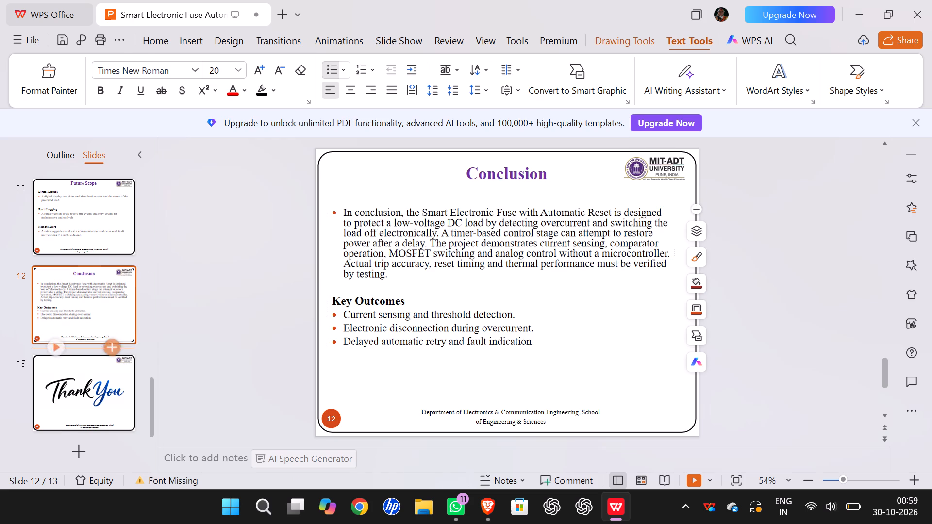
drag(95, 315, 96, 312)
click(68, 213)
drag(344, 206, 369, 230)
click(270, 211)
drag(399, 219, 402, 224)
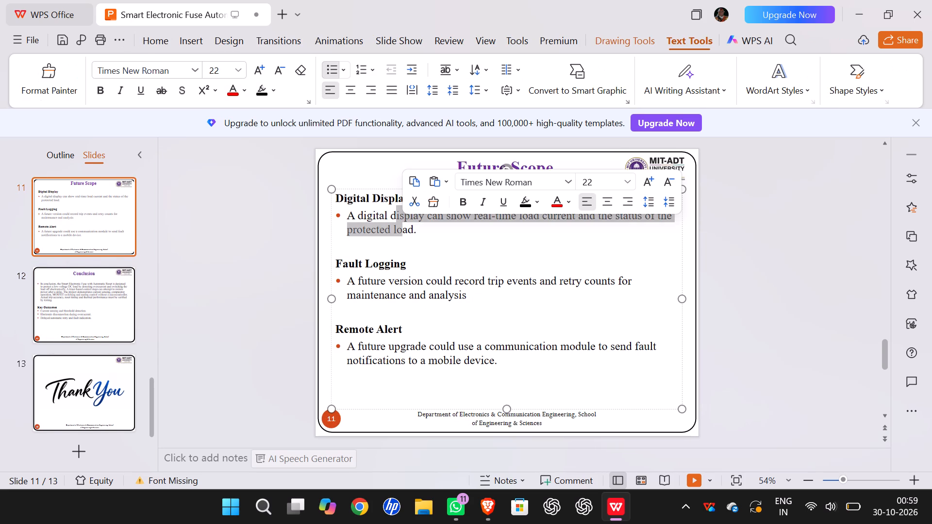
click(428, 288)
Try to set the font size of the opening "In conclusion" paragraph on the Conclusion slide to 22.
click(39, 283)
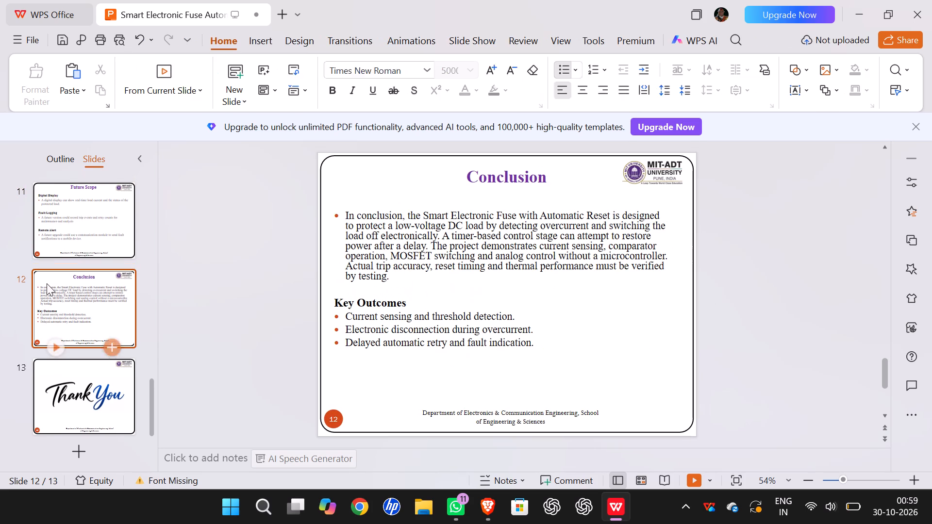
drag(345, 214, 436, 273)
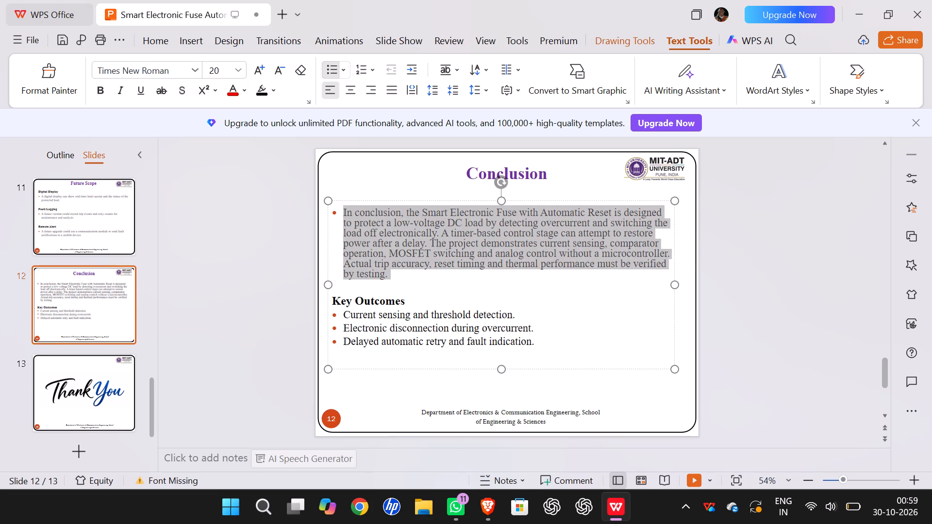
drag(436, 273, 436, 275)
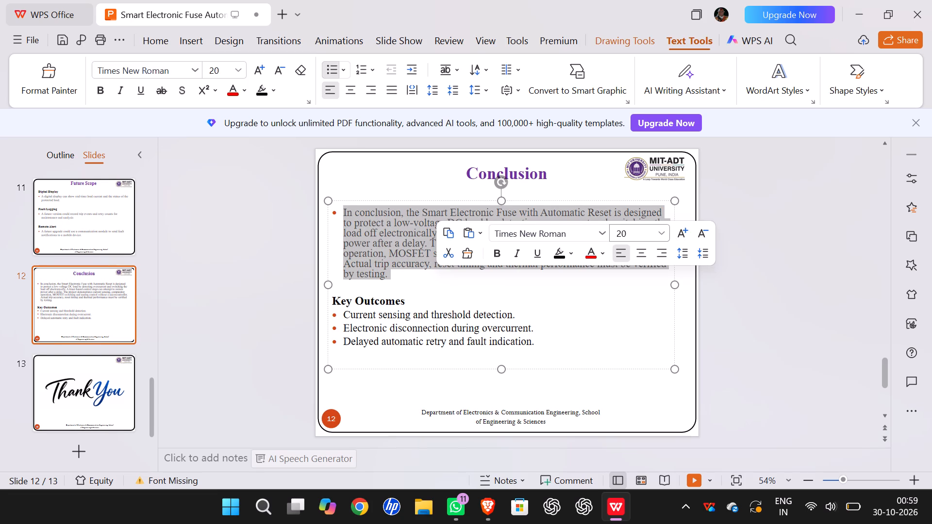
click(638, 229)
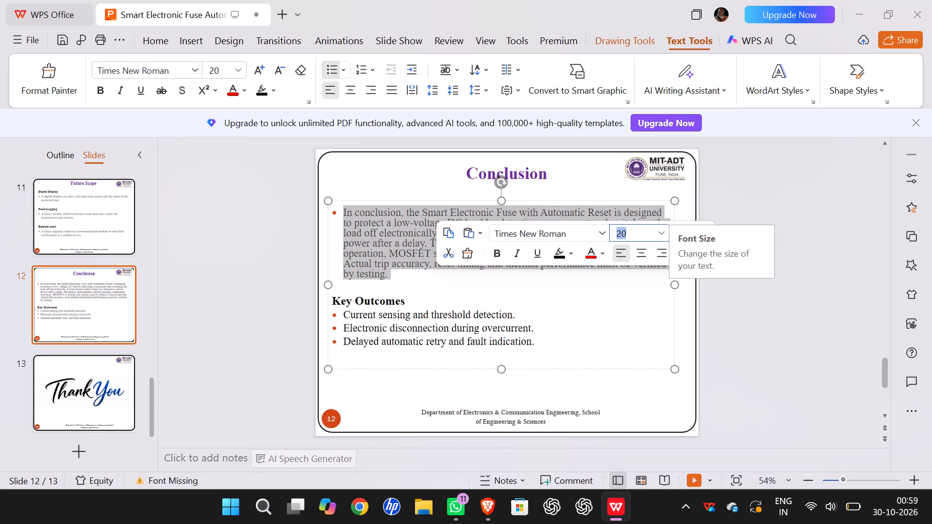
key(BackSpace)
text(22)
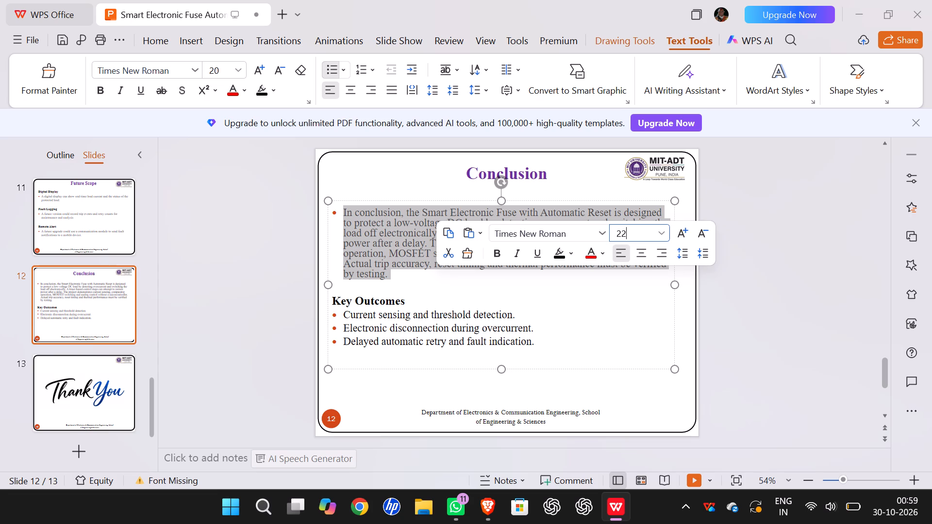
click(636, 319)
Set the font size of the opening "In conclusion" paragraph on the Conclusion slide to 22.
click(403, 224)
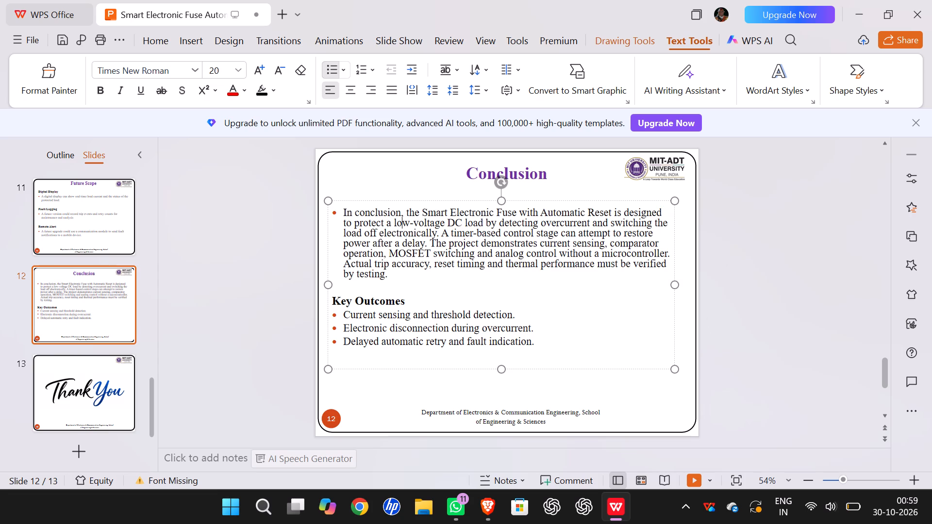
drag(343, 209, 395, 279)
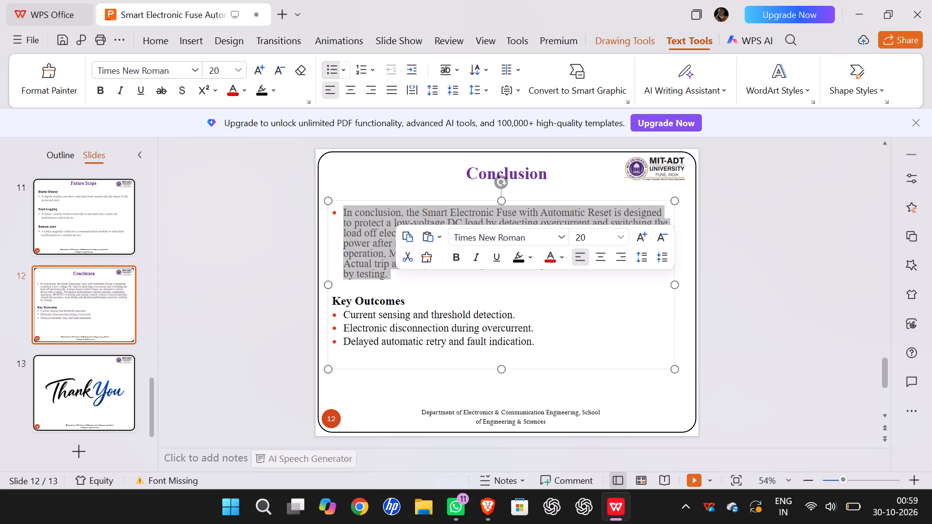
click(602, 231)
key(BackSpace)
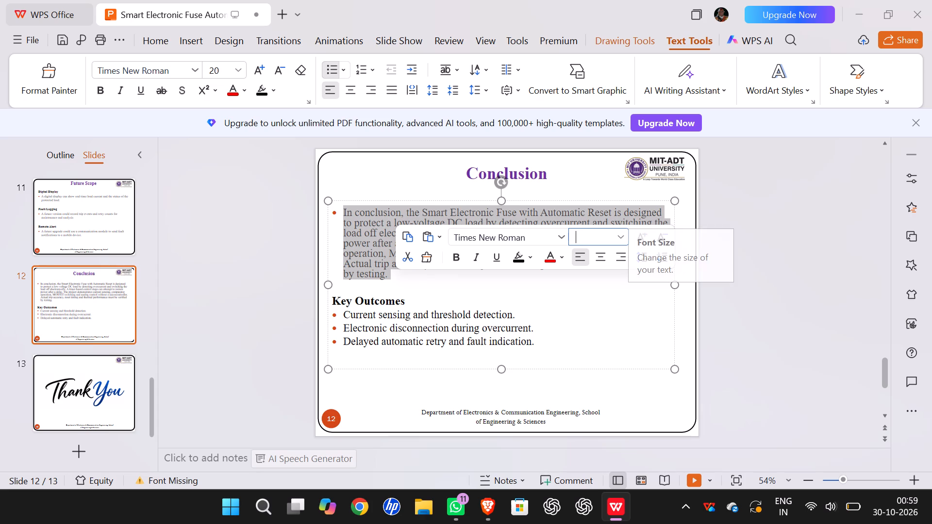
text(22)
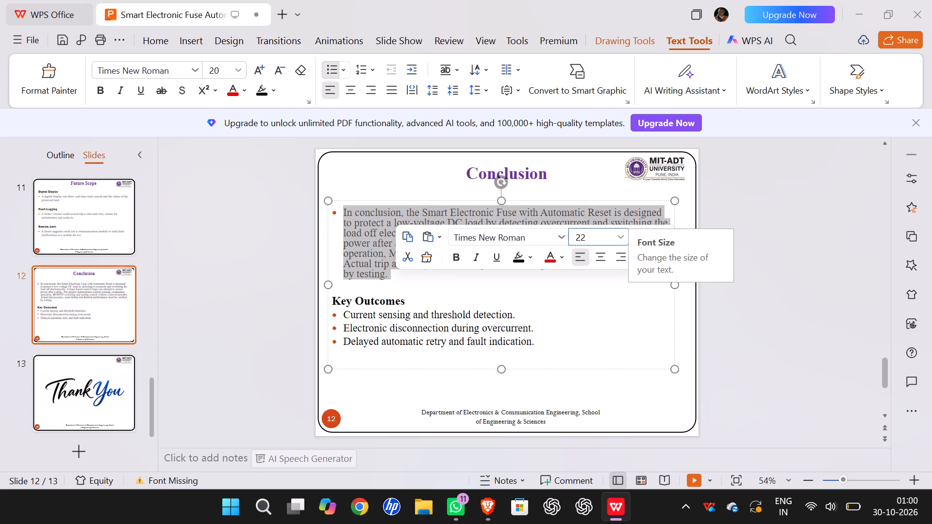
key(Return)
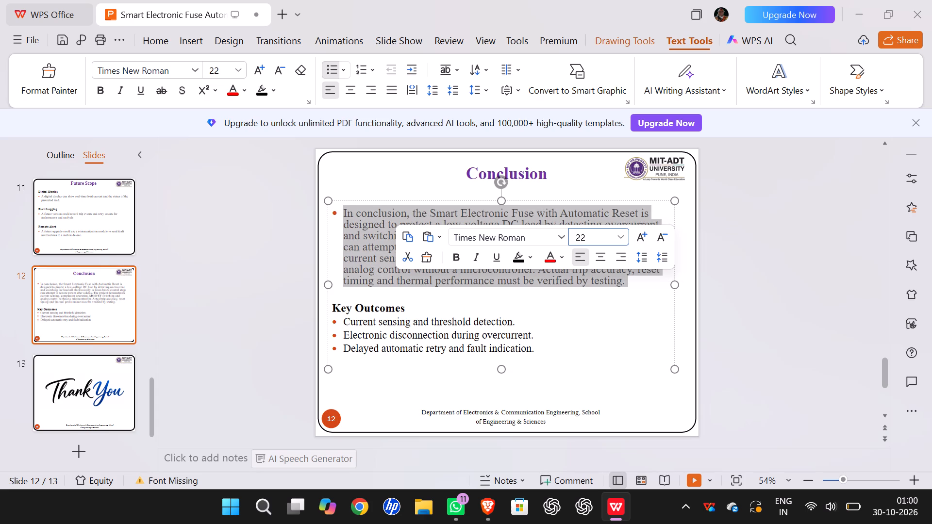
key(Escape)
key(Escape)
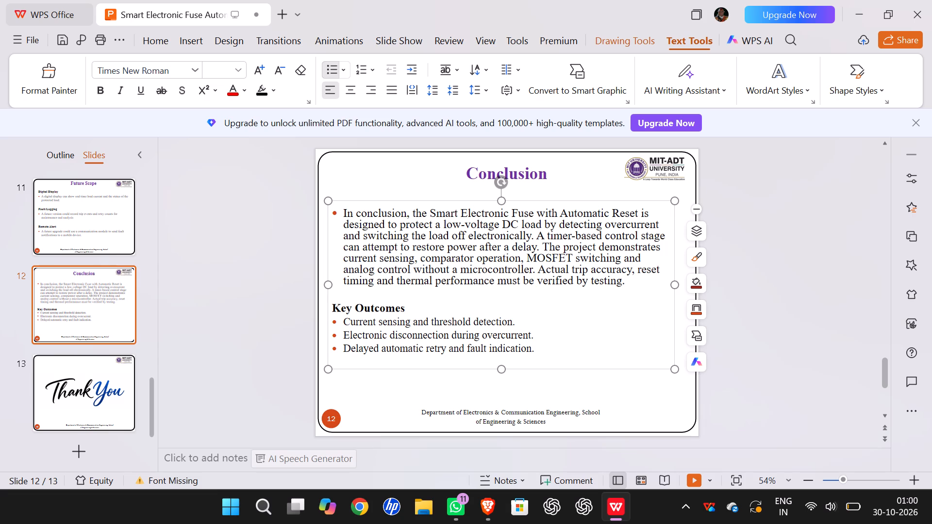
Set the font size of the three bullet points under "Key Outcomes" to 22.
drag(340, 324, 532, 352)
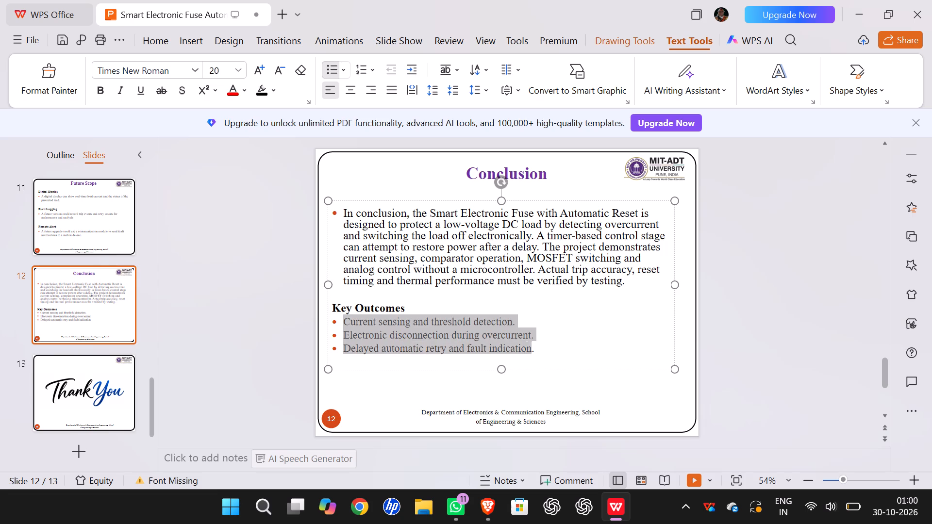
drag(532, 352, 538, 351)
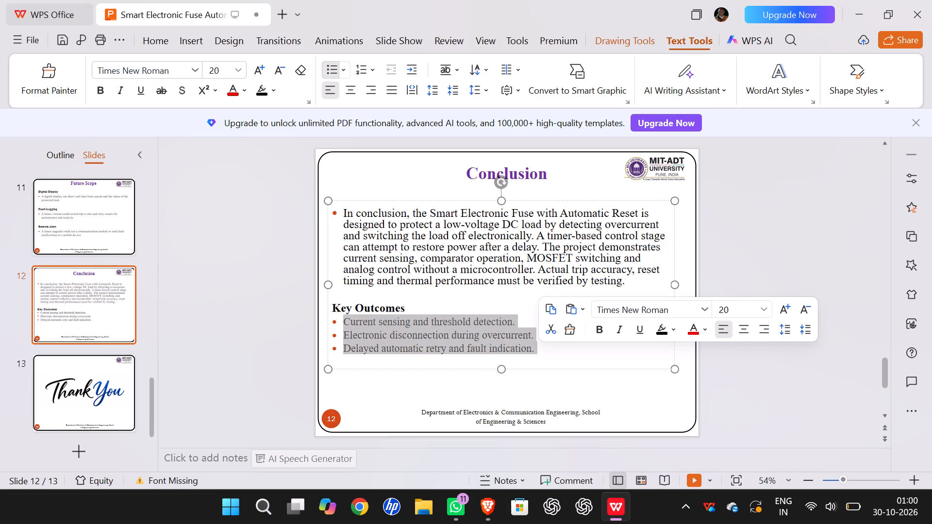
click(745, 309)
key(BackSpace)
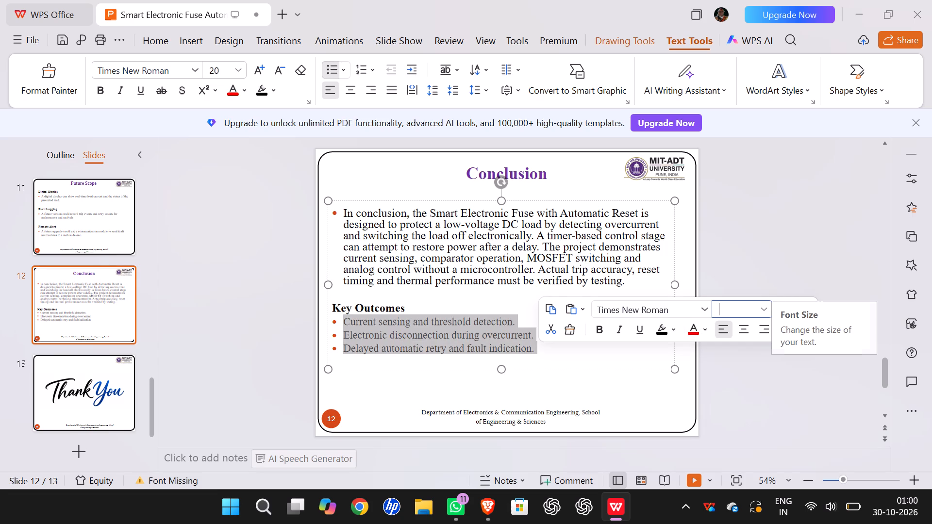
text(22)
key(Return)
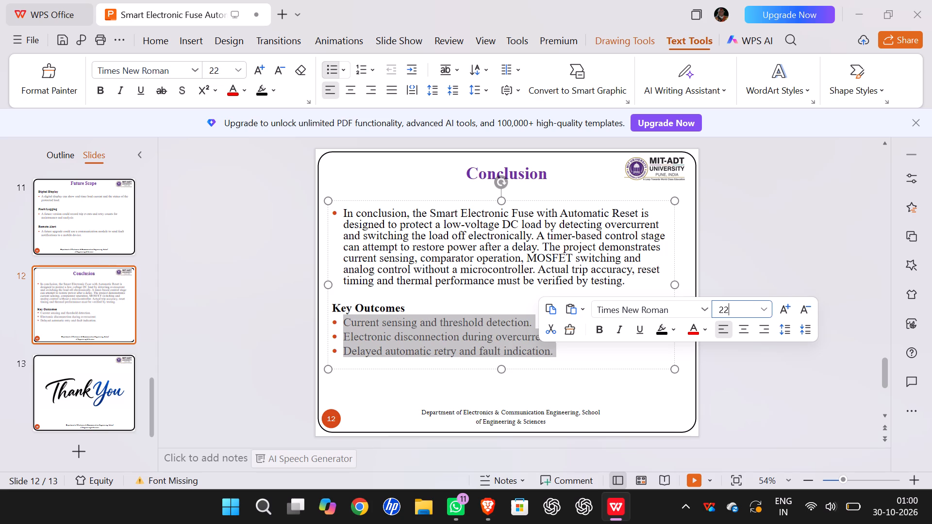
Enter a line break at the end of the "Key Outcomes" heading on the Conclusion slide.
click(412, 306)
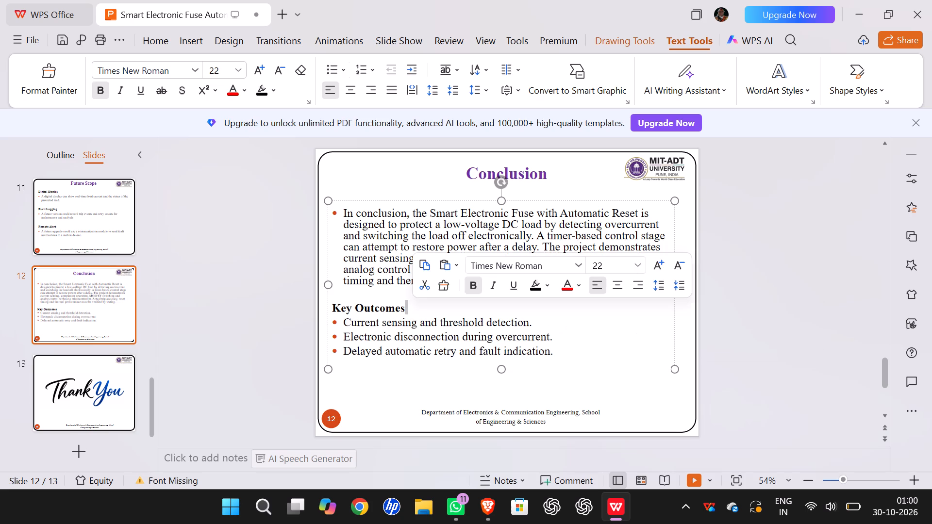
click(298, 262)
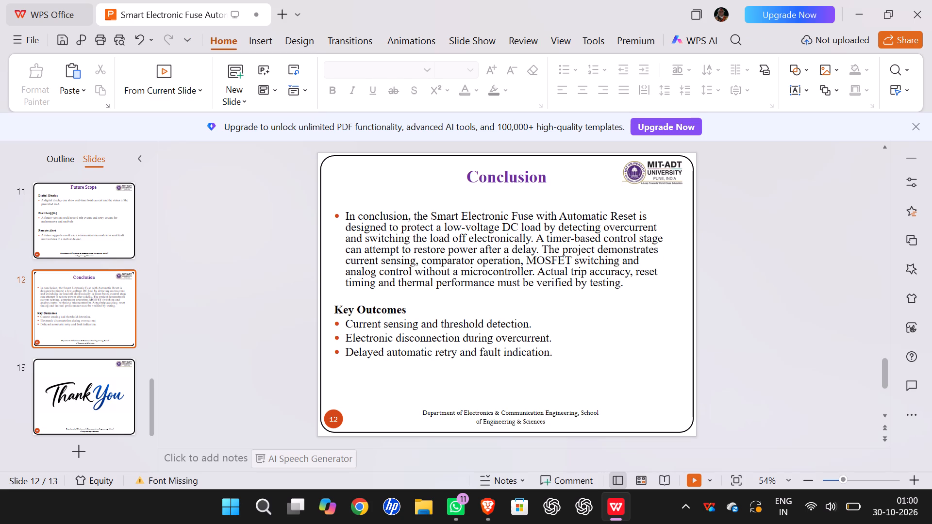
click(408, 311)
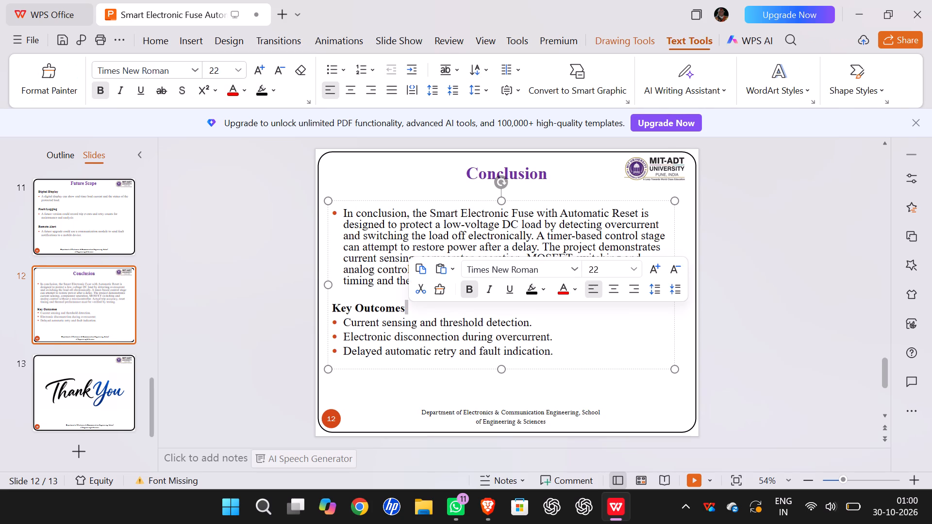
key(Return)
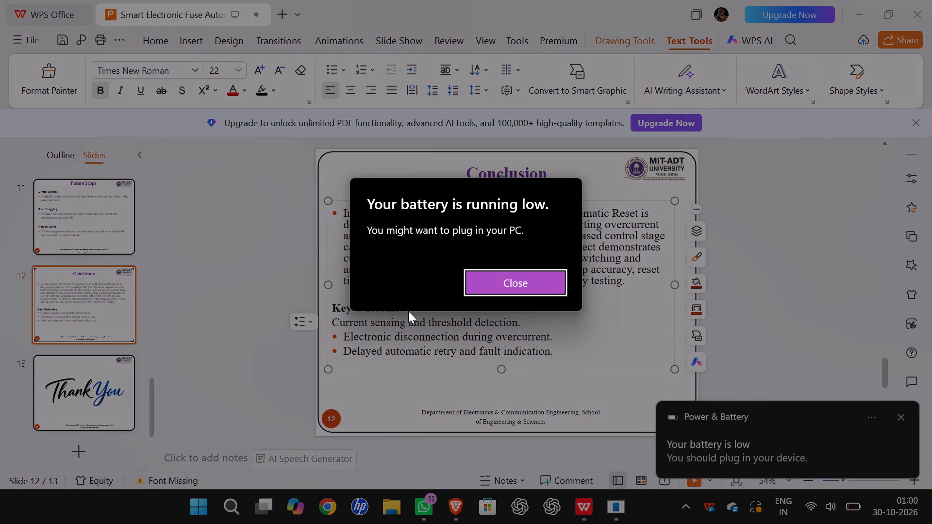
Dismiss the low battery warning and return to the Conclusion slide's body text.
key(Escape)
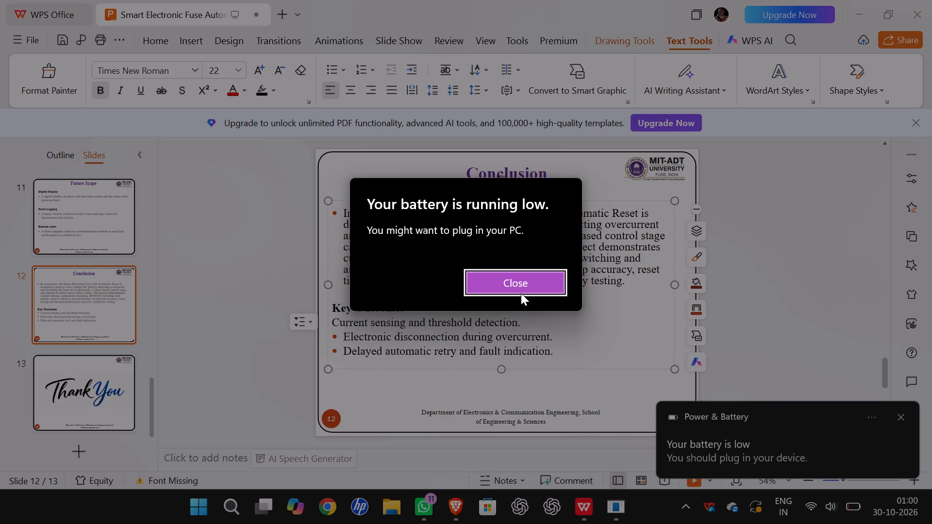
click(525, 281)
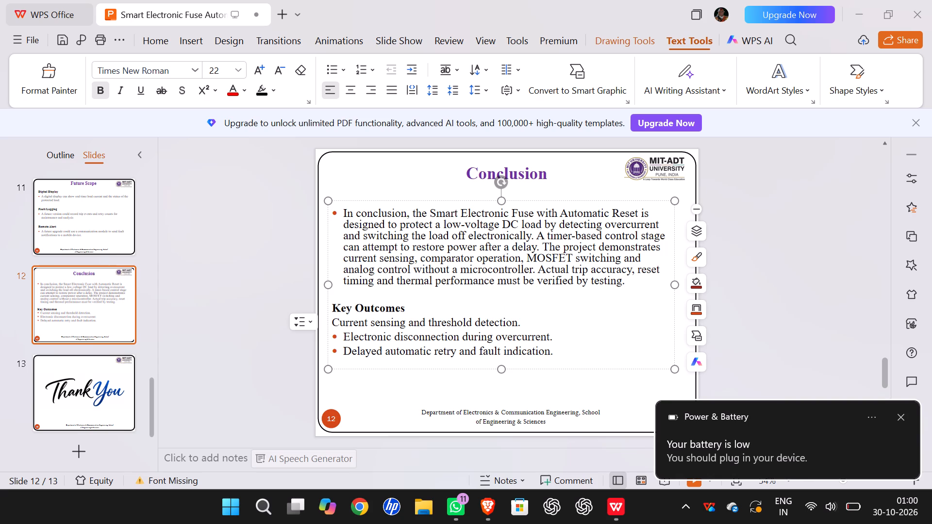
click(522, 280)
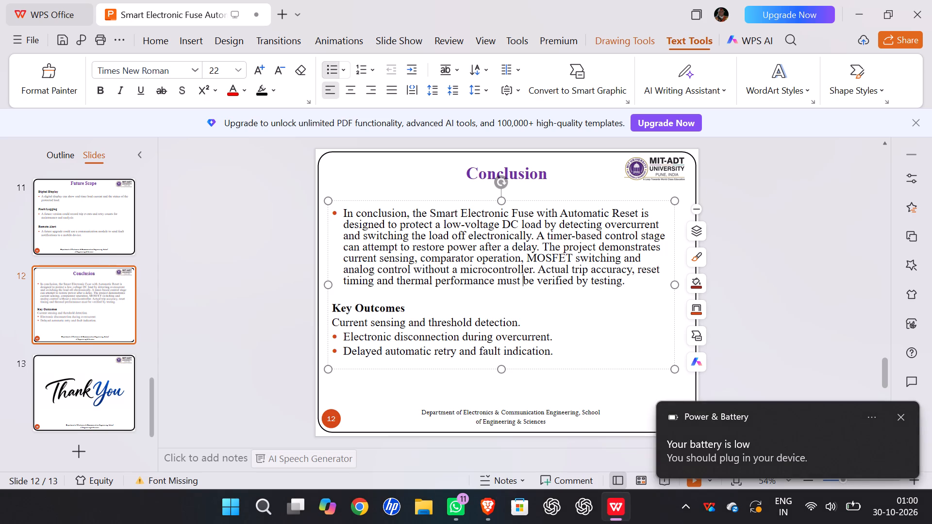
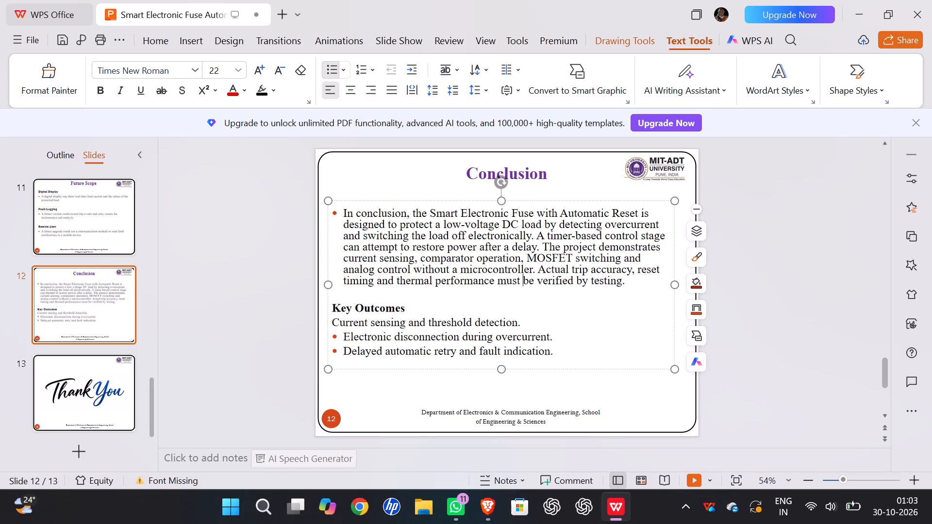
Undo the last two edits to the "Key Outcomes" text on the Conclusion slide.
key(ctrl+z)
key(ctrl+z)
key(Escape)
key(grave)
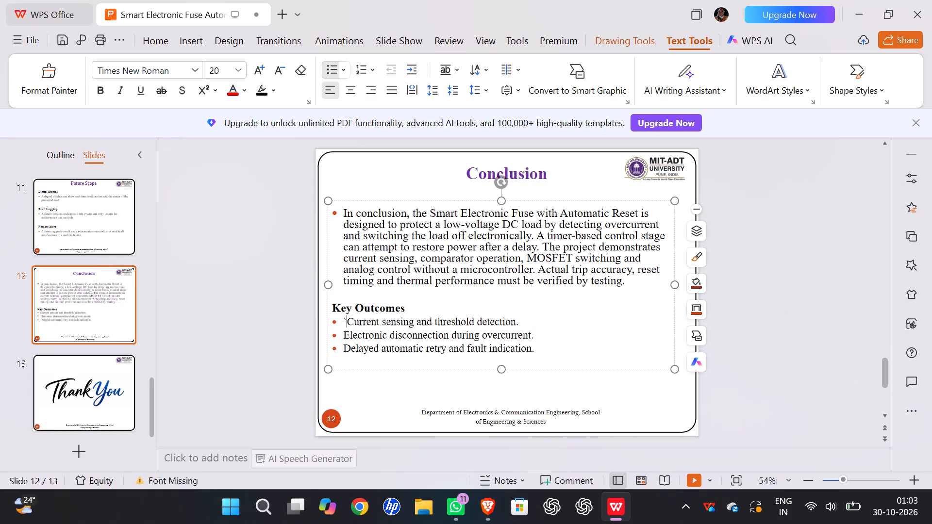
key(BackSpace)
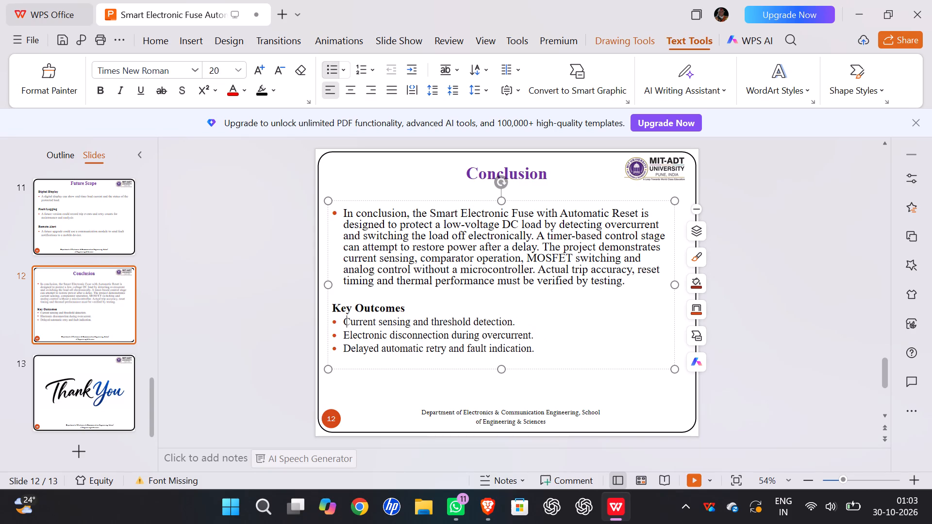
key(Escape)
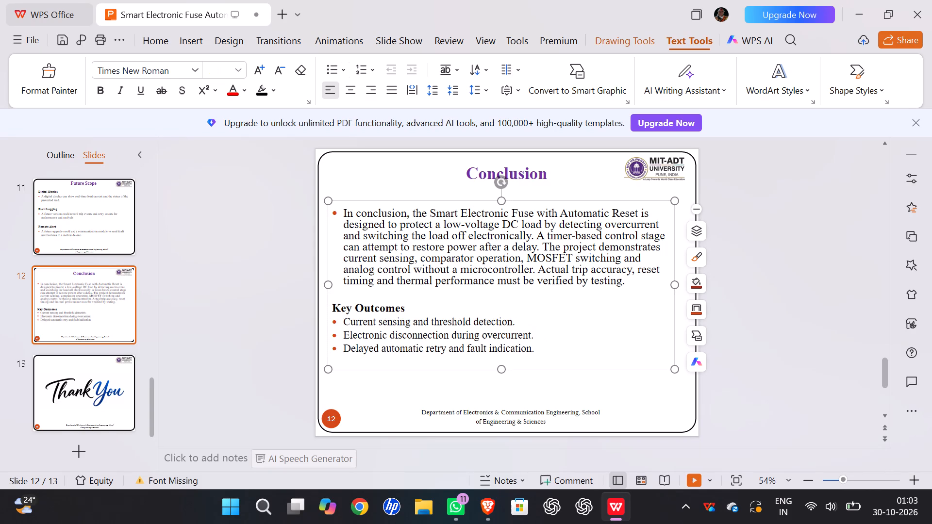
Set the font size of the three bullet points under "Key Outcomes" to 22.
key(Escape)
drag(342, 325, 537, 348)
right_drag(479, 323, 467, 334)
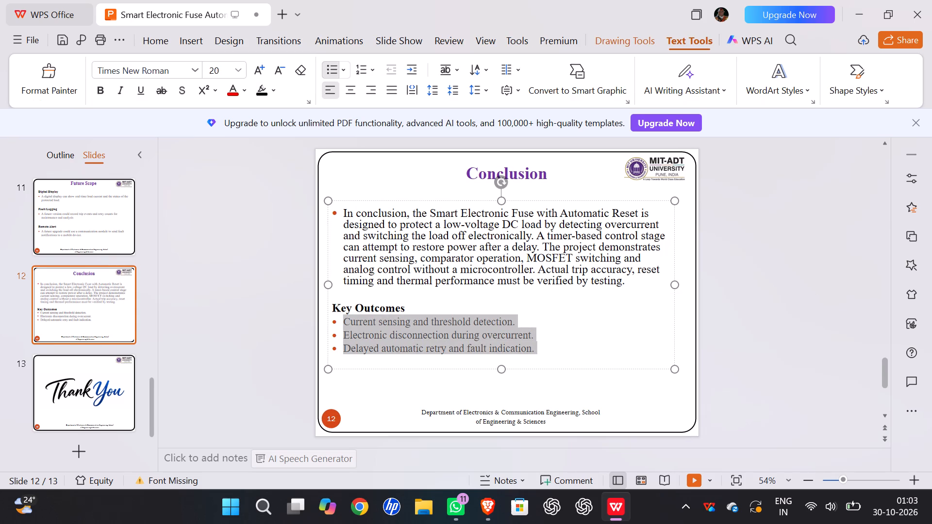
key(Escape)
drag(349, 322, 425, 346)
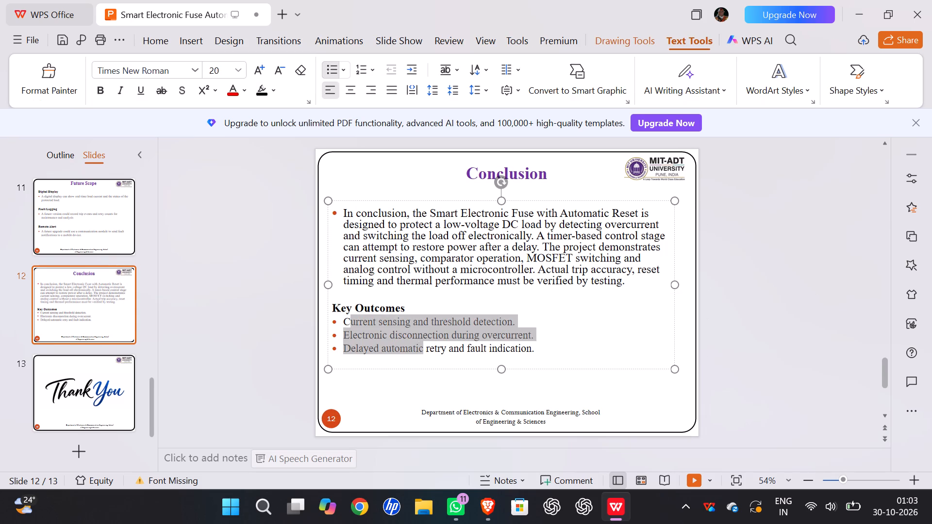
drag(425, 346, 460, 357)
key(Escape)
drag(341, 322, 542, 350)
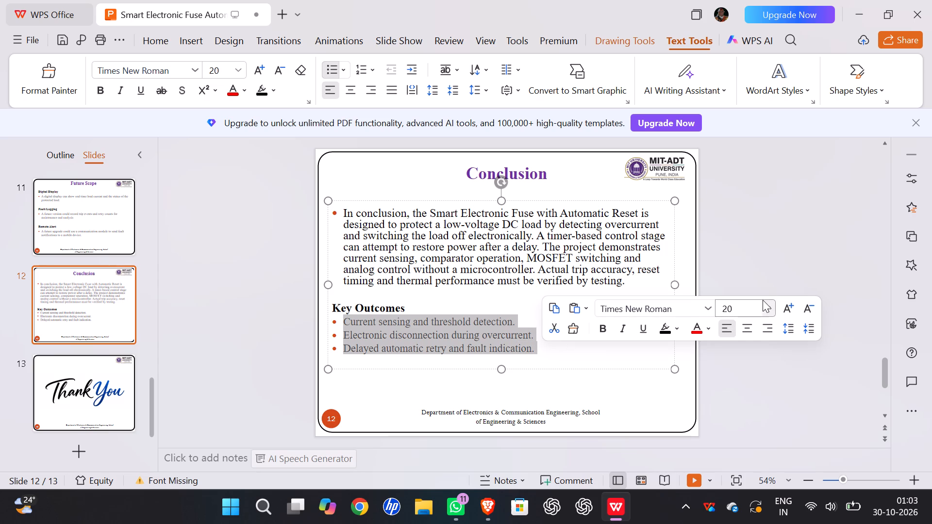
click(752, 310)
key(BackSpace)
text(22)
key(Return)
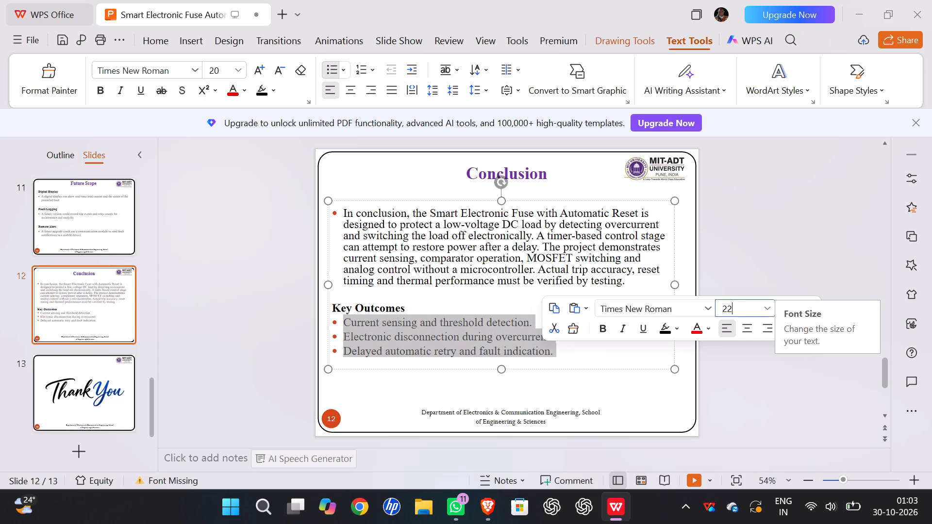
key(Return)
click(408, 164)
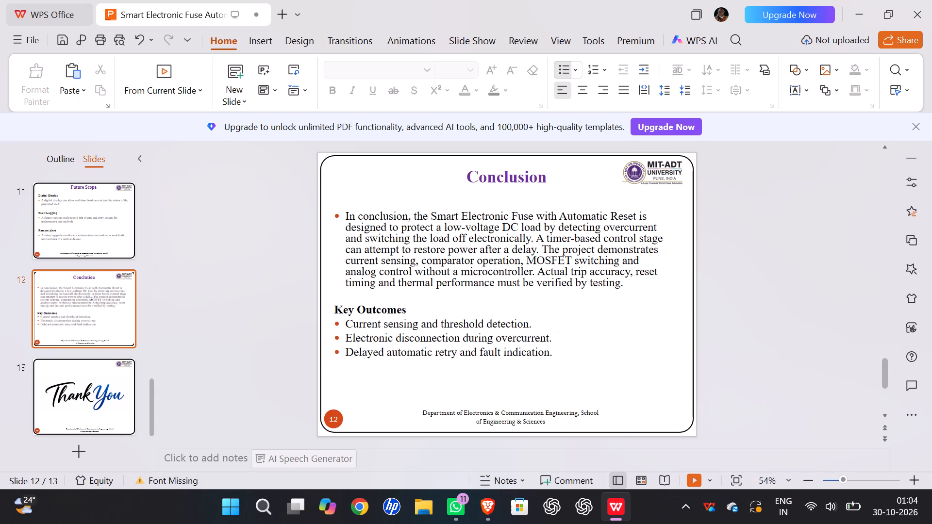
Set the font size of the "In conclusion" paragraph and the "Key Outcomes" heading to 22.
drag(335, 334, 418, 351)
key(Escape)
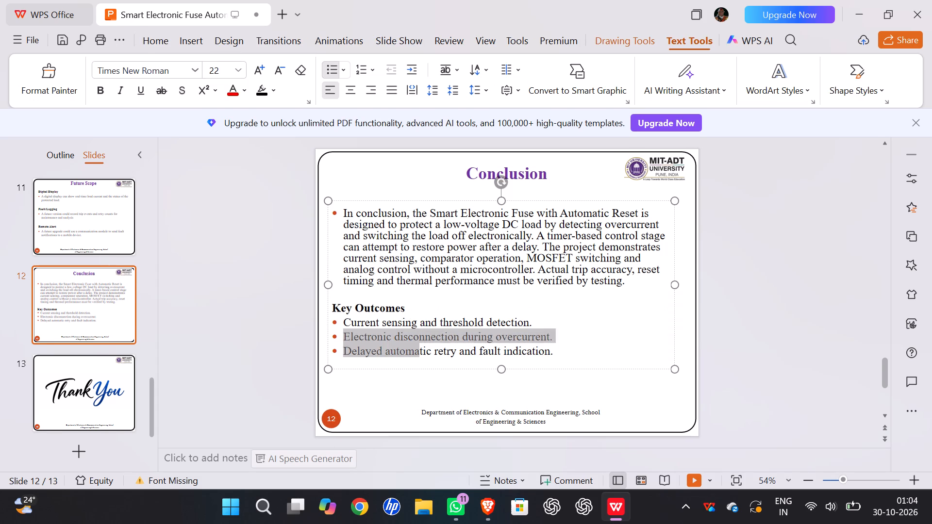
drag(346, 209, 472, 310)
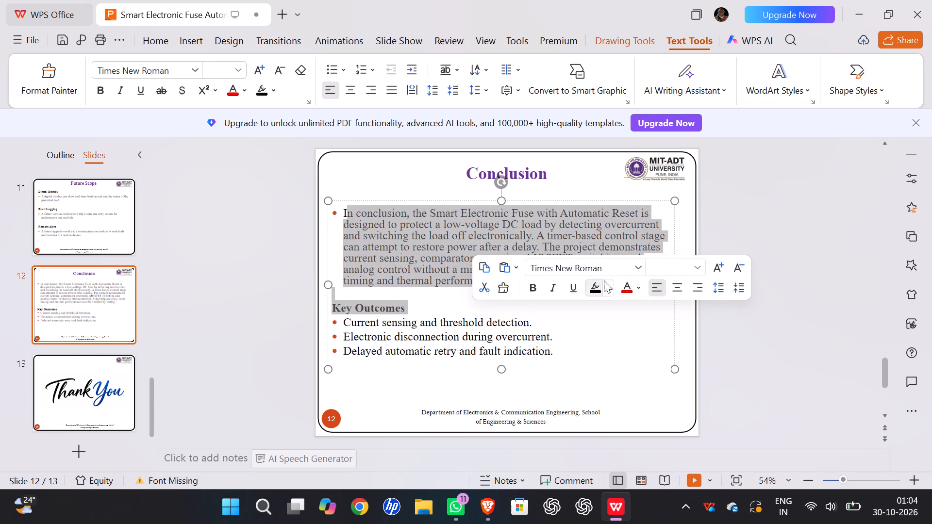
click(673, 267)
text(22)
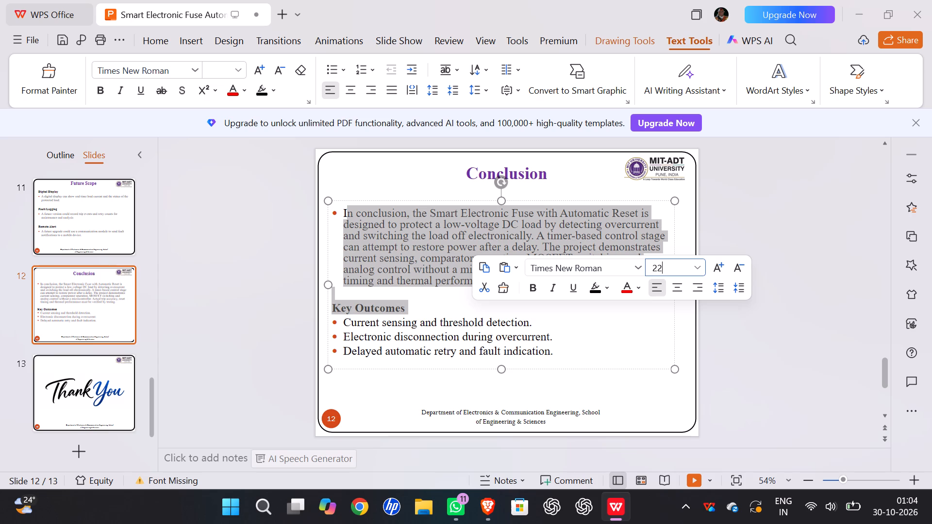
key(Return)
key(Return)
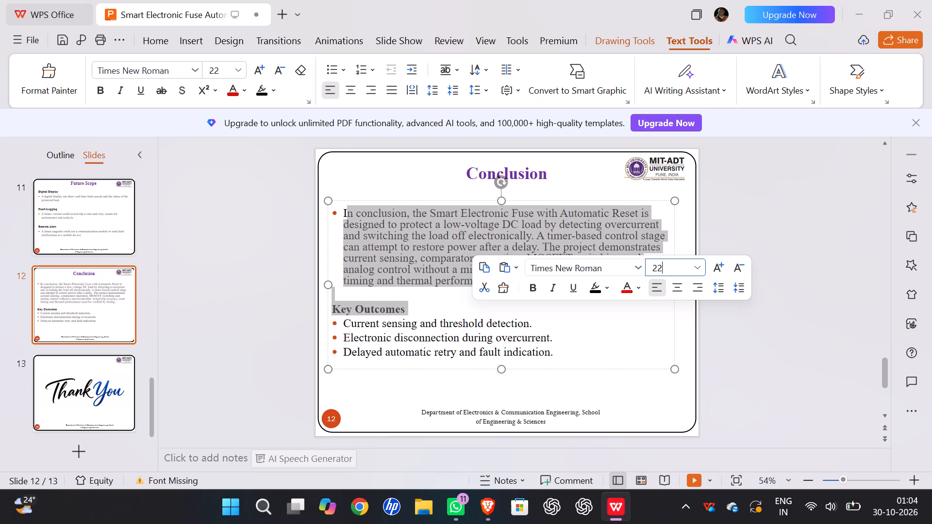
click(635, 400)
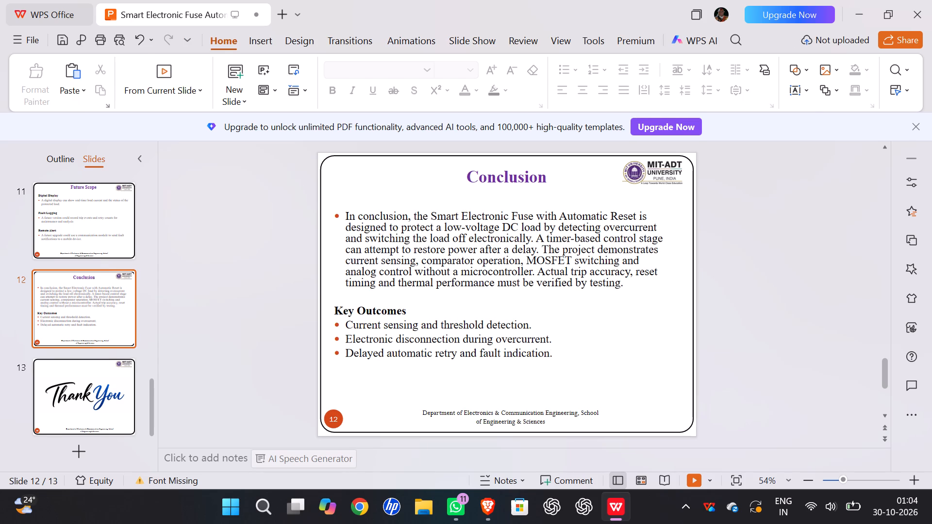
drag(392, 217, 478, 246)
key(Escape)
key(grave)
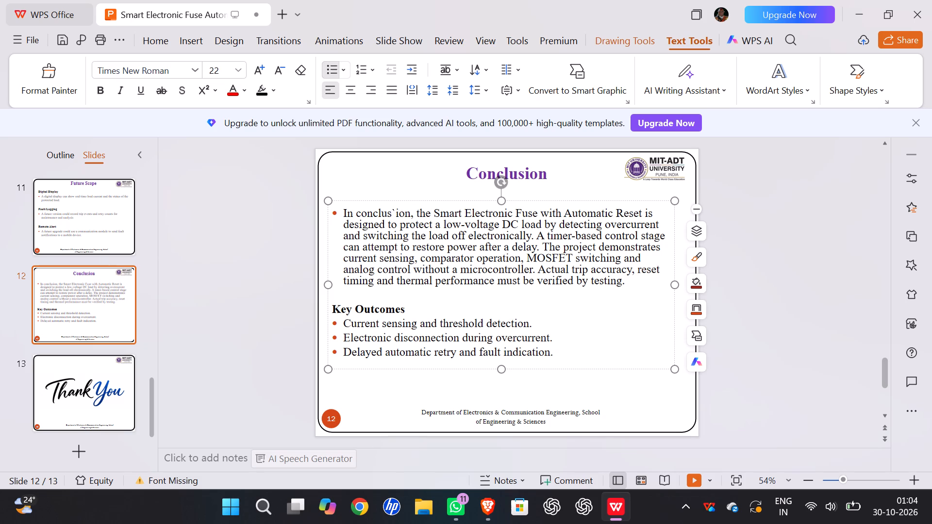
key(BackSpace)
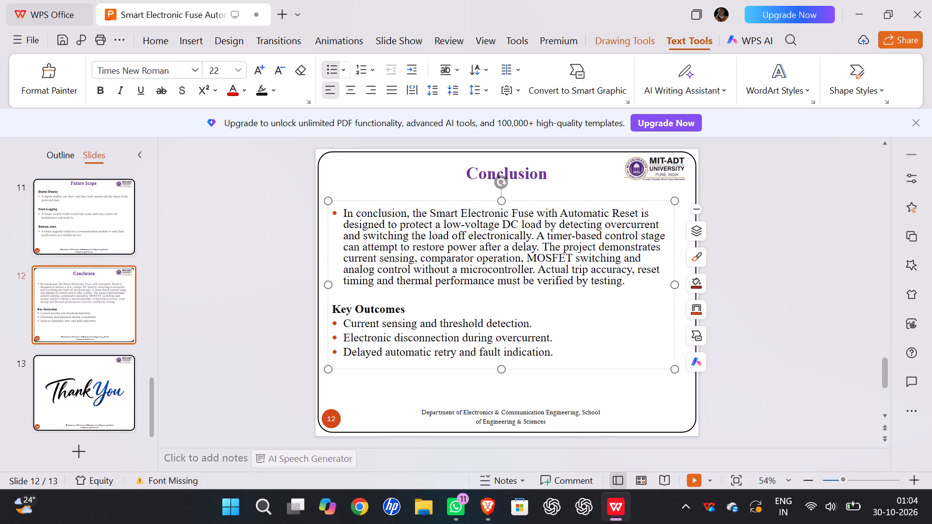
On the Cost Sheet slide, narrow the S. N. column until its heading just fits on one line.
scroll(356, 272, up, 4)
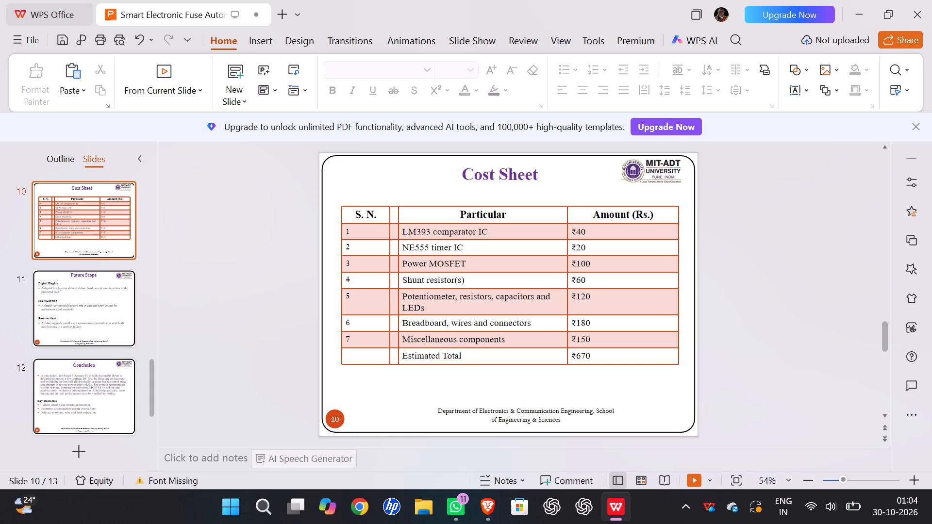
drag(390, 241, 370, 249)
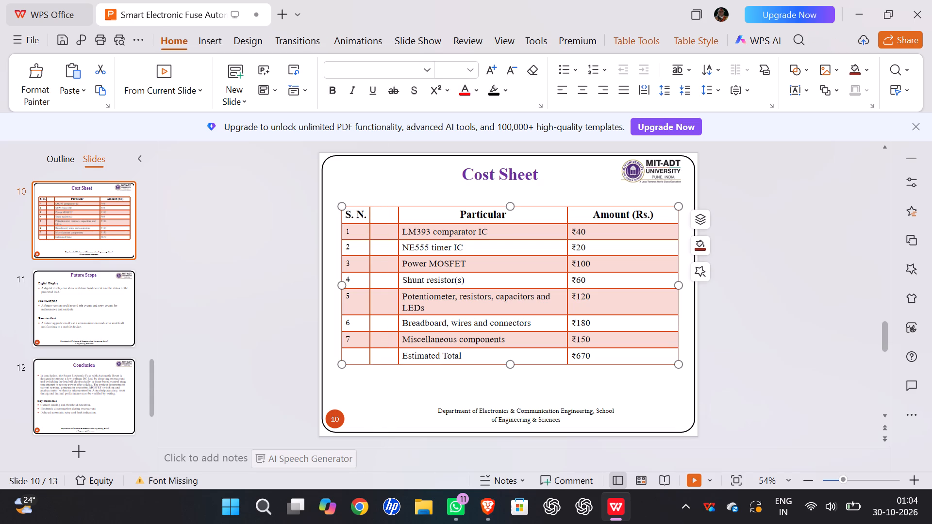
click(370, 249)
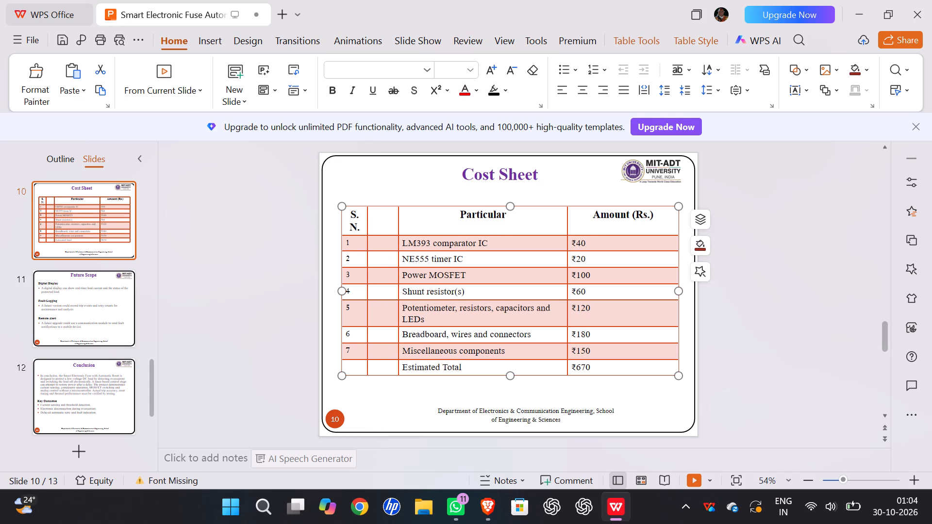
click(369, 227)
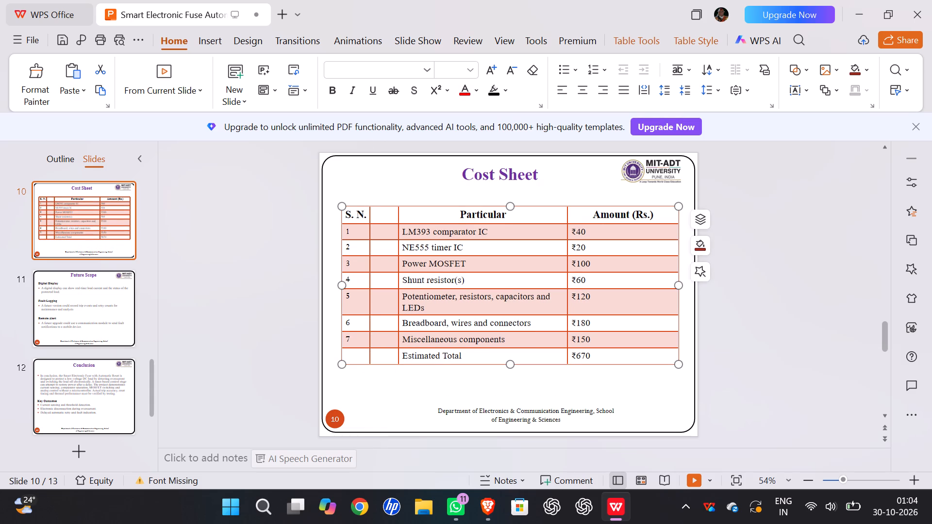
Adjust the border between the empty column and the Particular column so the empty column is nearly as wide as the S. N. column.
drag(401, 238, 369, 248)
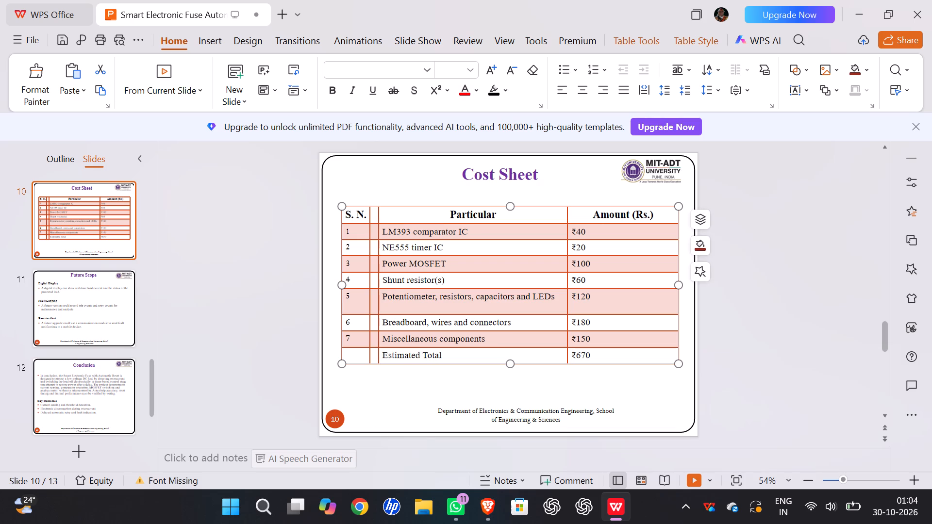
drag(380, 244, 385, 247)
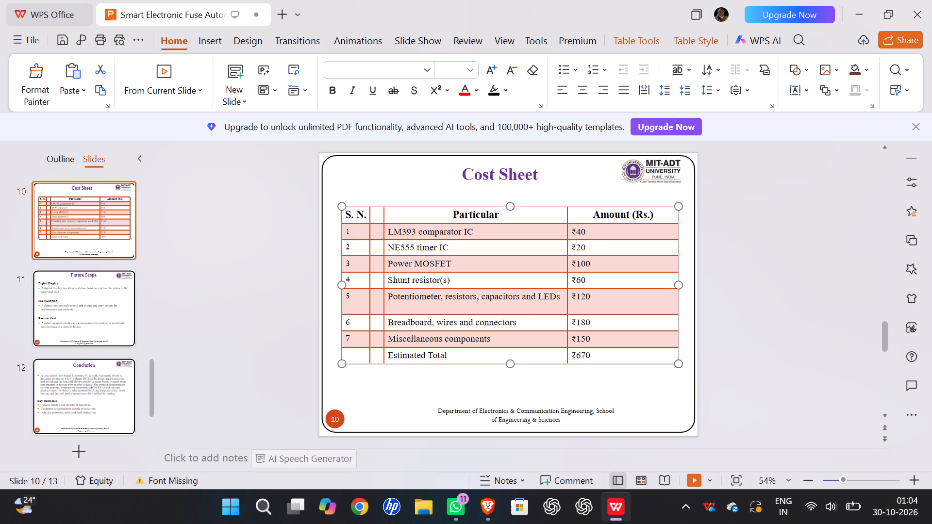
drag(384, 249, 396, 249)
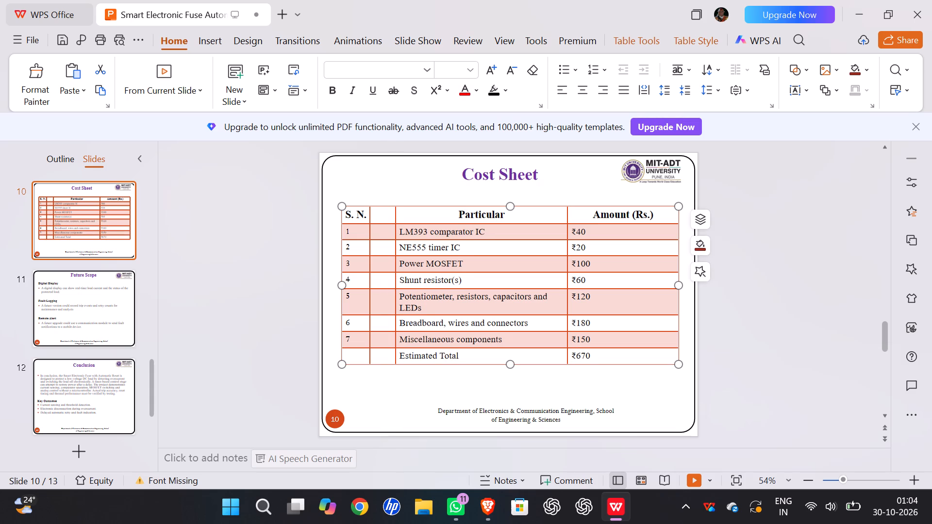
Copy the S. N. heading and numbers 1 to 7 into the empty column beside them in the Cost Sheet table.
drag(346, 215, 361, 319)
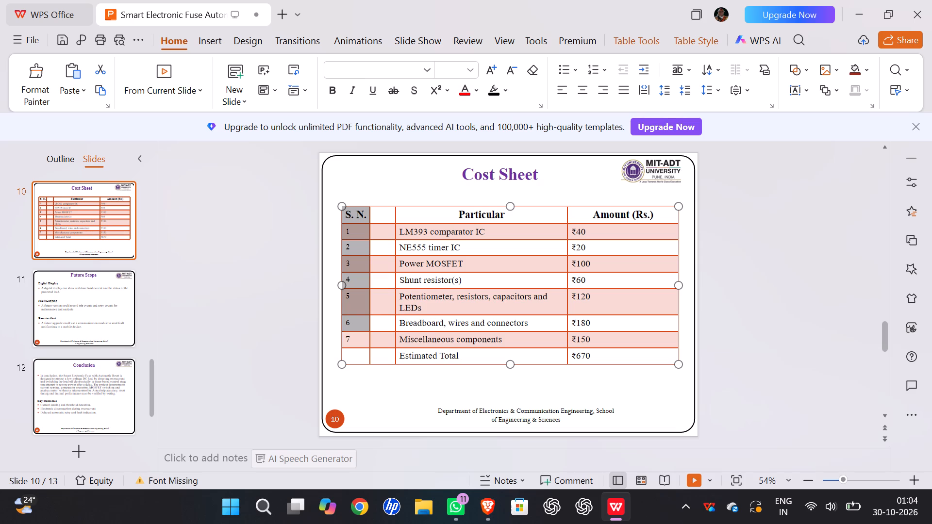
drag(361, 319, 361, 334)
key(ctrl+c)
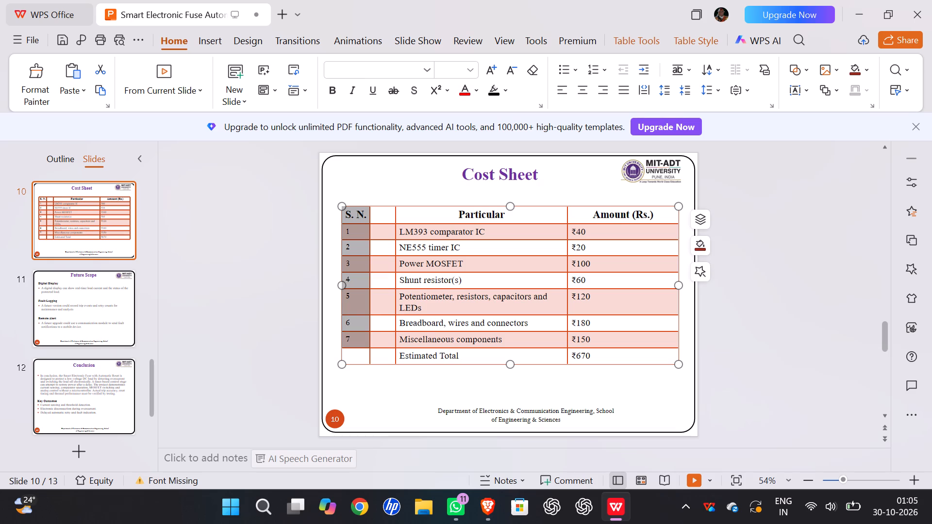
click(382, 213)
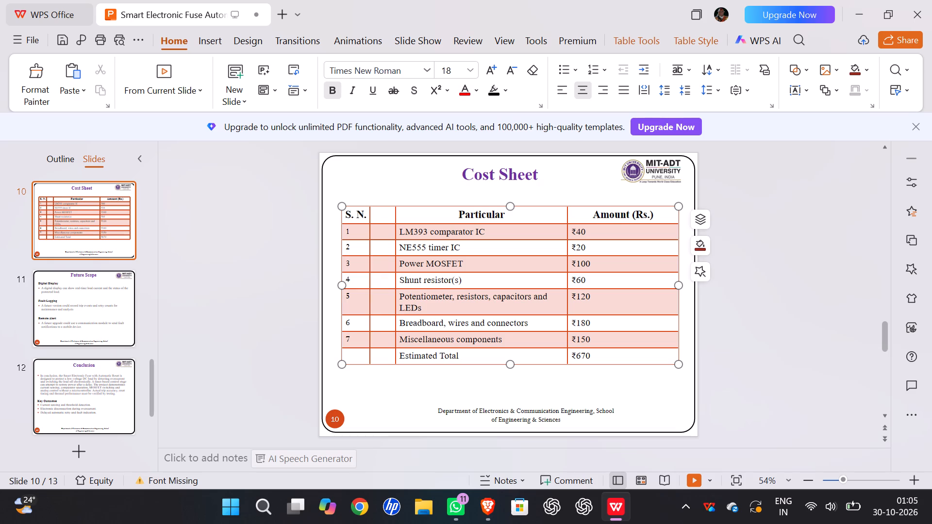
key(ctrl+v)
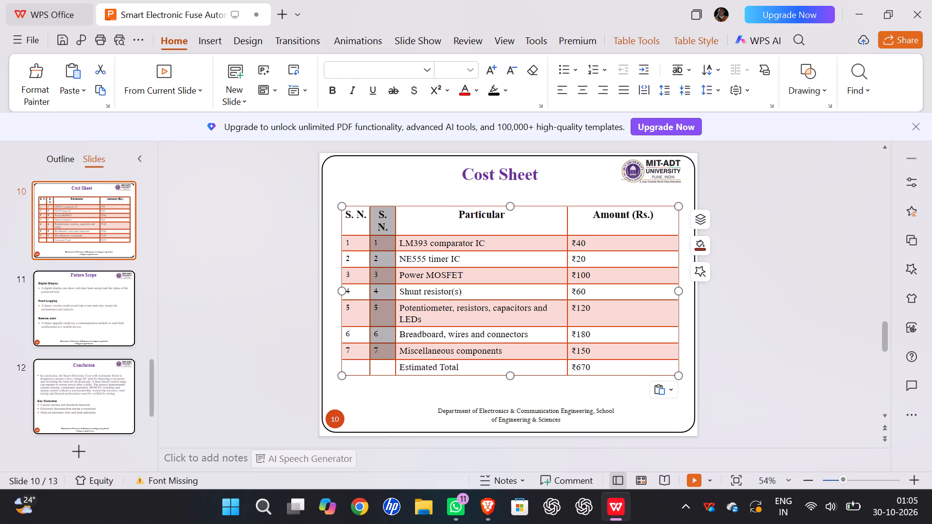
key(Escape)
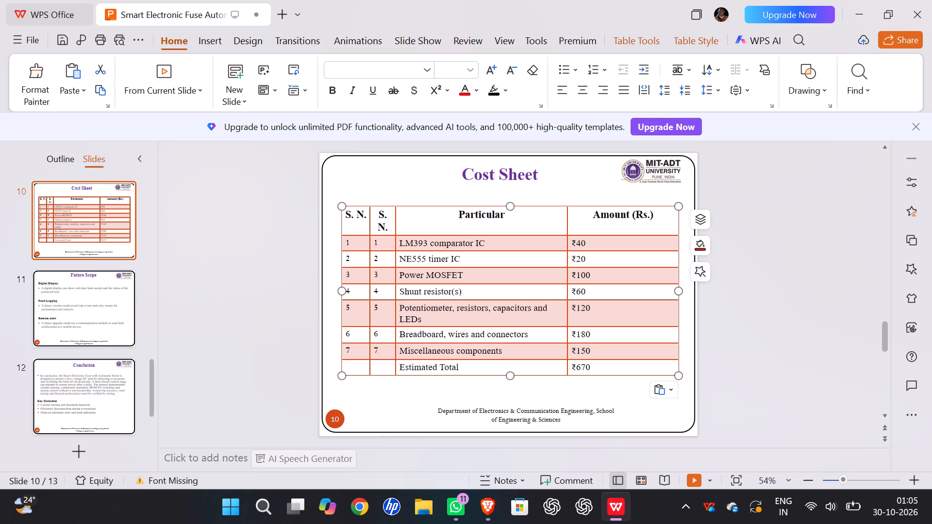
Narrow the first S. N. column of the Cost Sheet table and clear all its contents.
drag(366, 213, 357, 242)
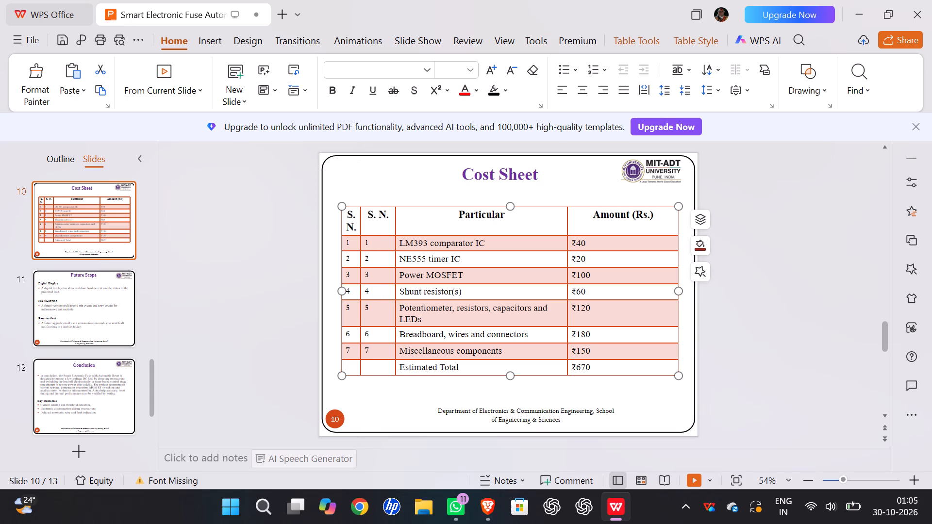
drag(349, 210, 350, 317)
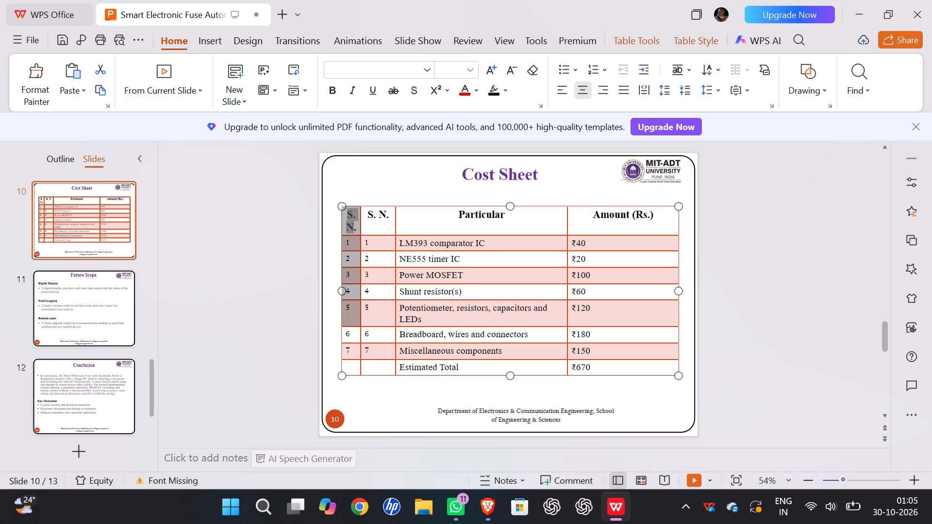
drag(350, 317, 347, 360)
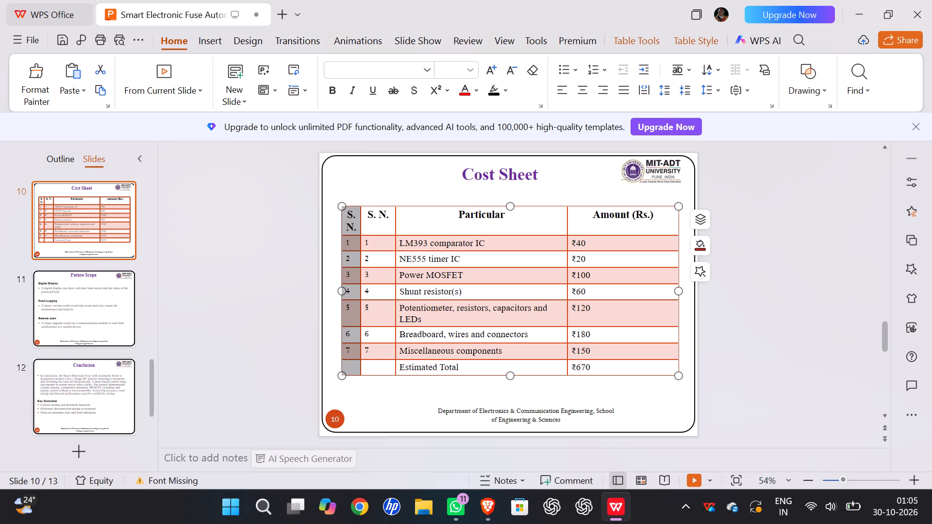
key(Delete)
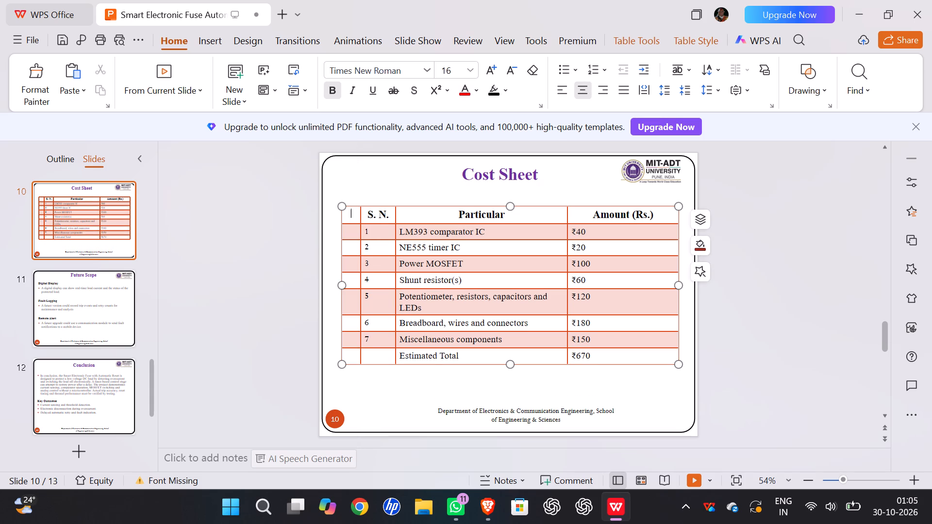
Pull the Cost Sheet table's left edge slightly inward and narrow the empty first column to a thin strip.
drag(344, 286, 364, 291)
drag(365, 286, 354, 285)
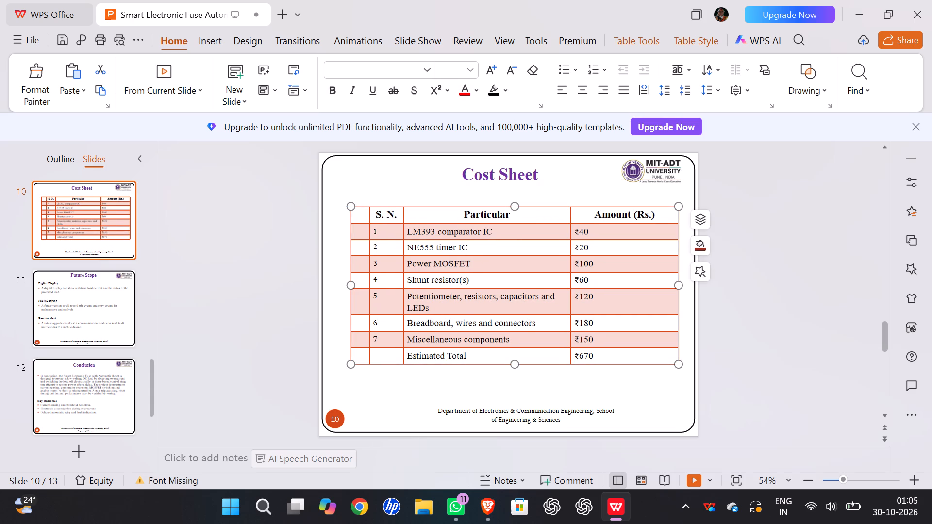
drag(369, 286, 359, 286)
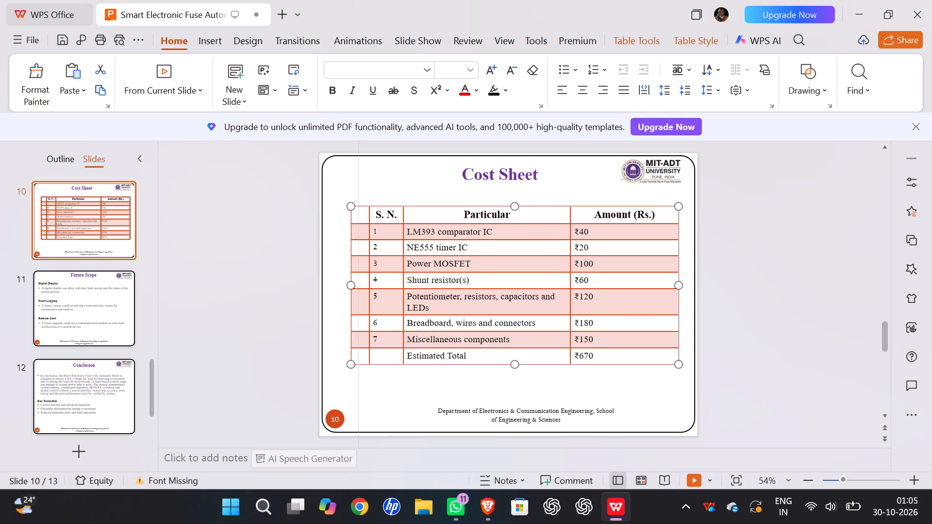
drag(359, 286, 352, 286)
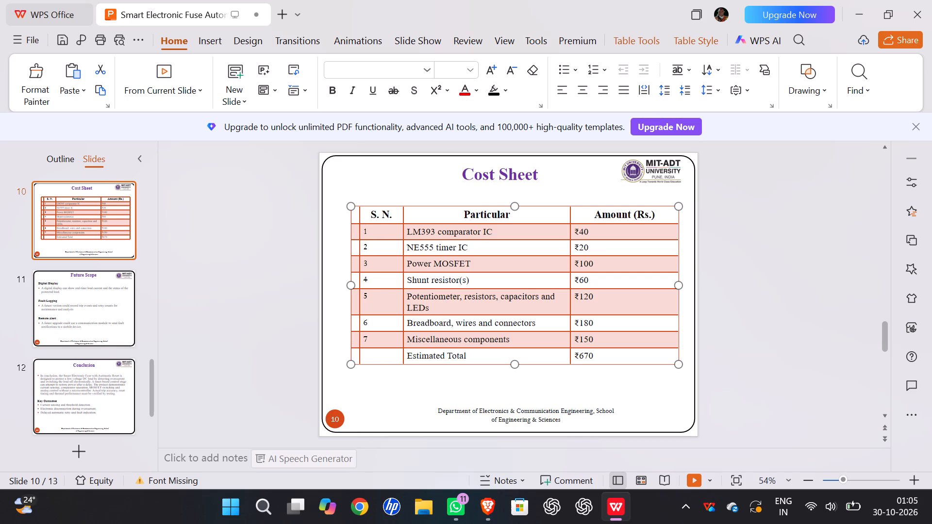
Move the Cost Sheet table slightly to the left on the slide, keeping its vertical position.
drag(520, 364, 511, 367)
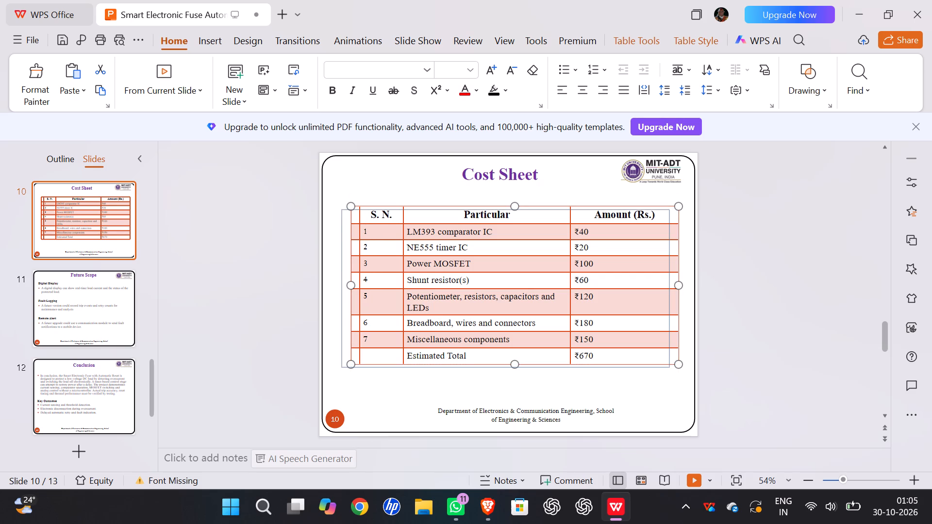
drag(511, 367, 511, 367)
drag(511, 367, 511, 365)
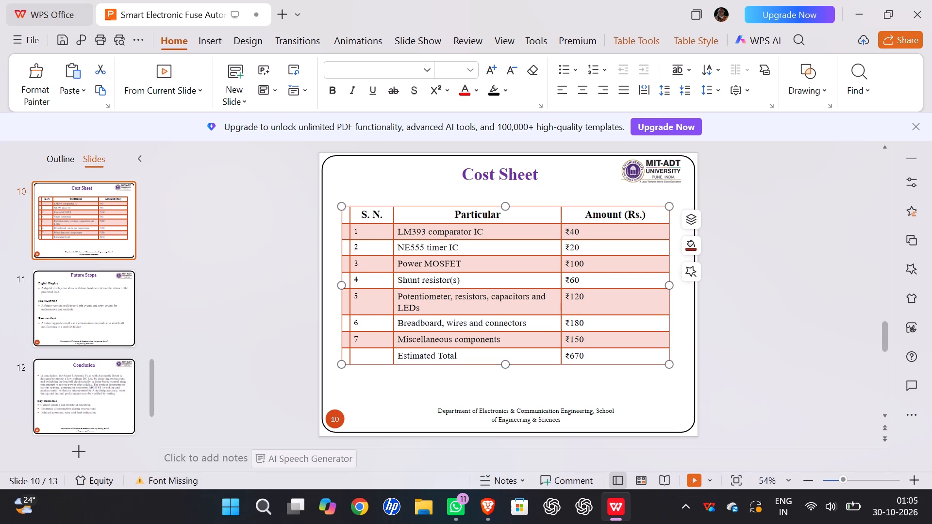
Narrow the empty first column of the Cost Sheet table further.
click(350, 306)
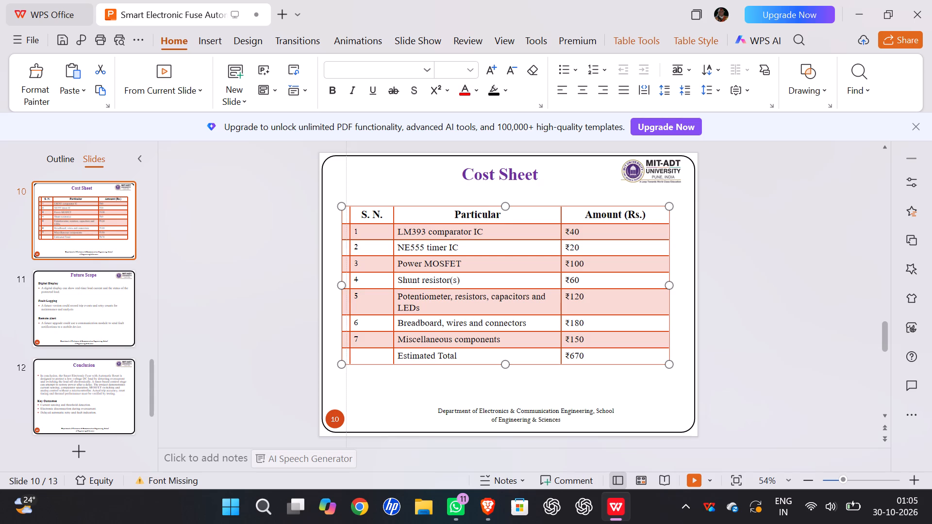
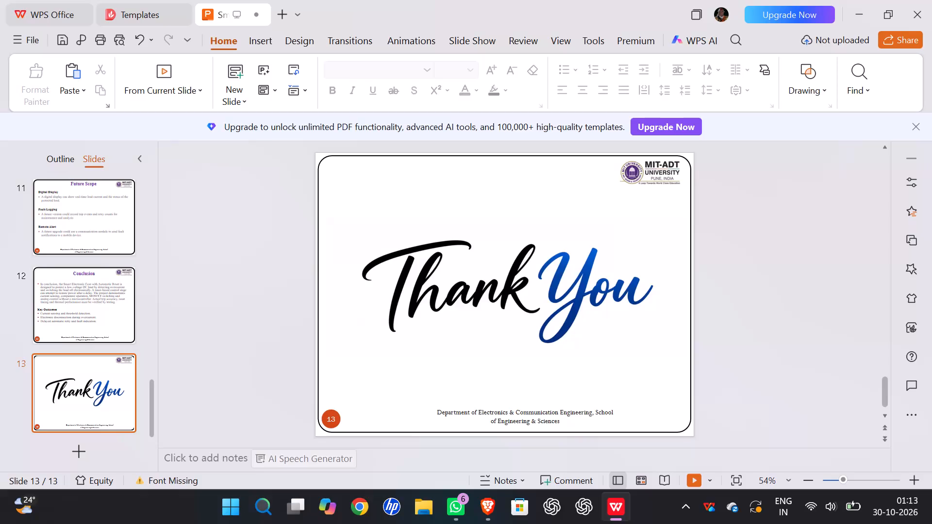
On the Future Scope slide, replace the blank line above the Remote Alert heading with a new empty bullet line.
scroll(479, 240, up, 1)
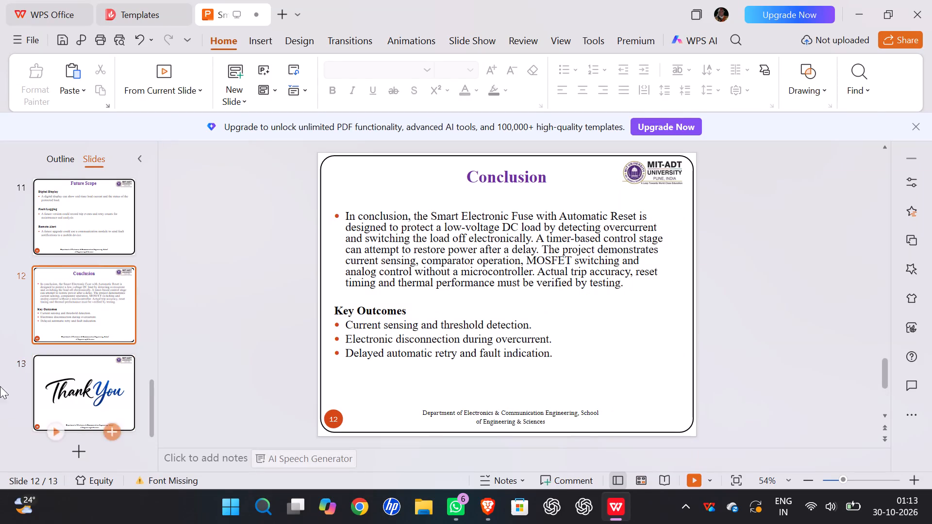
click(59, 277)
click(50, 215)
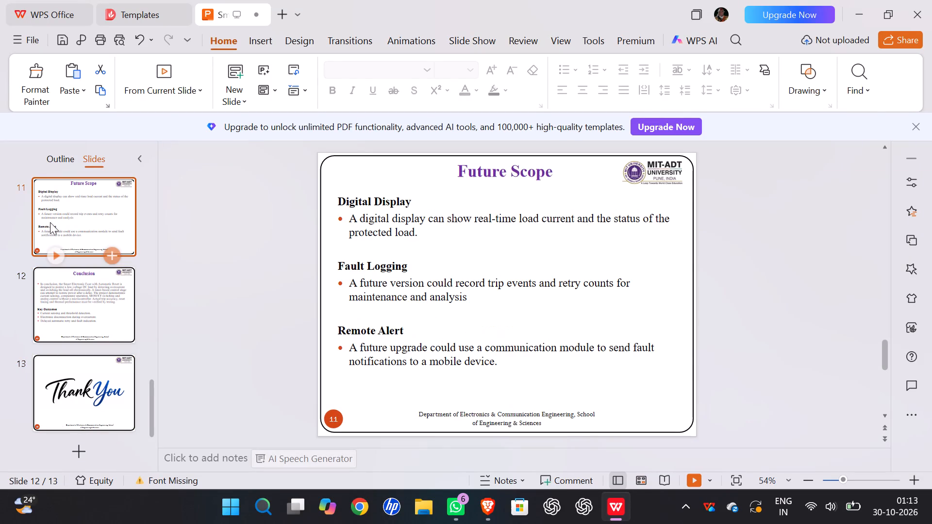
click(358, 319)
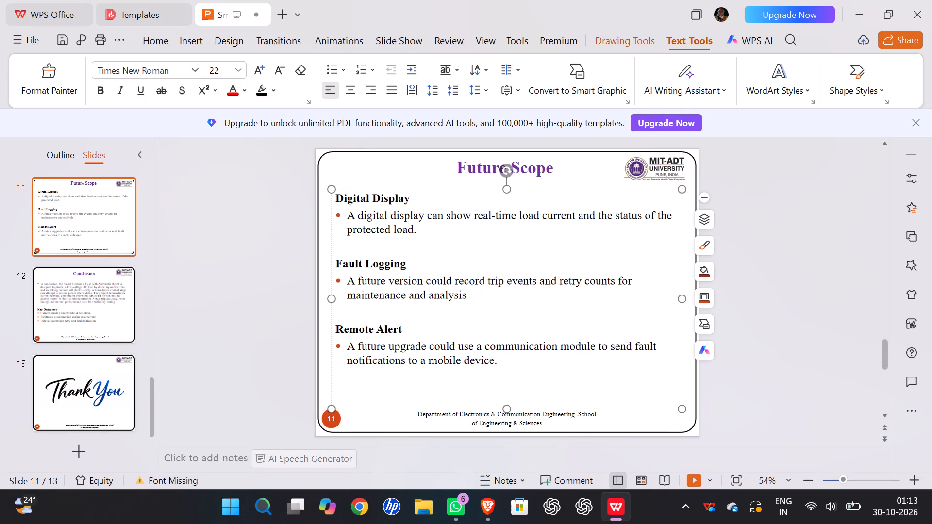
key(BackSpace)
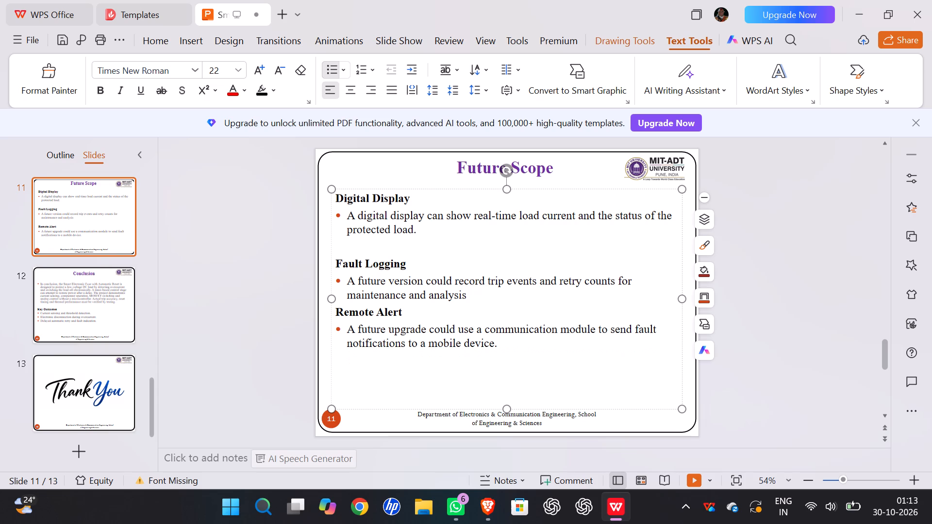
key(Return)
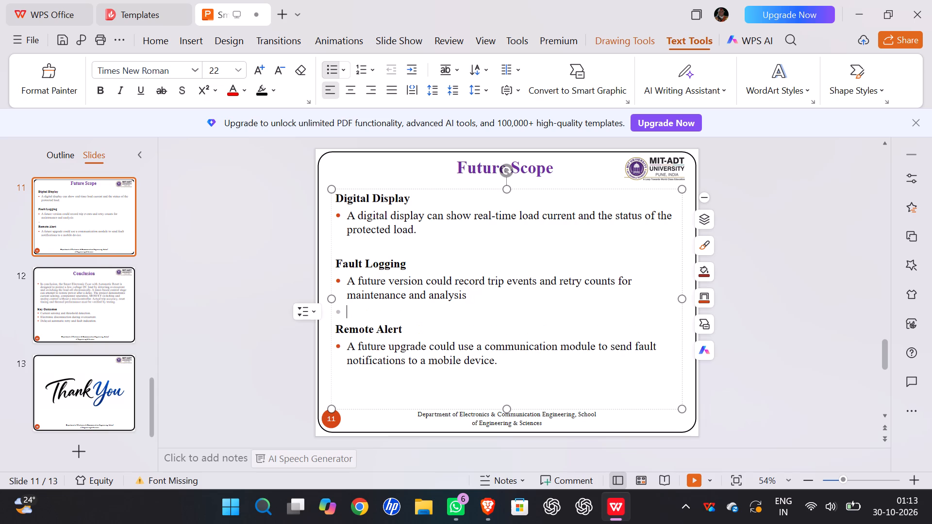
Move the Future Scope body text box slightly down and to the right, below the slide title.
click(397, 388)
click(374, 251)
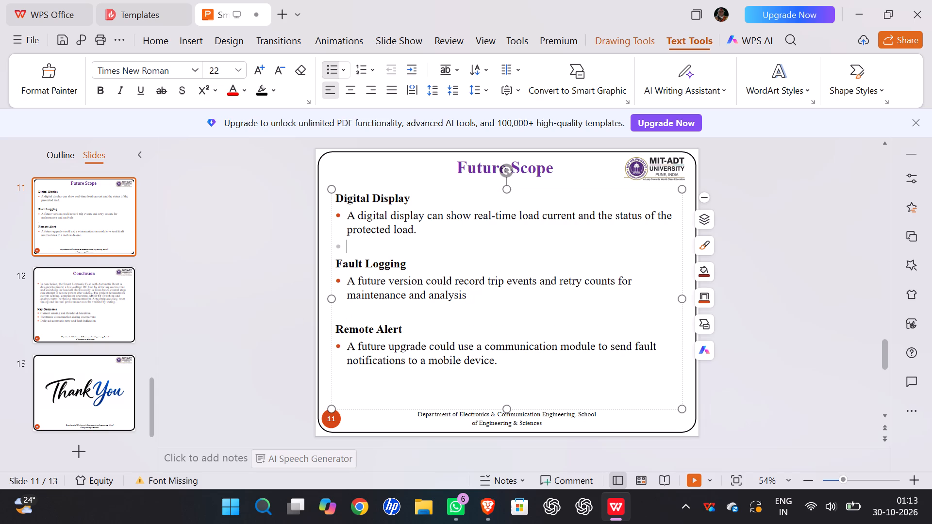
click(415, 200)
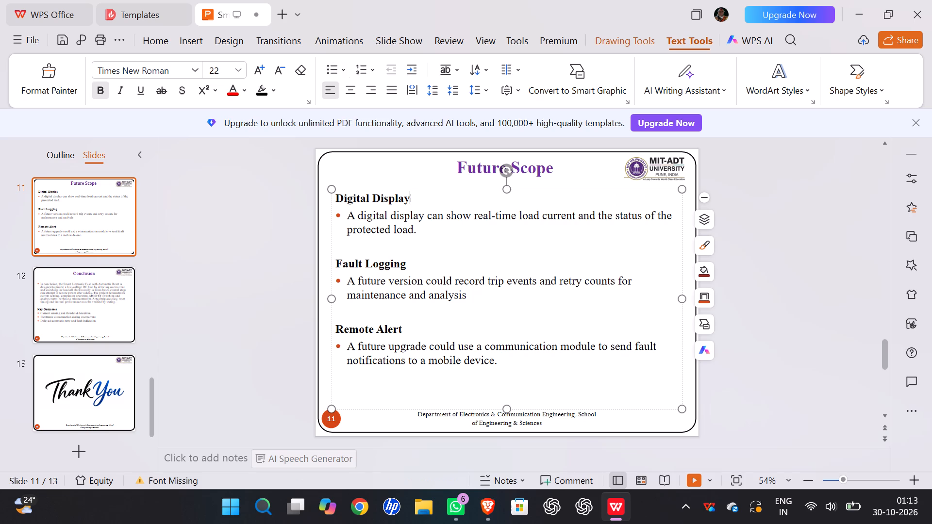
drag(501, 409, 507, 396)
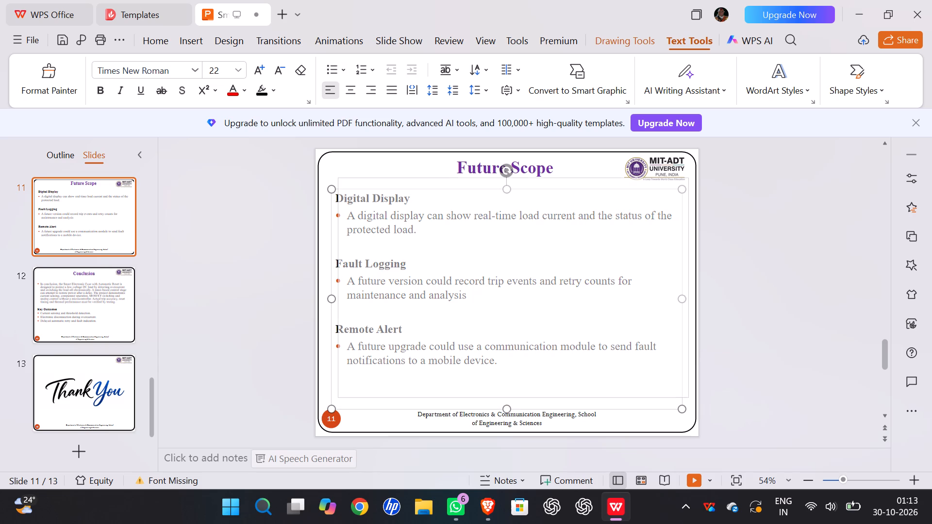
drag(507, 396, 504, 408)
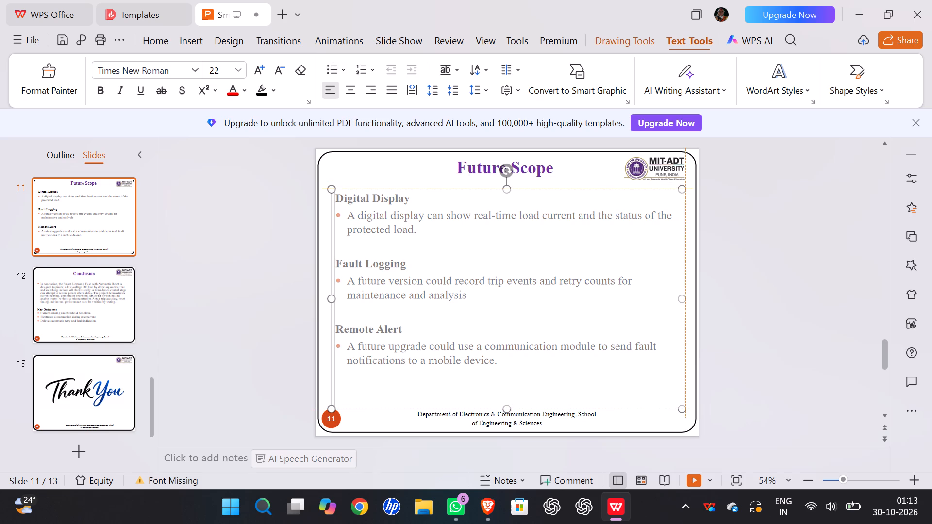
drag(504, 408, 504, 417)
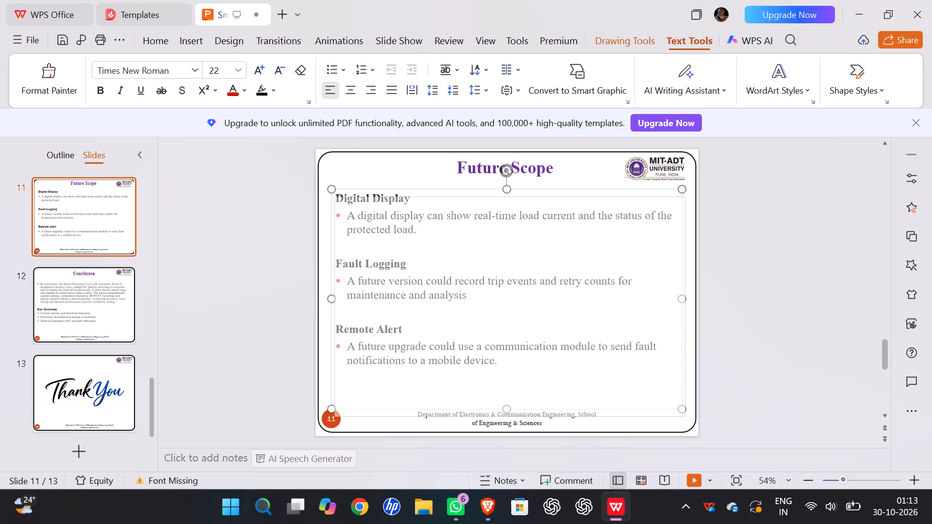
drag(504, 417, 503, 421)
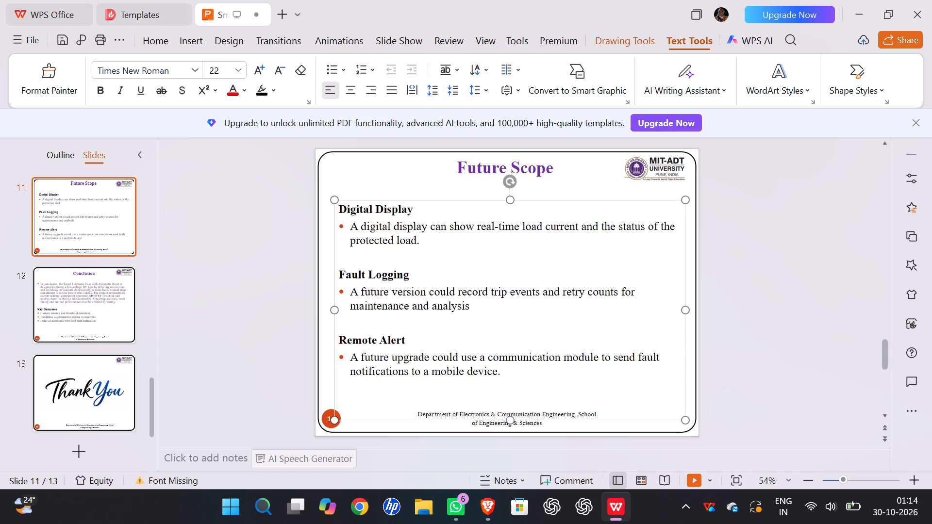
click(507, 416)
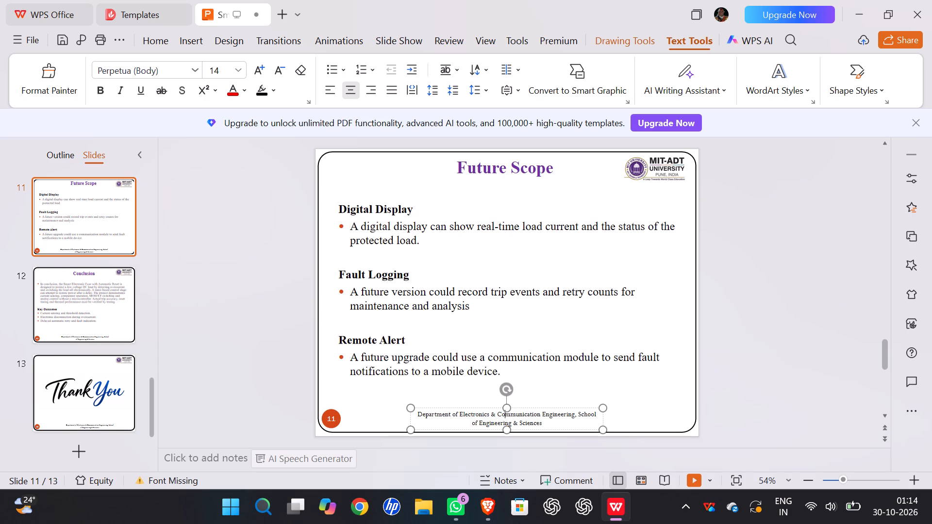
key(Escape)
key(Escape)
click(366, 389)
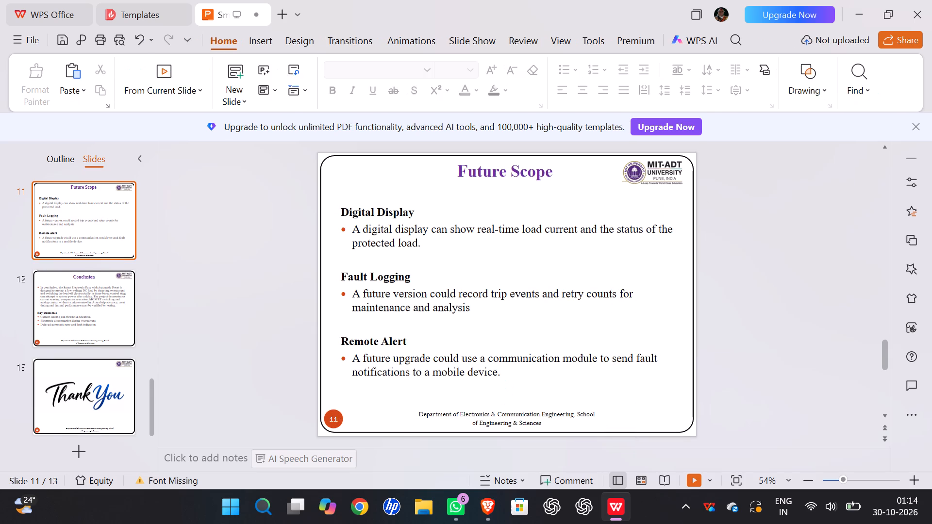
Shorten the Future Scope body text box so its bottom edge sits at the last text line, extending its left edge slightly outward.
drag(331, 196, 569, 384)
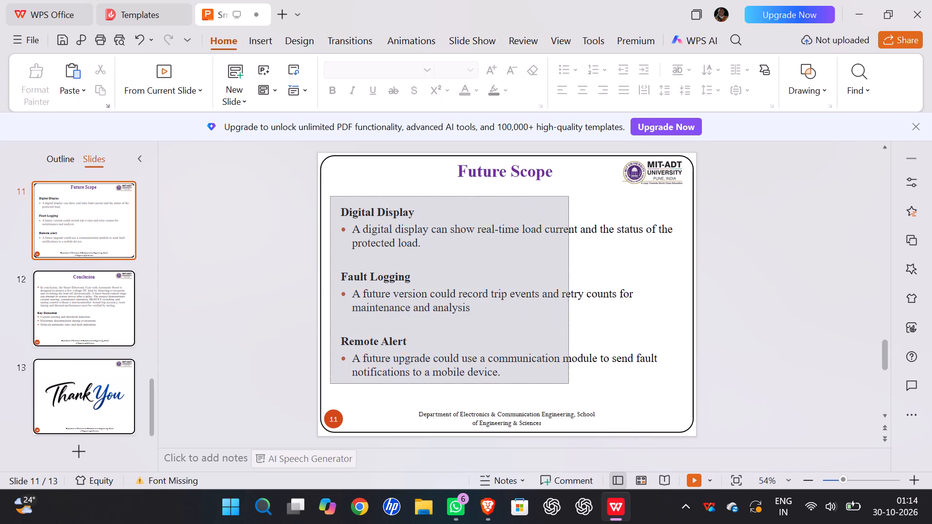
drag(569, 384, 621, 387)
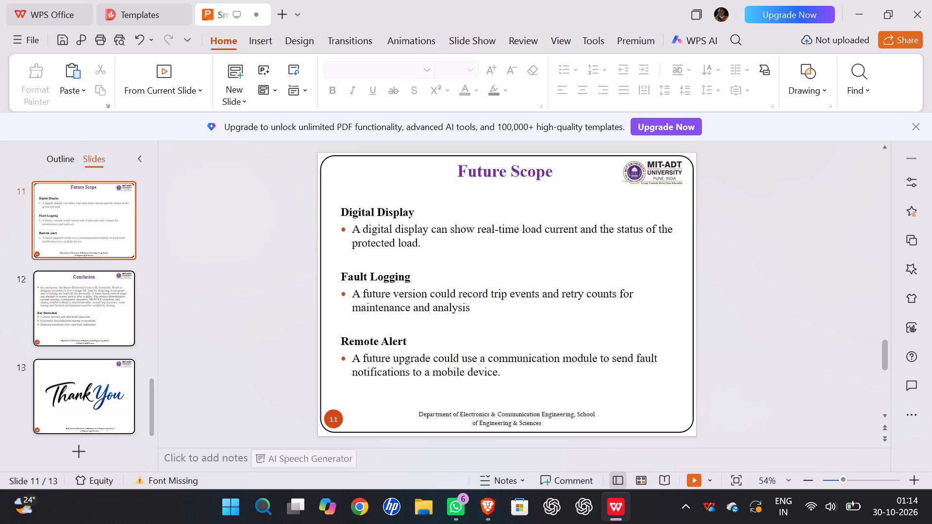
click(348, 250)
click(378, 413)
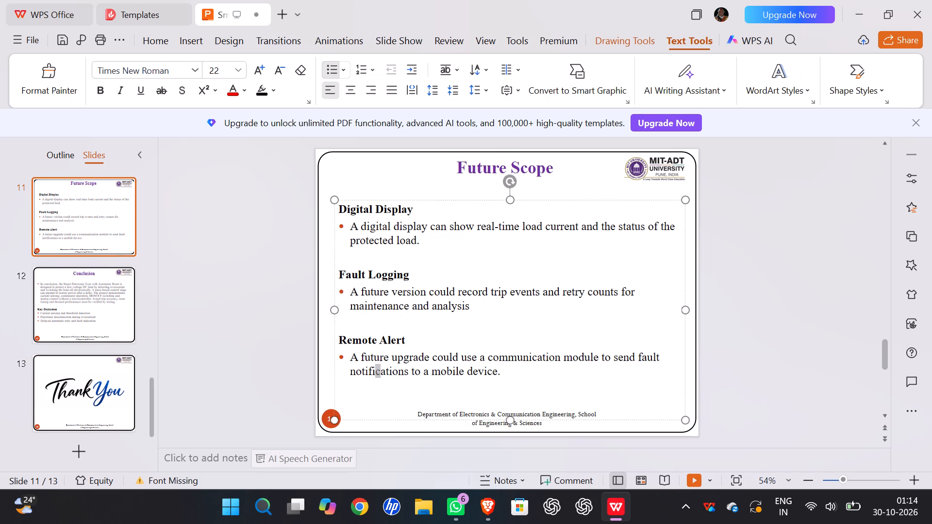
drag(333, 420, 341, 396)
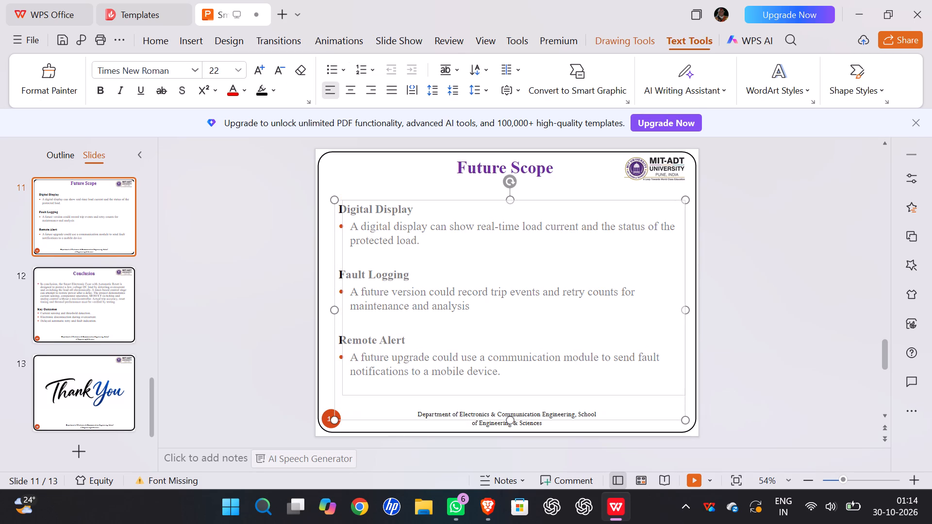
drag(341, 396, 336, 383)
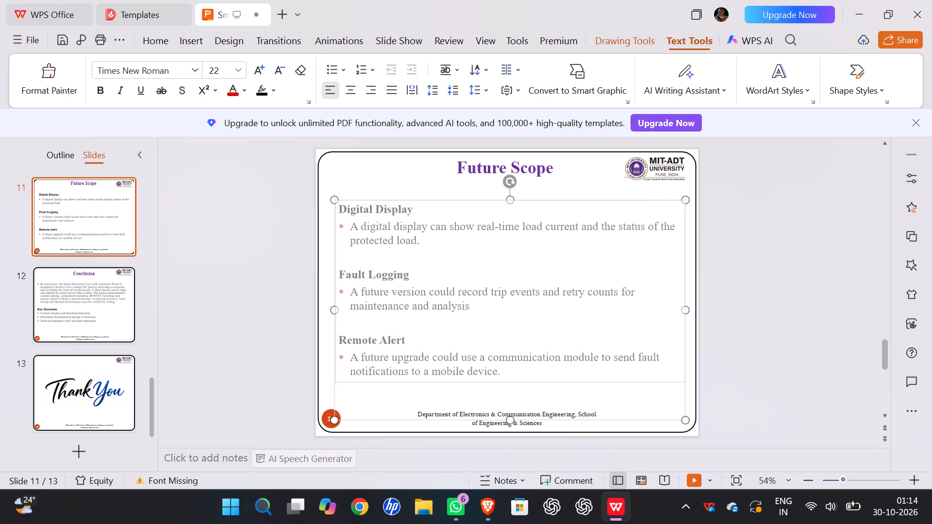
drag(336, 383, 332, 387)
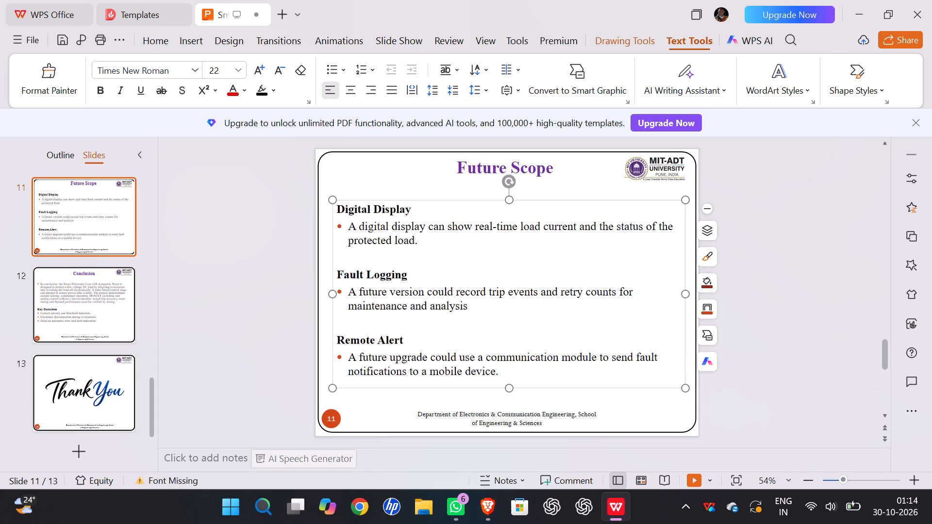
drag(509, 384, 509, 376)
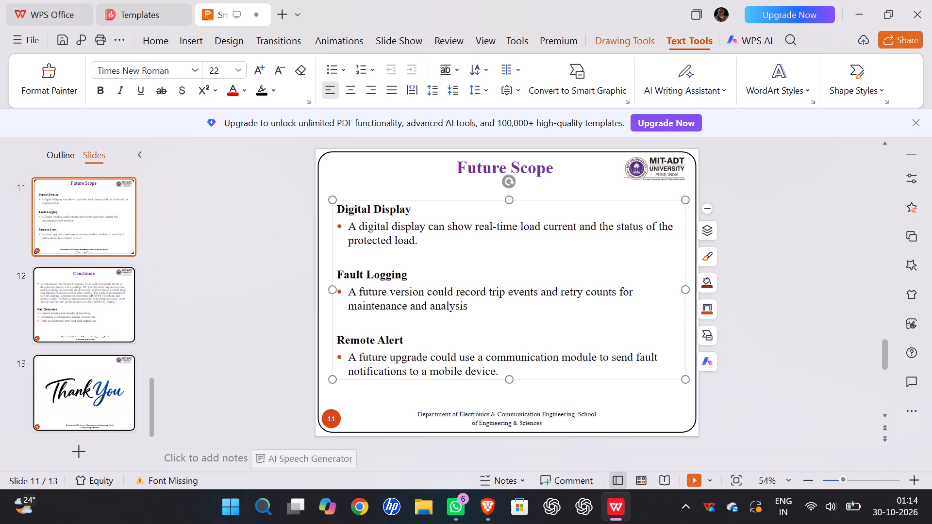
drag(511, 376, 508, 371)
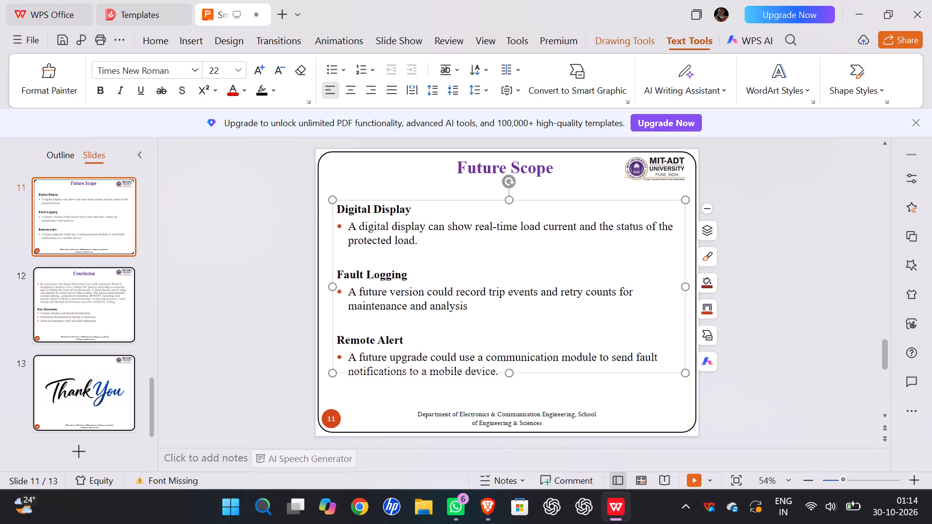
click(518, 379)
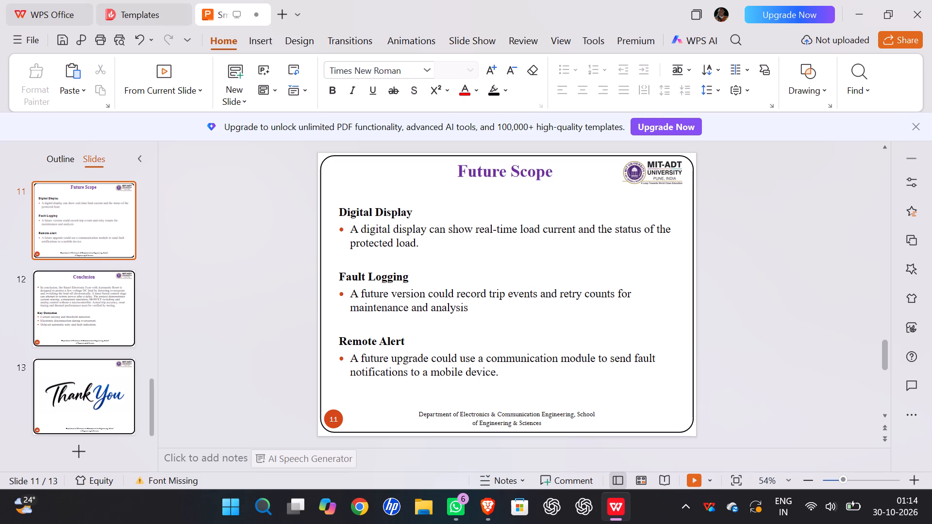
key(Escape)
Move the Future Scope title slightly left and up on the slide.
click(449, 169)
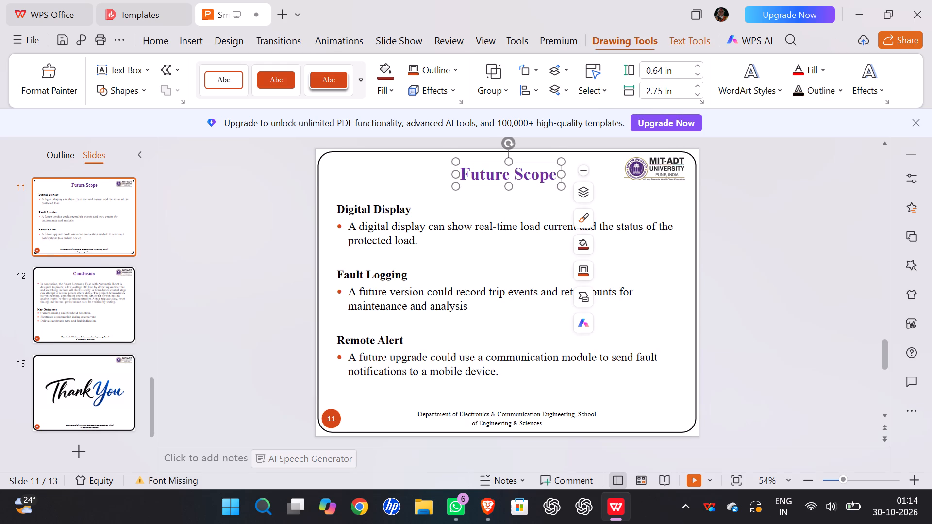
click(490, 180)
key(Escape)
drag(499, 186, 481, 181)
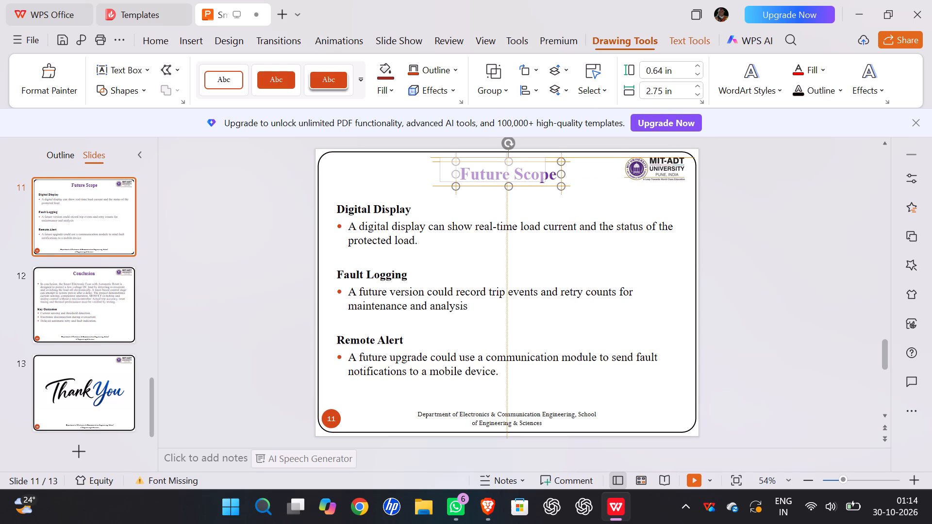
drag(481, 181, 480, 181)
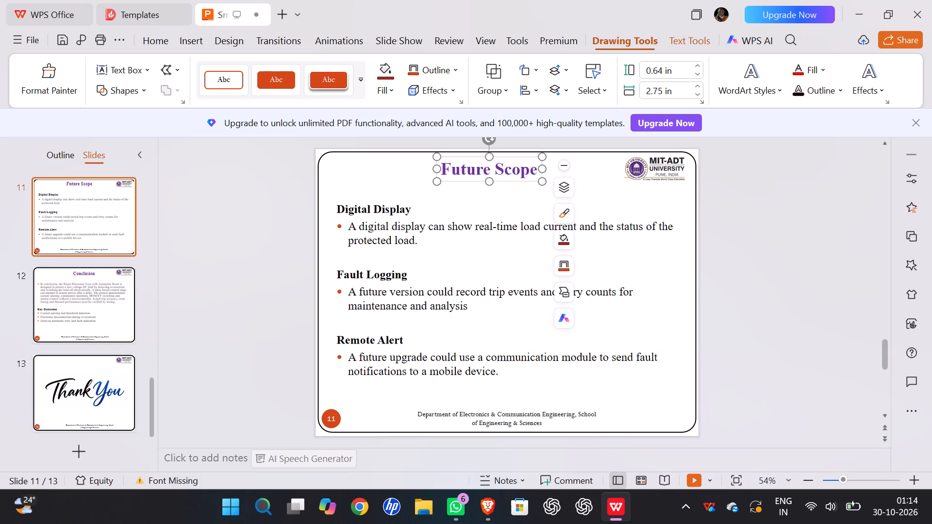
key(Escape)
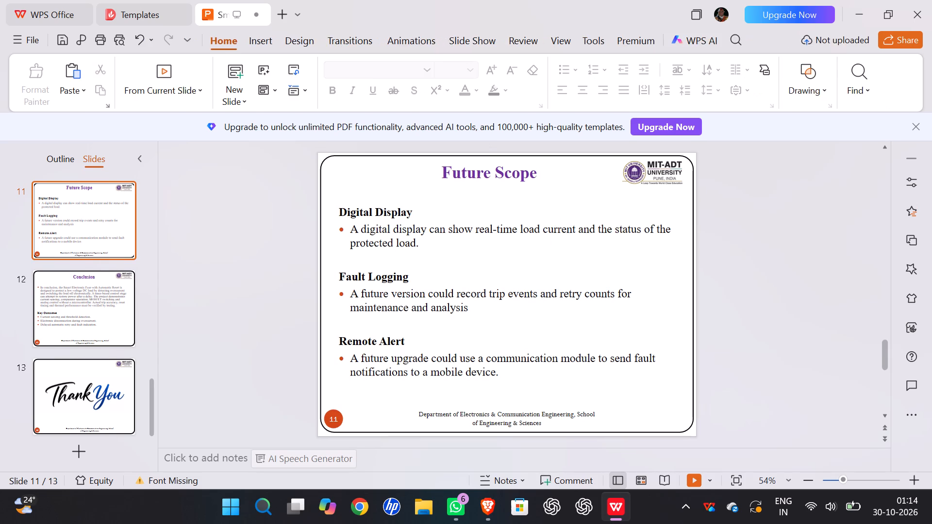
Move the Future Scope title right and slightly down, centring it above the body text box.
click(442, 170)
drag(451, 170, 451, 173)
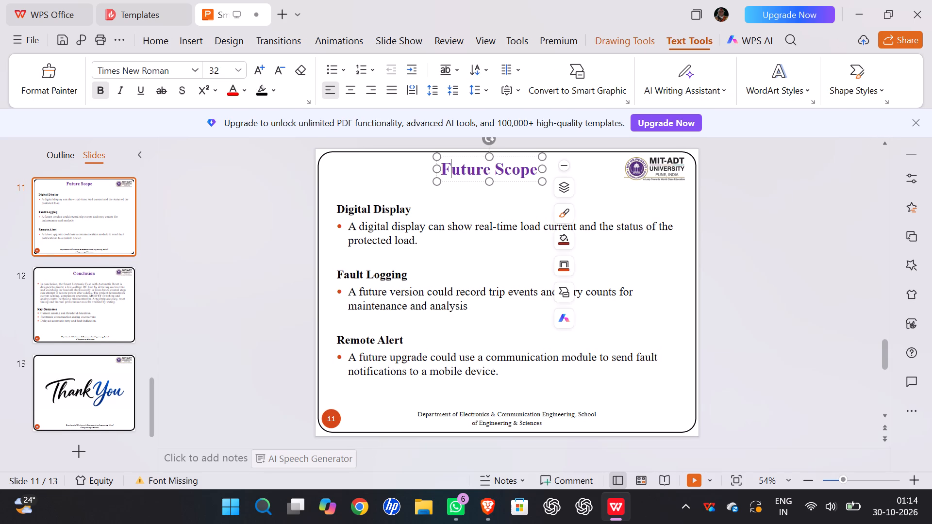
drag(451, 173, 521, 181)
key(Escape)
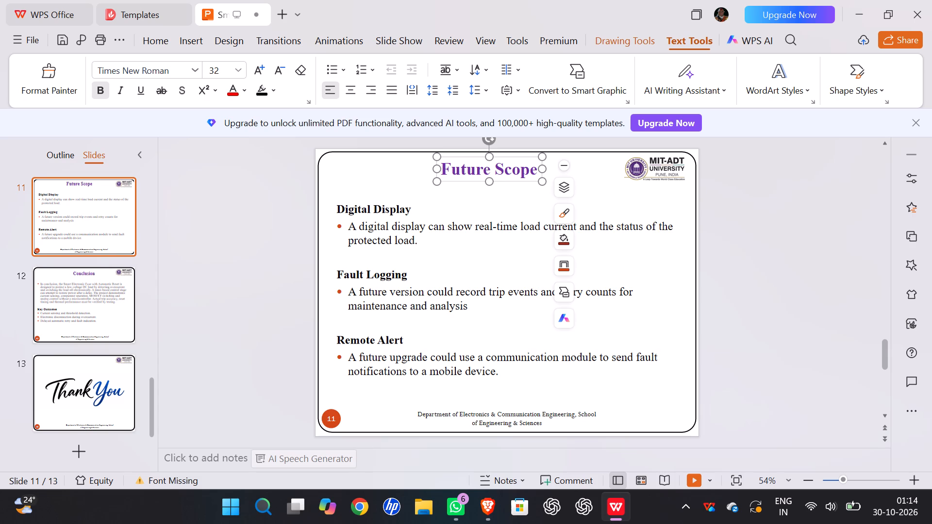
drag(470, 180, 498, 188)
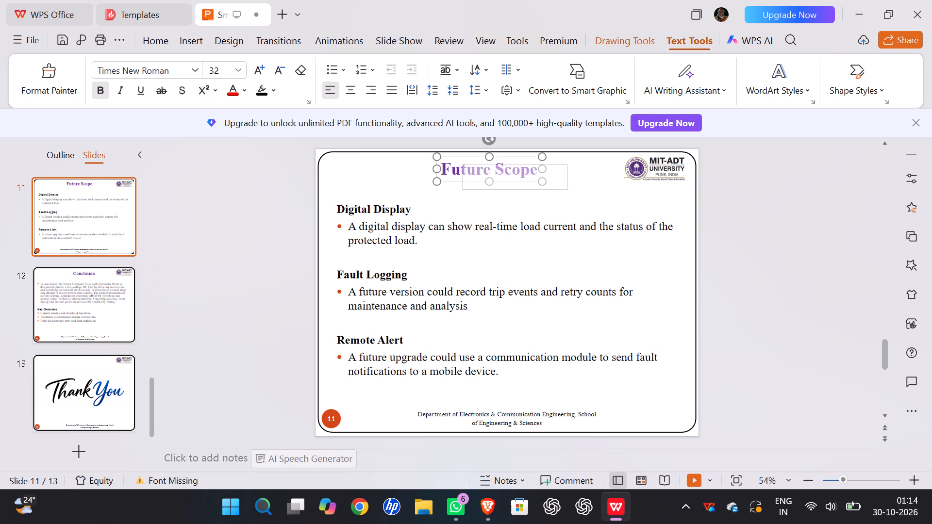
drag(498, 188, 491, 188)
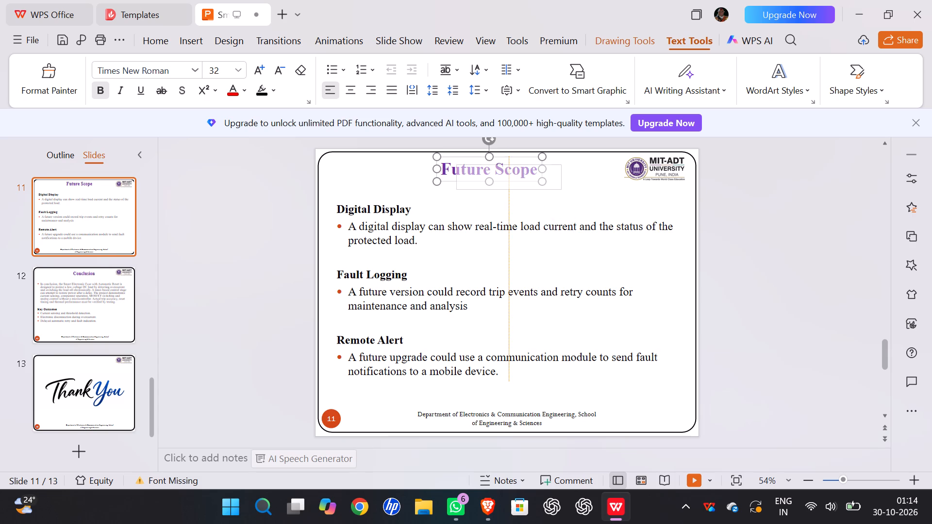
drag(491, 188, 491, 186)
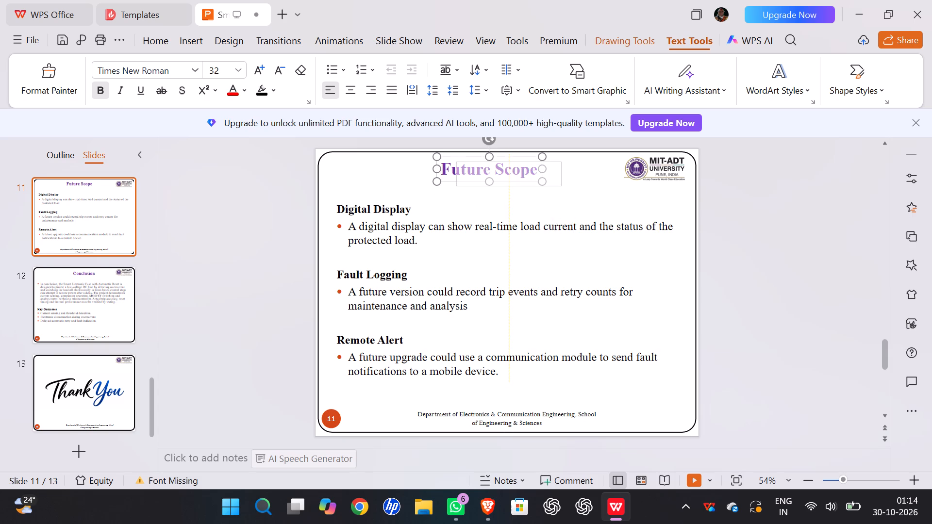
drag(491, 186, 493, 184)
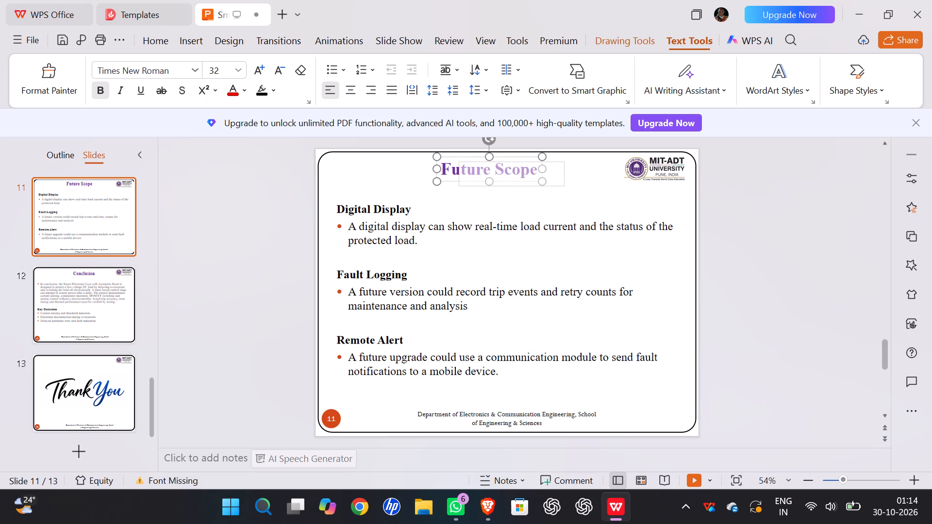
drag(493, 184, 489, 186)
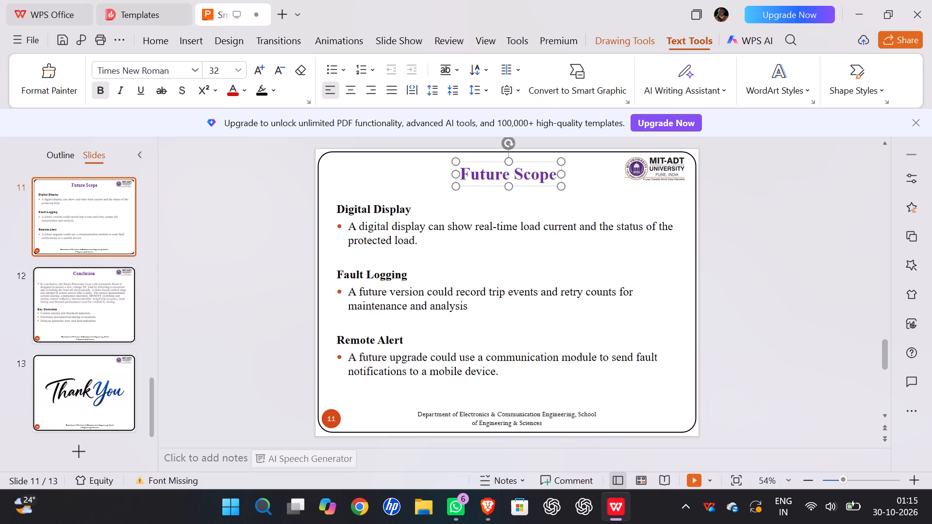
key(Escape)
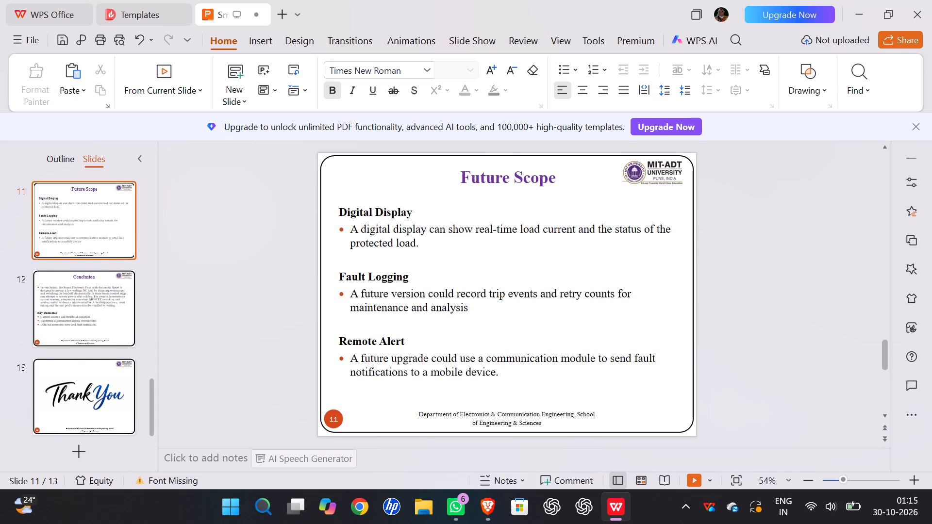
Move the title on the Conclusion slide slightly to the right, keeping its height on the slide.
scroll(576, 213, up, 2)
scroll(576, 213, down, 9)
scroll(563, 216, up, 1)
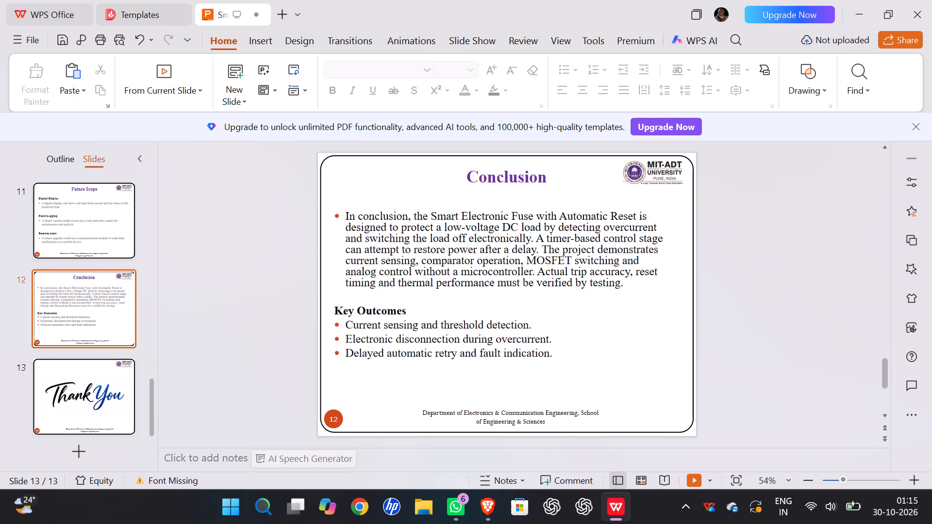
scroll(480, 225, up, 1)
click(130, 298)
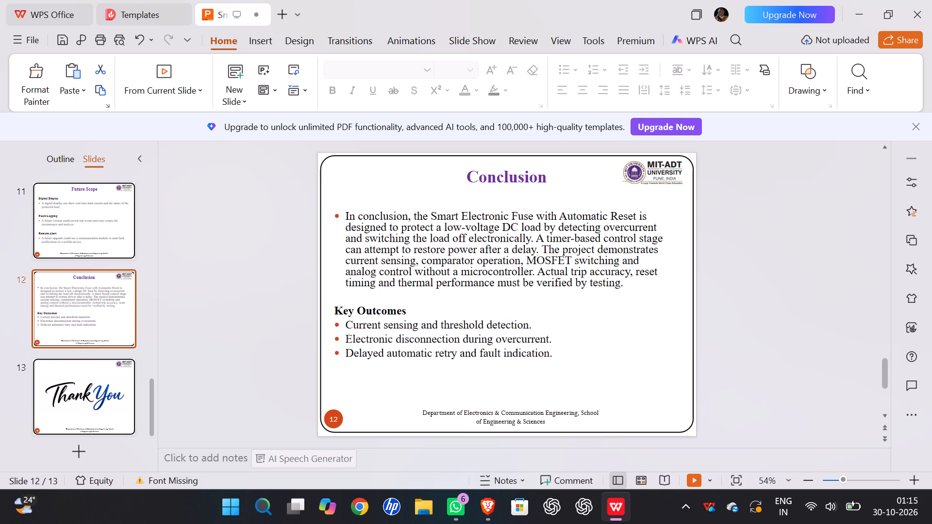
click(500, 180)
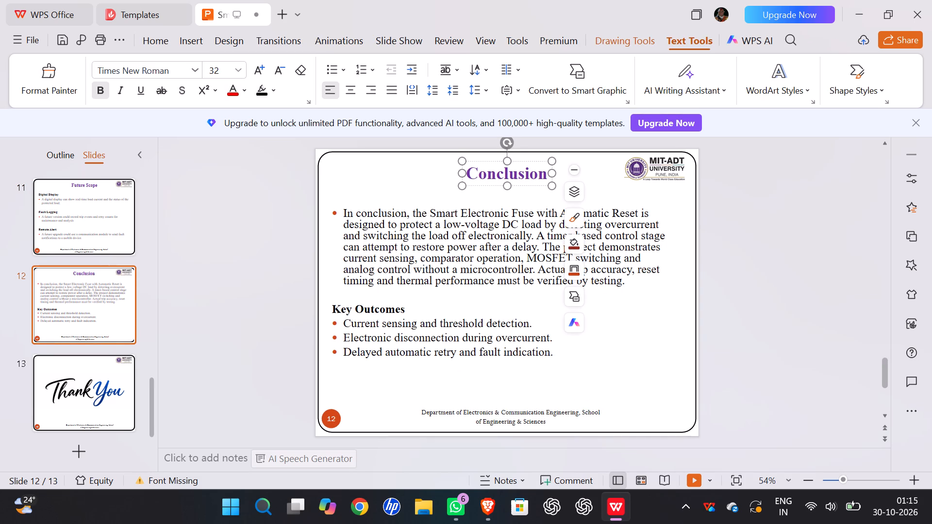
drag(477, 188, 482, 188)
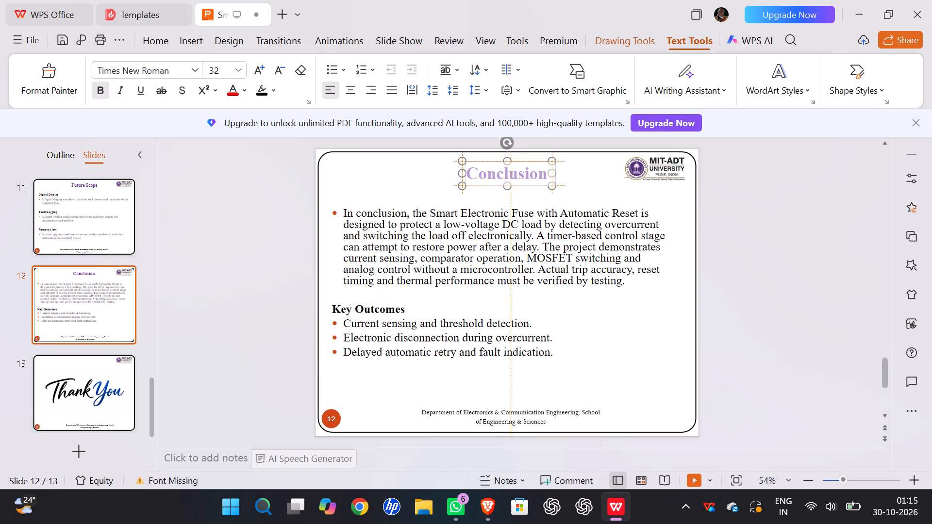
drag(482, 188, 483, 187)
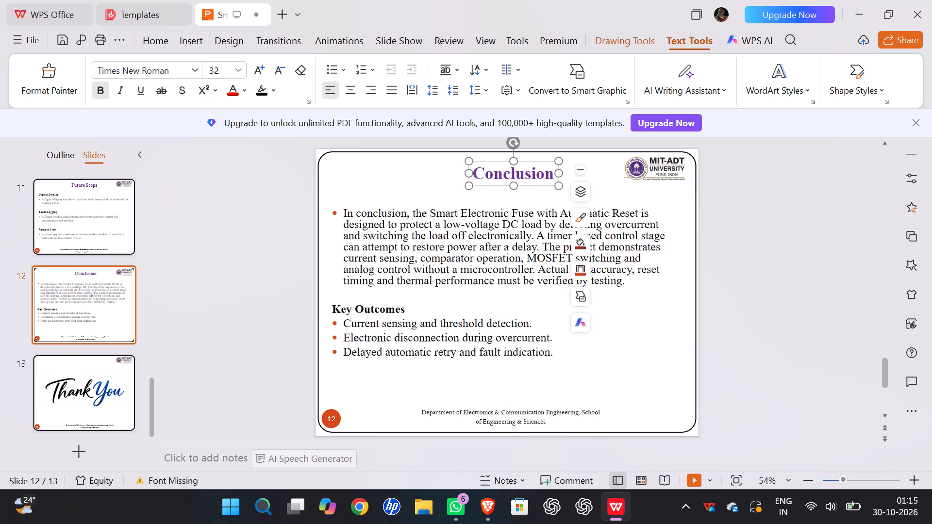
Move the Conclusion title slightly left and up so it is centred horizontally on the slide.
click(484, 182)
drag(482, 186, 475, 186)
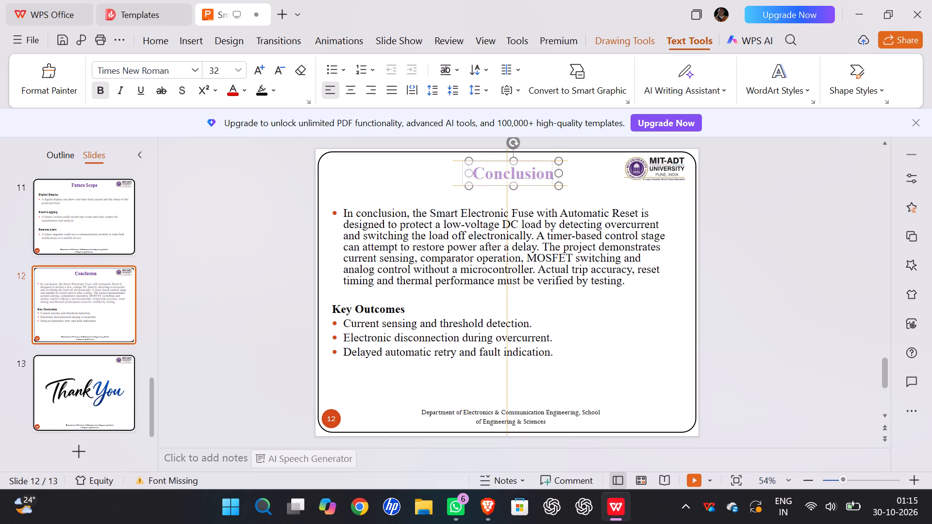
drag(475, 186, 453, 186)
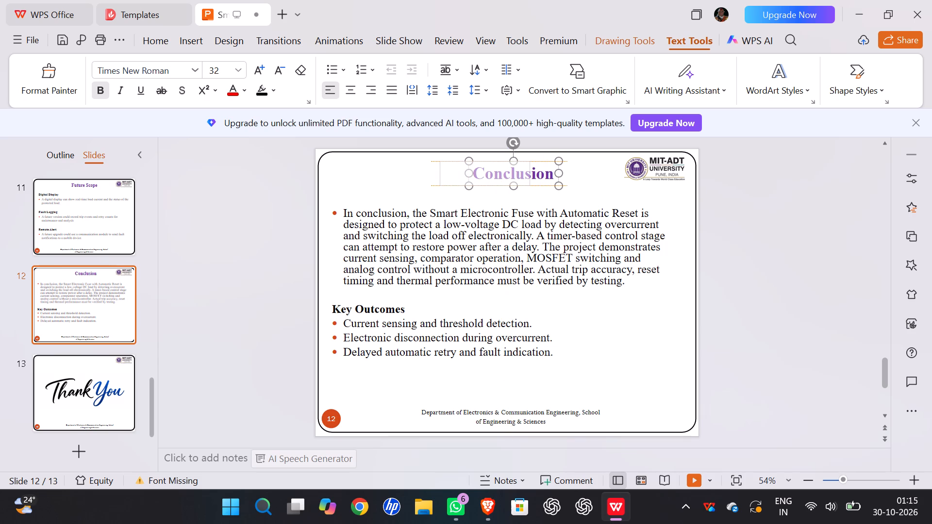
drag(453, 186, 478, 185)
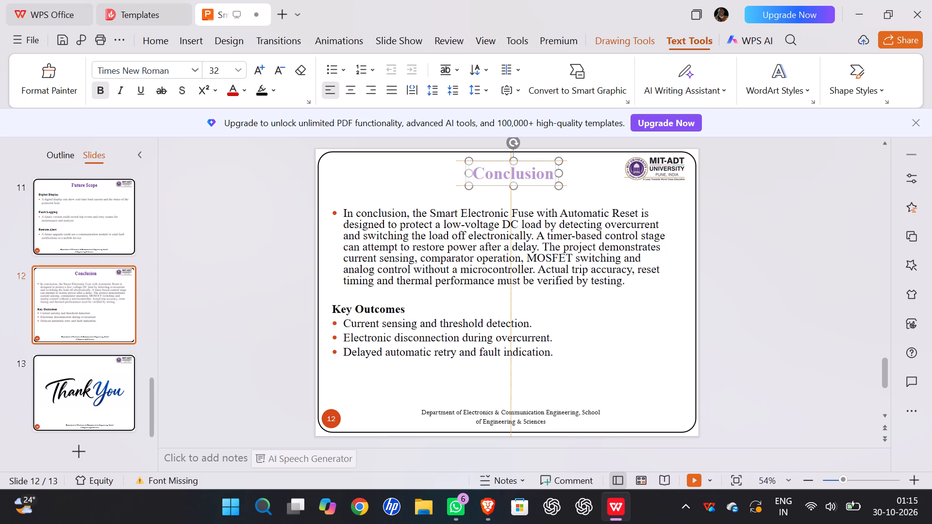
drag(478, 185, 474, 184)
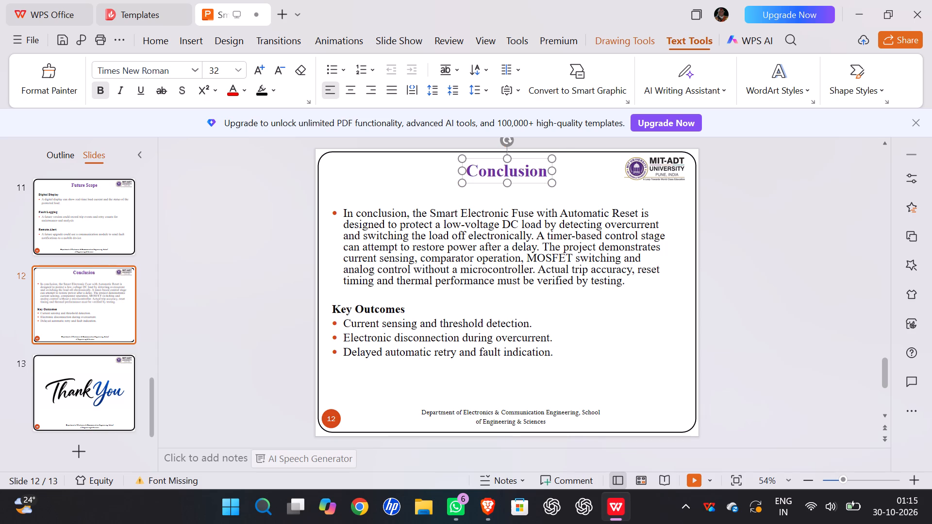
key(Escape)
Compare the title placement on the Future Scope, Conclusion, Cost Sheet and Block Diagram slides.
scroll(517, 197, up, 2)
scroll(503, 186, down, 1)
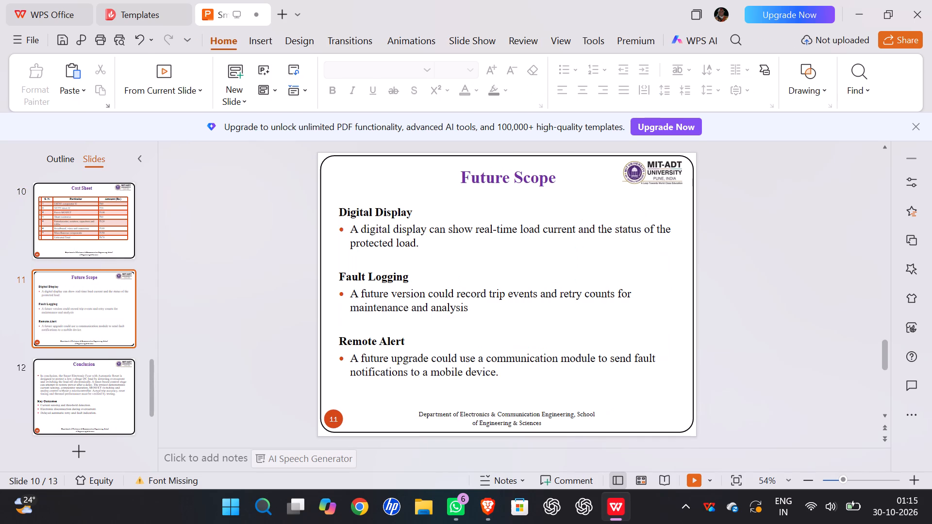
click(471, 179)
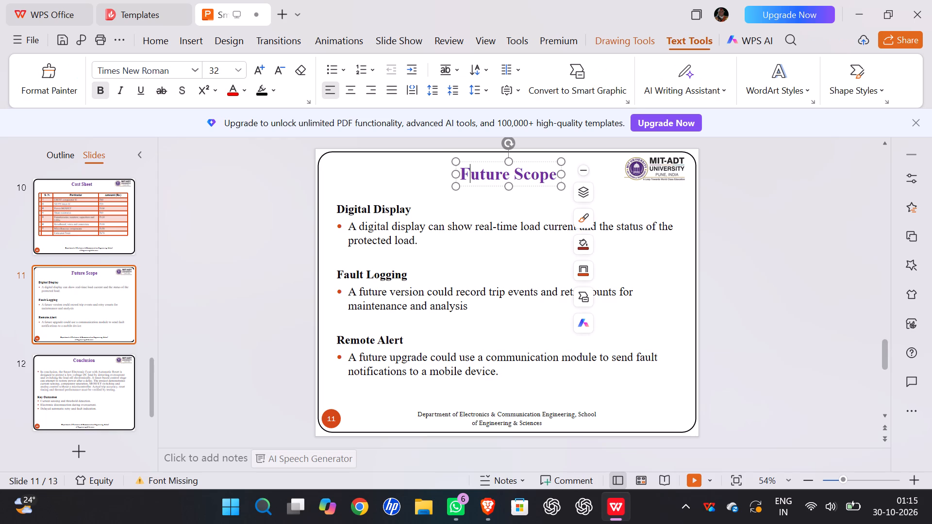
click(99, 396)
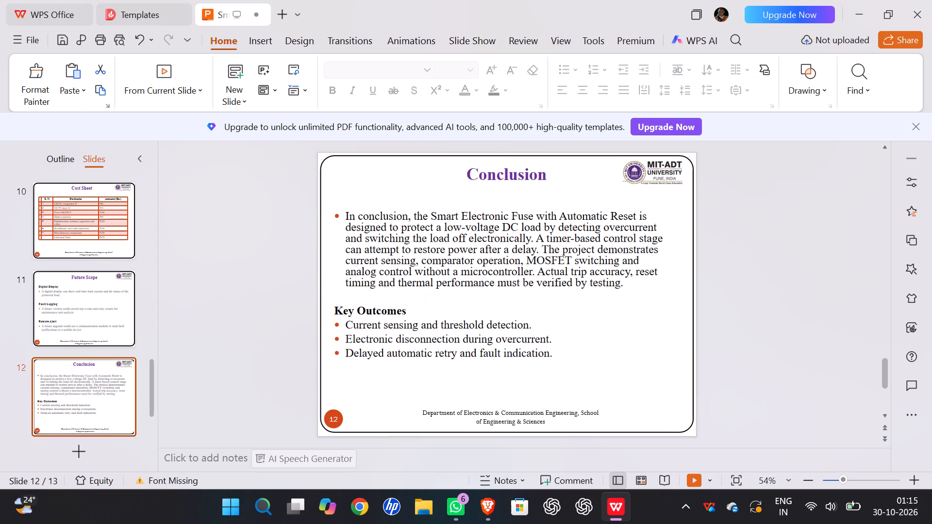
click(472, 177)
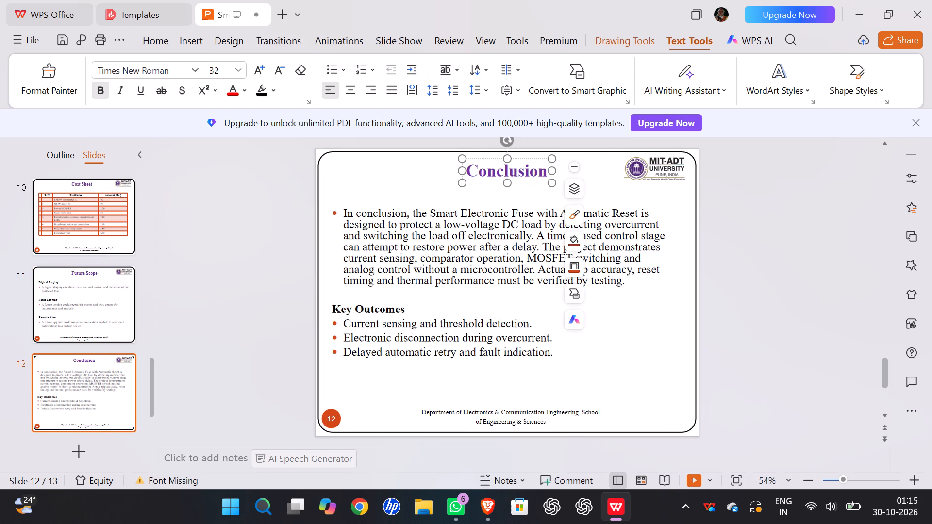
click(54, 307)
click(513, 170)
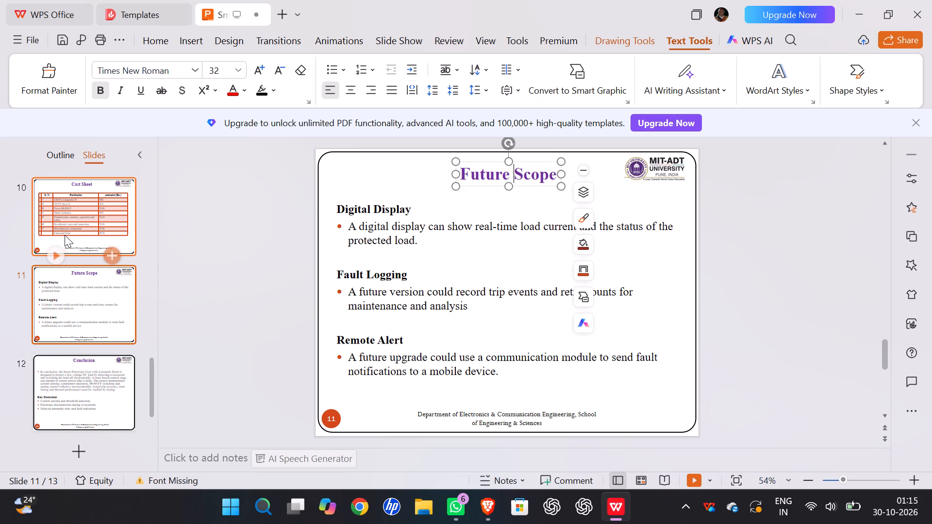
click(63, 209)
click(496, 178)
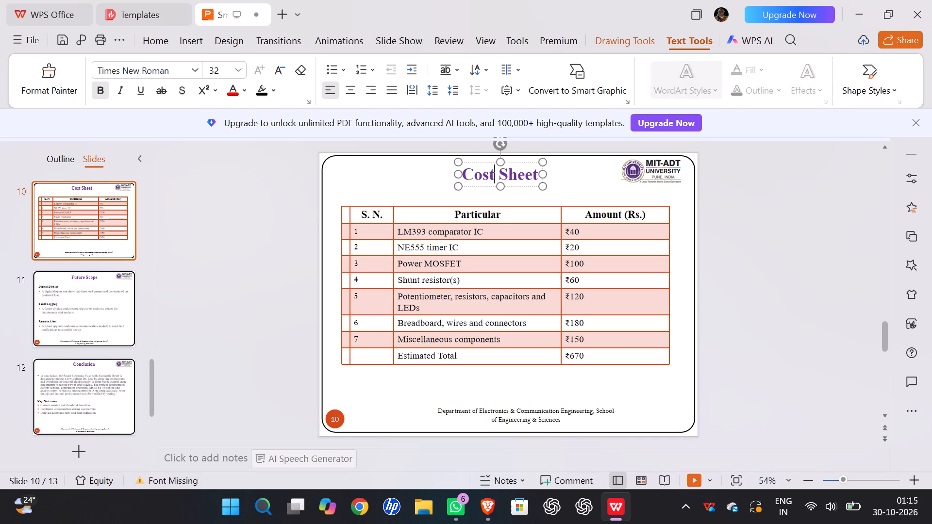
scroll(263, 192, up, 1)
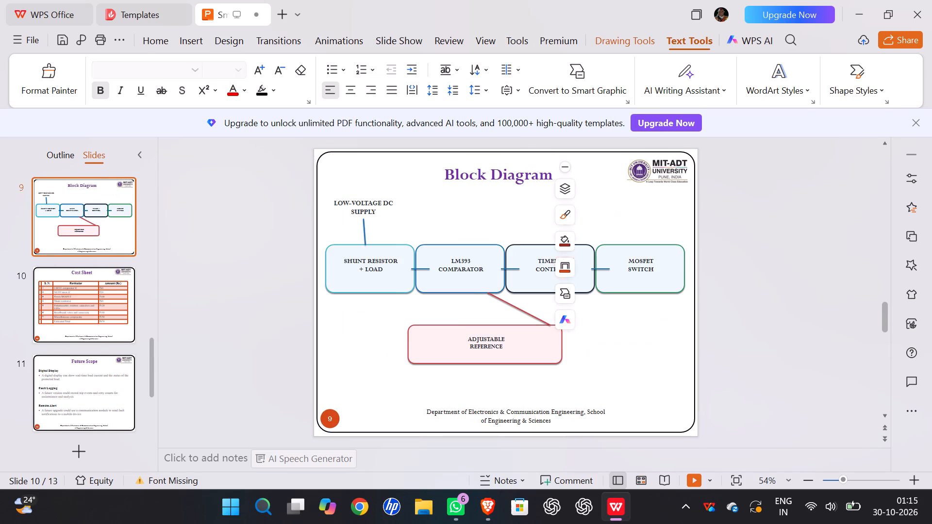
click(100, 229)
click(488, 168)
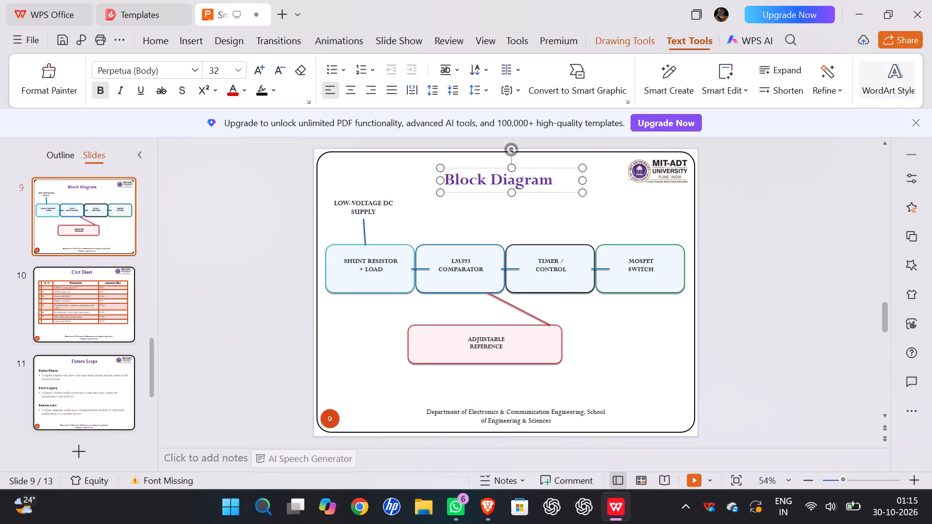
On the Objectives slide, lower the title box's top edge until the box is about one text line tall.
scroll(150, 207, up, 2)
scroll(118, 247, down, 2)
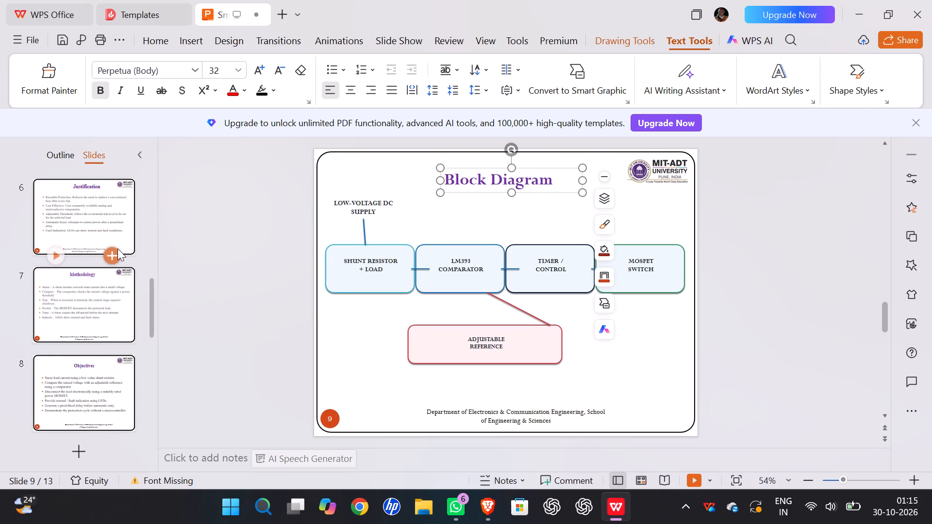
scroll(118, 248, down, 1)
click(104, 282)
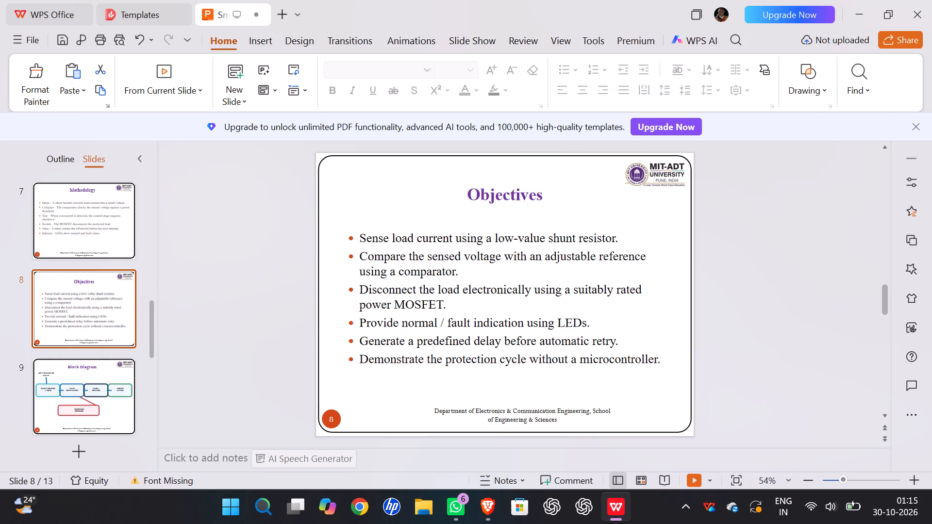
click(492, 200)
key(Escape)
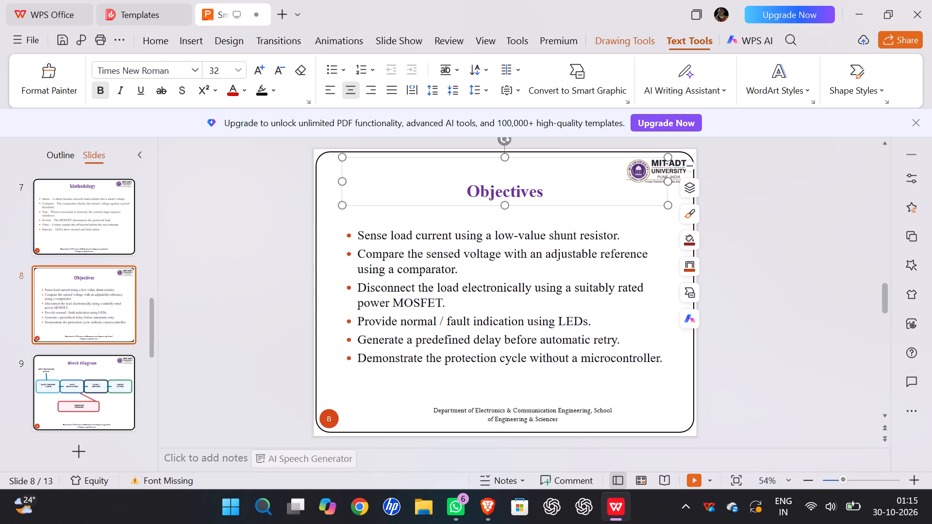
drag(495, 190, 492, 183)
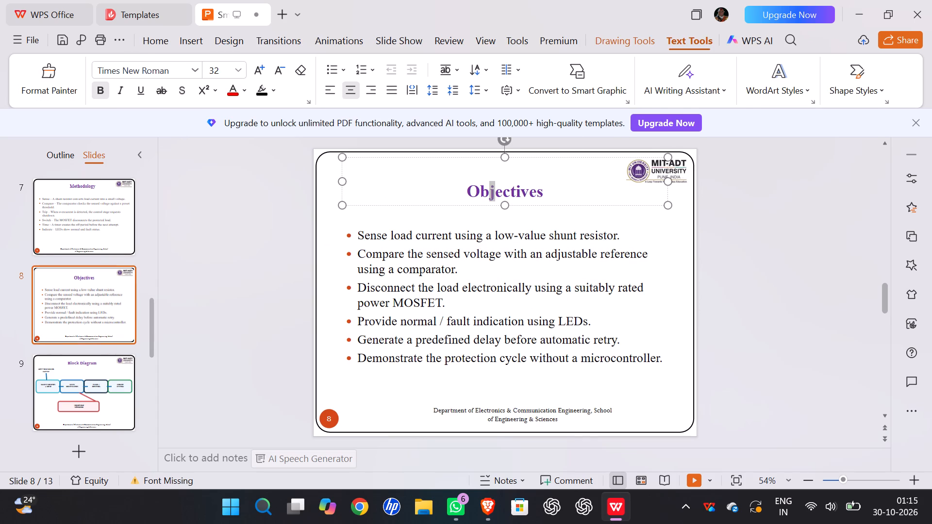
drag(492, 183, 491, 182)
key(Escape)
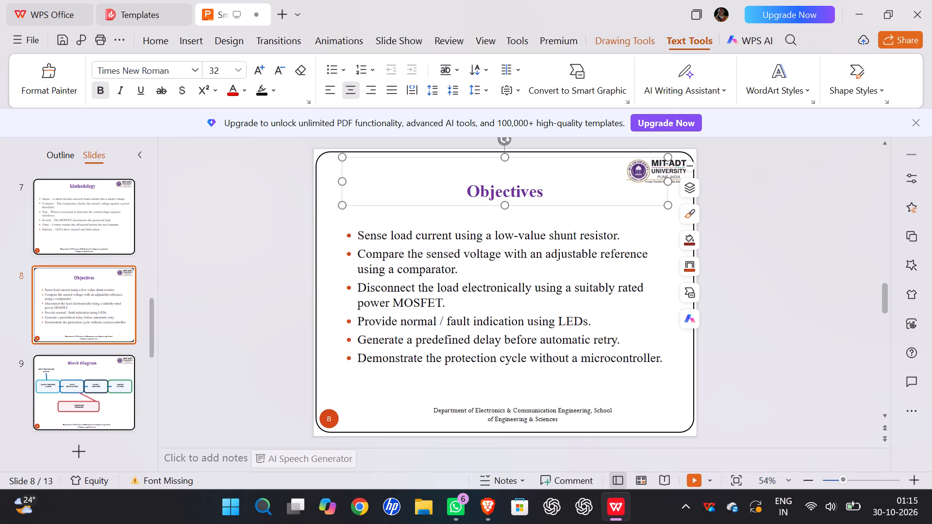
drag(503, 154, 504, 164)
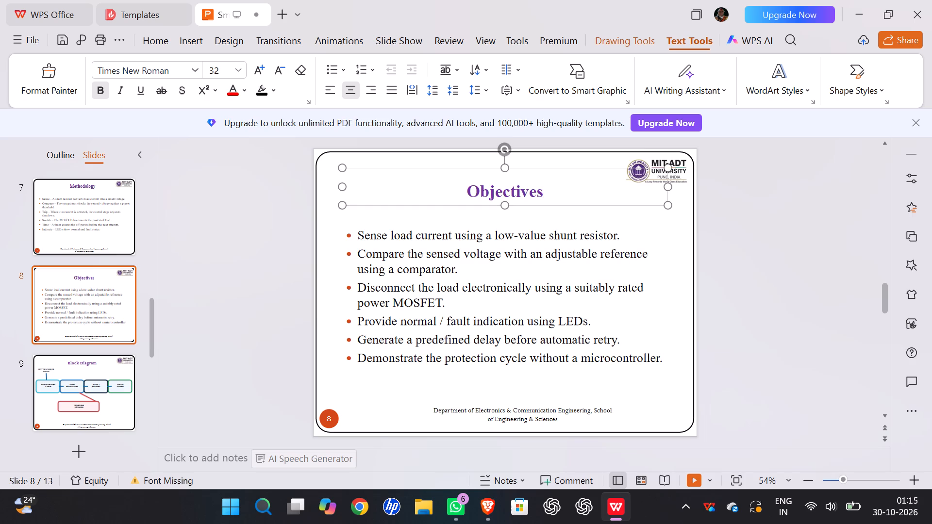
drag(505, 165, 506, 176)
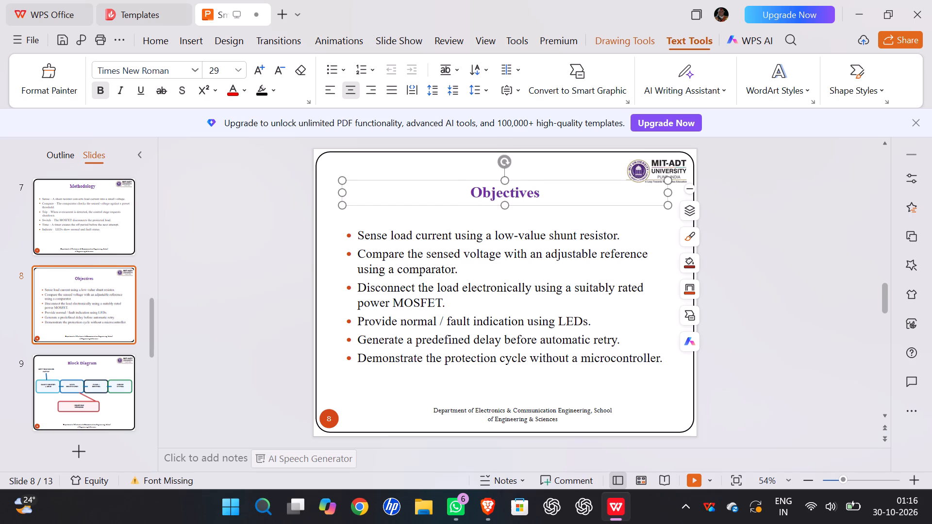
Move the shortened Objectives title box slightly up, keeping it centred above the bullets.
drag(499, 176, 499, 173)
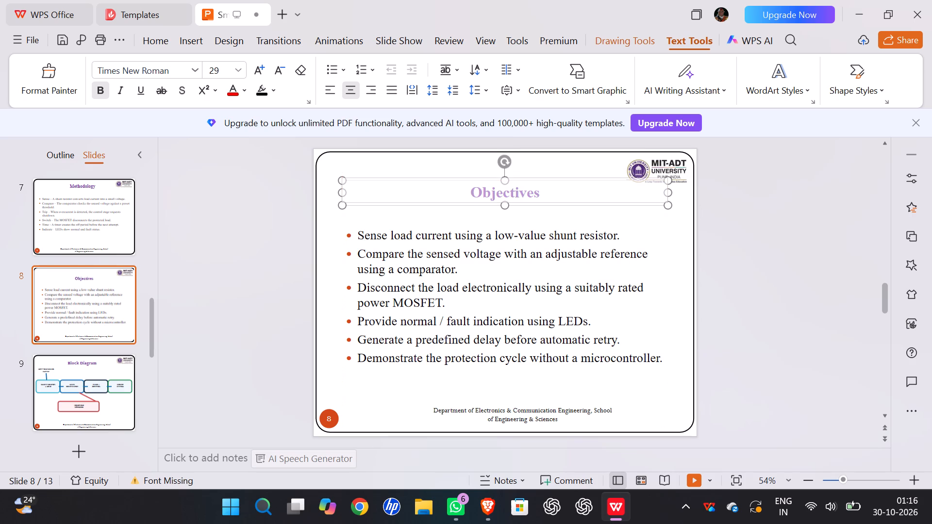
drag(499, 173, 500, 167)
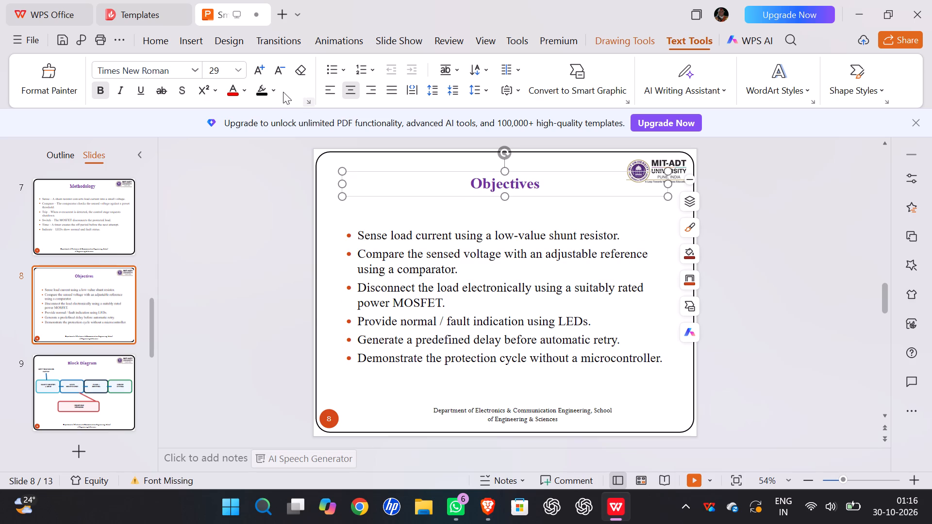
Set the Objectives title's font size to 32.
double_click(502, 184)
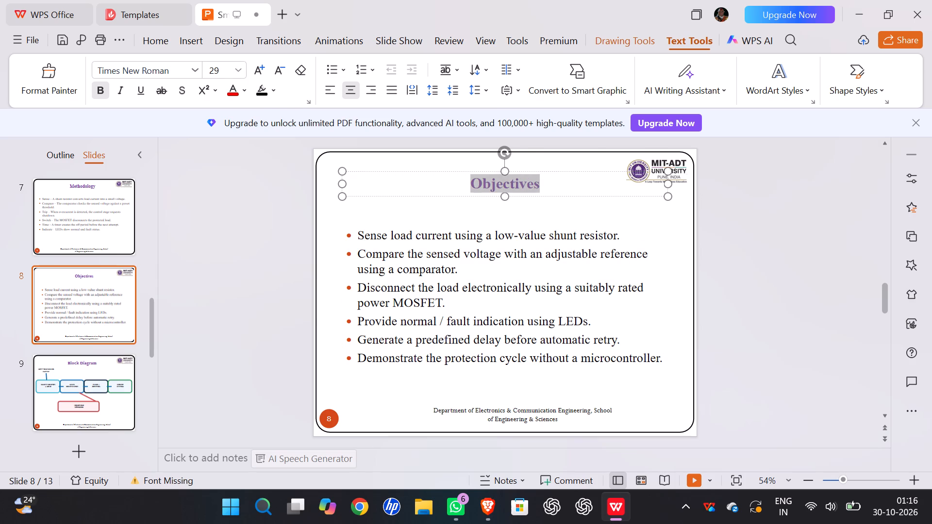
click(685, 127)
click(689, 122)
click(690, 121)
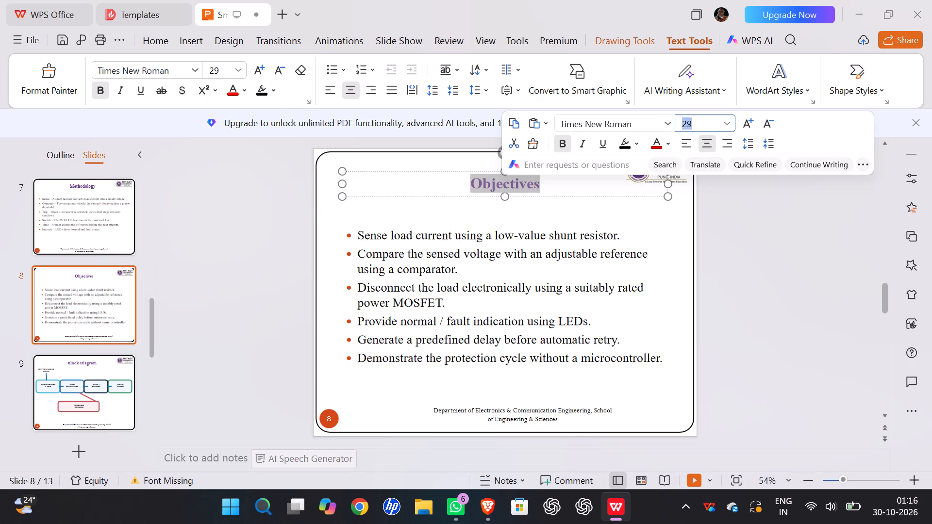
key(BackSpace)
text(32)
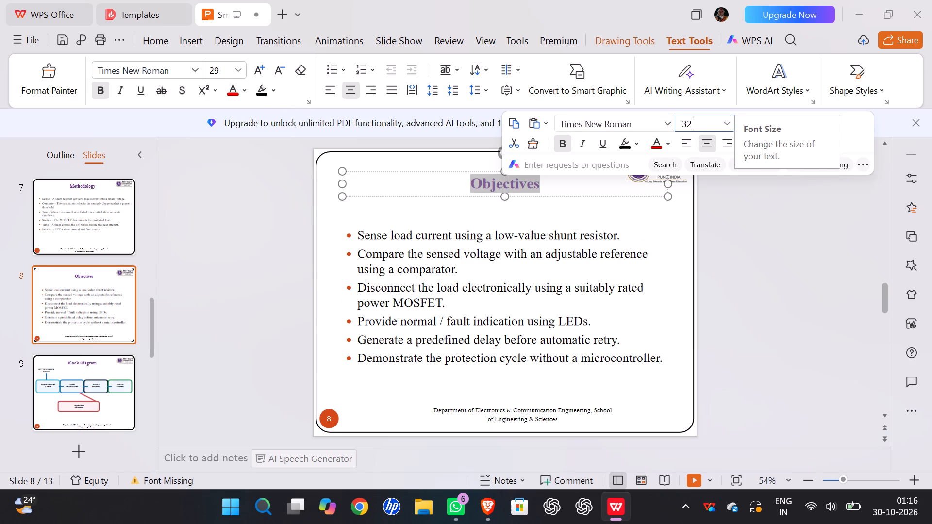
key(Return)
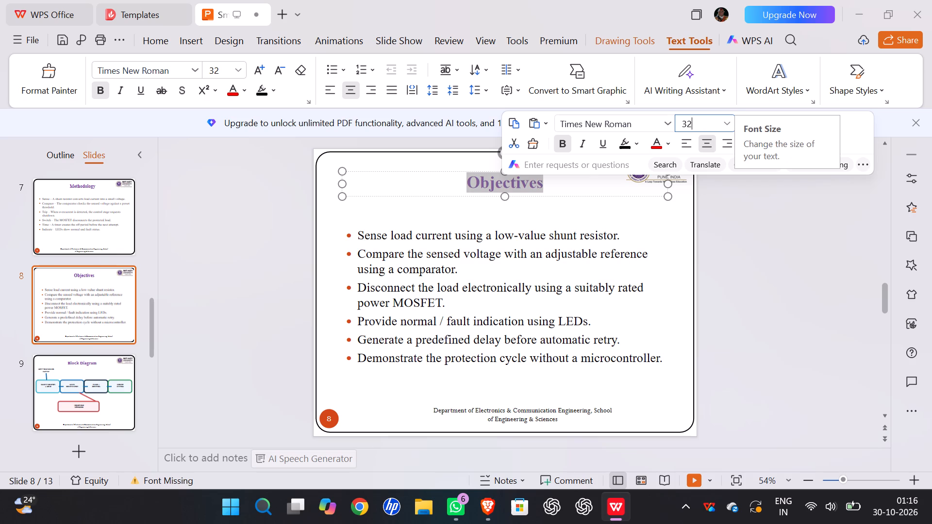
click(591, 213)
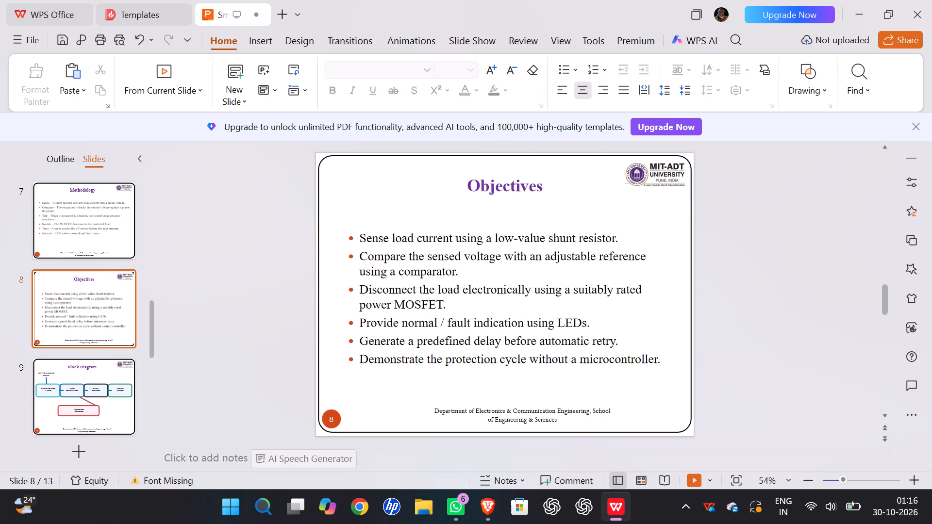
Check the font formatting of the Objectives title and of its bullet list.
click(479, 185)
double_click(479, 185)
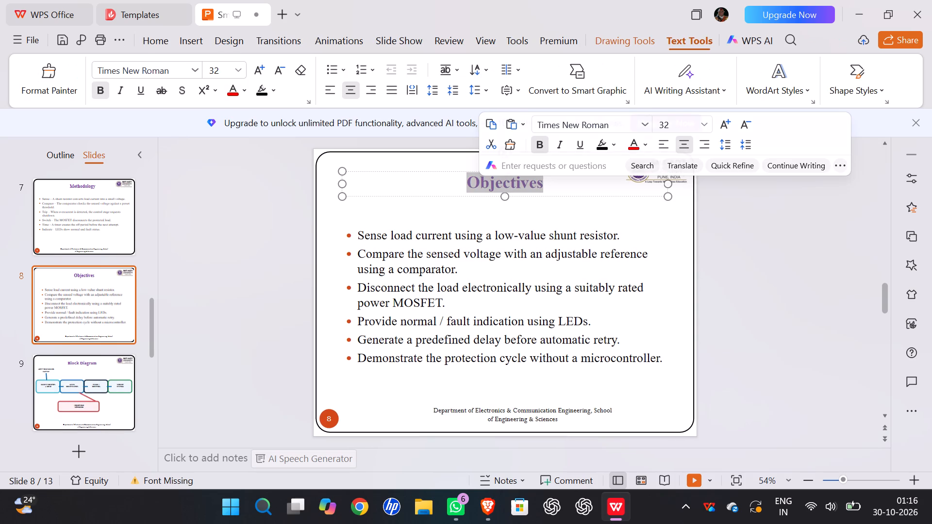
key(Escape)
drag(359, 237, 544, 370)
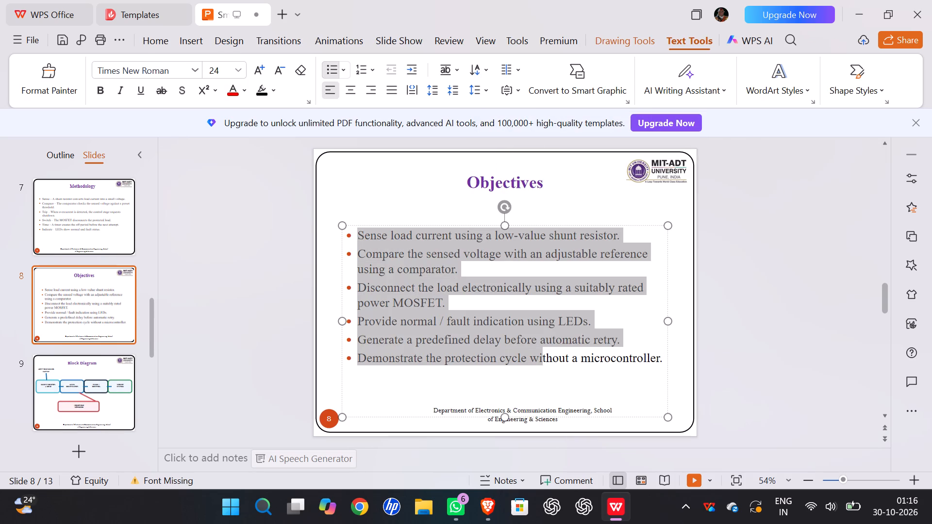
drag(544, 370, 669, 374)
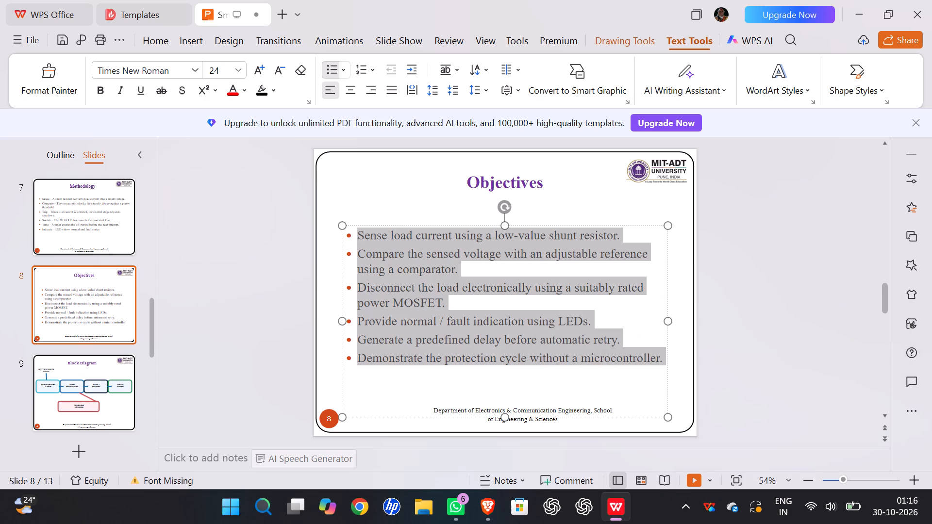
key(Escape)
drag(444, 163, 630, 197)
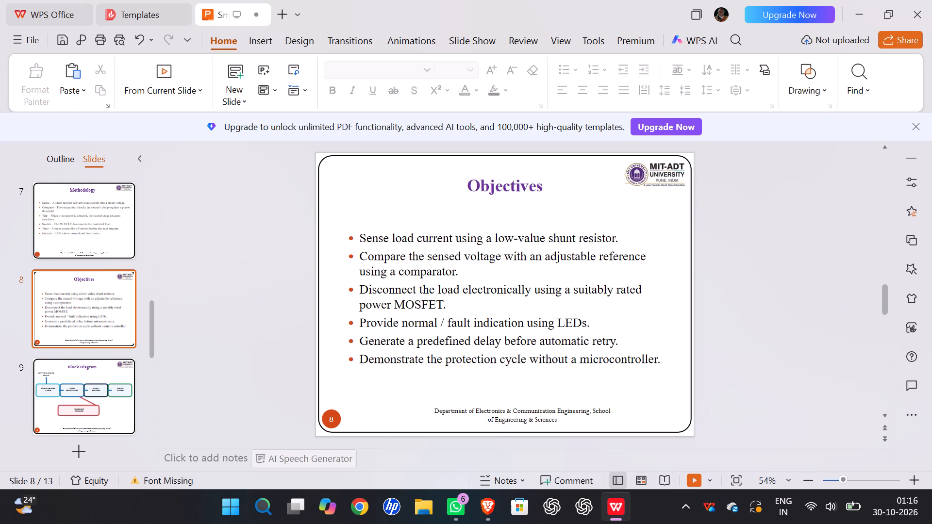
Move the Objectives title box slightly up and left on the slide.
click(480, 184)
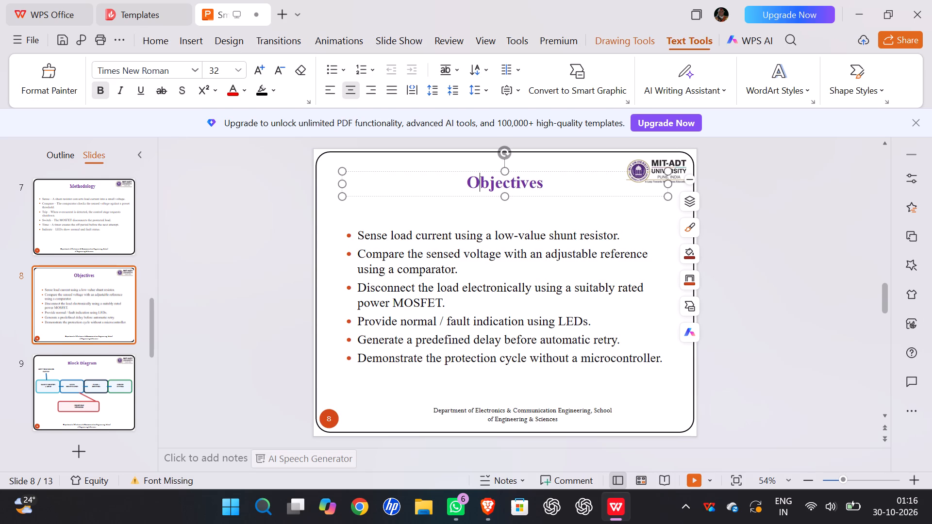
click(465, 197)
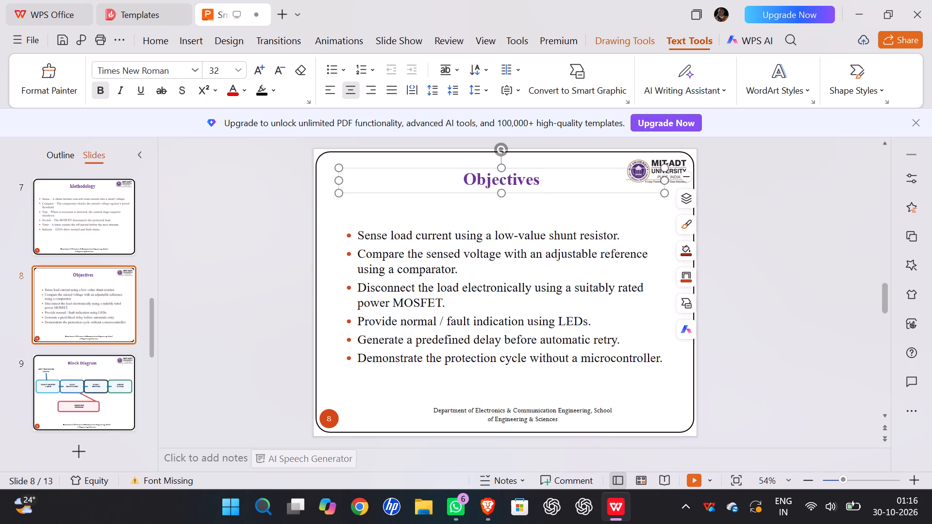
Narrow the Objectives title box from both sides so it ends clear of the university logo.
drag(339, 179, 380, 183)
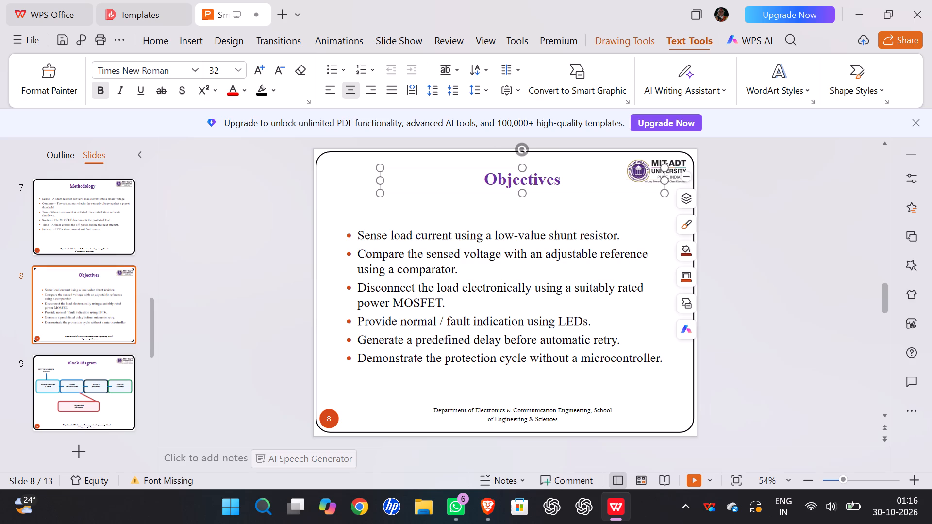
drag(661, 180, 600, 185)
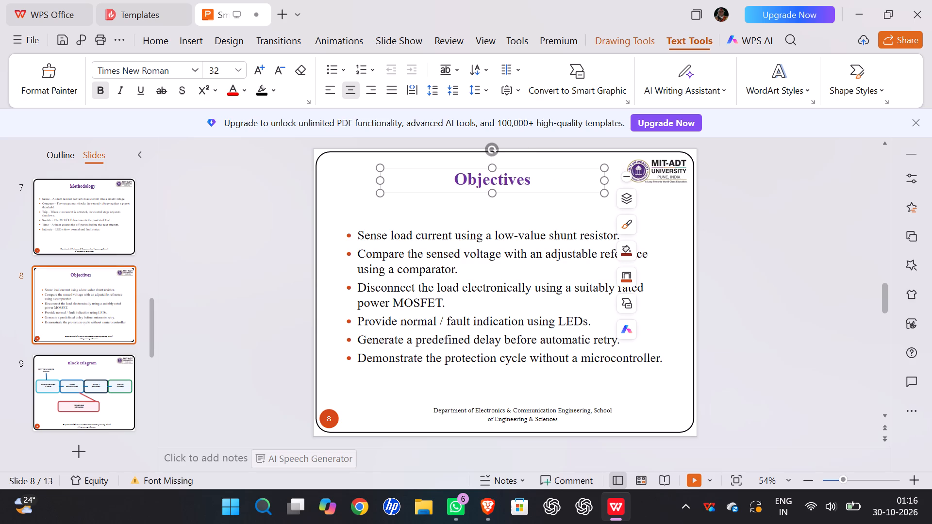
drag(483, 180, 489, 180)
key(Escape)
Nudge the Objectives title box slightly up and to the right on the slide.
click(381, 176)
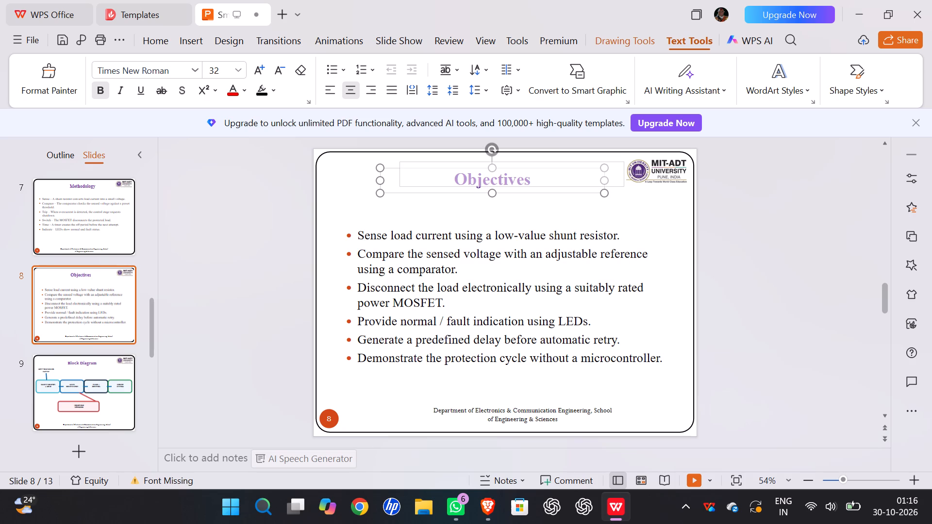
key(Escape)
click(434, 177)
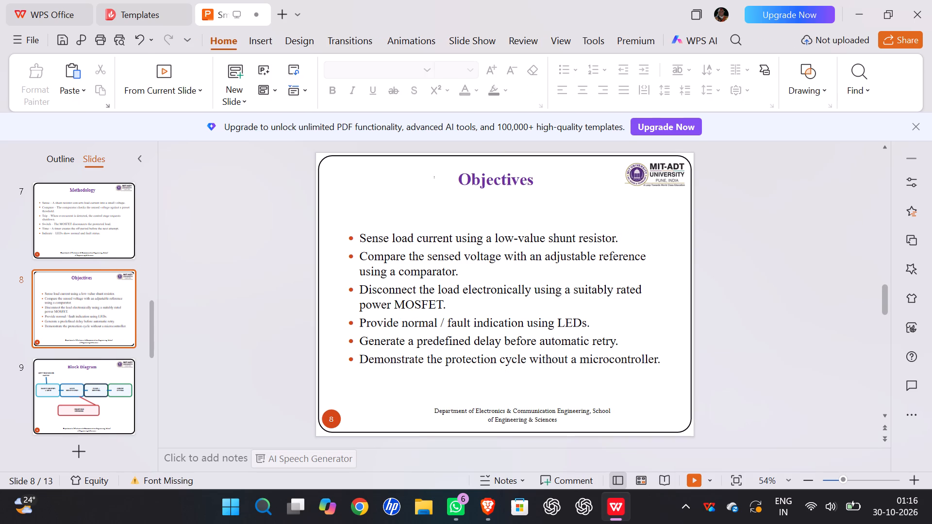
Narrow the Objectives title box from both sides until it fits closely around the title text.
click(472, 174)
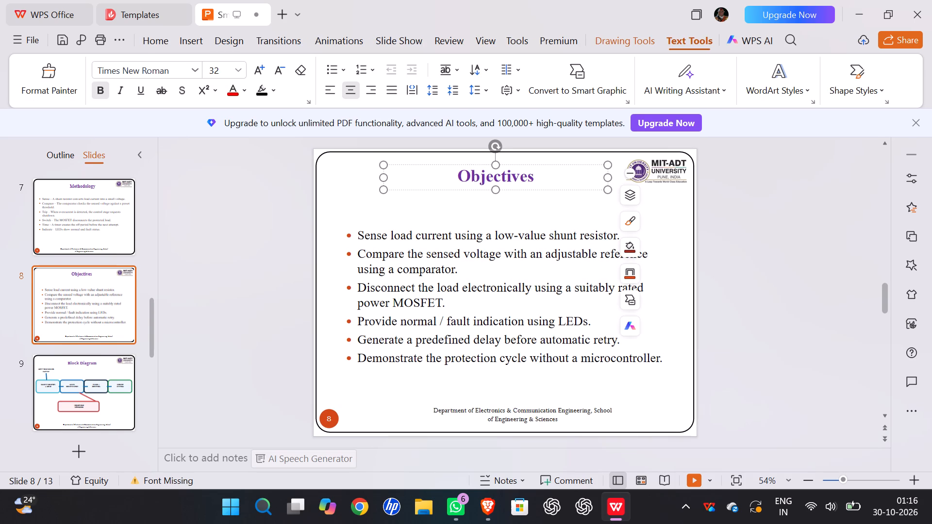
drag(607, 178, 528, 181)
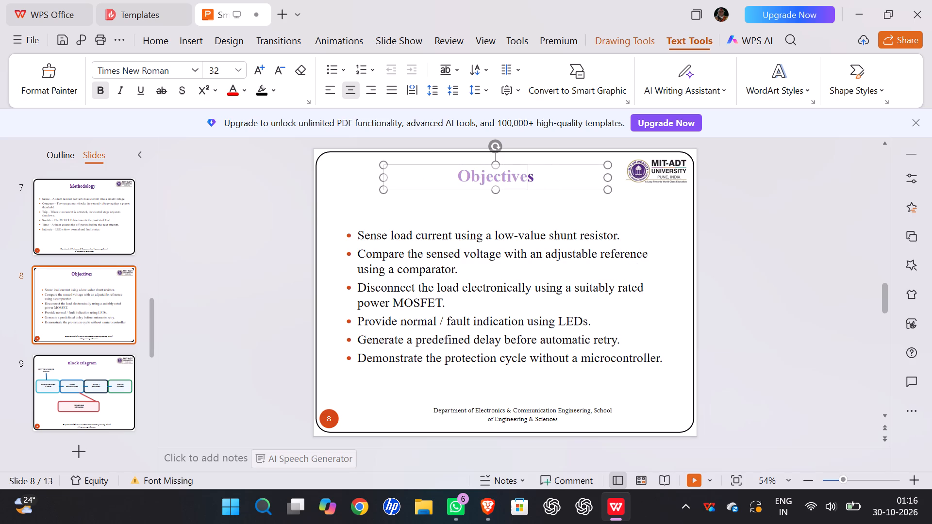
drag(528, 181, 535, 184)
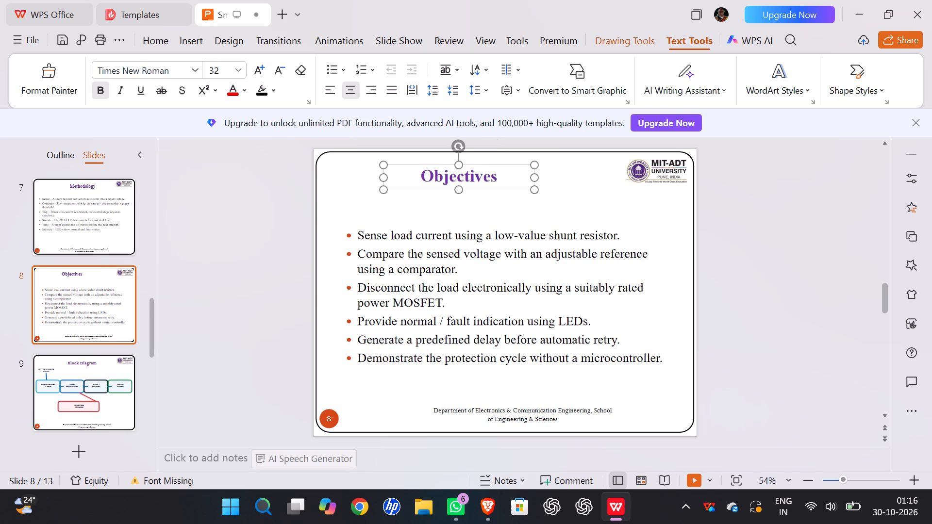
drag(383, 175, 412, 182)
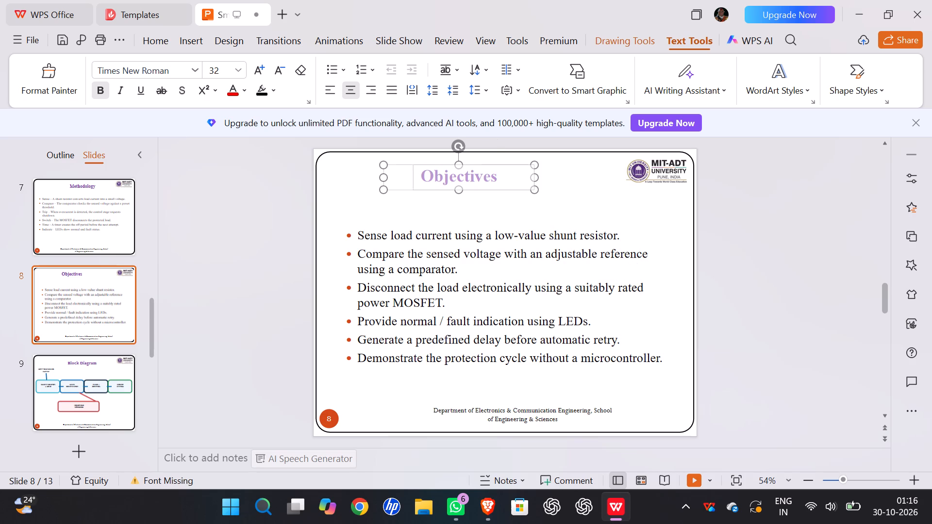
drag(412, 182, 420, 187)
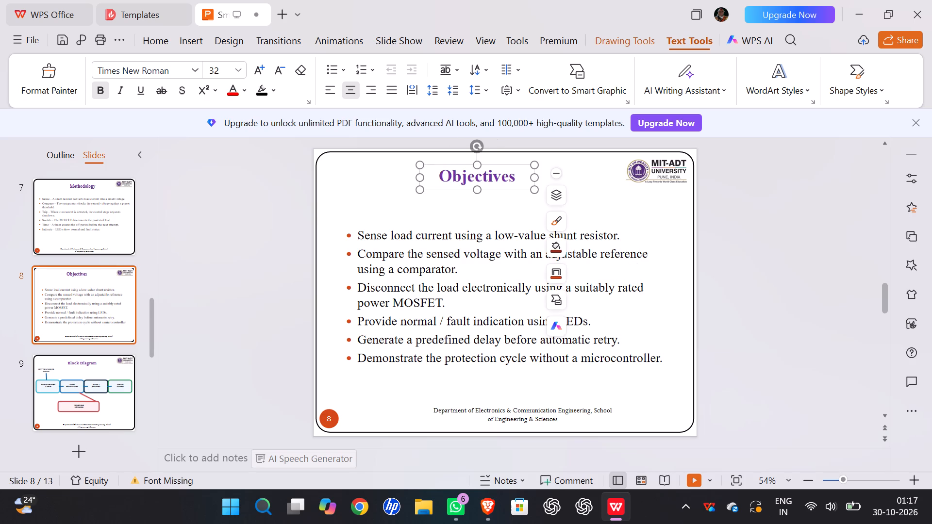
drag(533, 173, 525, 172)
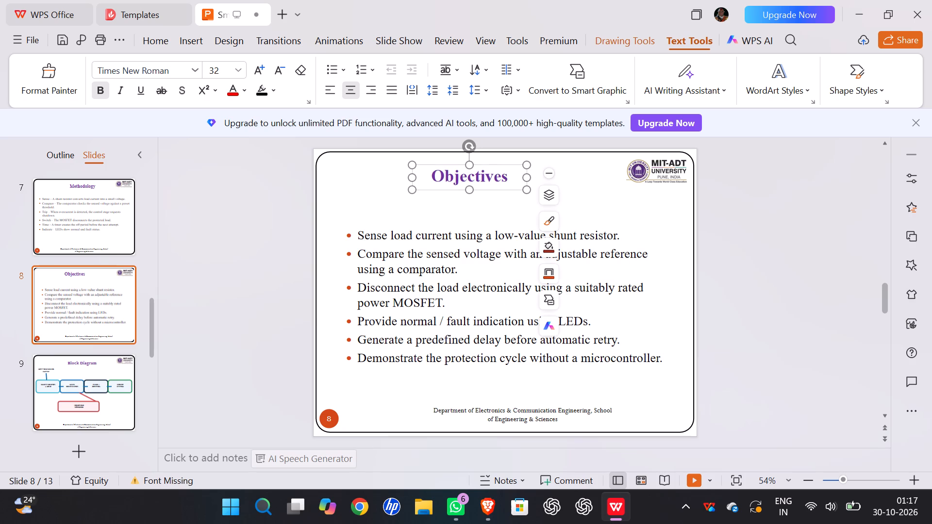
drag(524, 175, 512, 180)
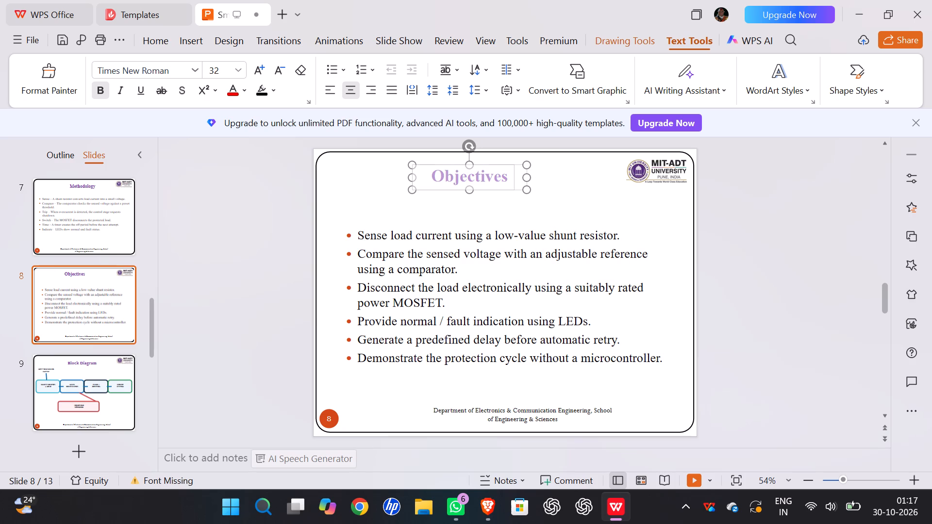
drag(512, 180, 509, 180)
drag(508, 177, 509, 177)
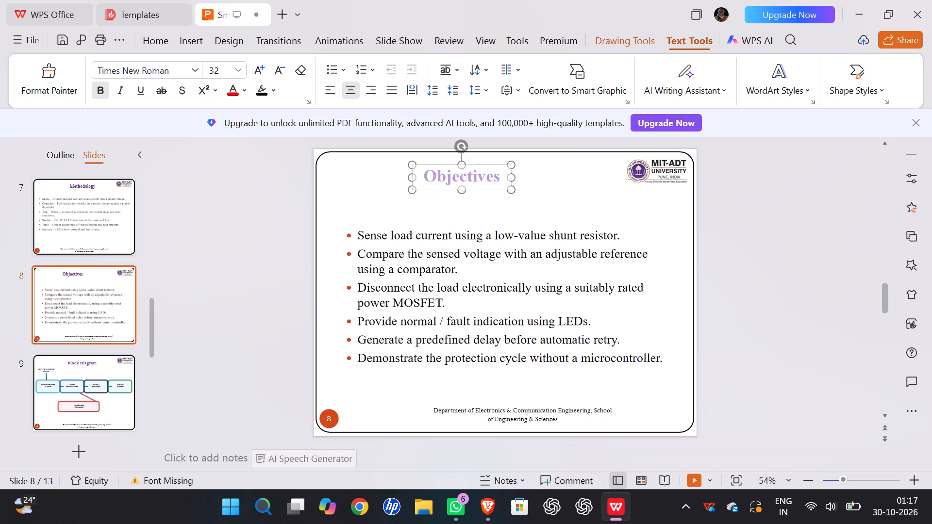
drag(509, 177, 501, 178)
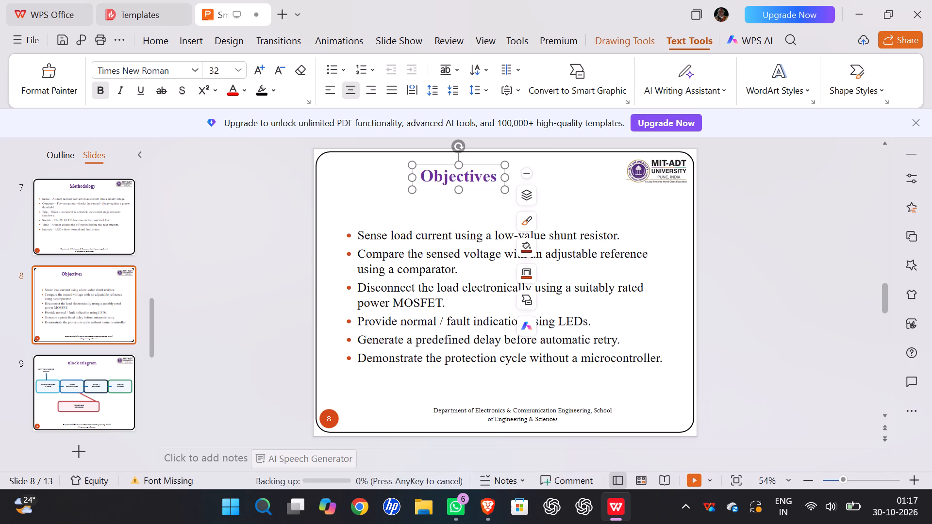
Move the narrowed Objectives title box to the slide's horizontal centre above the bullet list, then nudge it slightly down.
drag(433, 189, 494, 192)
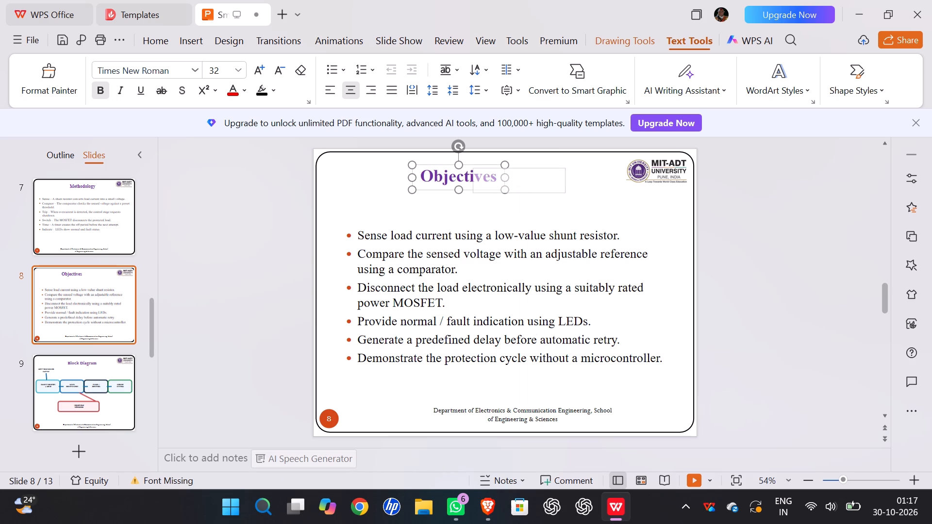
drag(494, 192, 476, 186)
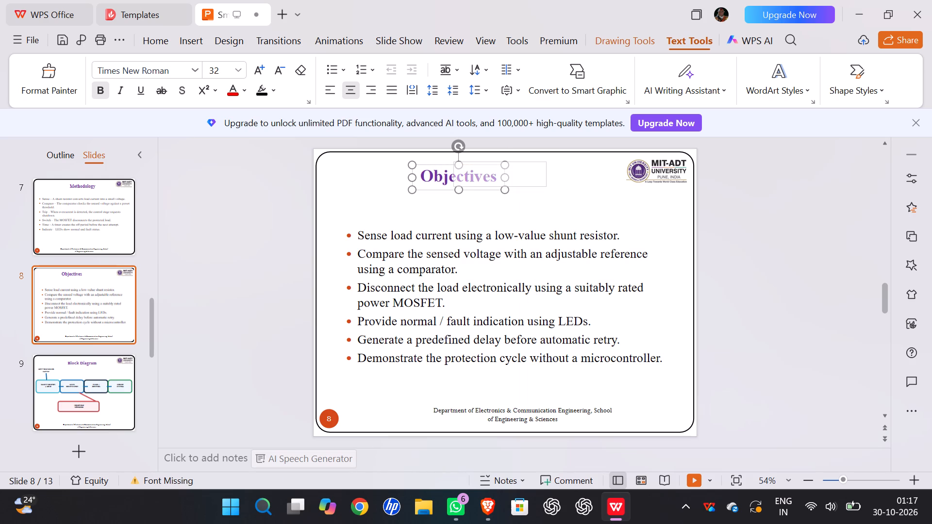
drag(476, 186, 482, 190)
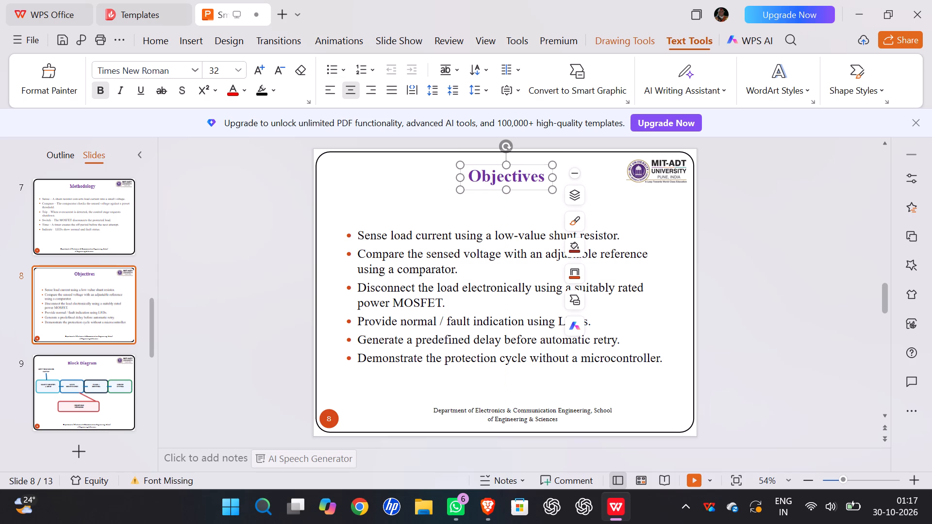
drag(488, 188, 484, 191)
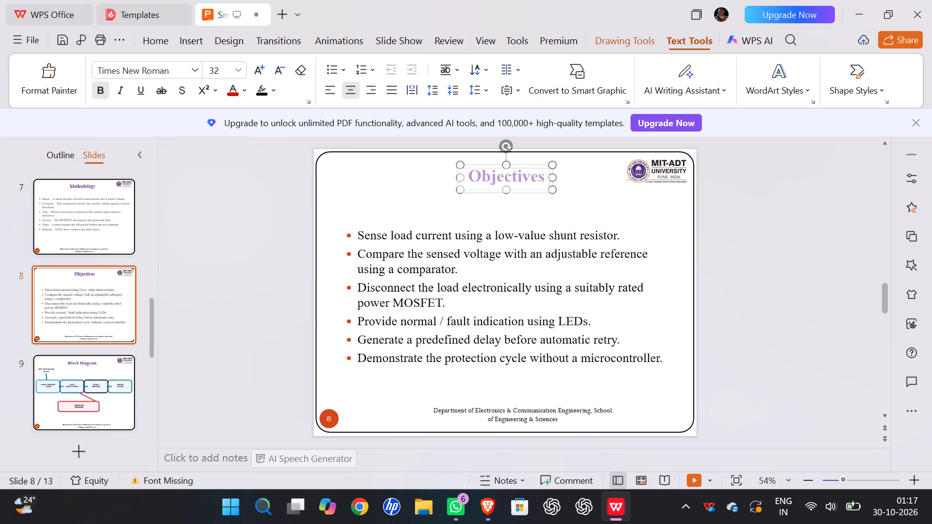
drag(484, 191, 478, 189)
drag(478, 189, 481, 184)
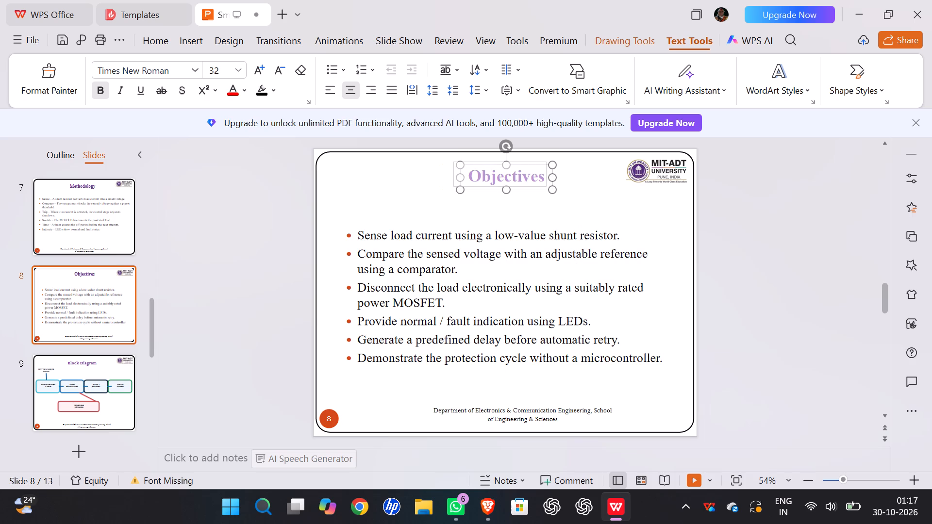
drag(481, 184, 481, 187)
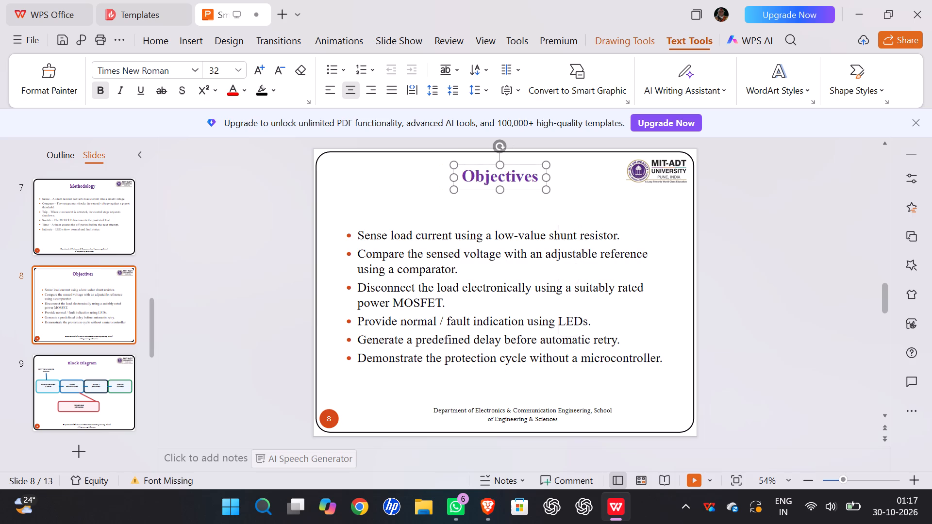
key(Escape)
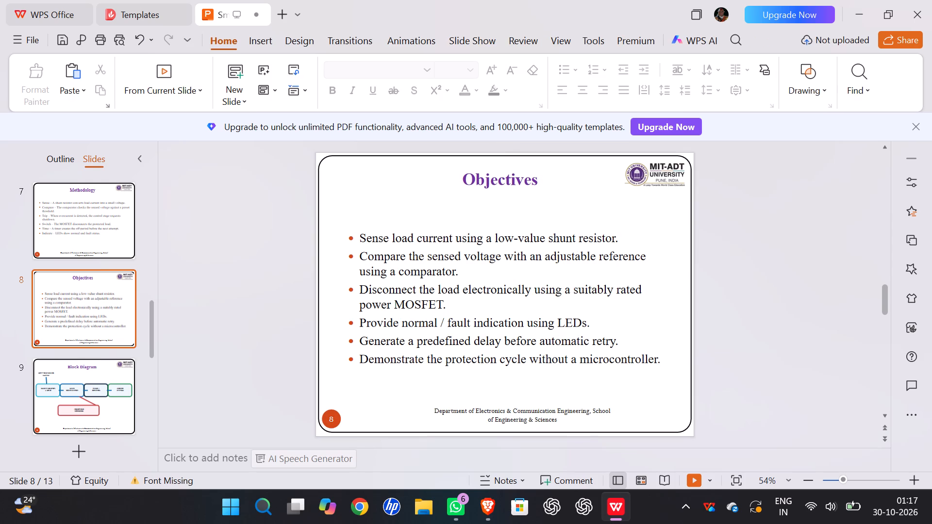
click(477, 175)
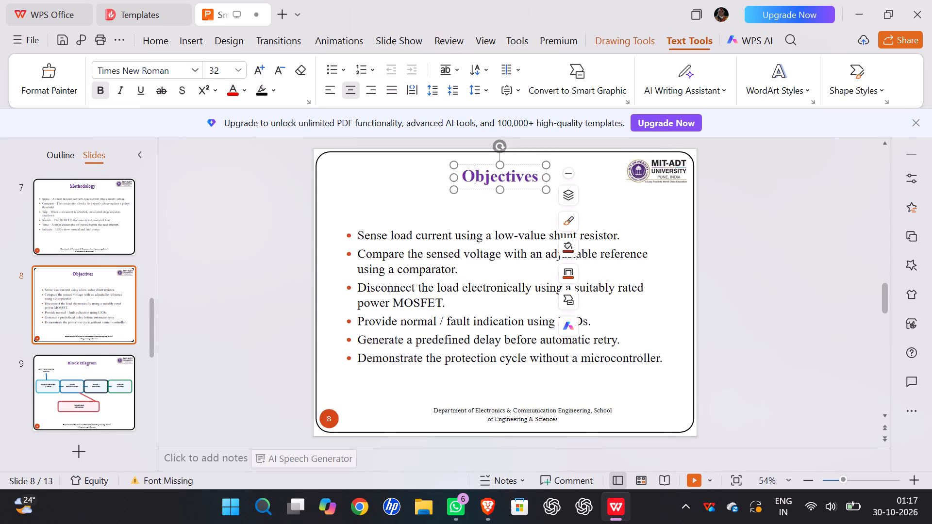
click(487, 189)
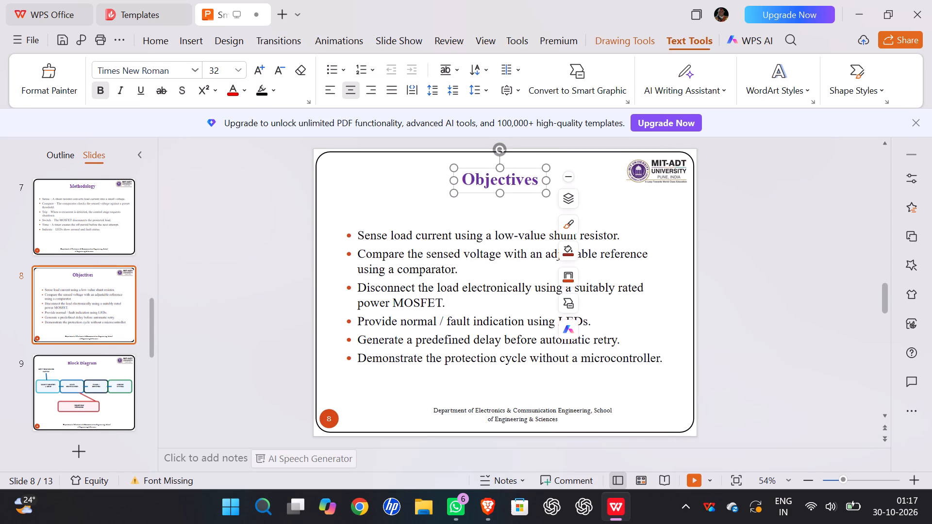
key(Escape)
Move the Objectives bullet list box up and slightly left, closer to the title and clear of the department footer.
drag(359, 222, 359, 227)
click(388, 212)
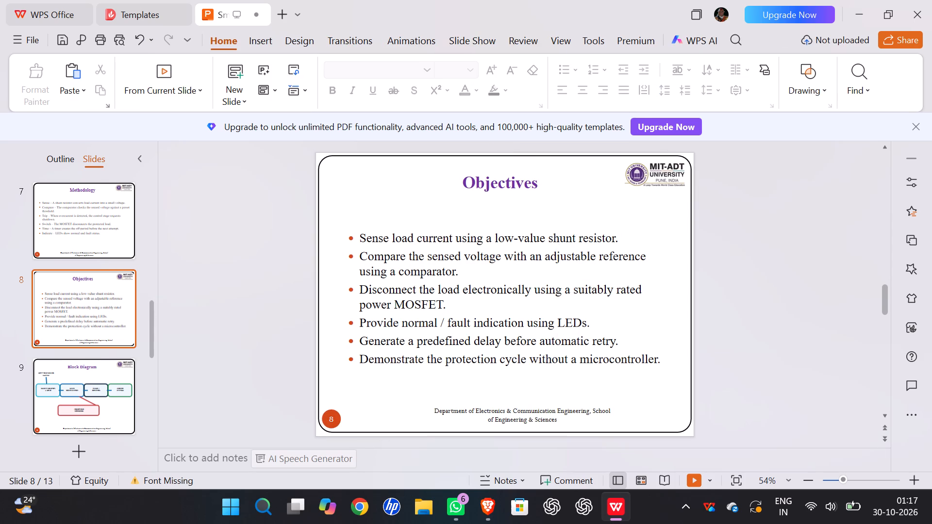
click(354, 230)
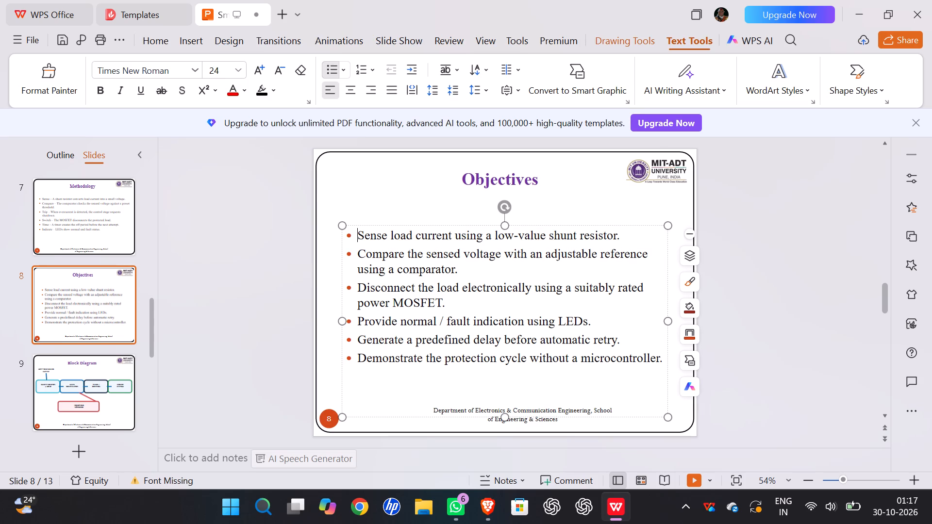
drag(622, 413, 622, 411)
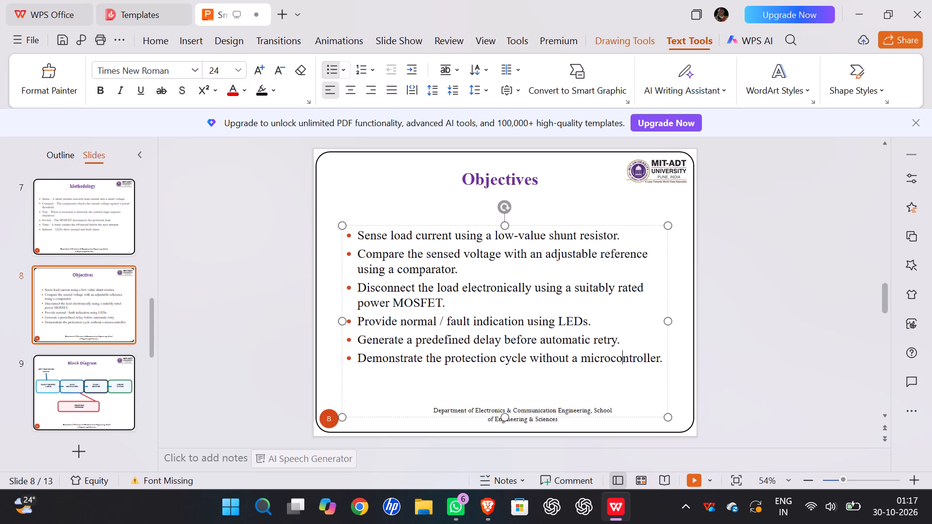
drag(622, 411, 622, 400)
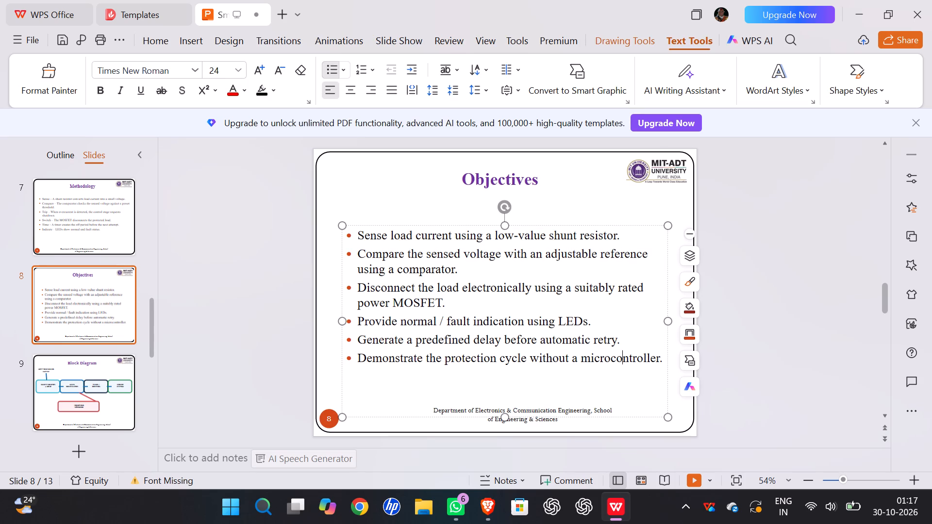
click(497, 278)
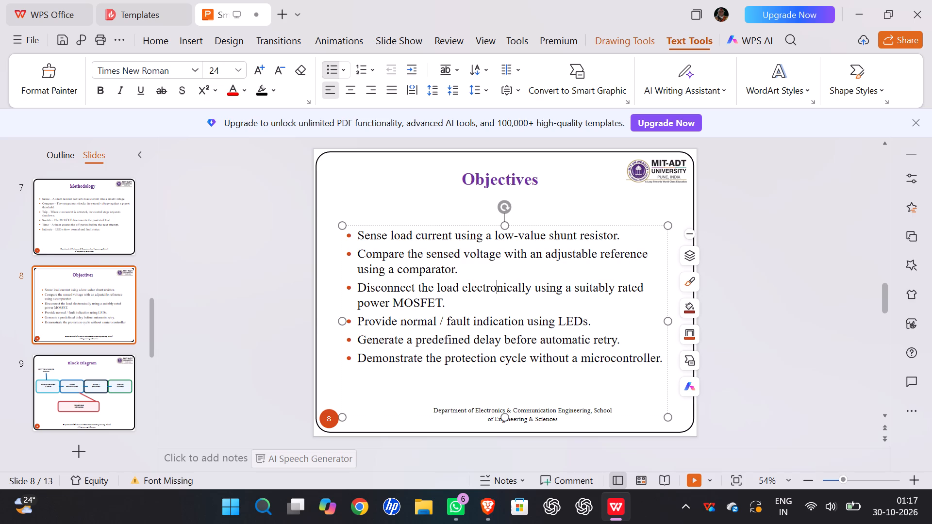
drag(561, 226, 560, 216)
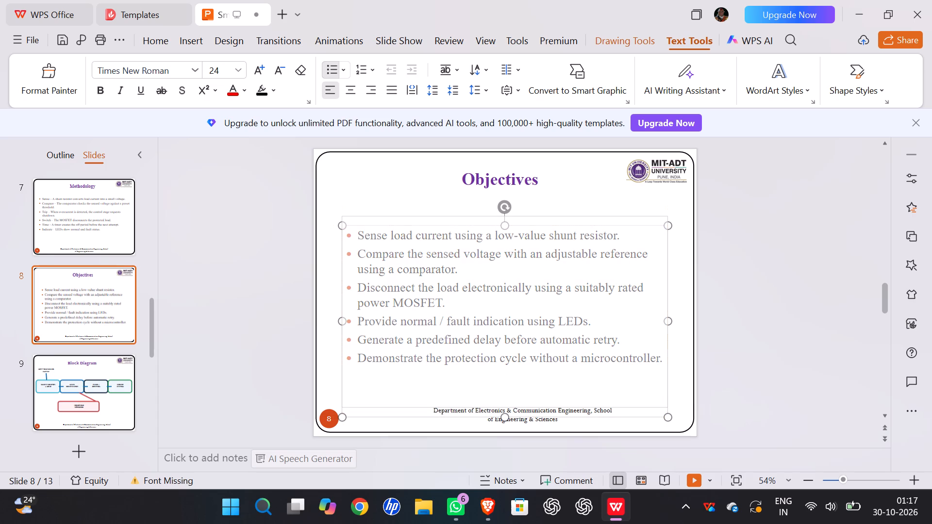
drag(560, 216, 559, 215)
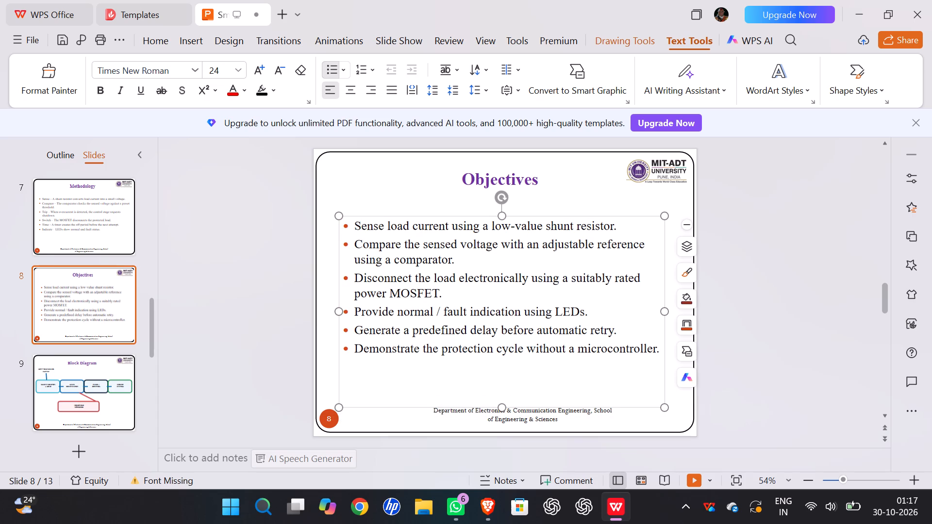
drag(433, 406, 432, 402)
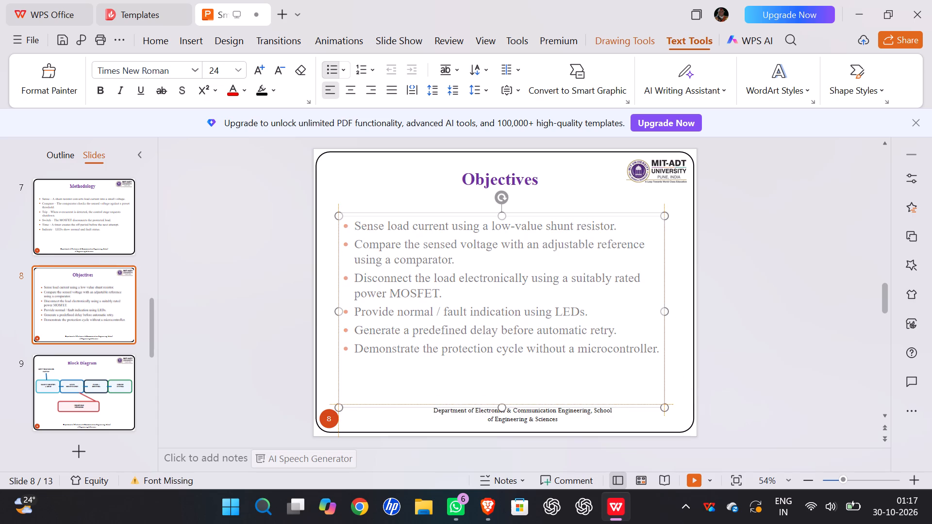
drag(432, 402, 432, 400)
key(Escape)
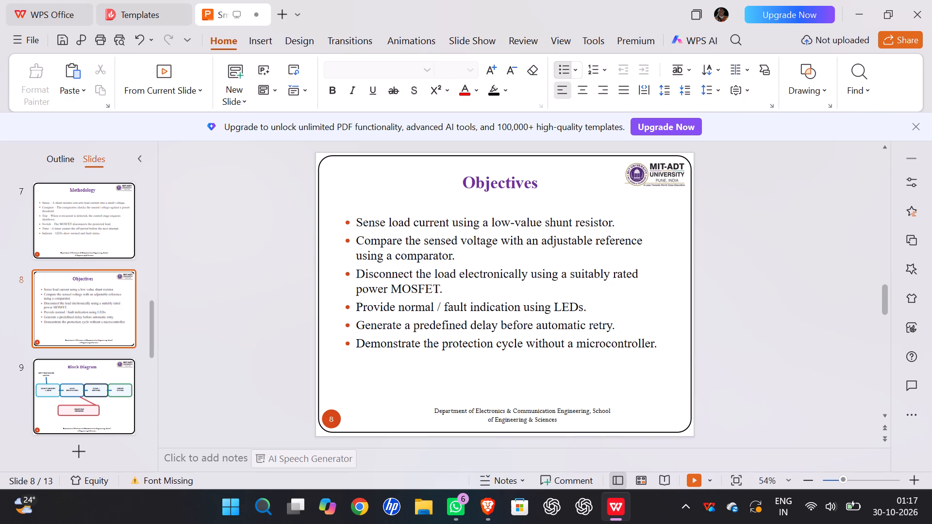
Look through the slides between Conclusion and Contents to compare the placement of their titles and body text.
scroll(487, 246, up, 2)
scroll(458, 249, down, 1)
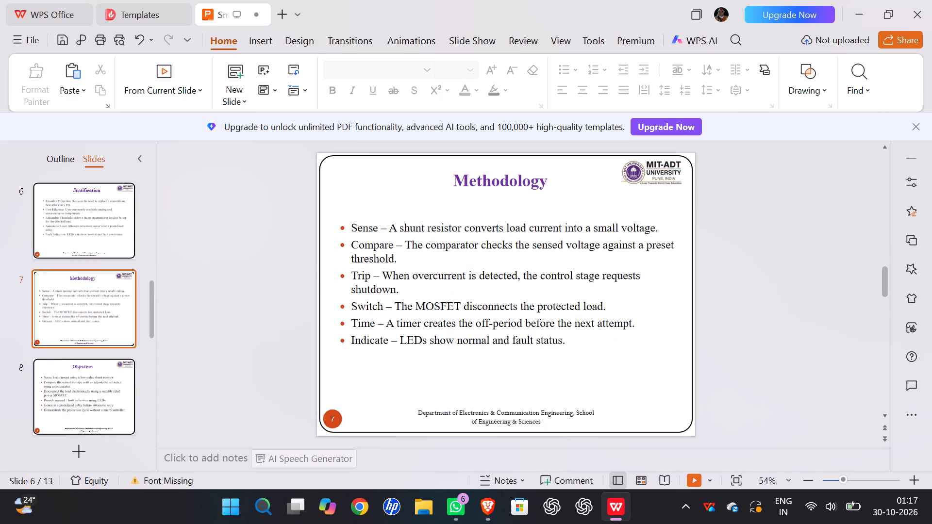
scroll(456, 250, up, 1)
scroll(453, 250, down, 1)
scroll(452, 250, up, 1)
scroll(451, 251, down, 2)
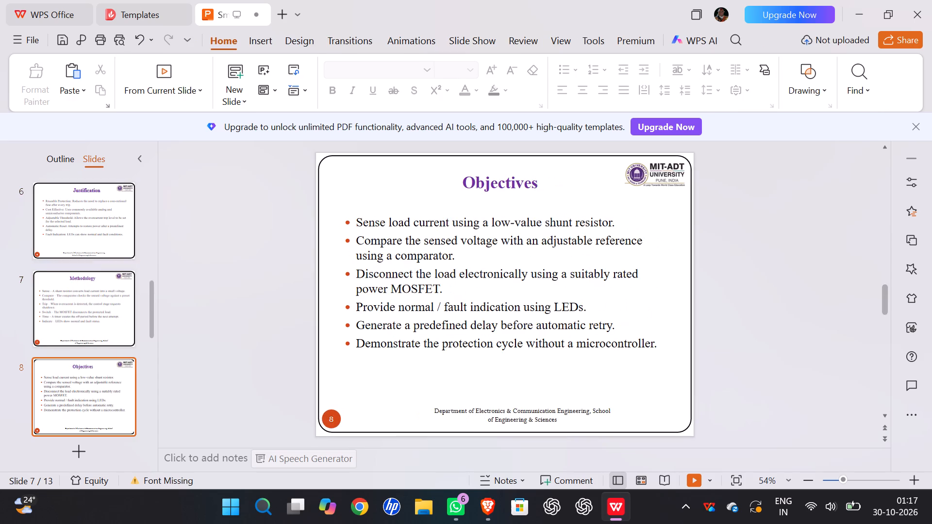
scroll(450, 252, up, 2)
scroll(450, 252, down, 6)
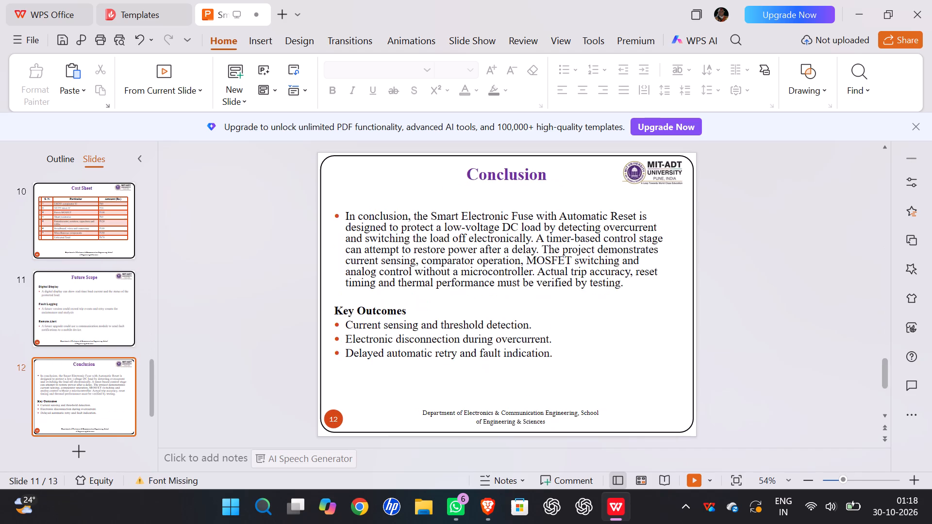
scroll(449, 252, up, 5)
scroll(449, 252, down, 3)
scroll(449, 252, up, 4)
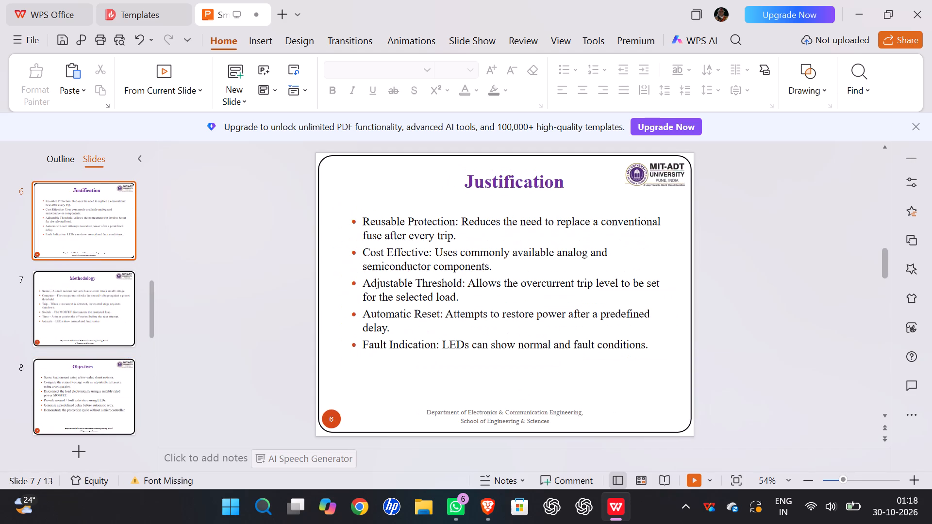
scroll(449, 252, up, 12)
scroll(449, 243, down, 2)
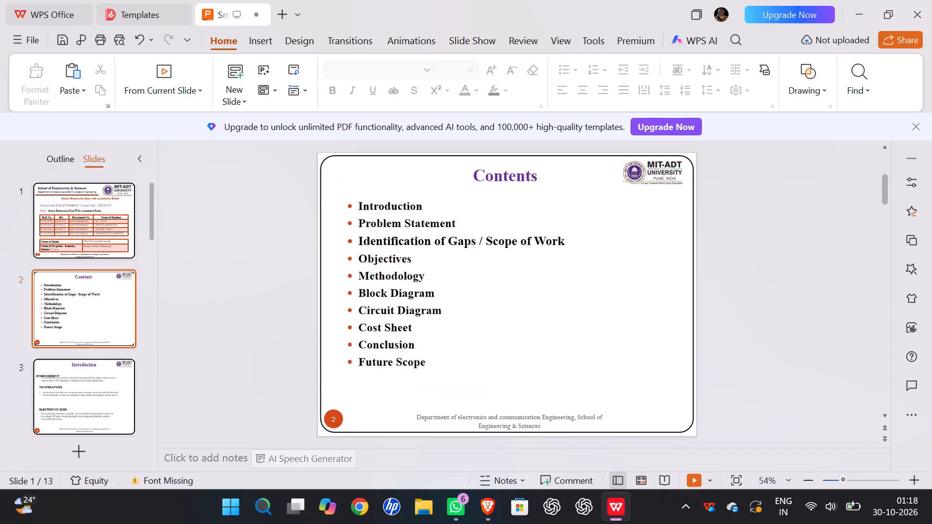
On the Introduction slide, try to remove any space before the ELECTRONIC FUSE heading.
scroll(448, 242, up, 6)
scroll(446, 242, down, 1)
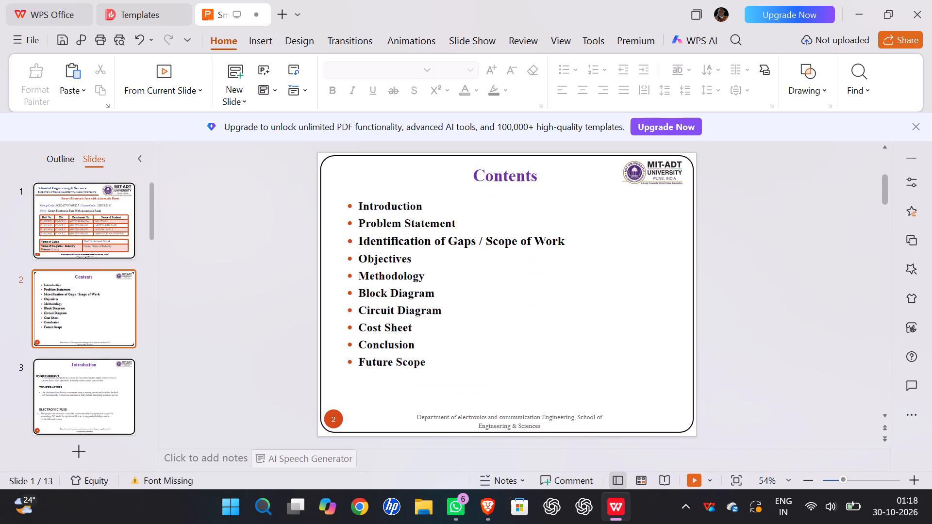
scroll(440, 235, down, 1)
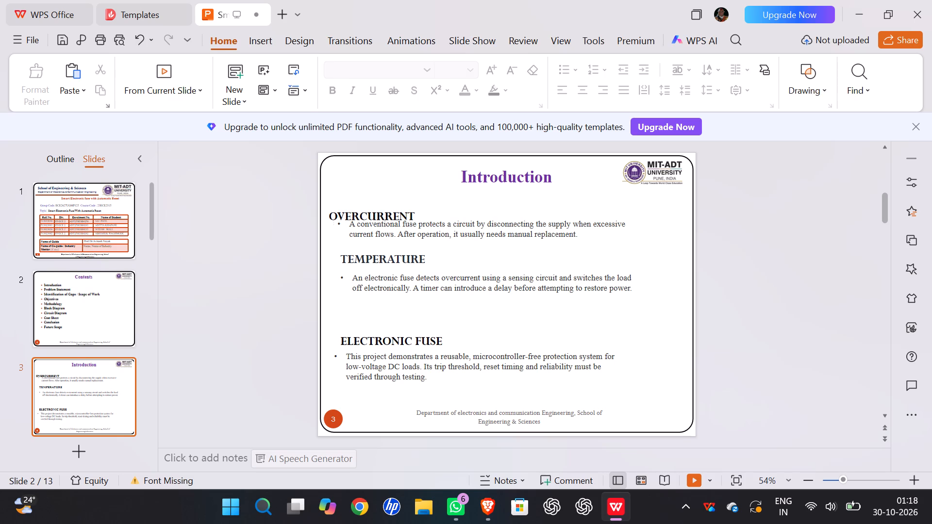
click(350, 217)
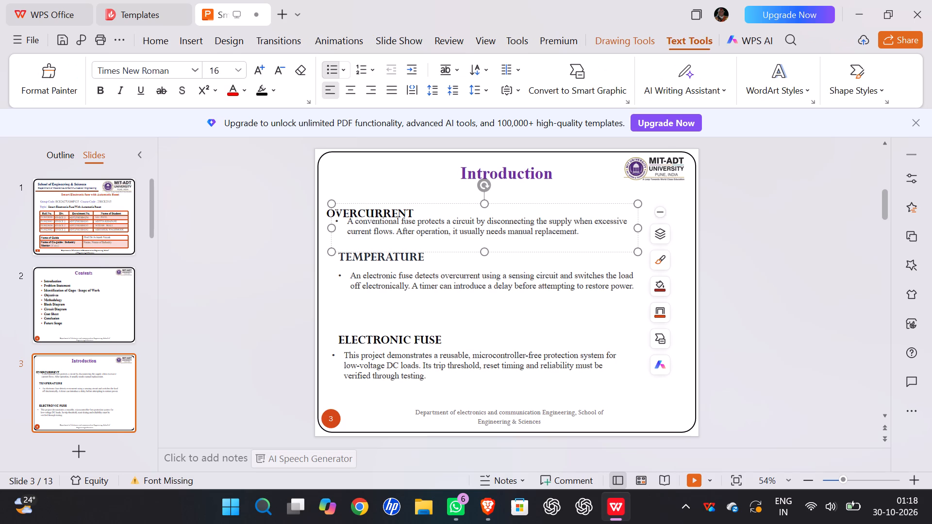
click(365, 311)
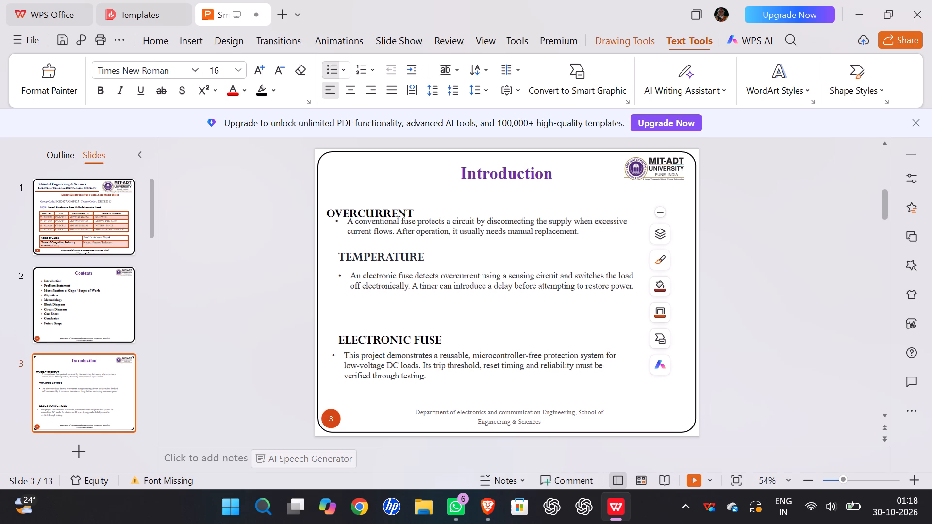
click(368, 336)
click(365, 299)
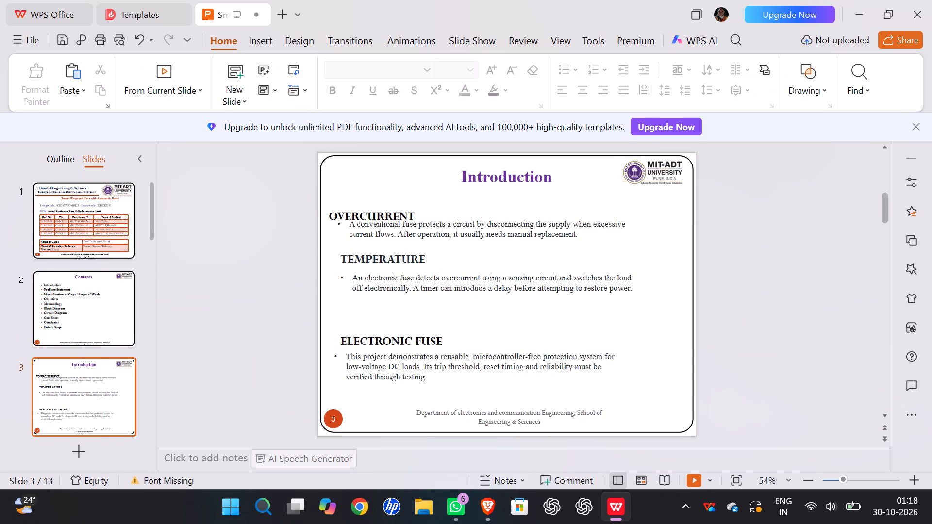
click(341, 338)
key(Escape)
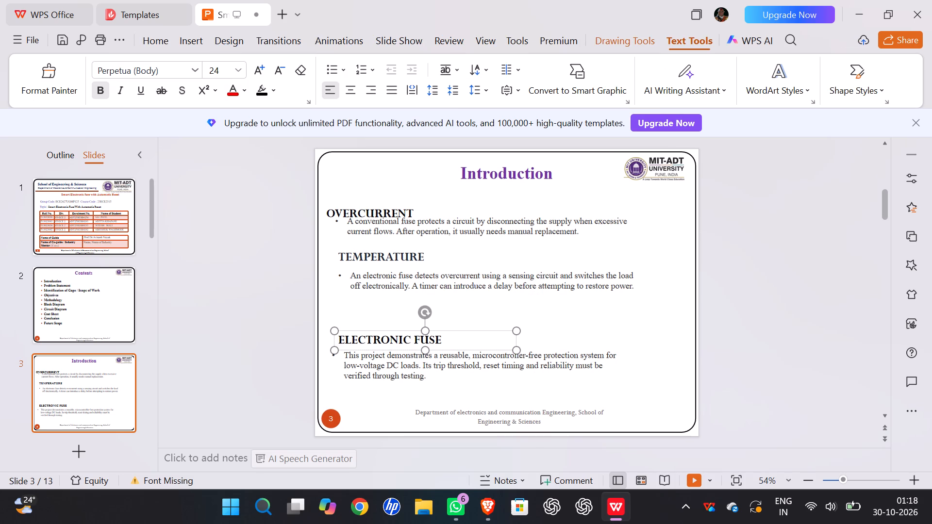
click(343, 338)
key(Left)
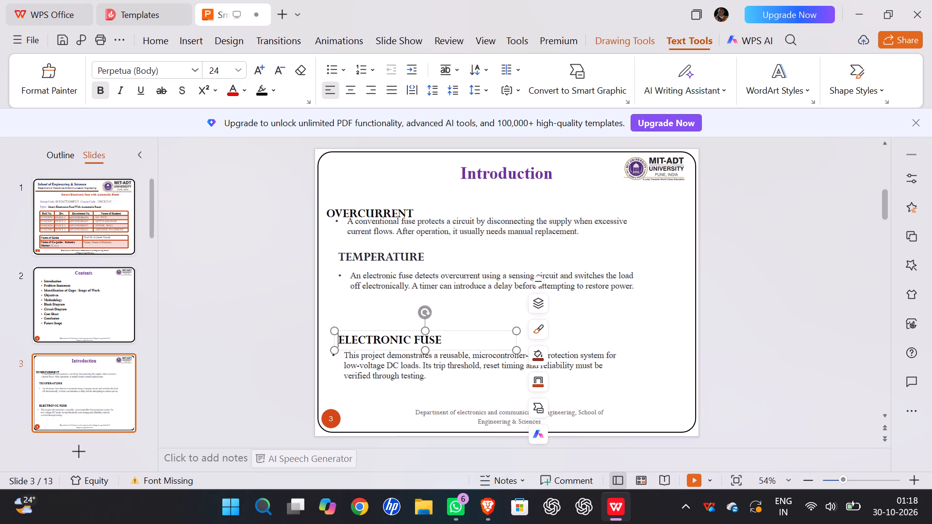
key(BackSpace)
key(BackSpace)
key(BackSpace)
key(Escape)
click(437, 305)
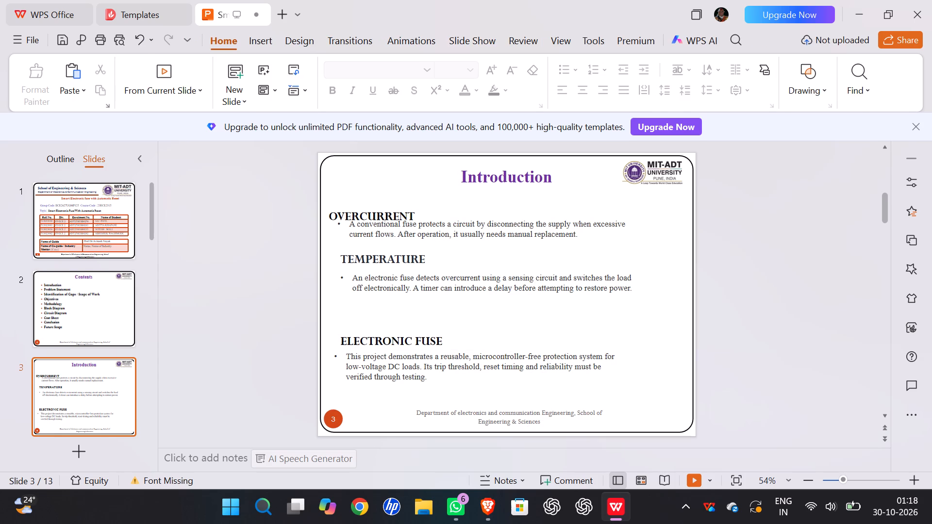
Nudge the paragraph about the conventional fuse slightly down and right, clear of the OVERCURRENT heading.
click(334, 215)
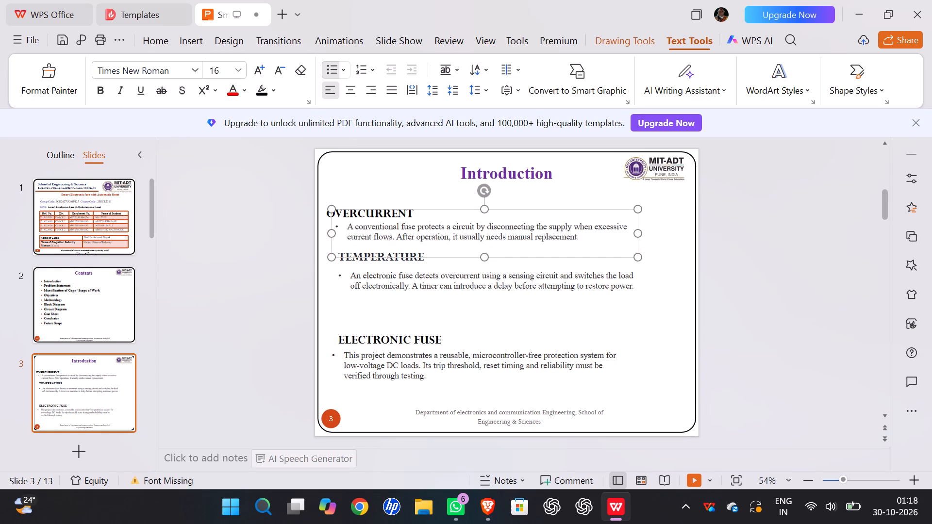
key(Escape)
drag(333, 213, 334, 217)
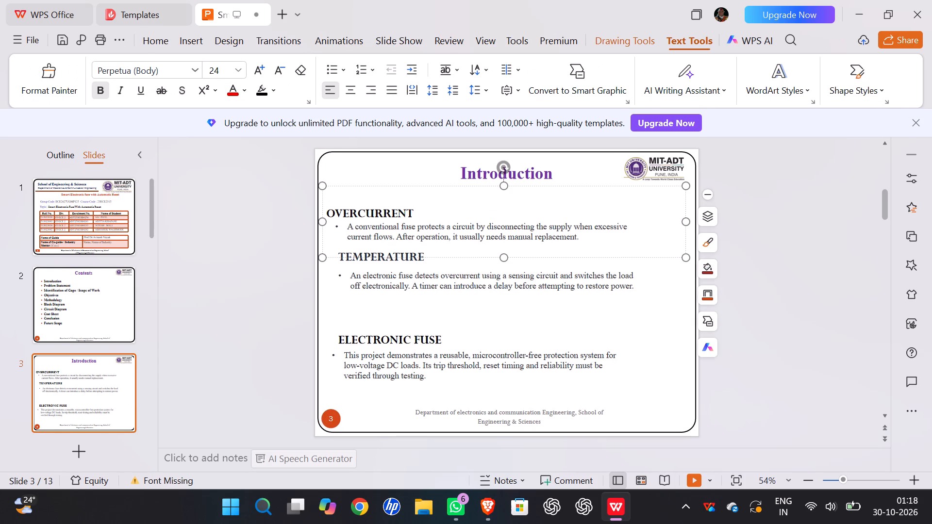
click(334, 212)
key(Escape)
Shrink the OVERCURRENT heading's text box to about 3.61 in wide and 1.02 in high.
click(335, 210)
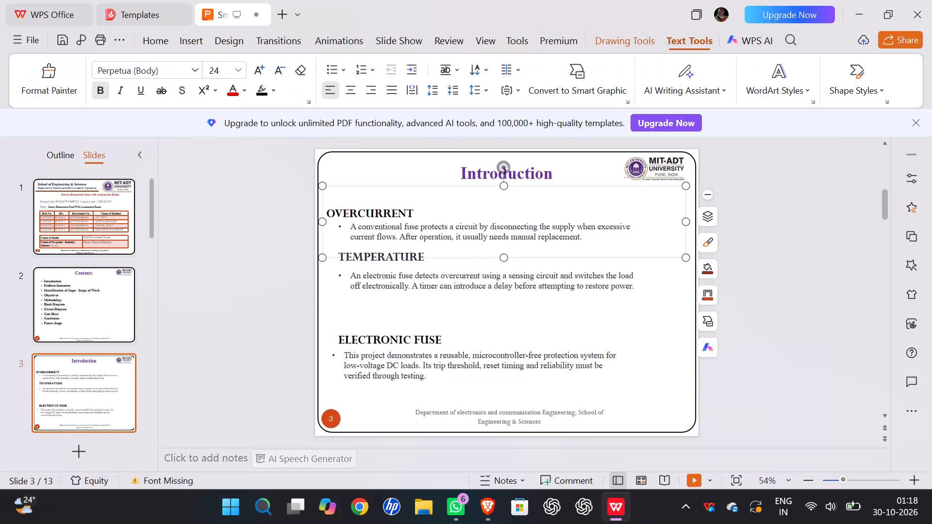
drag(684, 258, 665, 253)
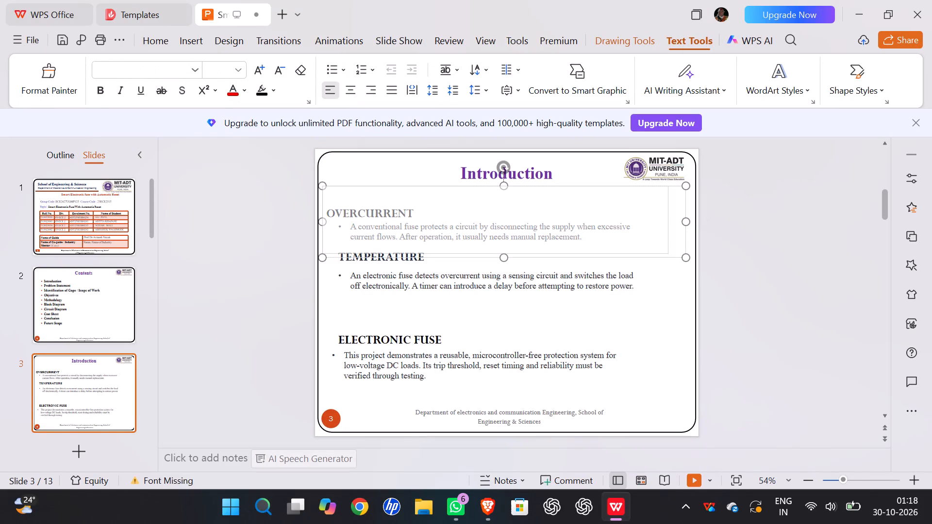
drag(665, 253, 458, 225)
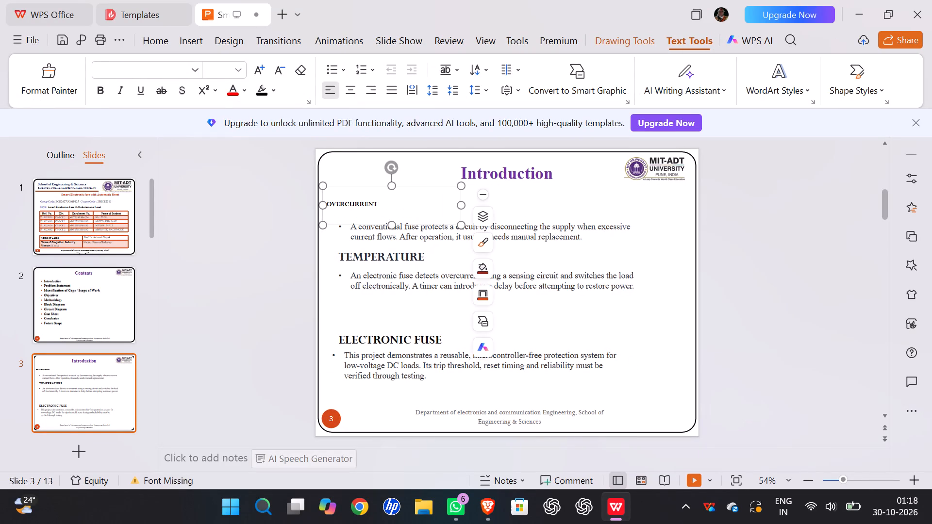
click(383, 205)
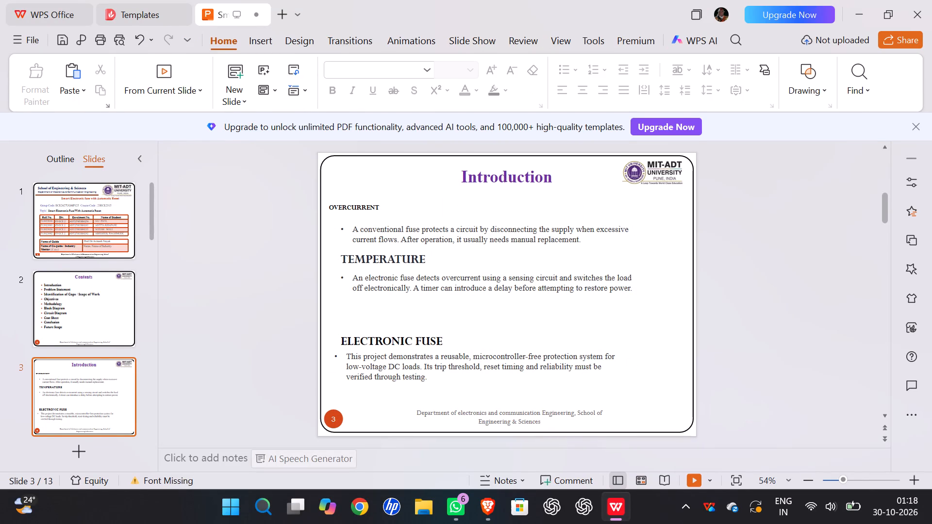
Set the OVERCURRENT heading's font size to 24.
click(377, 262)
click(352, 203)
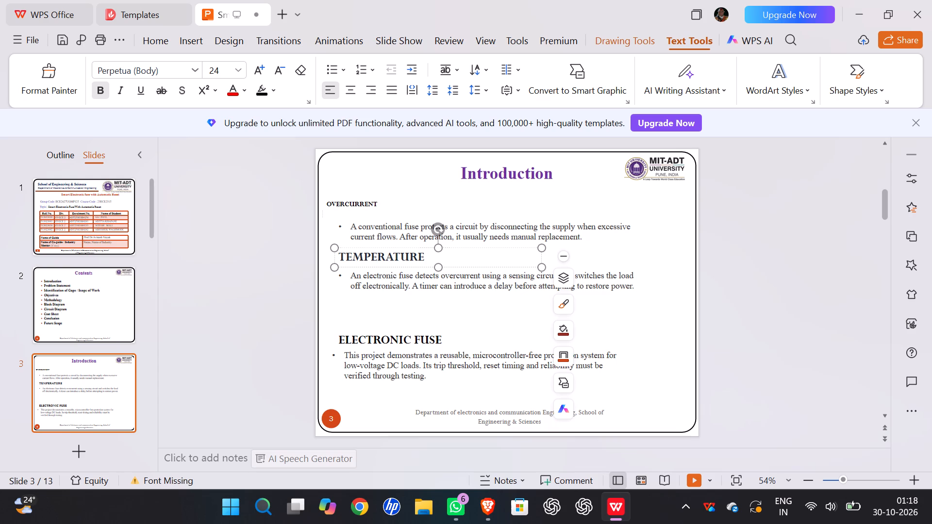
click(245, 71)
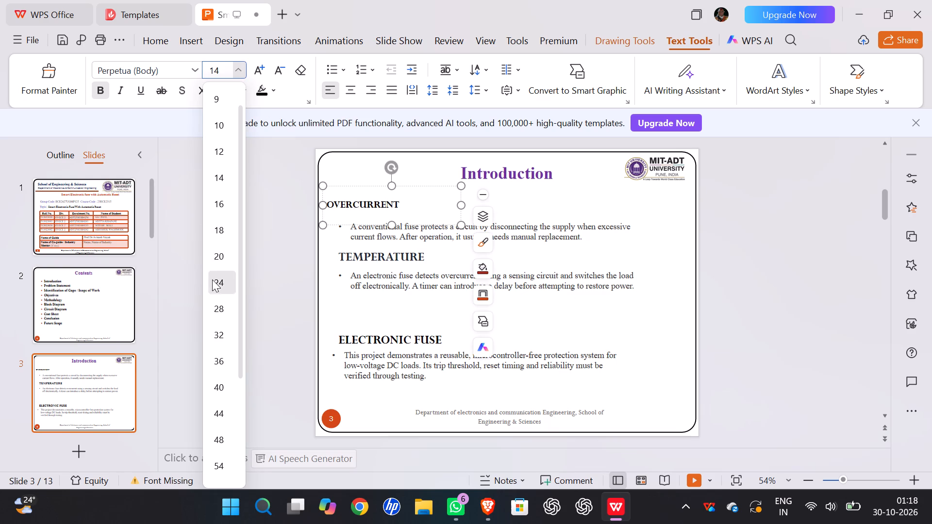
click(212, 279)
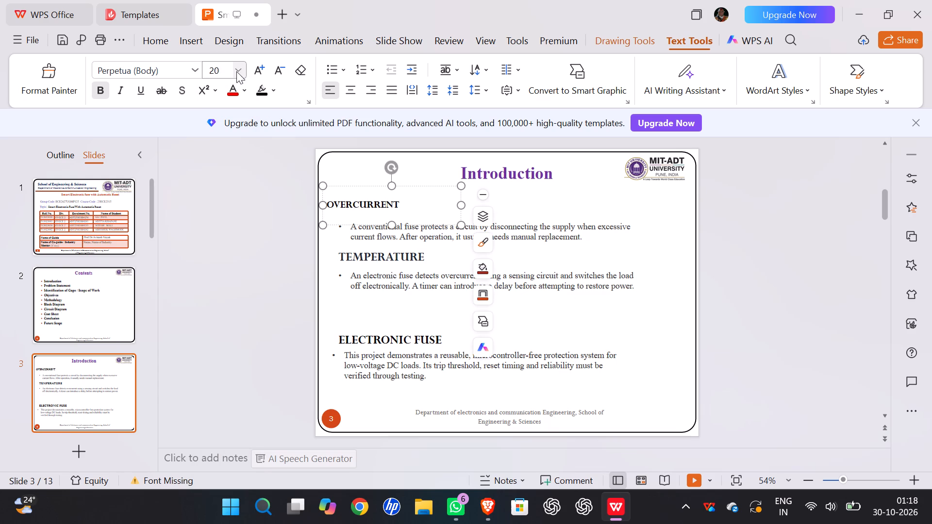
click(236, 75)
click(232, 281)
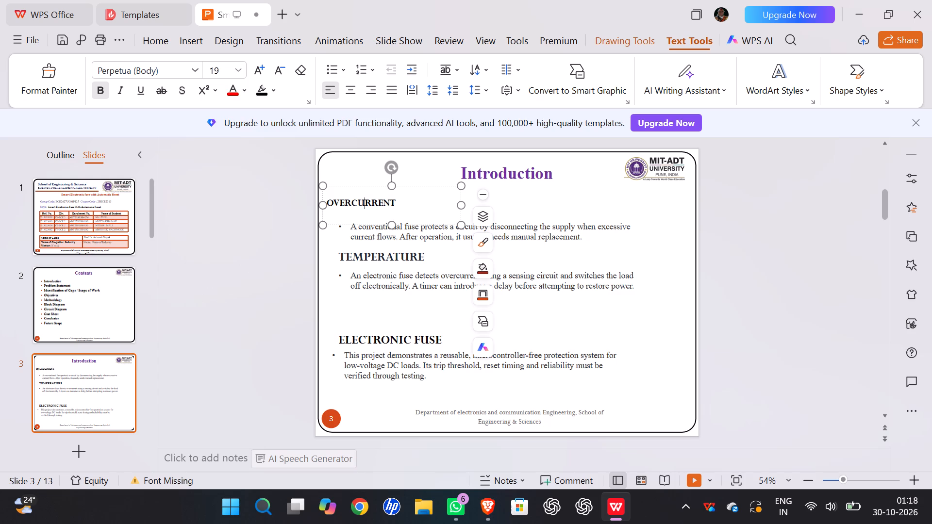
click(239, 78)
click(234, 65)
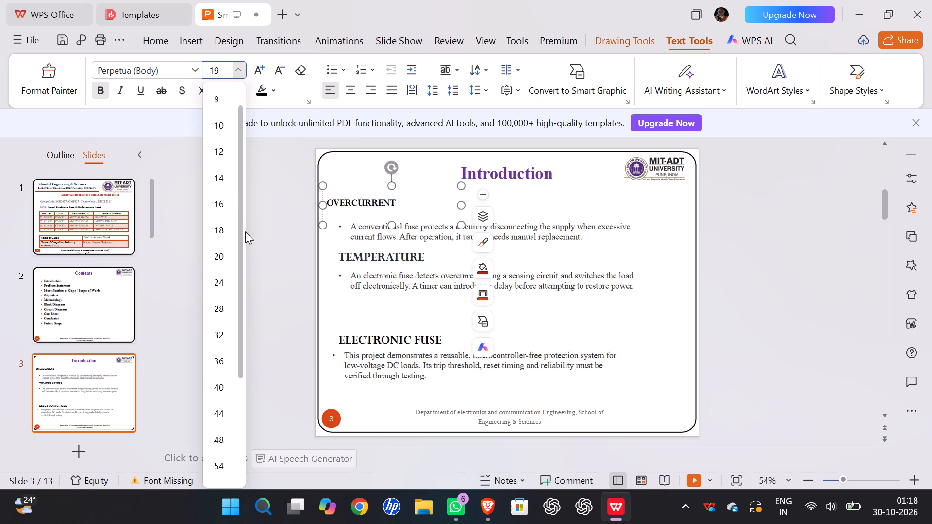
click(214, 282)
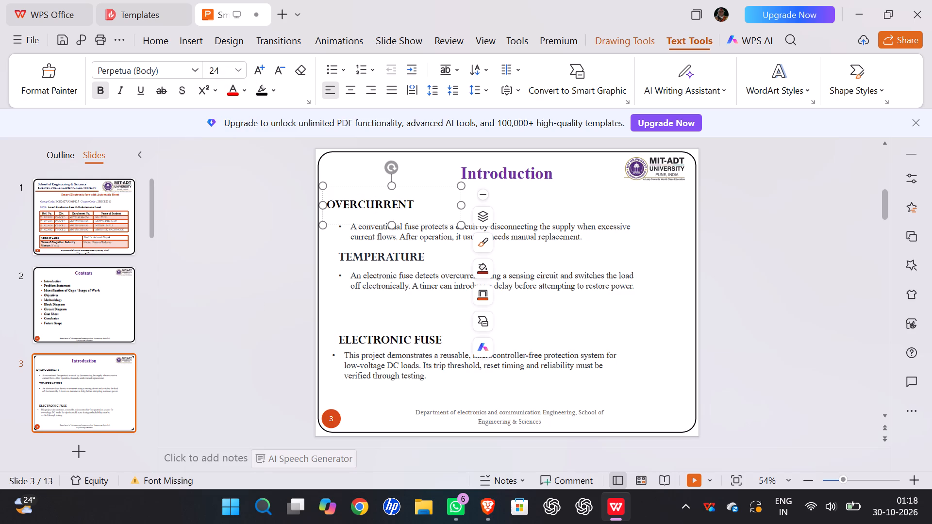
key(Escape)
click(377, 202)
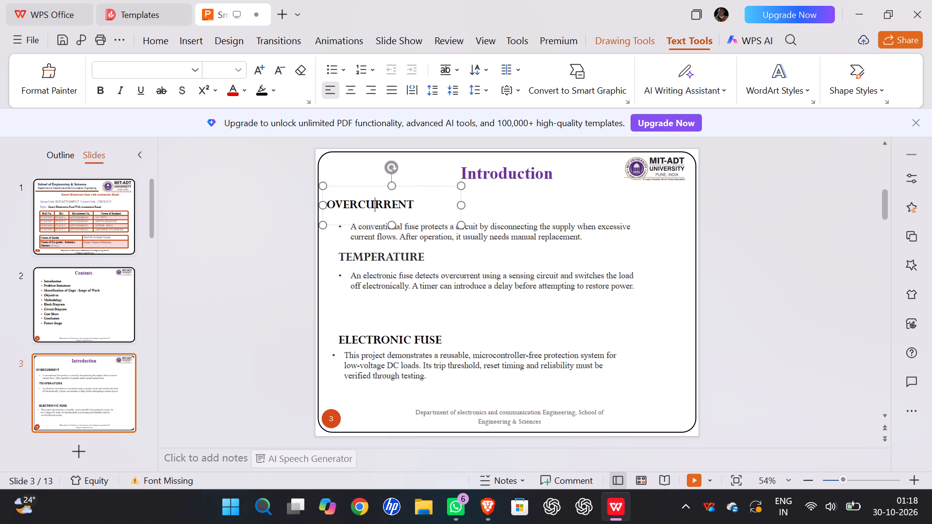
key(Escape)
key(Escape)
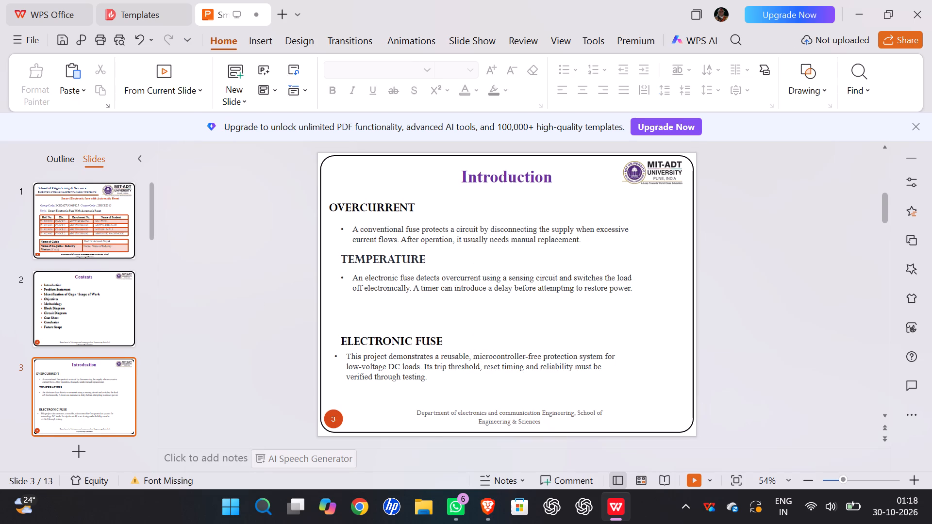
Move the OVERCURRENT heading right and slightly down, just above the conventional fuse paragraph.
drag(327, 204, 353, 202)
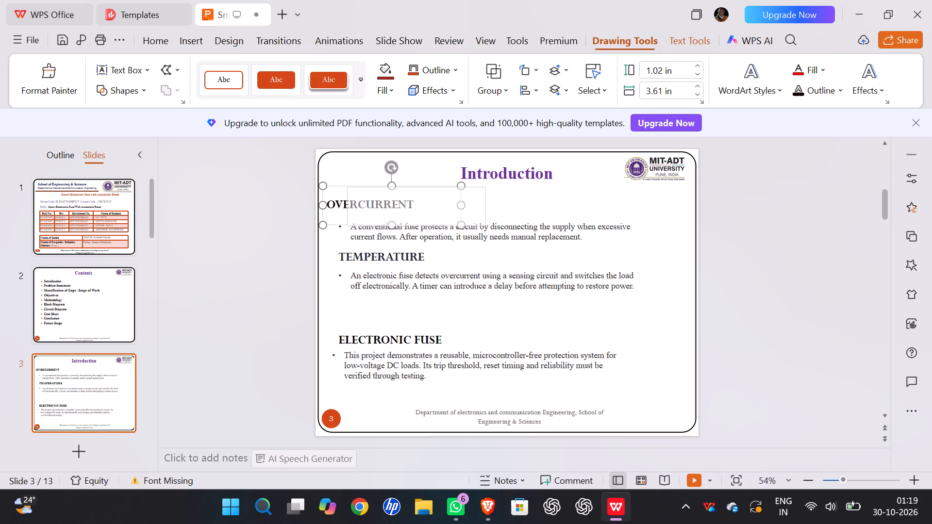
drag(353, 202, 357, 208)
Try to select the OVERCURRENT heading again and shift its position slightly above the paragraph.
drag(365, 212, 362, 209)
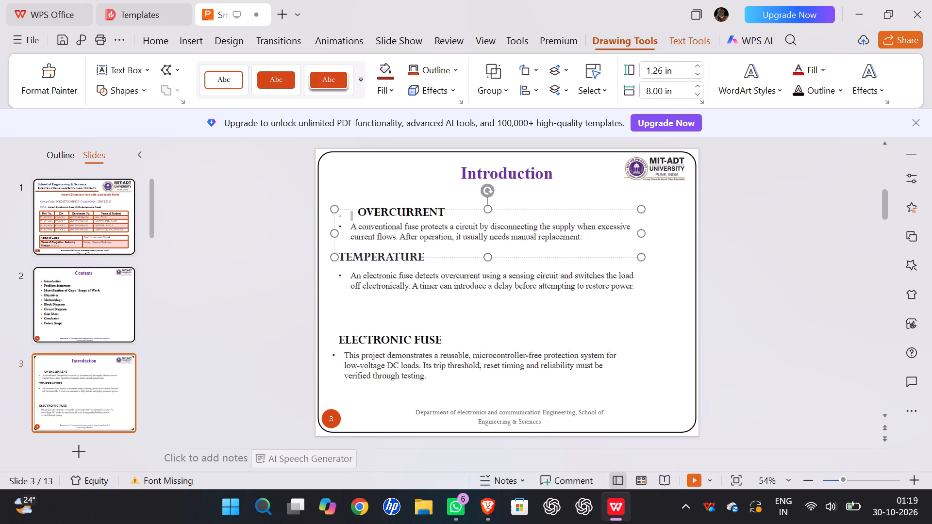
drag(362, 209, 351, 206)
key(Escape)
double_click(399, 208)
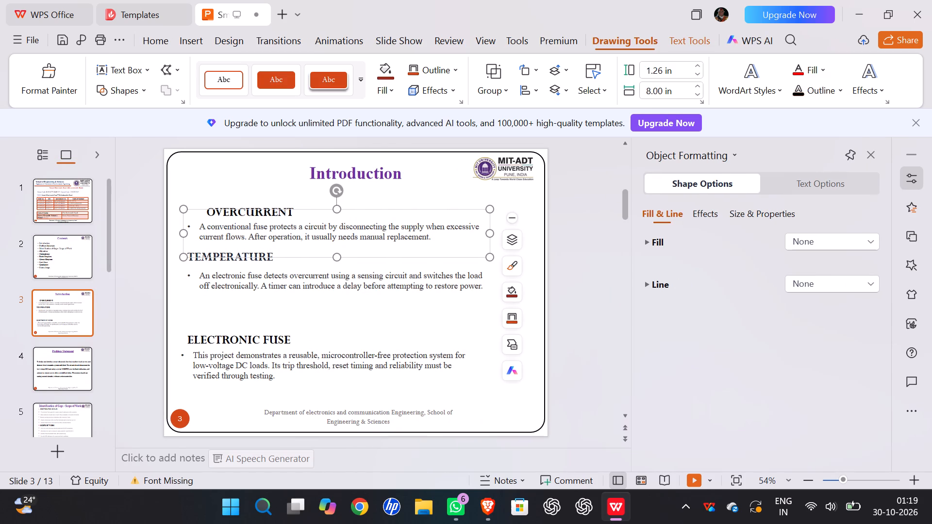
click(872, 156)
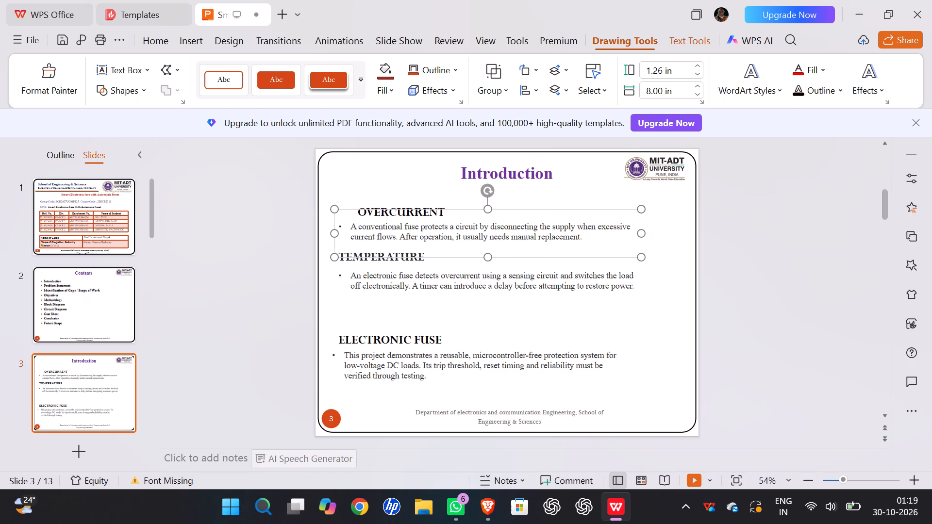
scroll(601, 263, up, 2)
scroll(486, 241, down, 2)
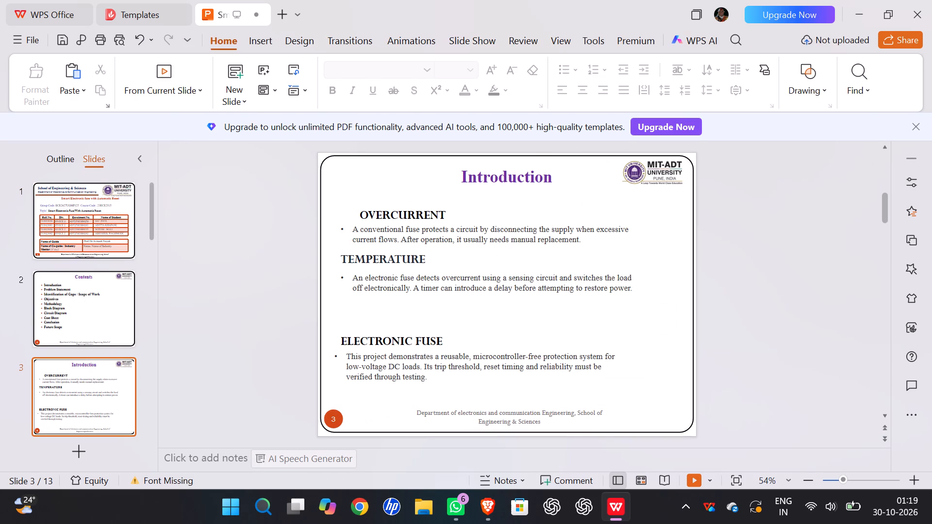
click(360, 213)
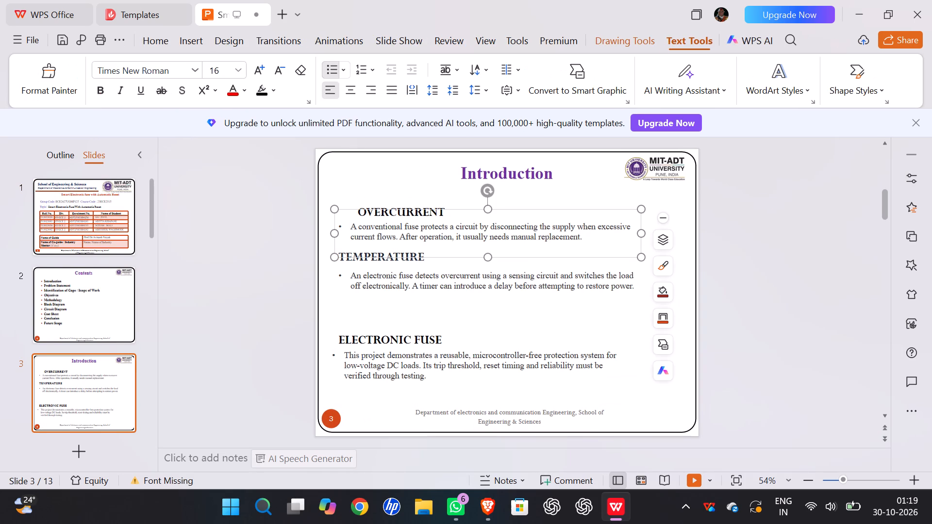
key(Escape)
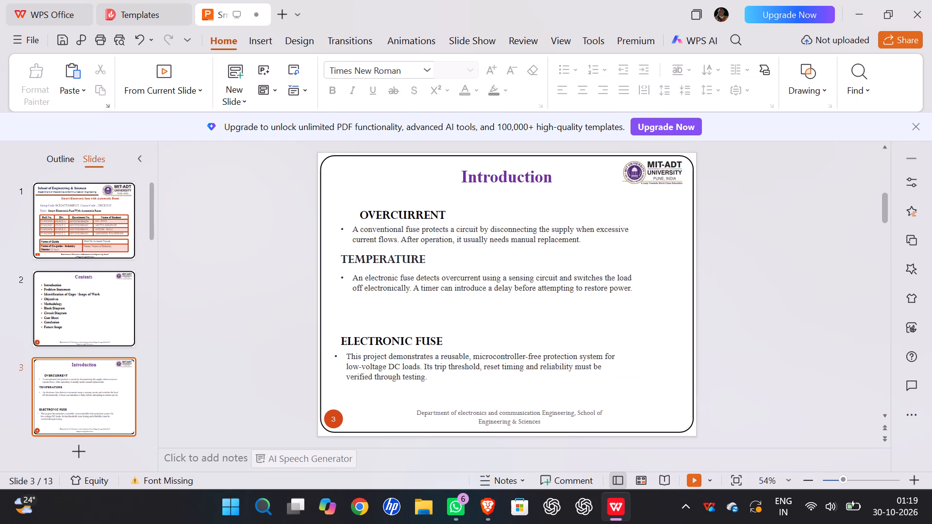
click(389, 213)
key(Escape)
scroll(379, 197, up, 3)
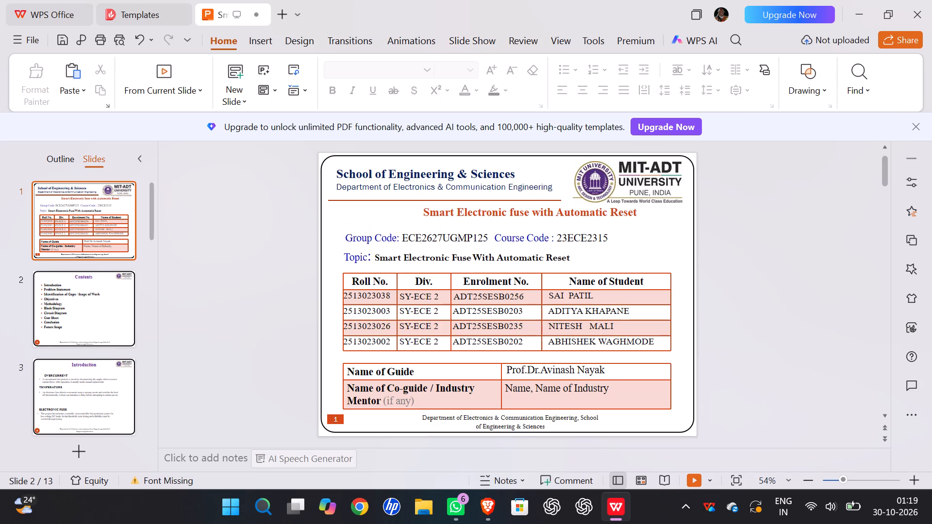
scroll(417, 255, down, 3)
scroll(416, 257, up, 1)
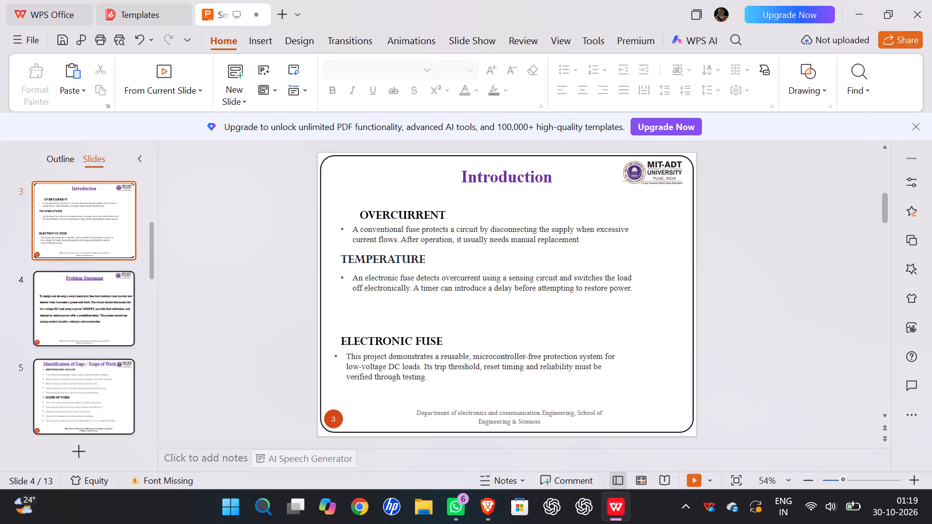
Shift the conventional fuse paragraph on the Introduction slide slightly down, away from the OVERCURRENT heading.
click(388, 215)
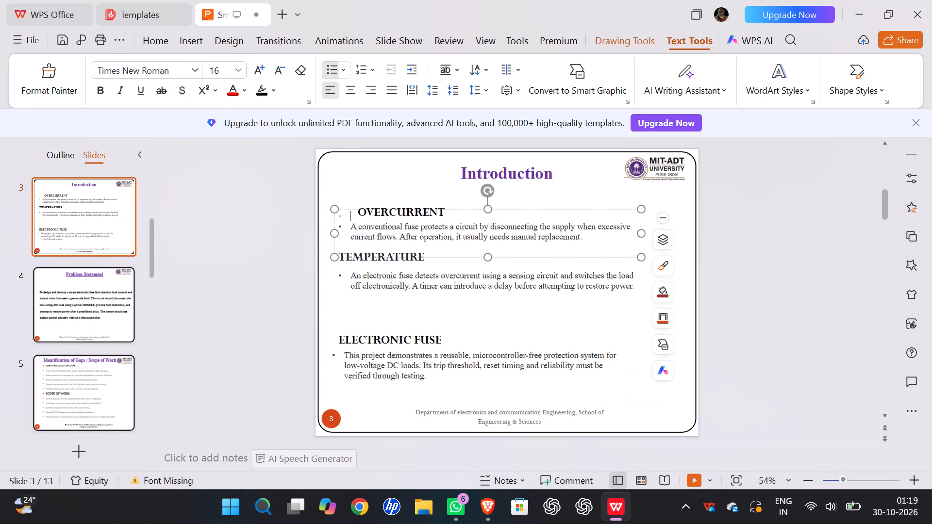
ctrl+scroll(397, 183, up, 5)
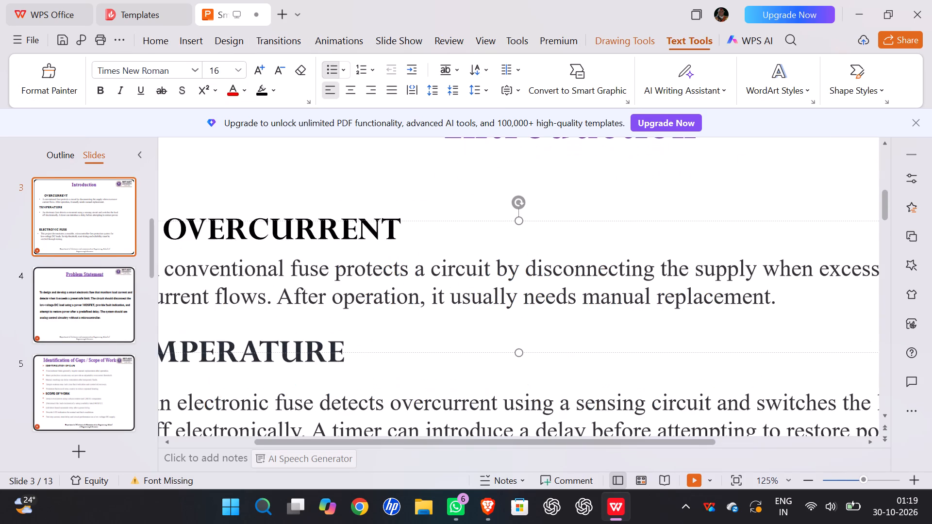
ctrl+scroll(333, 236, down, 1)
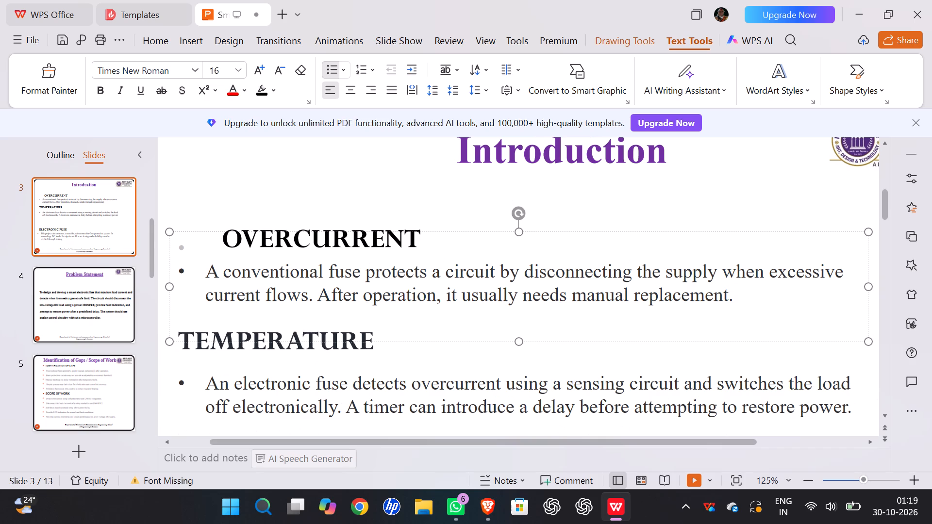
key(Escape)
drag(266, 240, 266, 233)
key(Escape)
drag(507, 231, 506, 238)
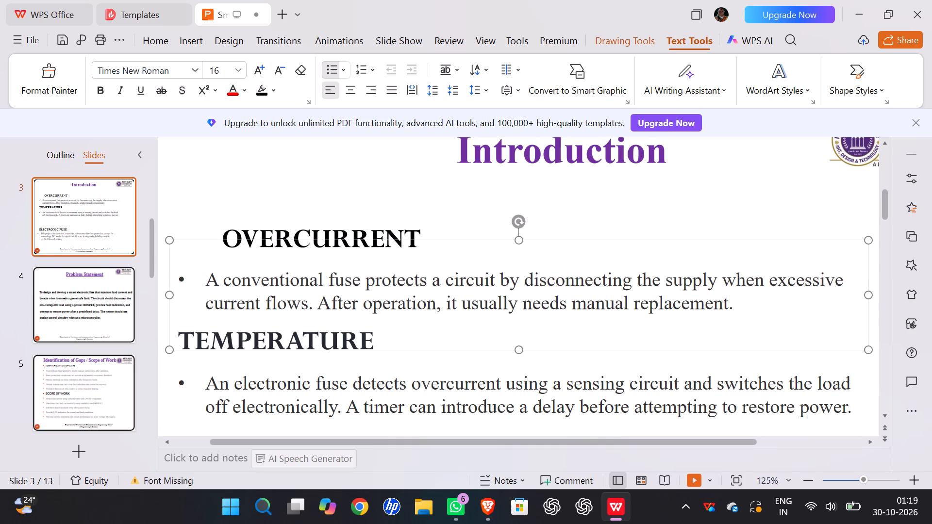
Move the OVERCURRENT heading up and slightly left, clear of the conventional fuse paragraph.
click(400, 227)
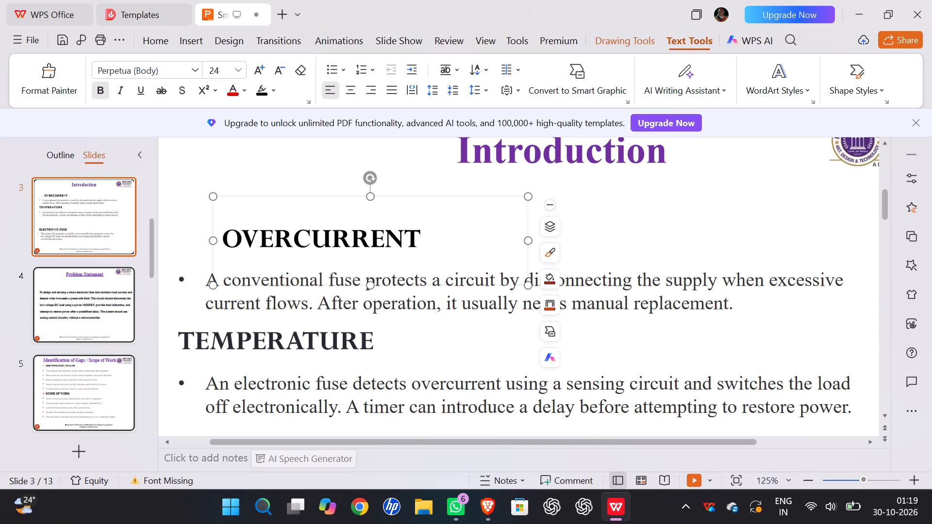
drag(353, 196, 353, 188)
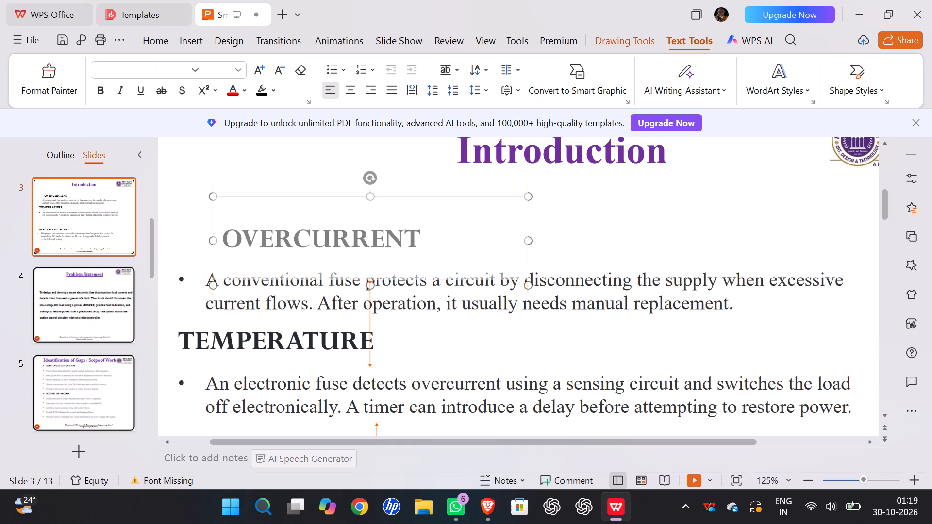
drag(353, 188, 322, 175)
key(Escape)
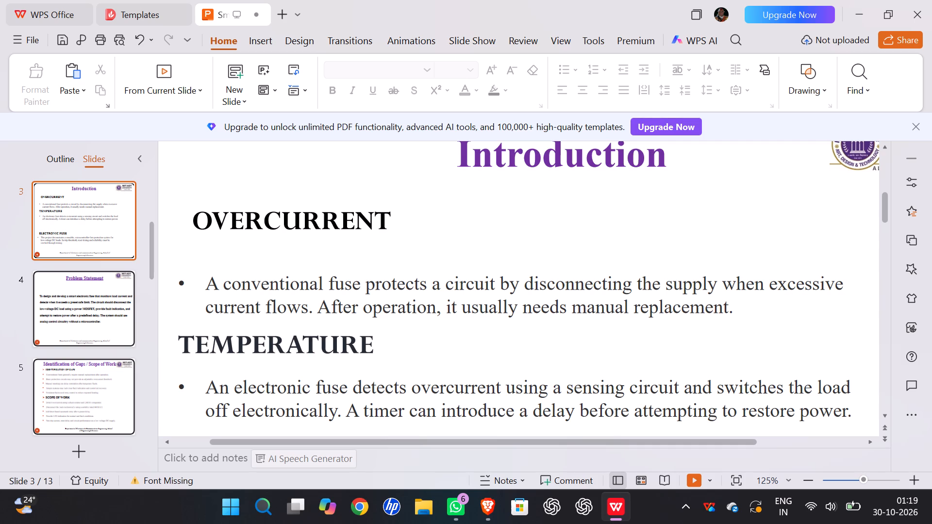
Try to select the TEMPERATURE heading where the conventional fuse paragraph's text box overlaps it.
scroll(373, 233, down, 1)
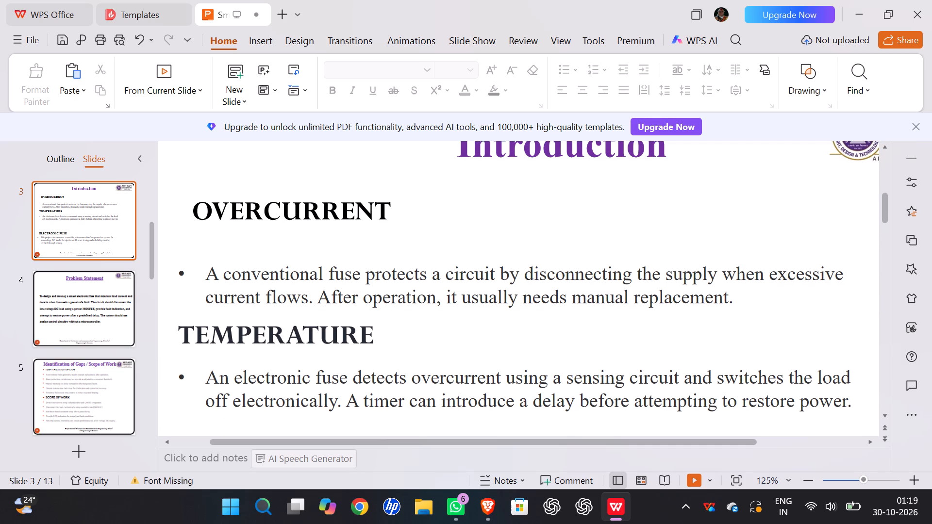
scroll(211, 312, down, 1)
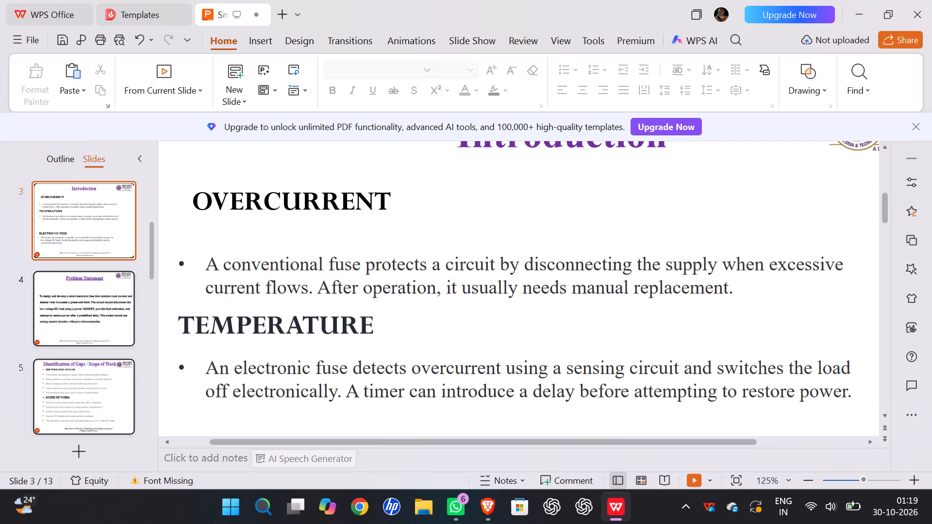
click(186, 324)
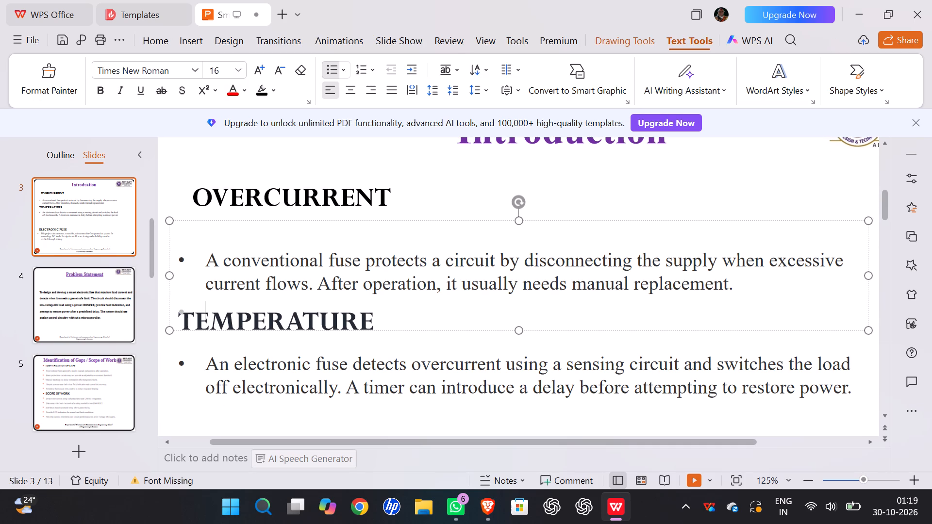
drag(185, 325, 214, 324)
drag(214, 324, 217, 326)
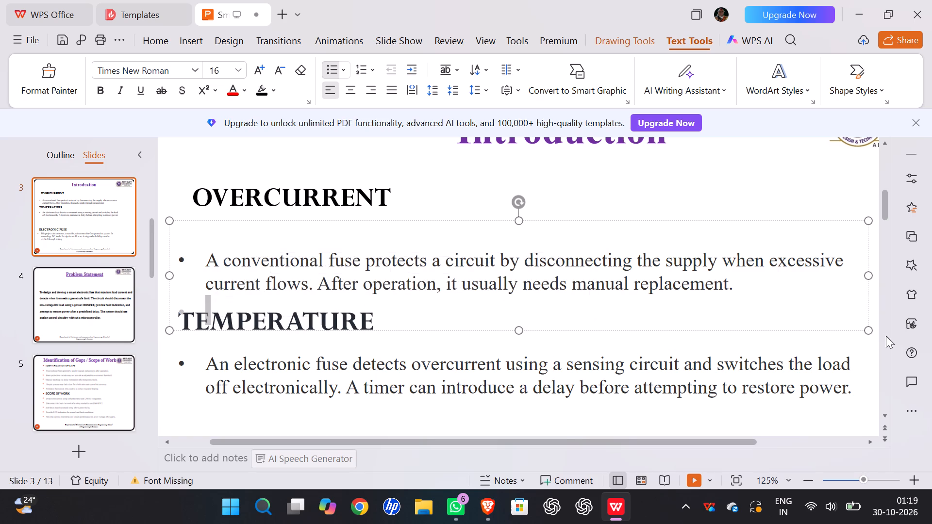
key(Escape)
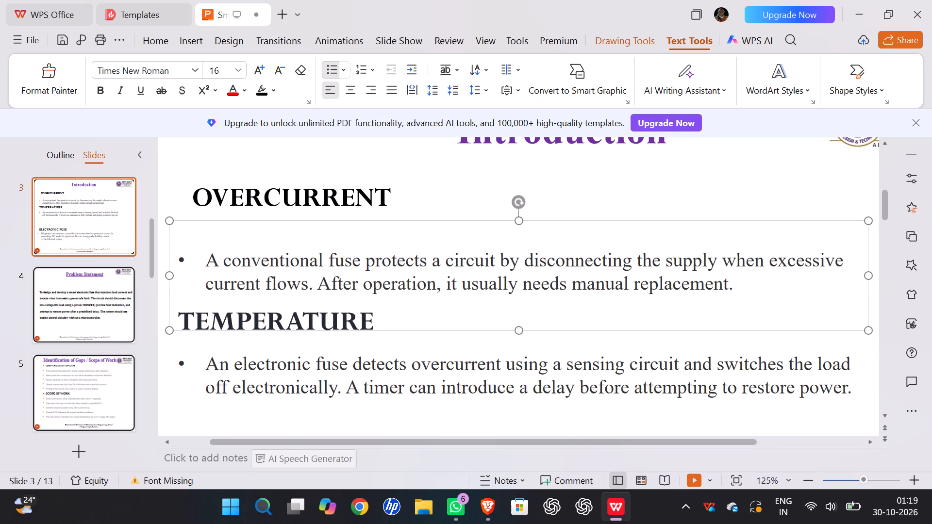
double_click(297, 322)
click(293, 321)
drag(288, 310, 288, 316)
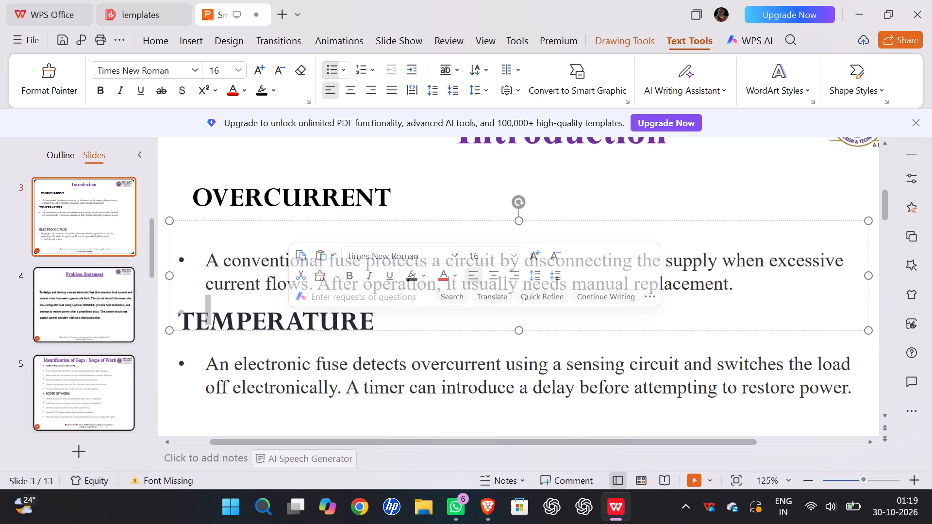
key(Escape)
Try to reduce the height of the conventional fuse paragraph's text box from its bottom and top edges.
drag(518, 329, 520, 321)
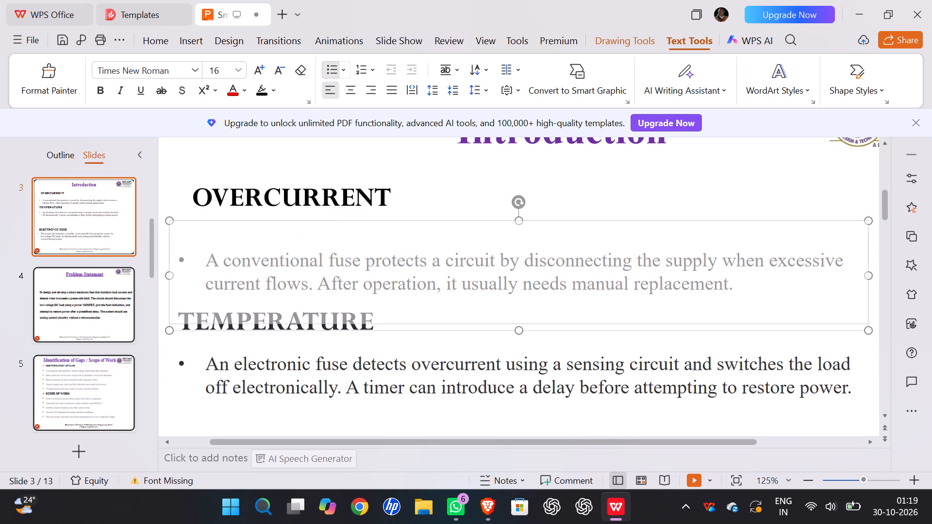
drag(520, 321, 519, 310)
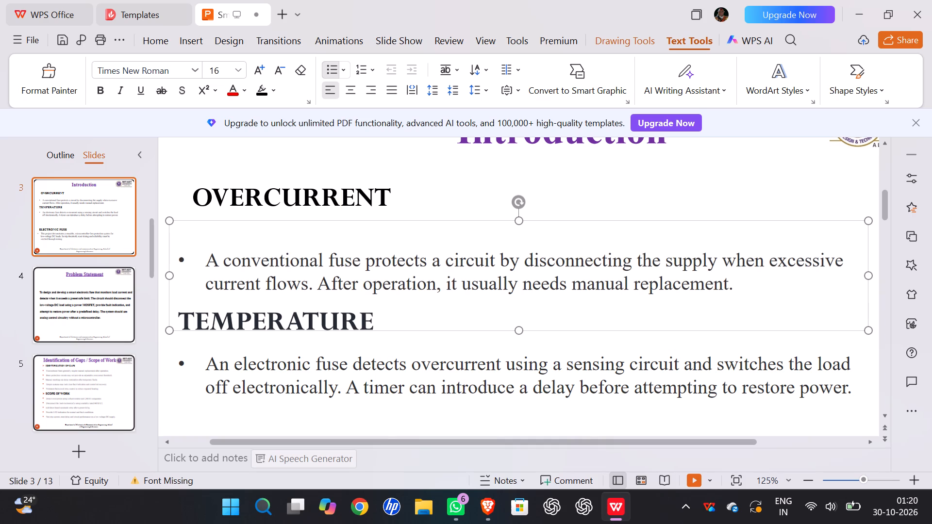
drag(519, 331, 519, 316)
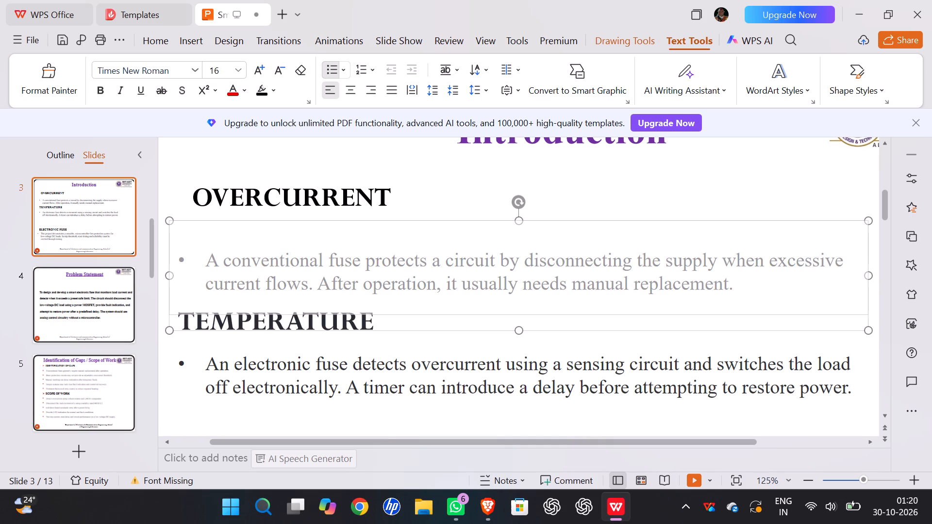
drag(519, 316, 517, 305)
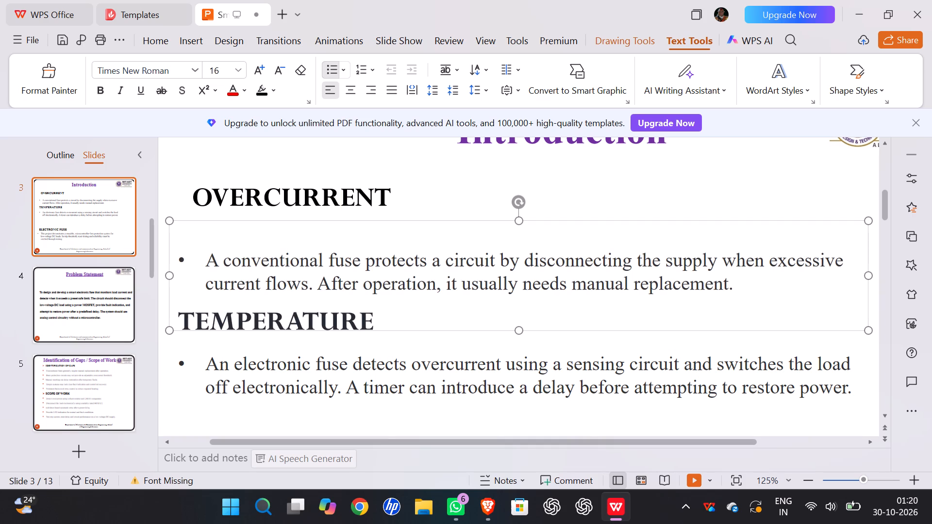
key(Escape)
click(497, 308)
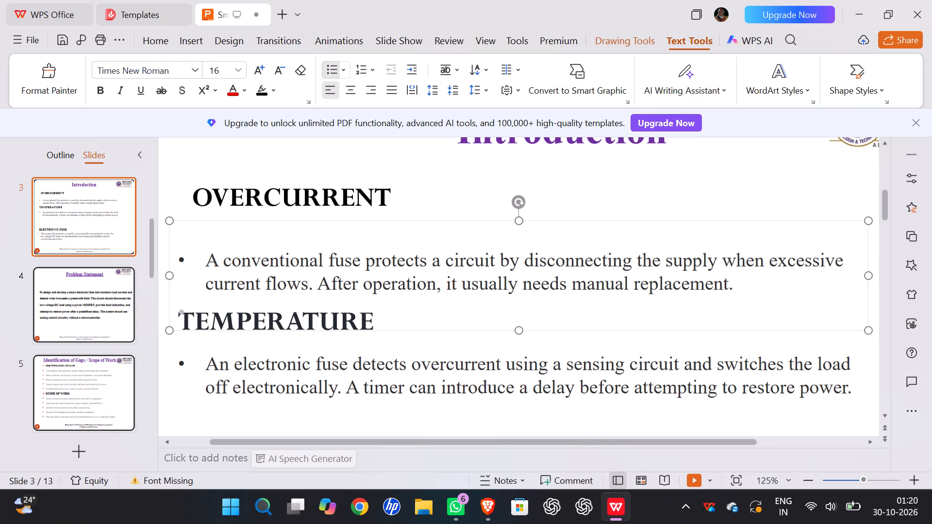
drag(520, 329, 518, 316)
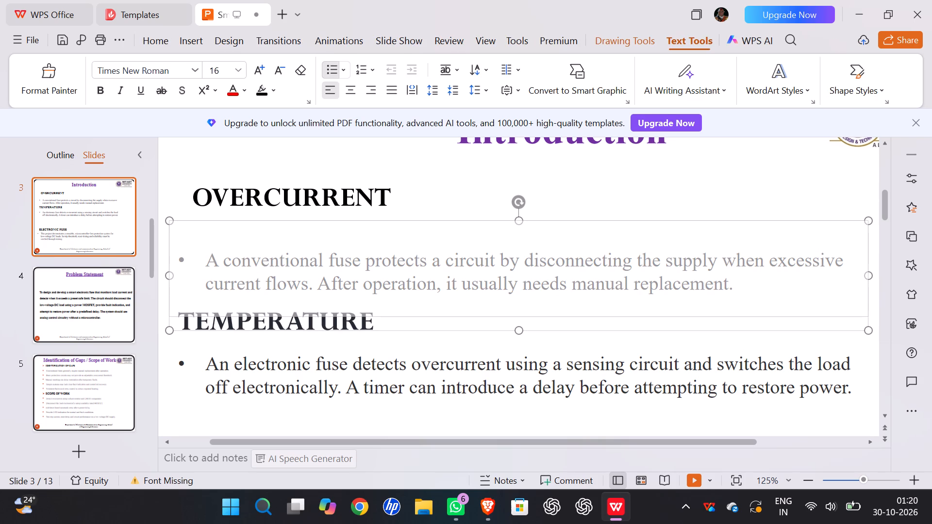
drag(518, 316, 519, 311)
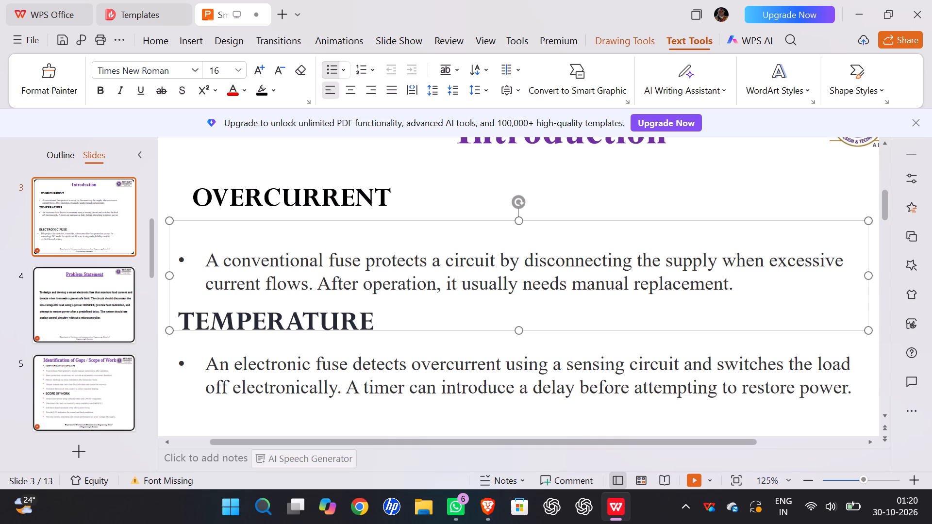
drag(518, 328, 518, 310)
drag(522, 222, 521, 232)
Move the conventional fuse paragraph up so it sits directly under the OVERCURRENT heading and clear of TEMPERATURE.
drag(519, 326, 519, 298)
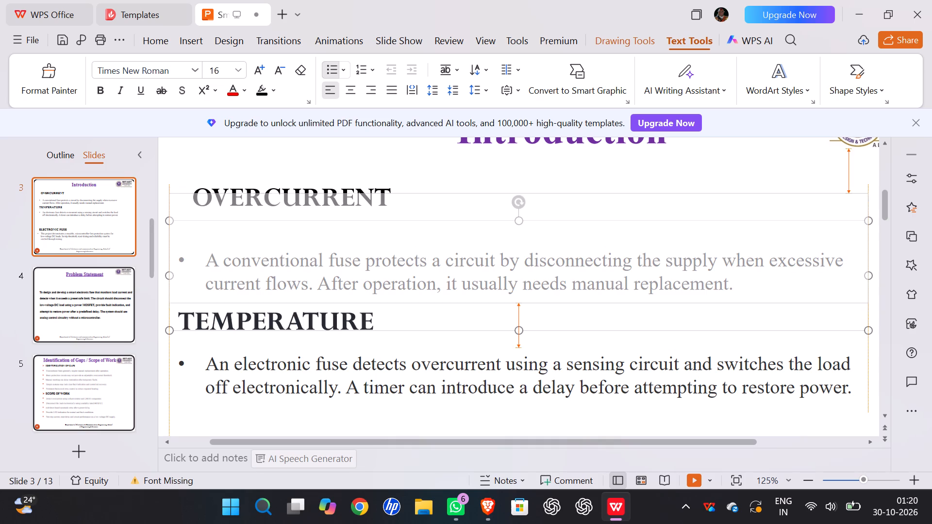
drag(519, 298, 518, 294)
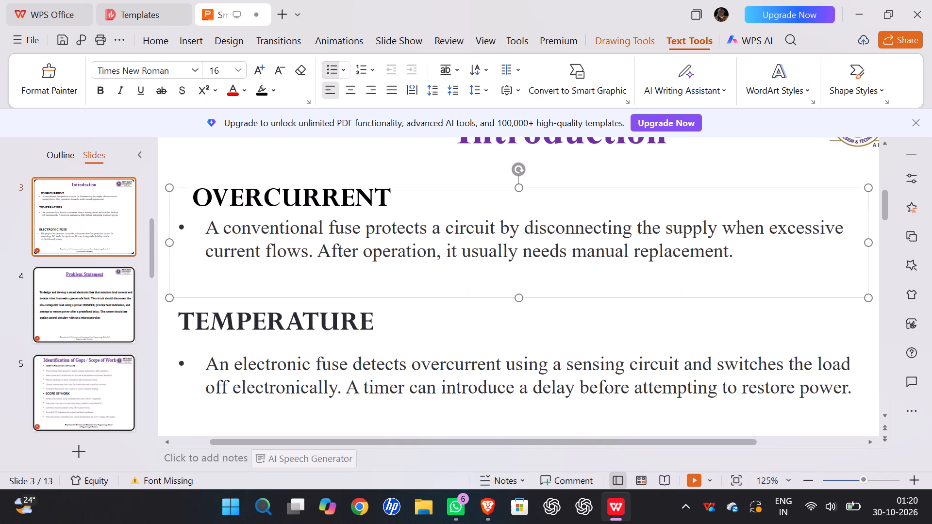
drag(514, 271, 514, 283)
key(Escape)
Nudge the conventional fuse paragraph slightly down to leave a small gap beneath the OVERCURRENT heading.
drag(311, 324, 311, 329)
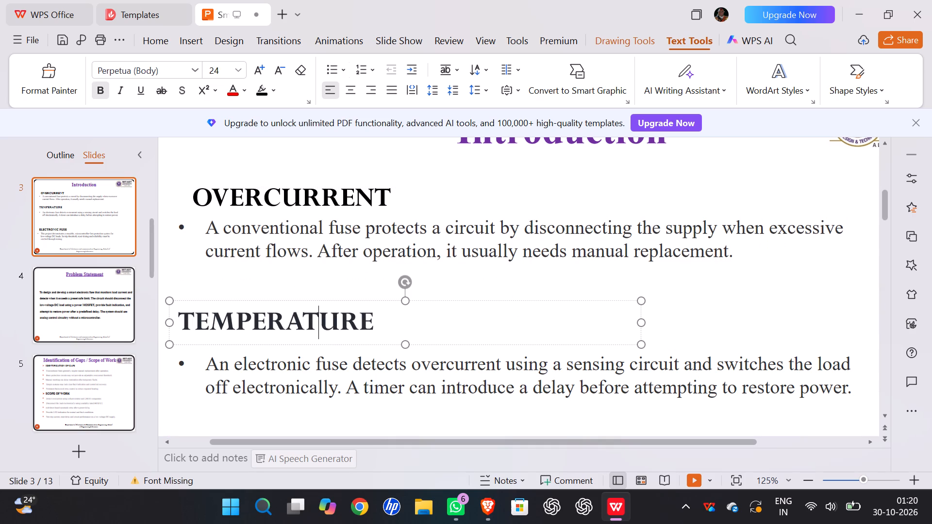
click(309, 323)
click(312, 195)
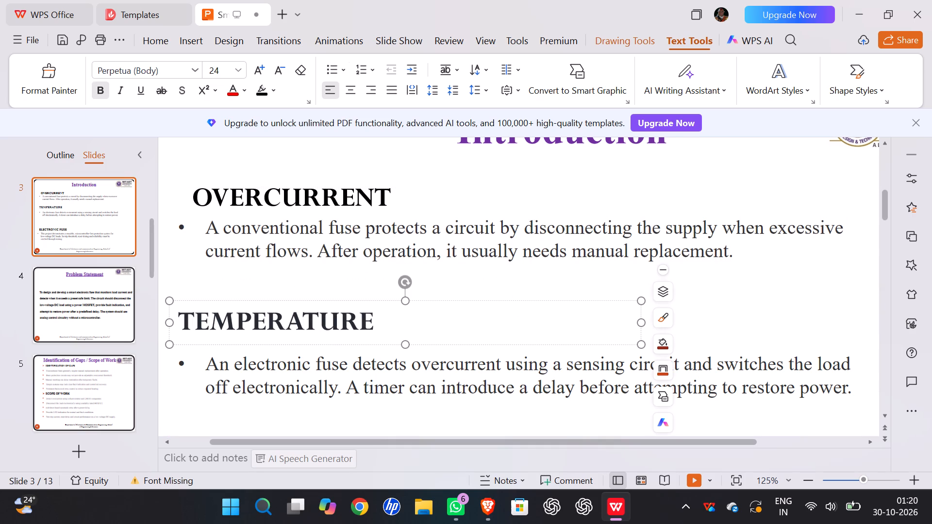
click(300, 200)
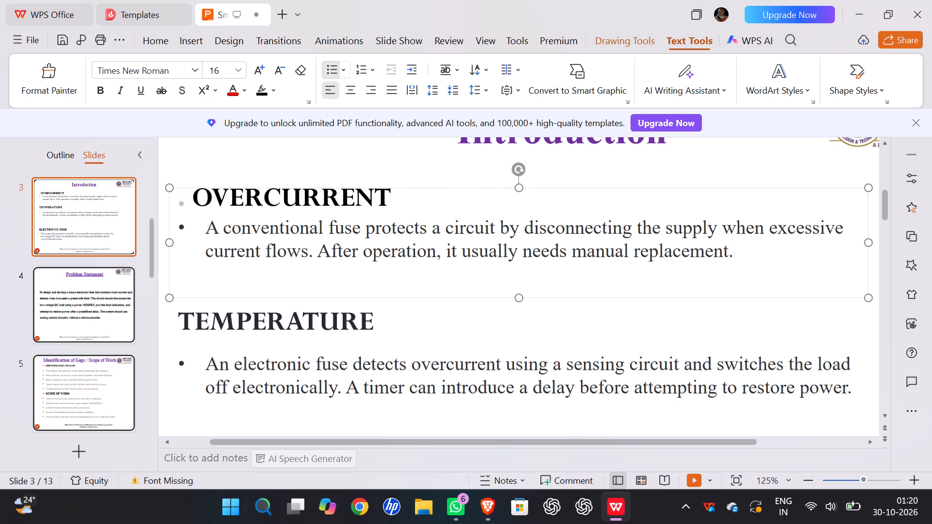
drag(278, 293, 281, 299)
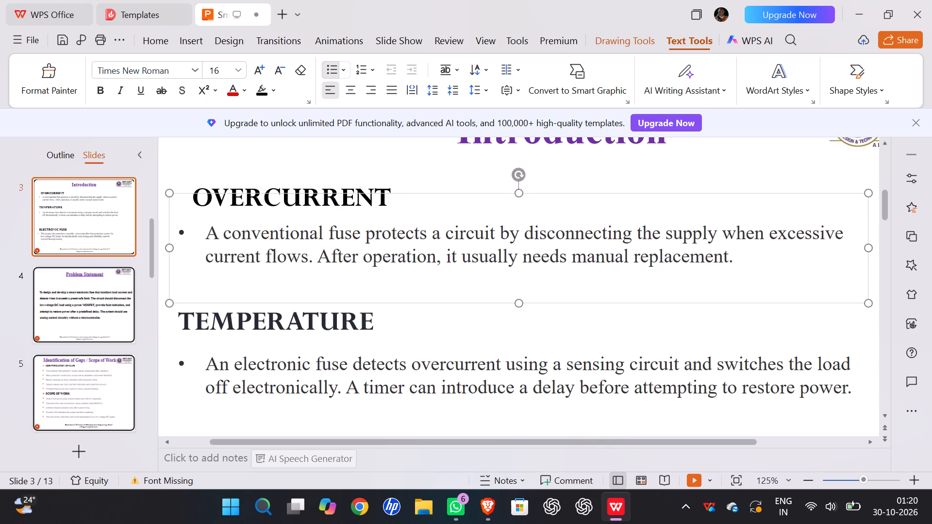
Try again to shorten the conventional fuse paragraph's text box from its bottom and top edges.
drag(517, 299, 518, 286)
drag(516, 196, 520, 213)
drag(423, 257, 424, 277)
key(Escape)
Check the spacing of the remaining Introduction sections, and go to the Problem Statement slide.
scroll(475, 279, down, 2)
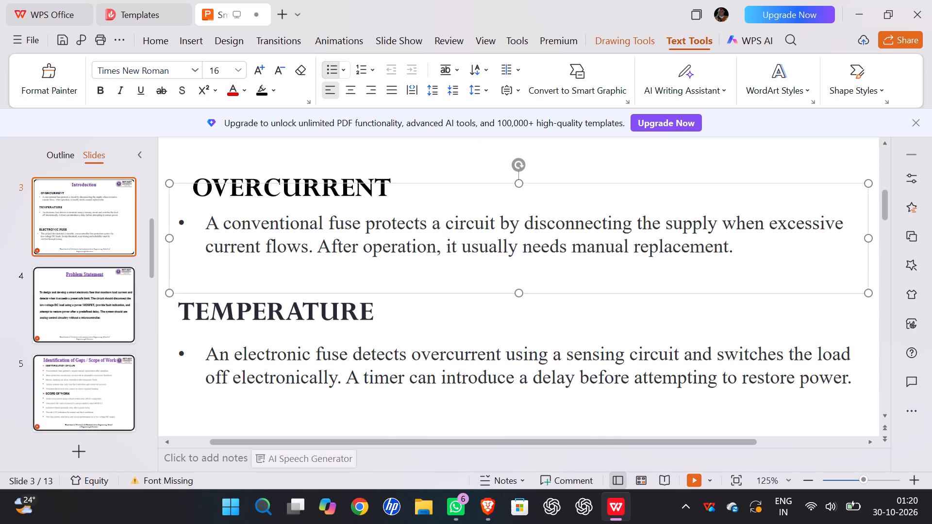
scroll(475, 279, down, 3)
scroll(475, 278, up, 6)
scroll(475, 275, down, 7)
scroll(470, 276, down, 20)
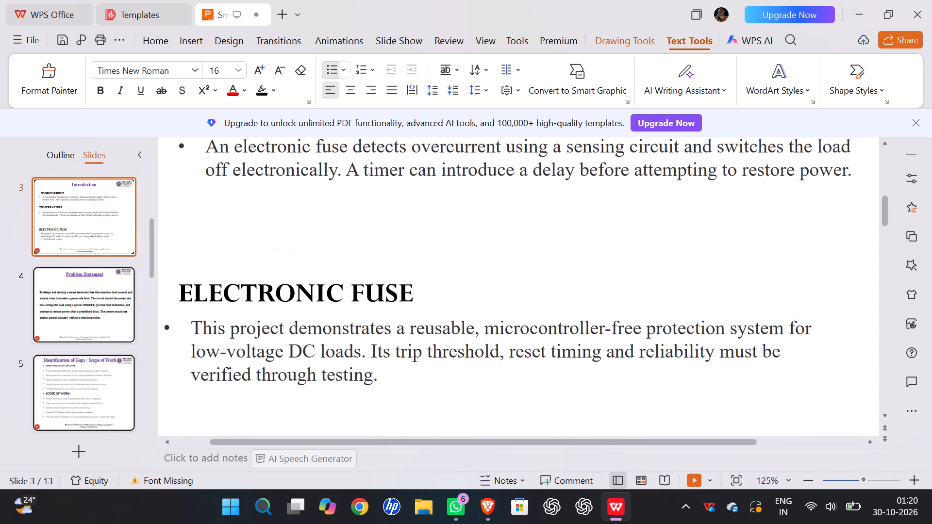
scroll(455, 278, down, 2)
scroll(231, 280, up, 3)
click(89, 288)
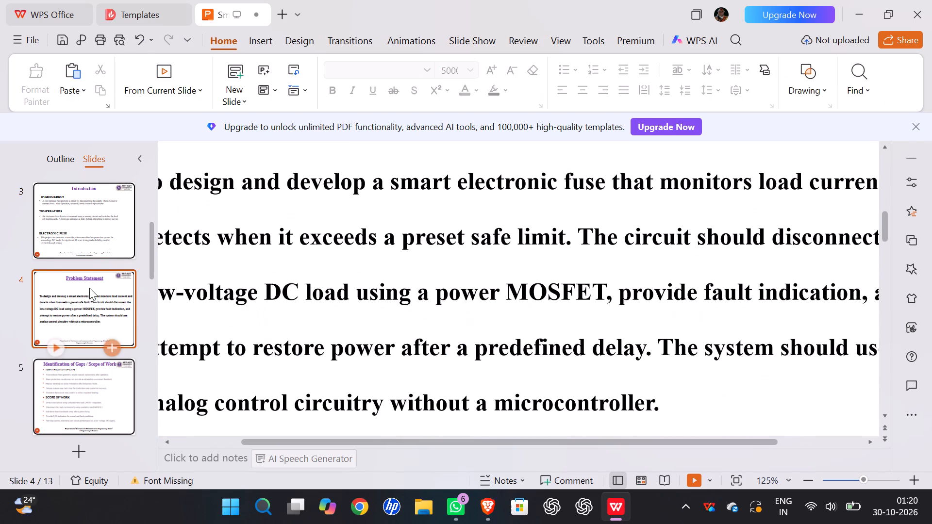
Examine the overall layout of the Problem Statement slide, from its body text down to the footer.
scroll(238, 296, down, 4)
key(Escape)
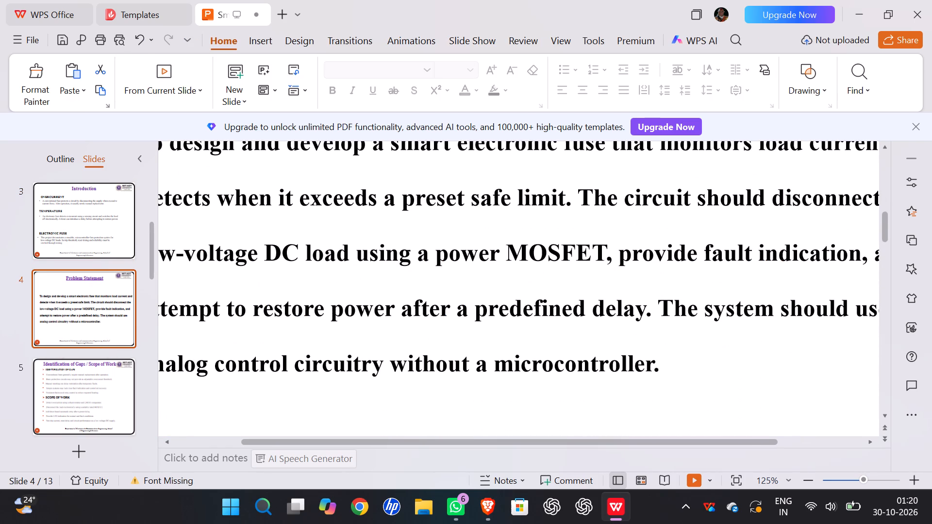
scroll(349, 294, down, 4)
scroll(357, 349, down, 5)
click(354, 345)
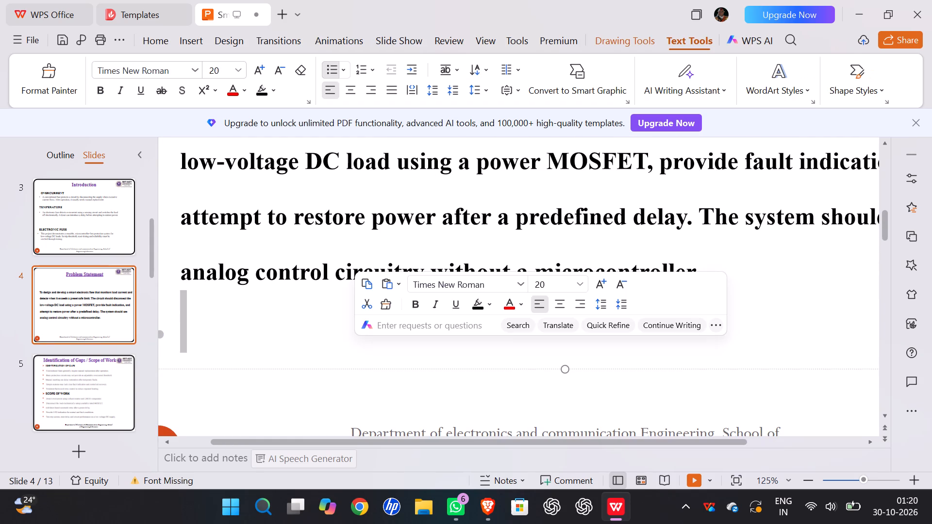
key(Escape)
scroll(354, 343, down, 4)
click(288, 382)
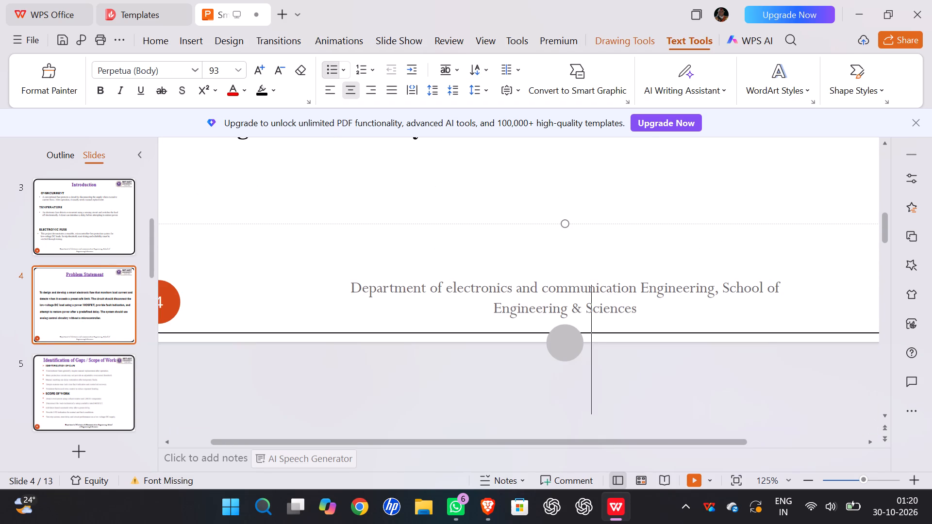
click(147, 161)
scroll(198, 245, down, 5)
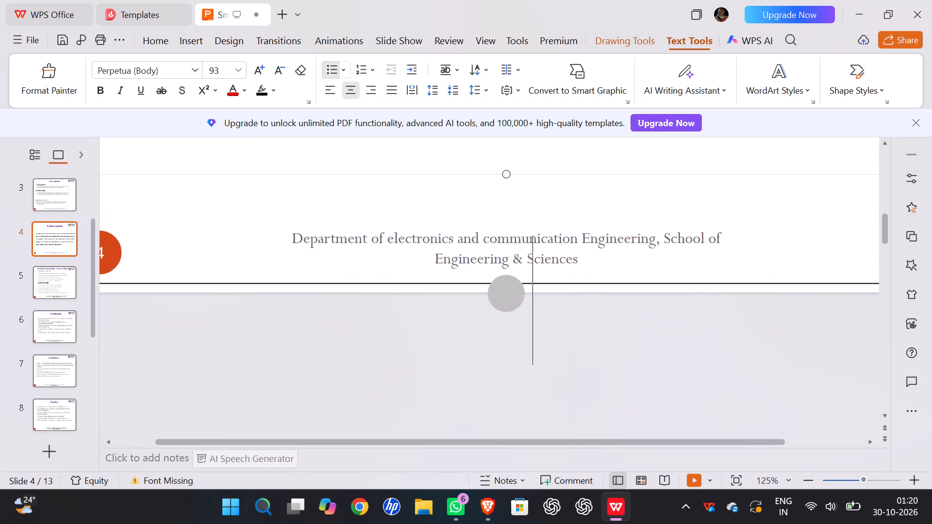
ctrl+scroll(350, 377, down, 5)
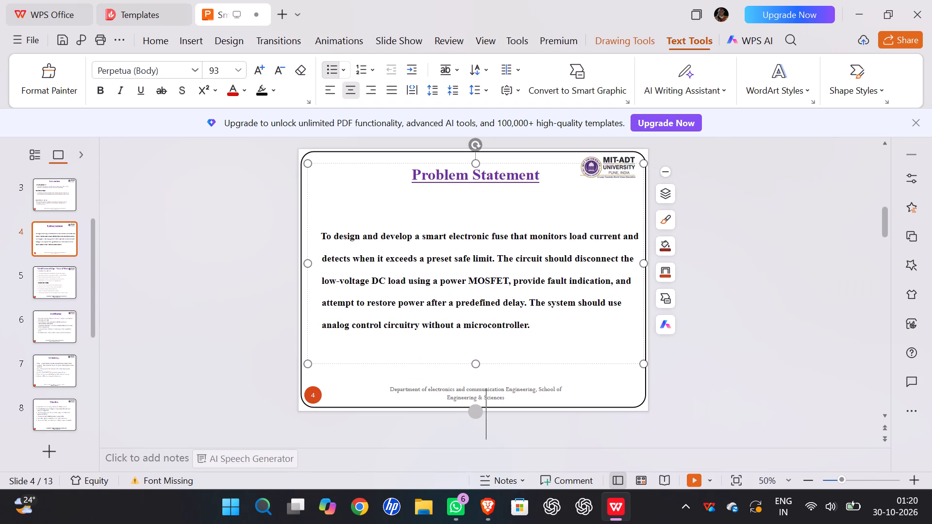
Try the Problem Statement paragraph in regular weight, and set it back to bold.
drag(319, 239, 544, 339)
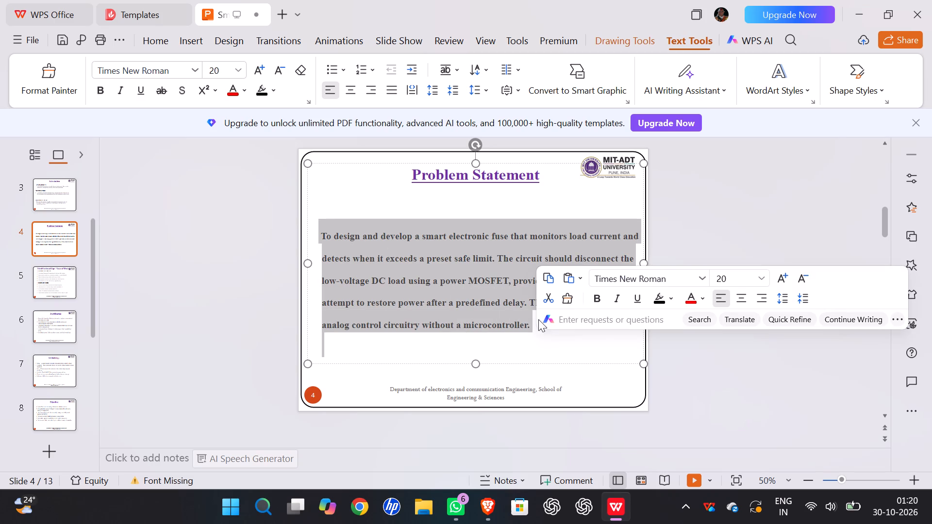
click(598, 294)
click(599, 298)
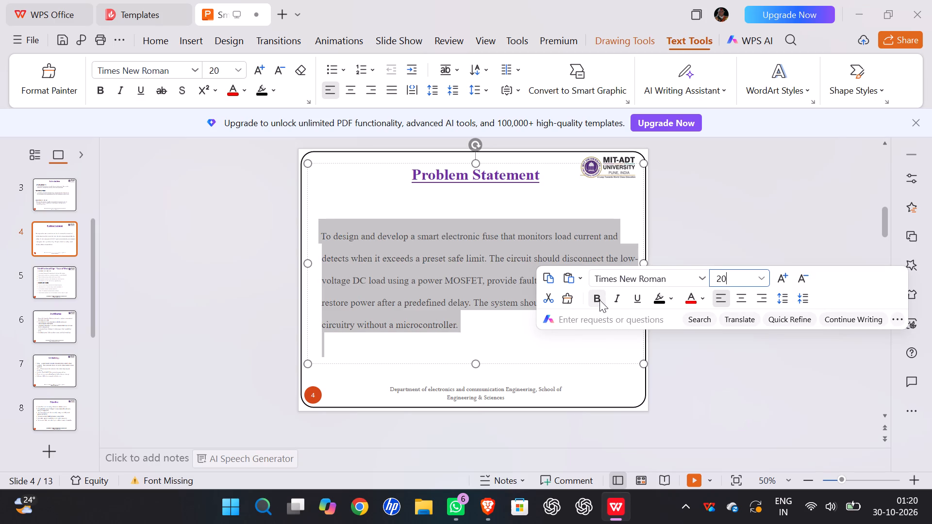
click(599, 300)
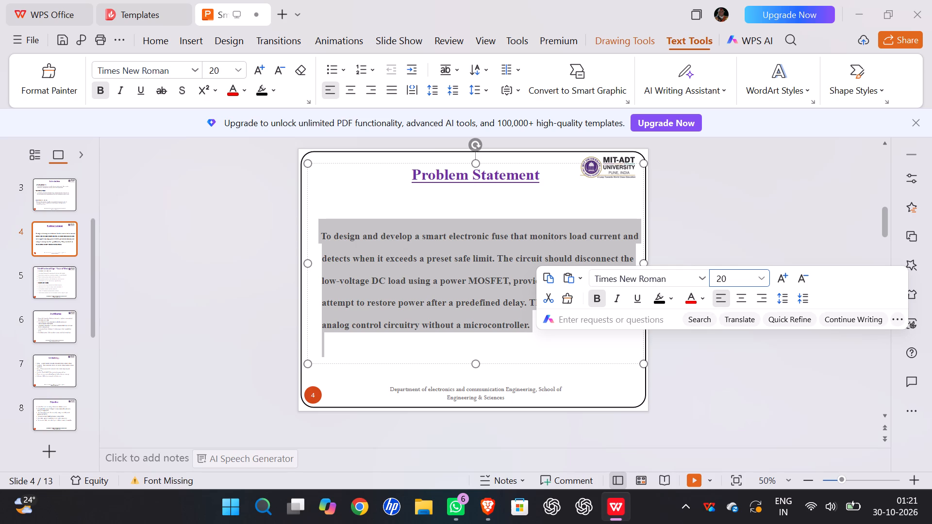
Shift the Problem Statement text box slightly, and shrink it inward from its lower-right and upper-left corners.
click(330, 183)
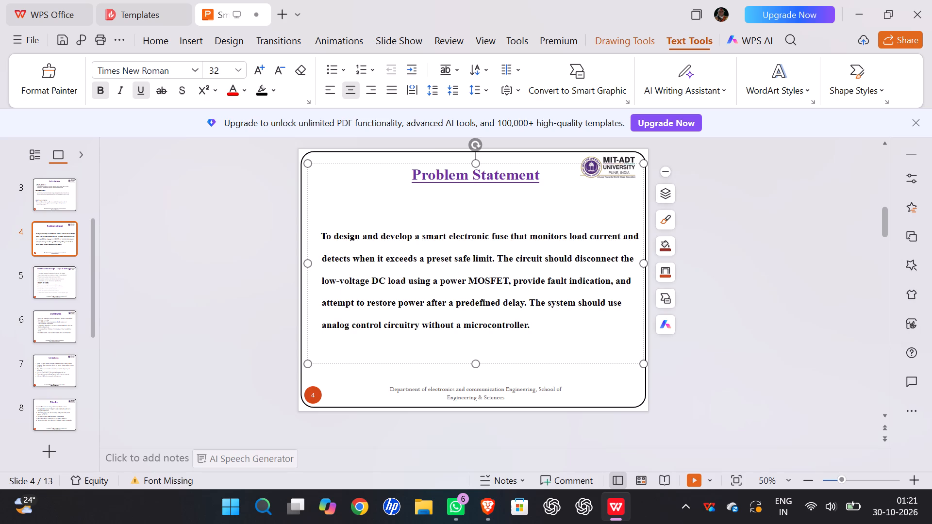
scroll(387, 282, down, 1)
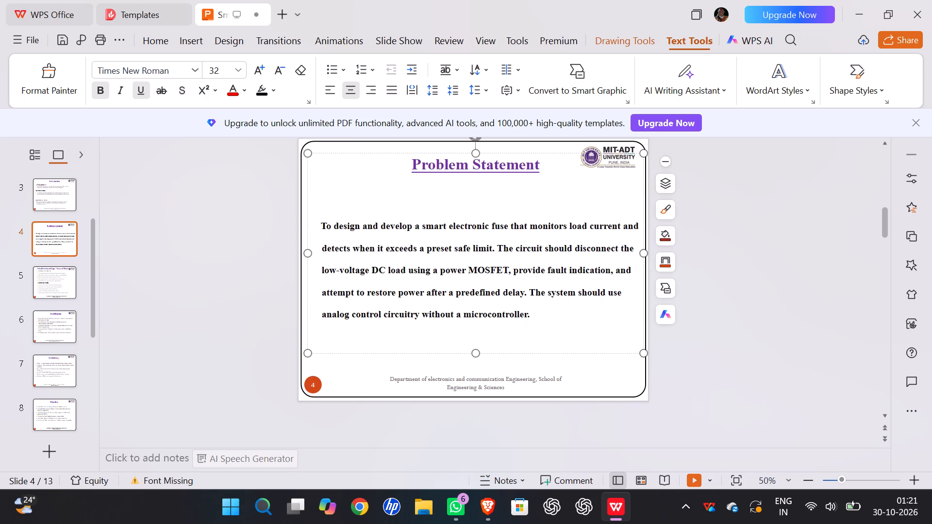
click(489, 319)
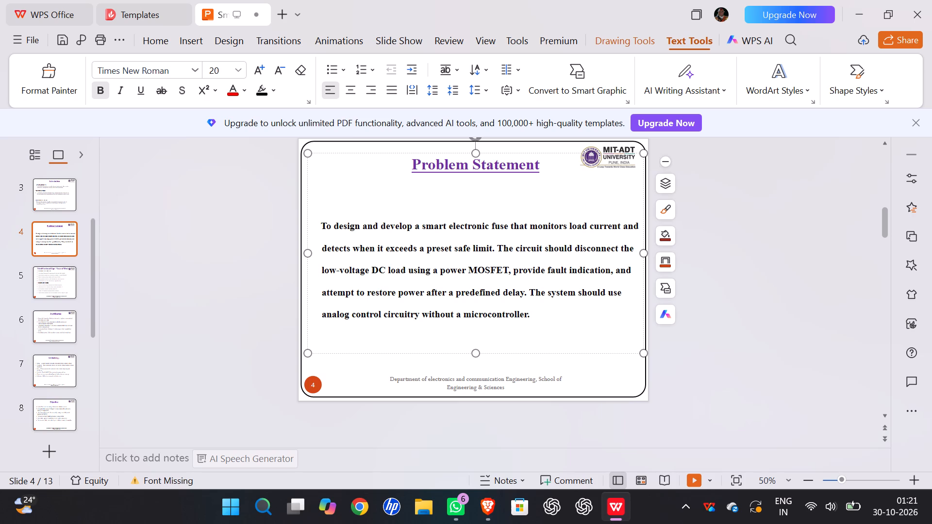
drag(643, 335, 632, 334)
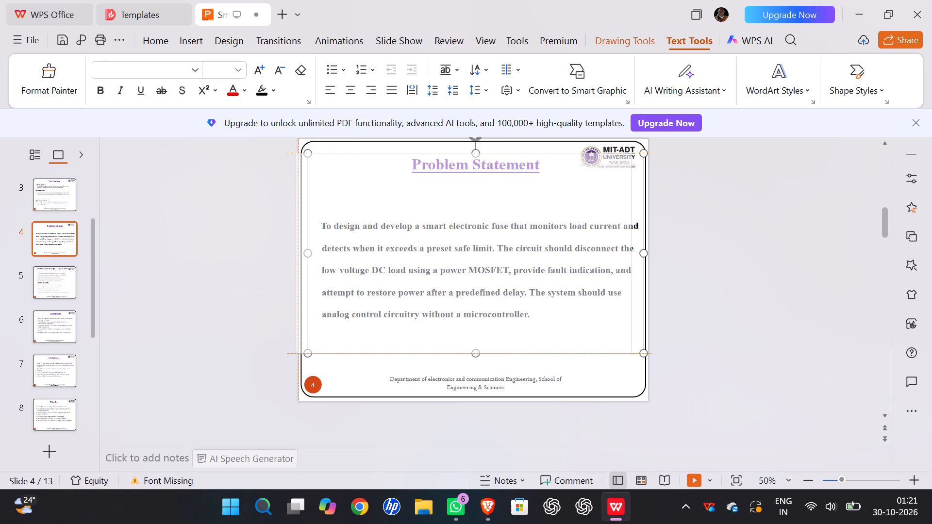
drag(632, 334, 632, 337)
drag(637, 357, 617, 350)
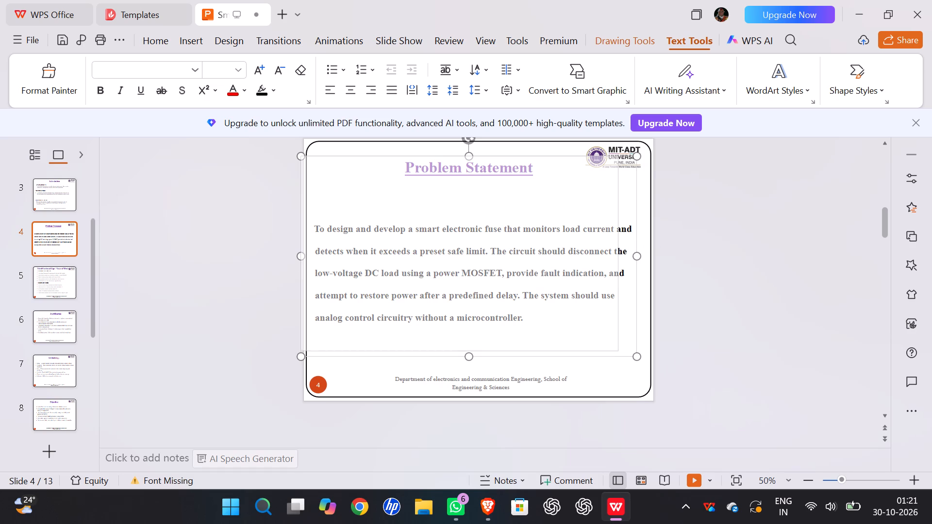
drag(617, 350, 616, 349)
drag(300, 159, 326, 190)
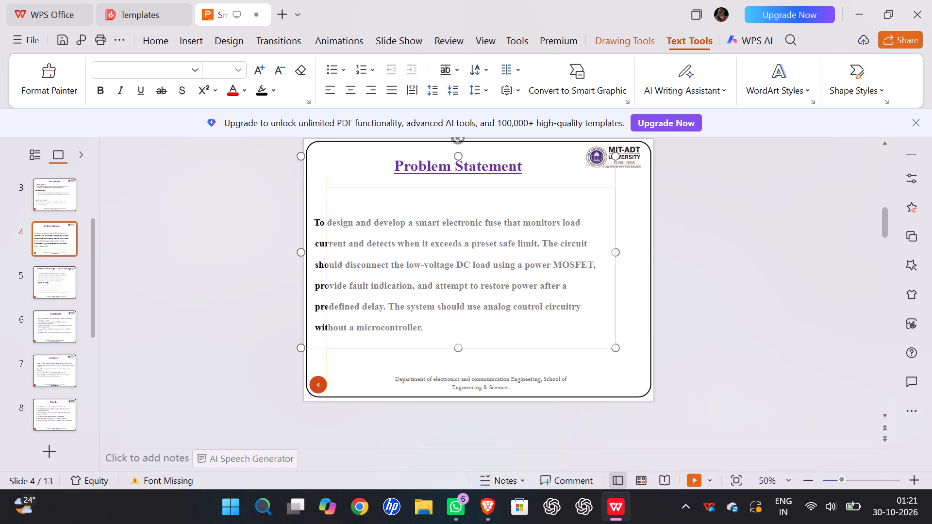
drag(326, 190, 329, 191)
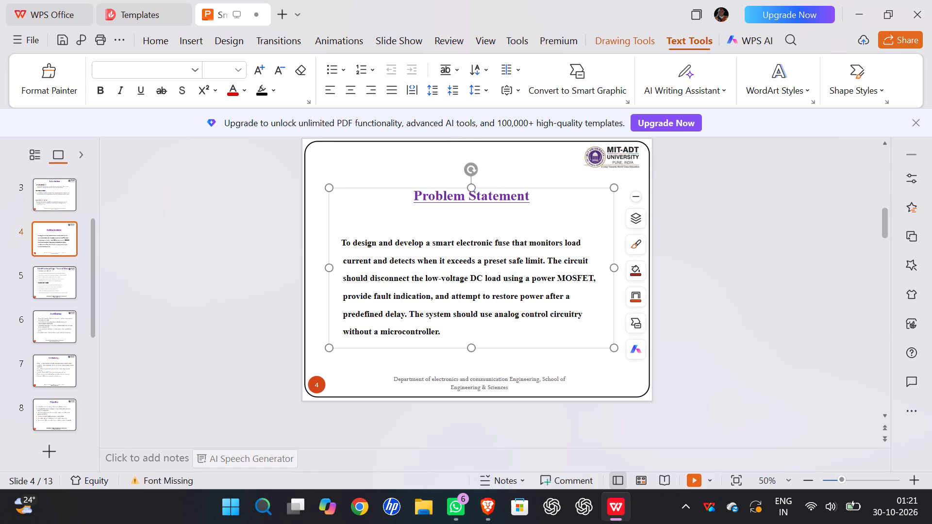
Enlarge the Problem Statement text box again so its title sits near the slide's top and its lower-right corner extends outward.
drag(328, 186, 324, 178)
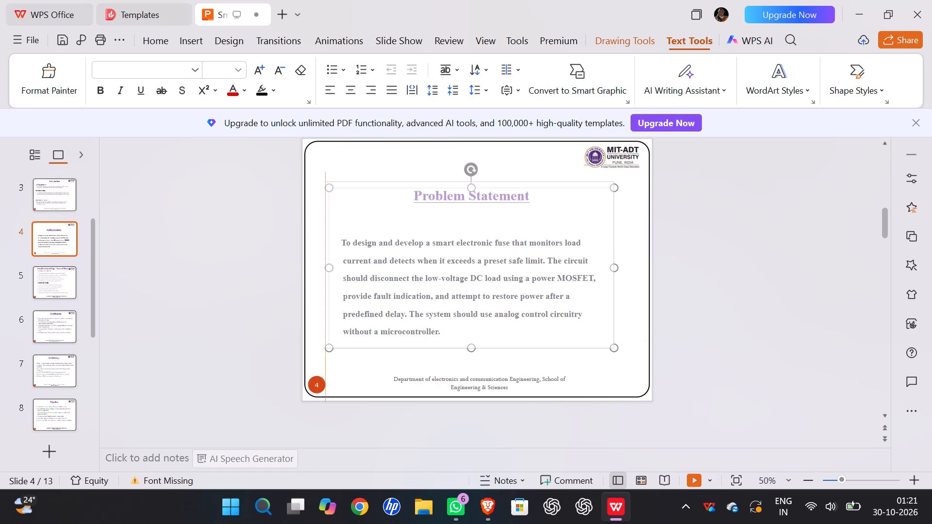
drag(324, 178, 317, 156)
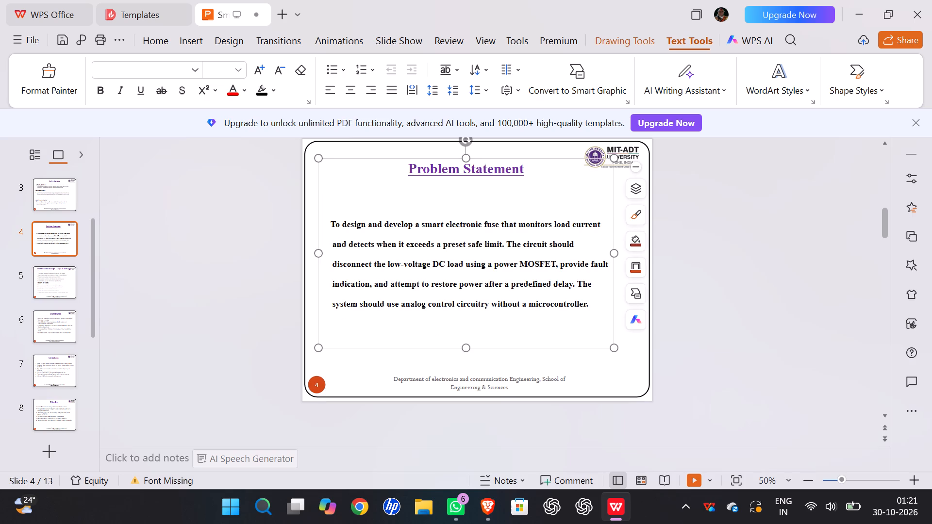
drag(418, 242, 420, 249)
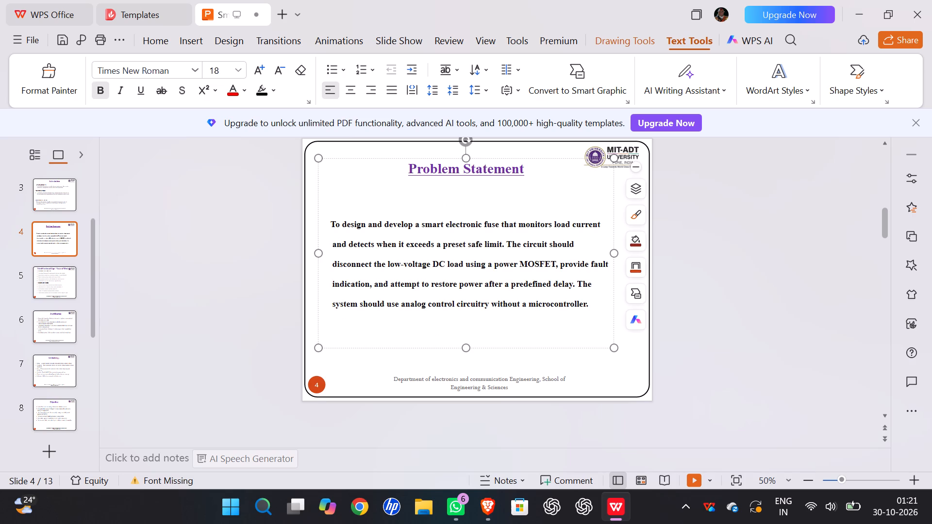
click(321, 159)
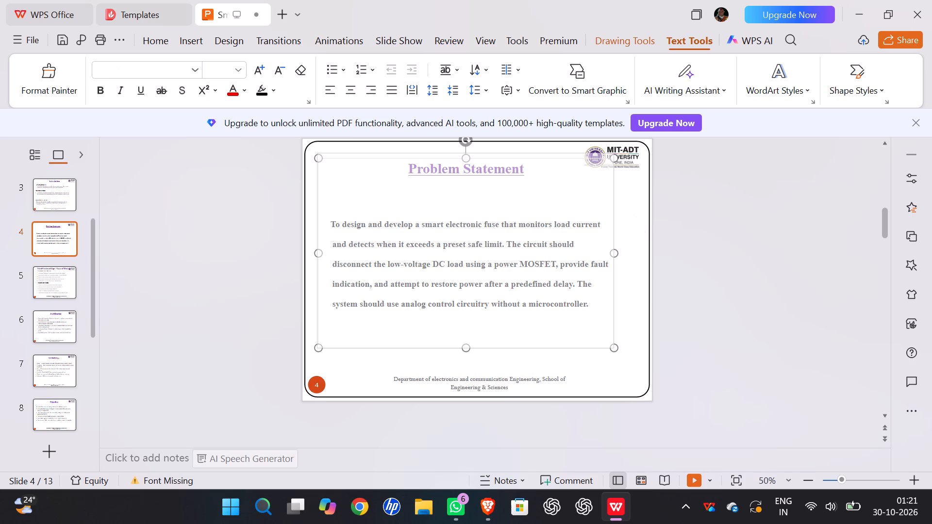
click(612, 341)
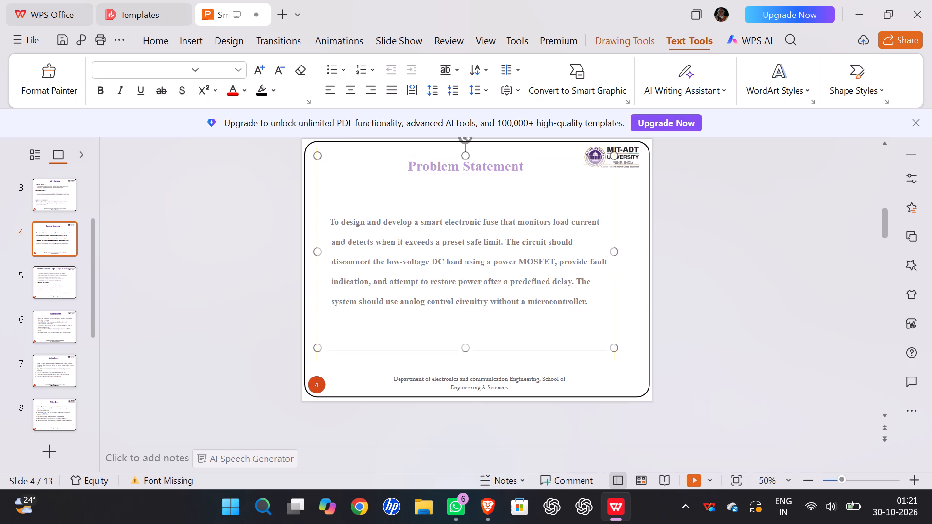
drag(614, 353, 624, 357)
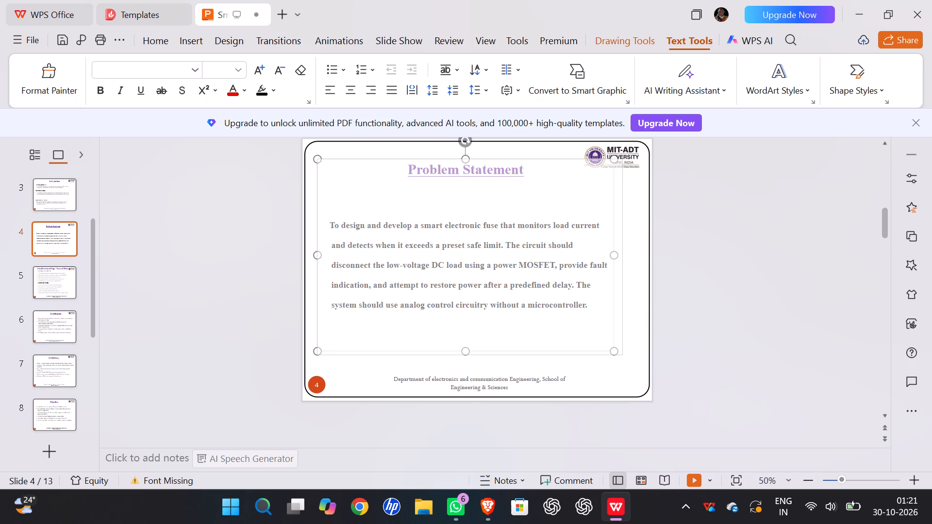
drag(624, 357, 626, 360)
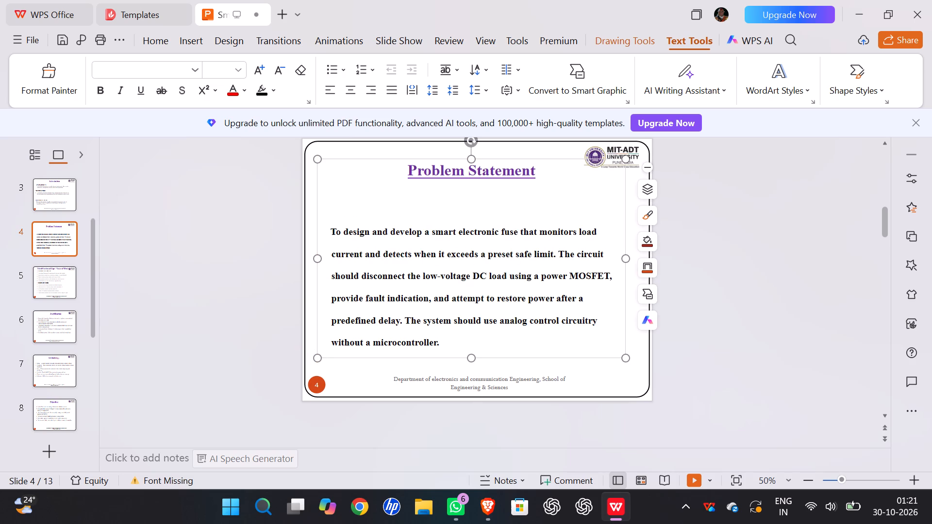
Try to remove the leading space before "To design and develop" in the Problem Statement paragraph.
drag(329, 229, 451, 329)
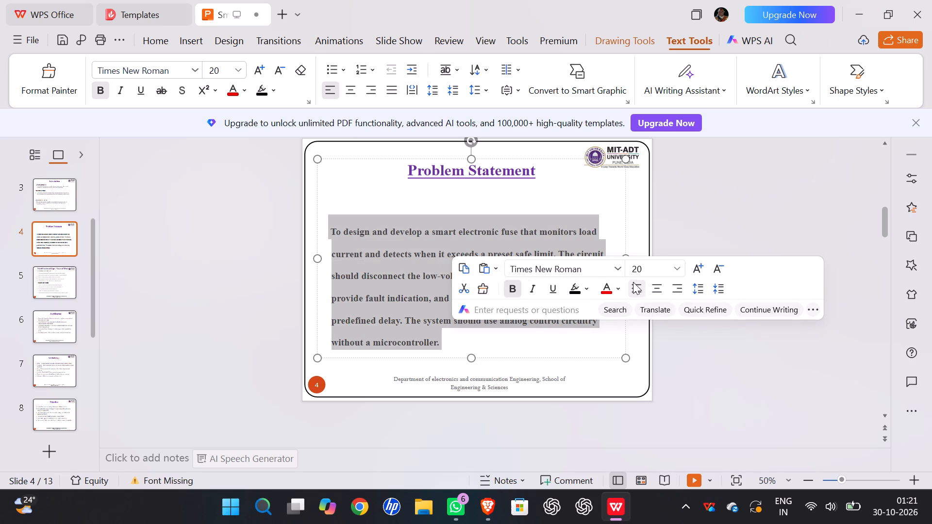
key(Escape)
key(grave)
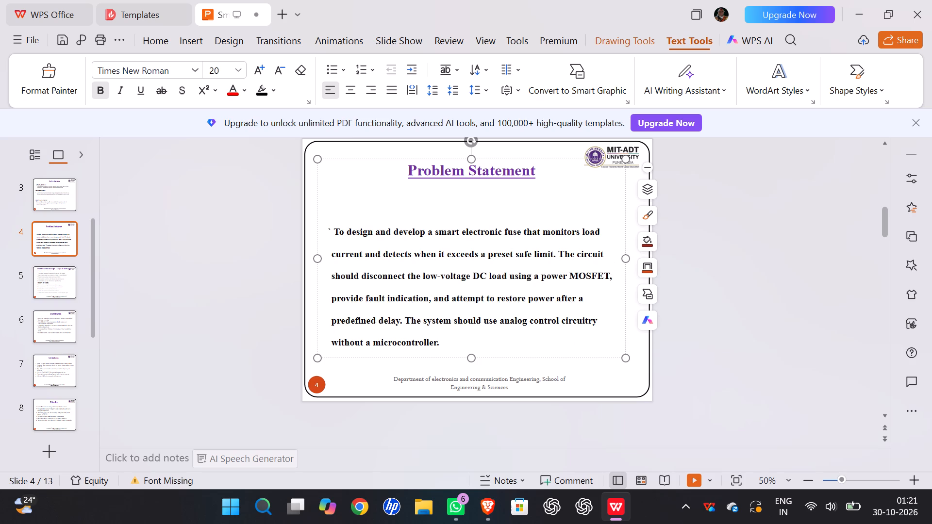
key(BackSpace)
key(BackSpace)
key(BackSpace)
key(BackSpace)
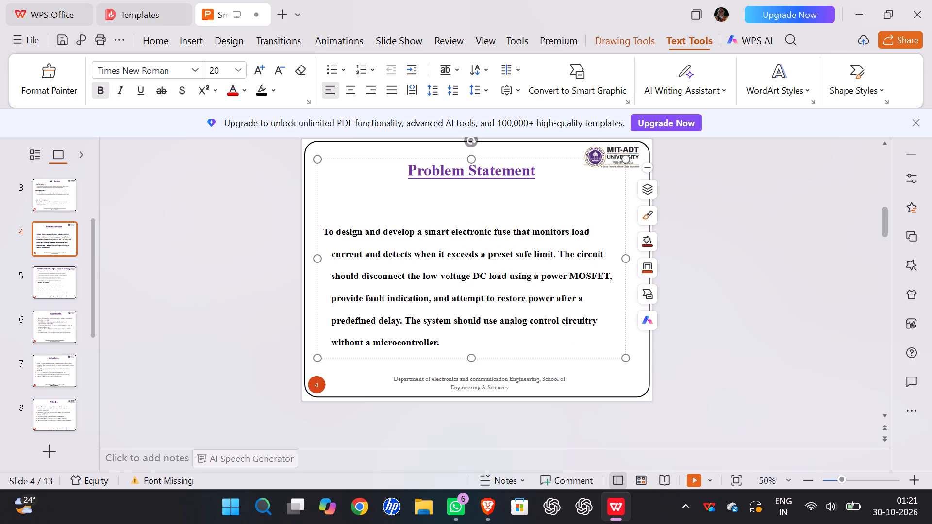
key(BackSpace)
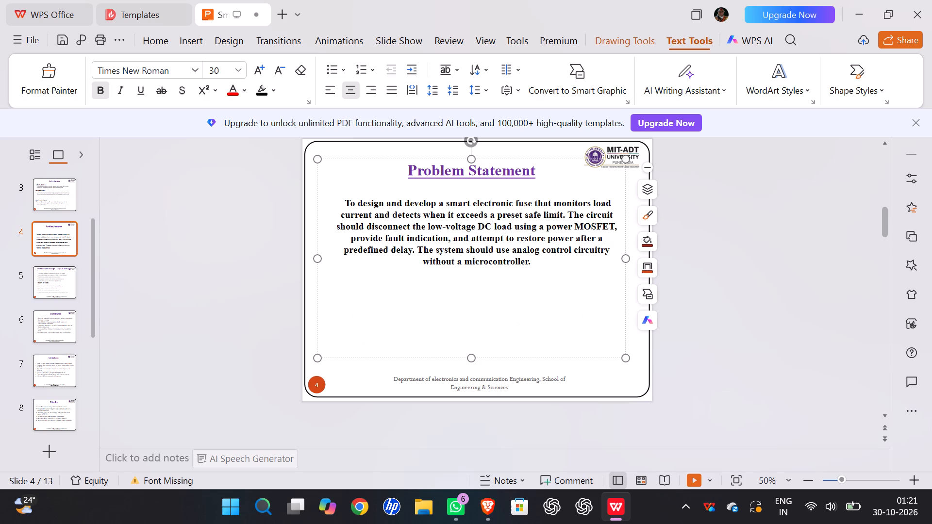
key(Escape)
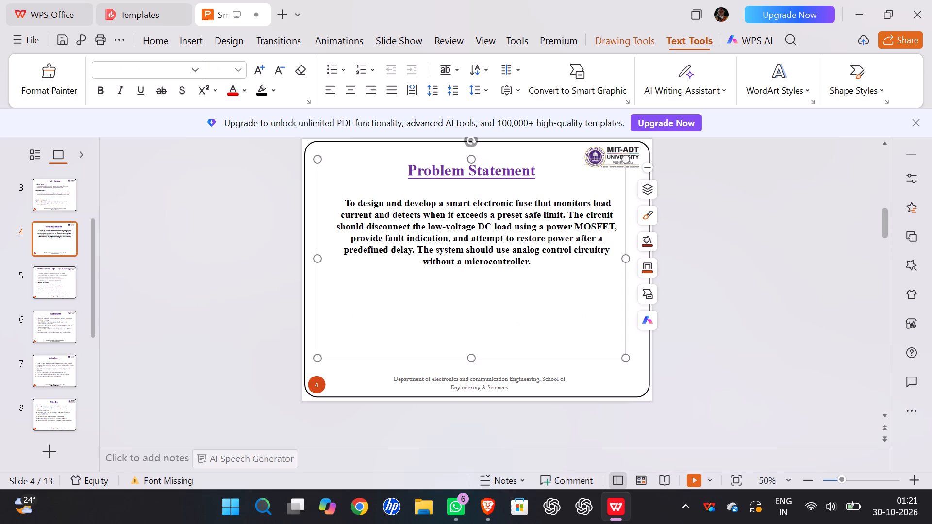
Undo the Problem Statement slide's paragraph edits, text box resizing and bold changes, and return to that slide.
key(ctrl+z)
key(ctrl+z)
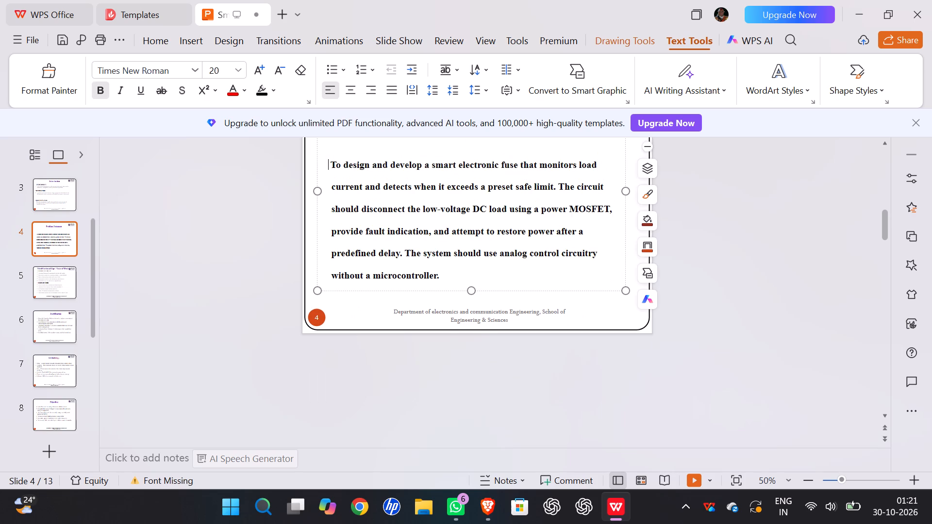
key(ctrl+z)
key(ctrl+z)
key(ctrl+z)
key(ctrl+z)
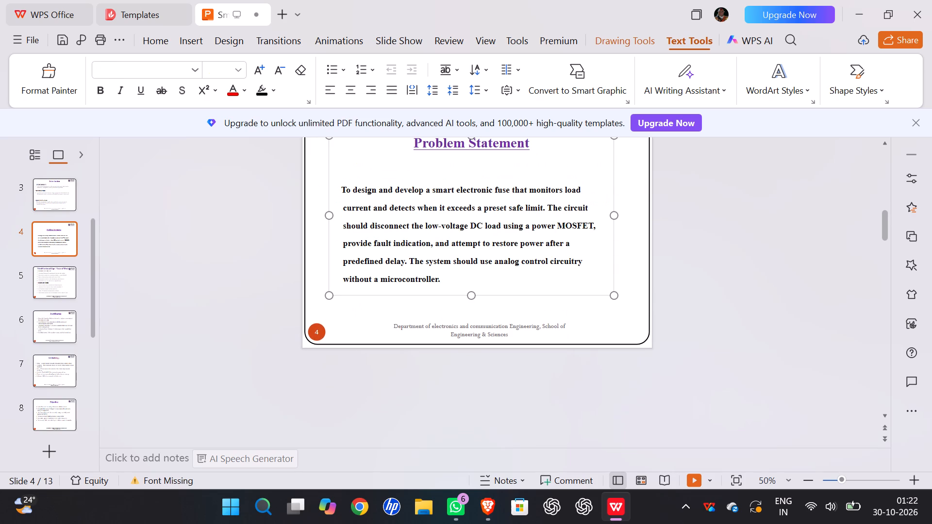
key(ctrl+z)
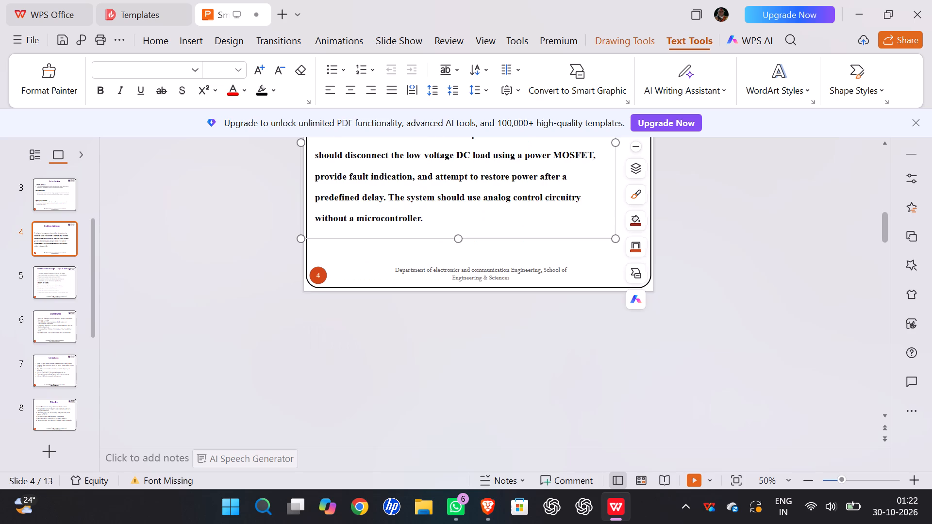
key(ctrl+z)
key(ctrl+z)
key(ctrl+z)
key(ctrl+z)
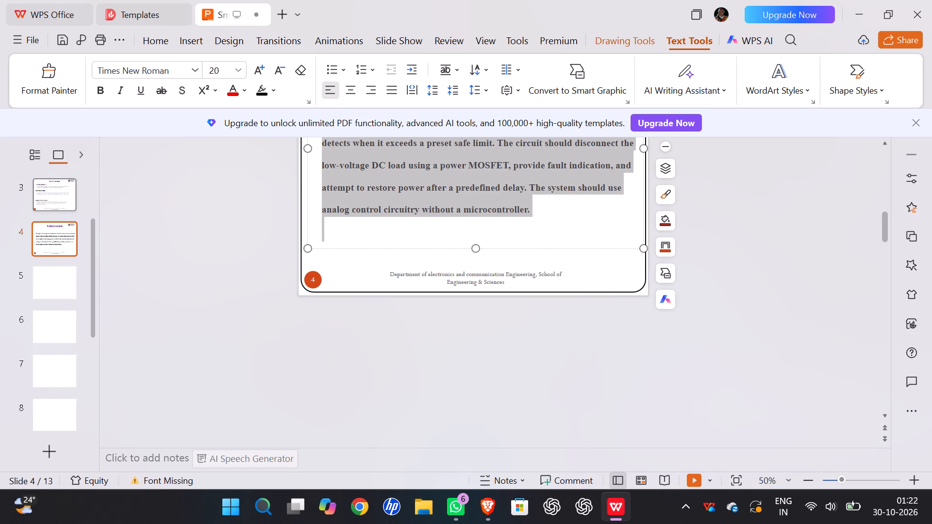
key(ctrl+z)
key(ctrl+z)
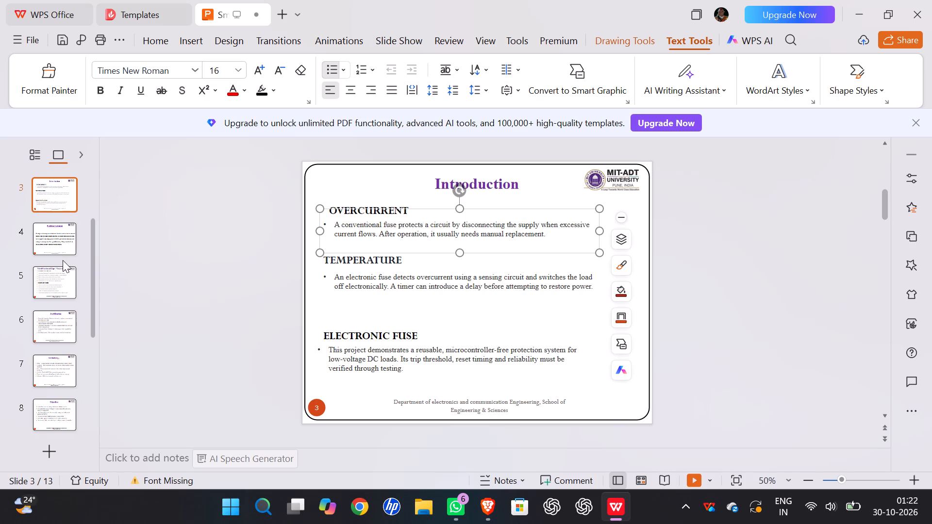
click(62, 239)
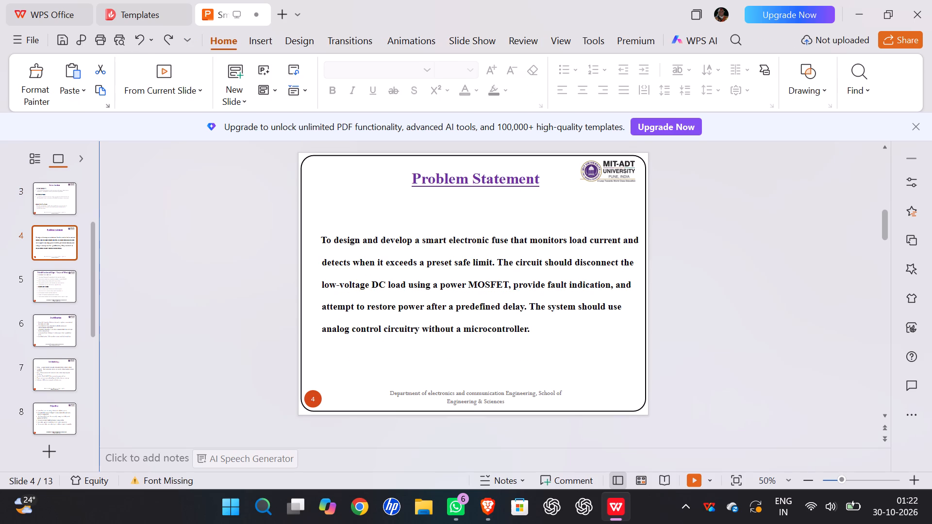
Set the Justification slide's title to font size 32.
click(41, 315)
click(469, 195)
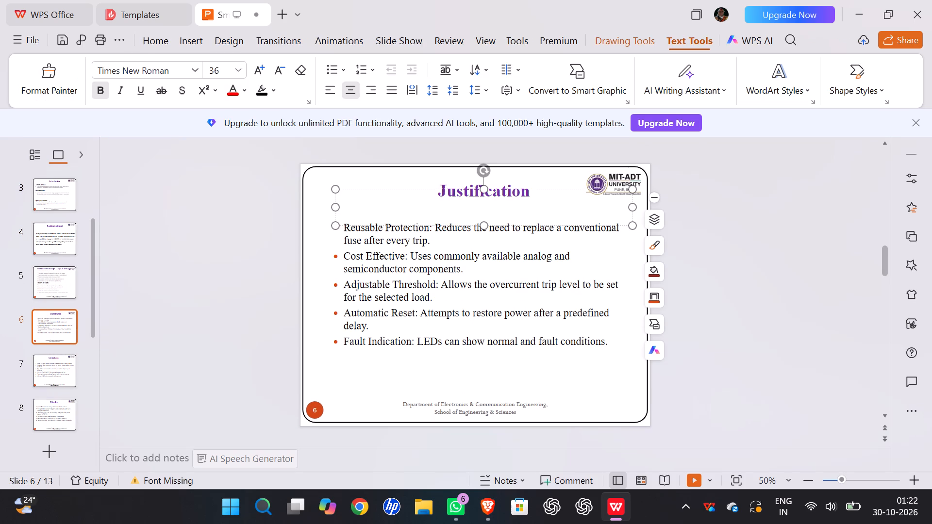
click(457, 189)
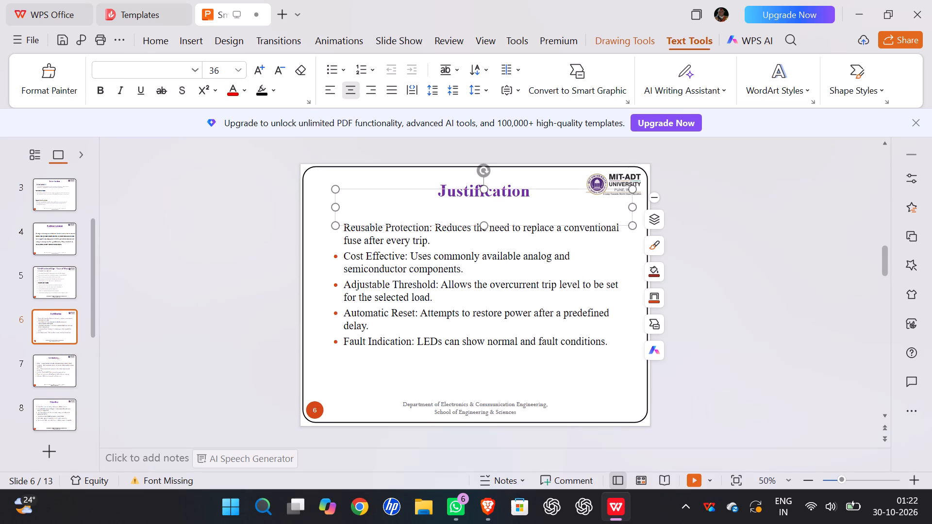
click(238, 75)
click(215, 332)
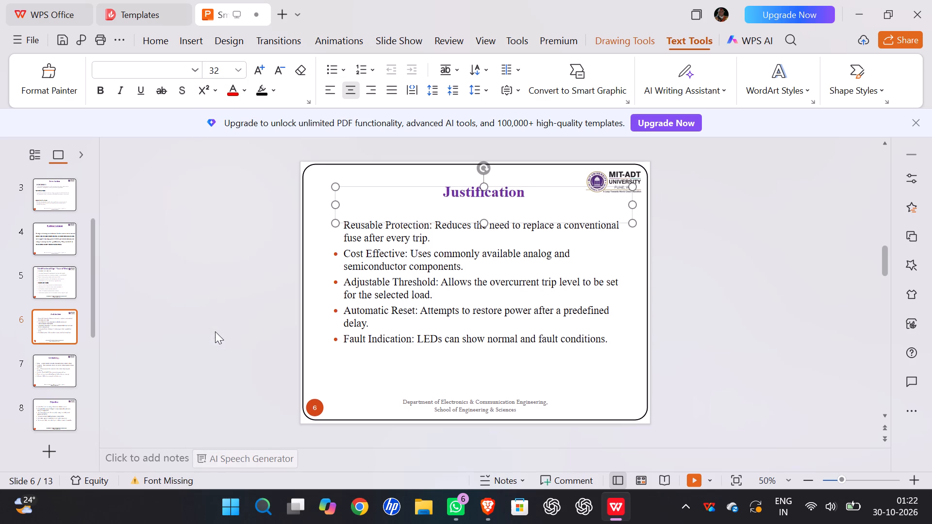
Extend the Justification title box upward and pull its lower edge up slightly so the title sits higher above the bullets.
drag(482, 190, 481, 189)
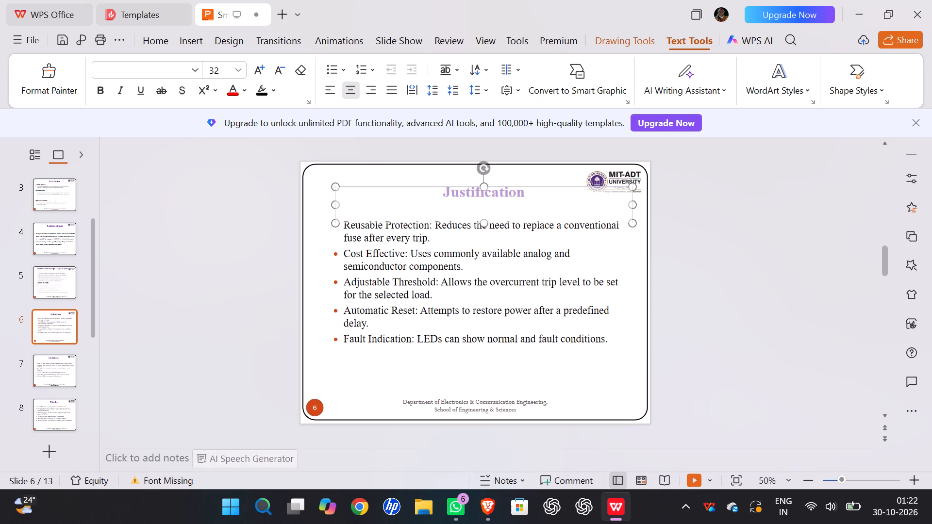
drag(481, 189, 470, 178)
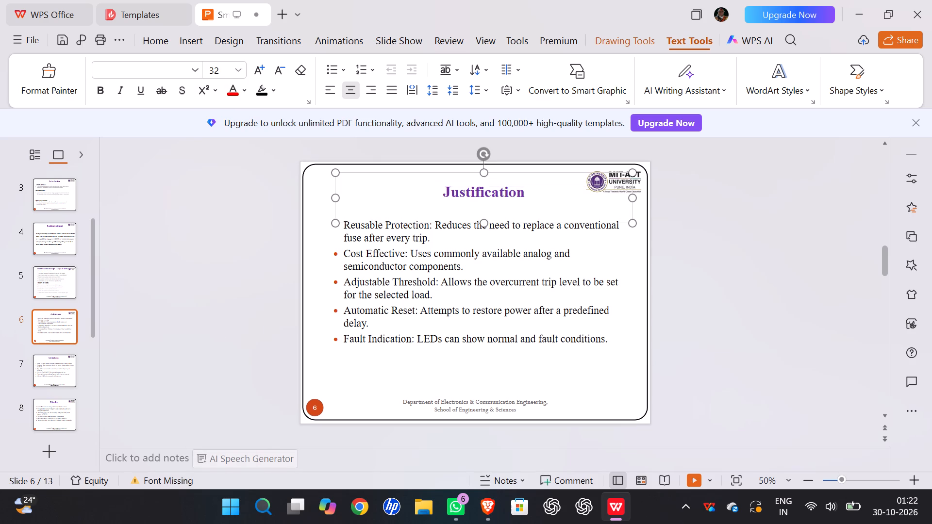
drag(483, 225, 483, 218)
click(468, 187)
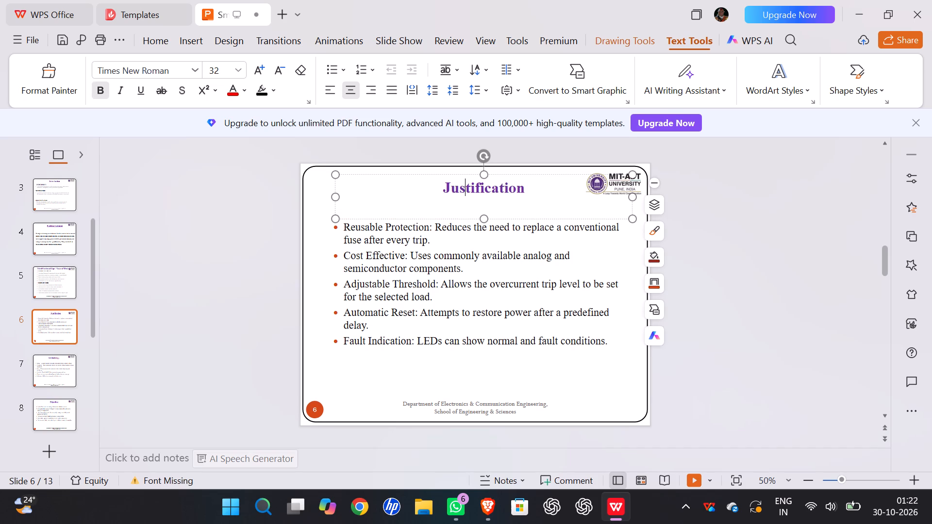
Check the font size of the bullet text on the Justification and Methodology slides.
click(270, 228)
drag(340, 224, 391, 272)
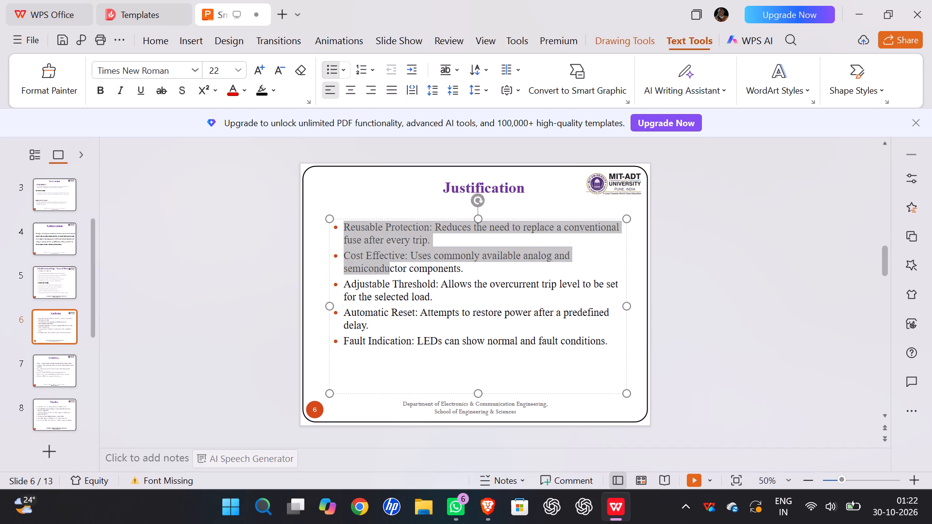
drag(391, 272, 666, 370)
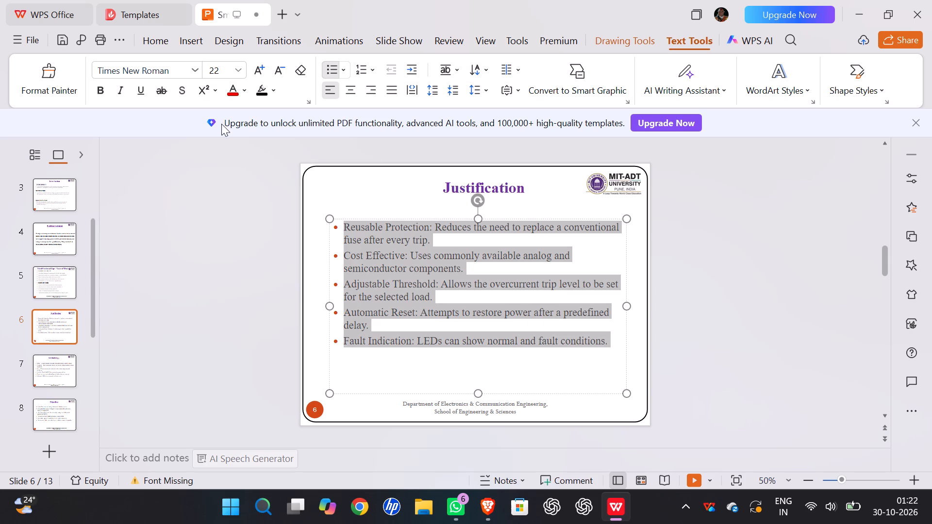
drag(56, 372, 61, 372)
drag(334, 230, 364, 249)
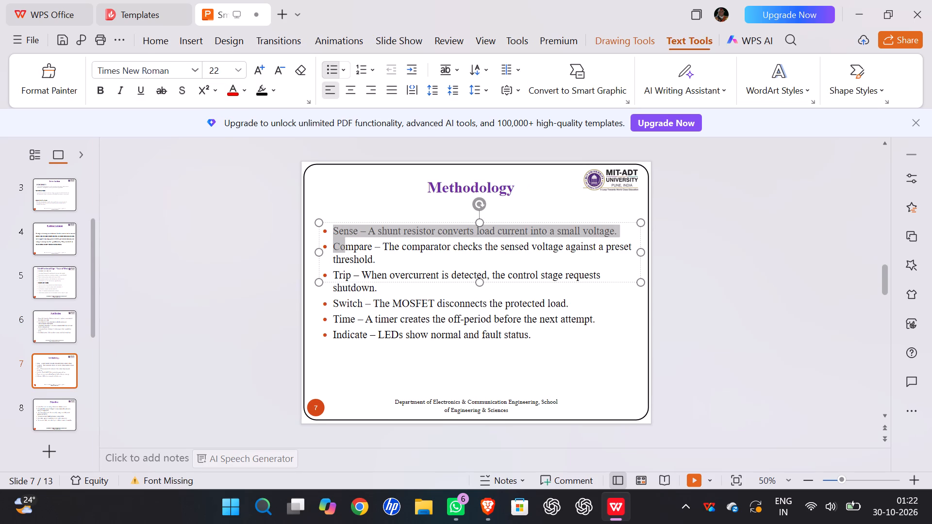
drag(364, 249, 565, 361)
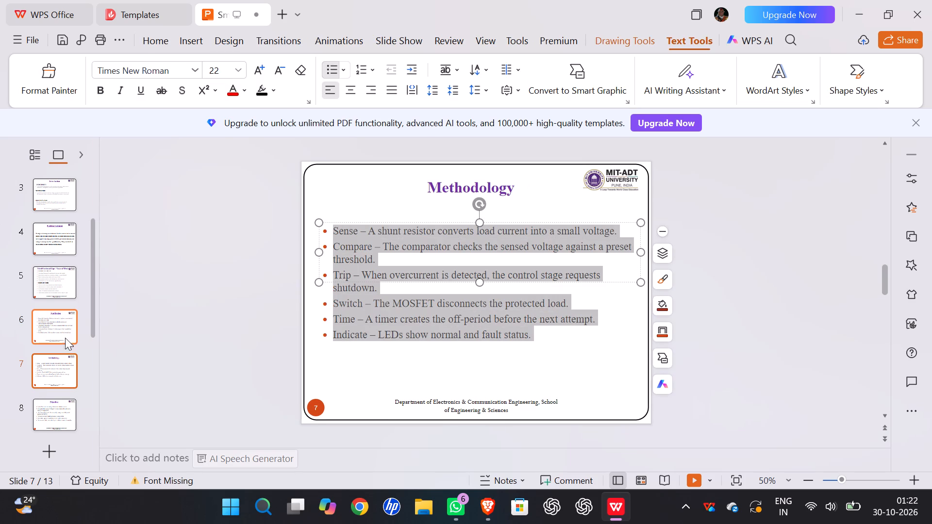
Set all the bullet text on the Objectives slide to font size 22.
click(61, 420)
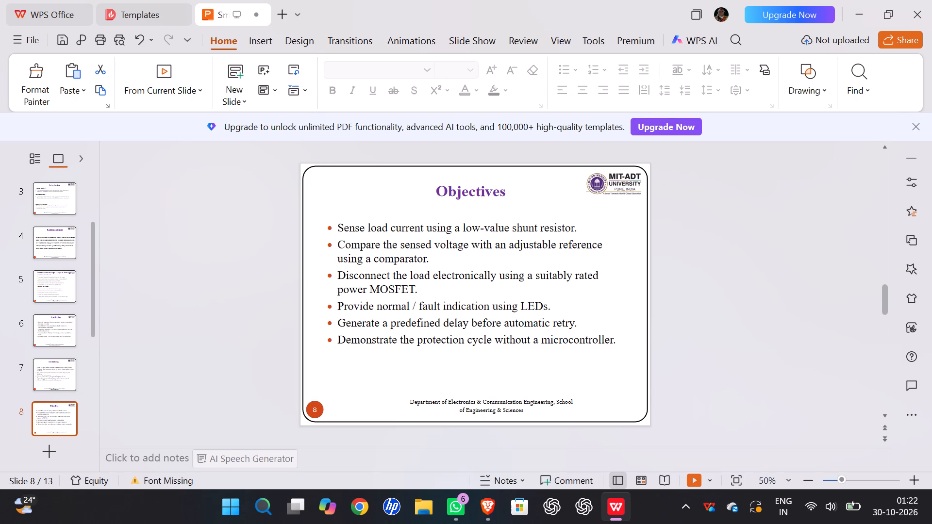
drag(336, 226, 618, 342)
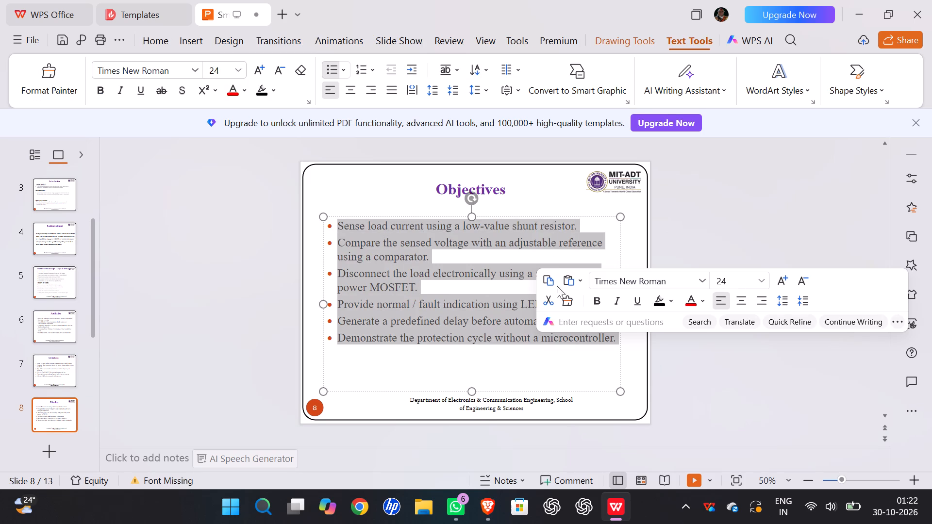
click(764, 282)
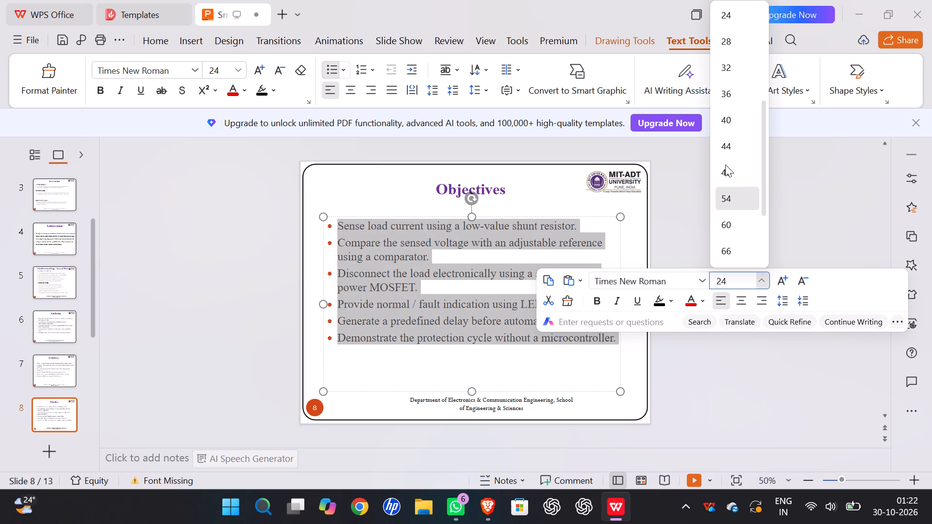
click(737, 281)
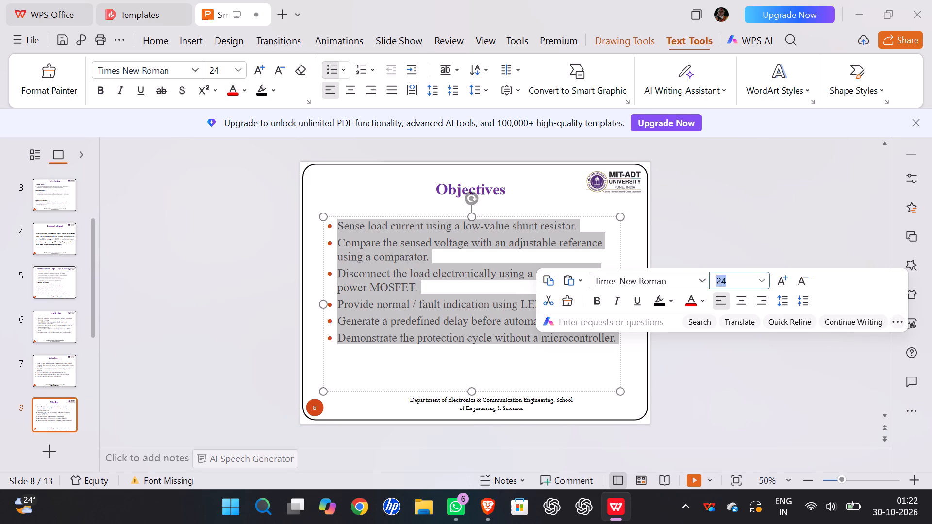
key(BackSpace)
text(22)
key(Return)
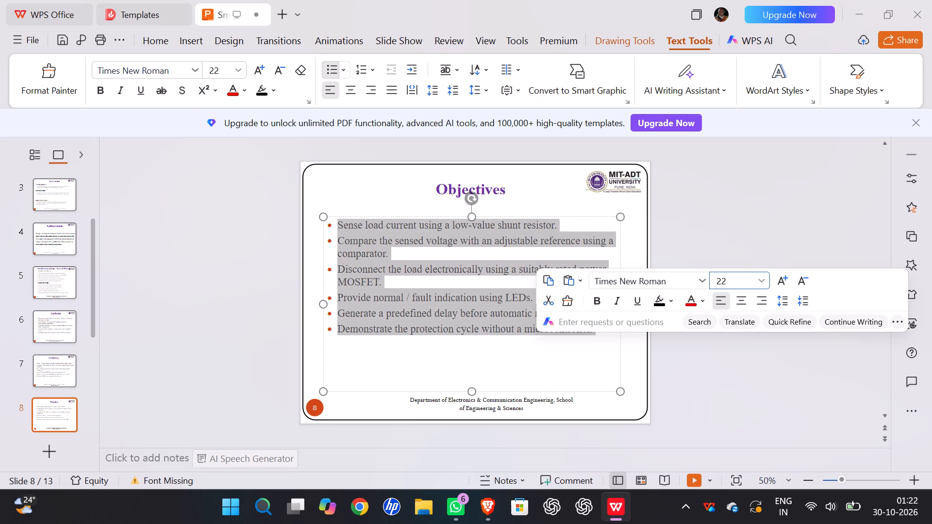
click(132, 311)
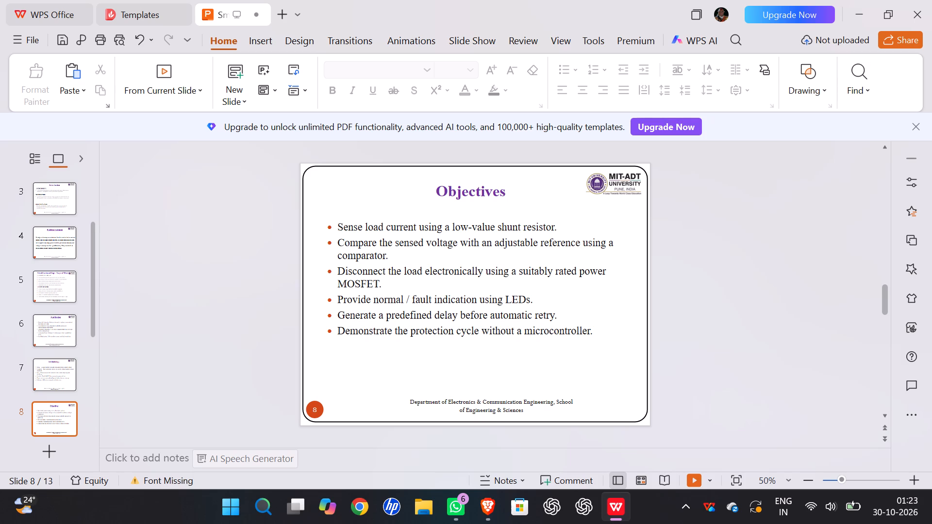
Compare the body text font size on the Objectives, Methodology, Justification and Identification of Gaps slides.
click(360, 282)
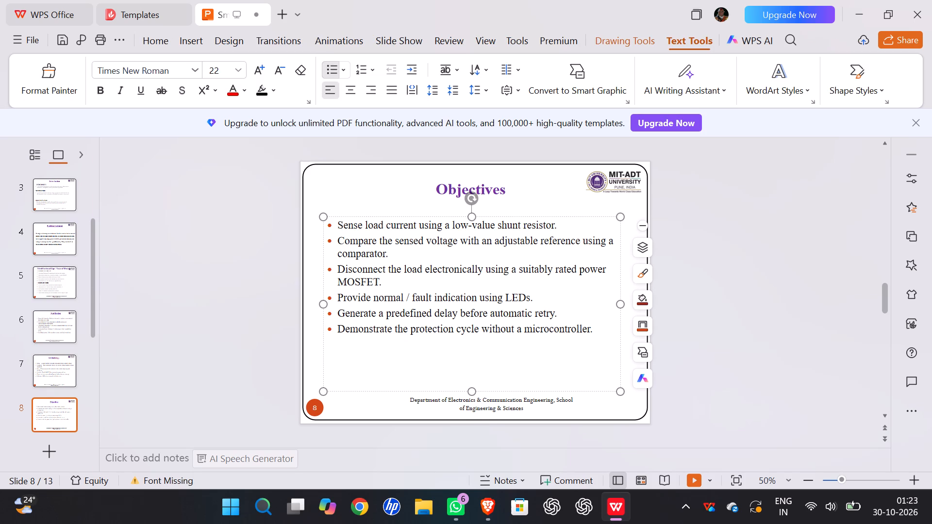
click(47, 363)
click(473, 333)
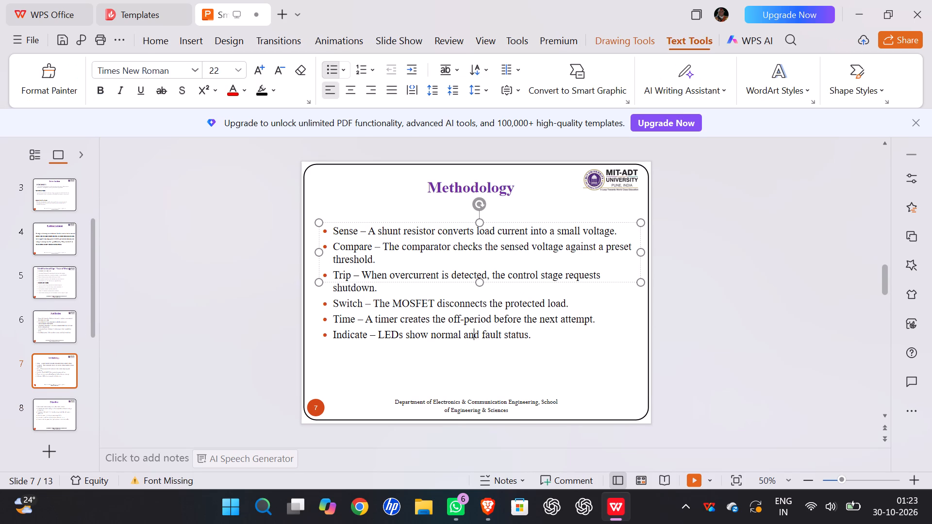
click(53, 320)
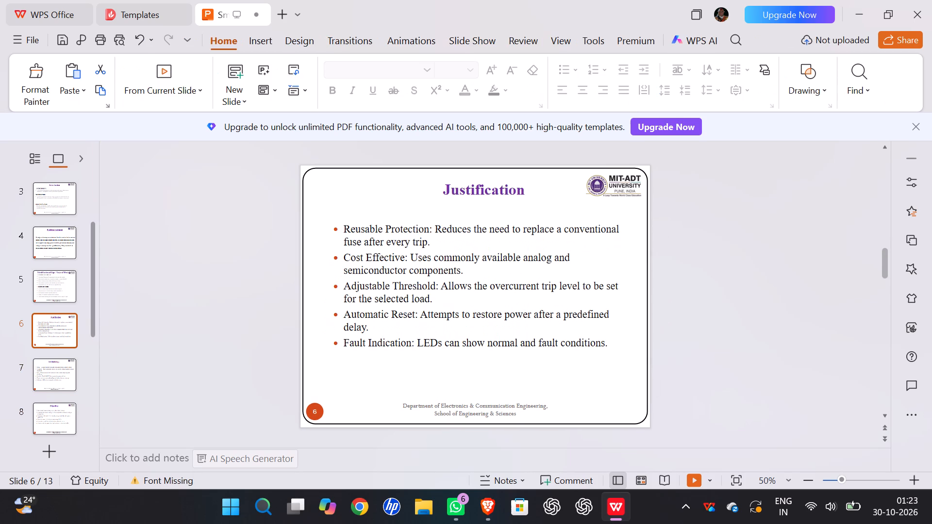
click(418, 310)
click(55, 287)
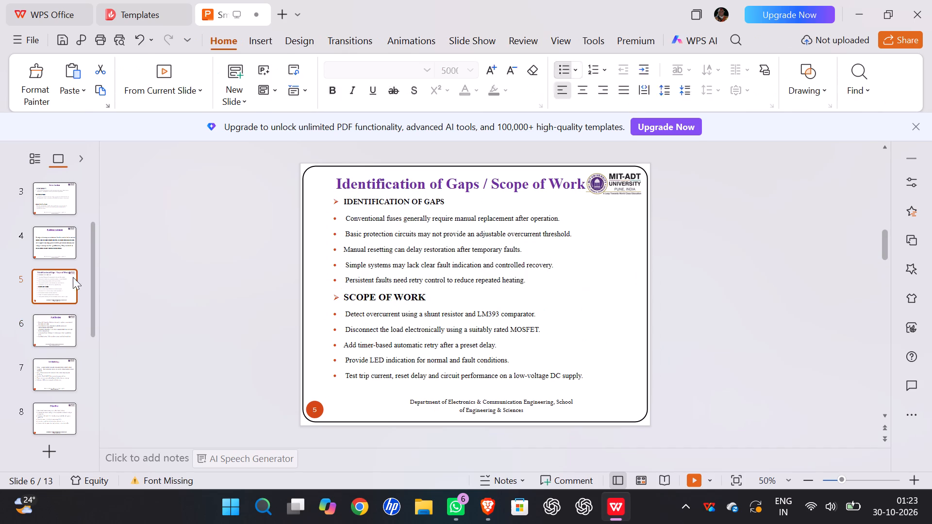
click(419, 271)
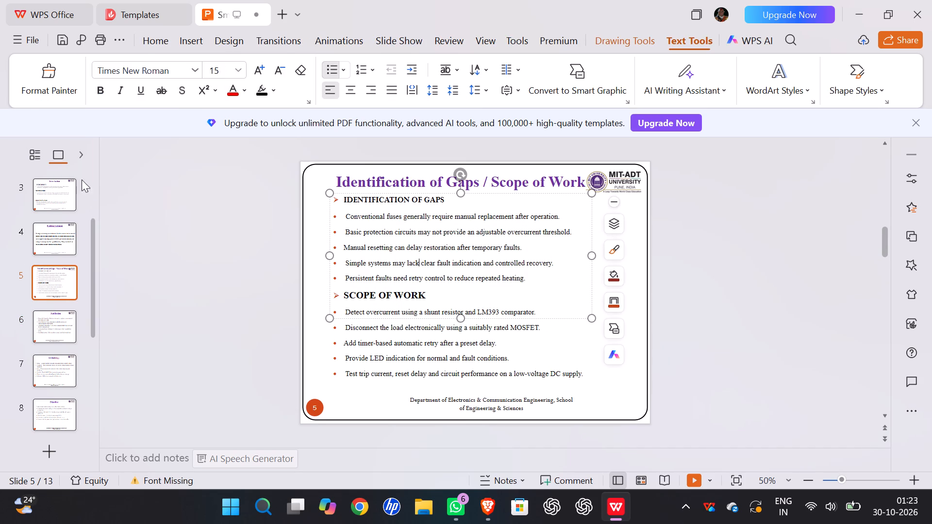
On the Introduction slide, try to set the bullet under TEMPERATURE to font size 22, and insert a blank line above its text.
click(42, 184)
click(336, 278)
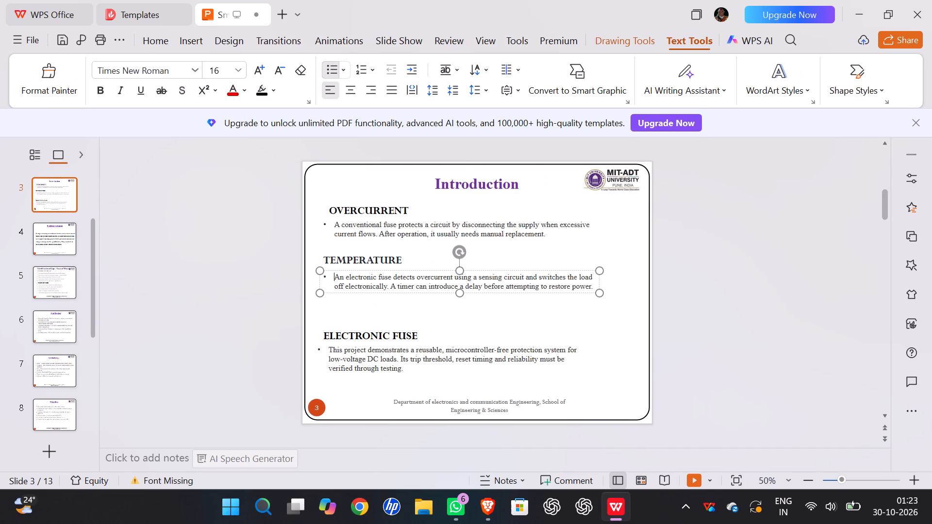
click(239, 74)
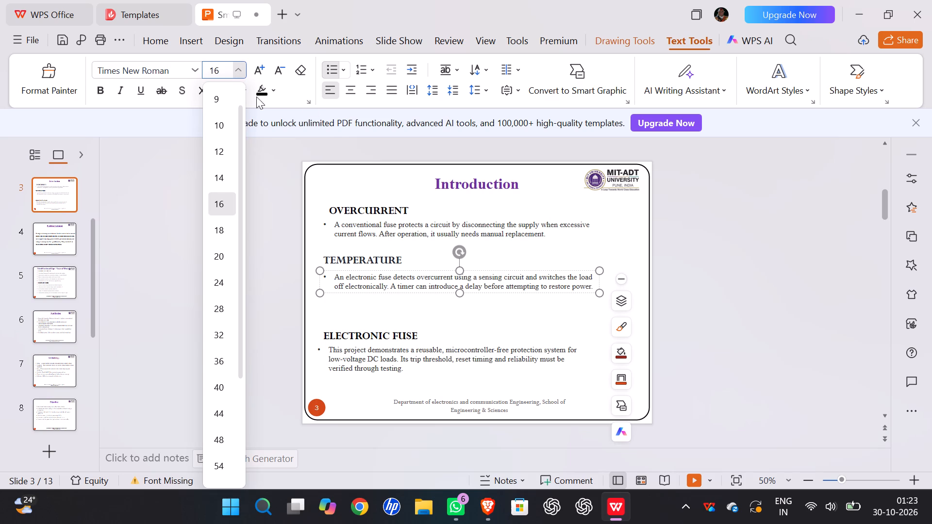
click(224, 278)
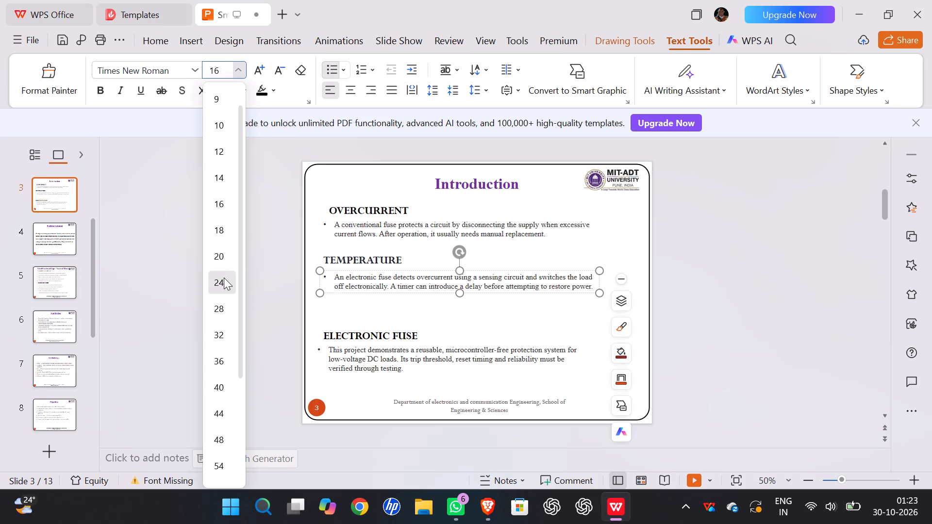
click(225, 69)
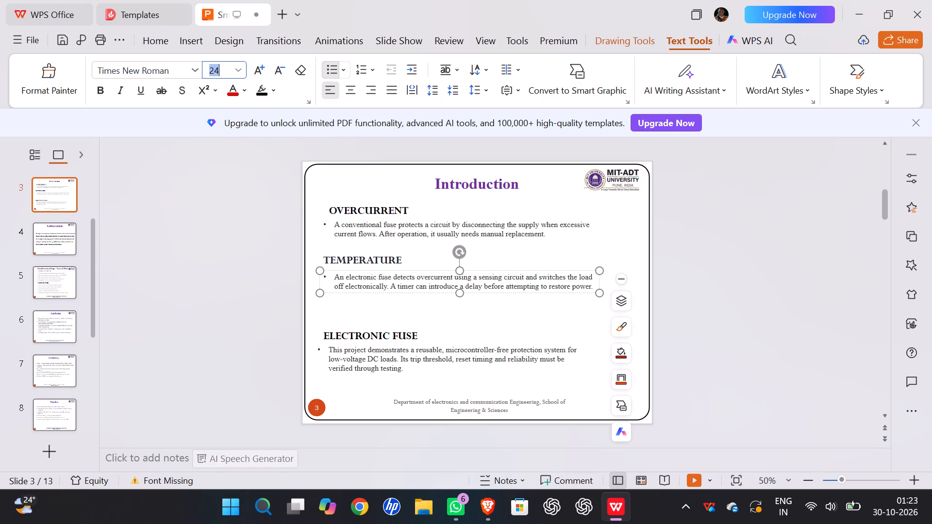
key(BackSpace)
text(22)
key(Return)
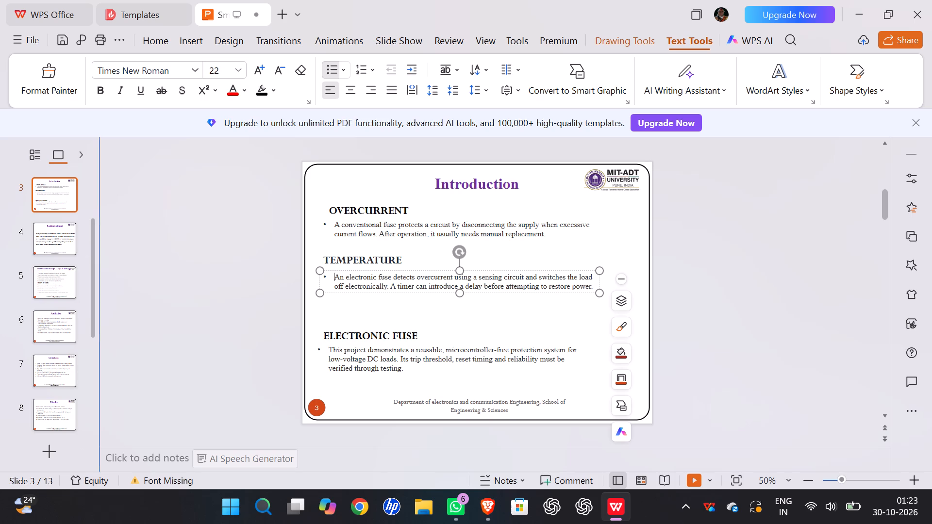
key(Return)
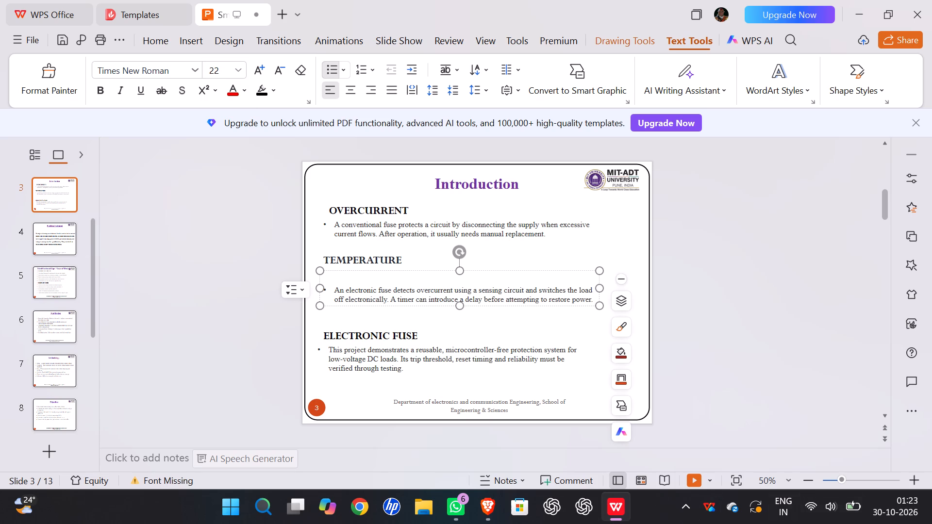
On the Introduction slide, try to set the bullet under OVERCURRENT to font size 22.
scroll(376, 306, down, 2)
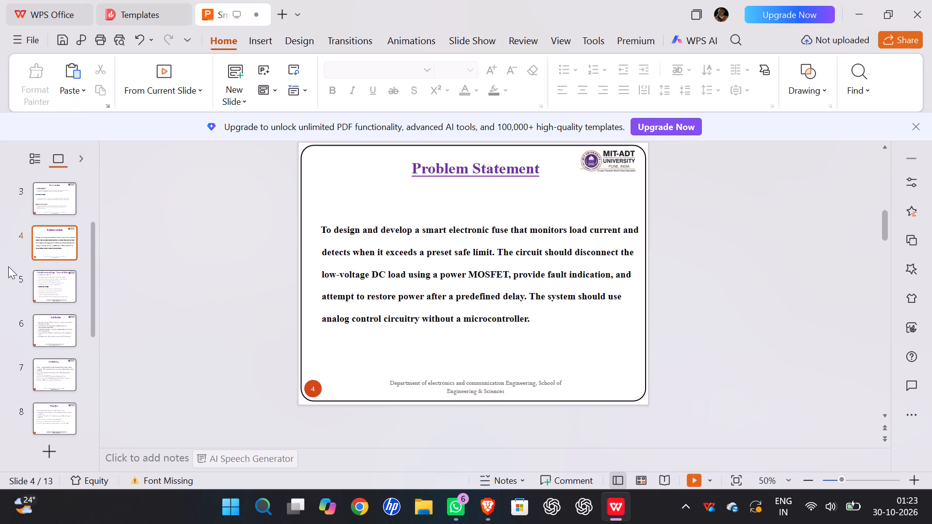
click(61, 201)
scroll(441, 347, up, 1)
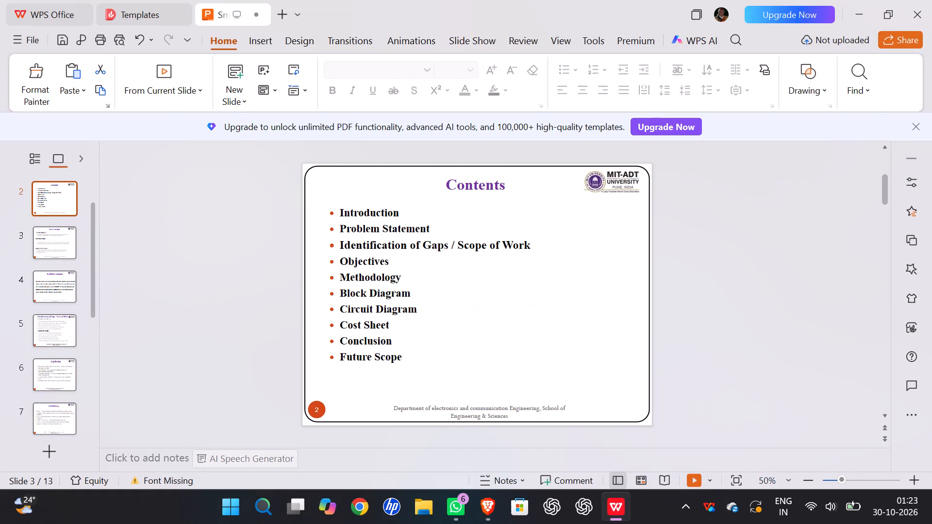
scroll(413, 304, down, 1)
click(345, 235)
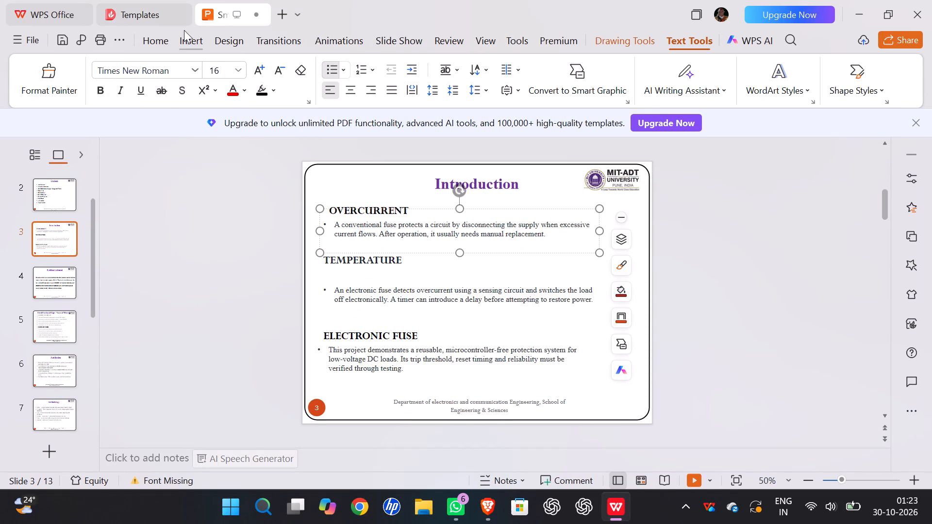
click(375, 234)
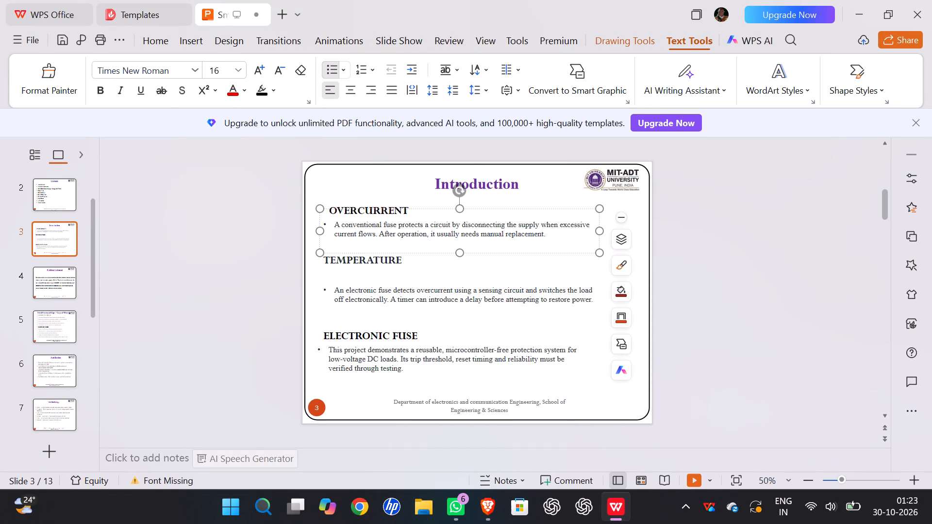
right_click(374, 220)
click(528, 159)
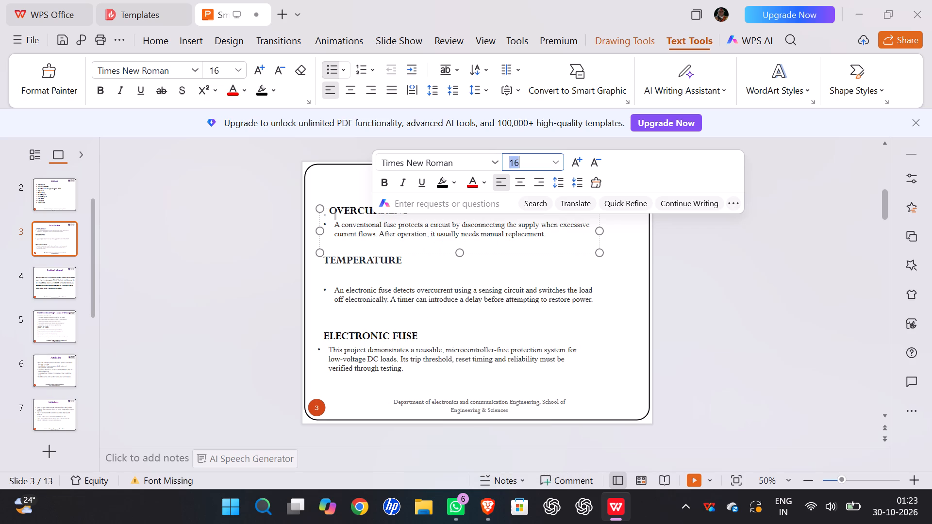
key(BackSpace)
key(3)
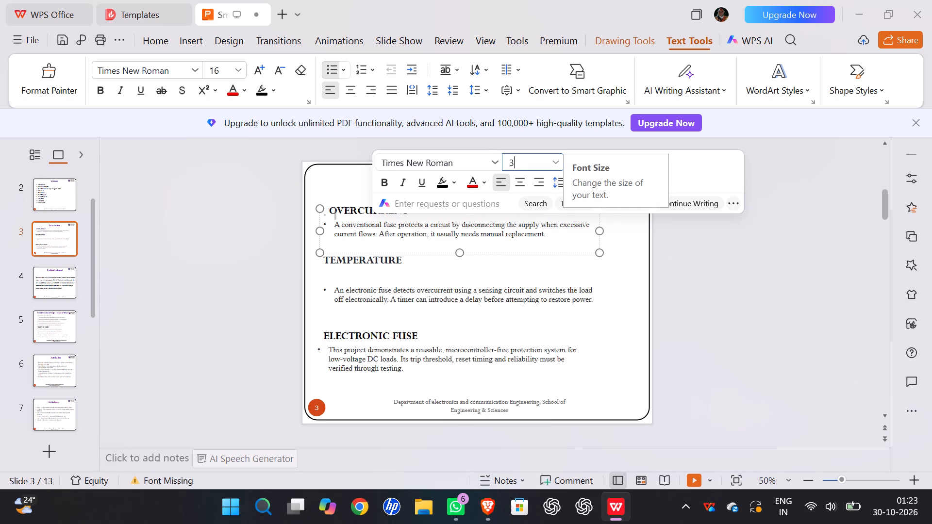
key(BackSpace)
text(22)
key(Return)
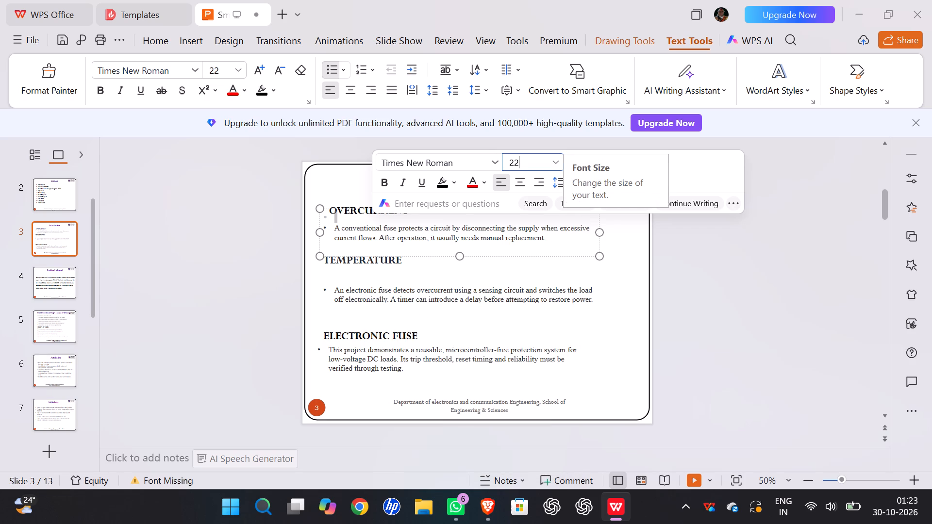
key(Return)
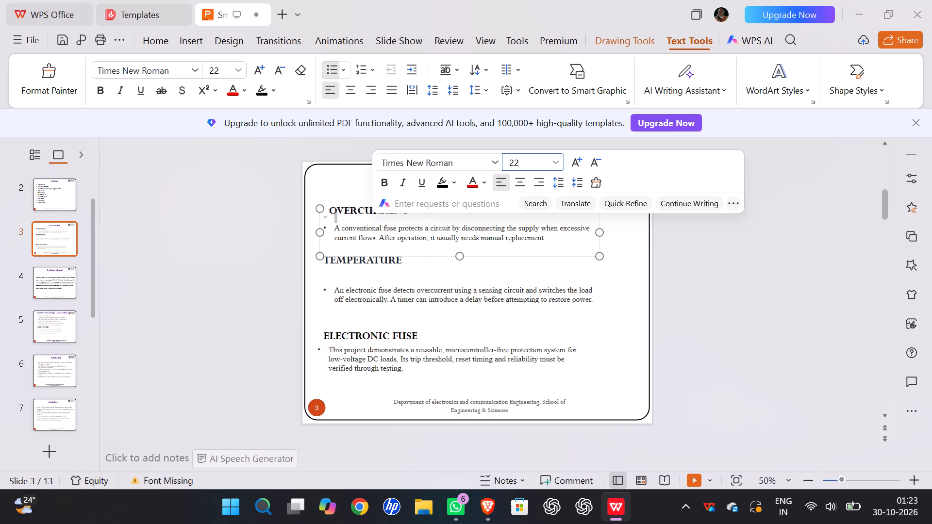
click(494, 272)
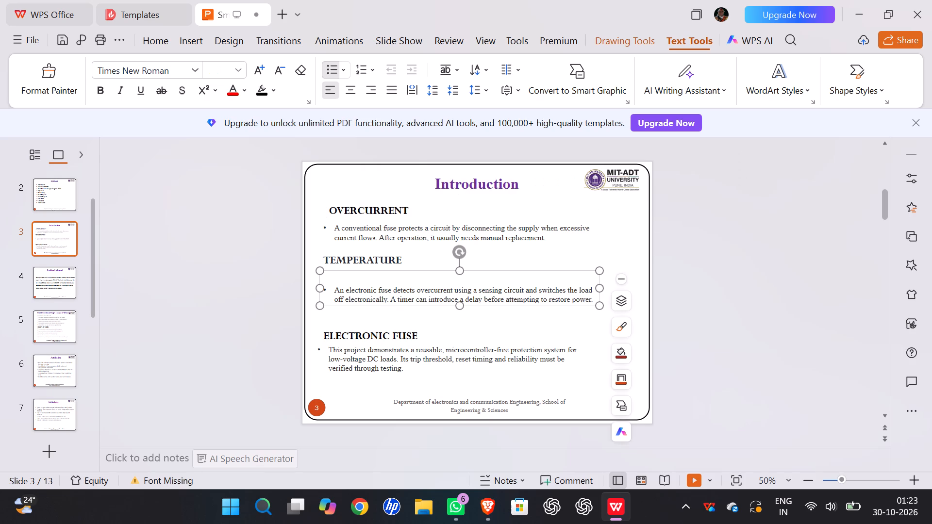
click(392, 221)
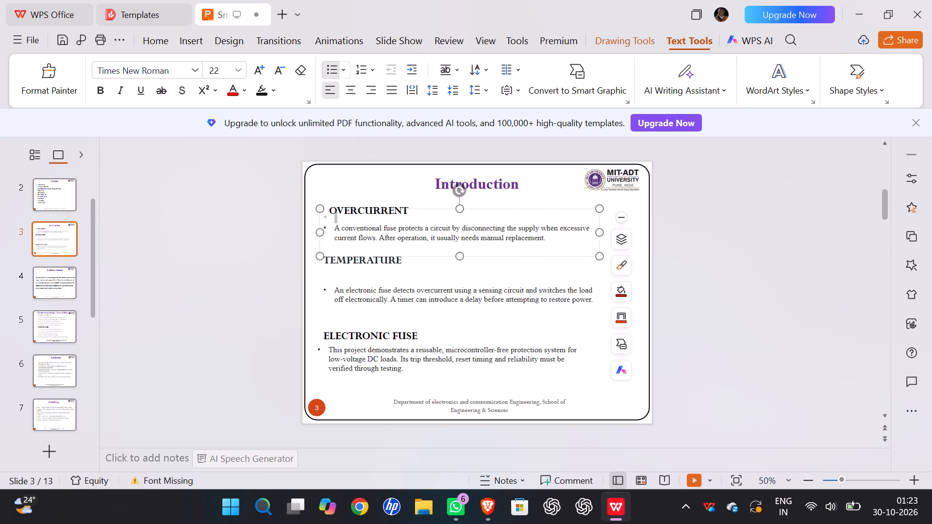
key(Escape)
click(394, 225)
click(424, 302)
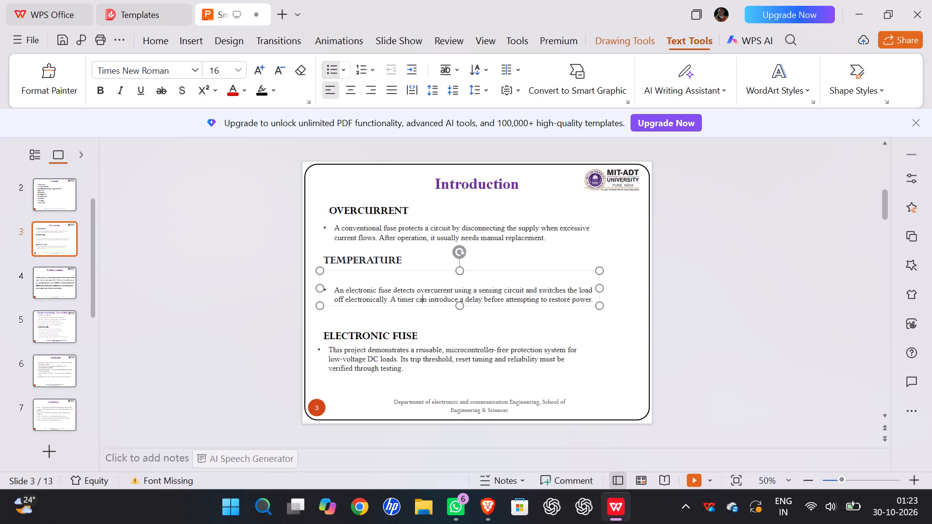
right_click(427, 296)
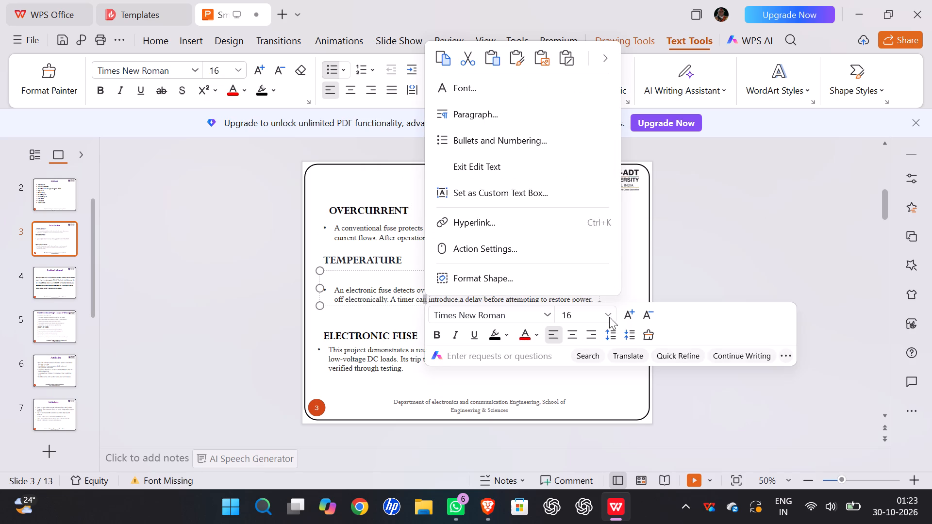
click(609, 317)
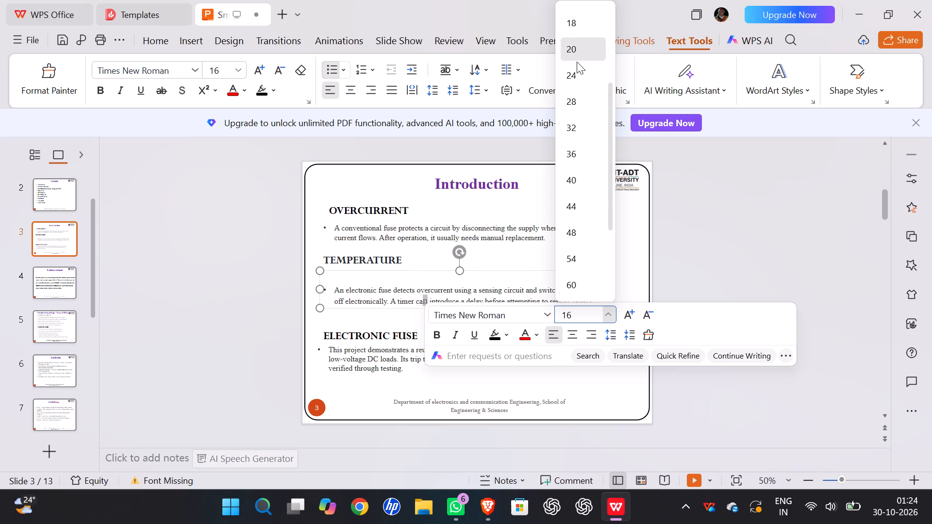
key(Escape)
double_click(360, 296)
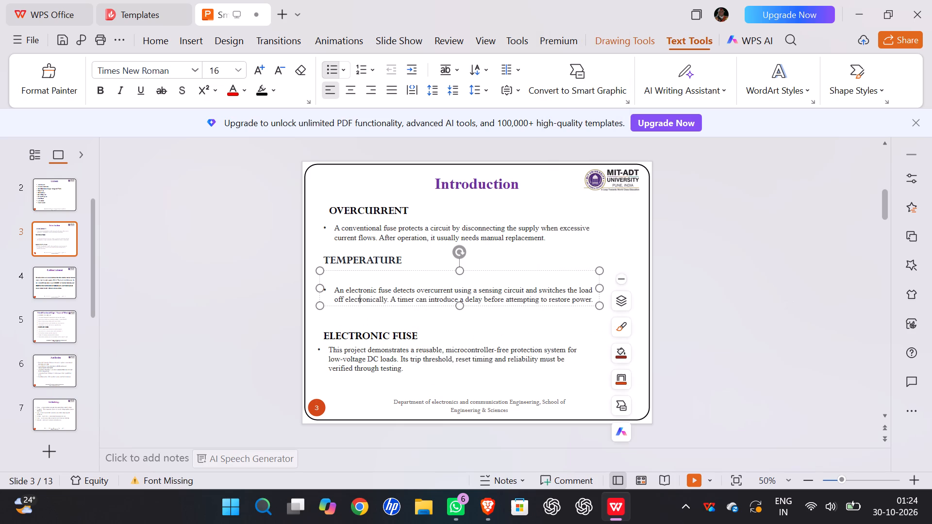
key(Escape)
Set the full bullet text under TEMPERATURE on the Introduction slide to font size 22.
drag(335, 289, 594, 314)
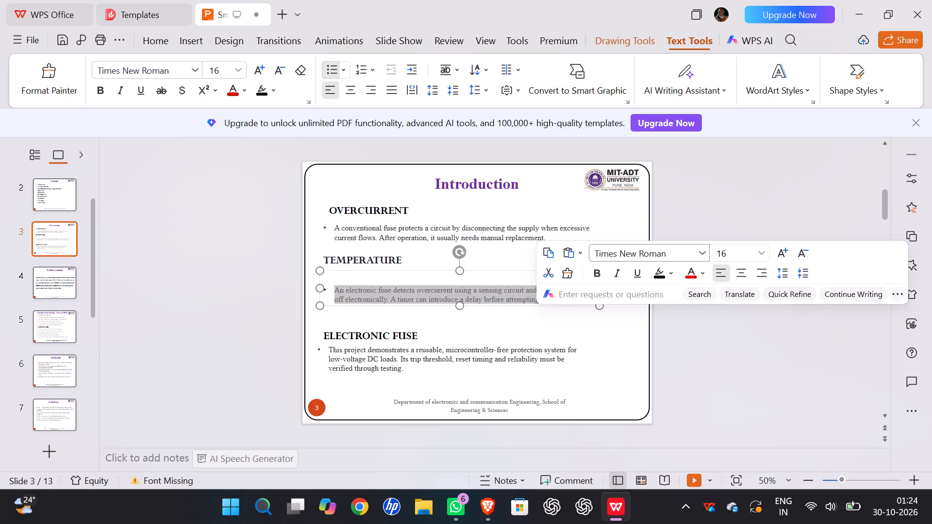
click(750, 252)
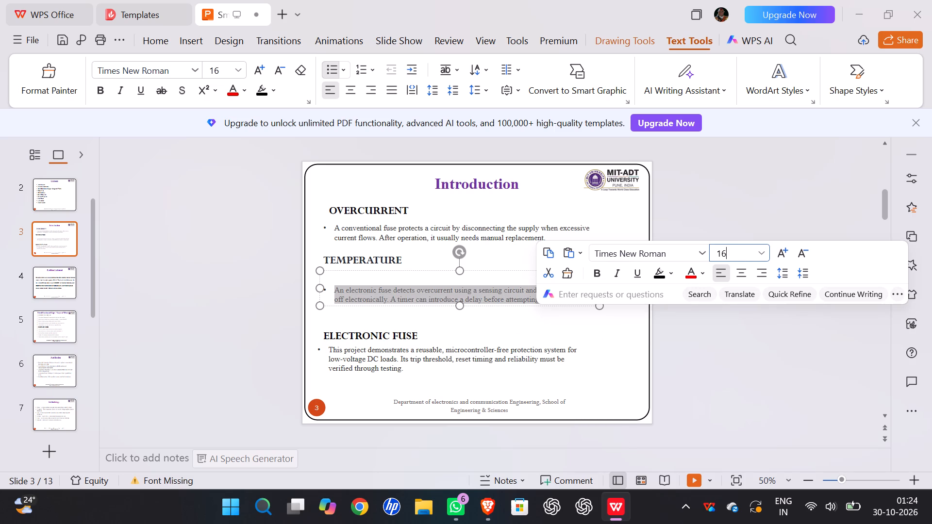
key(BackSpace)
key(BackSpace)
text(22)
key(Return)
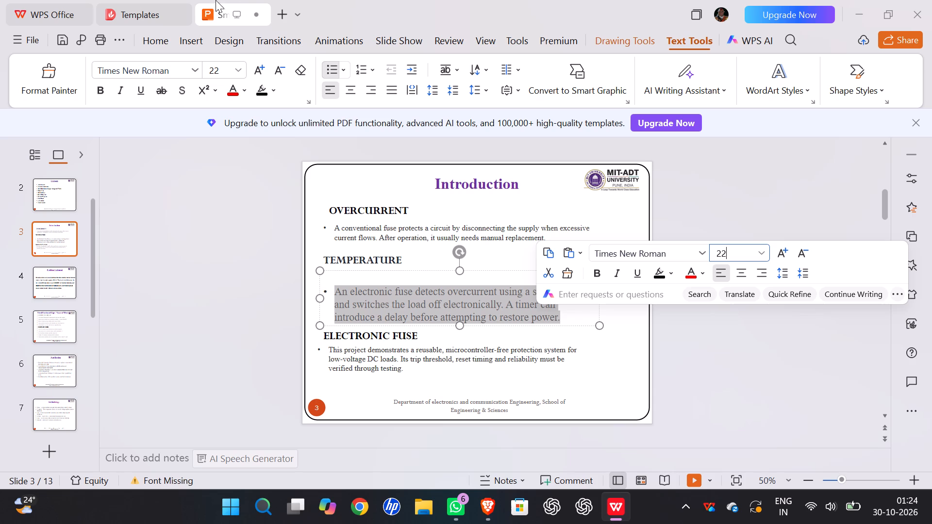
key(Escape)
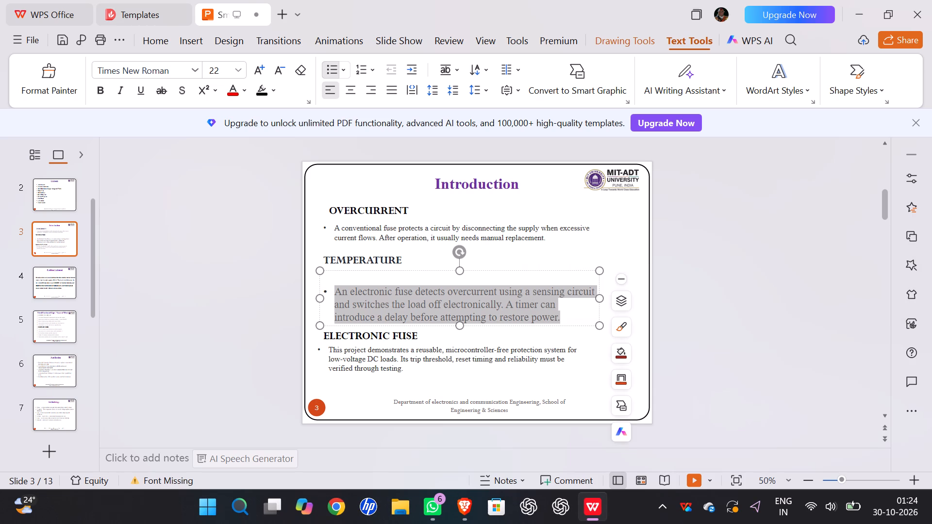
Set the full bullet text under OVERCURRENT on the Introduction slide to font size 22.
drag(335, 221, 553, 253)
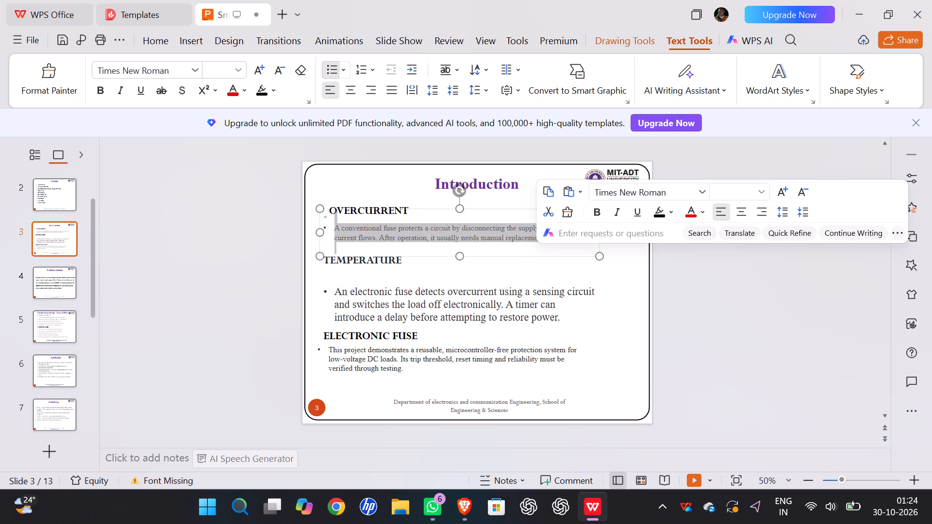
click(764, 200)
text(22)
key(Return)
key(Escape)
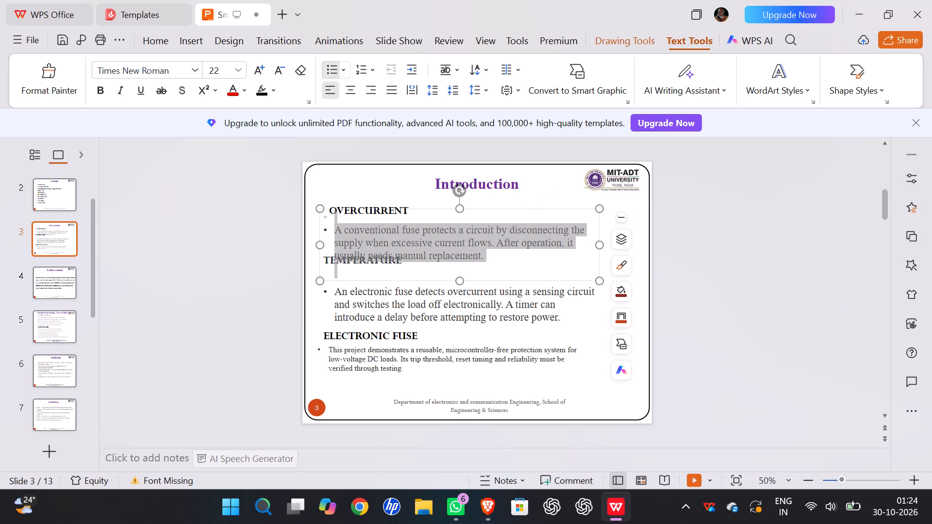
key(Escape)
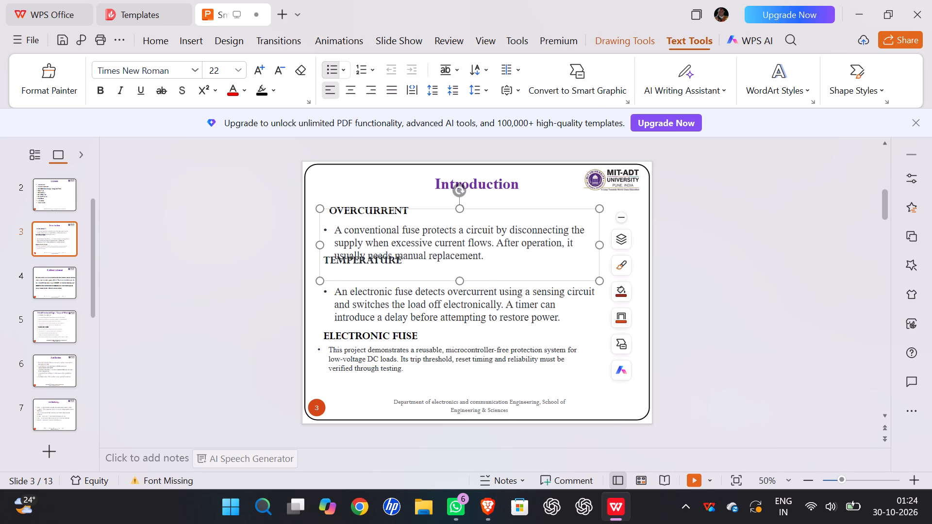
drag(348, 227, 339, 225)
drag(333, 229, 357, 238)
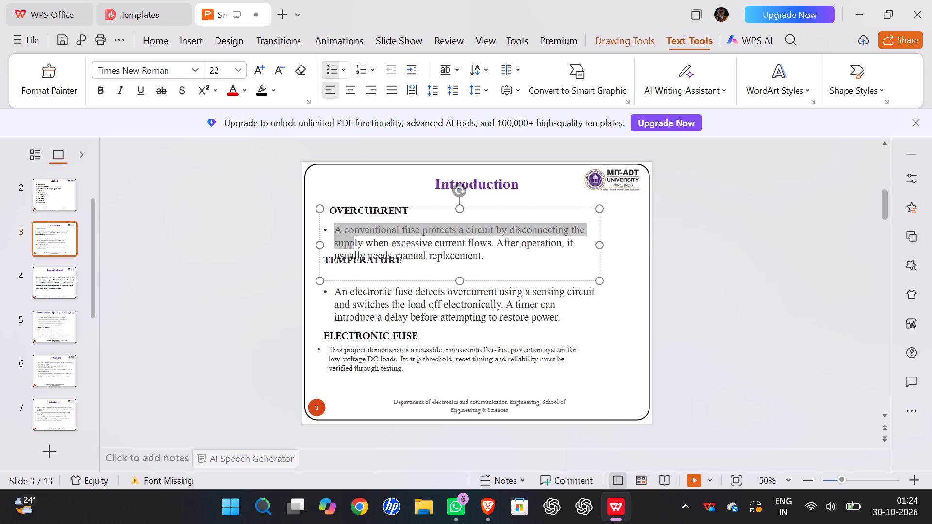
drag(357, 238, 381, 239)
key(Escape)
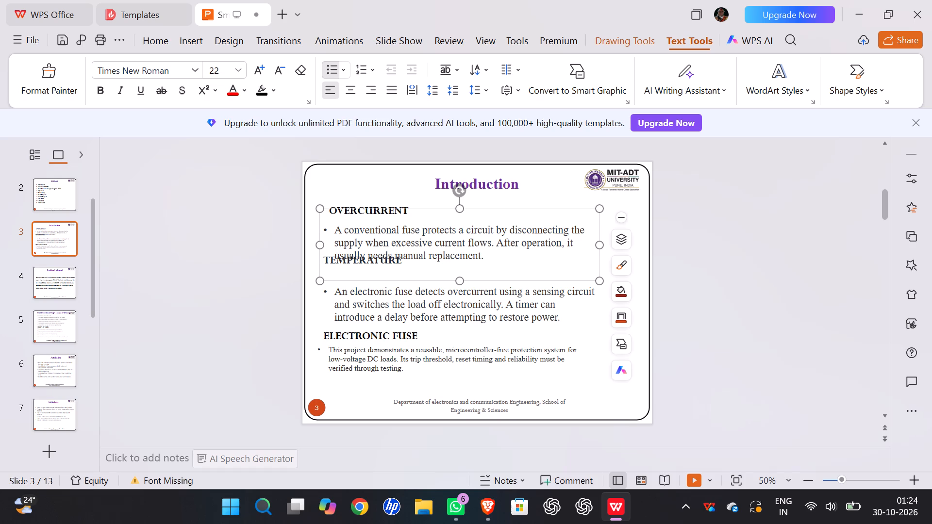
Widen the text box under OVERCURRENT toward the slide's right edge and try to reduce its height.
drag(597, 279, 616, 262)
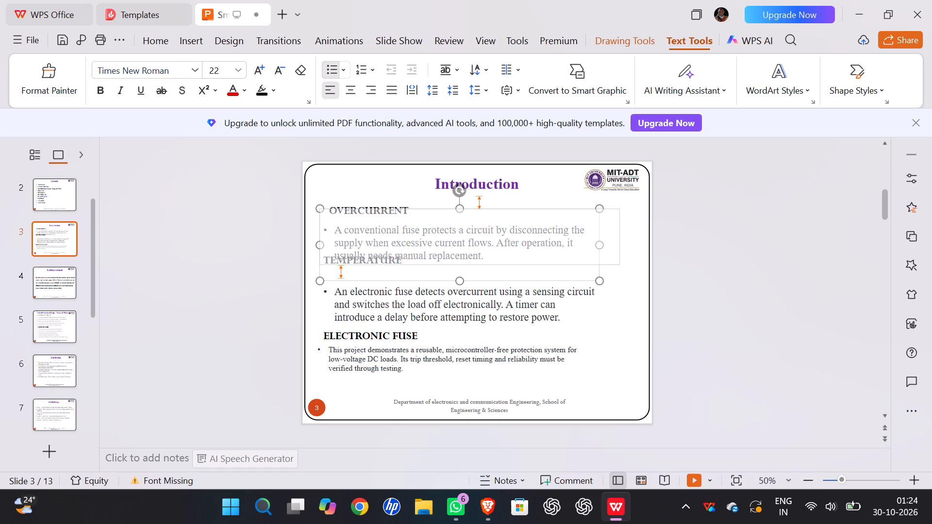
drag(616, 262, 618, 256)
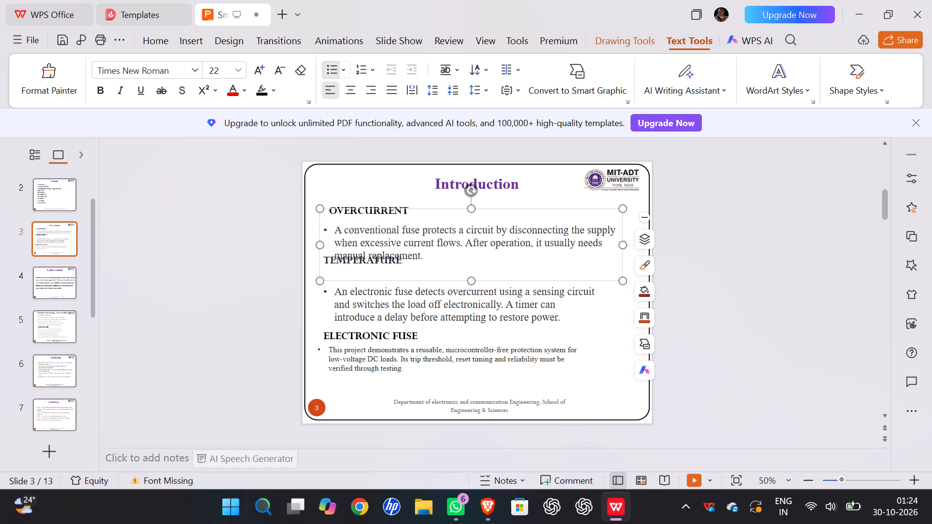
drag(472, 279, 478, 259)
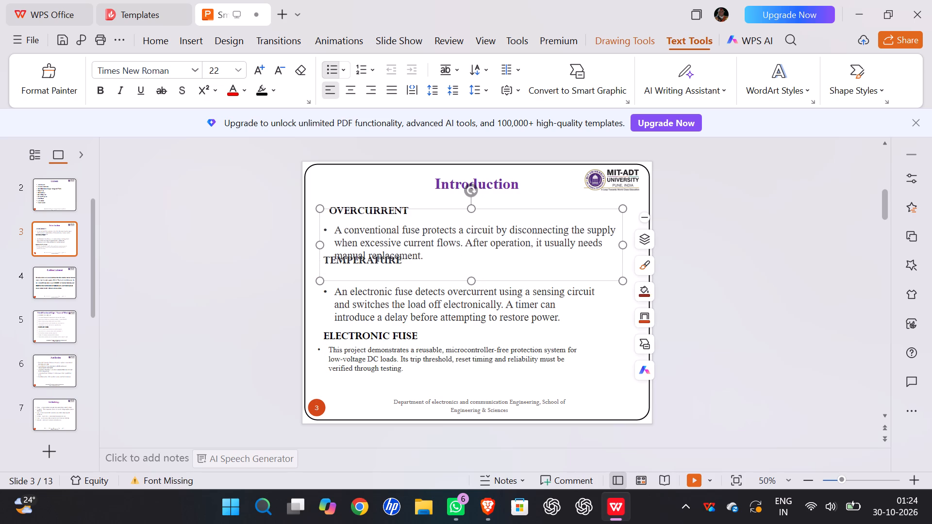
click(483, 252)
key(Escape)
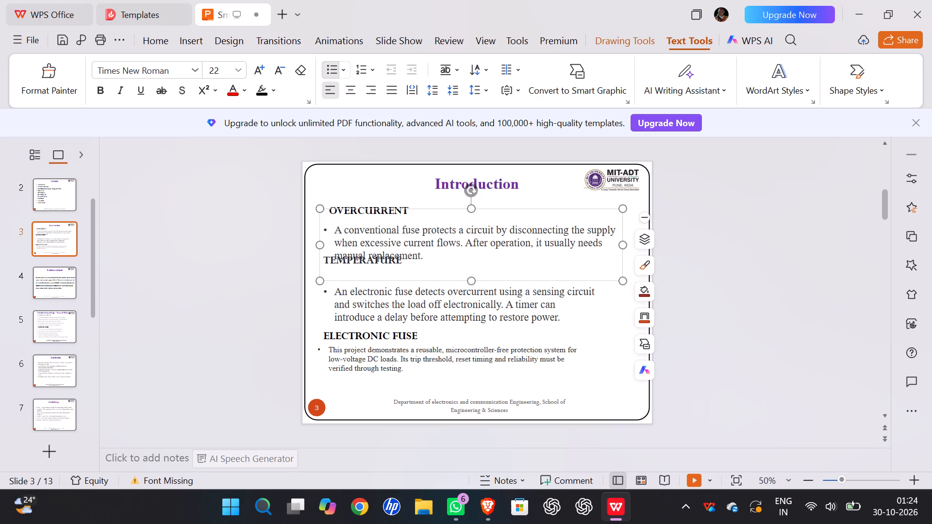
Set the bullet text under OVERCURRENT to font size 18.
drag(337, 230, 475, 260)
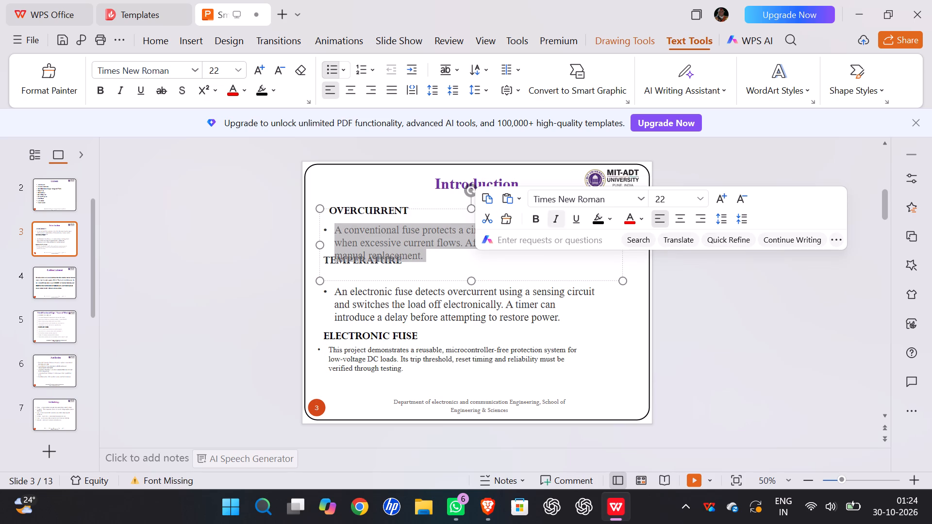
drag(686, 196, 688, 204)
click(700, 198)
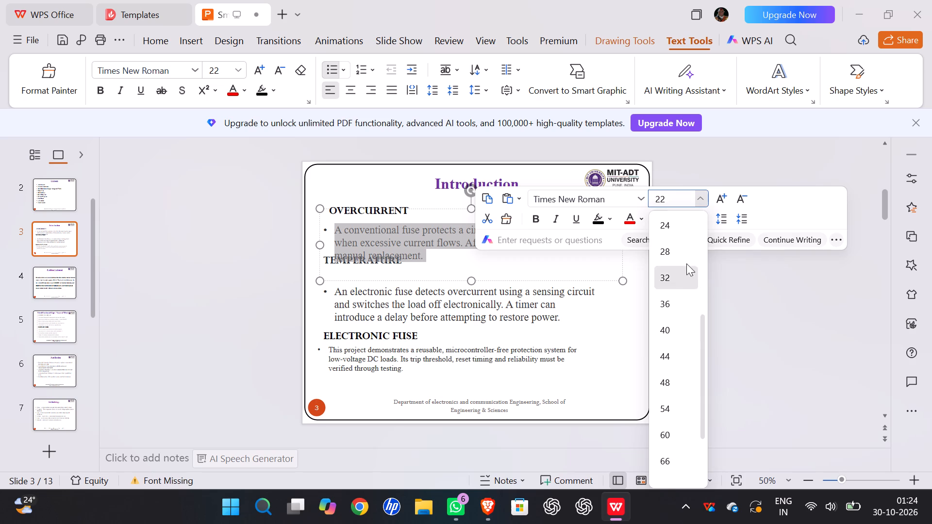
scroll(678, 259, up, 1)
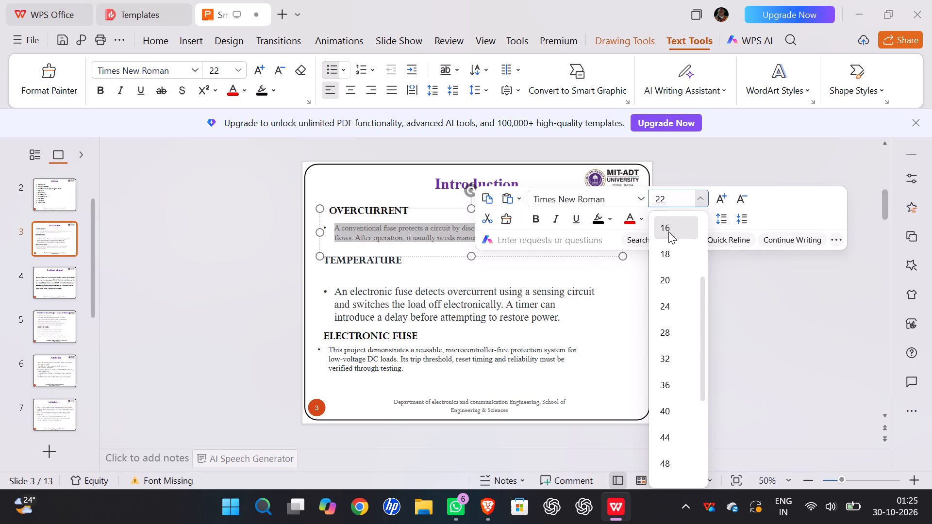
click(670, 248)
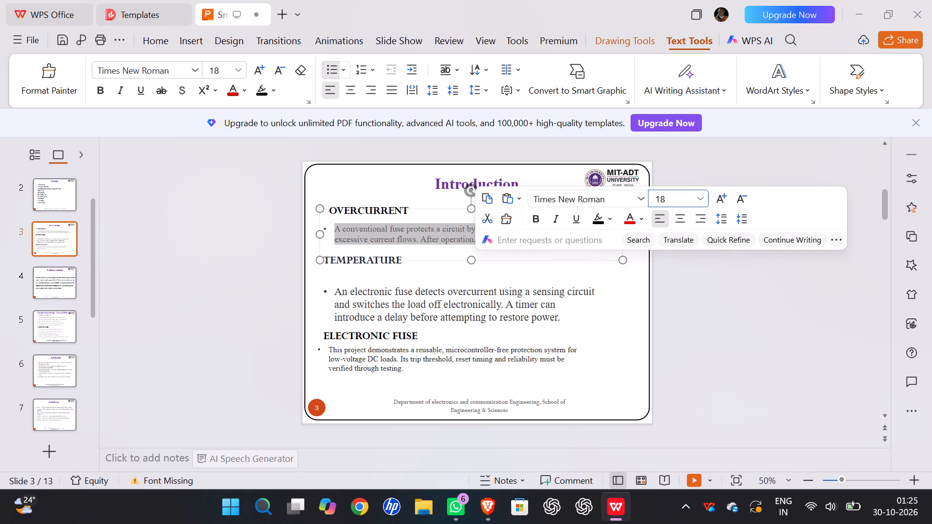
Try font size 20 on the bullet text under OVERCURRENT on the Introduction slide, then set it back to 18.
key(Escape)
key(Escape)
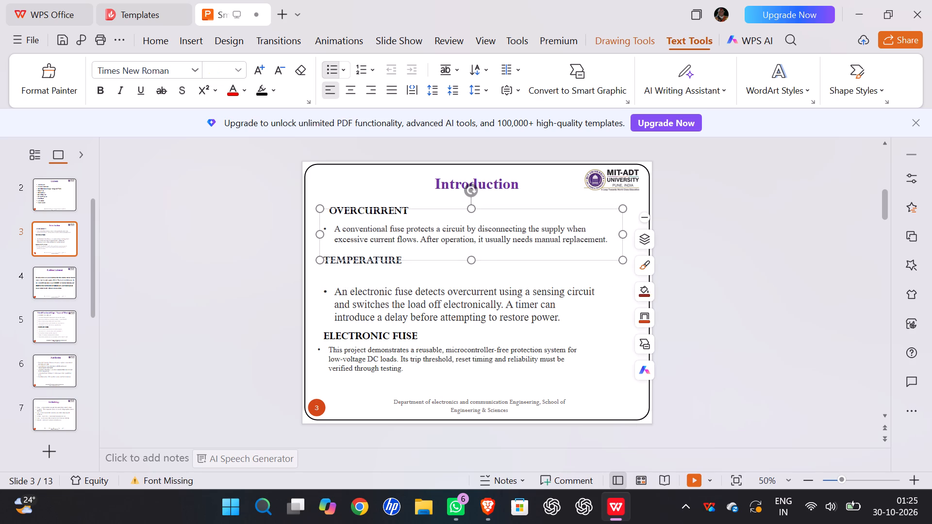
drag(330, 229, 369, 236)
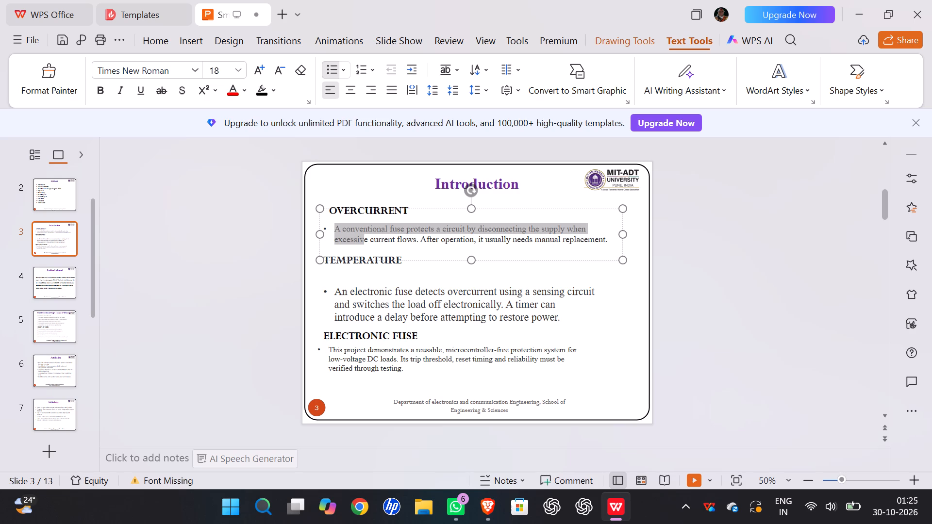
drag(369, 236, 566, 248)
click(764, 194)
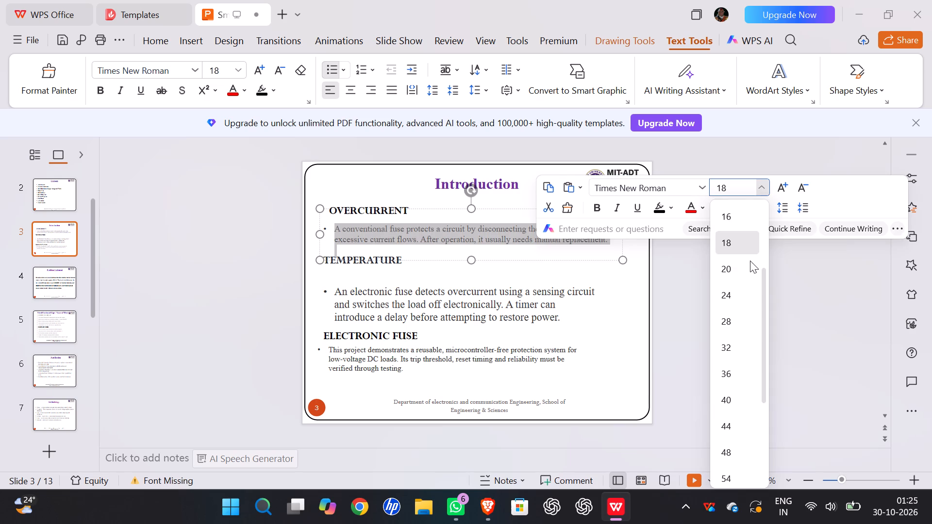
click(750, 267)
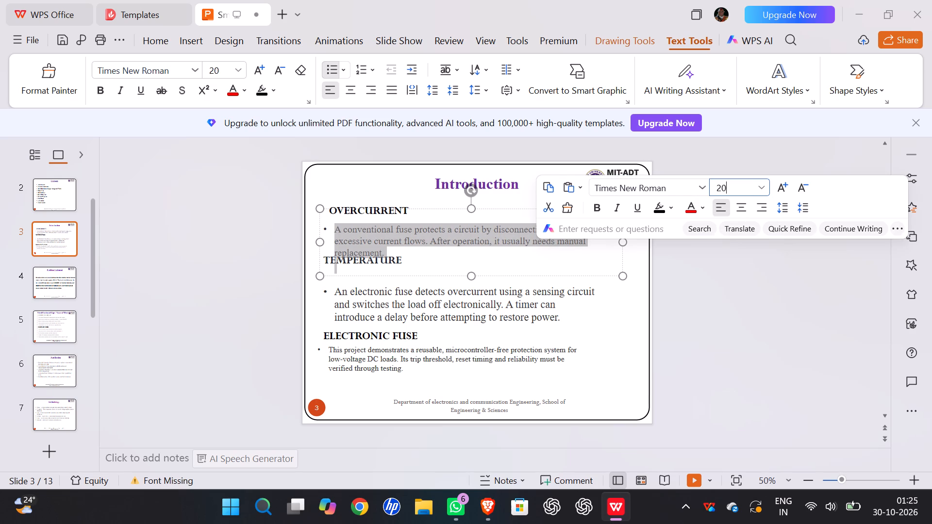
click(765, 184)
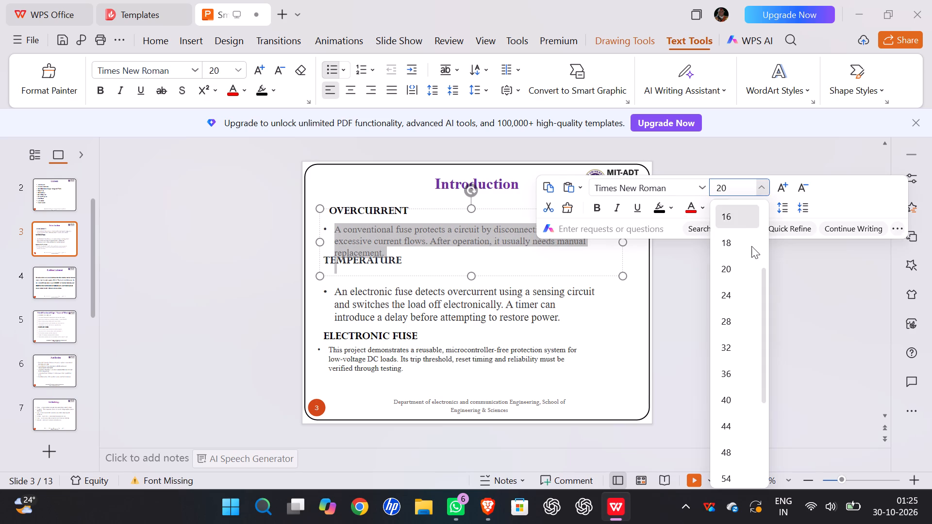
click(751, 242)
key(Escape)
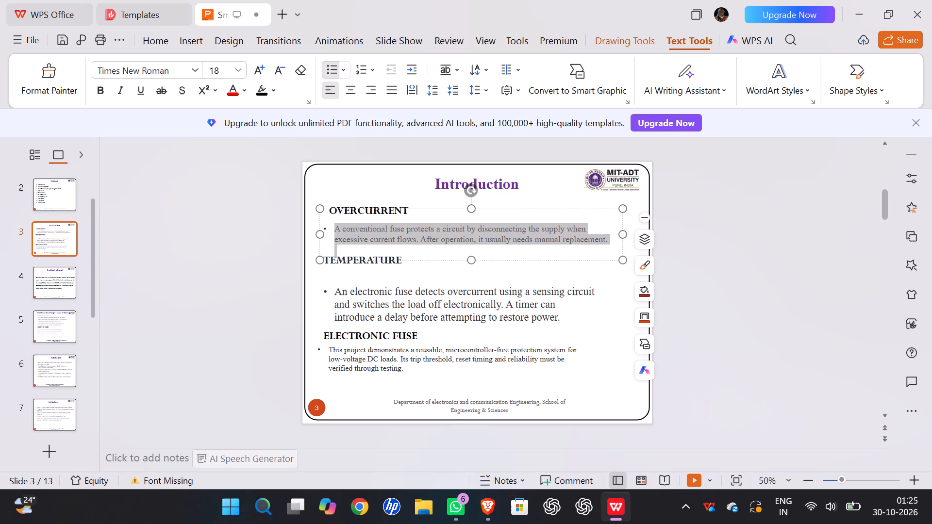
Widen the text box under OVERCURRENT slightly toward the slide's right border.
drag(622, 235, 625, 233)
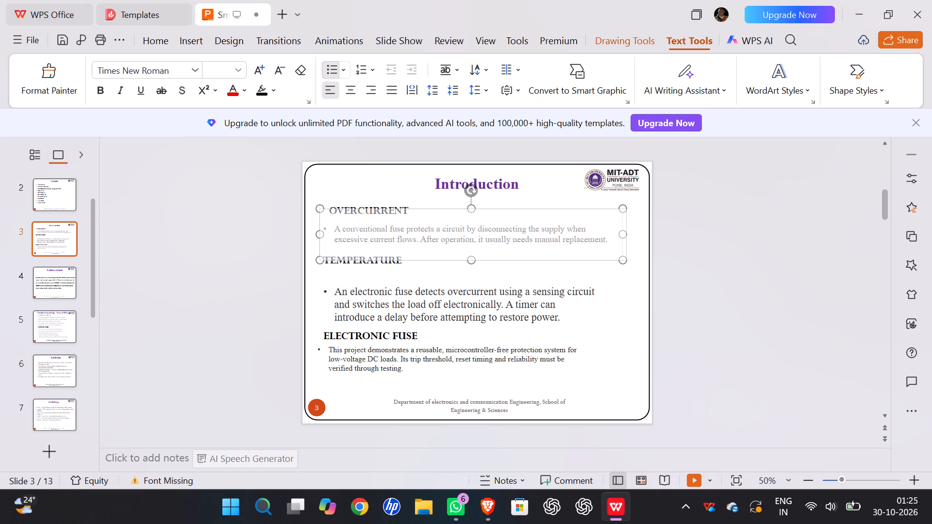
drag(625, 233, 630, 233)
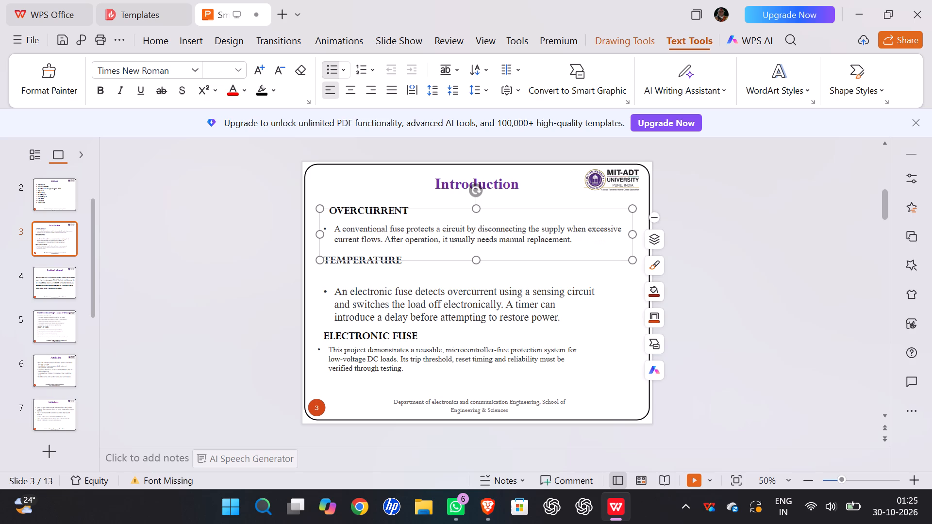
Set the full bullet text under OVERCURRENT on the Introduction slide to font size 20.
drag(337, 231, 396, 231)
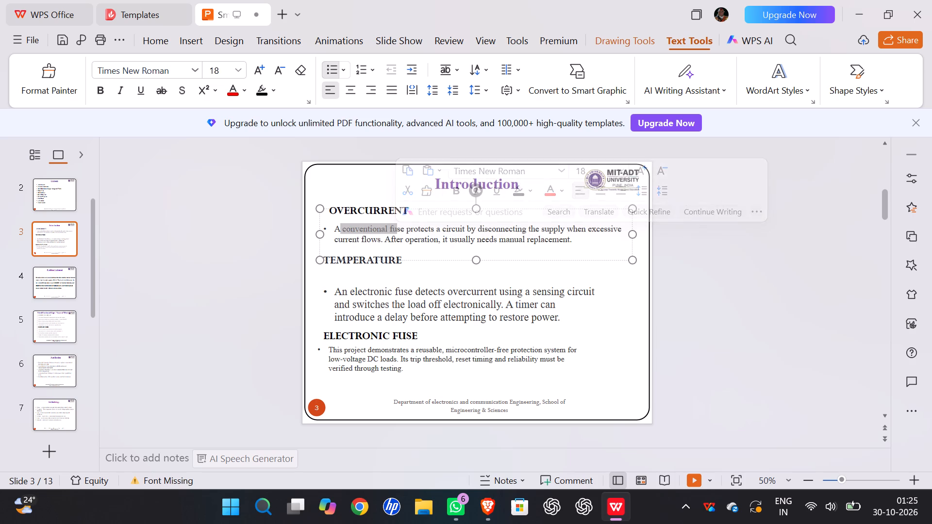
drag(333, 225, 596, 255)
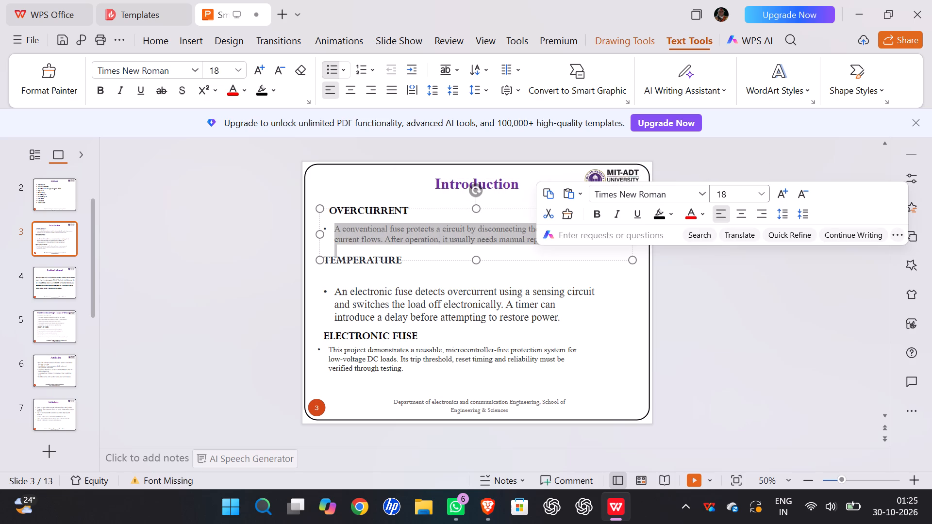
click(769, 196)
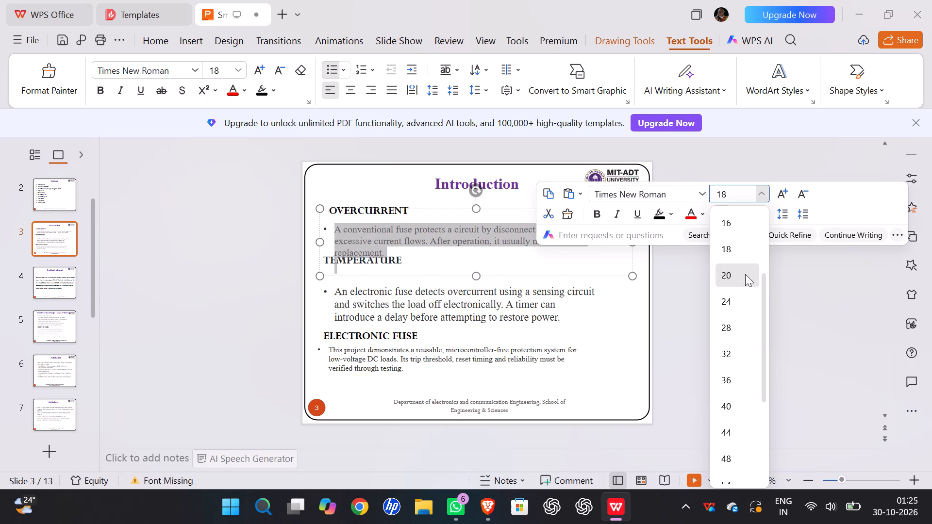
click(745, 274)
click(573, 300)
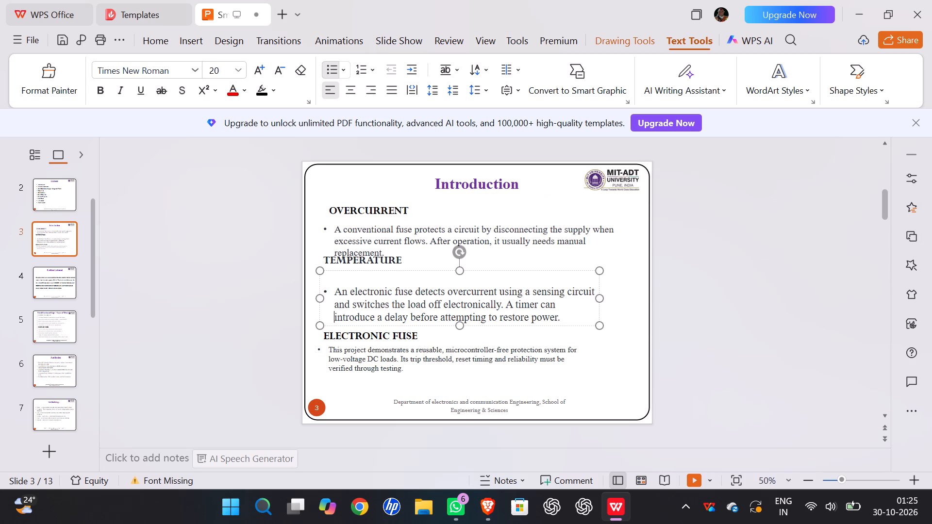
Widen the text box under OVERCURRENT a little further toward the slide's right border.
drag(329, 229, 408, 245)
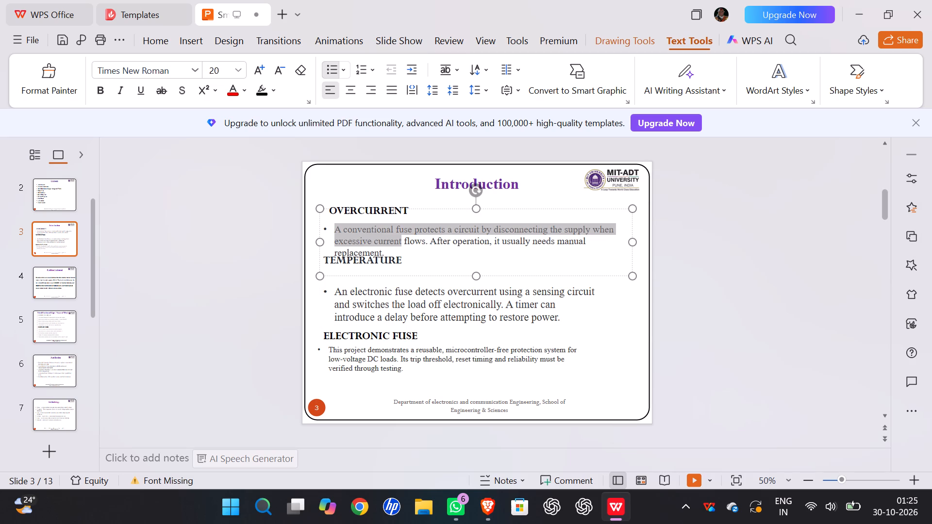
drag(408, 245, 417, 246)
drag(633, 244, 635, 243)
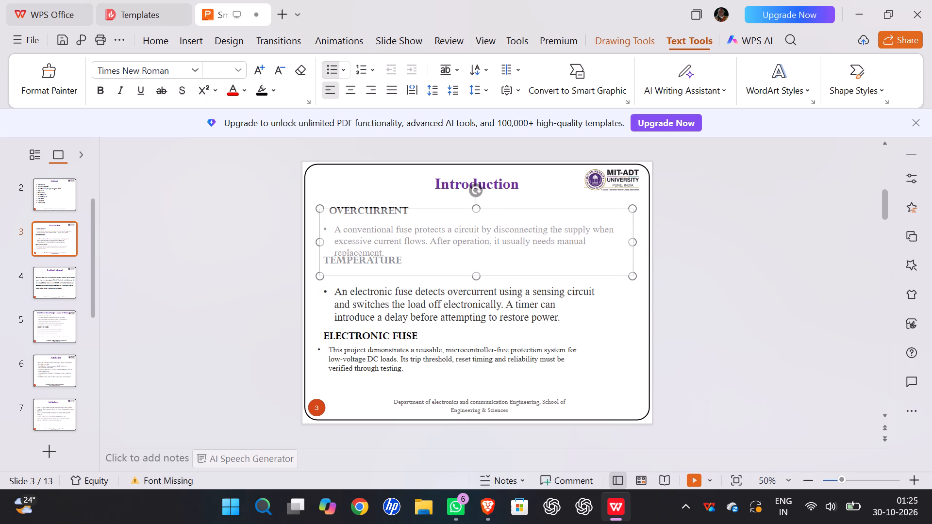
drag(635, 243, 637, 243)
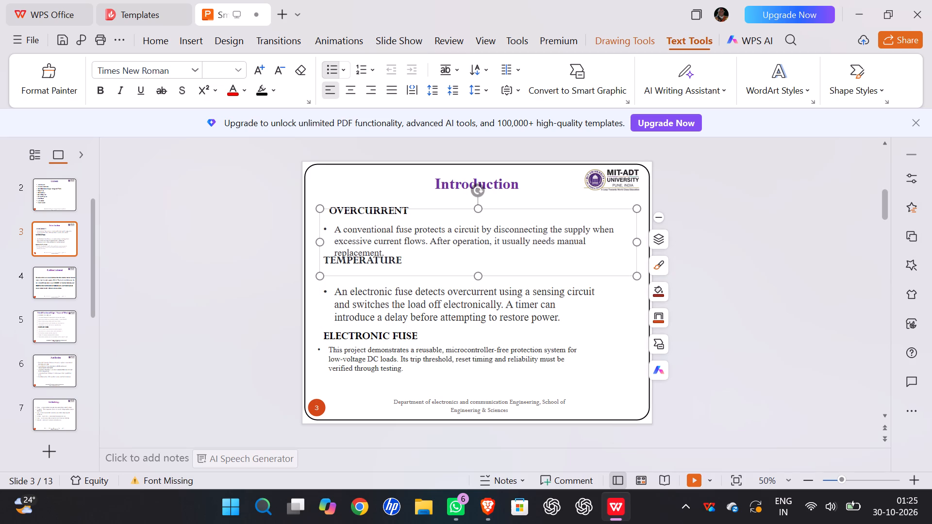
key(Escape)
Set the whole body paragraph on the Problem Statement slide to font size 22.
scroll(337, 269, up, 3)
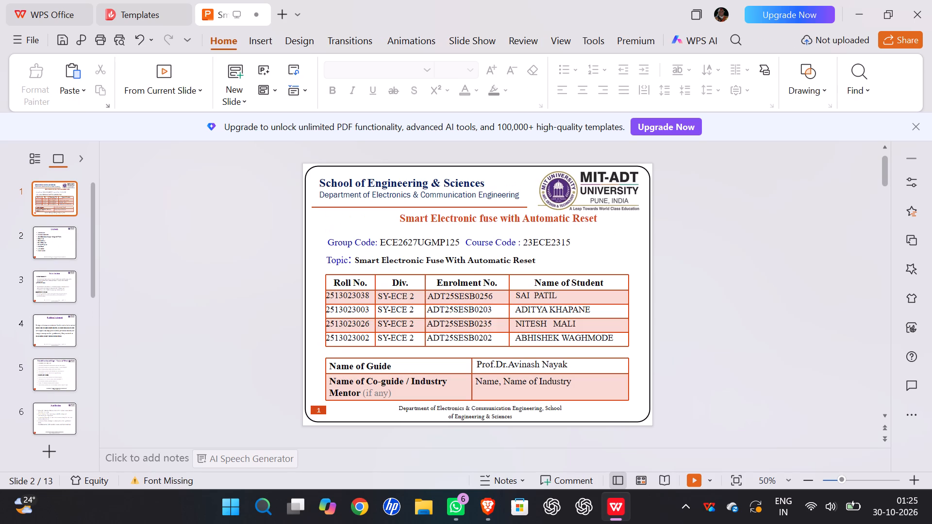
drag(34, 351, 35, 356)
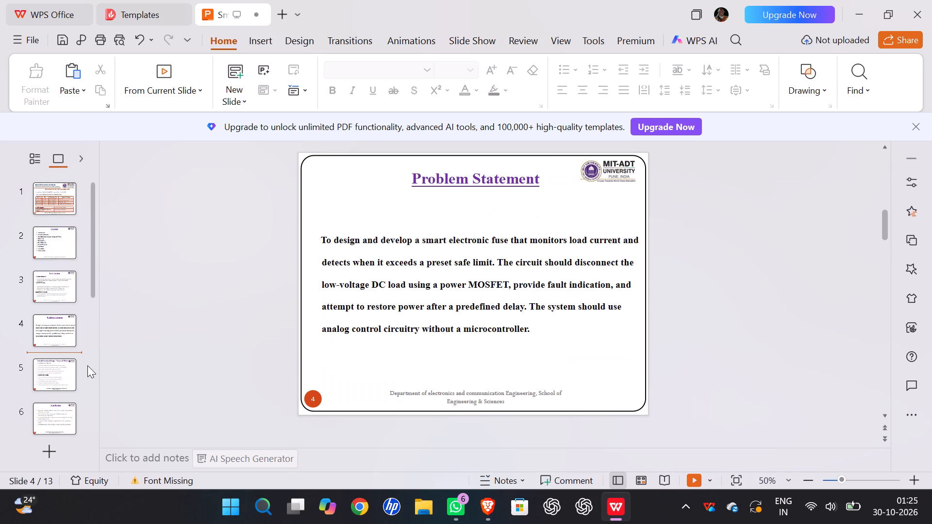
click(35, 197)
click(38, 248)
click(47, 280)
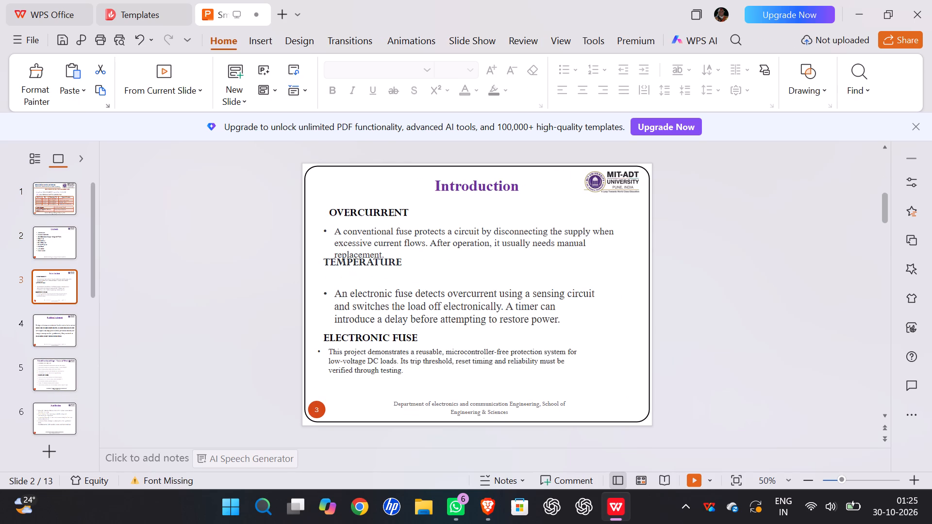
click(38, 332)
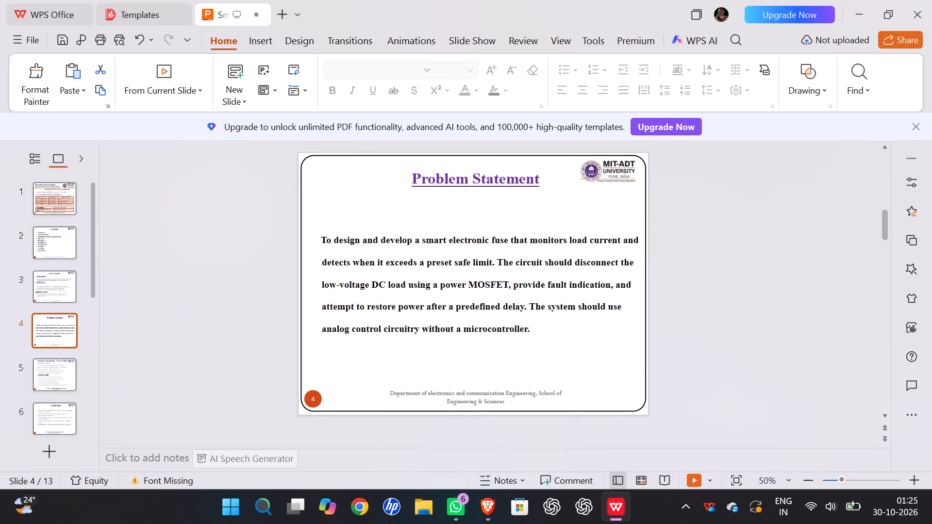
click(425, 194)
click(433, 178)
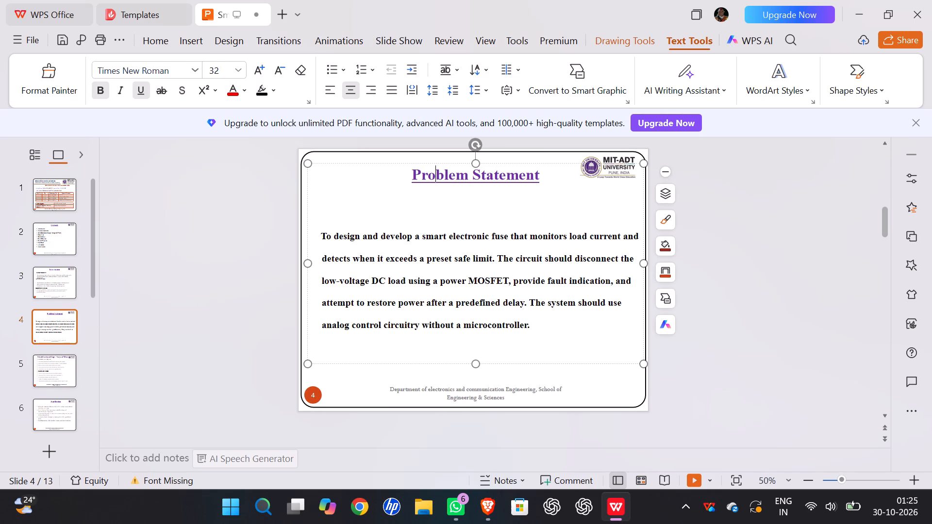
drag(466, 260, 465, 269)
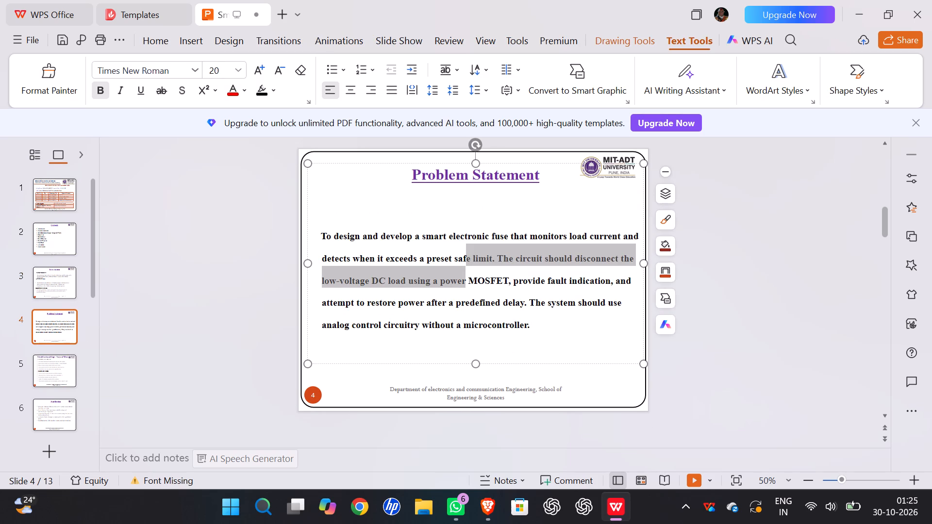
click(342, 238)
click(322, 242)
drag(319, 238, 422, 283)
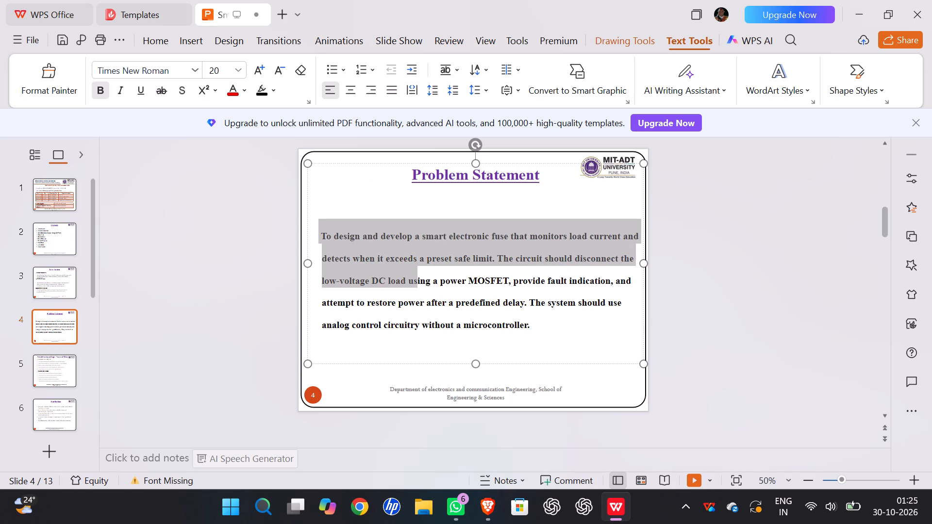
drag(422, 283, 546, 341)
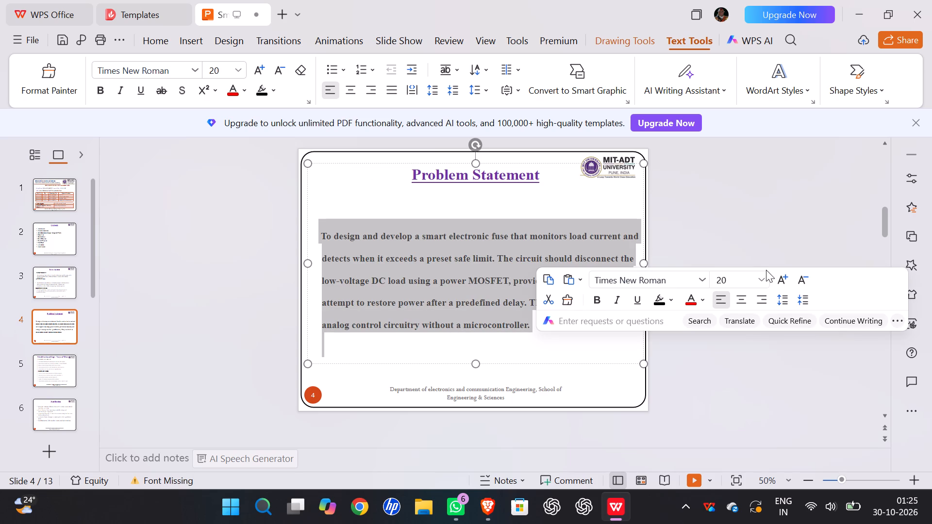
click(742, 277)
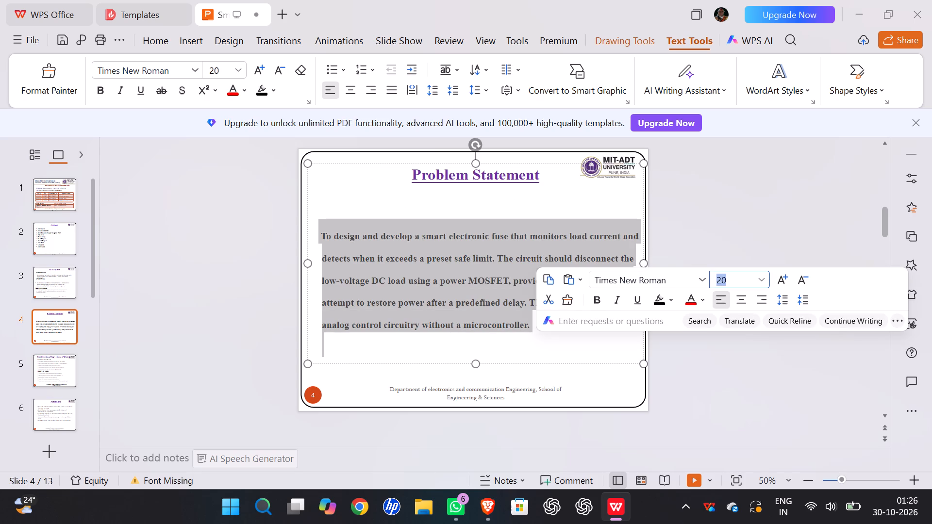
key(BackSpace)
text(22)
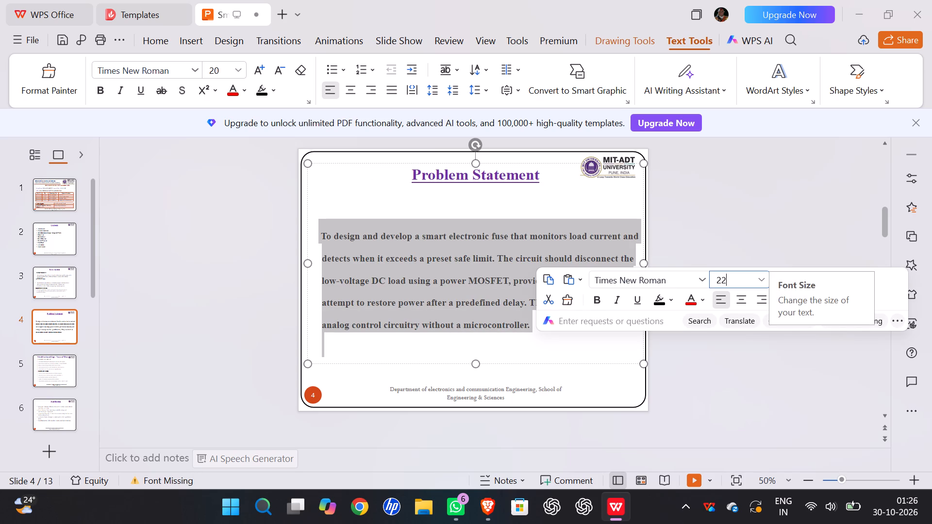
key(Return)
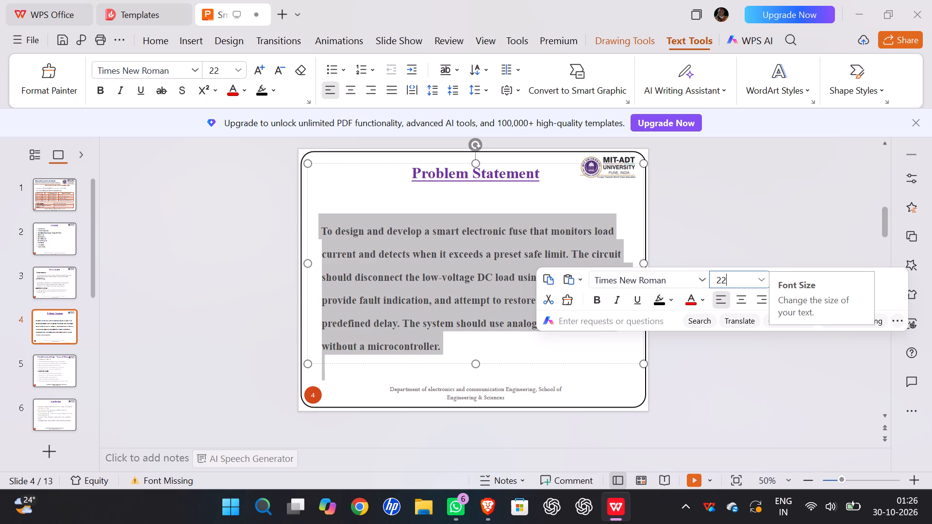
Remove the bold formatting from the Problem Statement slide's body paragraph.
click(596, 298)
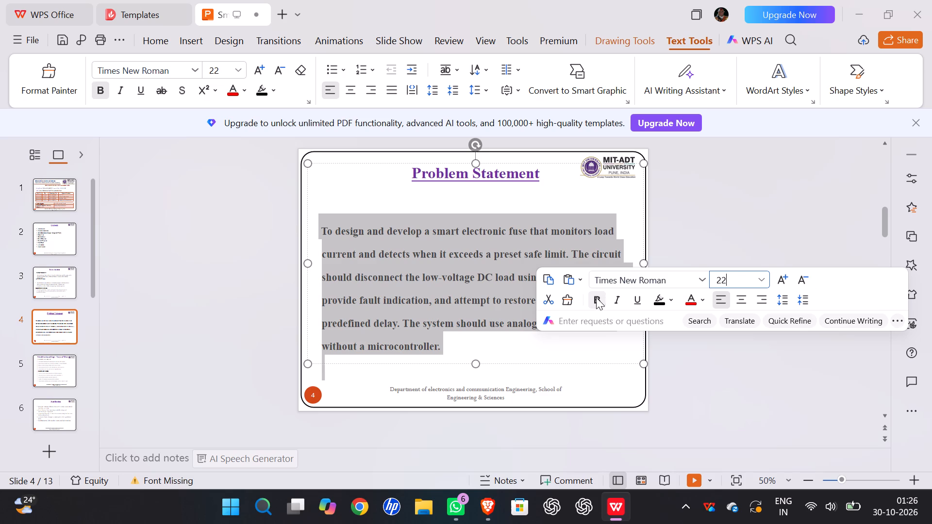
click(596, 297)
key(Escape)
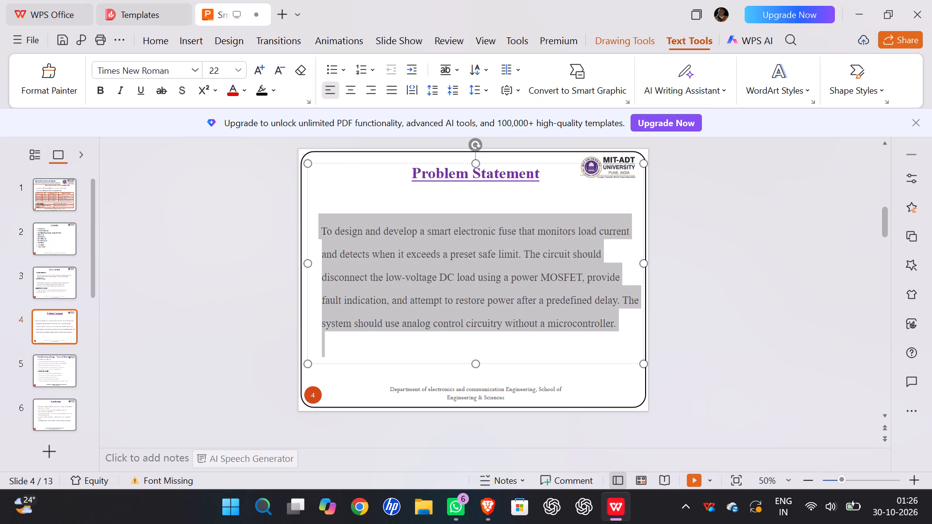
drag(150, 242, 150, 247)
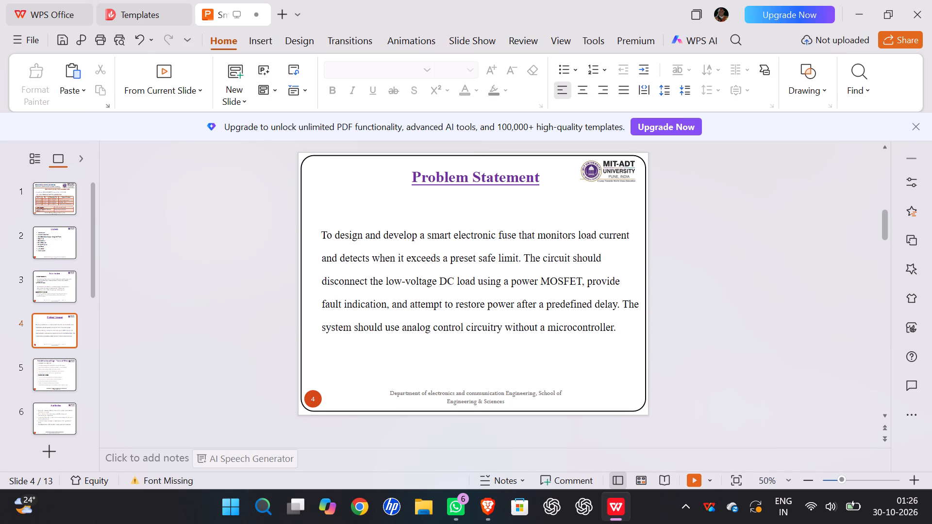
Review the Introduction slide and check the title formatting on the Identification of Gaps / Scope of Work slide.
click(60, 291)
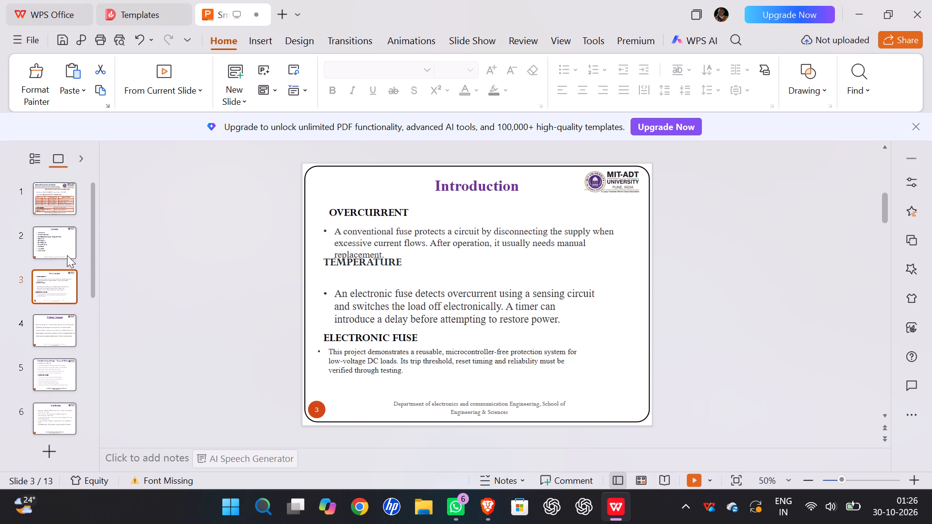
click(65, 253)
click(64, 277)
click(56, 299)
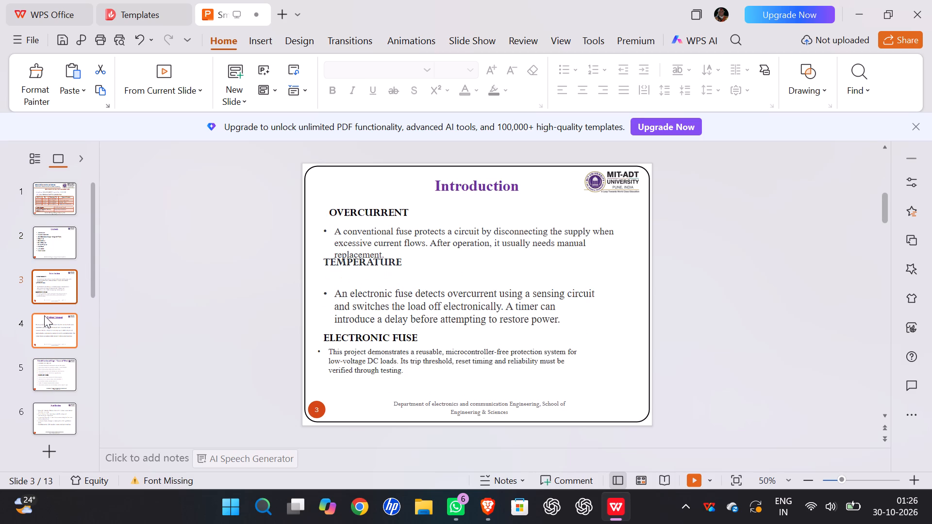
click(48, 382)
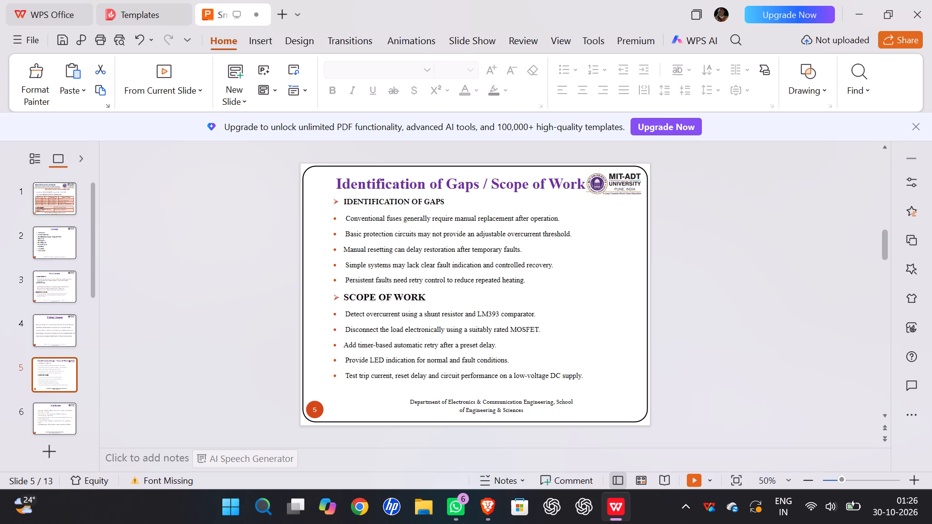
click(397, 181)
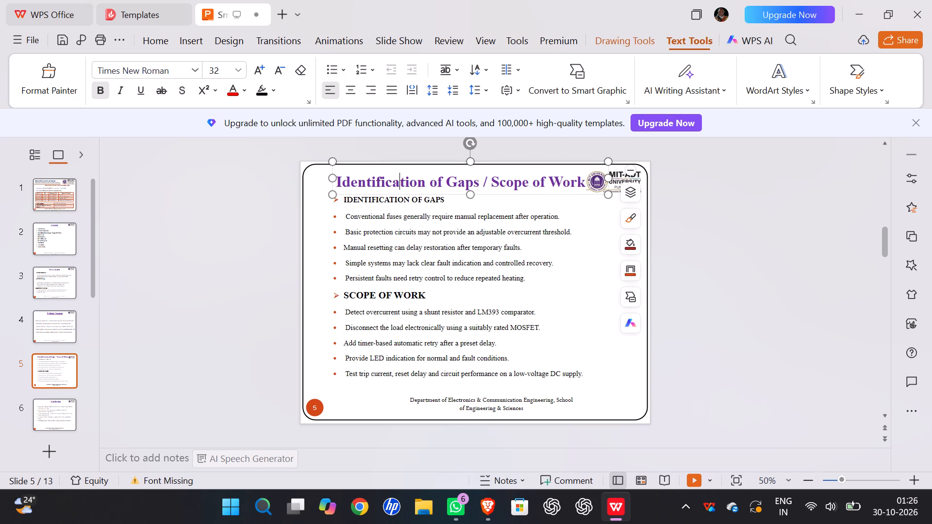
Check the body text's font and size on the Problem Statement, Justification and Methodology slides.
click(60, 324)
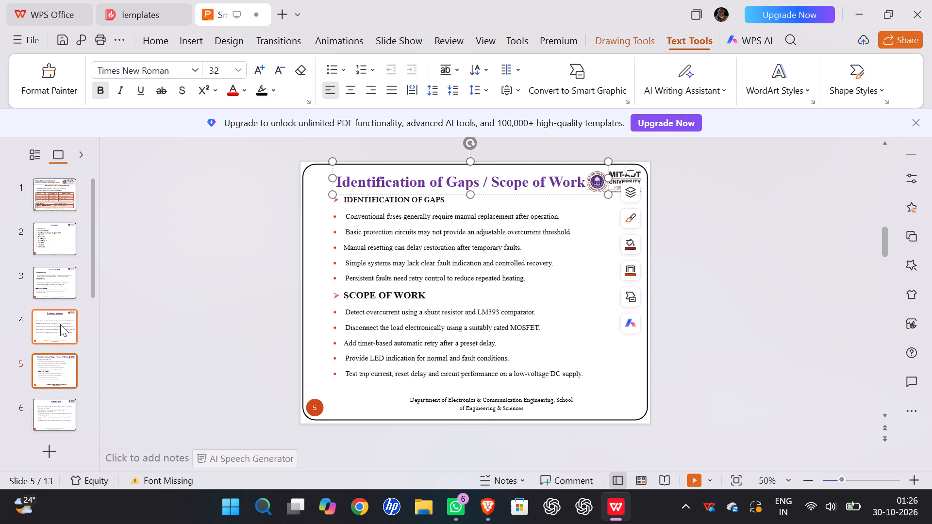
drag(430, 181, 430, 188)
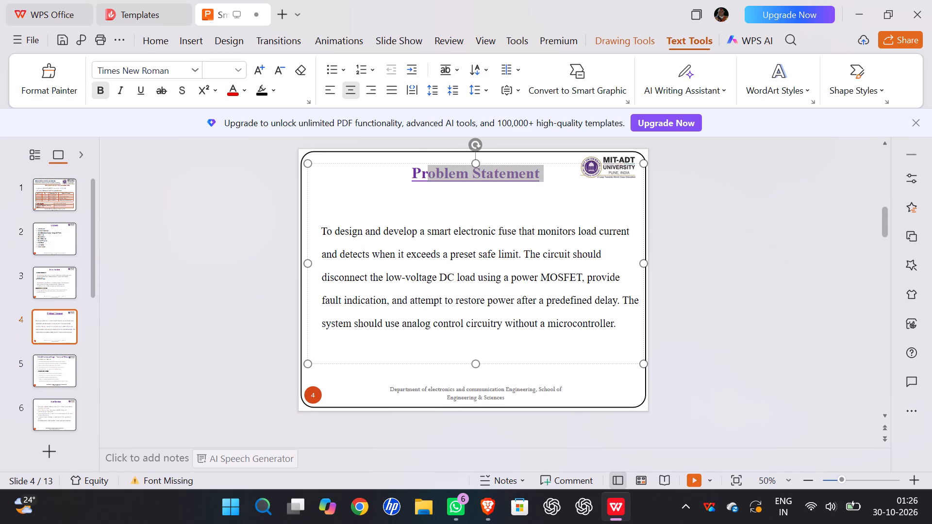
click(442, 268)
click(298, 234)
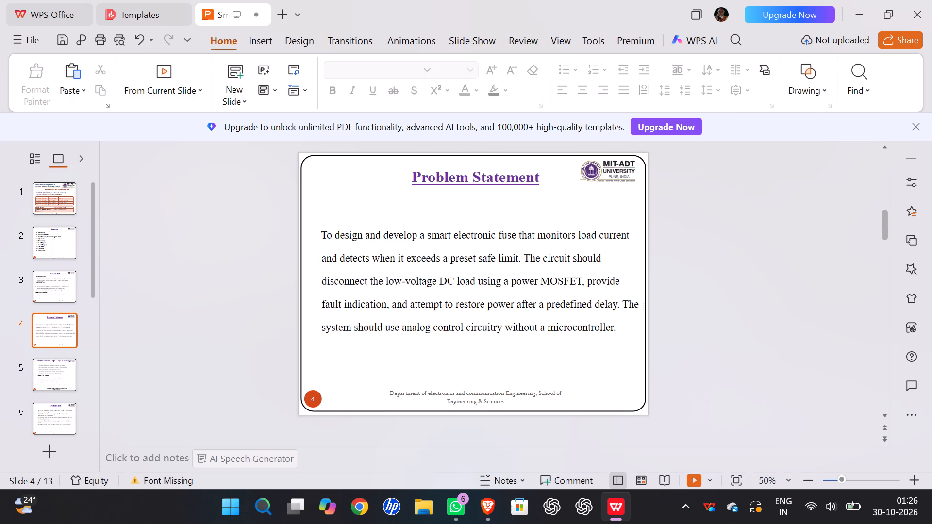
drag(363, 254, 431, 286)
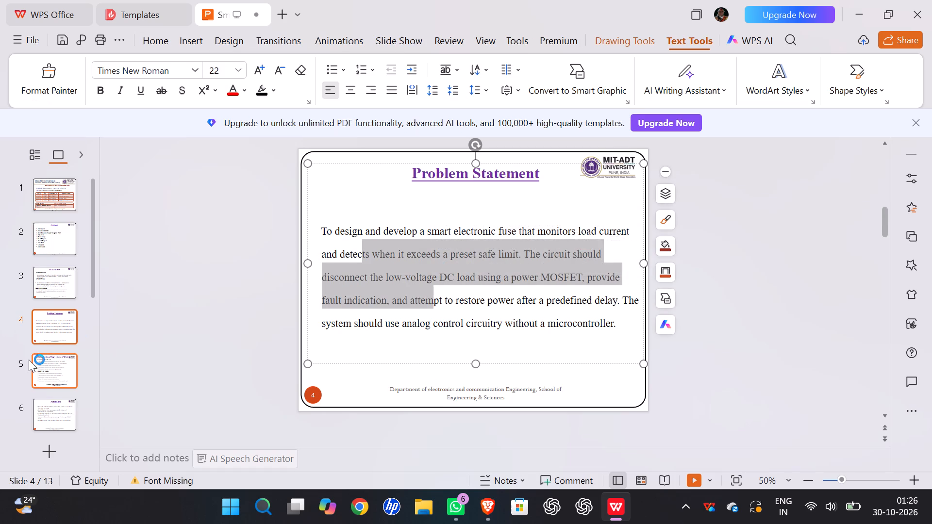
click(28, 359)
click(59, 416)
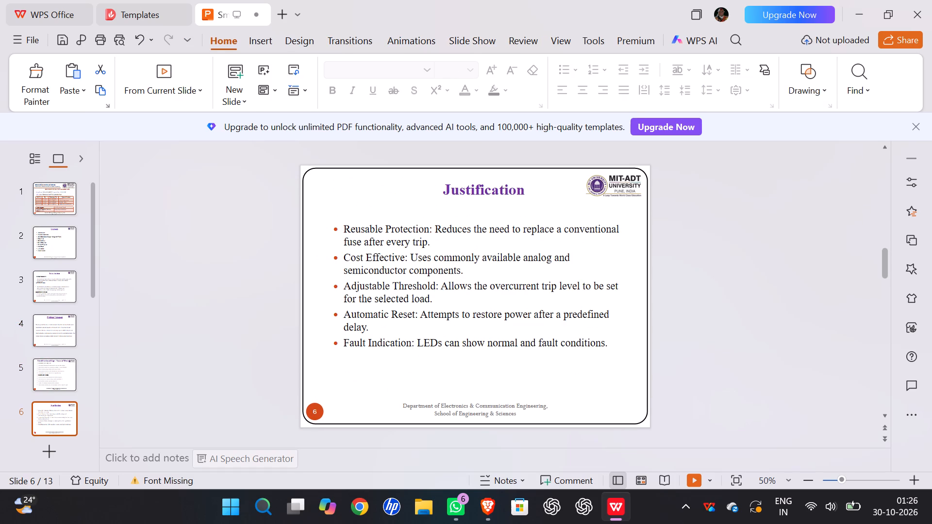
drag(374, 234, 433, 296)
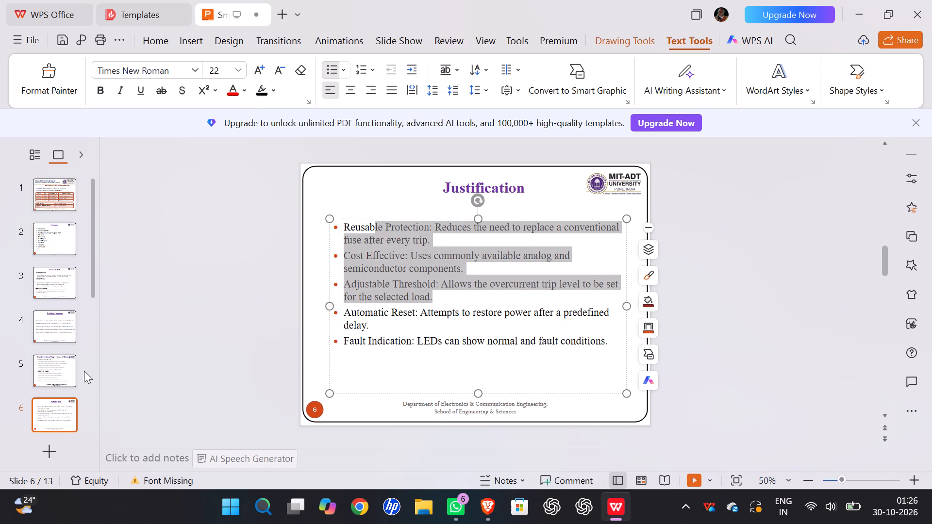
scroll(86, 372, down, 1)
click(47, 400)
drag(320, 242, 350, 248)
drag(383, 245, 383, 250)
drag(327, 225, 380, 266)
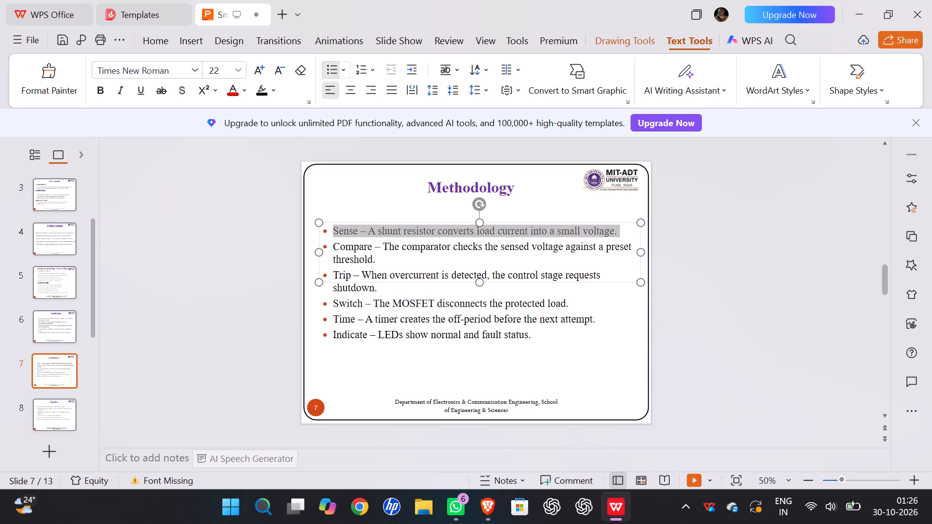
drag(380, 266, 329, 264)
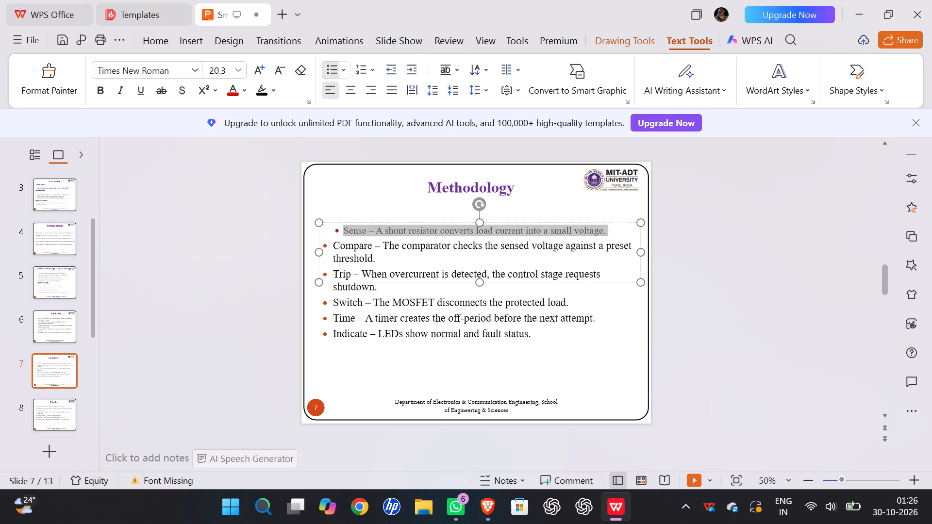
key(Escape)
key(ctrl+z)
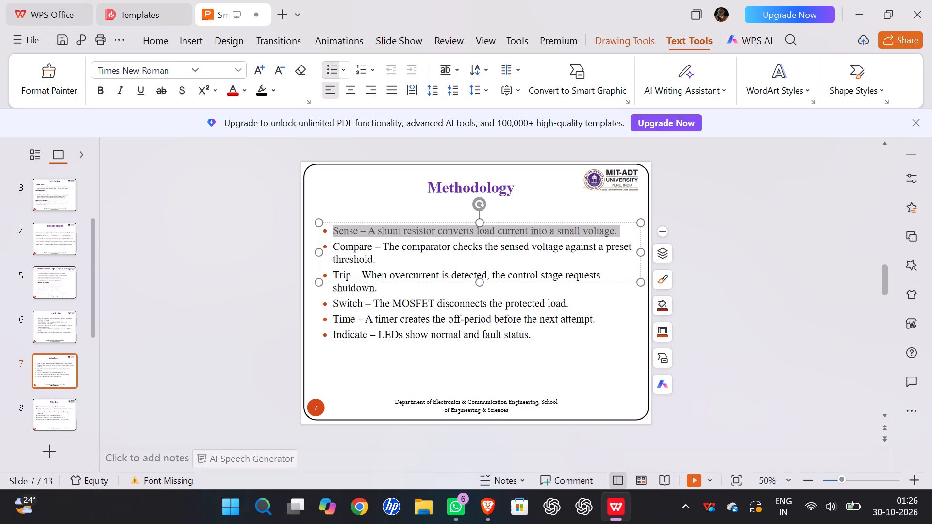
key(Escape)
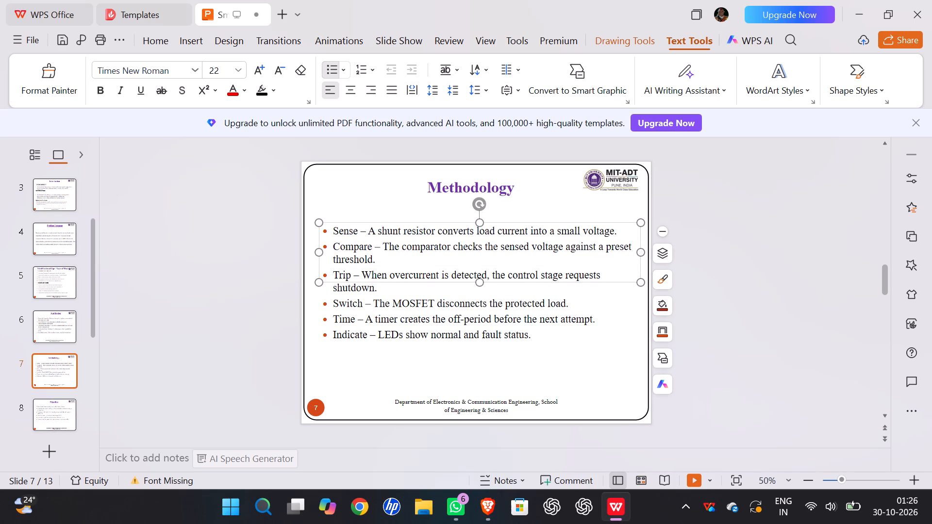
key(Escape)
Compare the body text's font size on the Methodology, Objectives, Justification and Problem Statement slides, passing over Identification of Gaps / Scope of Work.
drag(333, 231, 372, 254)
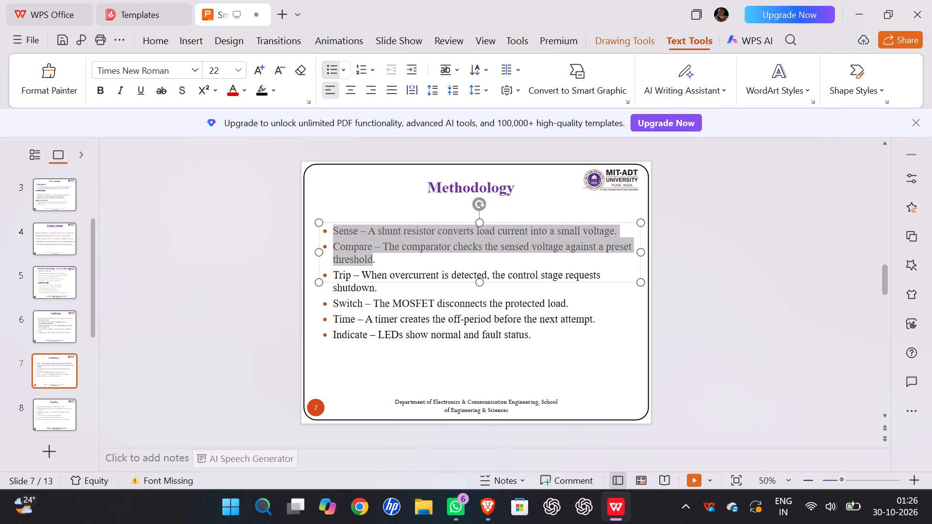
drag(372, 254, 535, 334)
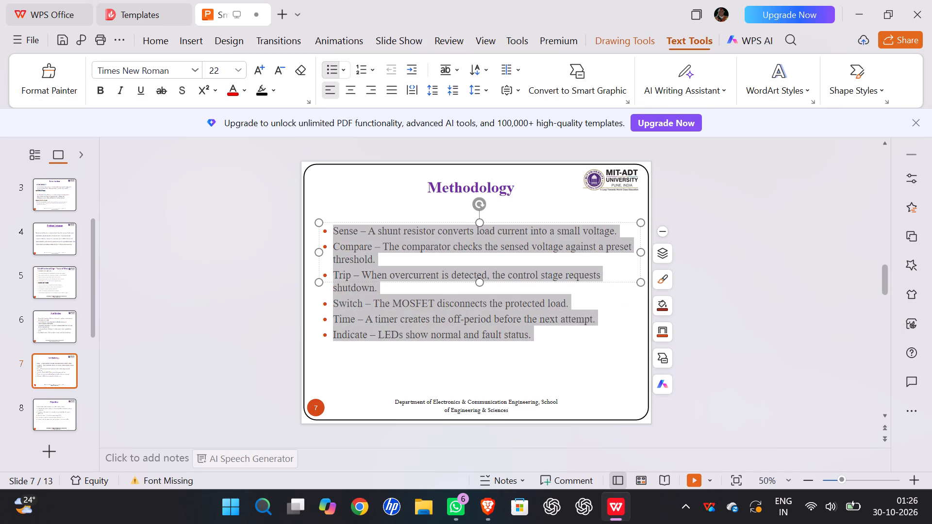
drag(51, 409, 56, 409)
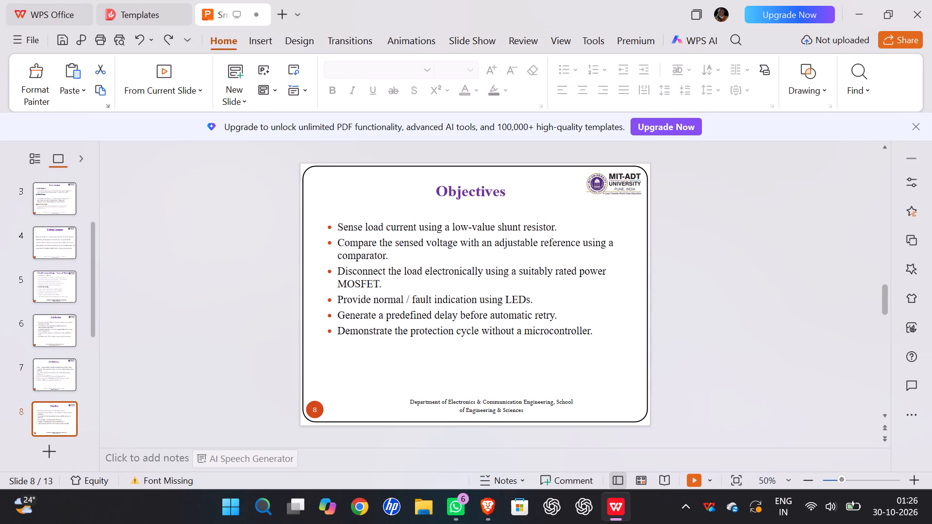
drag(339, 229, 468, 326)
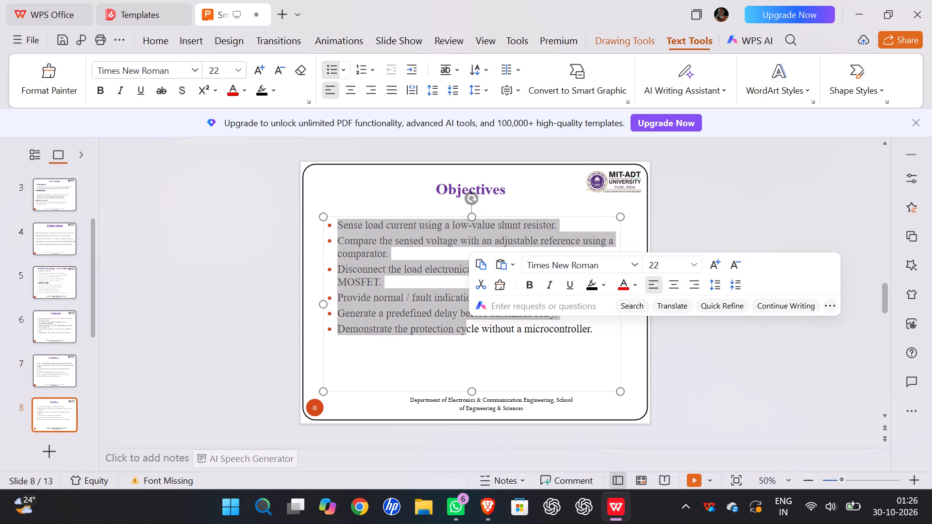
right_click(394, 244)
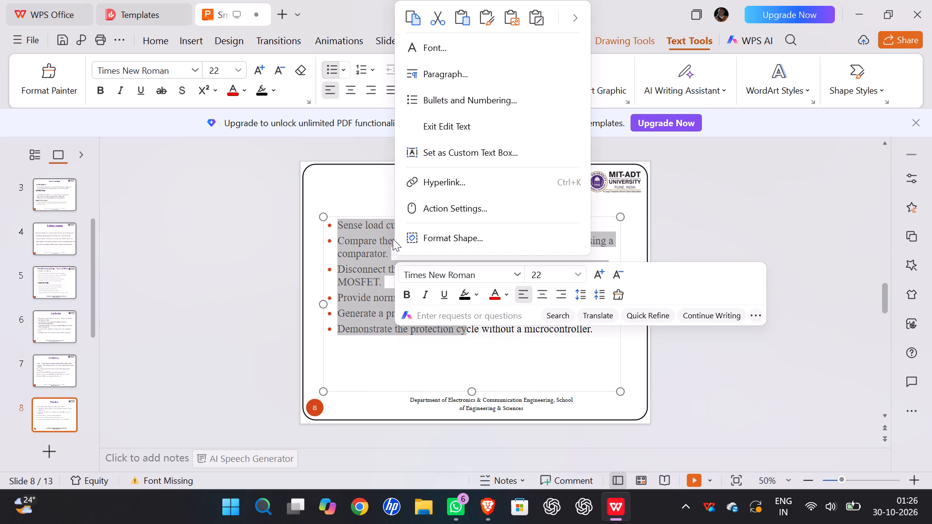
key(Escape)
drag(68, 367, 69, 371)
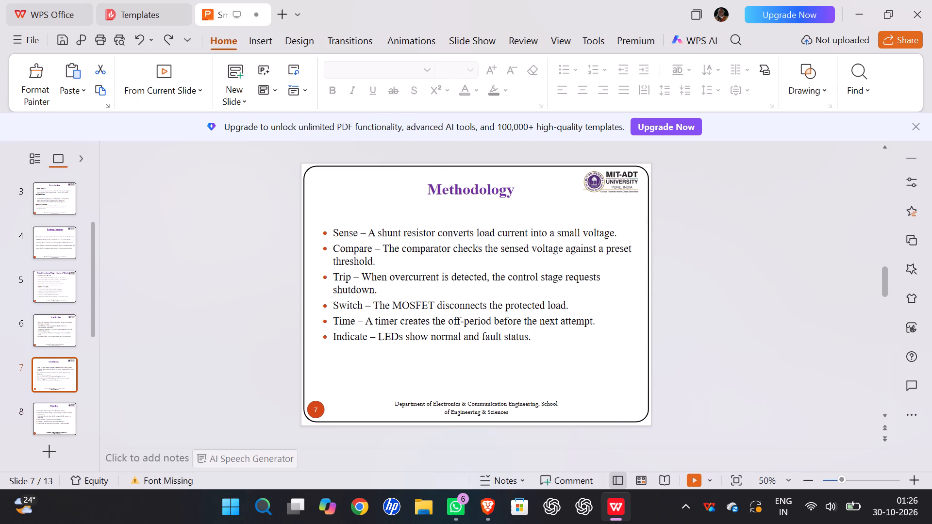
drag(345, 232, 437, 280)
key(Escape)
click(34, 318)
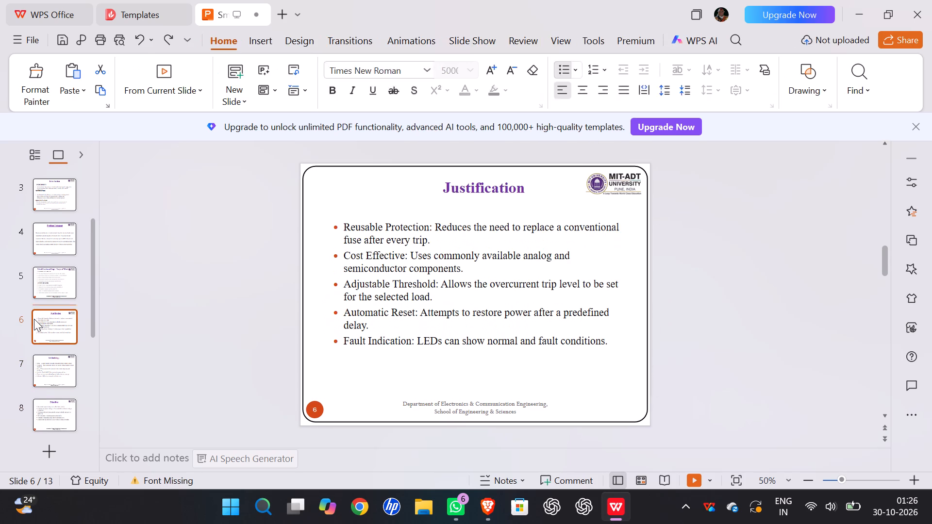
drag(370, 233, 444, 280)
click(61, 284)
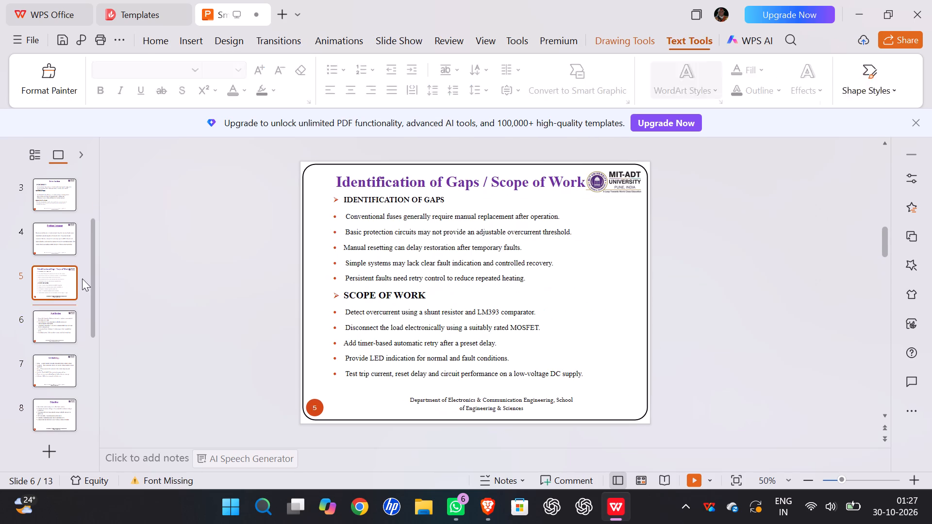
click(44, 245)
drag(351, 238, 369, 265)
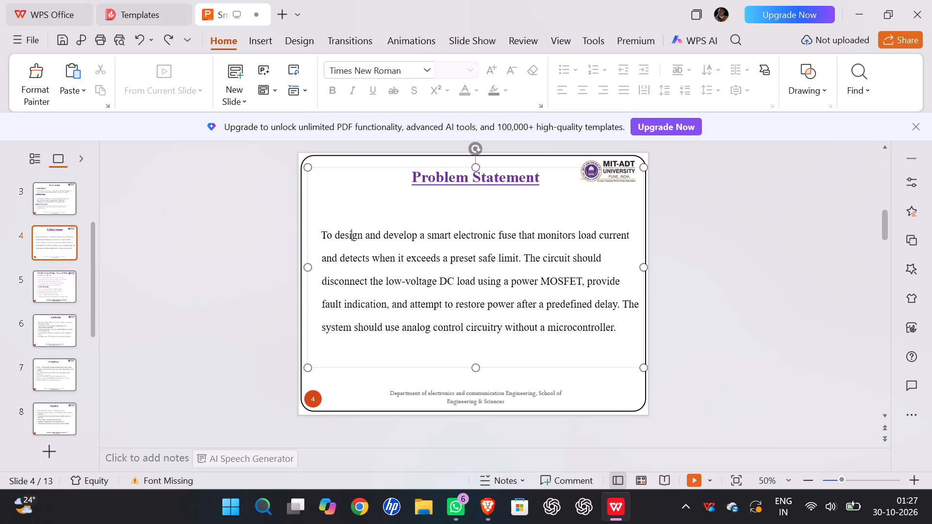
drag(369, 265, 416, 291)
key(Escape)
Examine the Introduction slide's headings and body paragraphs, including the font size of the paragraph under OVERCURRENT.
click(37, 197)
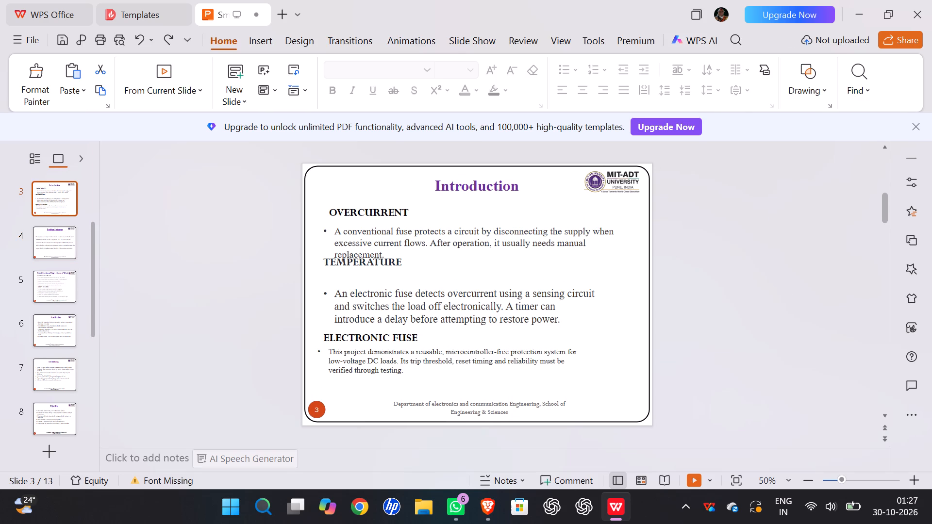
drag(353, 210, 348, 227)
key(Escape)
drag(310, 198, 482, 349)
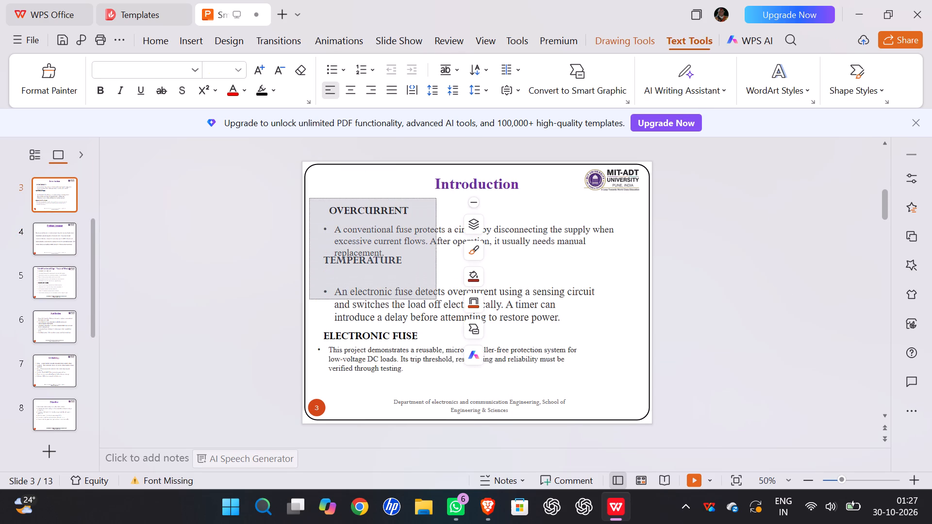
drag(482, 349, 604, 389)
key(Escape)
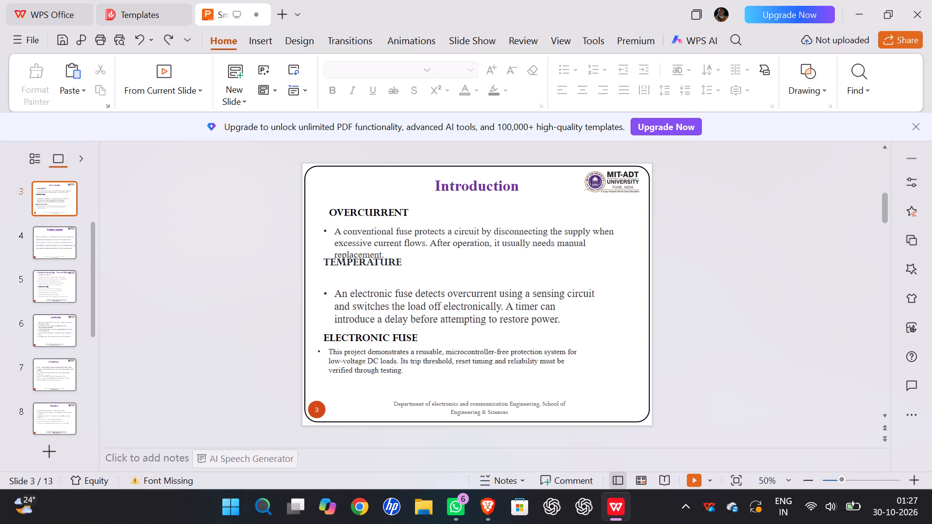
drag(307, 178, 319, 193)
drag(304, 190, 630, 372)
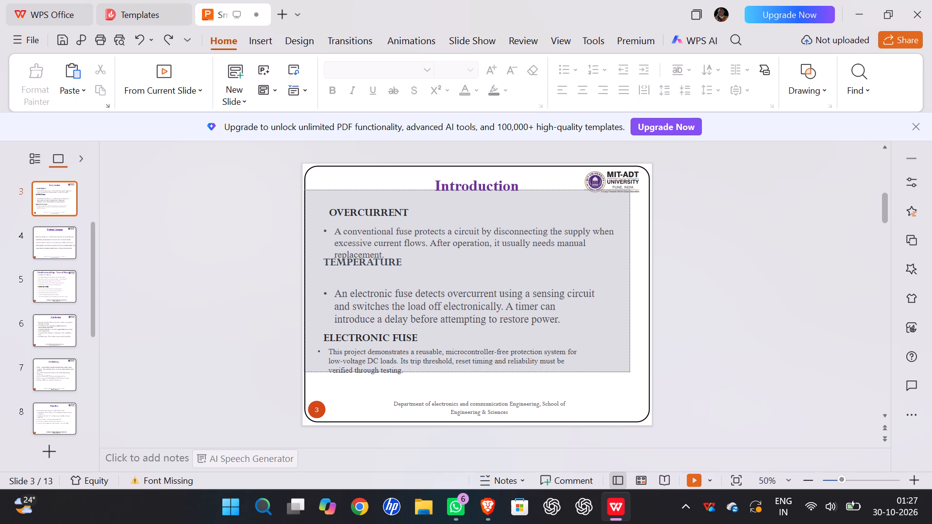
drag(630, 372, 632, 381)
right_click(400, 256)
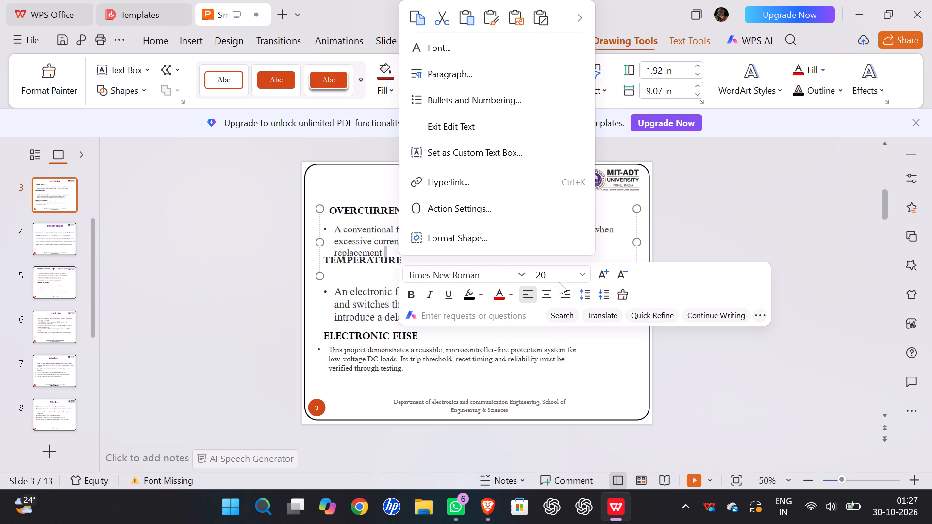
key(Escape)
click(202, 246)
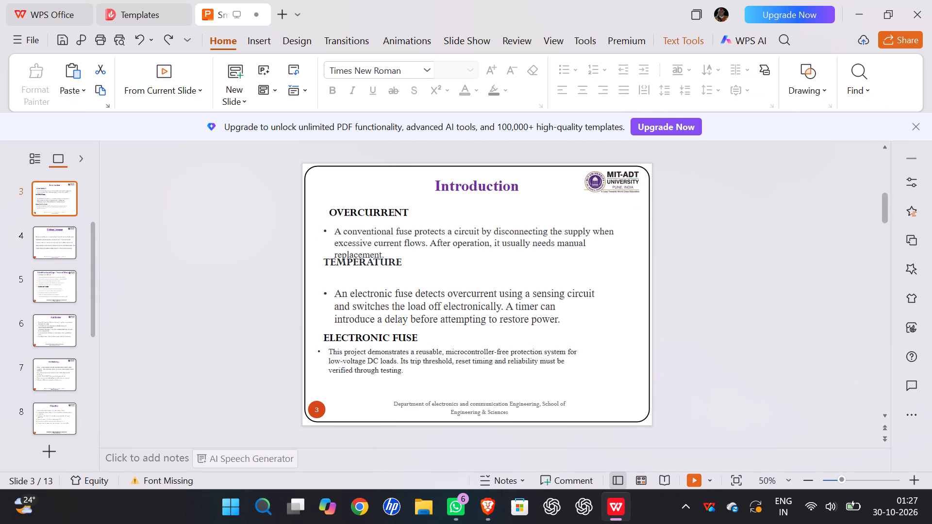
key(Escape)
click(58, 187)
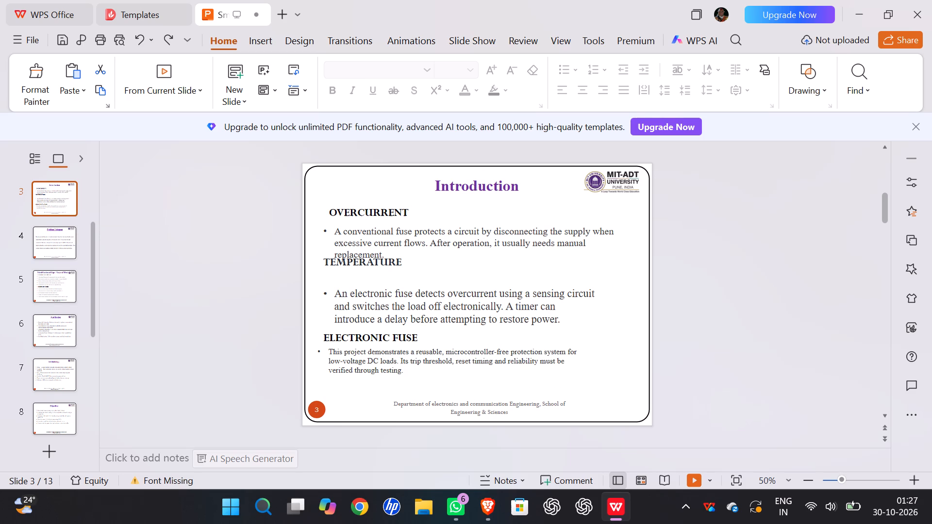
Recheck the font size of the full bullet lists on the Methodology and Objectives slides and continue to the Cost Sheet slide.
scroll(193, 389, down, 1)
click(49, 397)
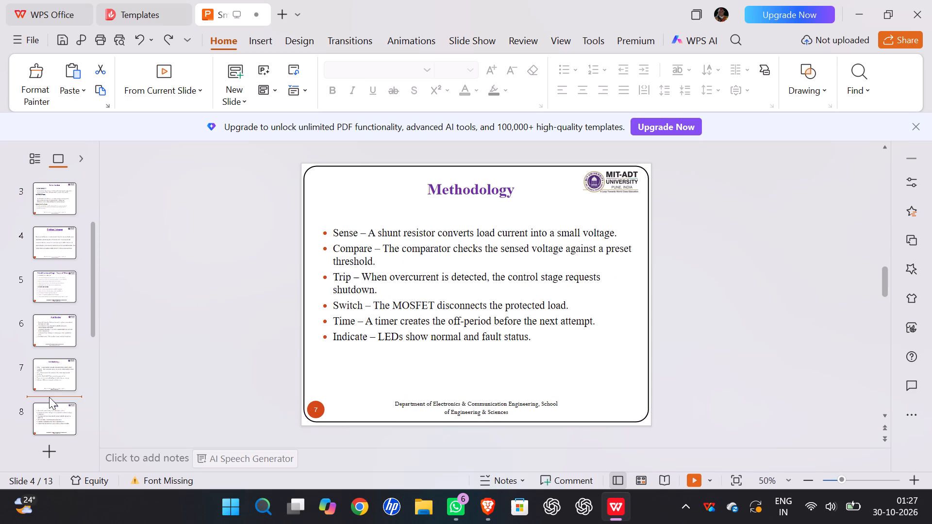
click(378, 275)
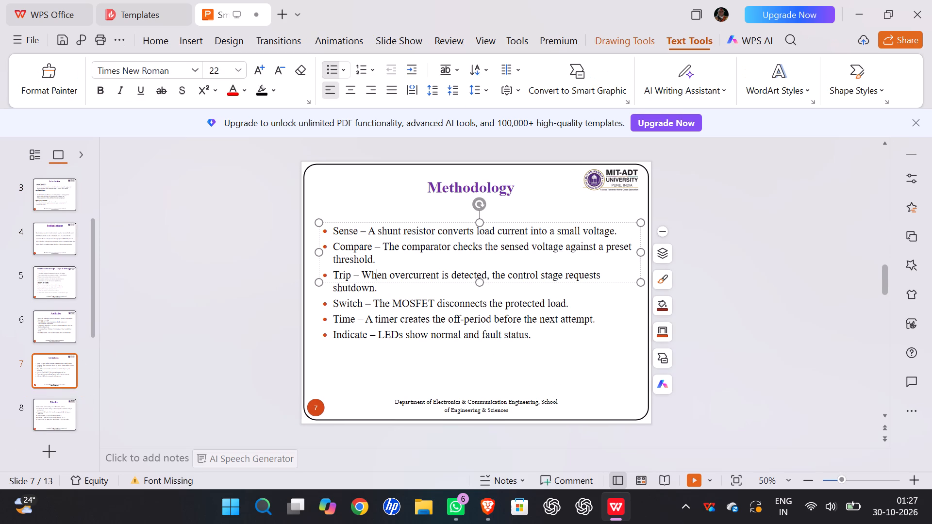
drag(312, 212, 333, 248)
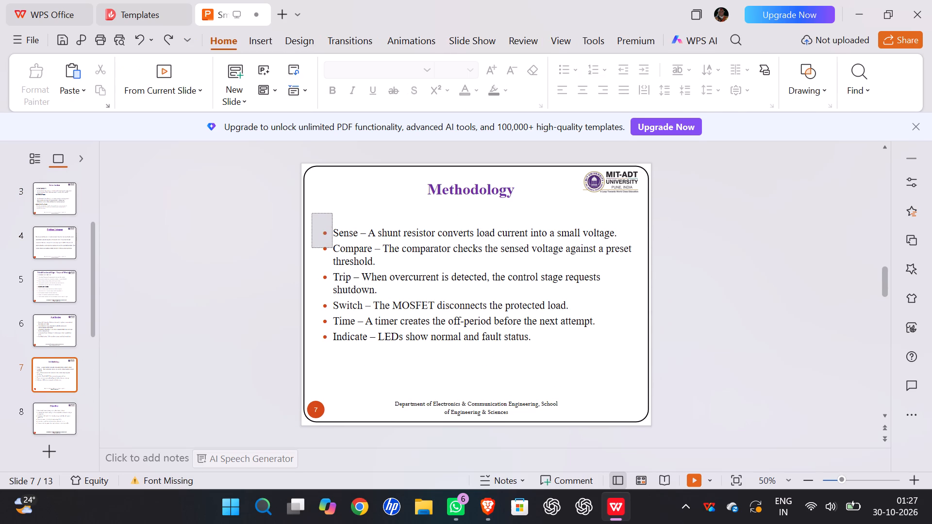
drag(333, 248, 536, 415)
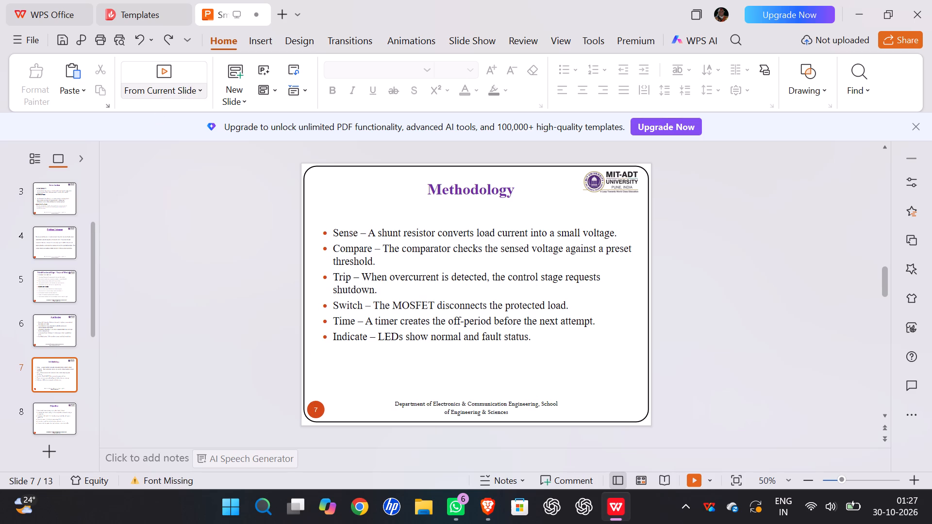
drag(329, 230, 561, 333)
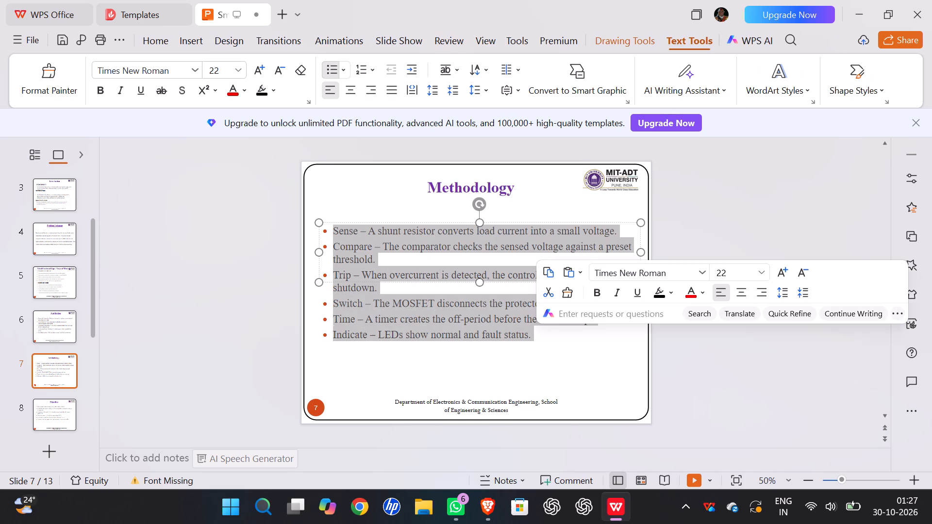
click(40, 401)
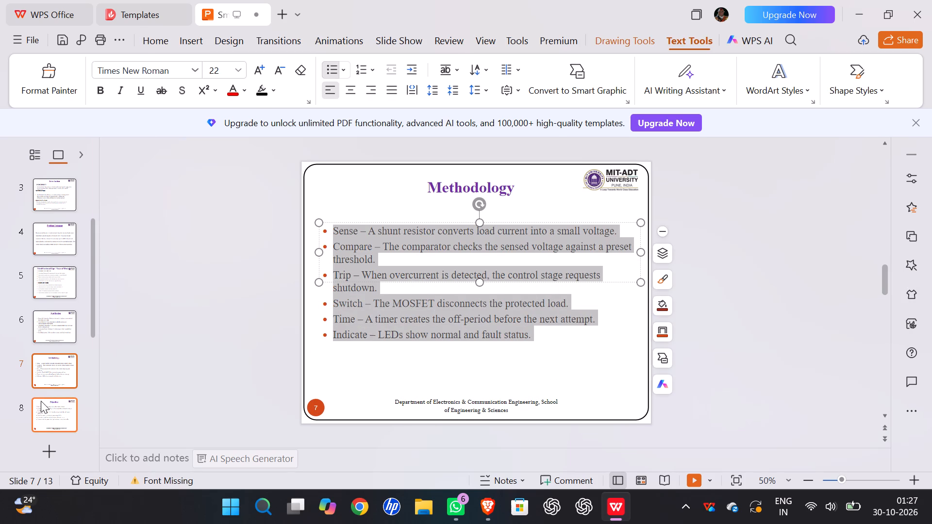
drag(338, 232, 486, 312)
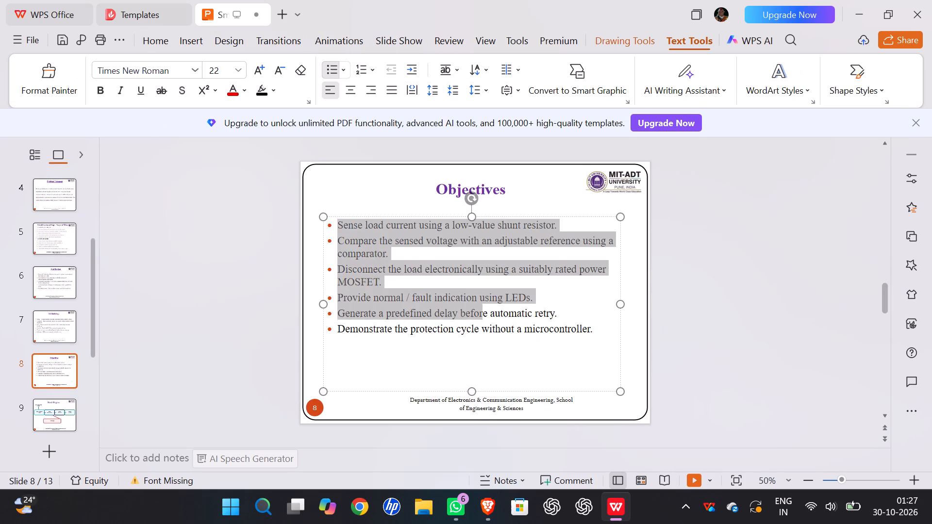
drag(486, 312, 623, 339)
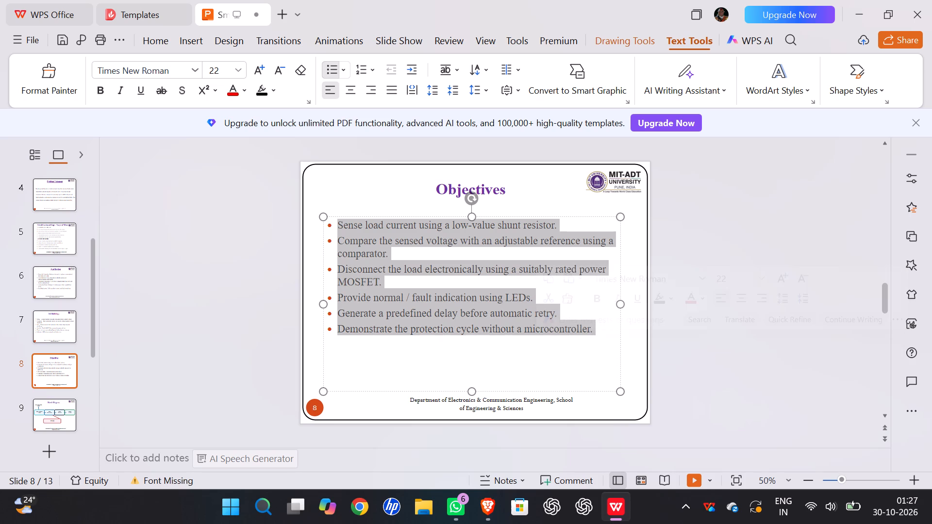
scroll(125, 395, down, 2)
scroll(62, 389, down, 3)
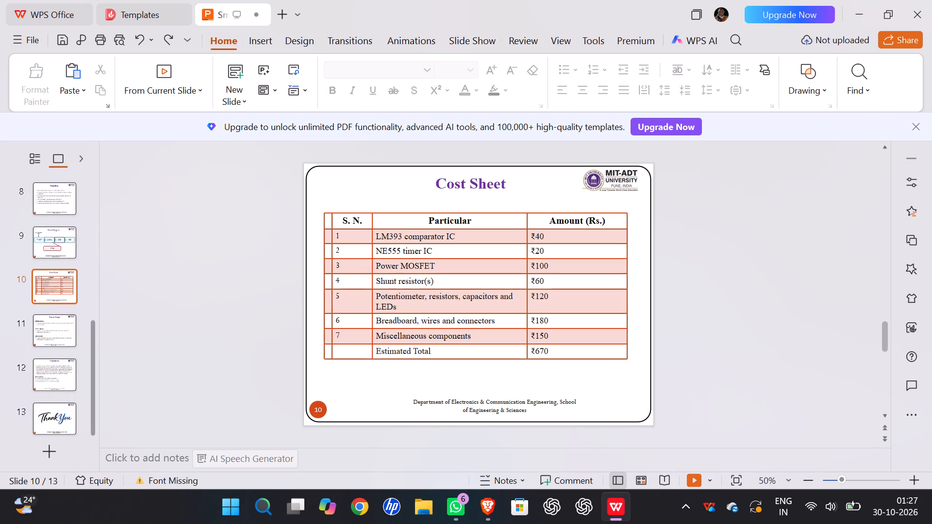
Widen the Cost Sheet table's empty first column and copy the S. N. header and numbers 1 to 7 into it.
drag(337, 219, 338, 219)
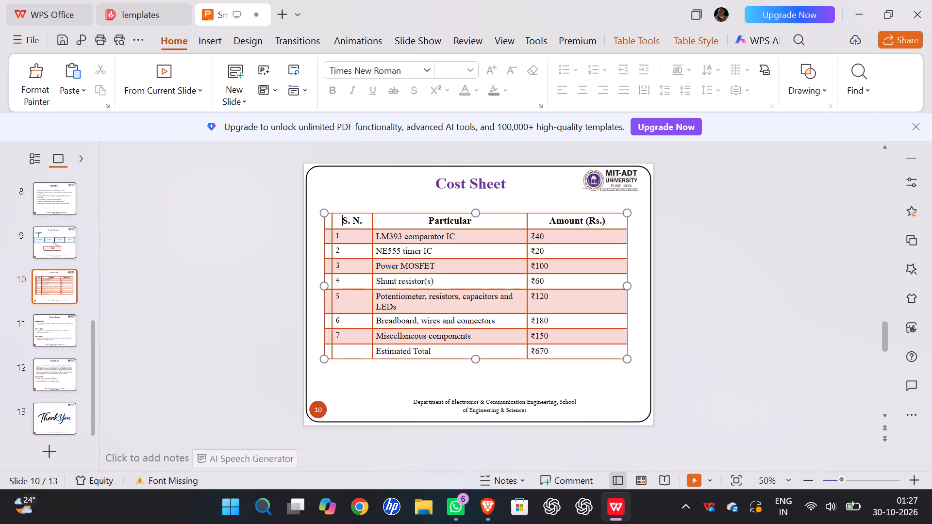
drag(338, 219, 360, 336)
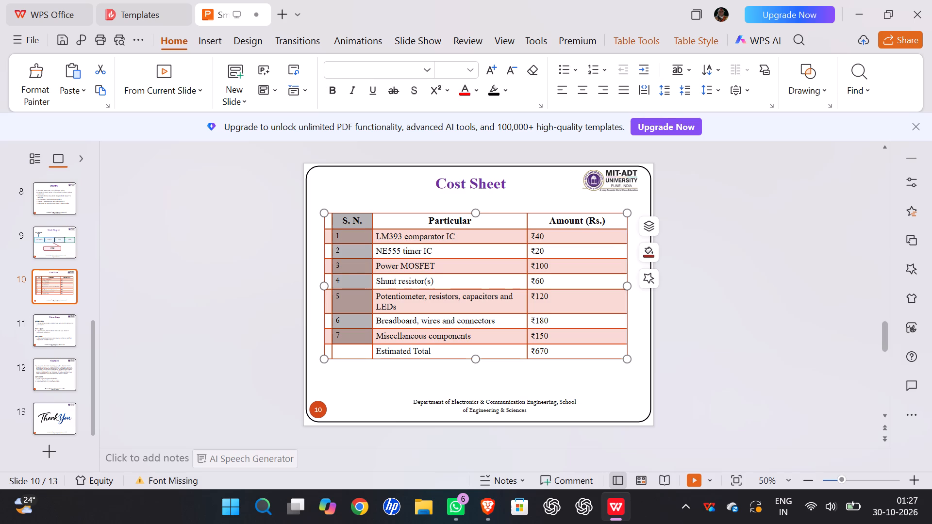
key(ctrl+c)
drag(332, 301, 357, 305)
drag(327, 239, 328, 244)
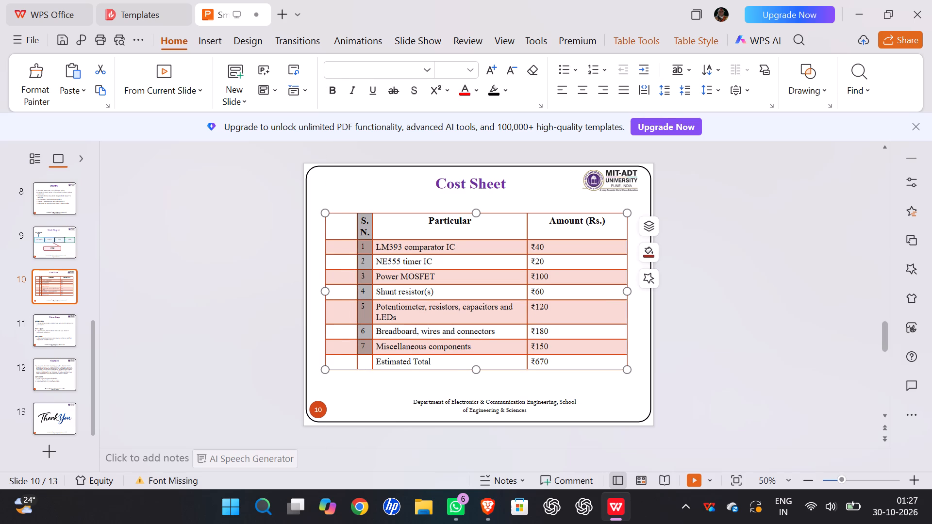
click(335, 230)
key(ctrl+v)
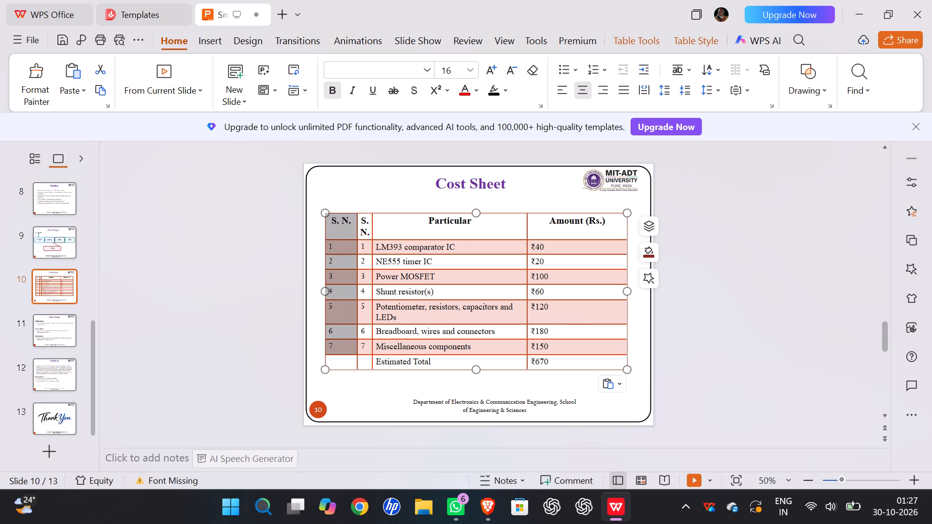
Clear the duplicate S. N. header and numbers 1 to 7 from the table's second column.
drag(363, 225, 372, 288)
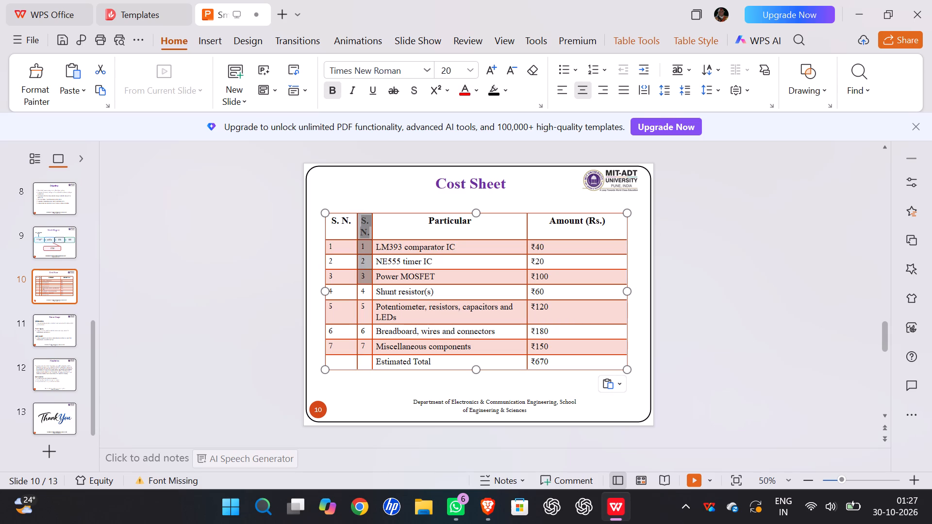
drag(372, 288, 366, 347)
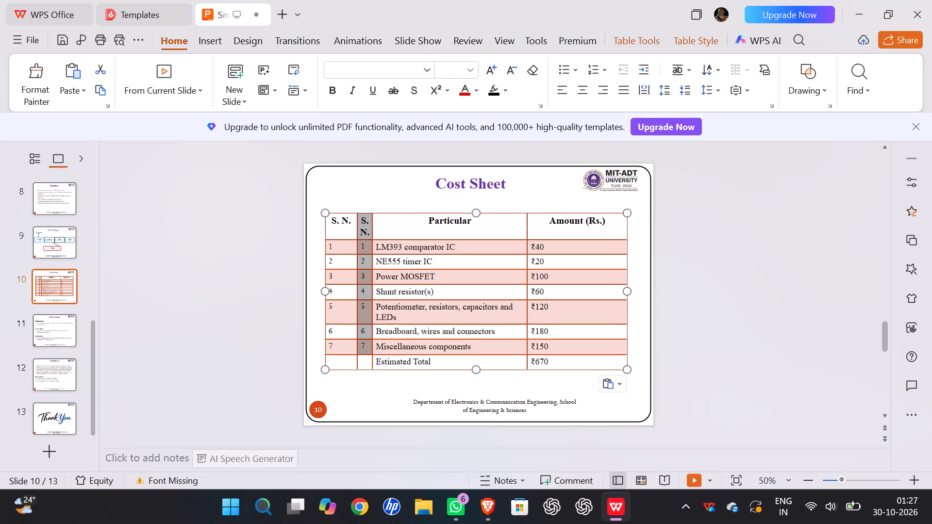
key(Delete)
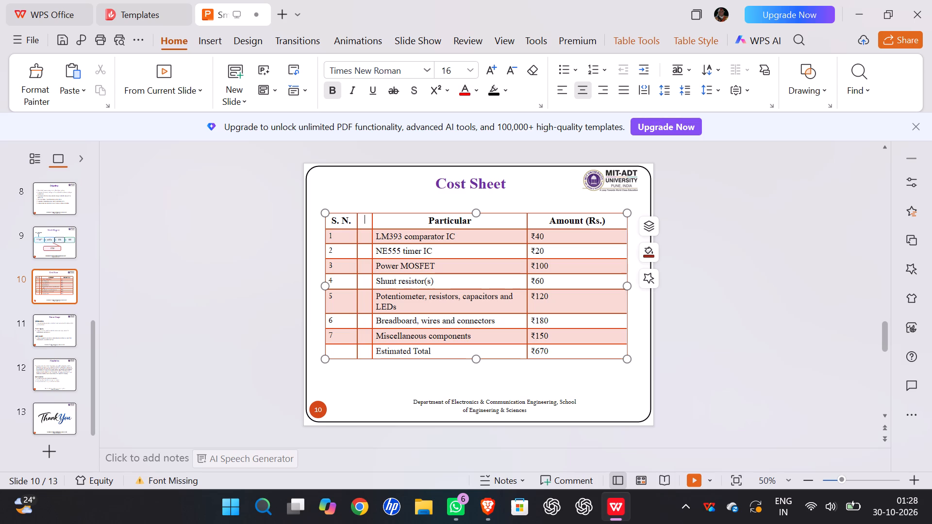
Narrow the emptied second column by moving its two borders closer together between S. N. and Particular.
drag(357, 262, 363, 265)
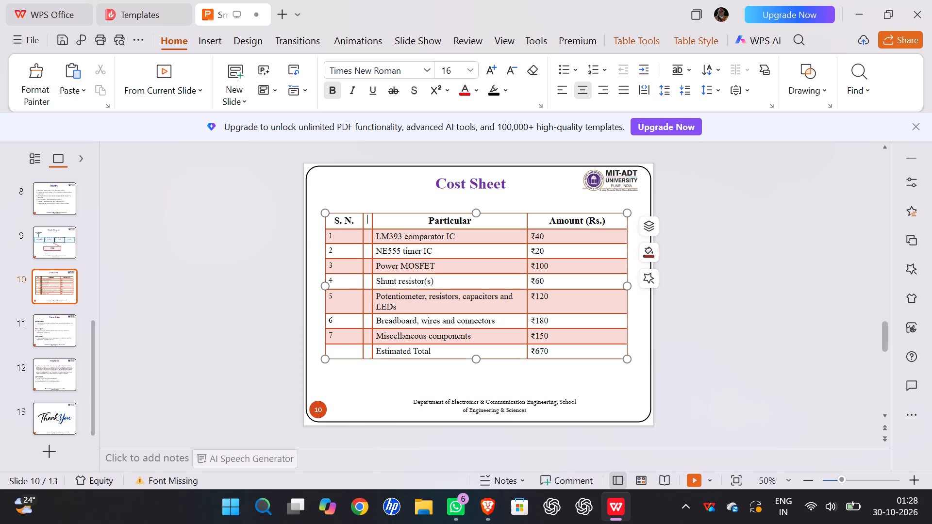
drag(374, 267, 370, 267)
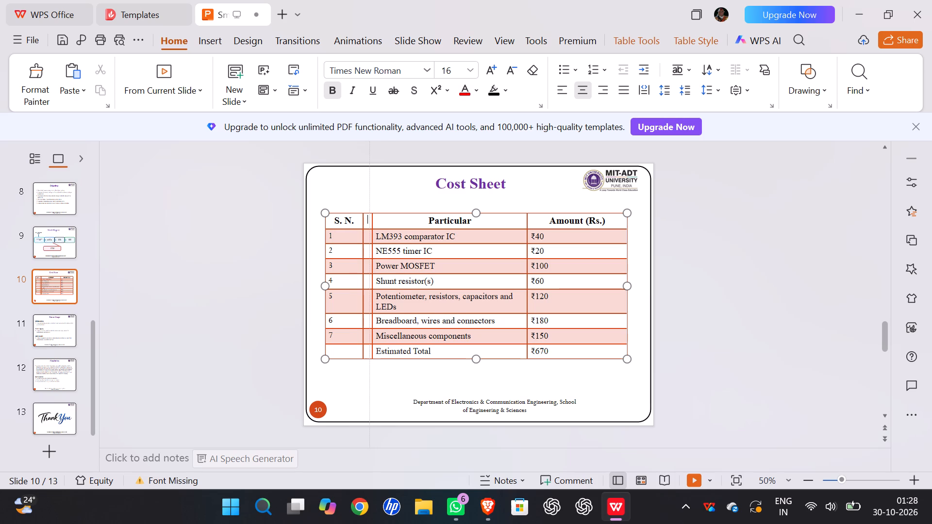
drag(370, 267, 369, 267)
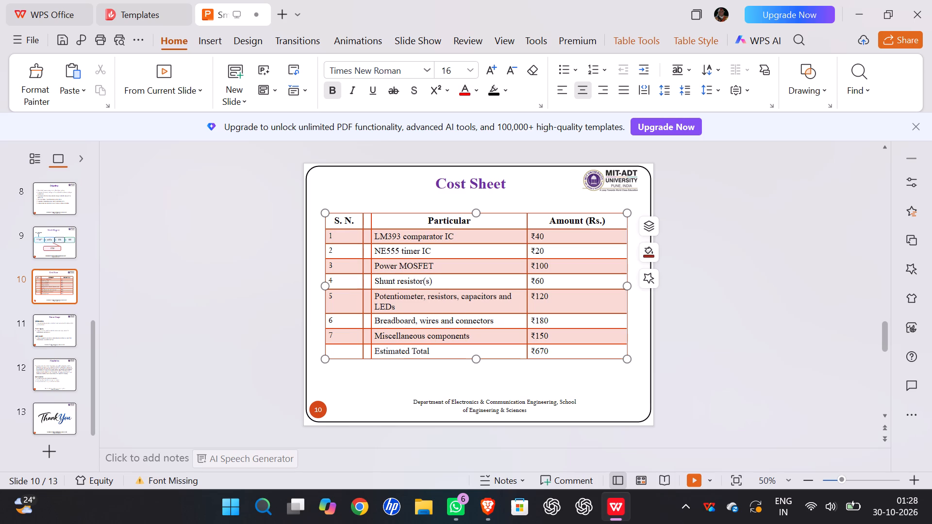
click(371, 264)
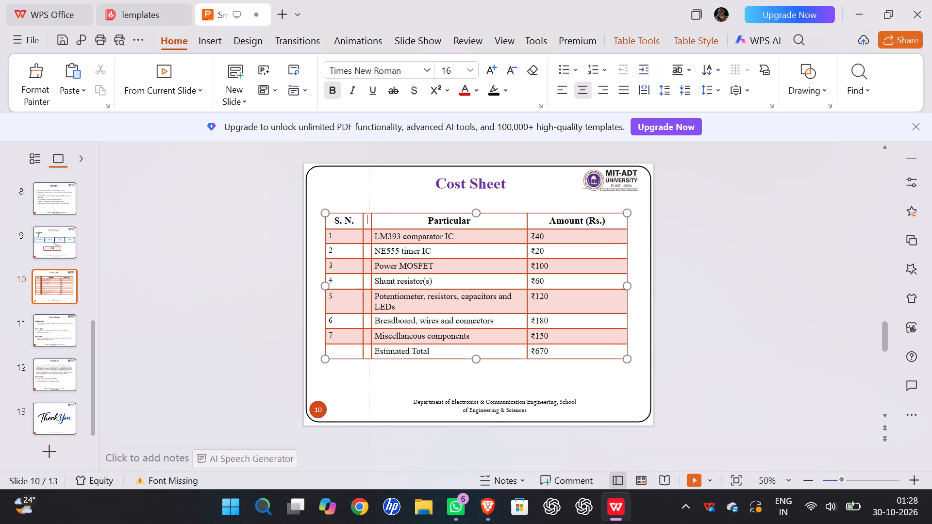
click(372, 263)
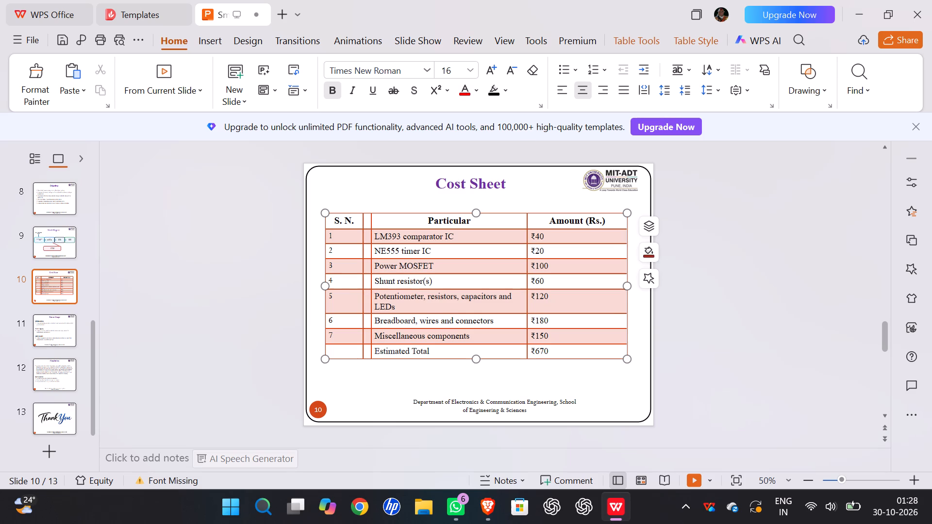
Play the slide show from the first slide and review the title and Contents slides.
click(50, 377)
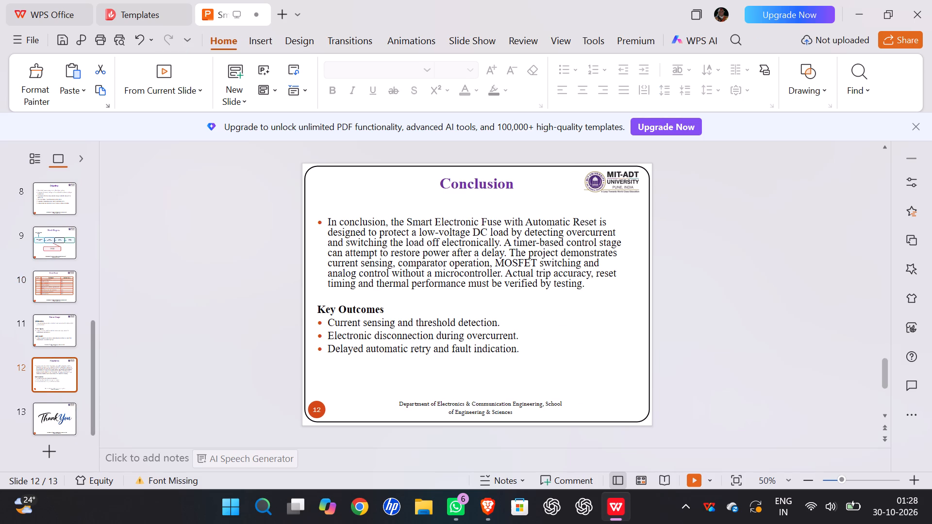
key(F6)
key(F5)
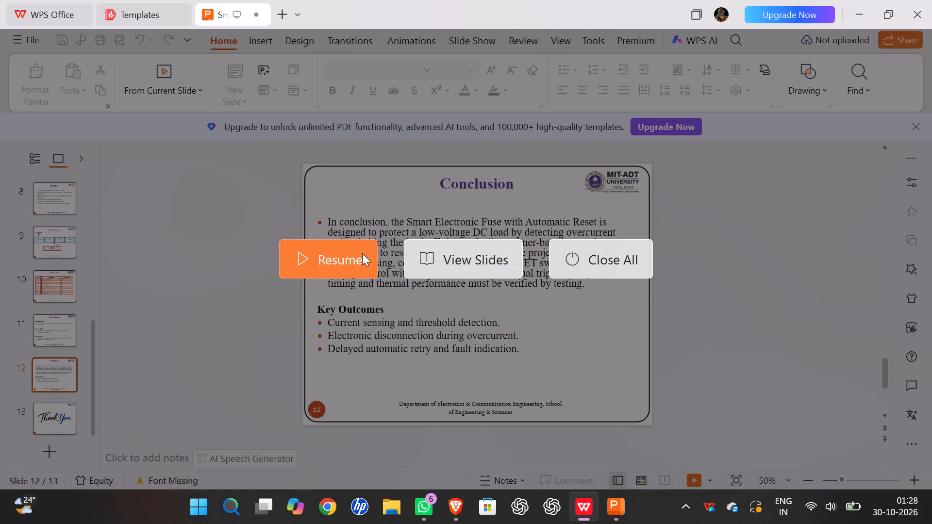
key(Escape)
click(312, 269)
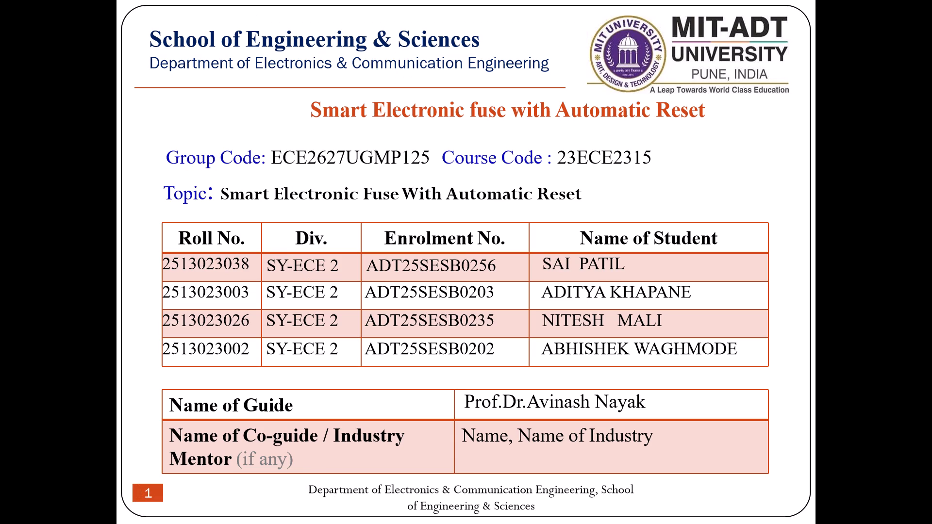
key(Right)
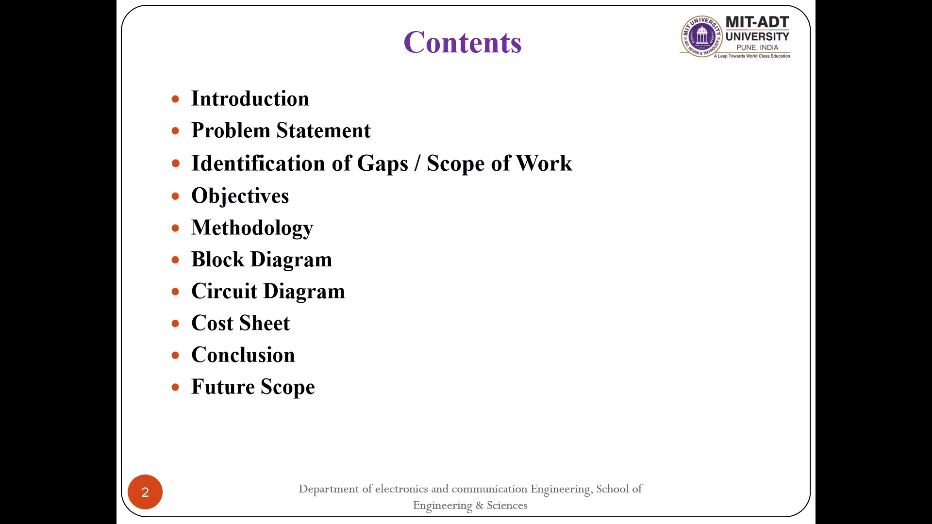
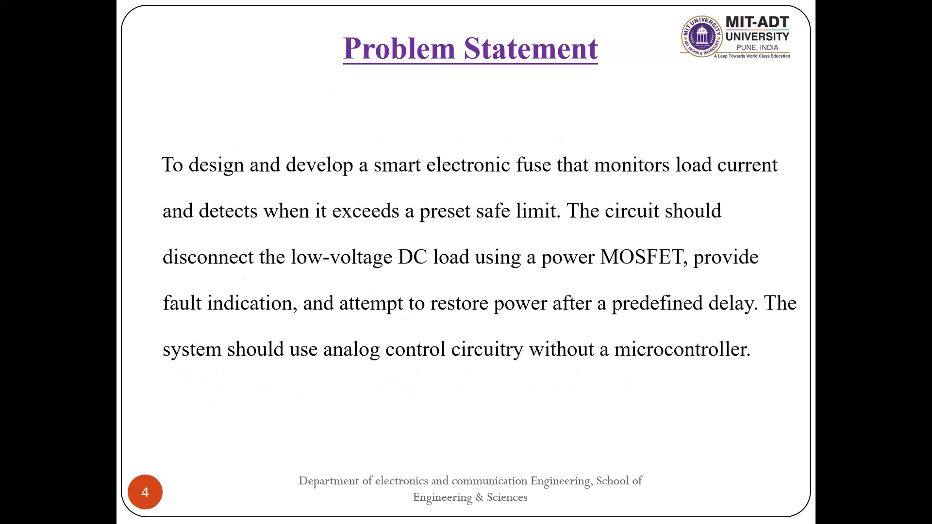
Review the slide show from the Problem Statement slide through Justification, Methodology and Future Scope to the end of the presentation.
key(Right)
key(Right)
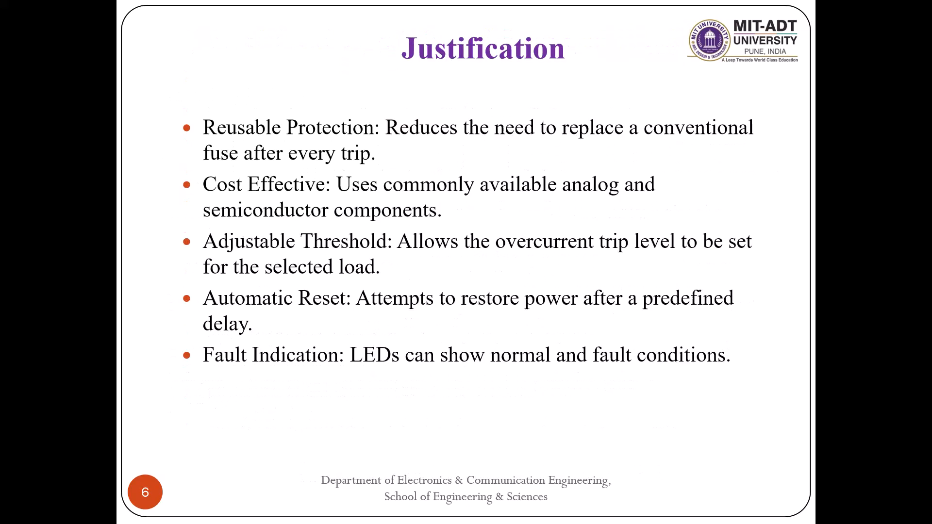
key(Right)
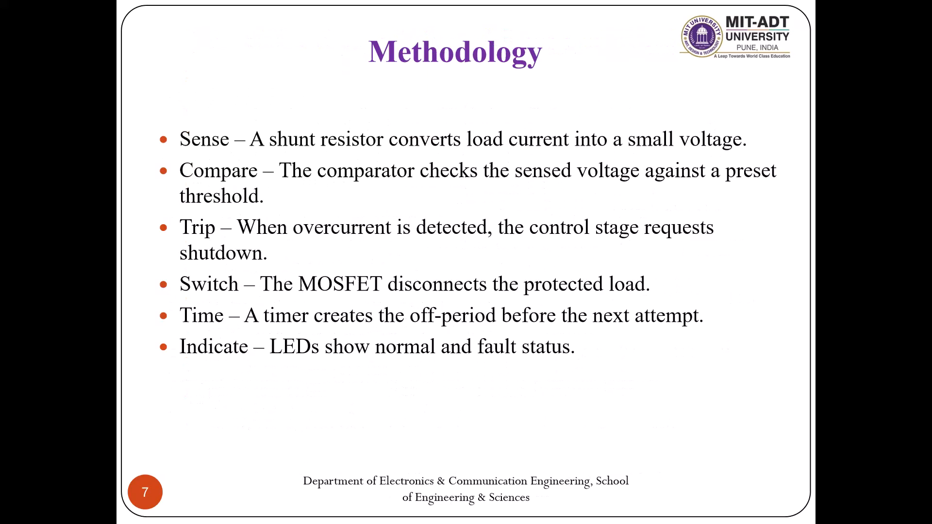
key(Right)
key(Right)
key(Right)
key(Right)
key(Right)
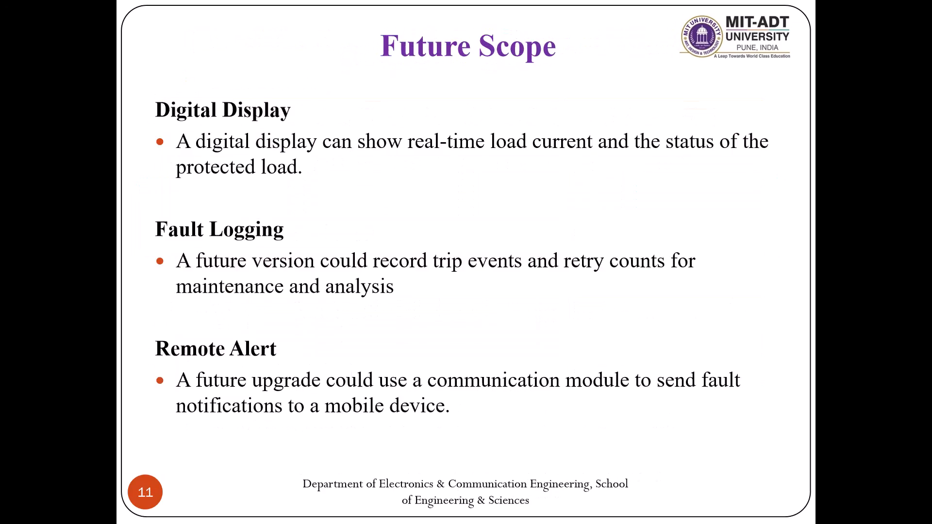
key(Right)
key(Right)
key(Right)
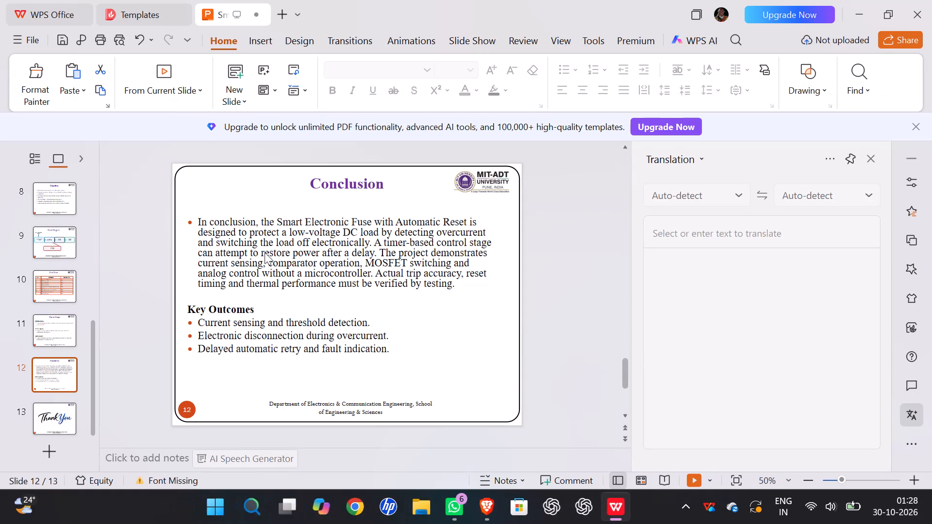
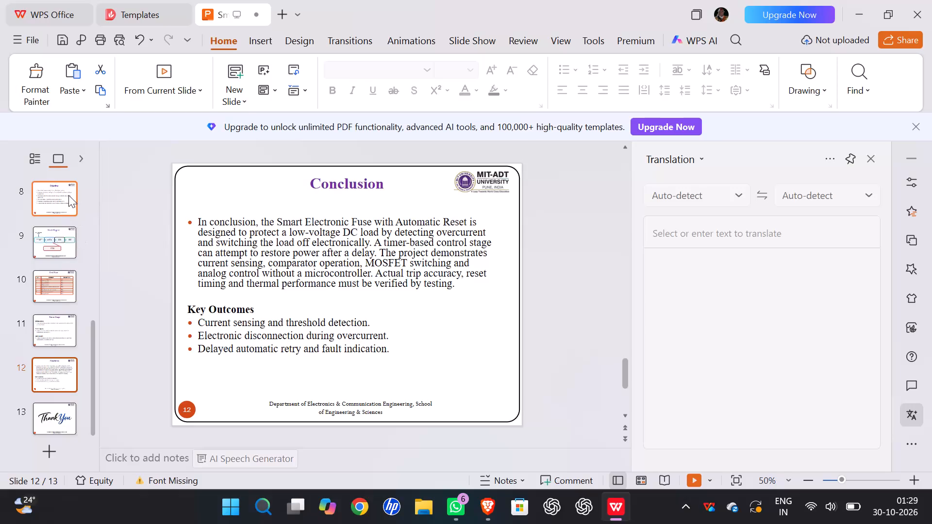
Return to the Introduction slide (slide 3) and close the Translation pane to make room for editing.
click(68, 195)
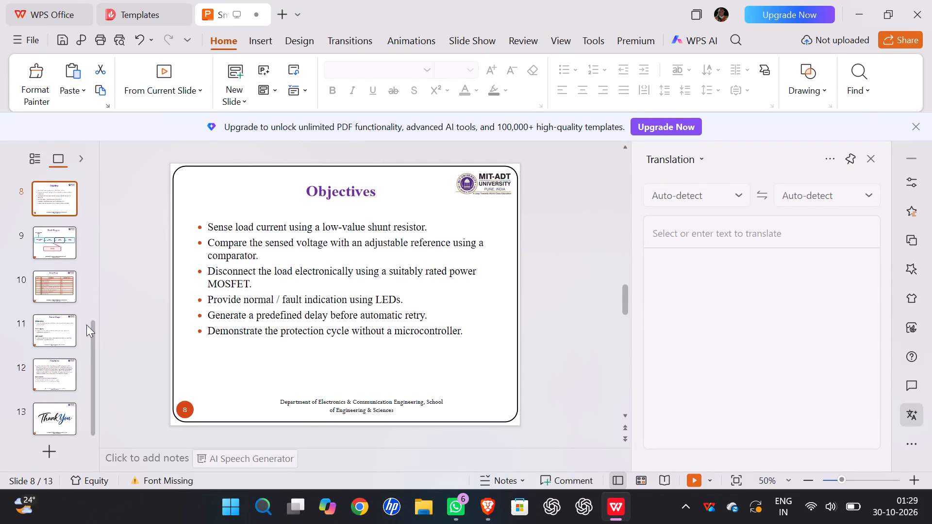
drag(94, 338, 114, 180)
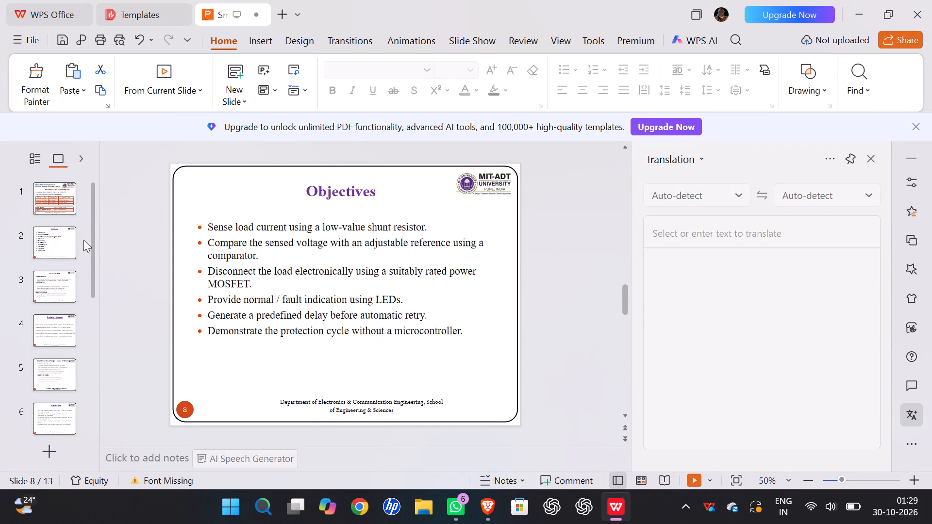
click(52, 296)
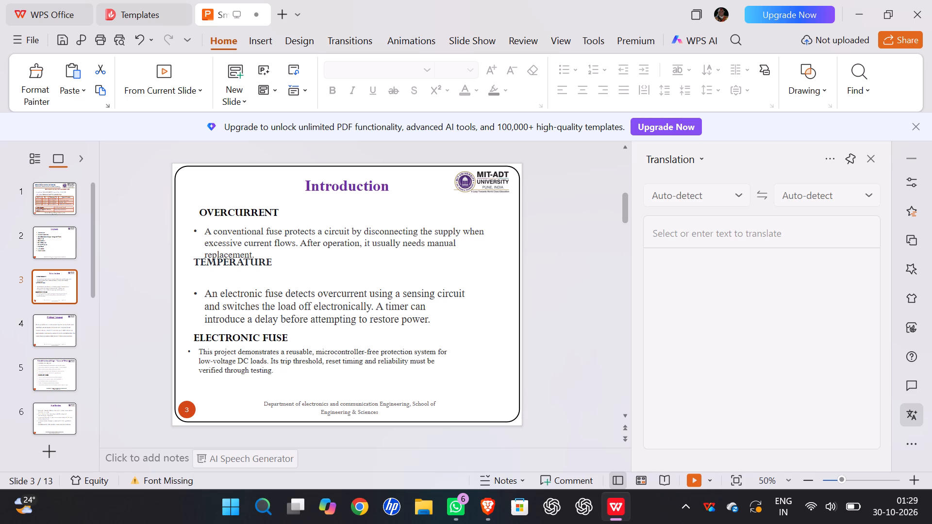
click(870, 159)
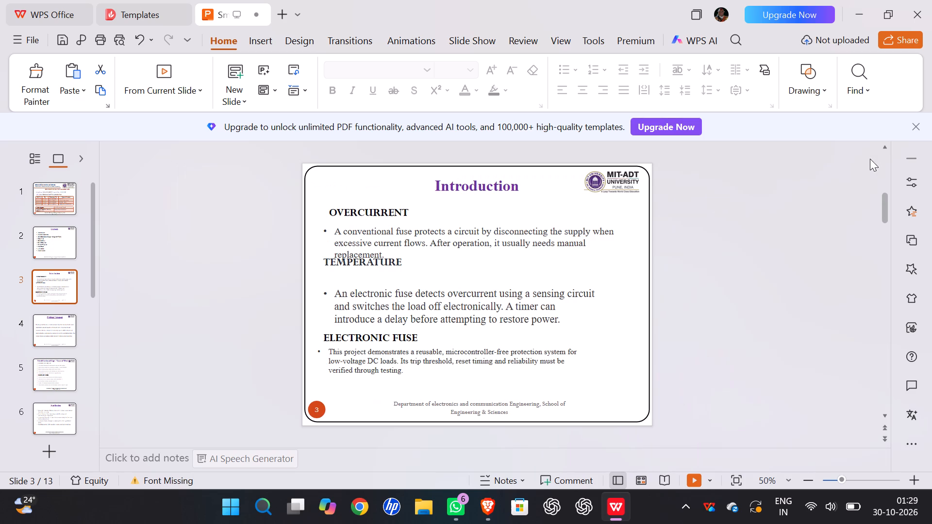
Add an empty unbulleted line after the conventional fuse paragraph under OVERCURRENT.
click(387, 257)
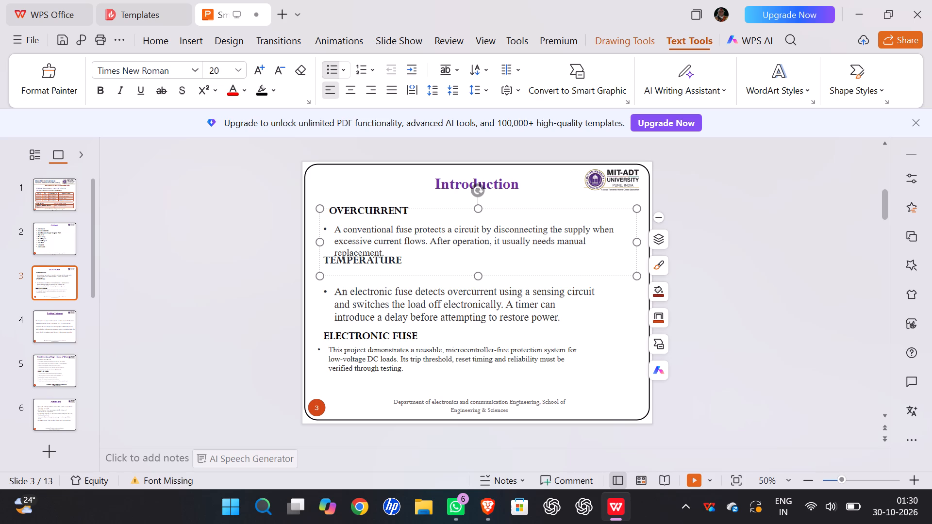
key(Return)
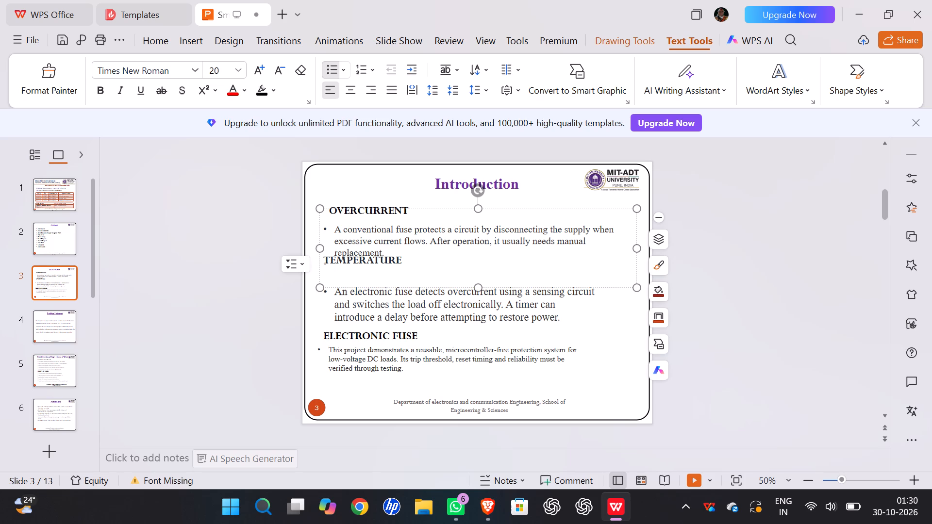
key(BackSpace)
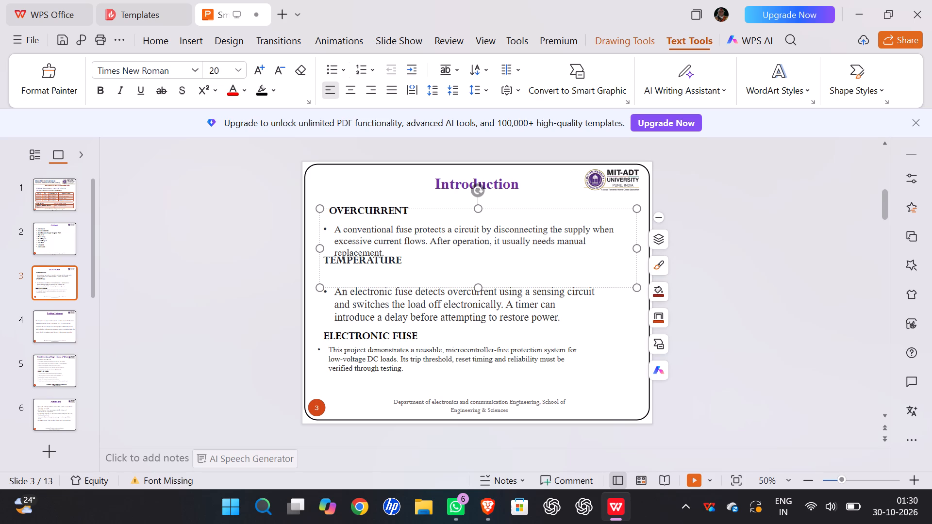
click(562, 201)
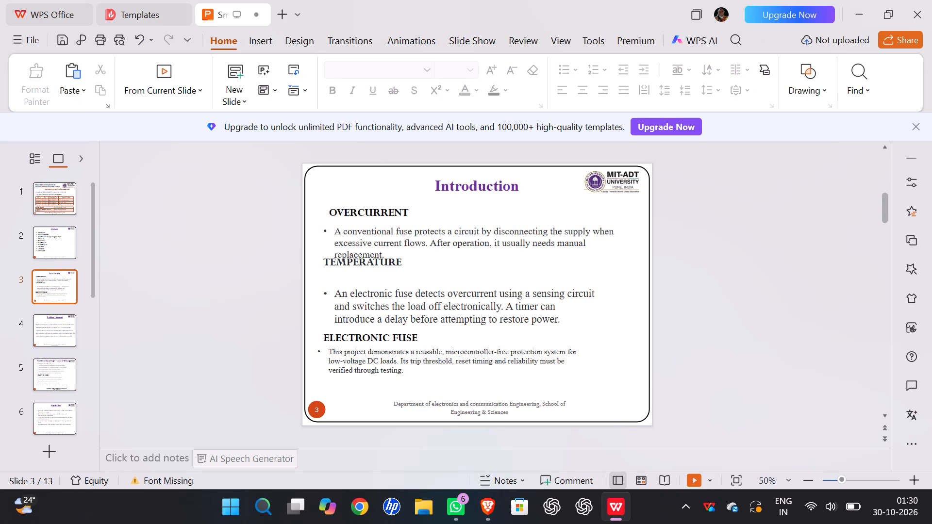
click(393, 264)
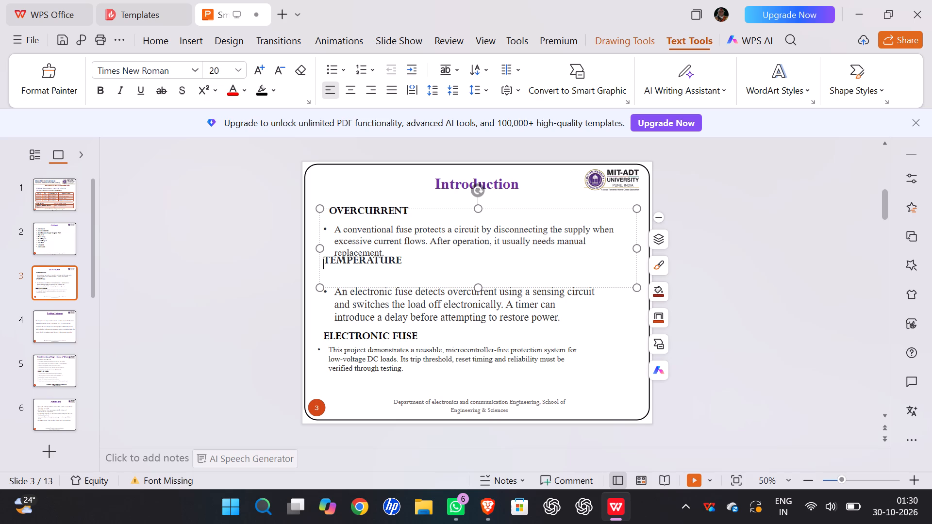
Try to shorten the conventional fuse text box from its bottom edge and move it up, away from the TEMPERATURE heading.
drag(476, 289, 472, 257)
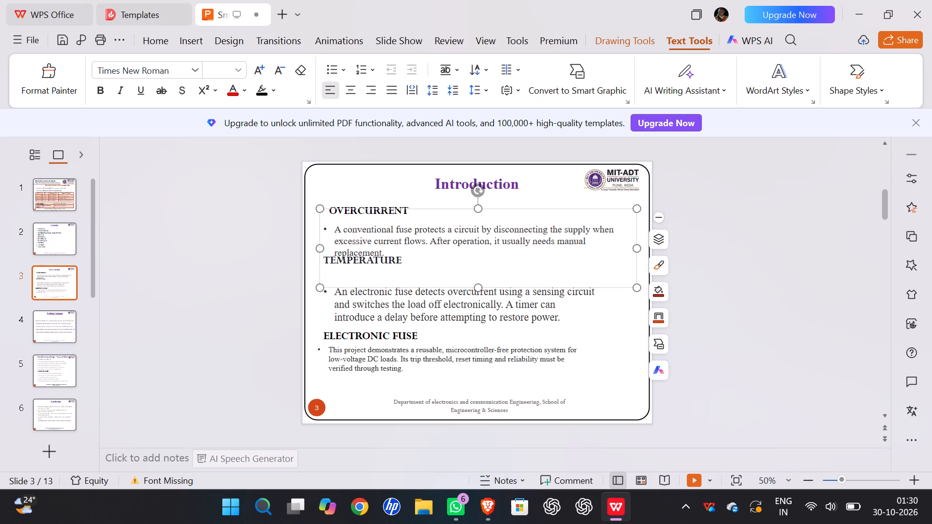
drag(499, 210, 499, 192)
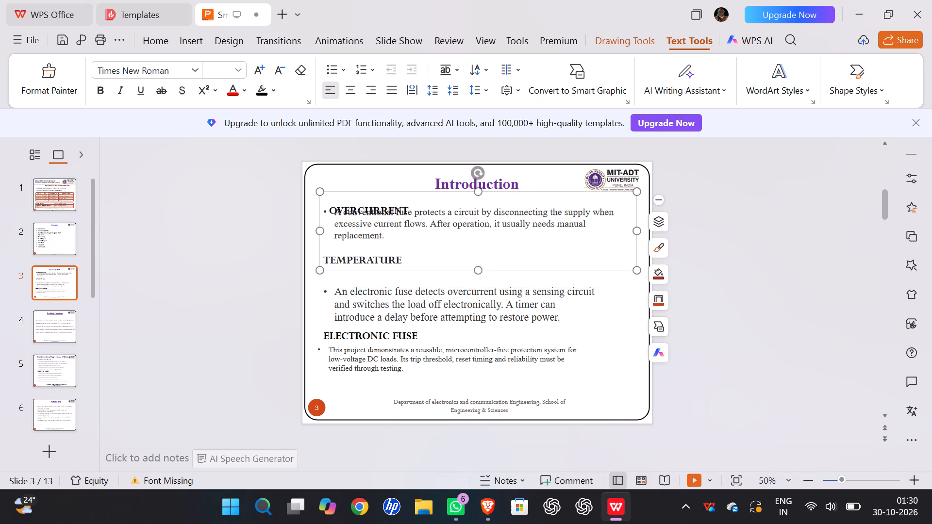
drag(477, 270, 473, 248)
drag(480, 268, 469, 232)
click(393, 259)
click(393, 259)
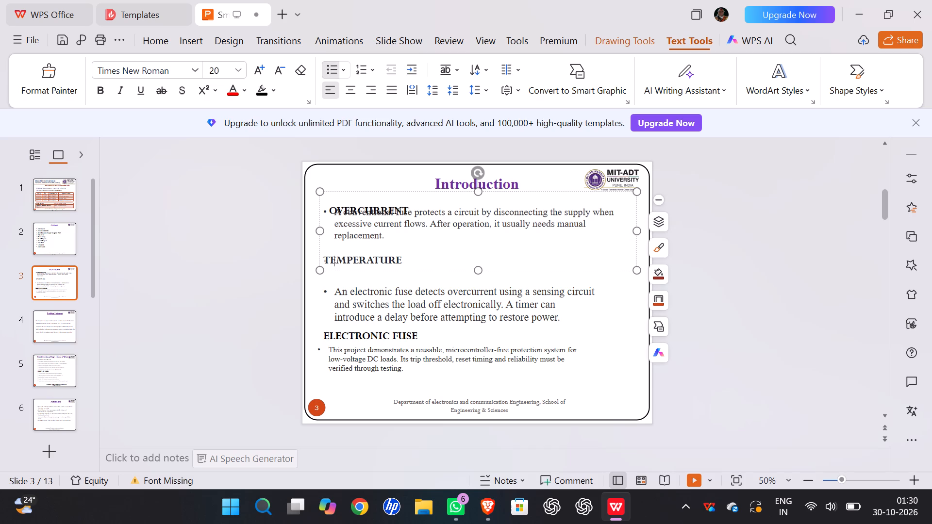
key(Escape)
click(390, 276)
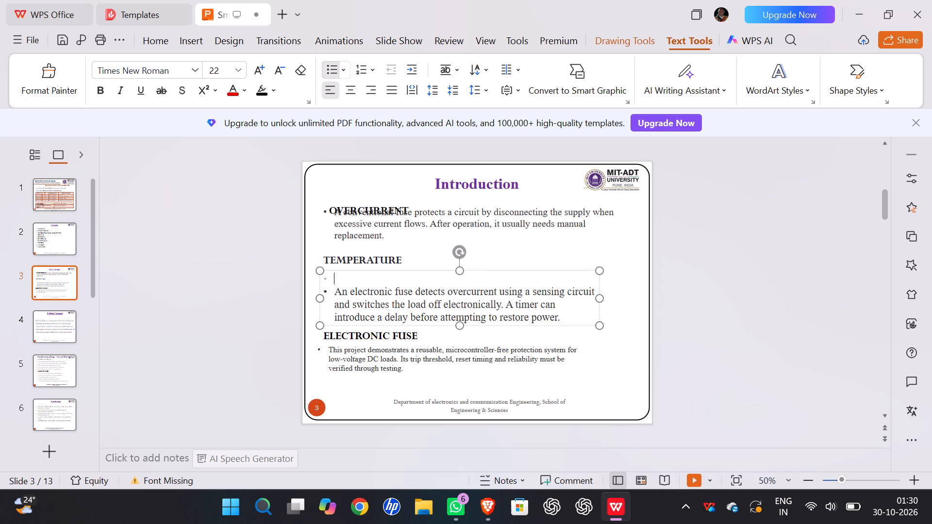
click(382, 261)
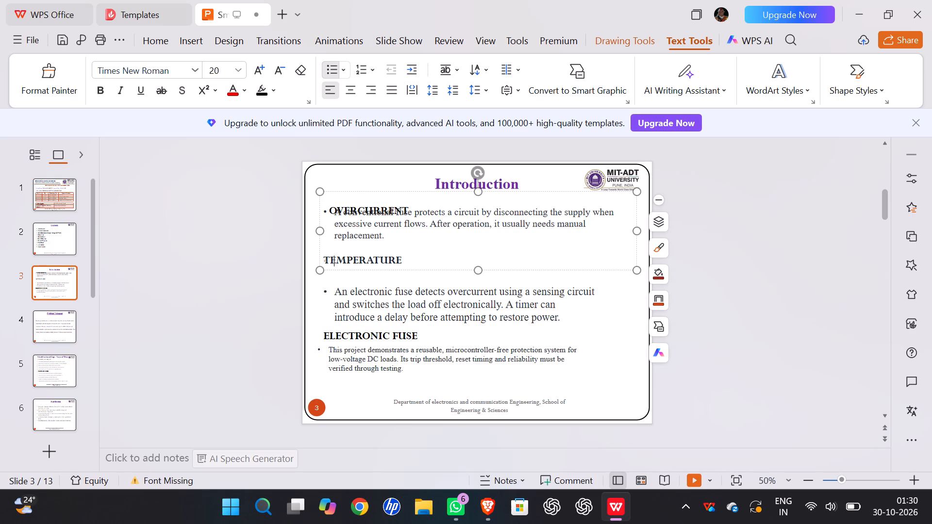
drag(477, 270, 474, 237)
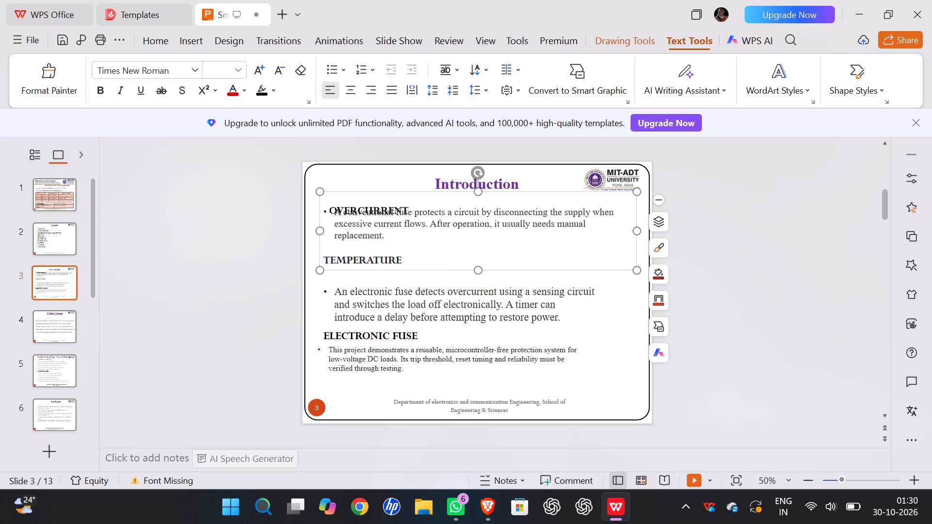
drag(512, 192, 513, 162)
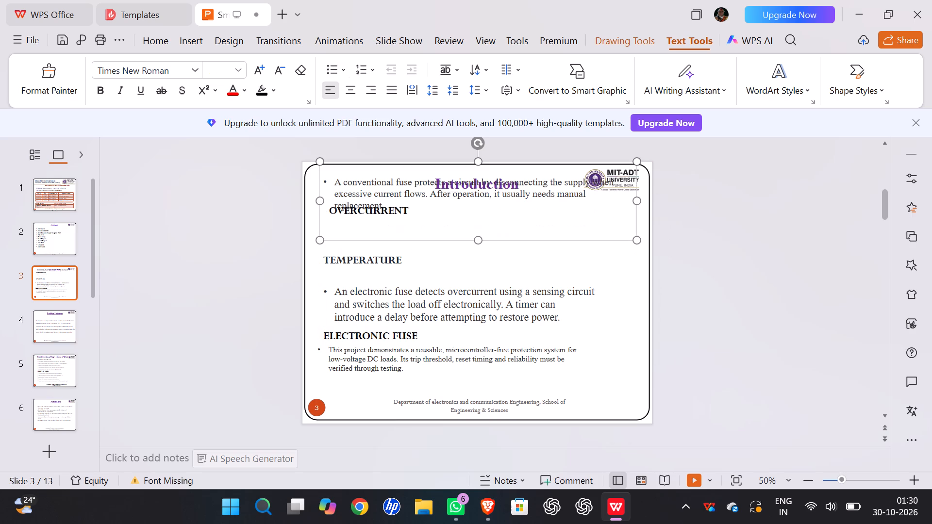
Shift the TEMPERATURE heading slightly right so it roughly lines up with the OVERCURRENT heading, keeping it left-aligned.
click(397, 260)
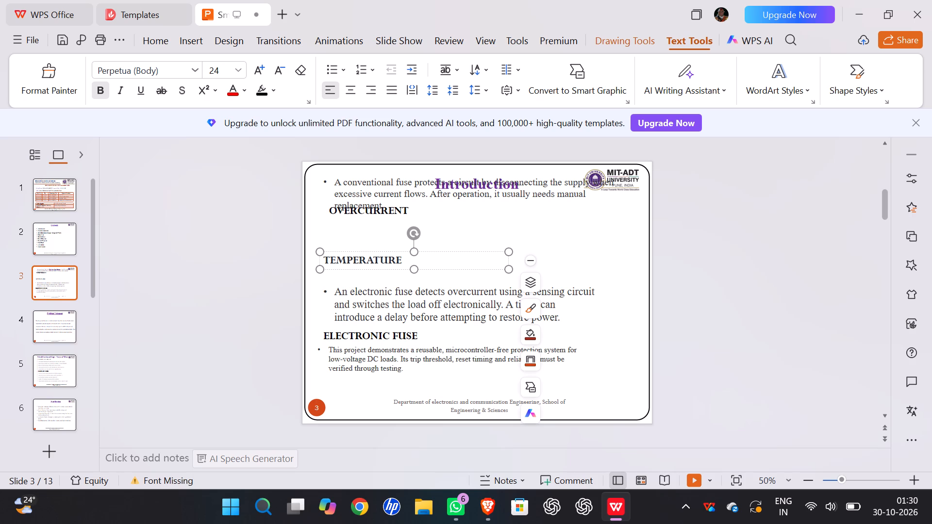
key(Down)
key(Down)
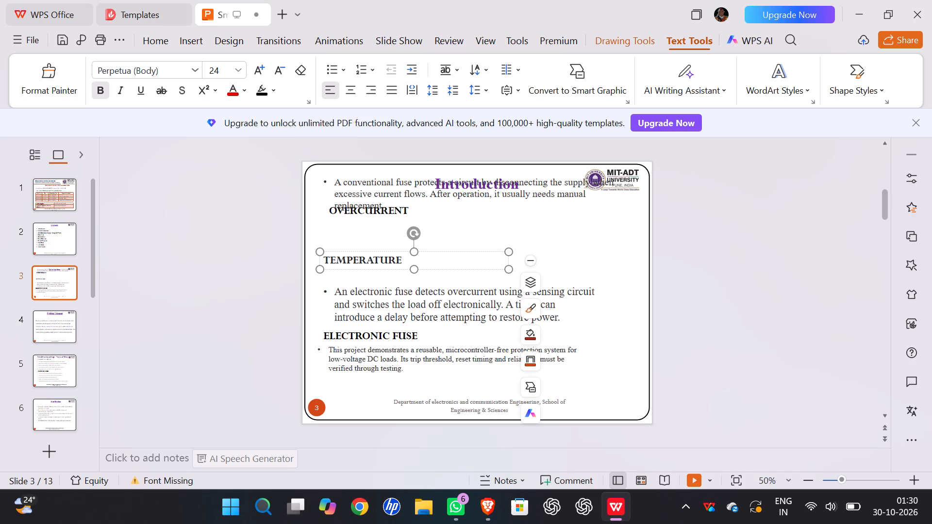
click(444, 251)
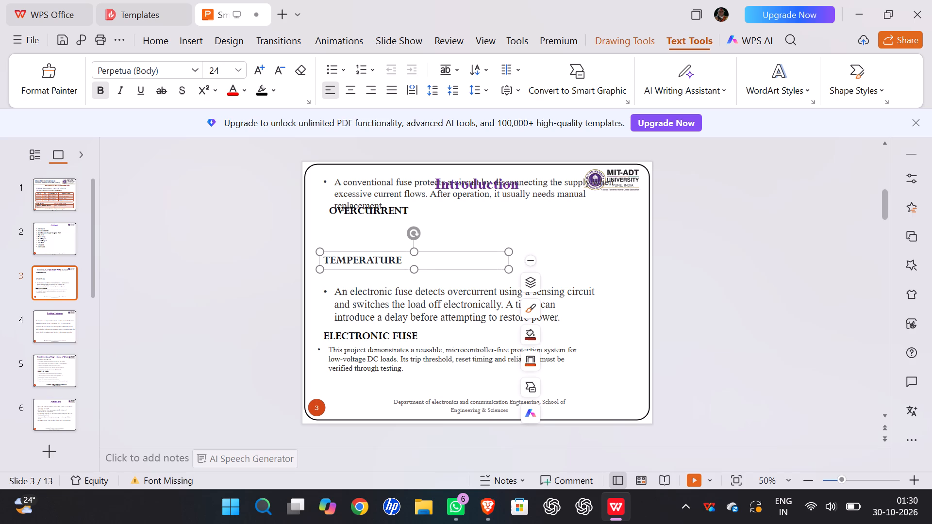
click(447, 257)
click(465, 258)
drag(487, 251, 492, 251)
drag(492, 251, 495, 251)
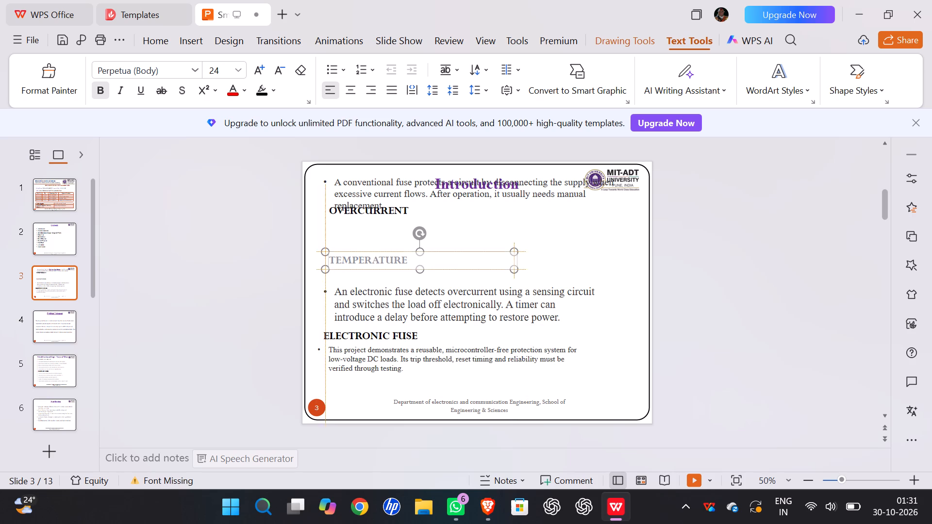
drag(495, 251, 496, 252)
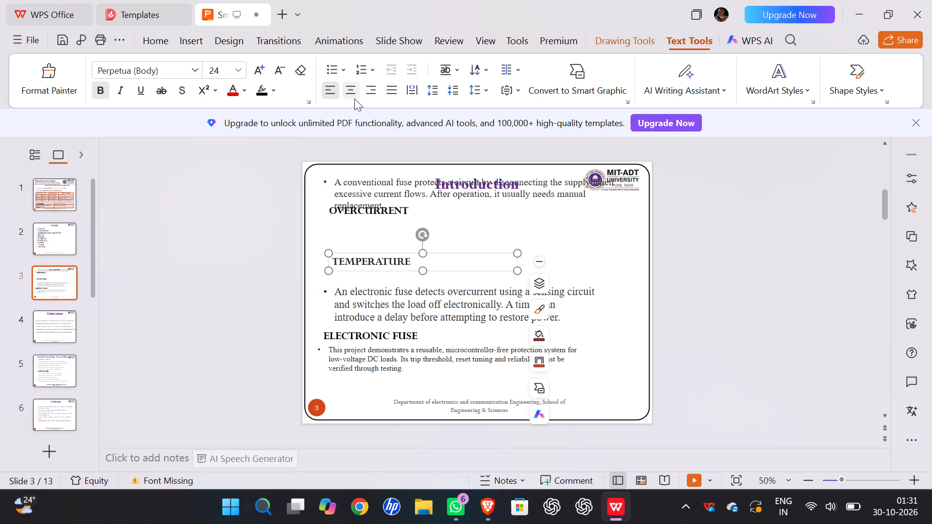
click(335, 96)
Move the conventional fuse paragraph down so it sits between the OVERCURRENT and TEMPERATURE headings without overlapping either.
click(357, 197)
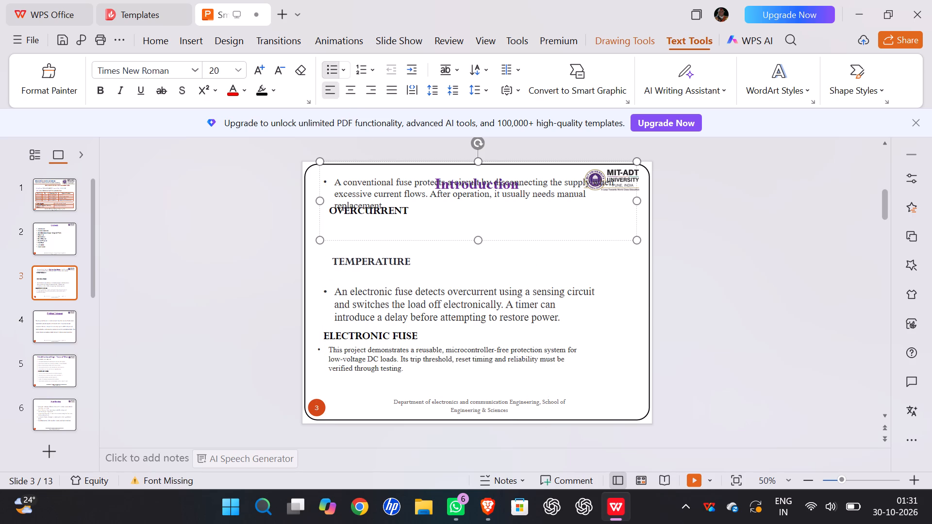
drag(374, 162, 374, 174)
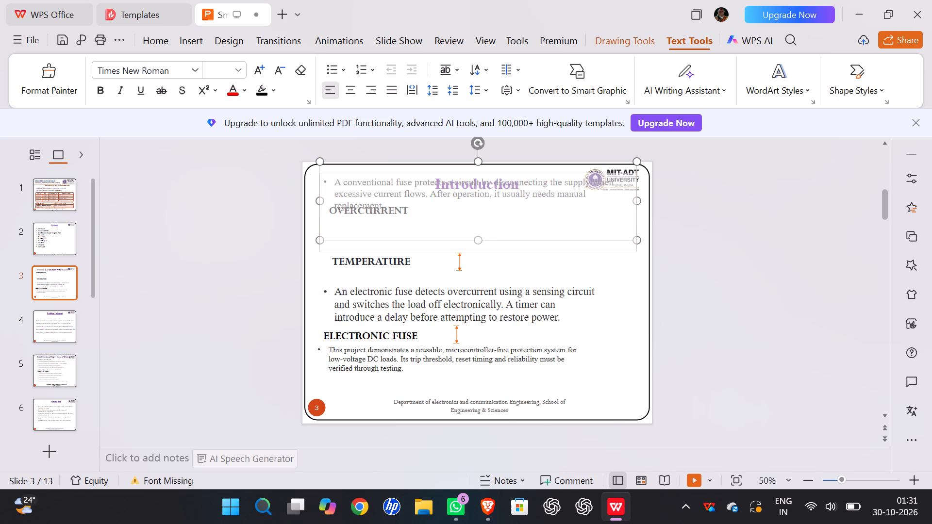
drag(374, 174, 375, 193)
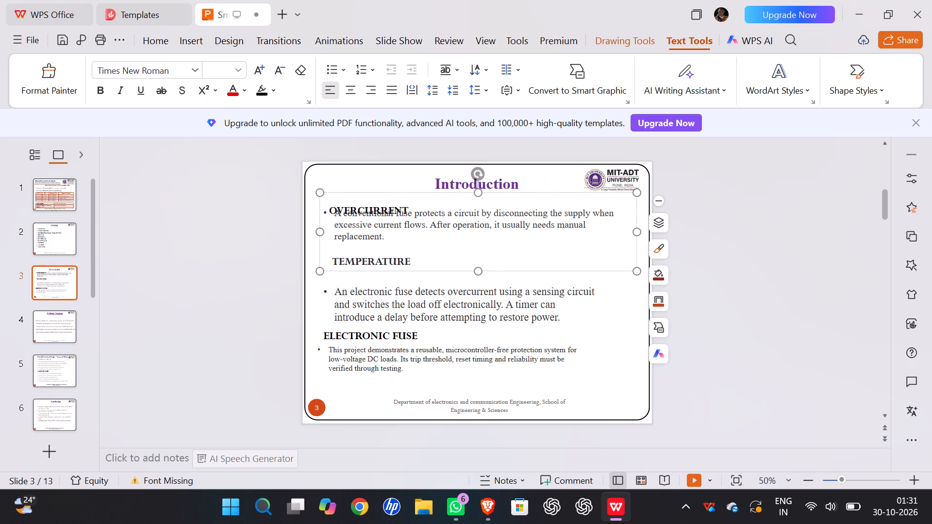
key(Down)
key(Down)
key(Down)
key(Down)
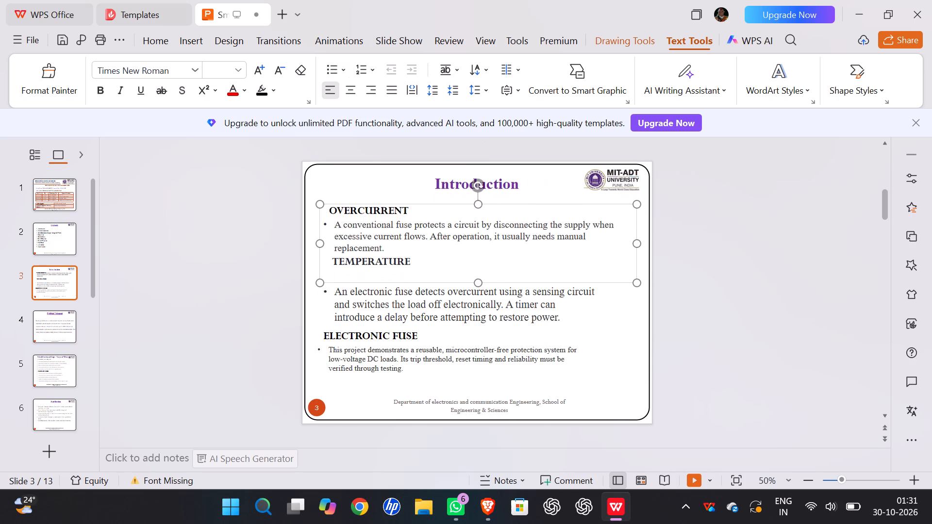
key(Left)
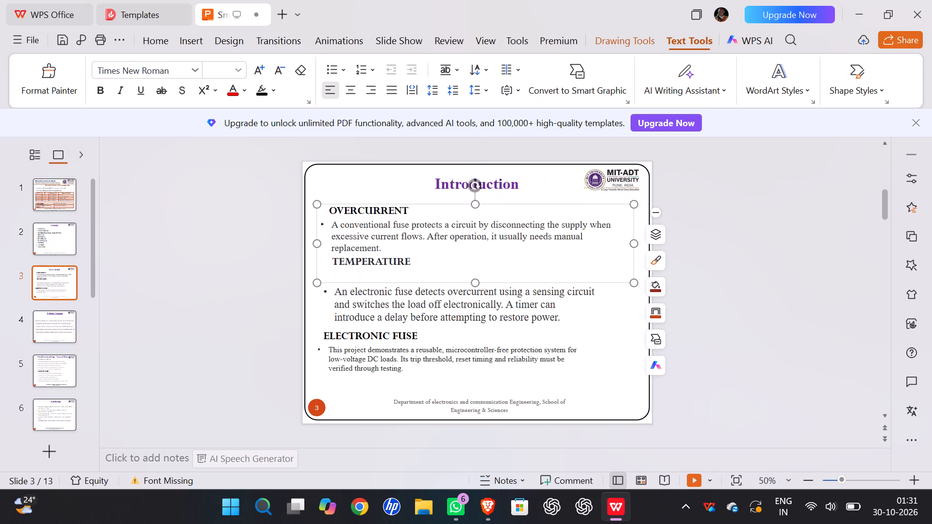
key(Right)
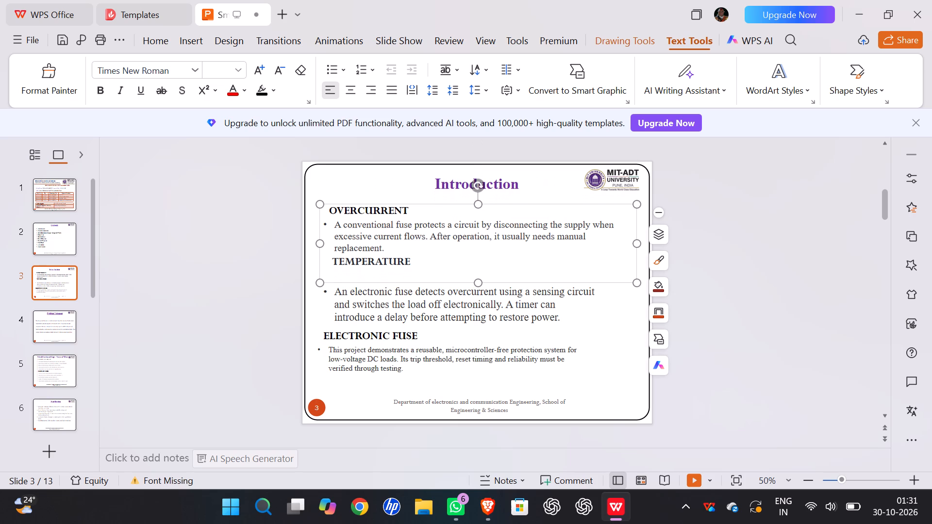
Move the paragraph about the electronic fuse detecting overcurrent slightly up, closer beneath the TEMPERATURE heading.
click(362, 352)
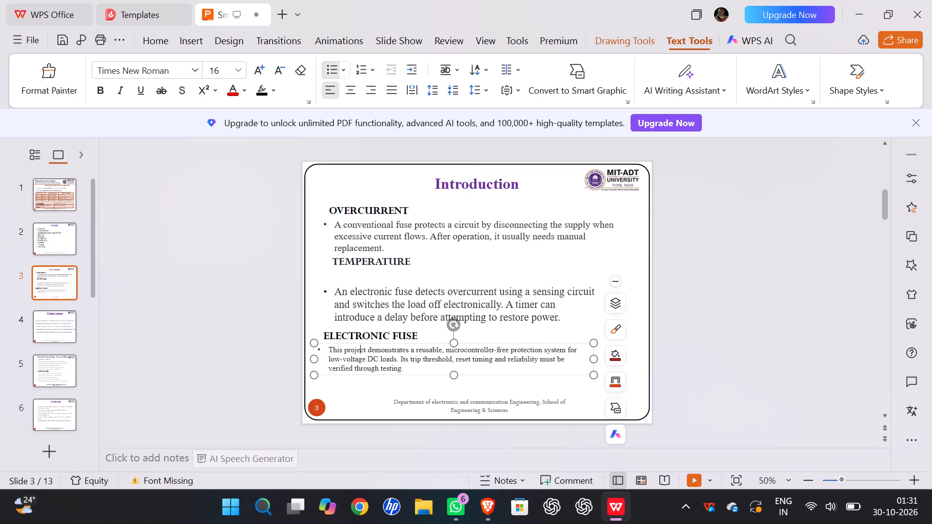
click(348, 308)
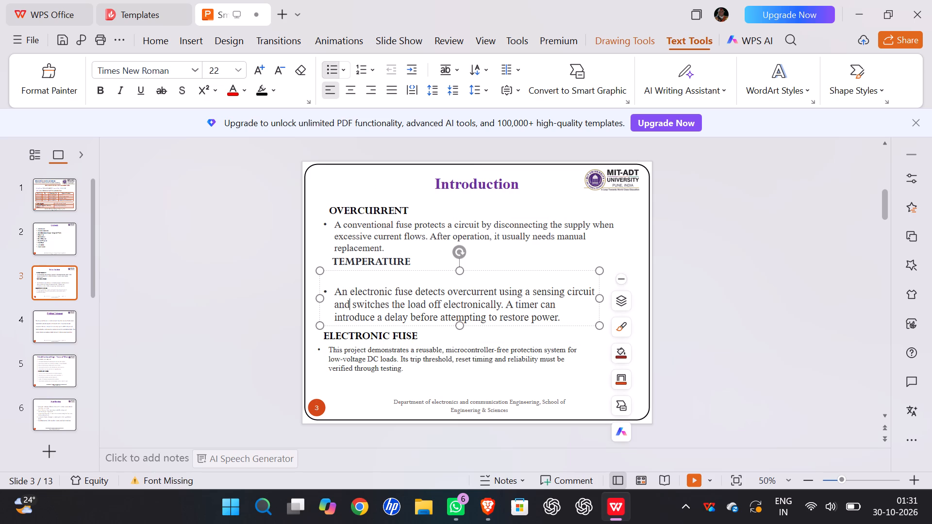
drag(364, 271, 365, 262)
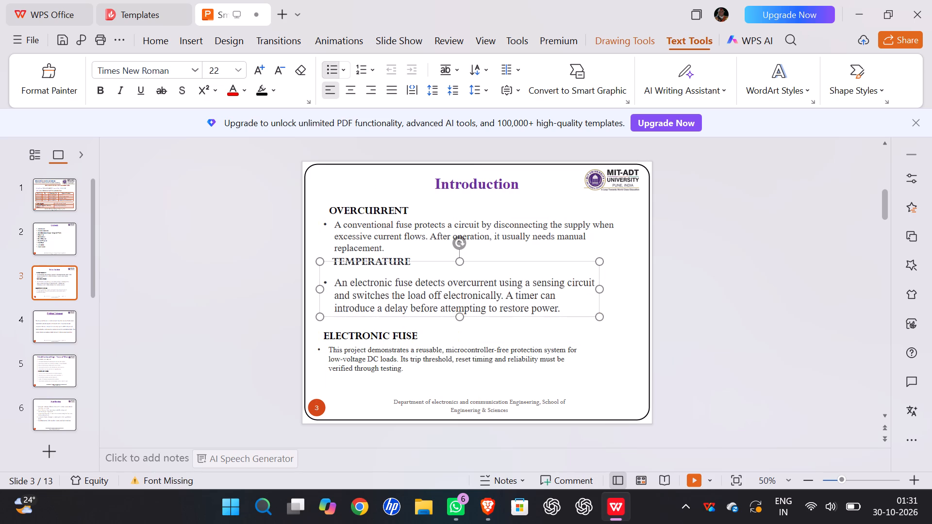
click(252, 308)
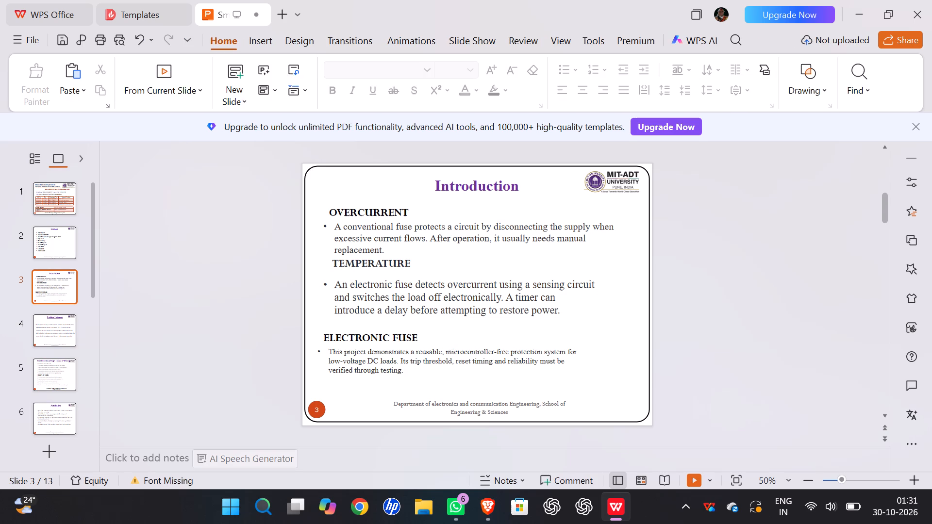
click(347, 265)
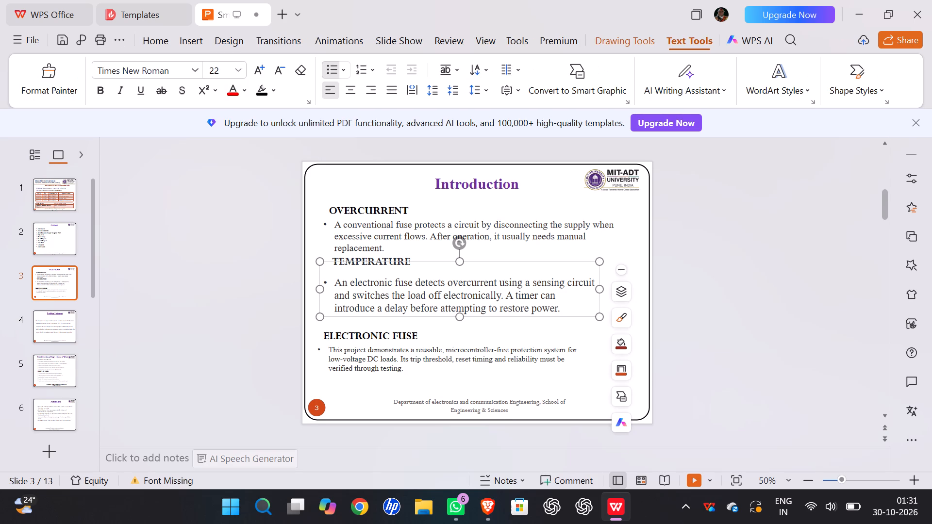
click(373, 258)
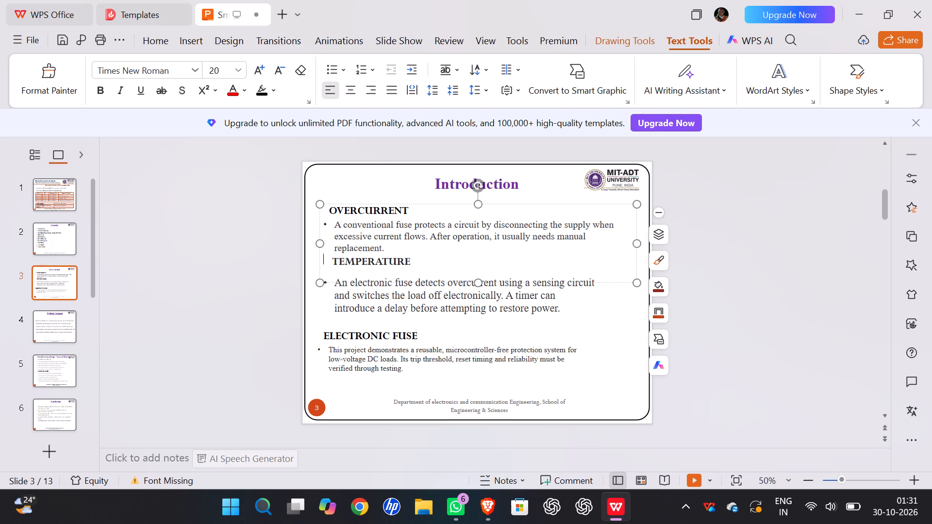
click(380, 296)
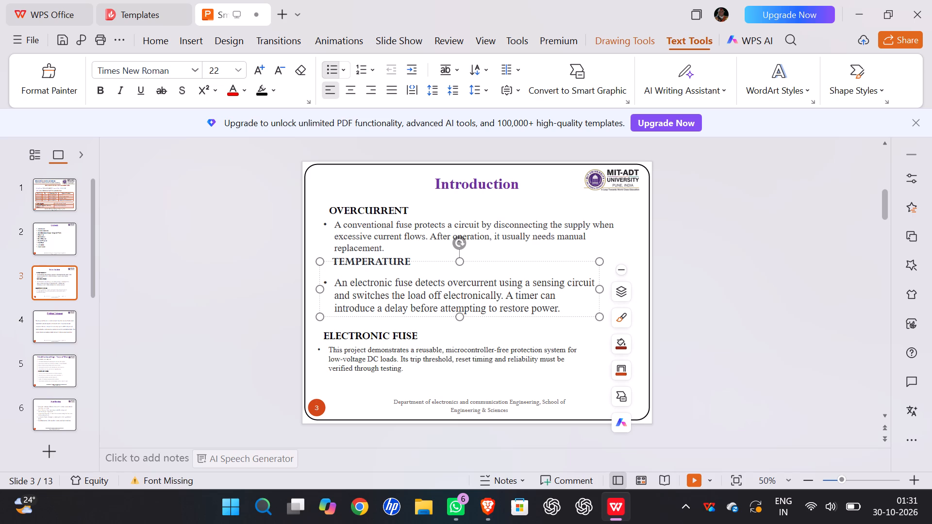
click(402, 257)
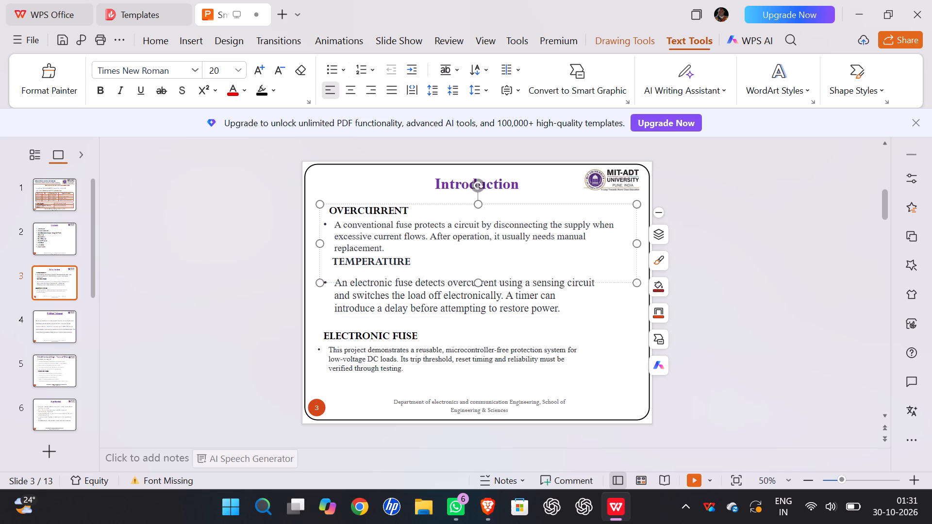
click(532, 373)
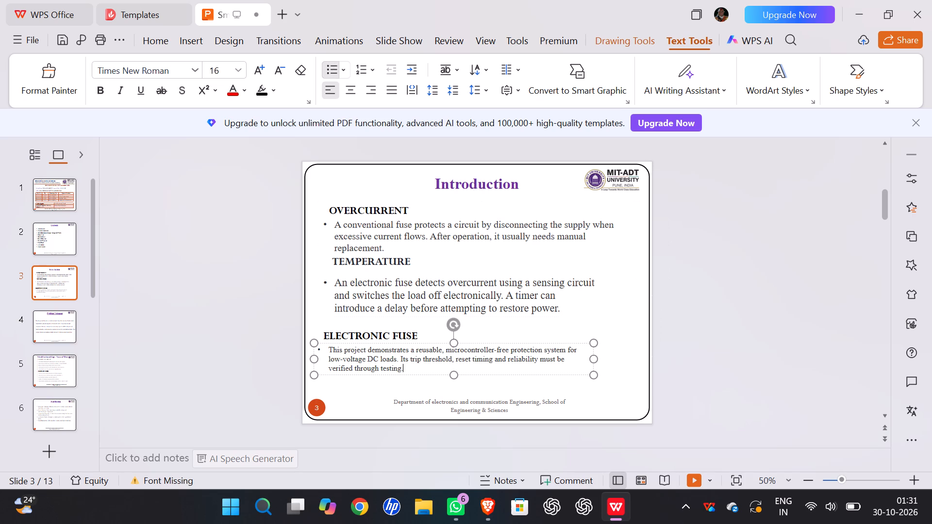
Move the conventional fuse paragraph slightly up, closer beneath the OVERCURRENT heading.
click(383, 208)
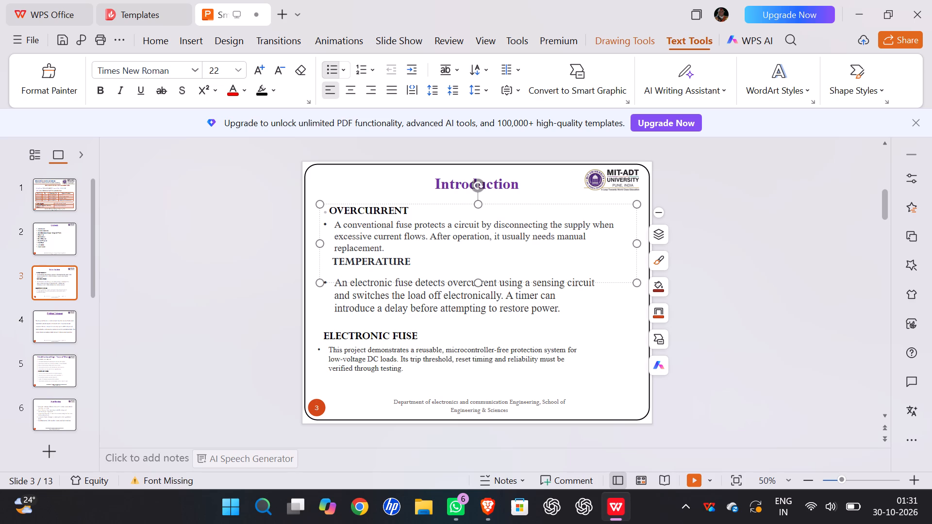
drag(490, 202, 490, 197)
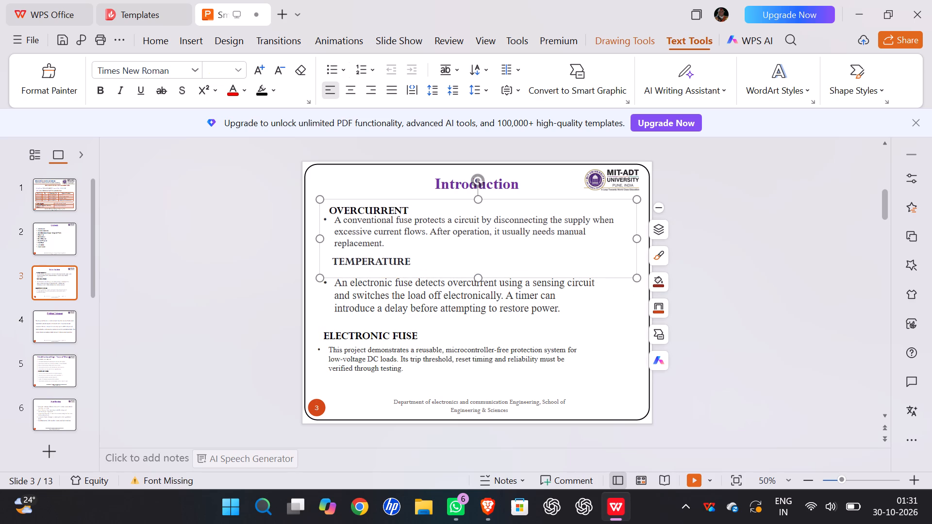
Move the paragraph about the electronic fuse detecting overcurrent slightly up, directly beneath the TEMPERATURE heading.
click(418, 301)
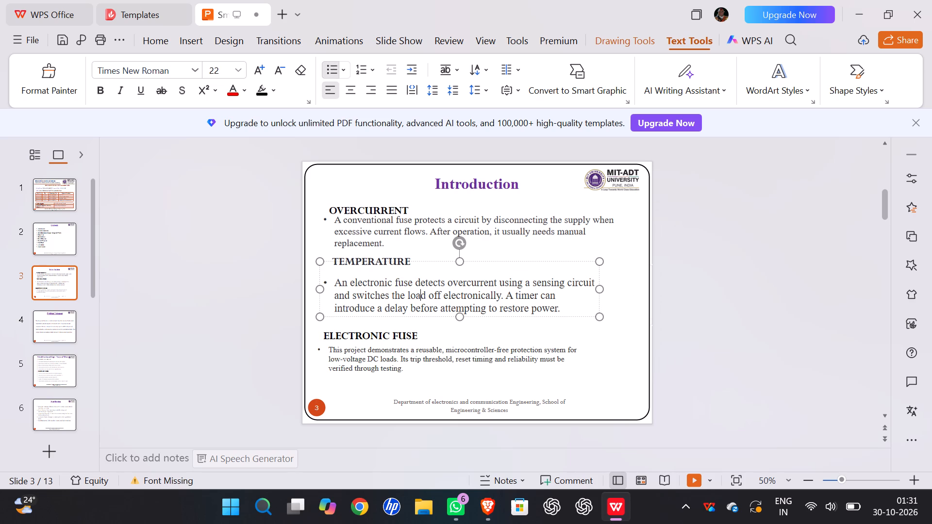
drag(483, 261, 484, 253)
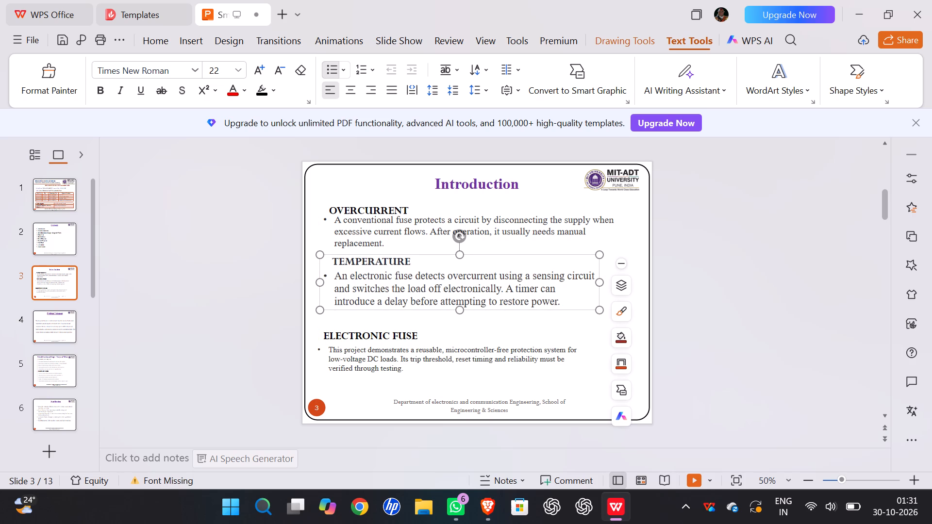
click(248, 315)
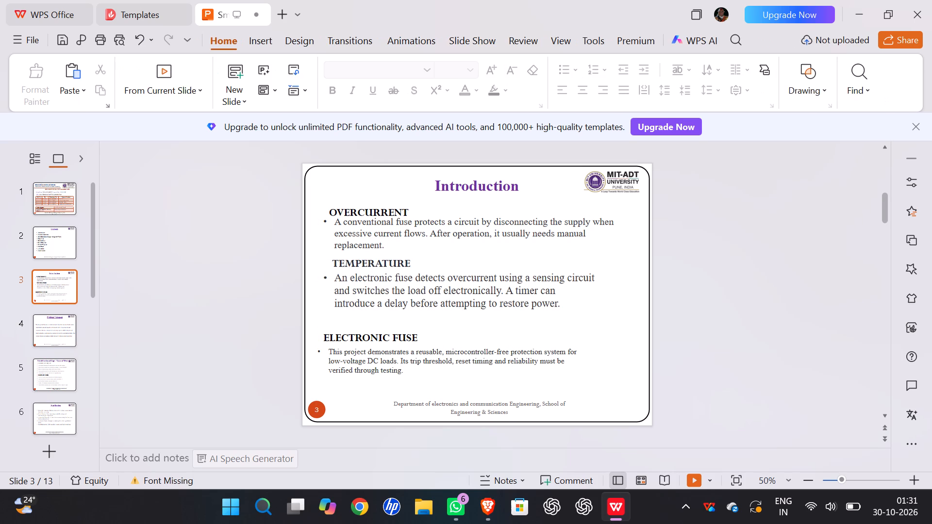
Nudge the conventional fuse paragraph slightly down so it clears the OVERCURRENT heading.
click(441, 218)
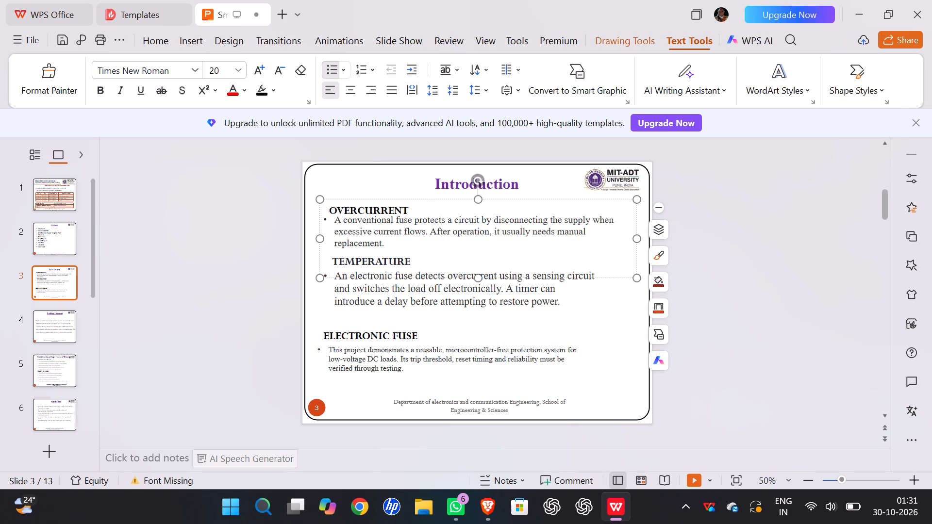
click(444, 198)
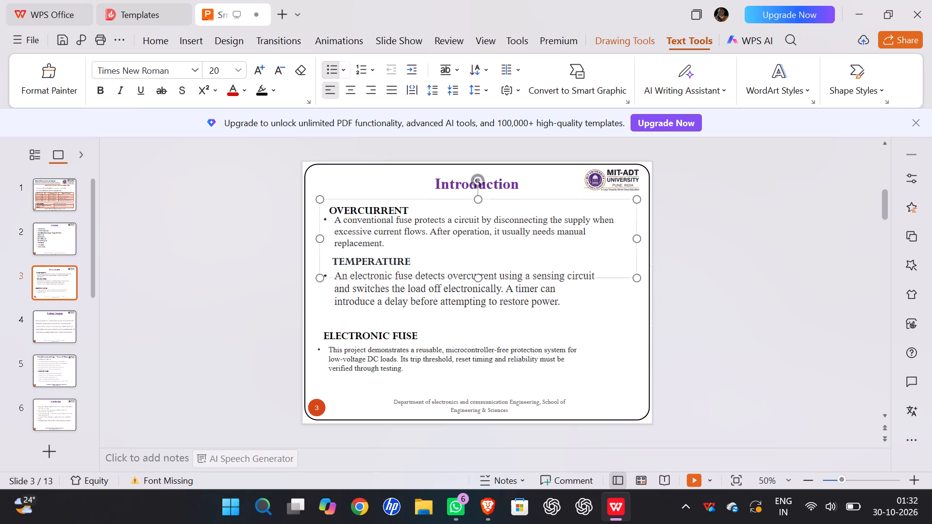
key(Down)
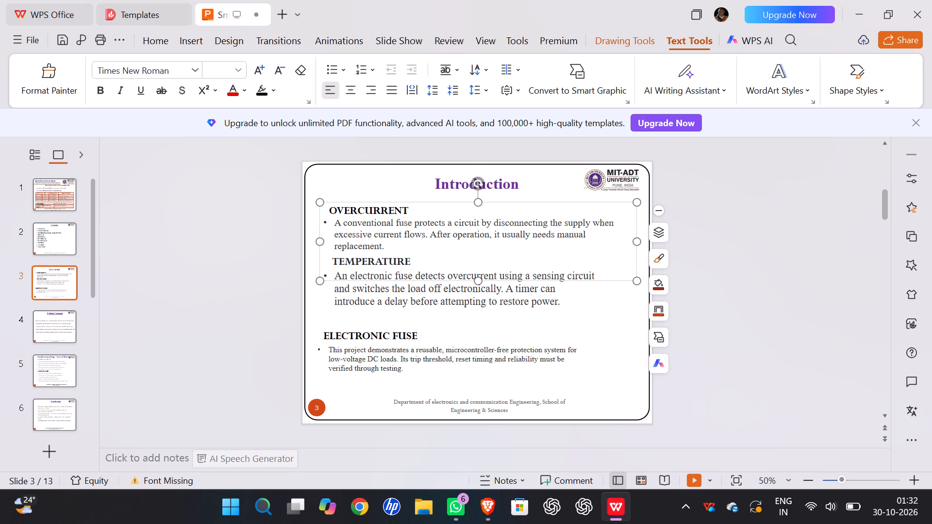
click(242, 258)
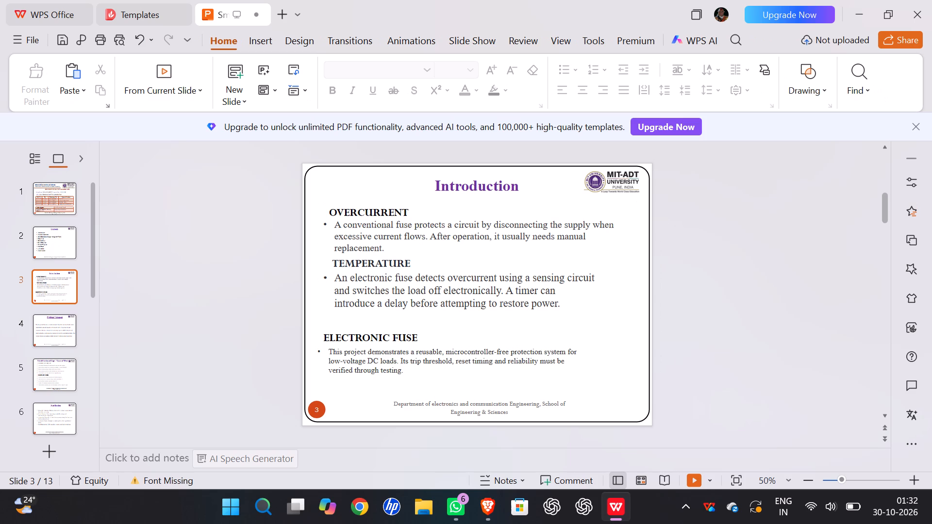
Nudge the paragraph about the electronic fuse detecting overcurrent slightly down from the TEMPERATURE heading.
click(360, 264)
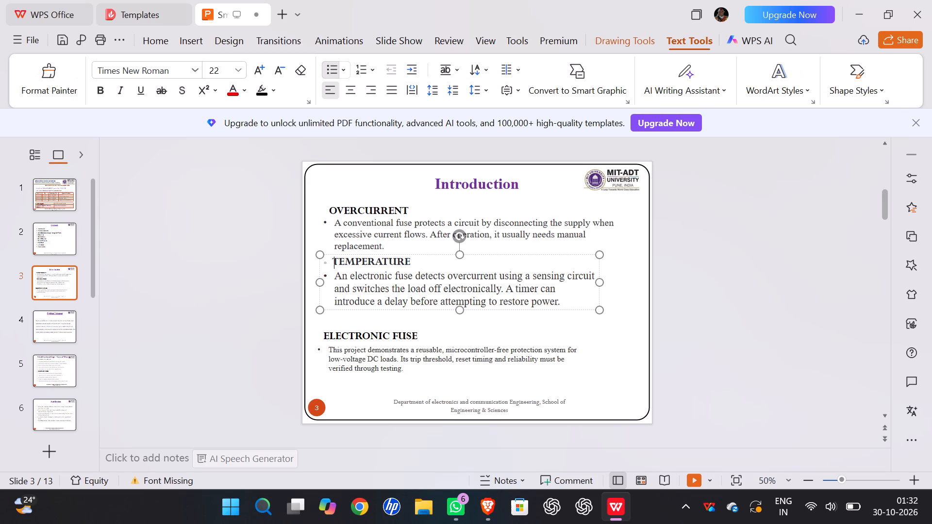
click(380, 261)
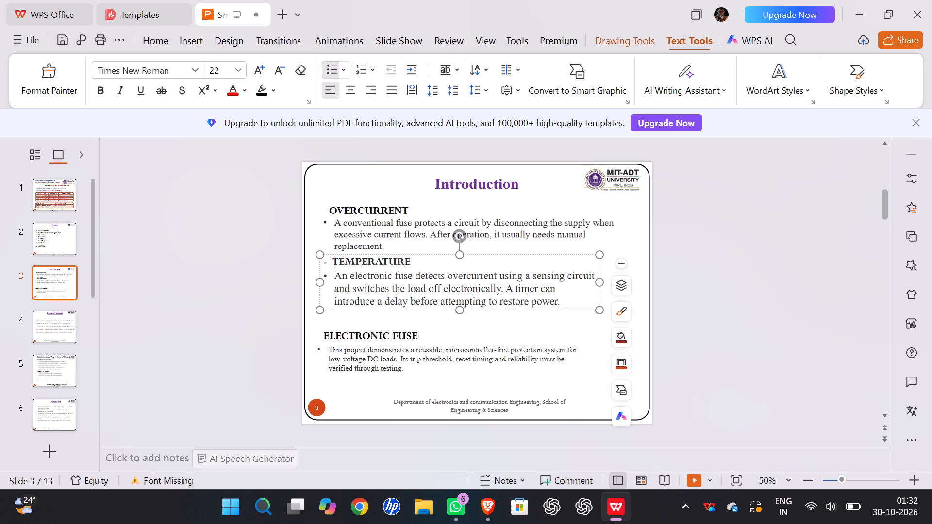
click(404, 256)
key(Down)
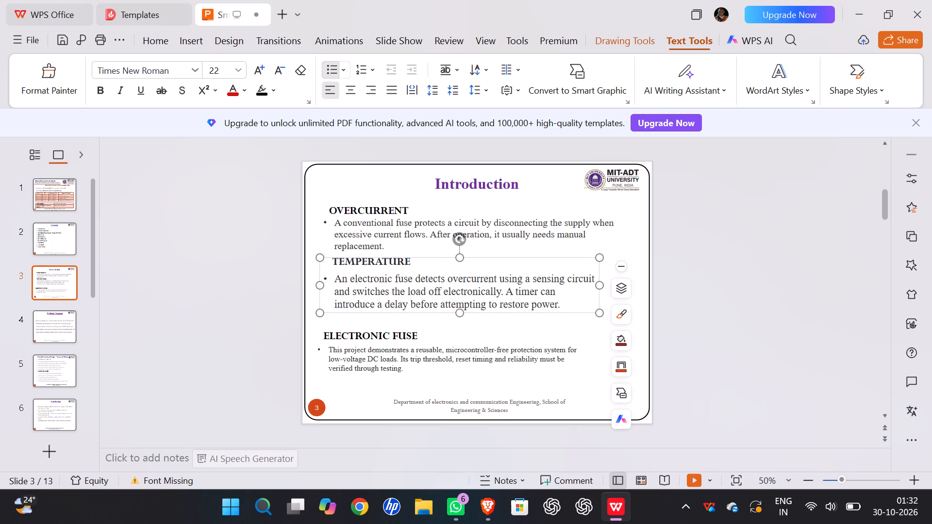
key(Down)
key(Up)
click(661, 259)
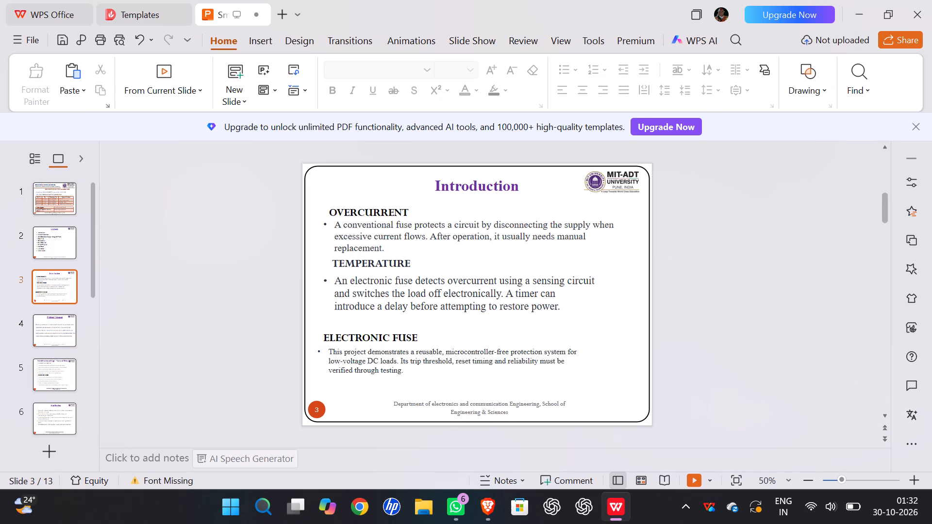
Move the overcurrent detection paragraph further down so its text box starts below the TEMPERATURE heading and ends above the ELECTRONIC FUSE heading.
click(382, 263)
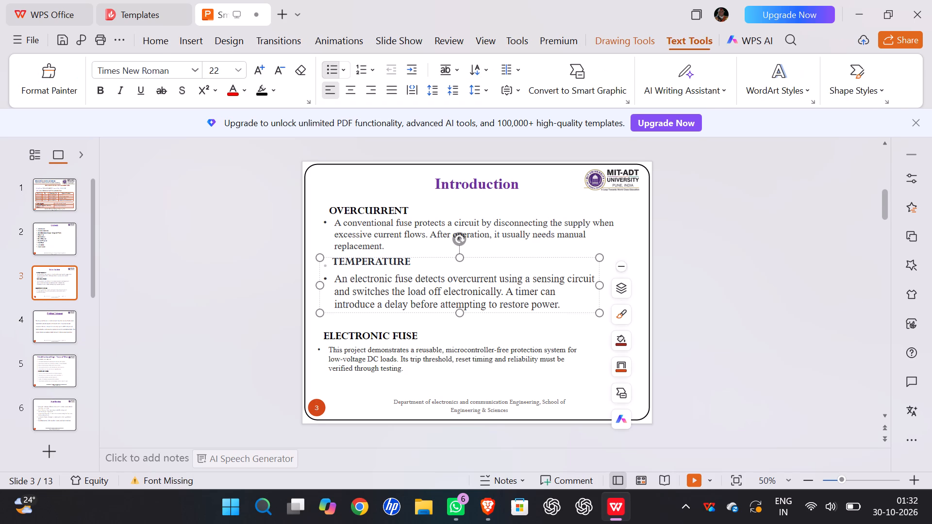
right_click(383, 282)
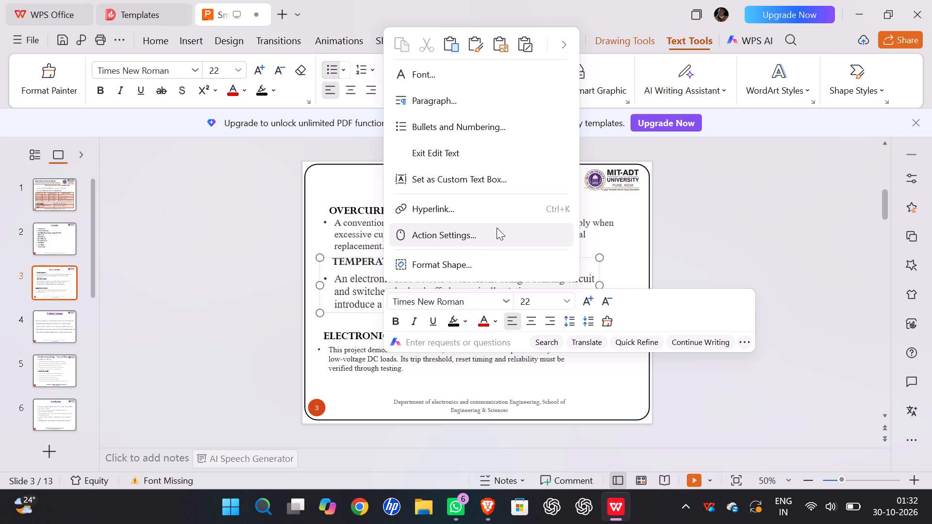
click(481, 383)
click(428, 303)
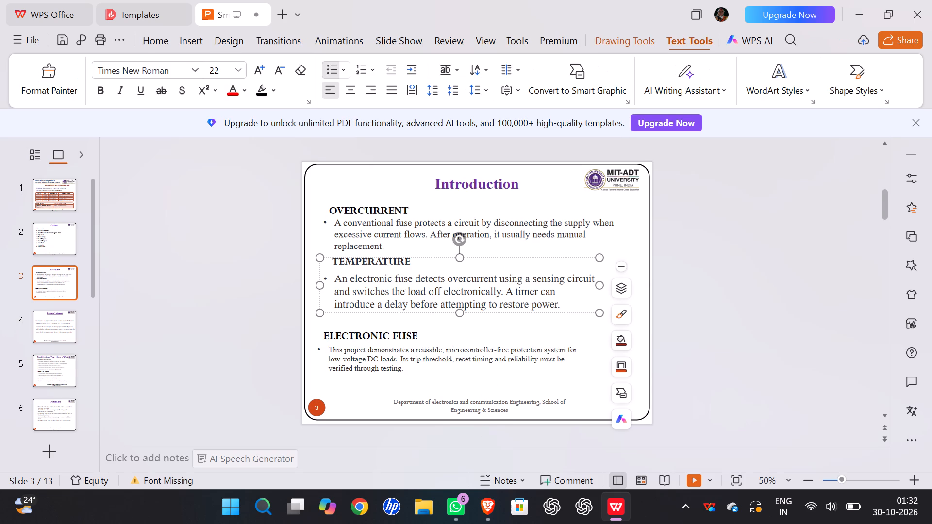
click(445, 256)
key(Down)
key(Down)
key(Down)
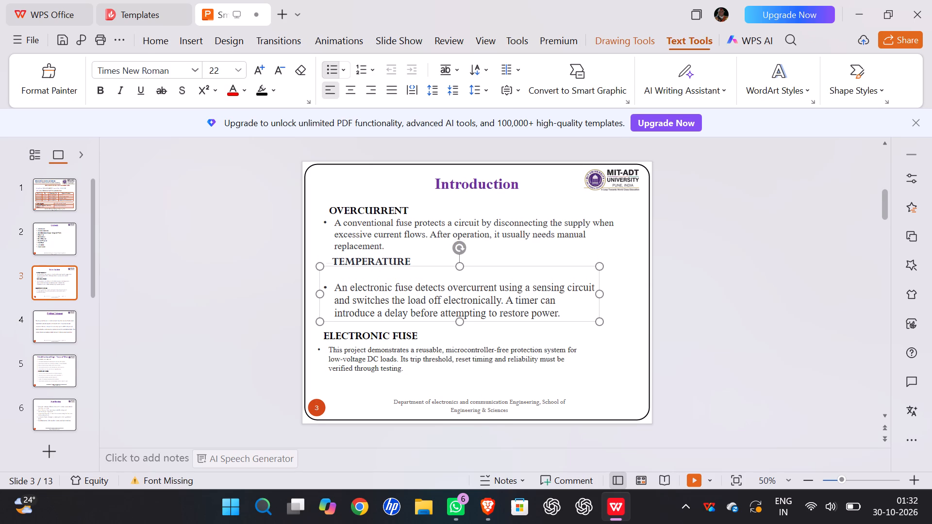
key(Down)
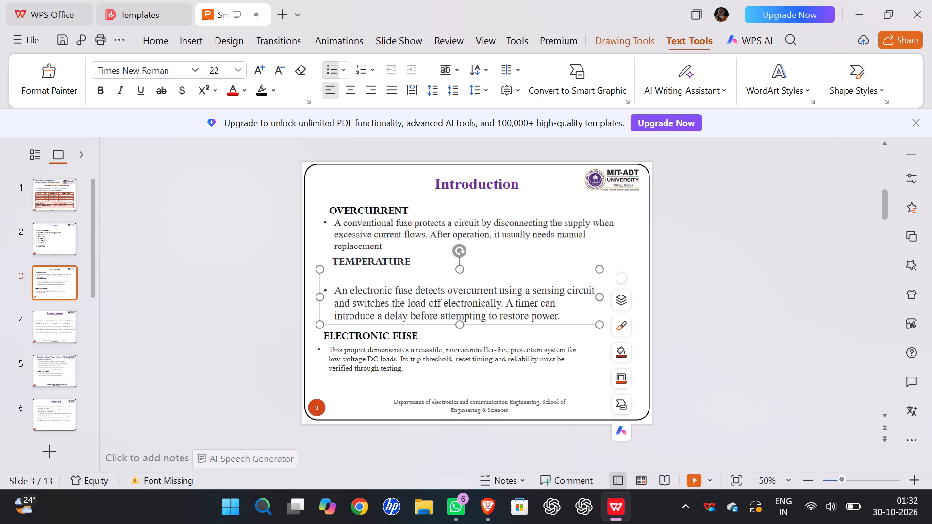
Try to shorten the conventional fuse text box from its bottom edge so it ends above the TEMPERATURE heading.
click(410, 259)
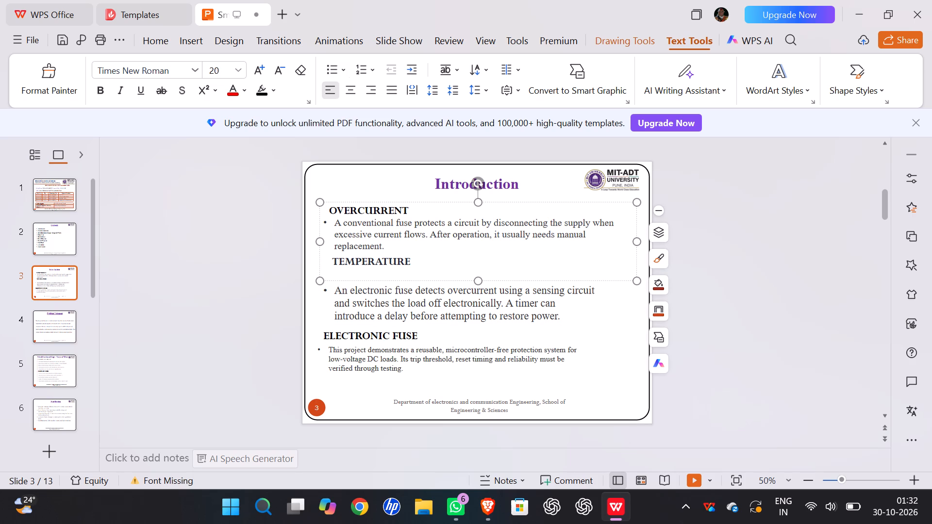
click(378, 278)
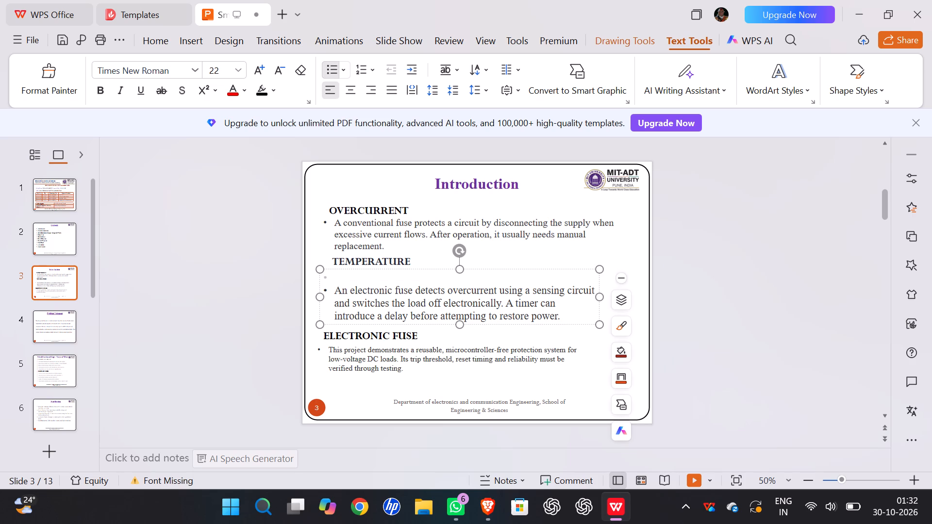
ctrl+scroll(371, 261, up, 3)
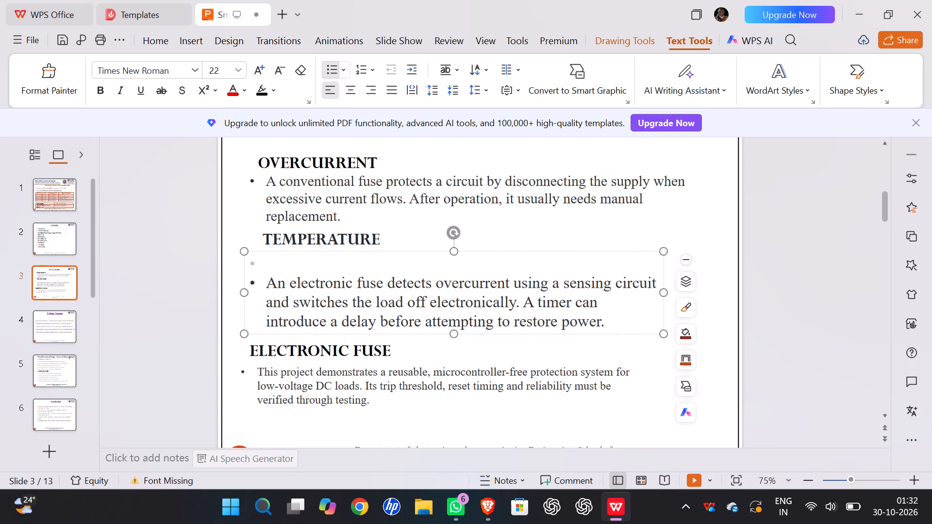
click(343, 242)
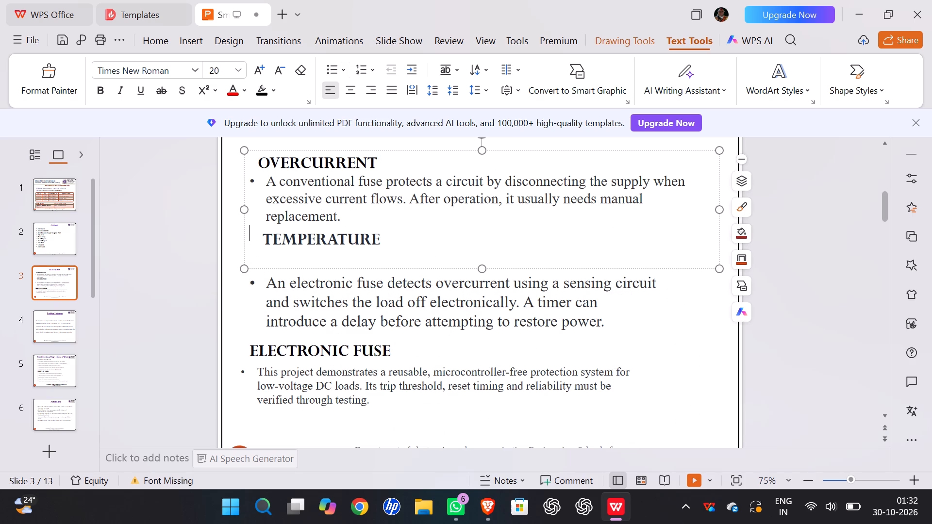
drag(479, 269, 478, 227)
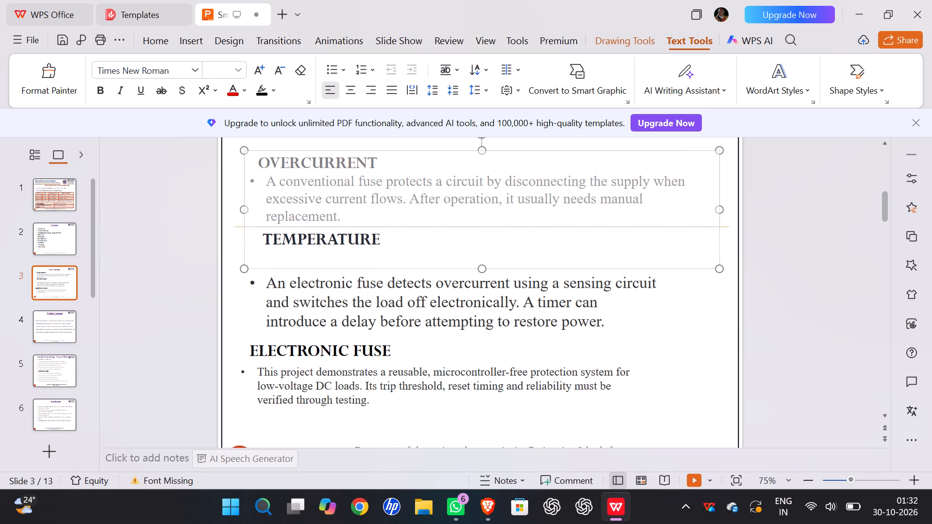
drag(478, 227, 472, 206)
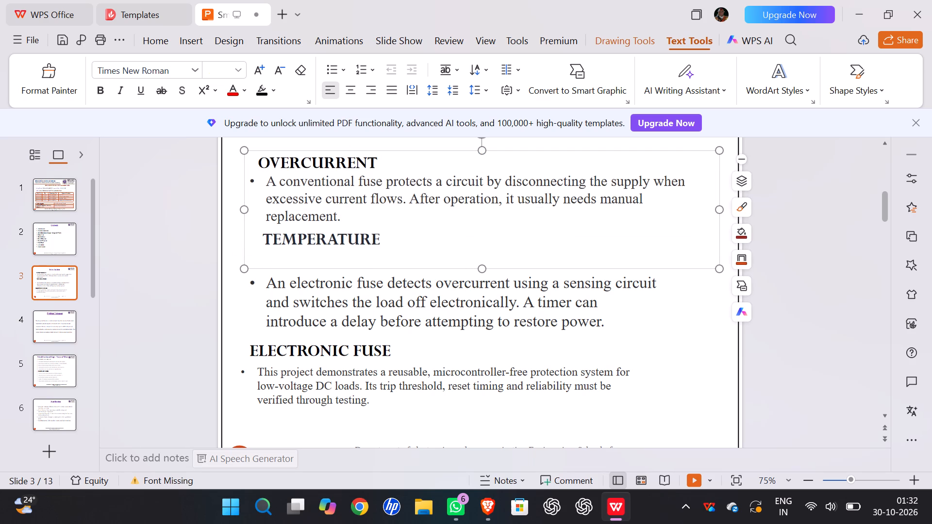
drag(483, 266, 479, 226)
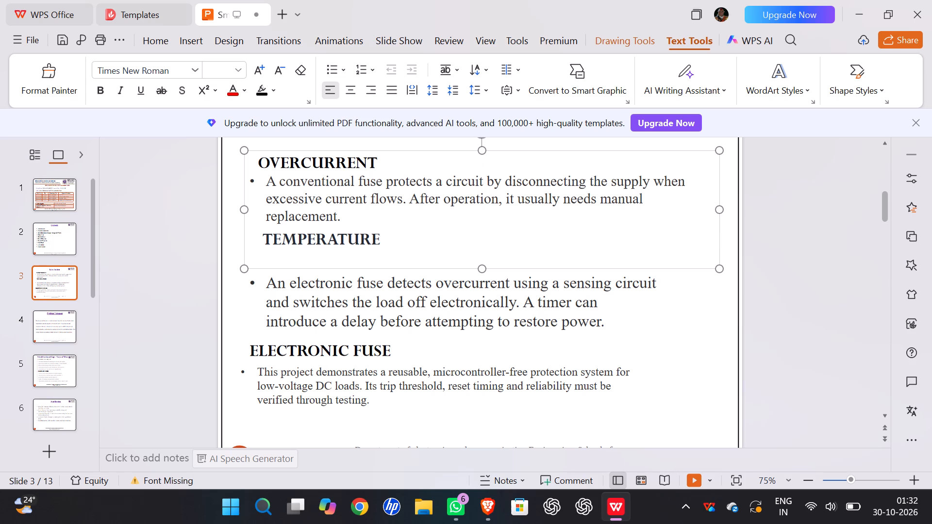
Increase the font size of the project description paragraph under the ELECTRONIC FUSE heading to 18.
triple_click(309, 377)
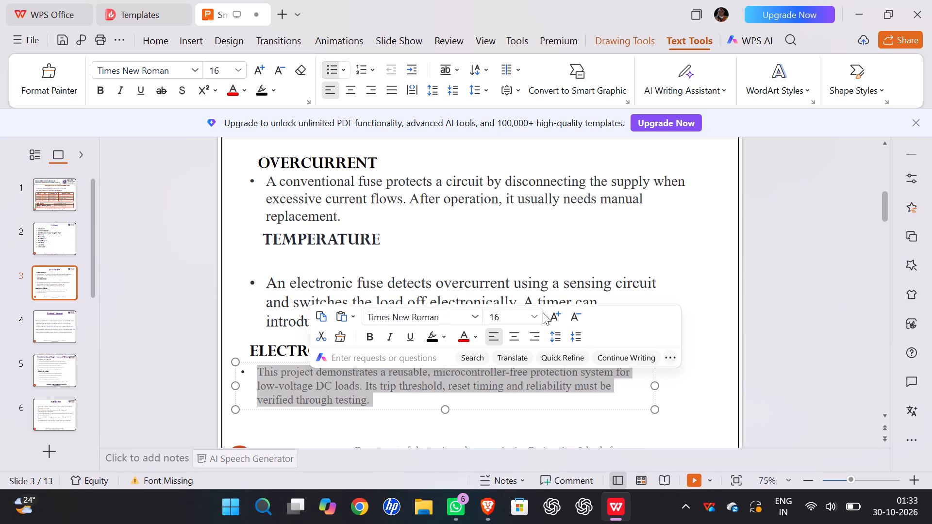
click(551, 313)
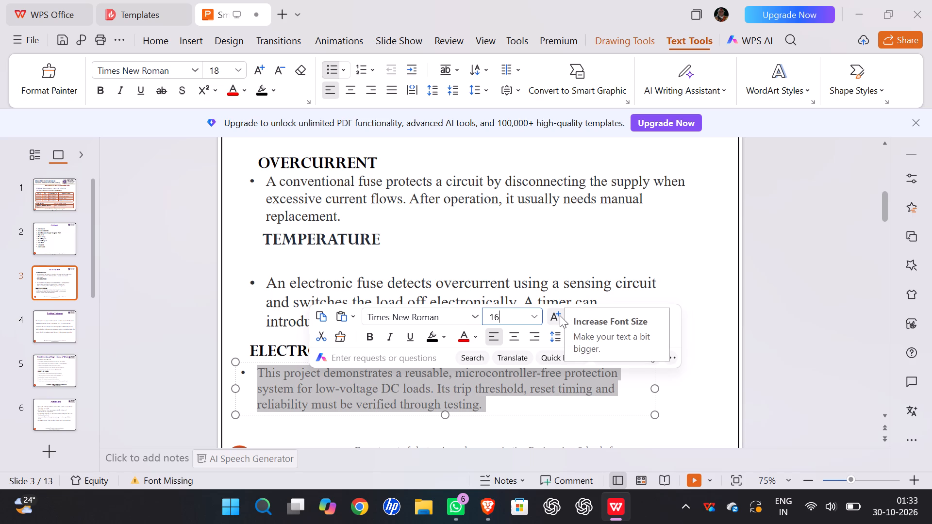
click(350, 287)
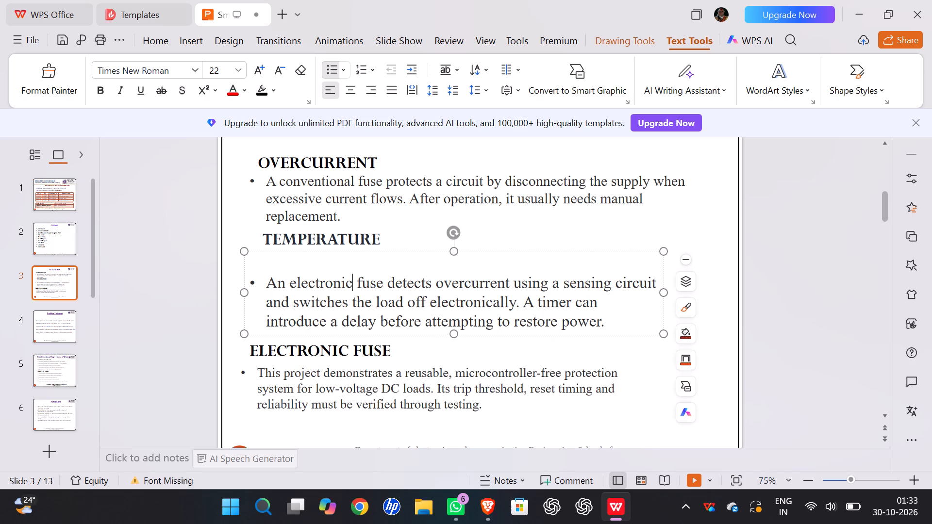
click(489, 377)
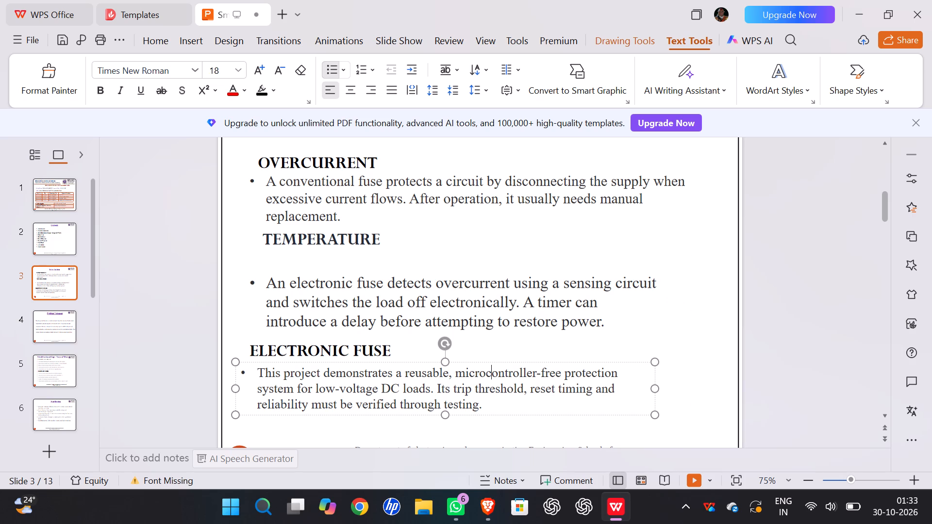
Increase the font size of the project description paragraph under the ELECTRONIC FUSE heading to 20.
triple_click(516, 382)
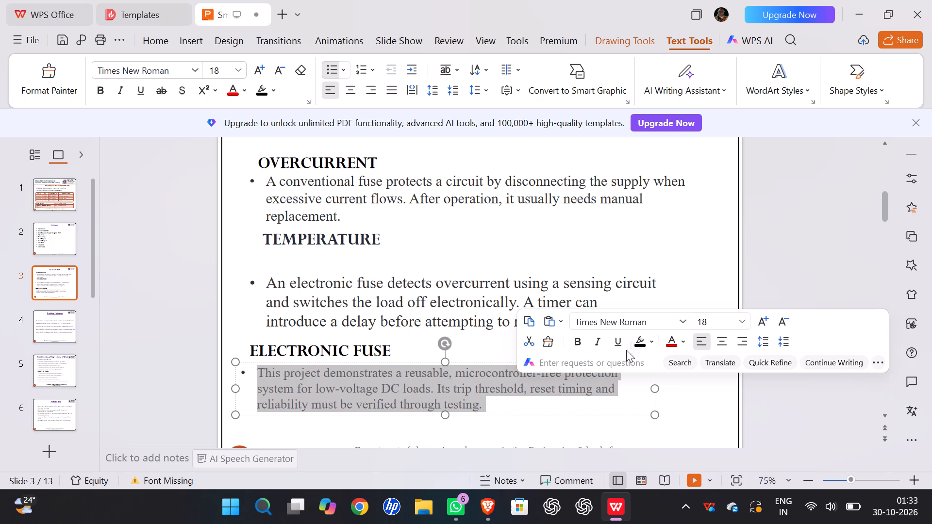
click(759, 323)
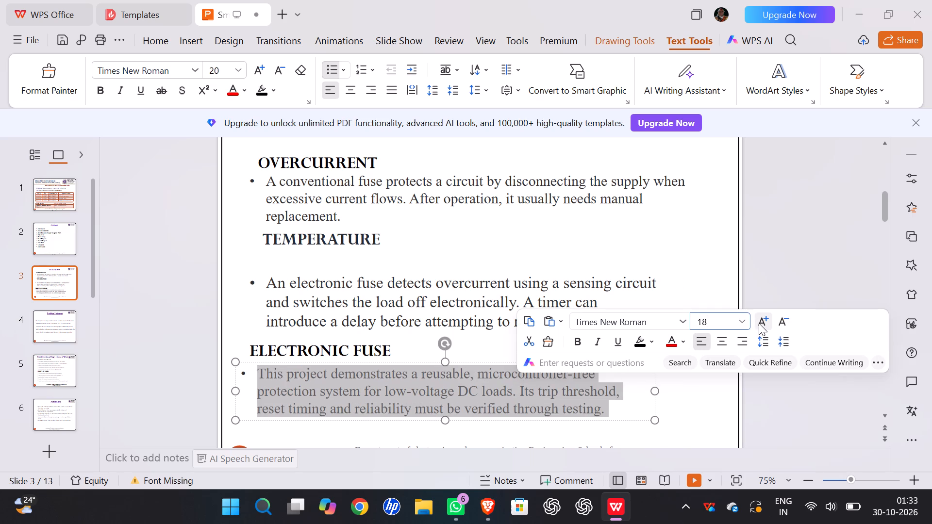
click(759, 323)
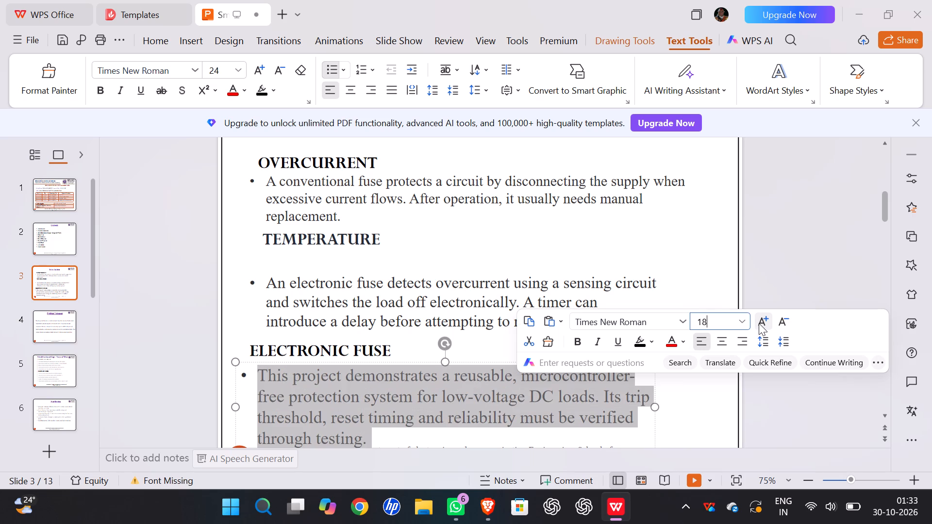
click(785, 319)
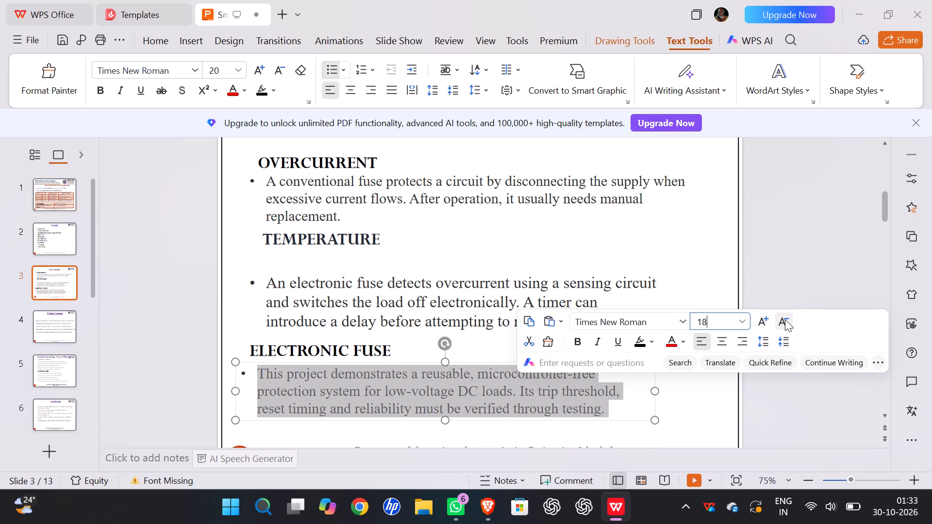
click(724, 326)
key(BackSpace)
key(2)
click(470, 321)
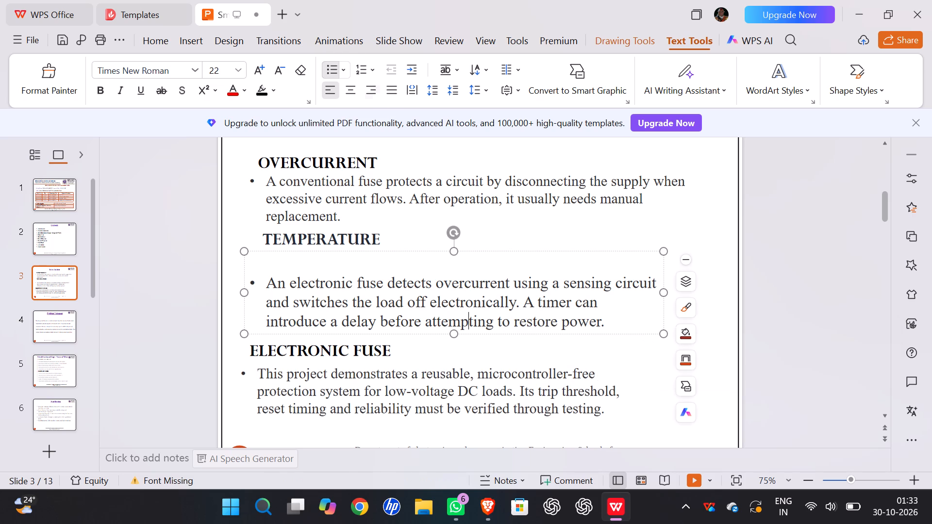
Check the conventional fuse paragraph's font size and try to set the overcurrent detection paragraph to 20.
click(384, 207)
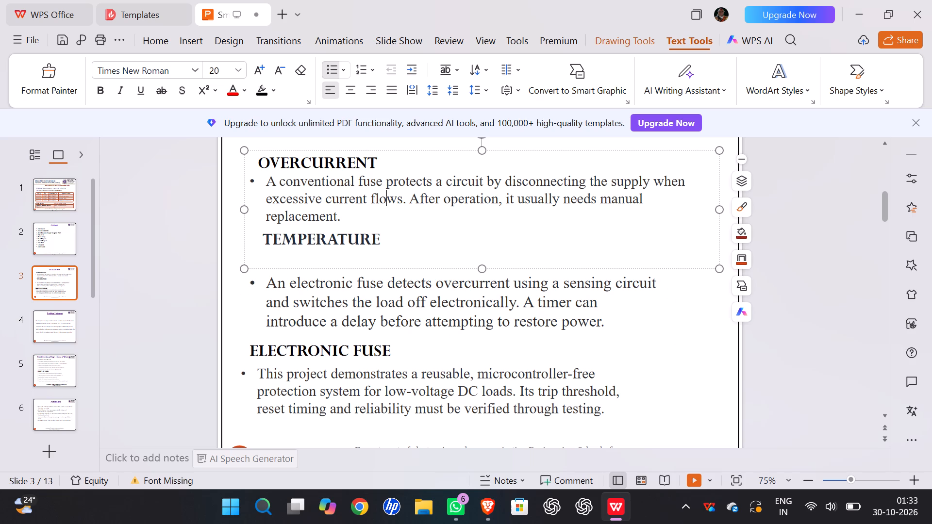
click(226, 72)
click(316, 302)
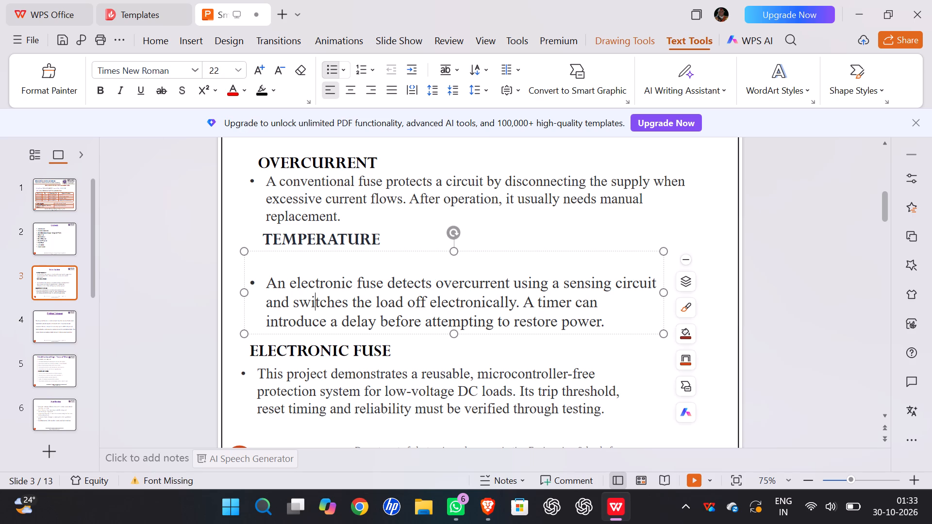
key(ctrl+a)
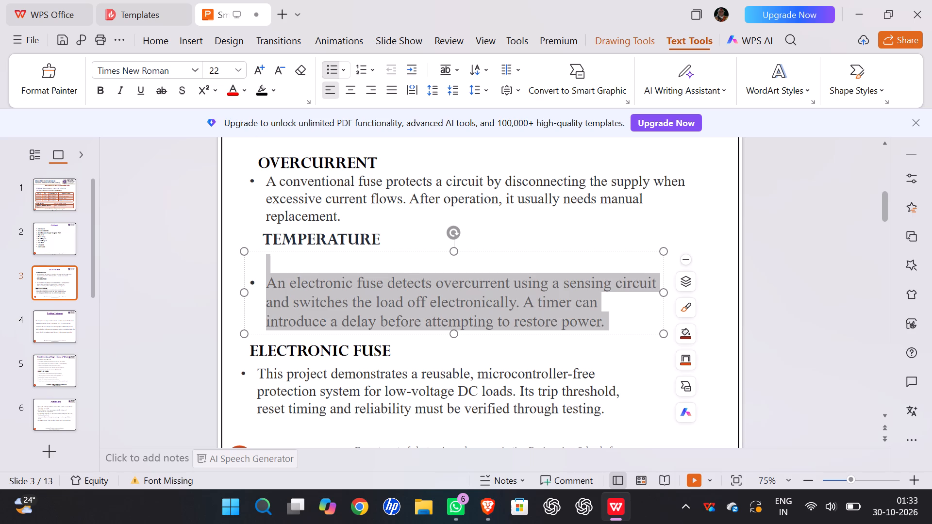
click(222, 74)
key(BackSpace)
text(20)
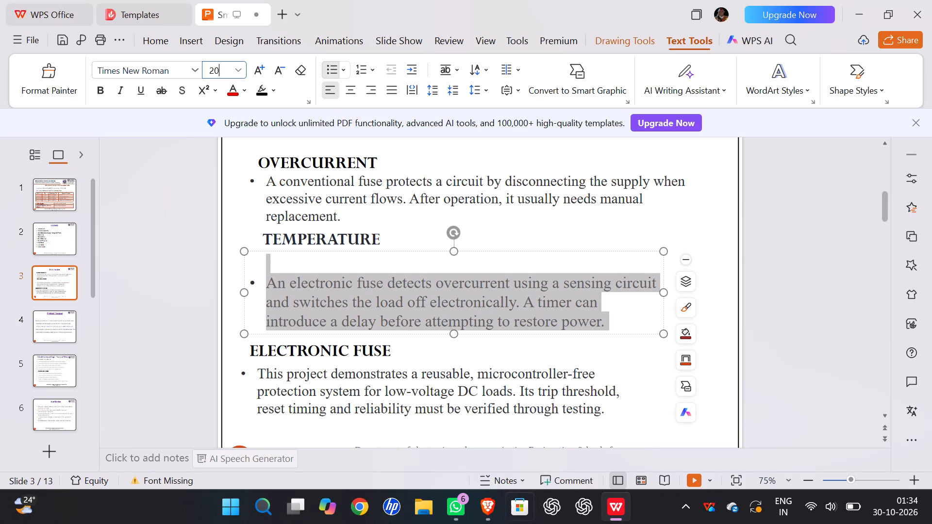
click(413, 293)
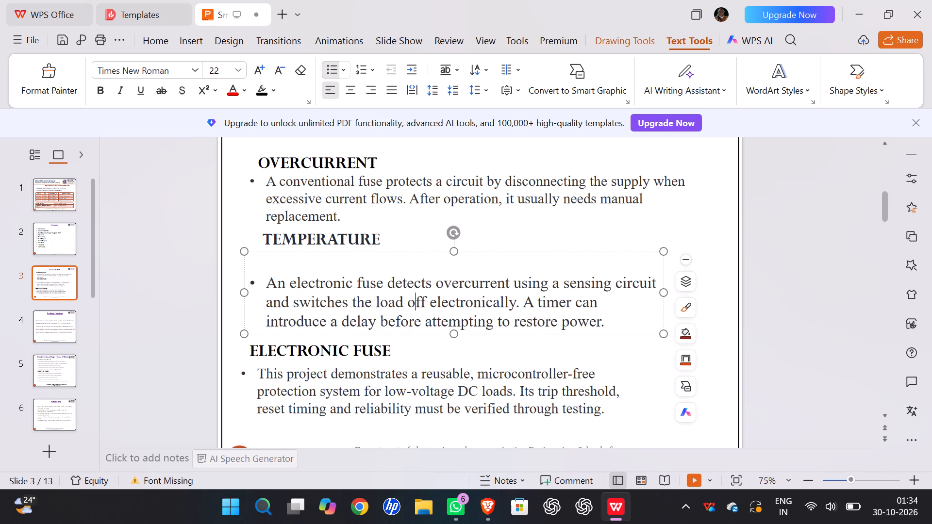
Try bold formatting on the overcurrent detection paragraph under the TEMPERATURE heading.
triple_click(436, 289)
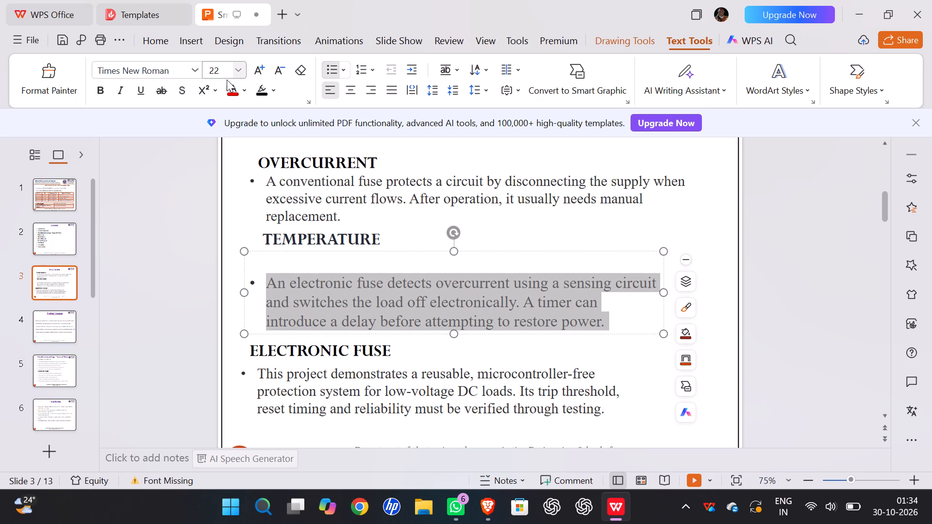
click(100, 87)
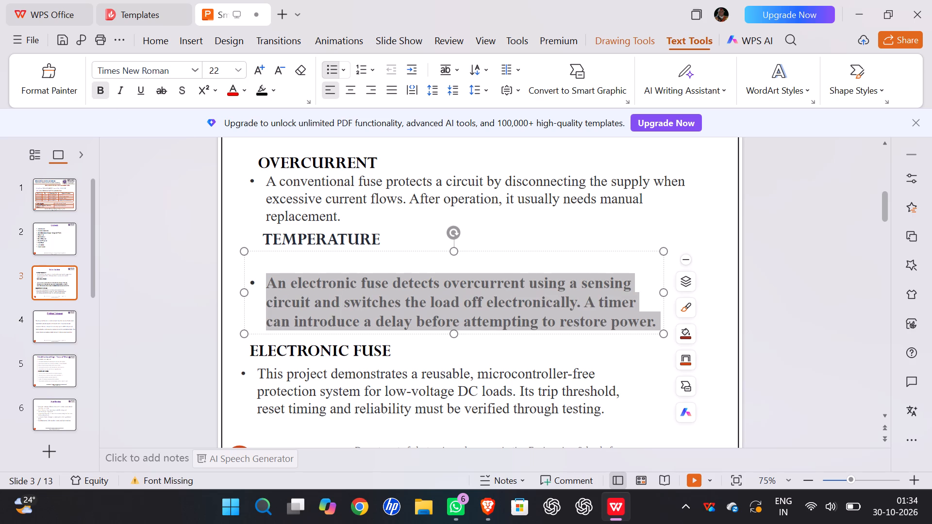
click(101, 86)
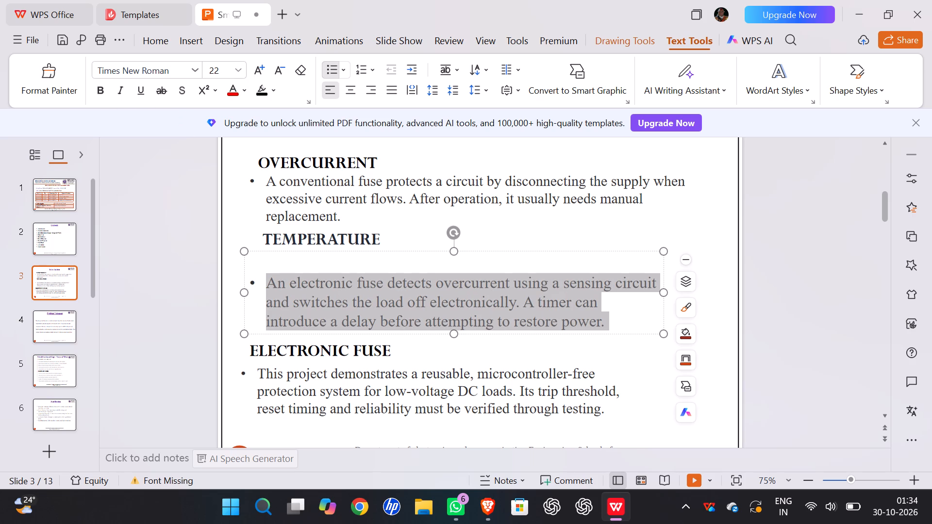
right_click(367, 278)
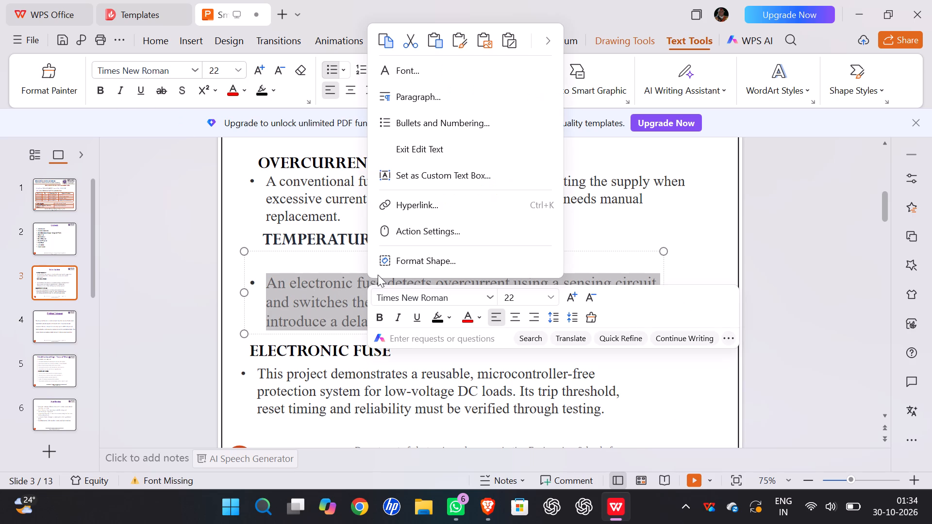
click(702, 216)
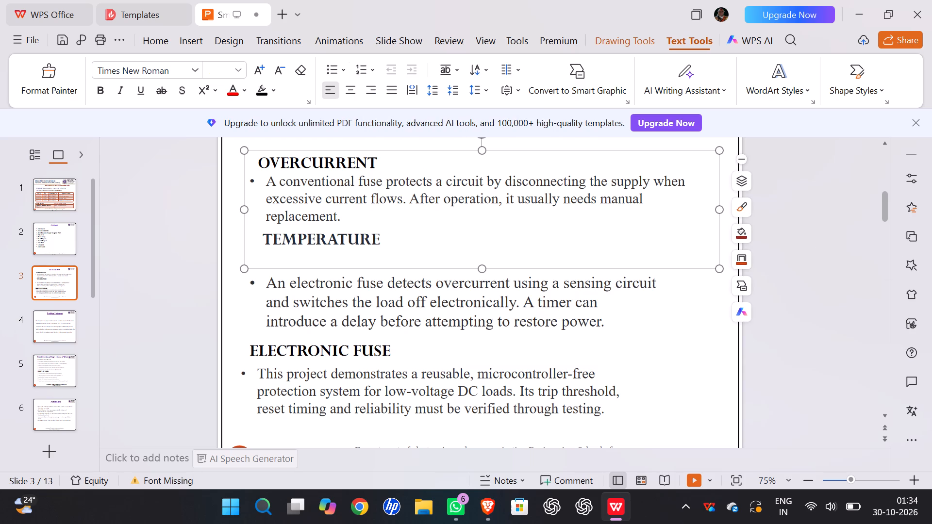
Widen the conventional fuse text box almost to the slide border and shorten it to end just below the TEMPERATURE heading.
click(328, 233)
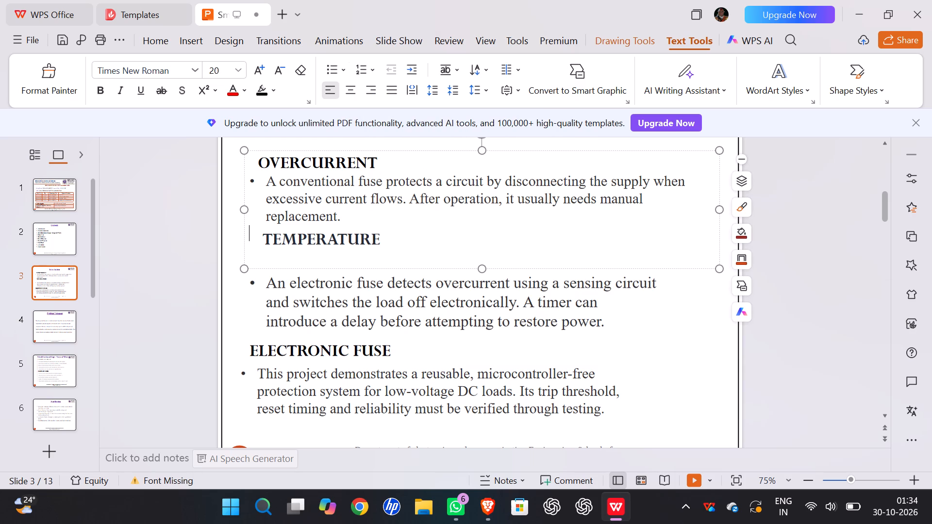
drag(484, 269, 480, 226)
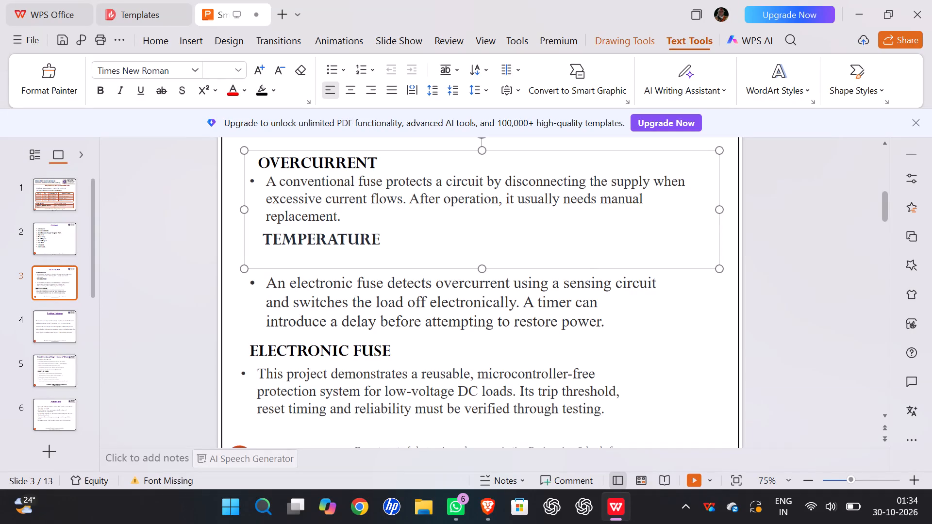
drag(716, 268, 650, 263)
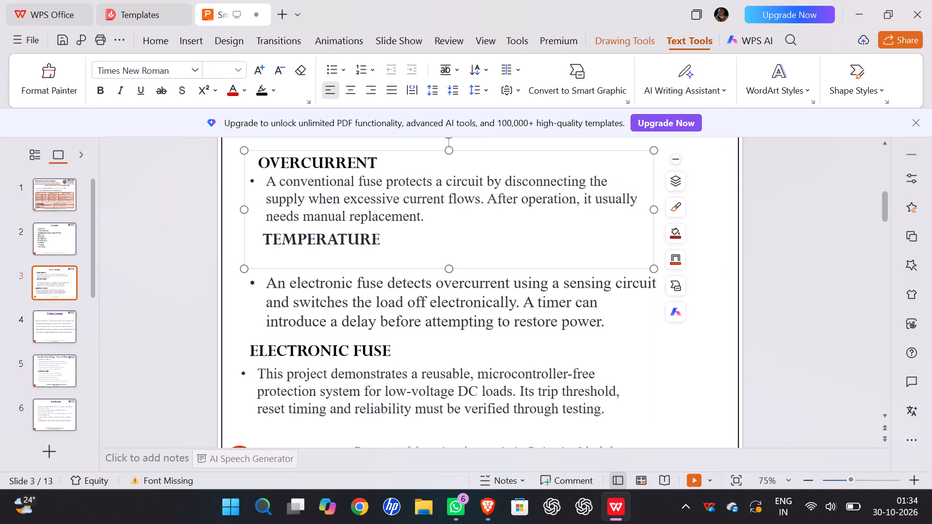
drag(653, 268, 735, 212)
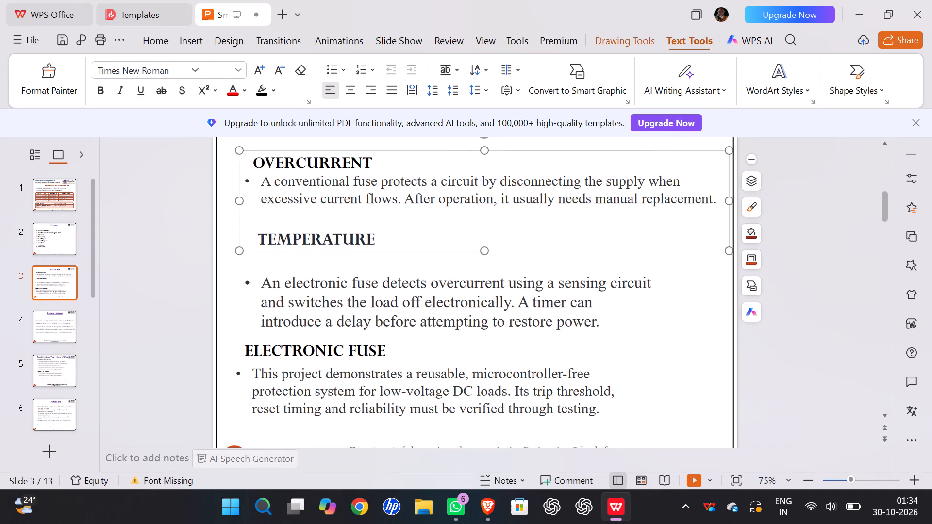
Widen the overcurrent detection text box to about the same width as the conventional fuse text box.
click(444, 308)
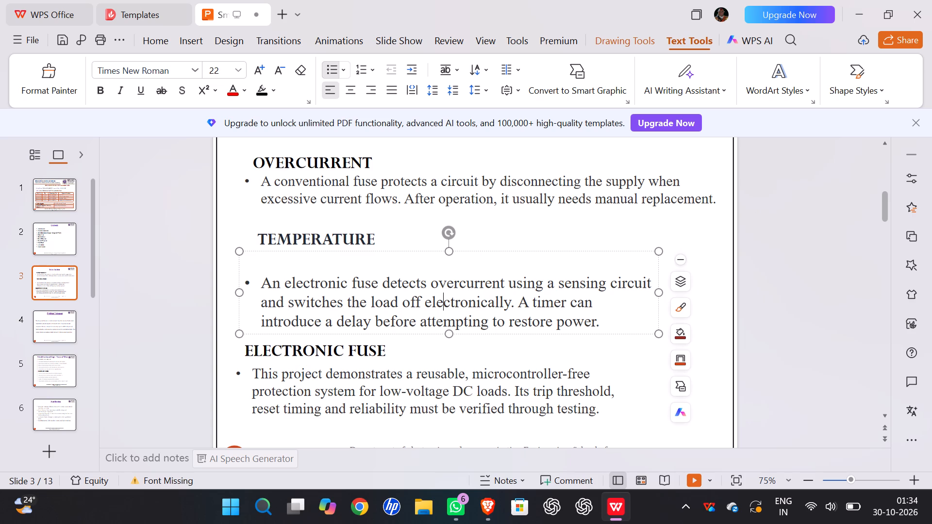
drag(659, 292, 724, 286)
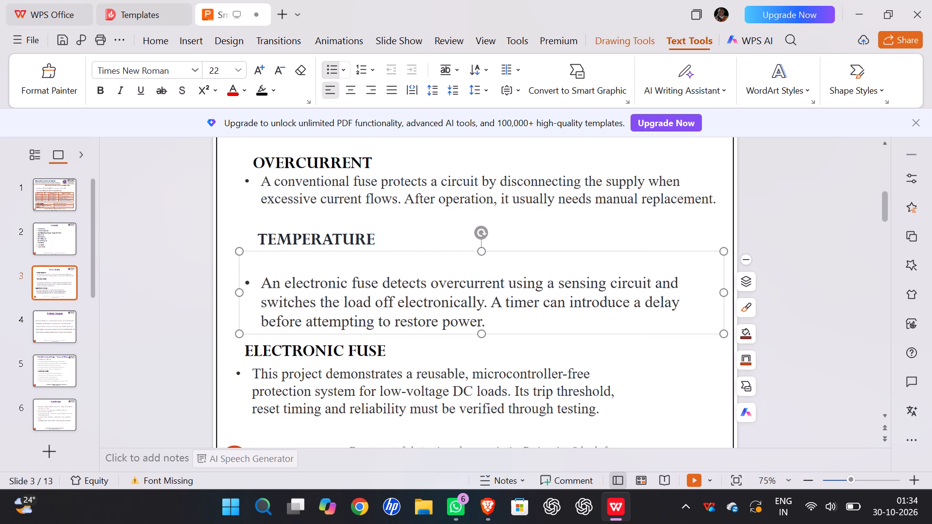
Set the font size of all text in the overcurrent detection text box to 20.
click(369, 394)
click(372, 384)
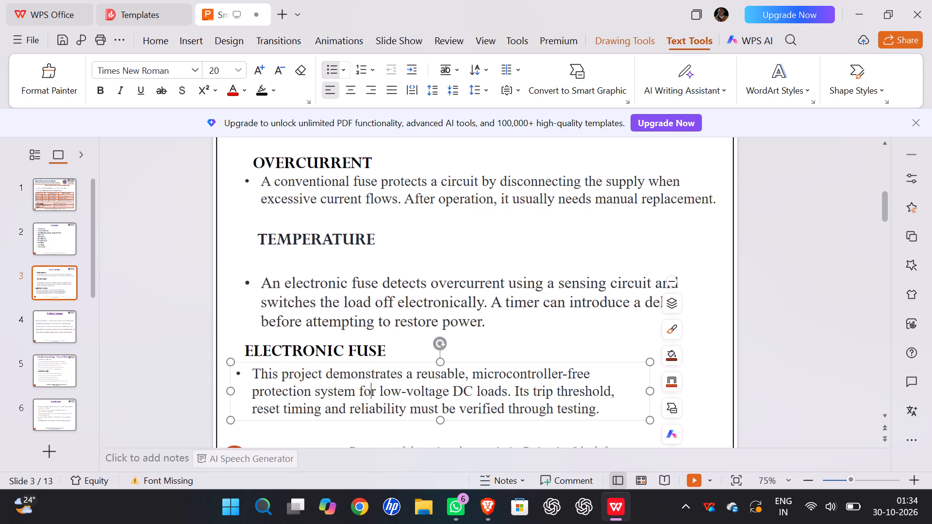
click(350, 317)
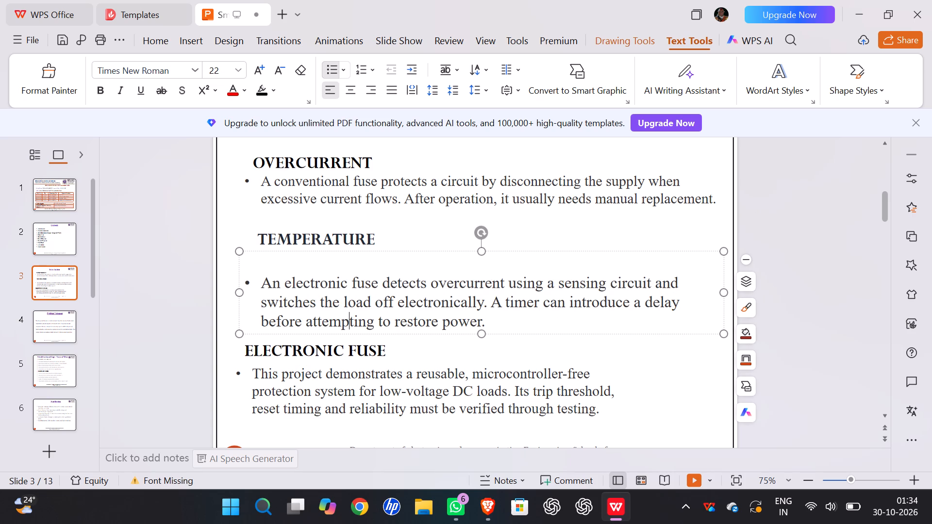
key(ctrl+a)
click(222, 73)
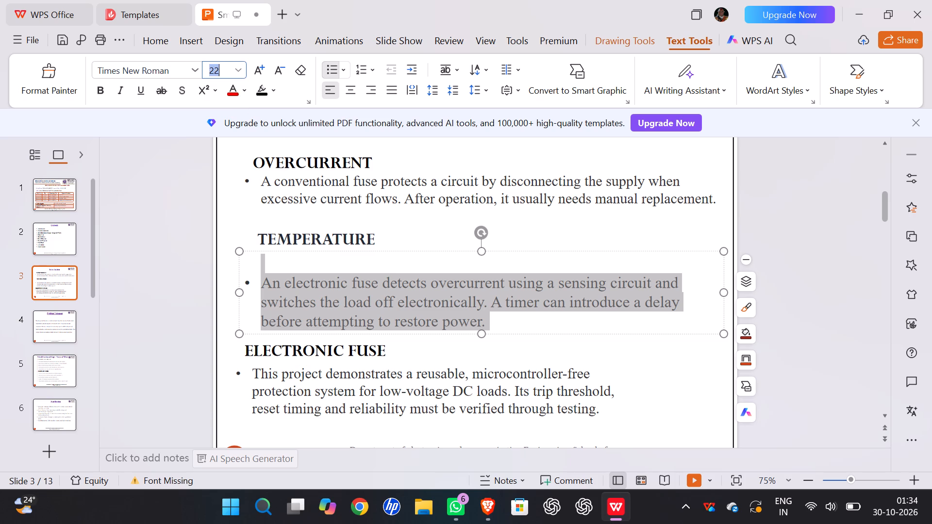
key(BackSpace)
text(20)
key(Return)
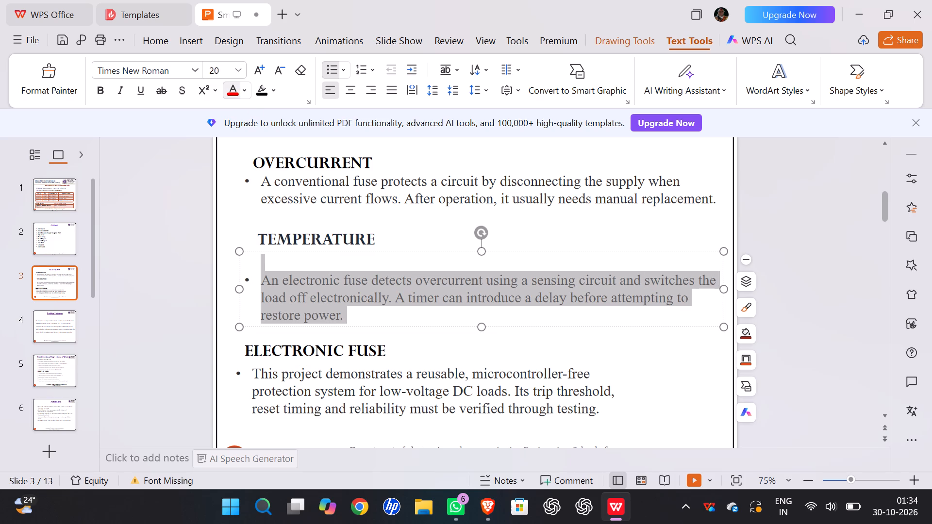
click(193, 245)
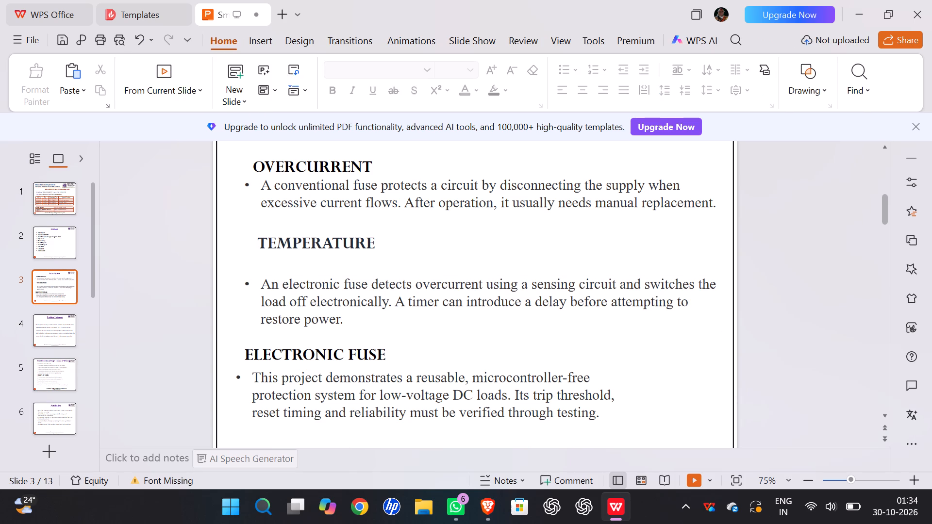
Remove the blank line above the overcurrent detection paragraph so it starts directly below the TEMPERATURE heading.
click(261, 284)
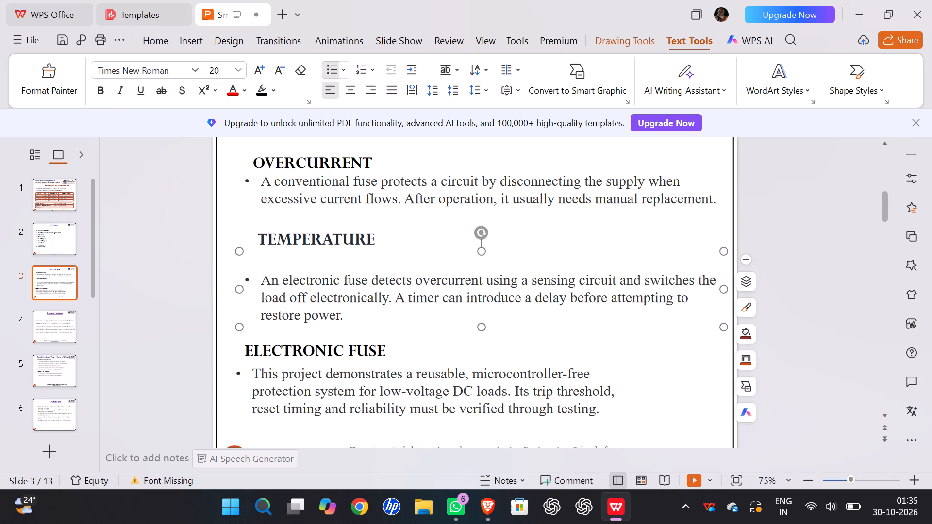
key(BackSpace)
key(BackSpace)
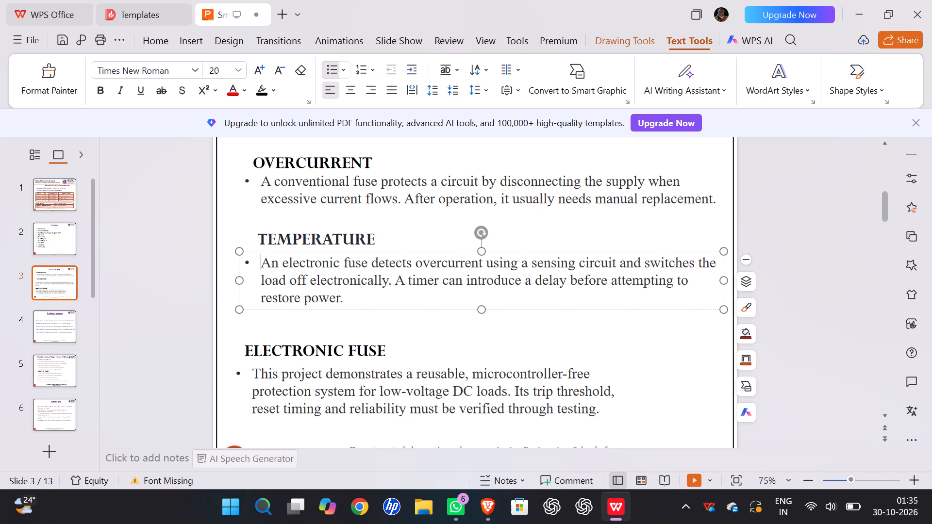
Move the ELECTRONIC FUSE heading slightly up and to the left above the project description paragraph.
click(252, 352)
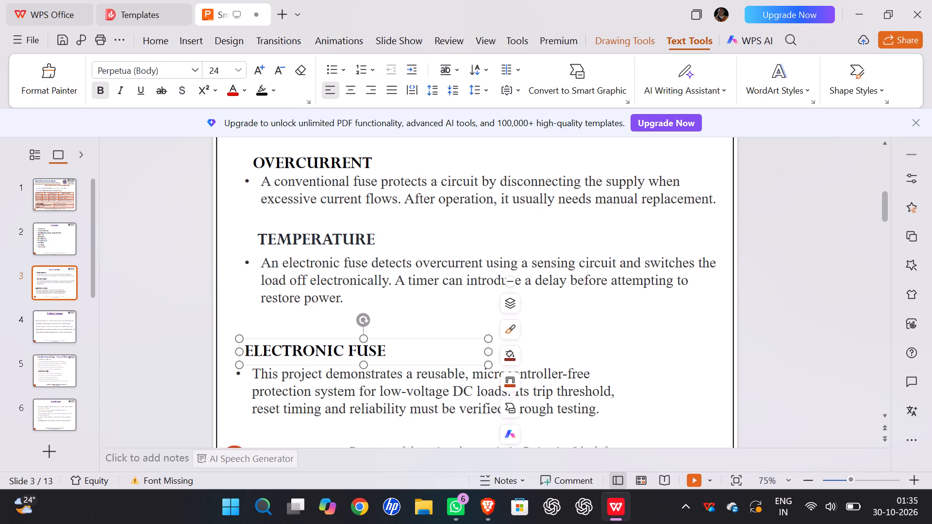
click(332, 236)
click(304, 354)
drag(392, 349, 383, 345)
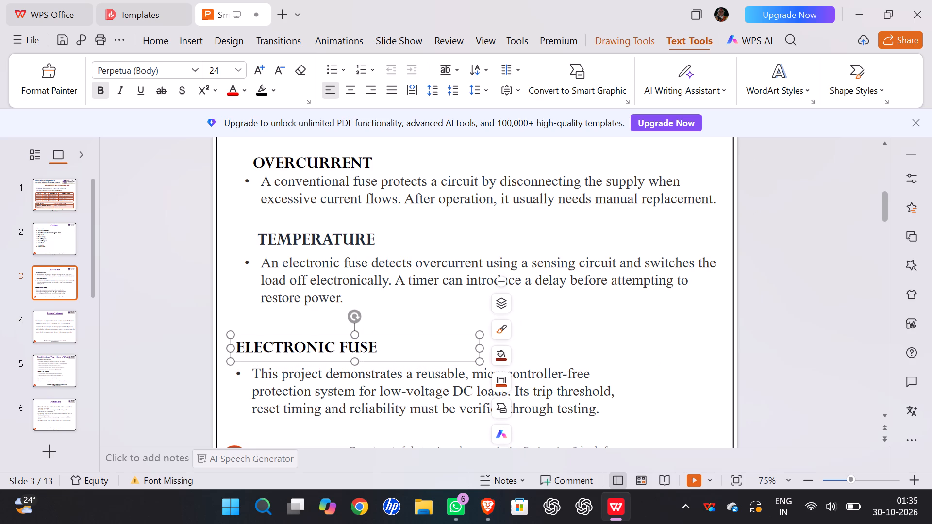
Undo the last move of the ELECTRONIC FUSE heading.
key(ctrl+z)
Set the font size of the ELECTRONIC FUSE heading to 20.
drag(383, 347, 248, 342)
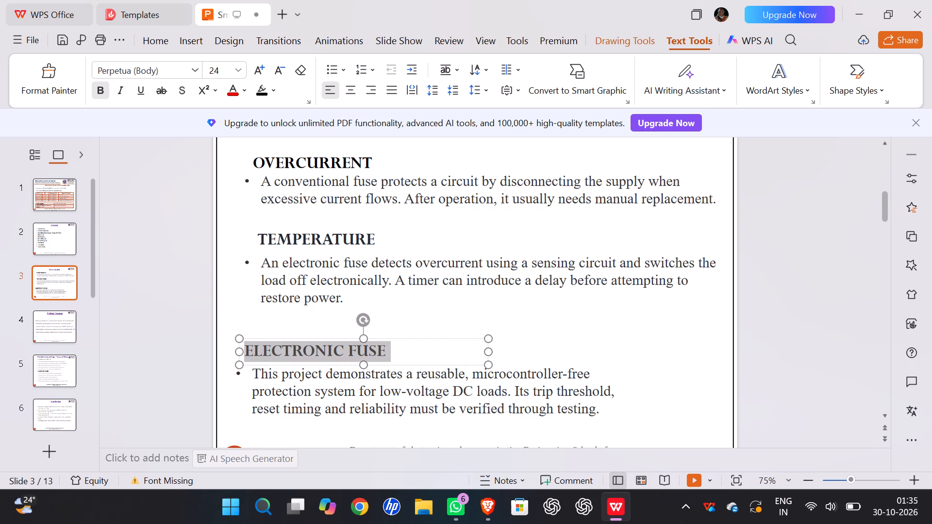
drag(248, 342, 247, 342)
click(275, 71)
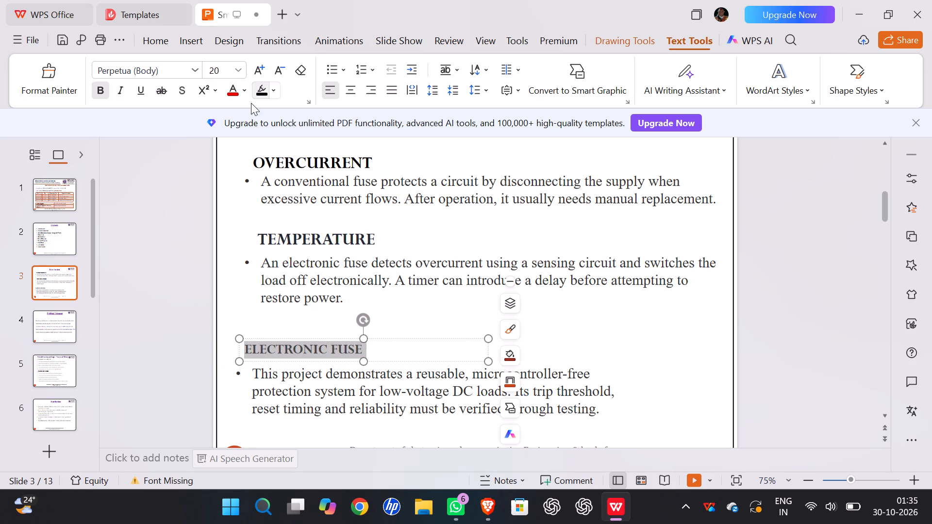
click(139, 309)
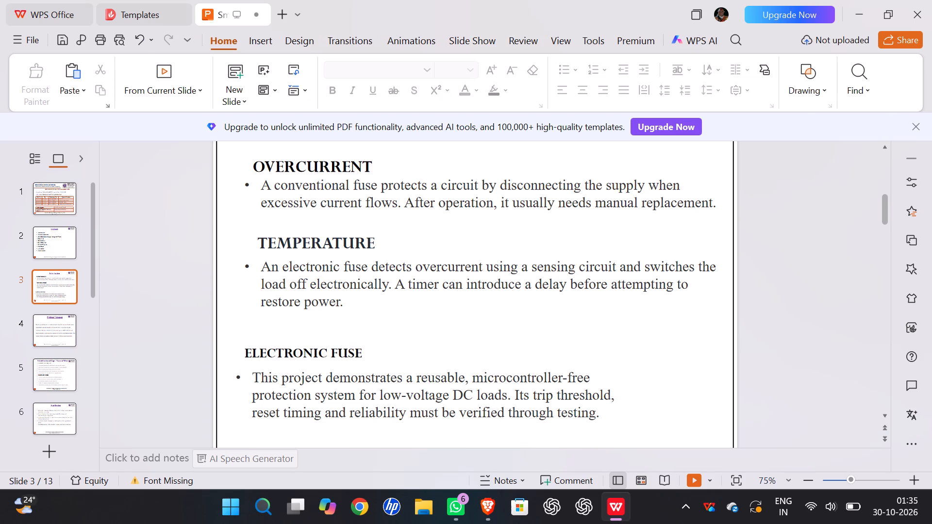
Widen the project description text box to about the same right edge as the conventional fuse text box.
click(266, 379)
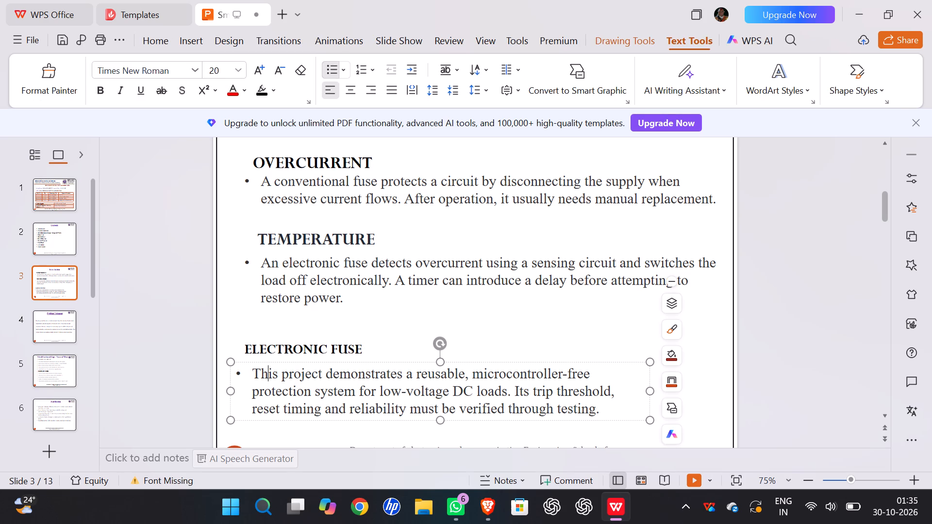
drag(650, 391, 727, 377)
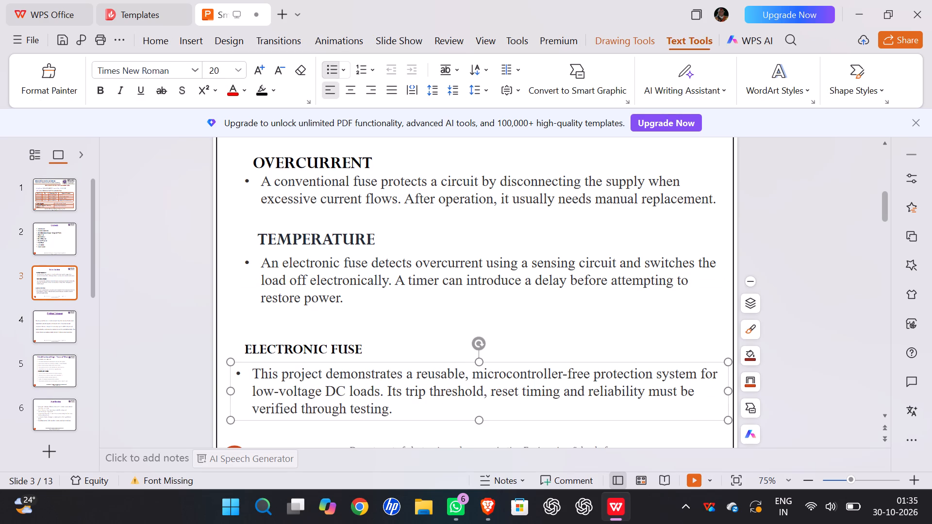
Move the ELECTRONIC FUSE heading and the project description box up together, closer beneath the overcurrent detection paragraph.
click(246, 348)
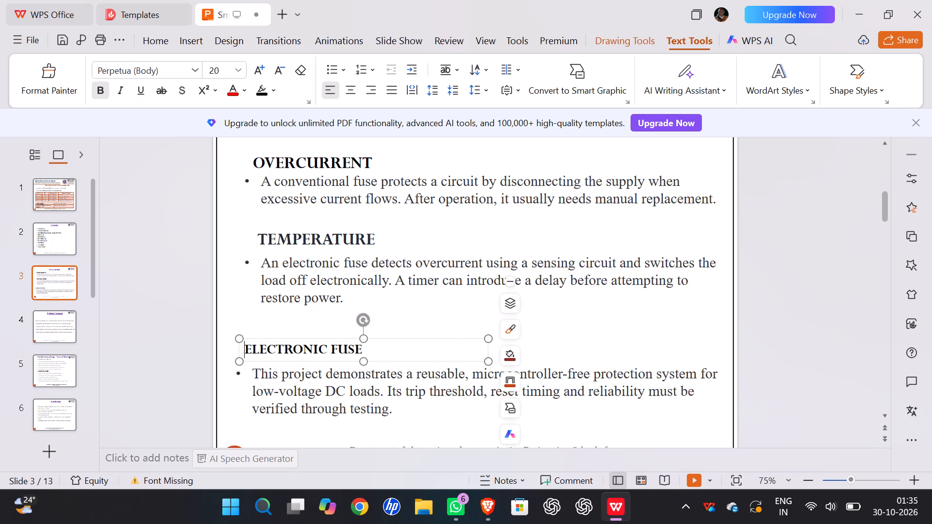
shift+click(270, 380)
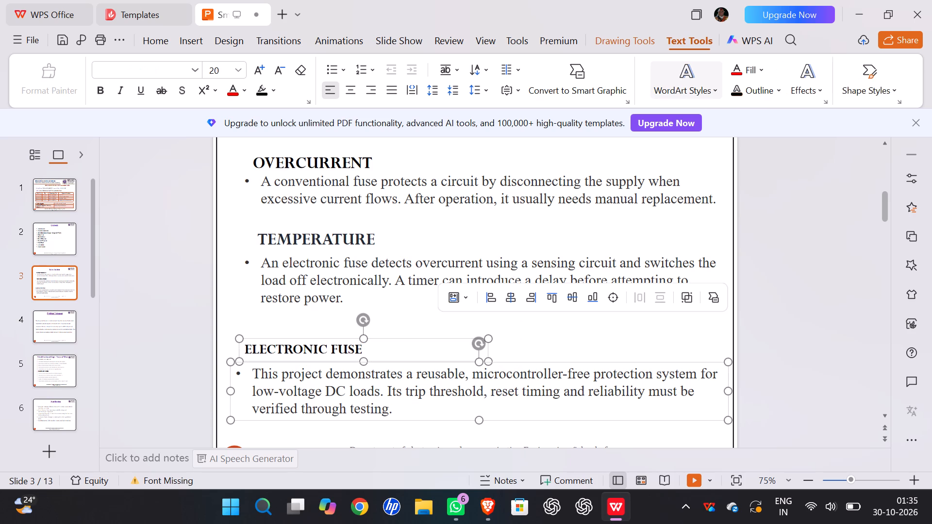
shift+drag(333, 339, 333, 337)
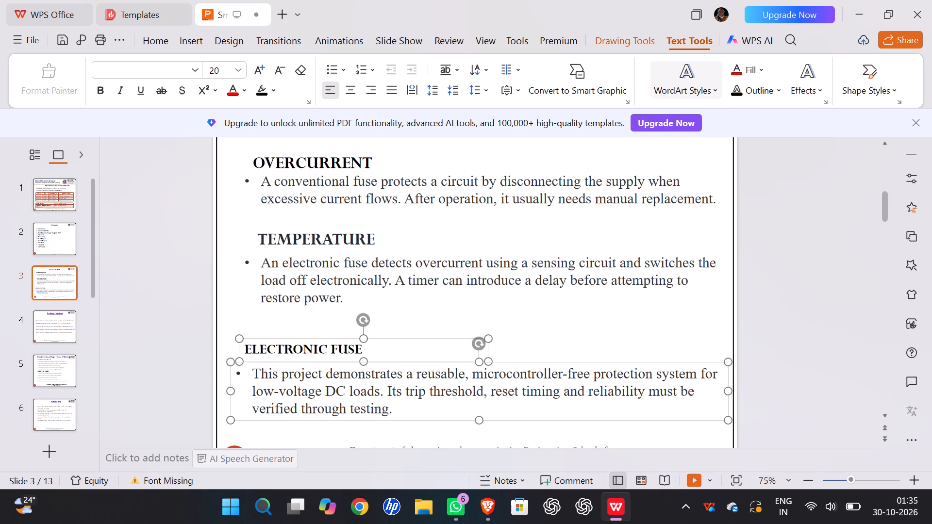
shift+drag(333, 337, 335, 319)
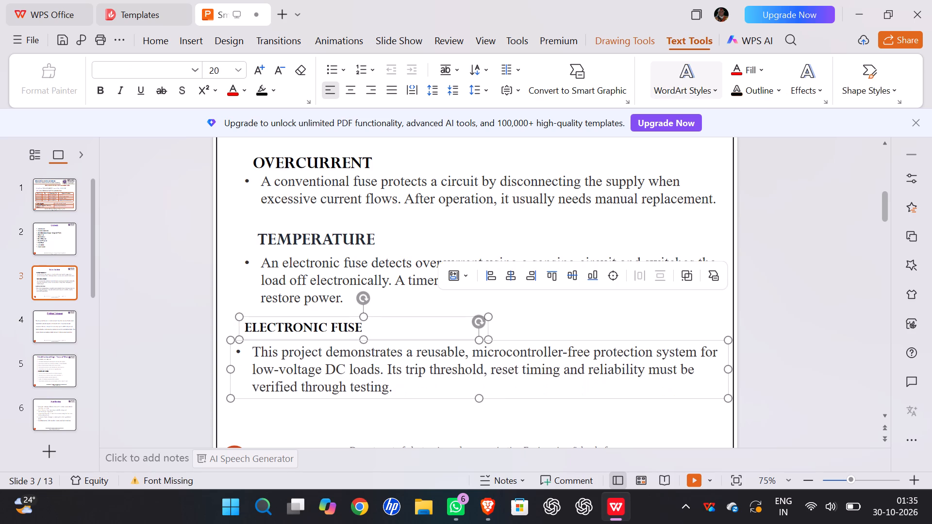
shift+click(316, 318)
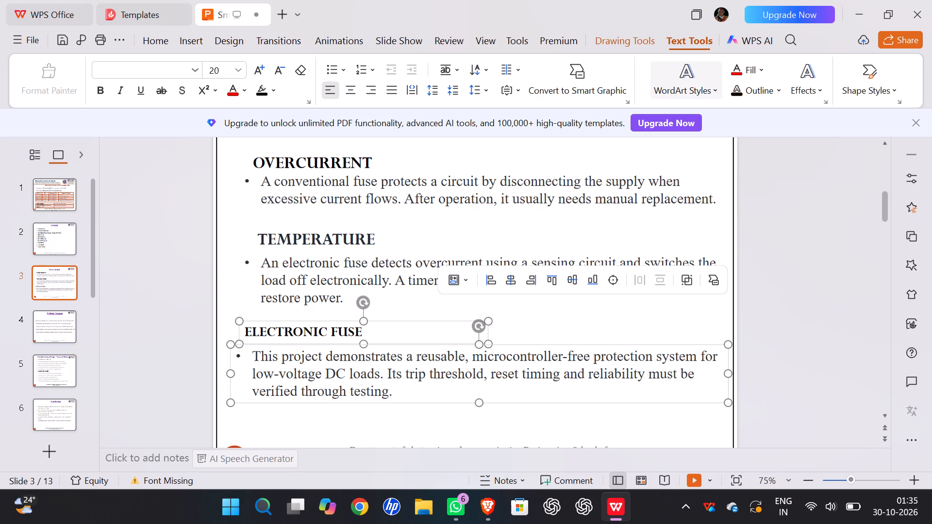
Indent the ELECTRONIC FUSE heading with five leading spaces to line it up with the paragraph text above.
click(245, 329)
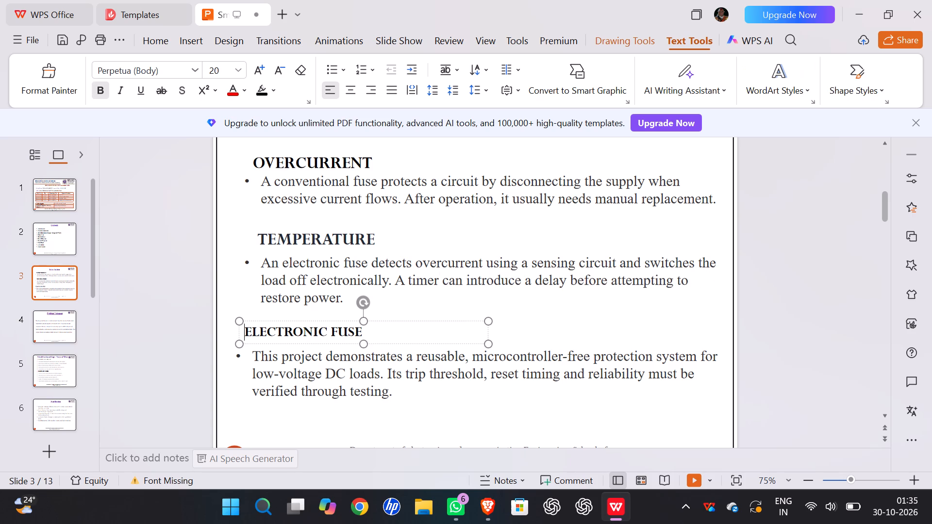
key(space)
key(space)
key(space)
key(space)
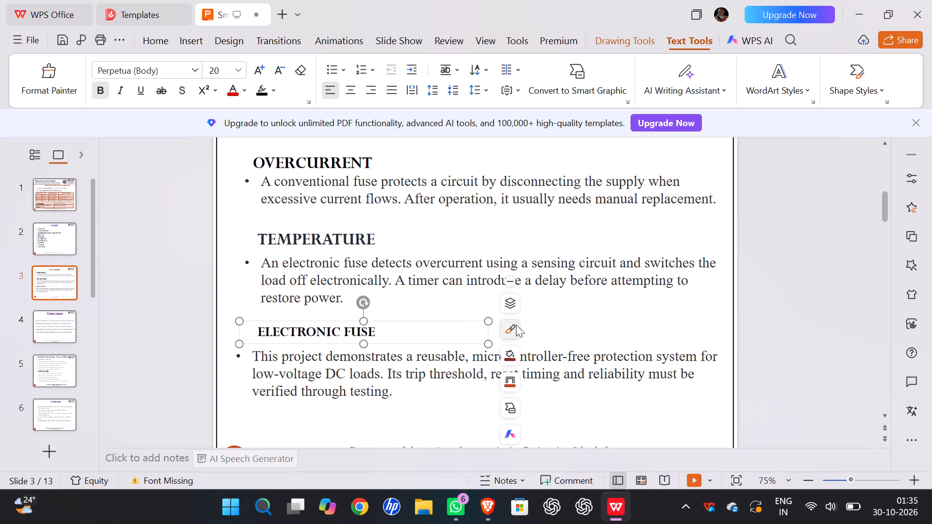
click(137, 317)
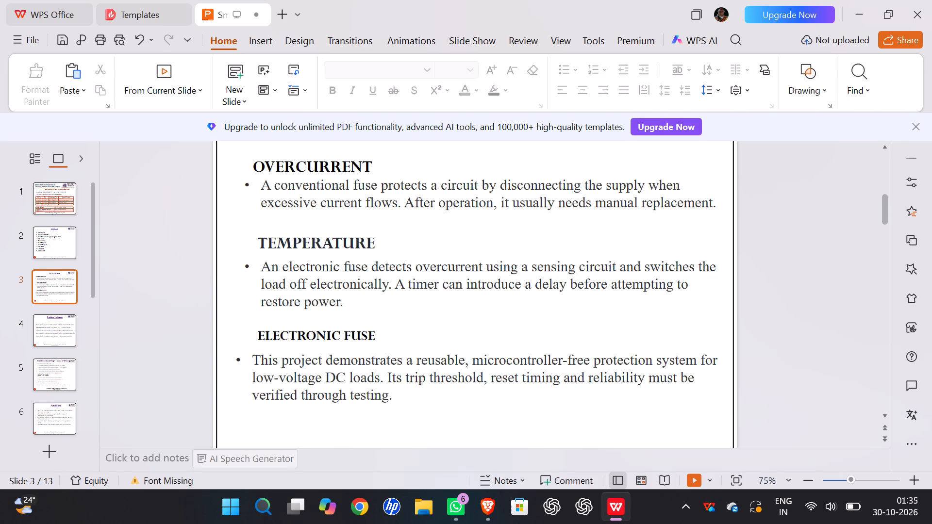
click(260, 333)
key(space)
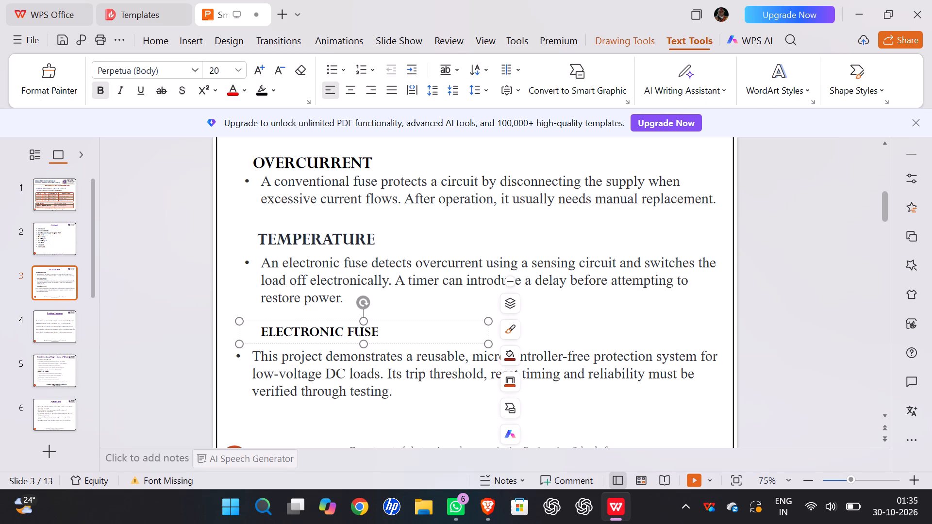
Compare the fonts of the slide's text boxes and change the ELECTRONIC FUSE heading's font to Times New Roman.
scroll(418, 308, up, 3)
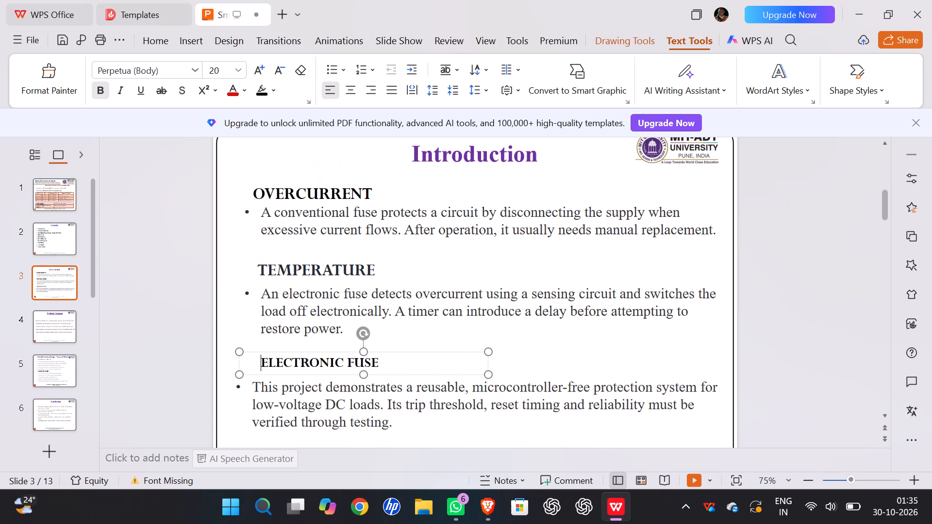
click(290, 405)
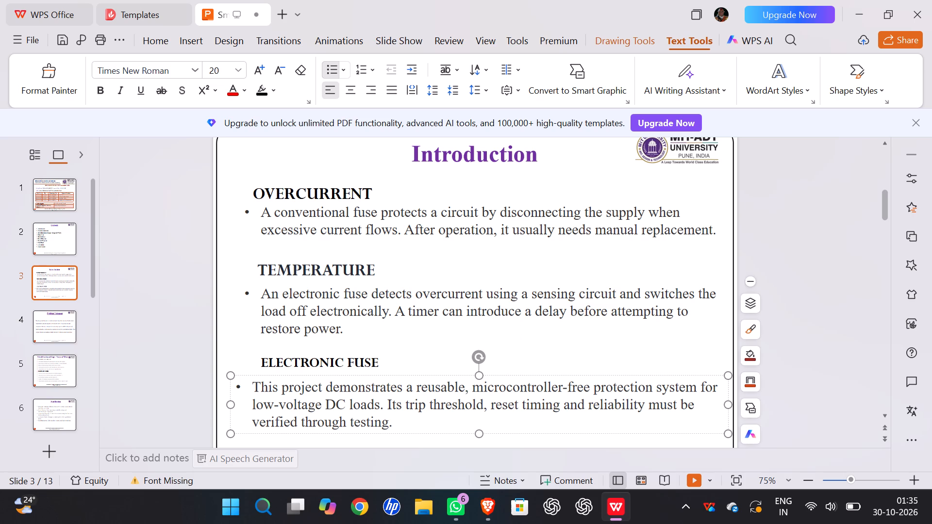
click(323, 318)
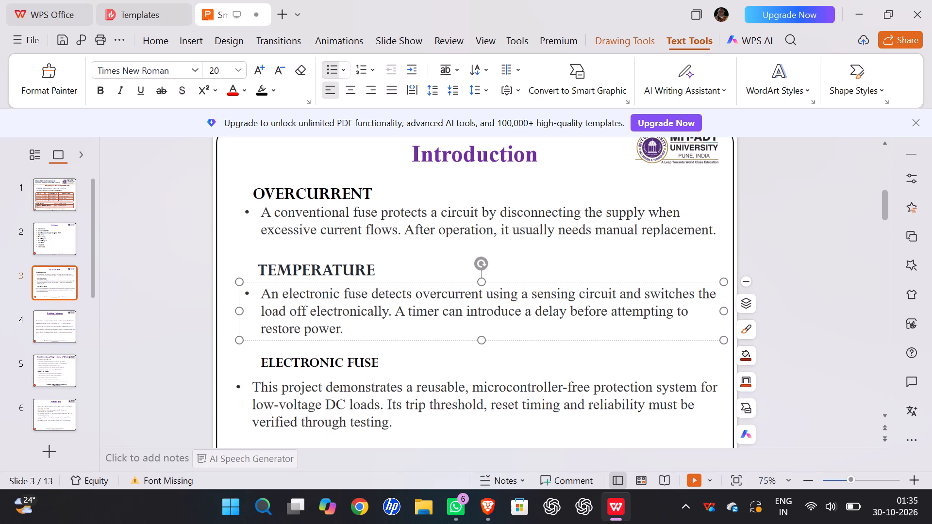
click(326, 390)
click(331, 360)
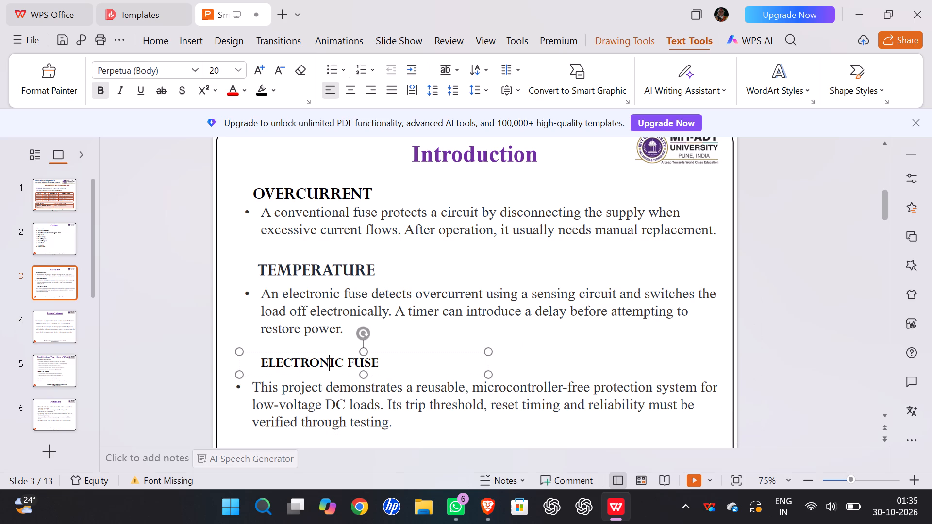
click(314, 267)
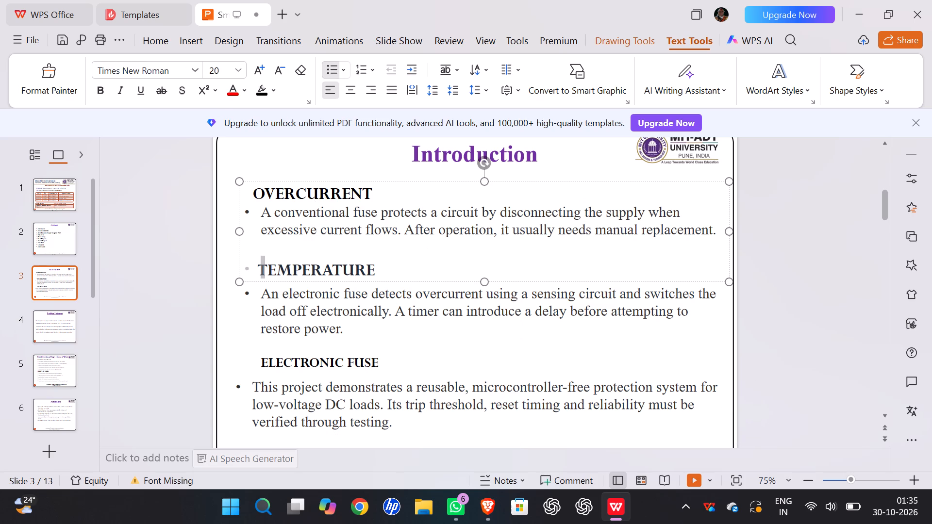
triple_click(339, 361)
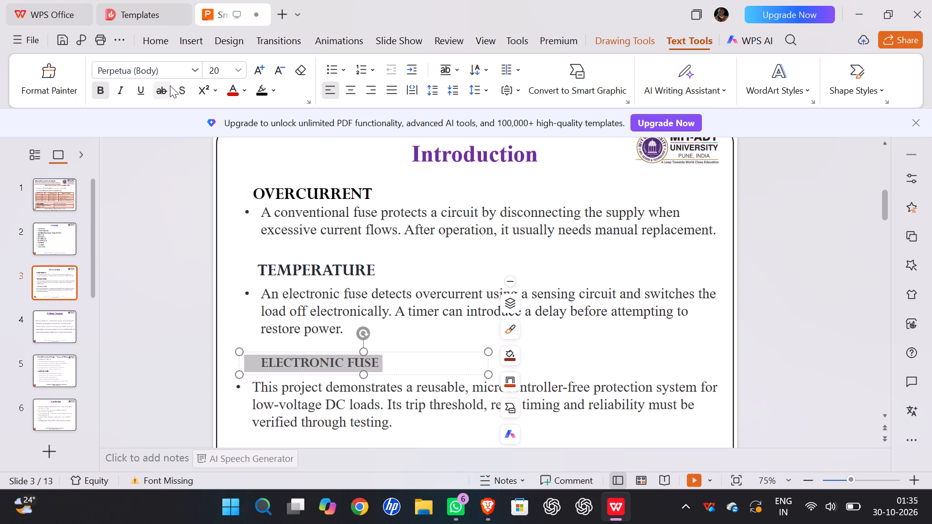
click(194, 70)
click(188, 138)
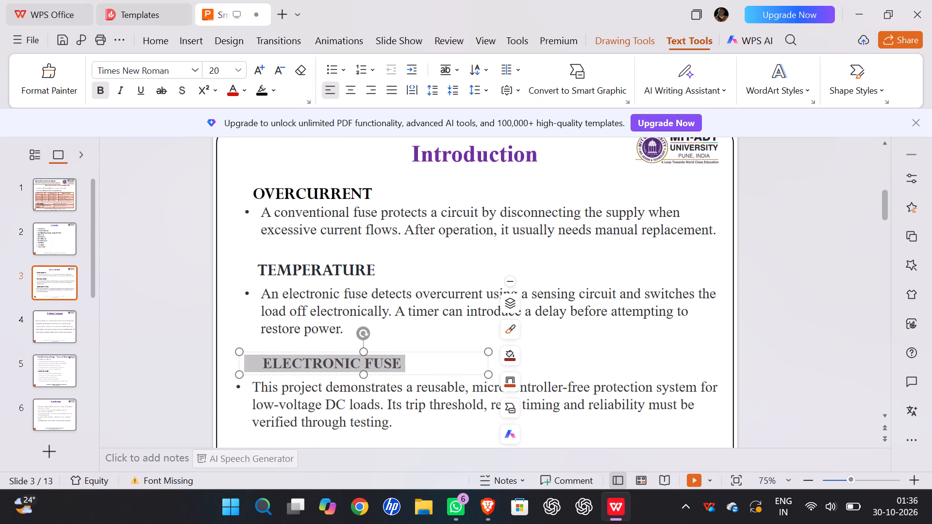
click(184, 288)
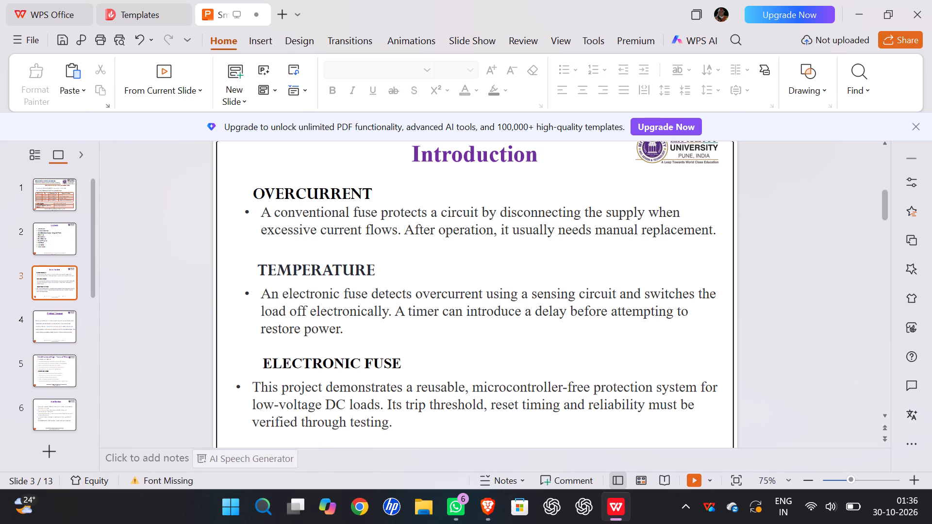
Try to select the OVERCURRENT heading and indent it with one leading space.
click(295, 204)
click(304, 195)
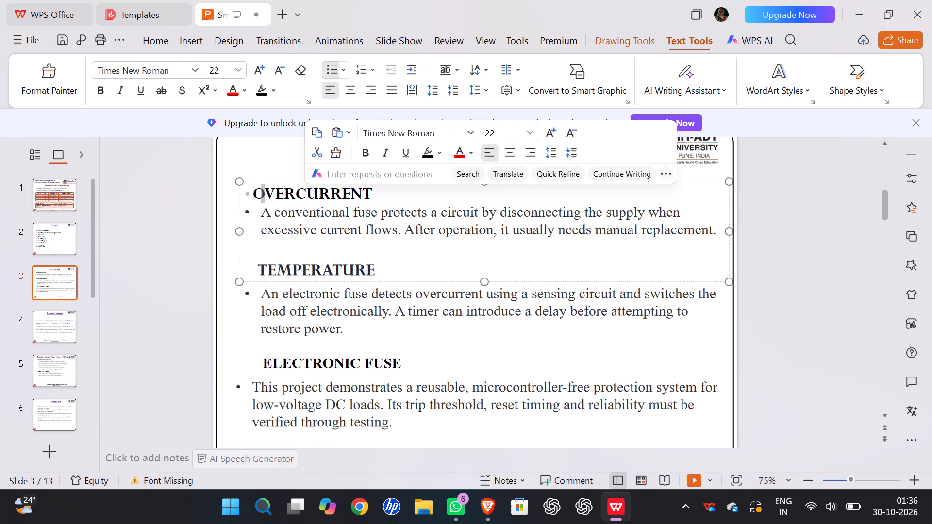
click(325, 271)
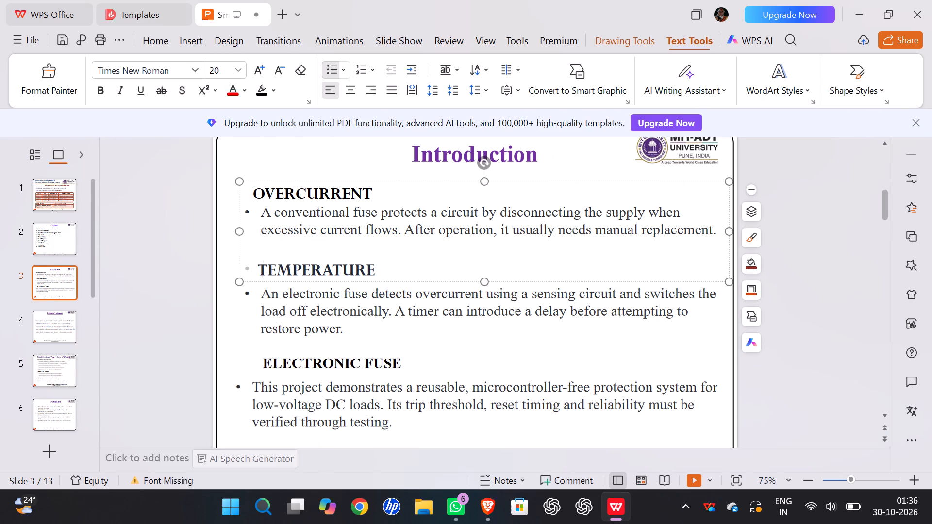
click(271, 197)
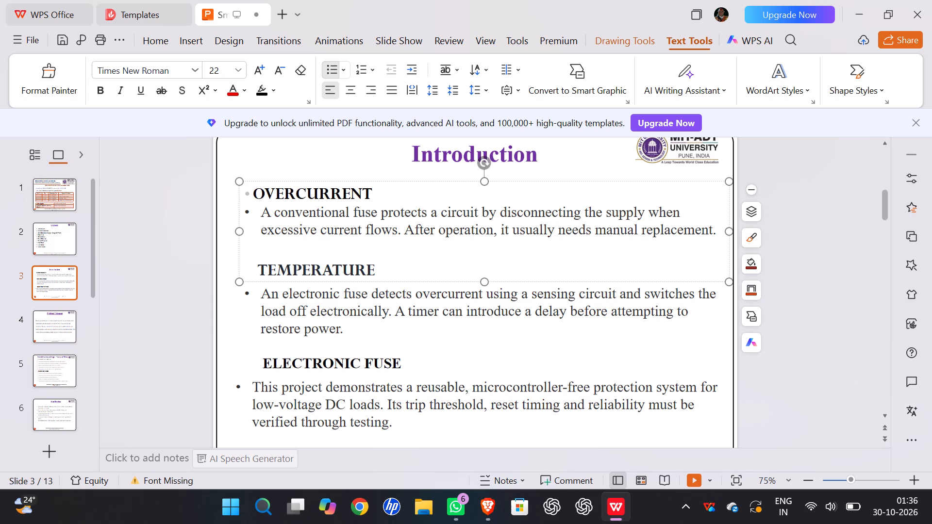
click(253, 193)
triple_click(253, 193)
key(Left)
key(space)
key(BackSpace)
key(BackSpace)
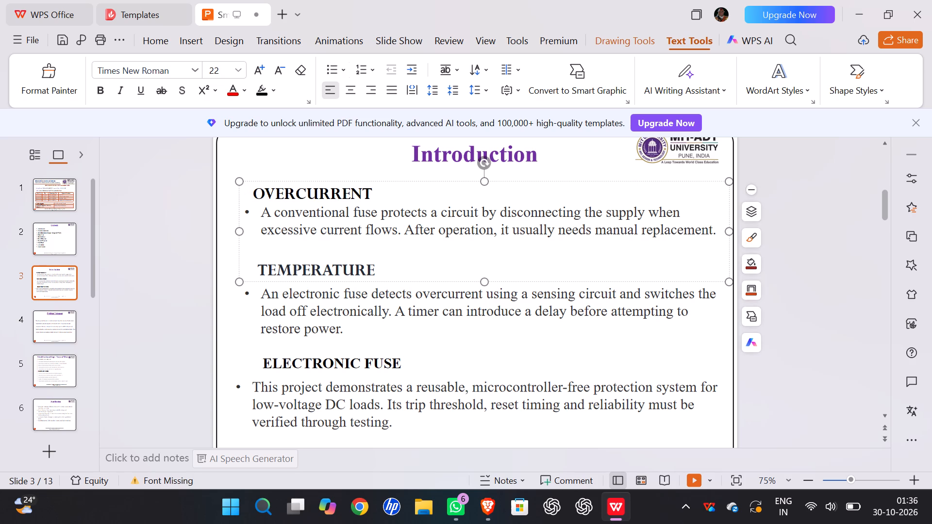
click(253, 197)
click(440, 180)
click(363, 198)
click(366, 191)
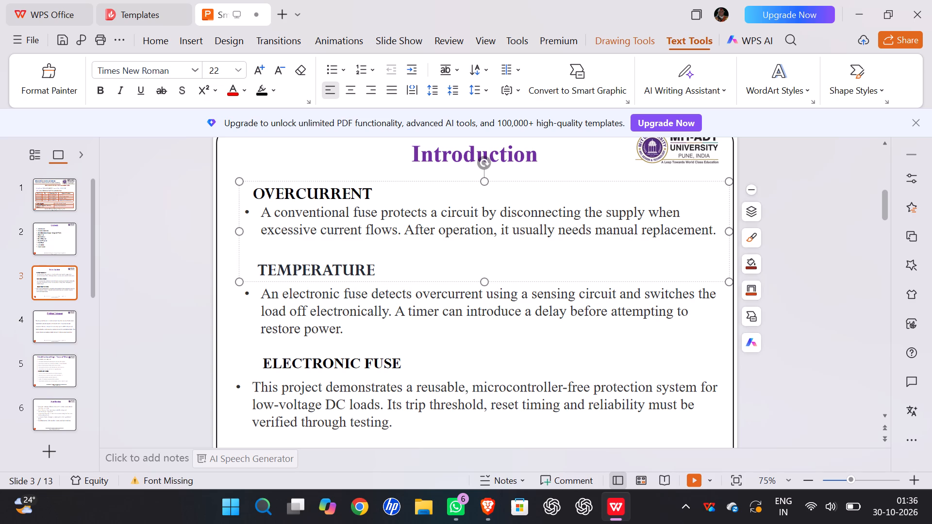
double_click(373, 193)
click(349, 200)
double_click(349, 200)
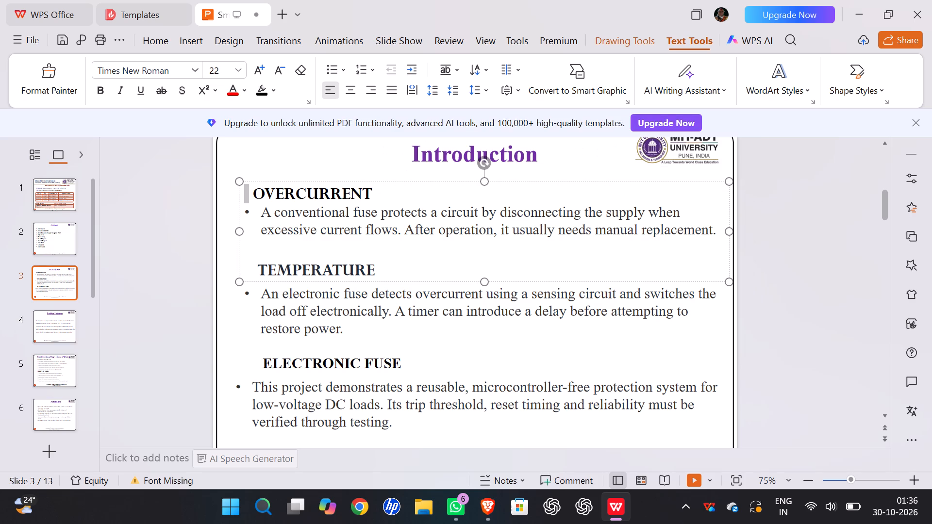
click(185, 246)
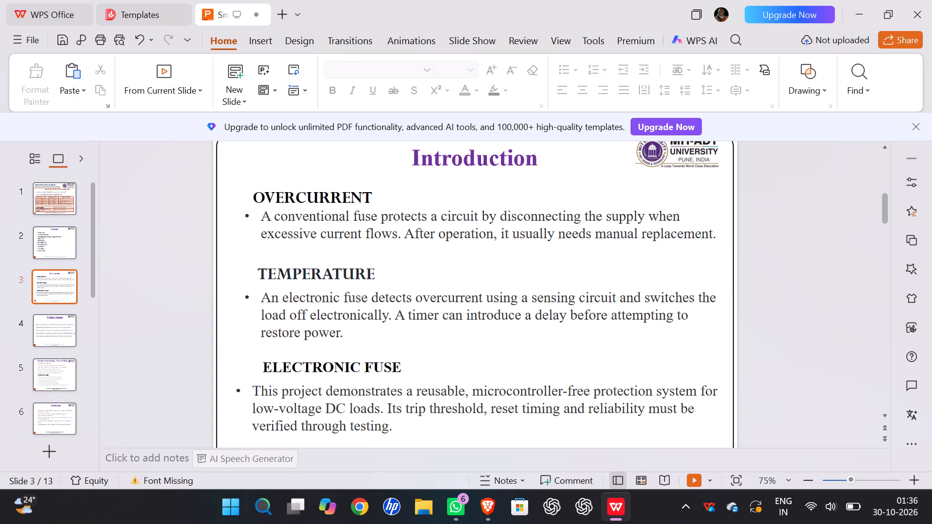
Remove one leading space from the ELECTRONIC FUSE heading to align it with the TEMPERATURE heading.
click(259, 267)
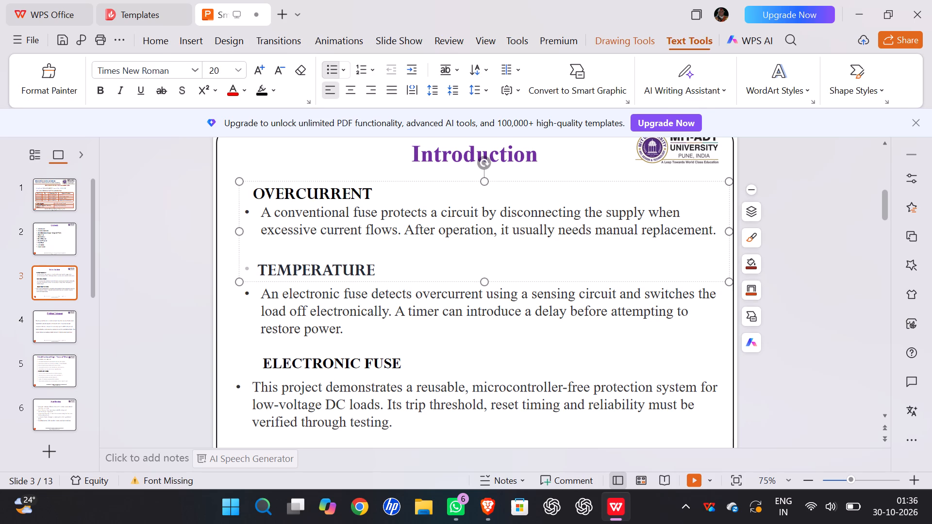
click(259, 357)
key(BackSpace)
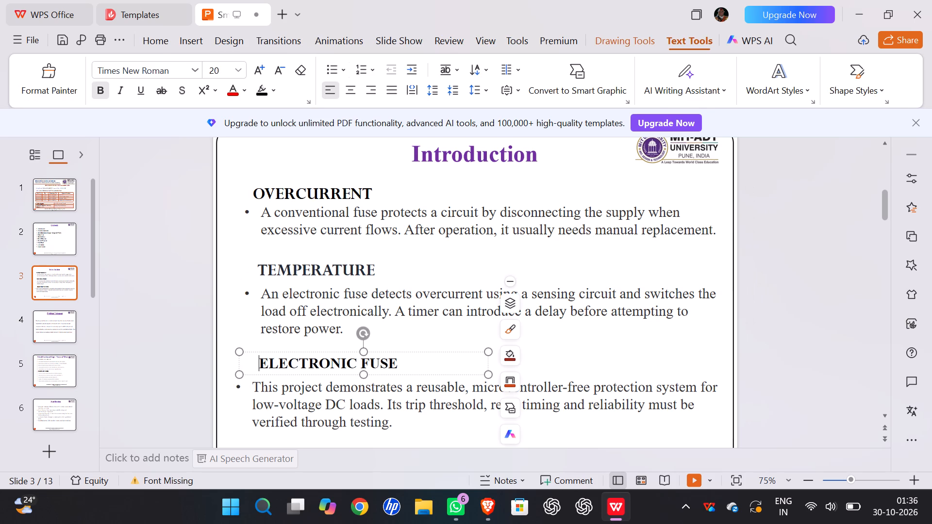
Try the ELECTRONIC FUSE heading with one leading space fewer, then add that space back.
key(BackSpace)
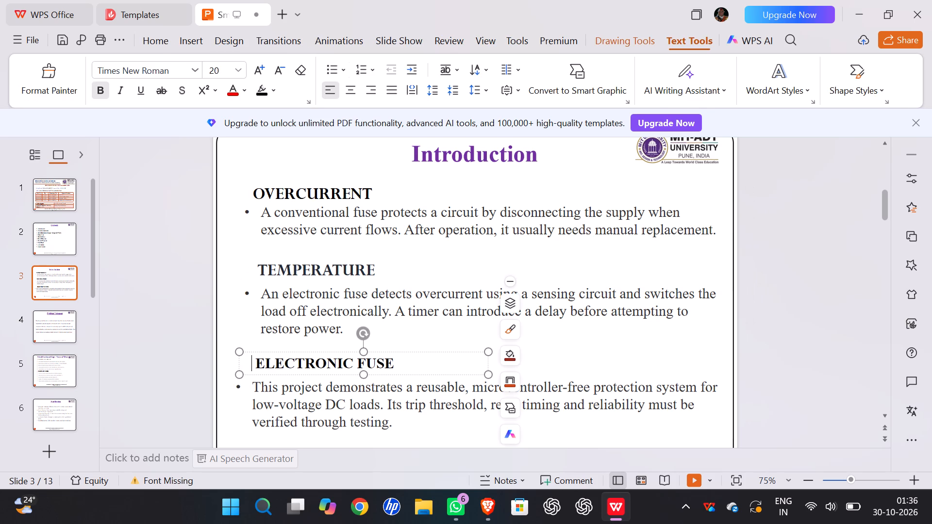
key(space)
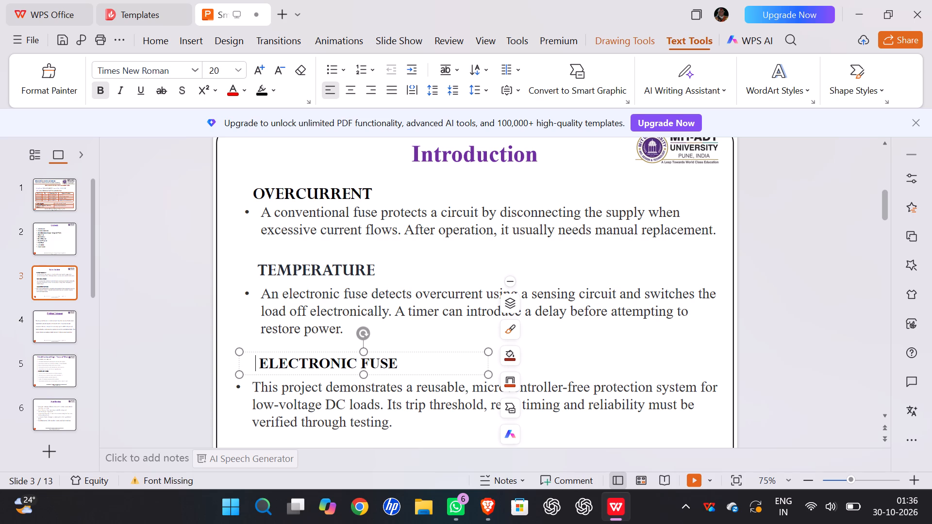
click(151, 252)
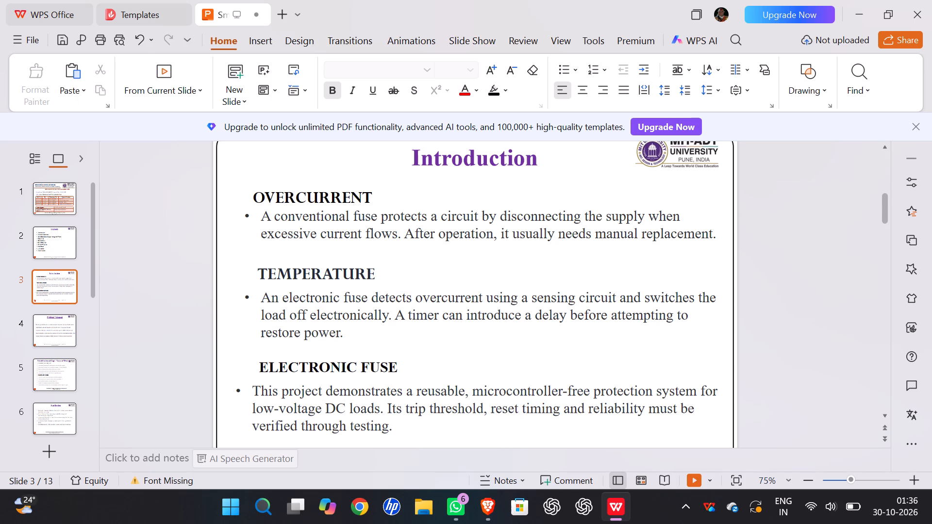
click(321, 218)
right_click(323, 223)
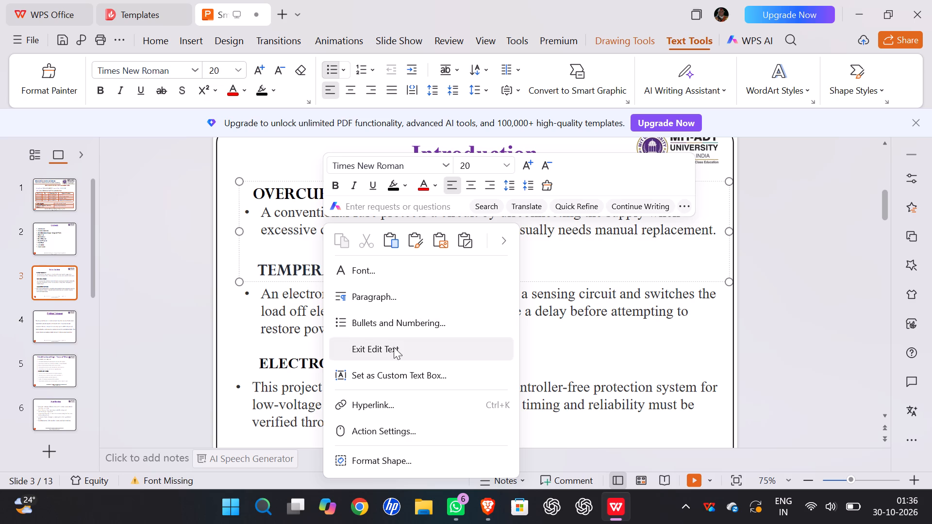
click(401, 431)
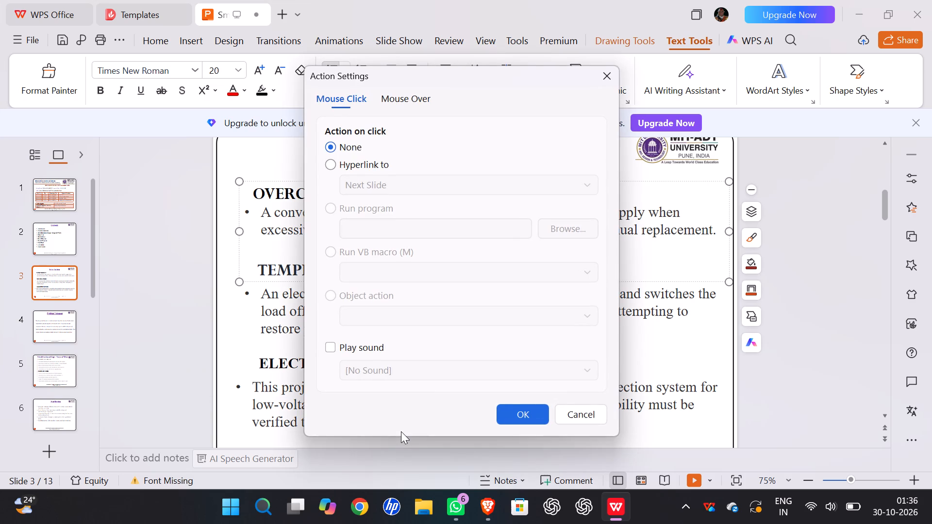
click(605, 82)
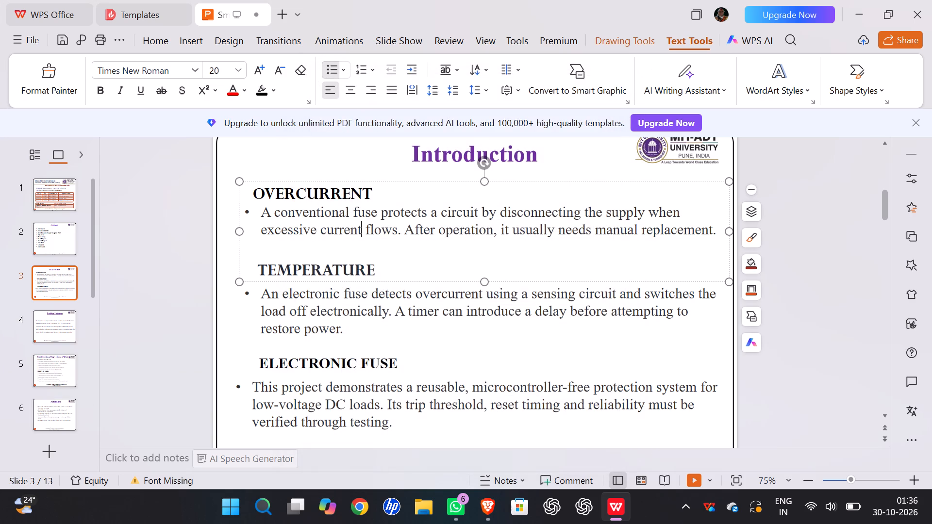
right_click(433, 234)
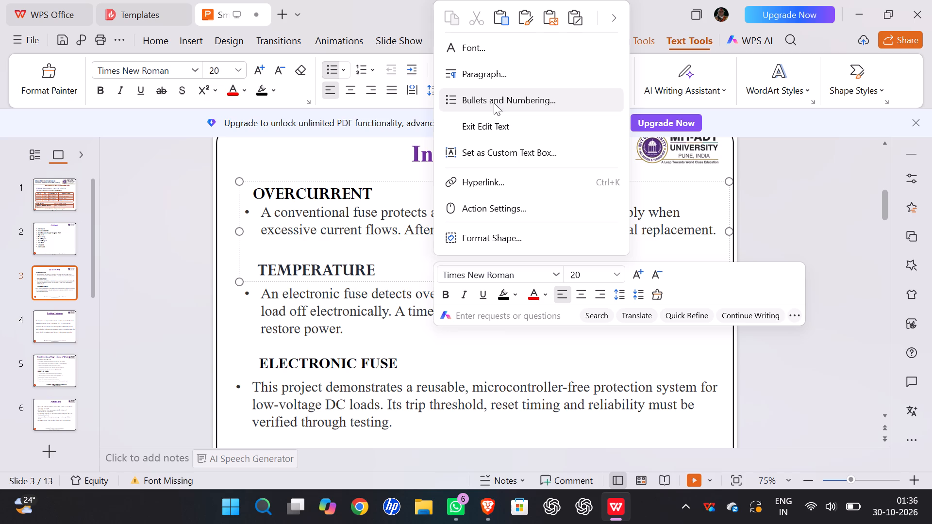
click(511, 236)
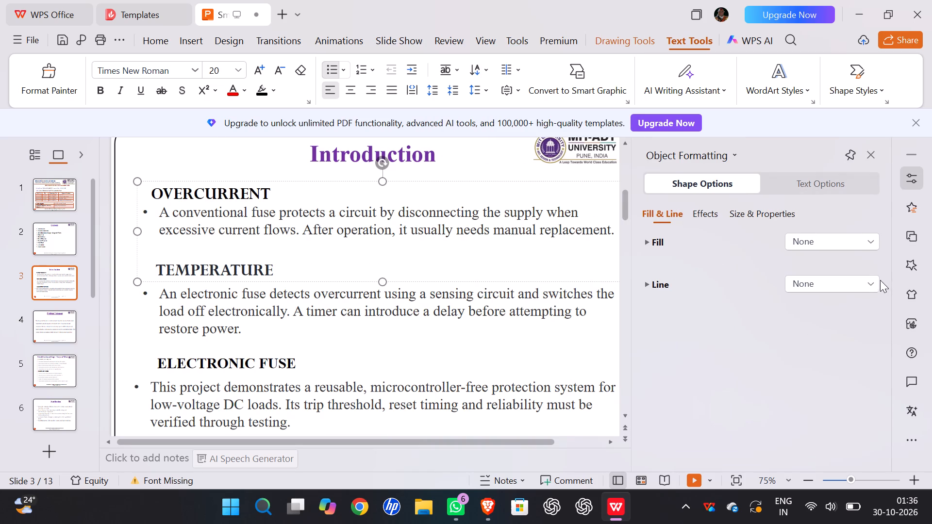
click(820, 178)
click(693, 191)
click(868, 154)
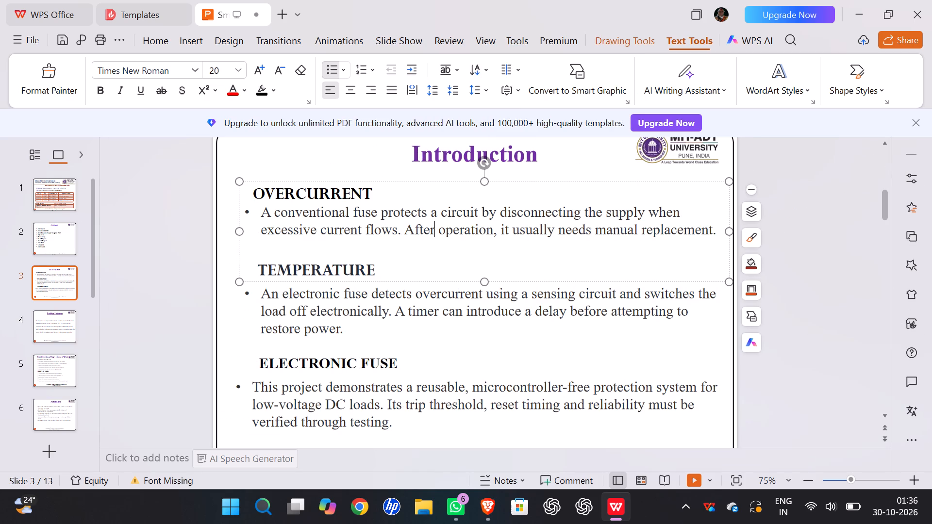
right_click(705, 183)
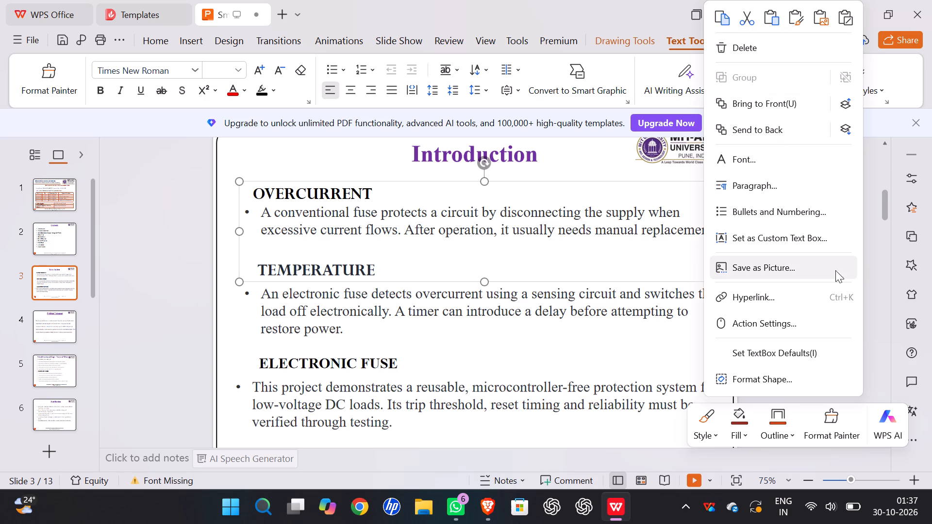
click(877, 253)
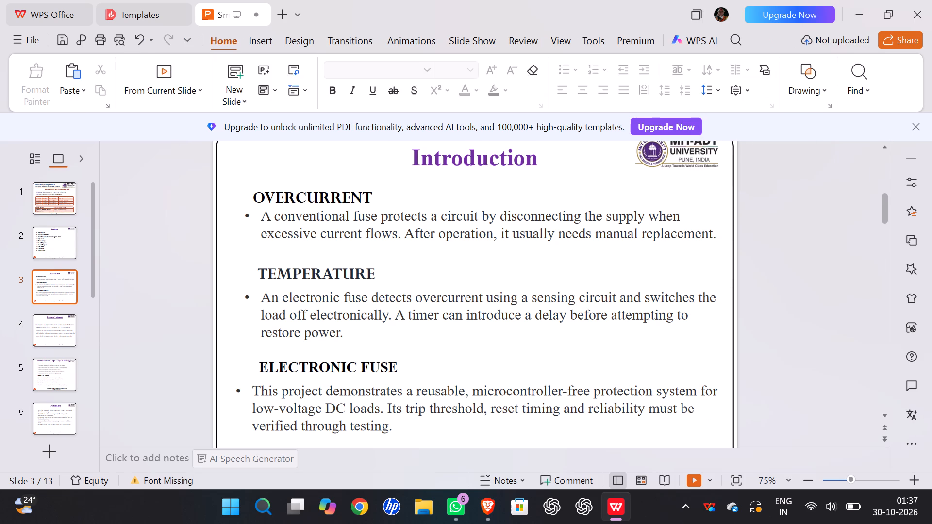
Indent the OVERCURRENT heading by one additional leading space to line it up with the TEMPERATURE heading.
click(296, 198)
double_click(296, 191)
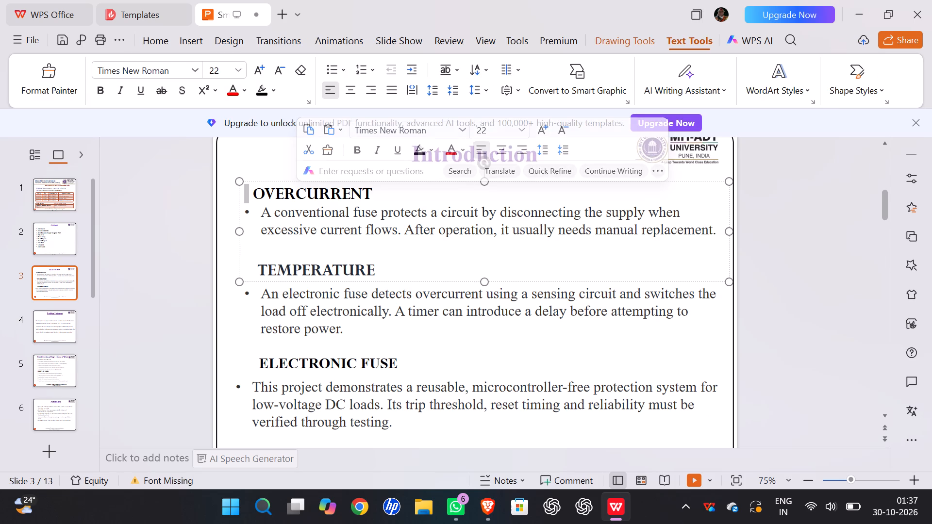
click(269, 175)
click(254, 195)
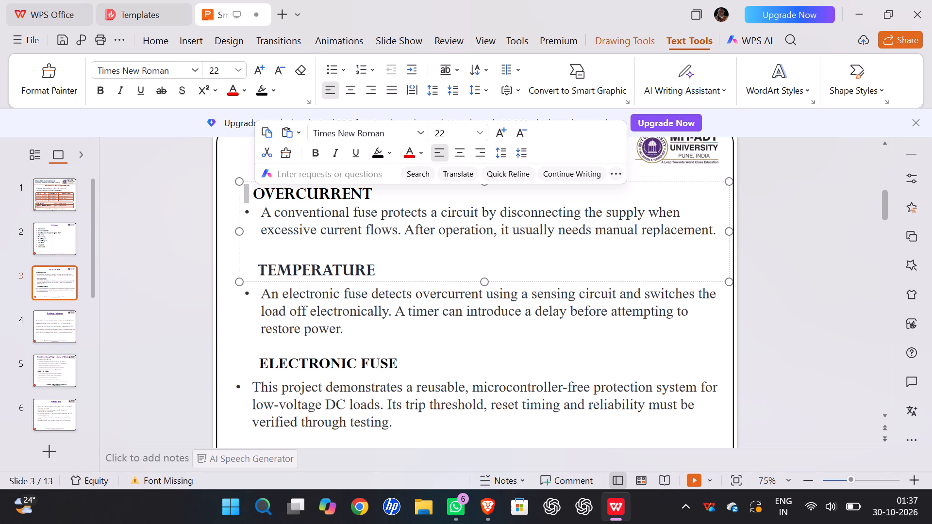
click(250, 167)
click(264, 189)
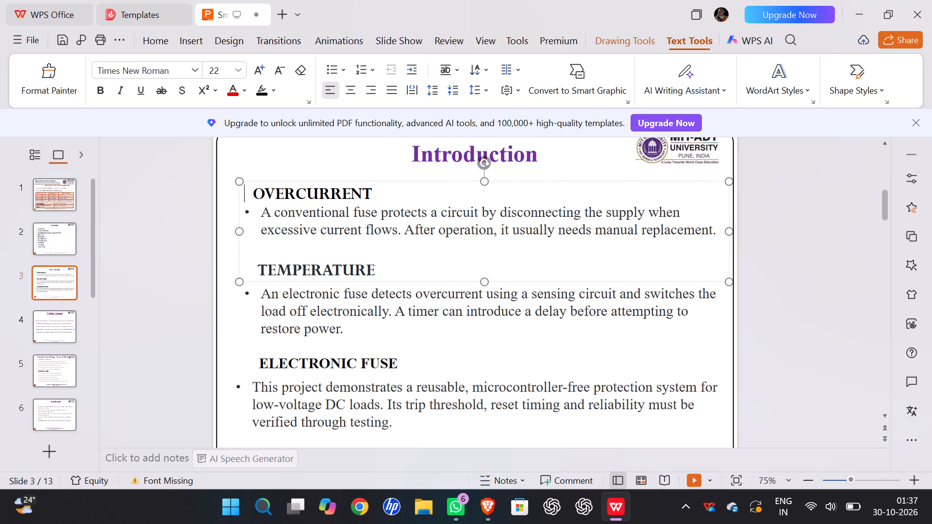
click(260, 169)
key(Down)
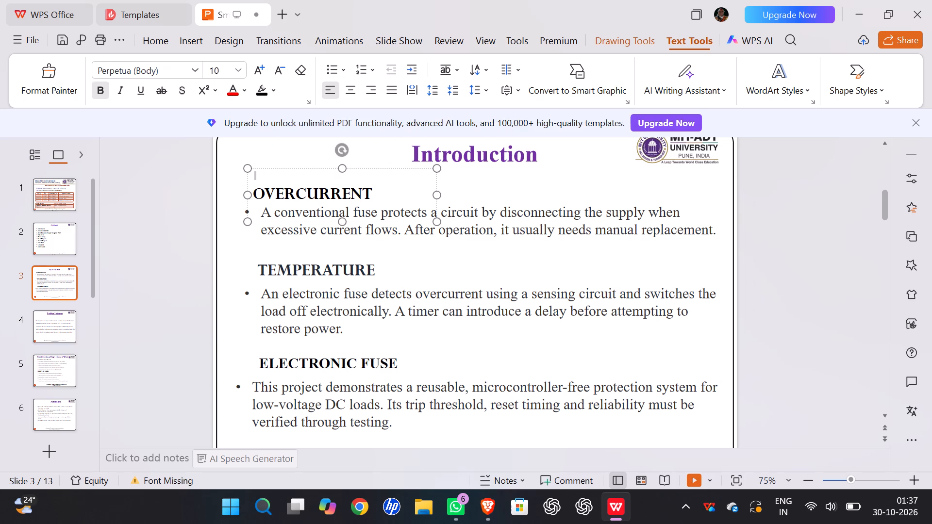
key(space)
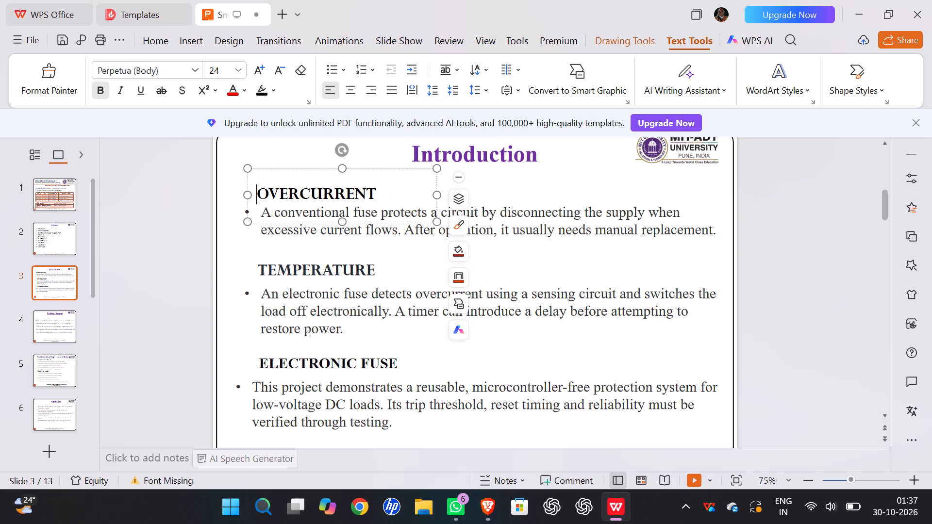
key(space)
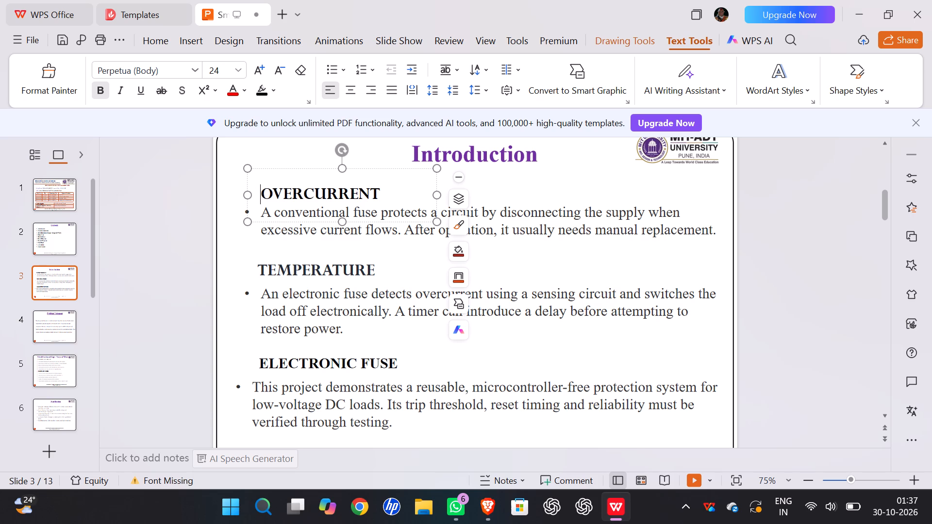
key(BackSpace)
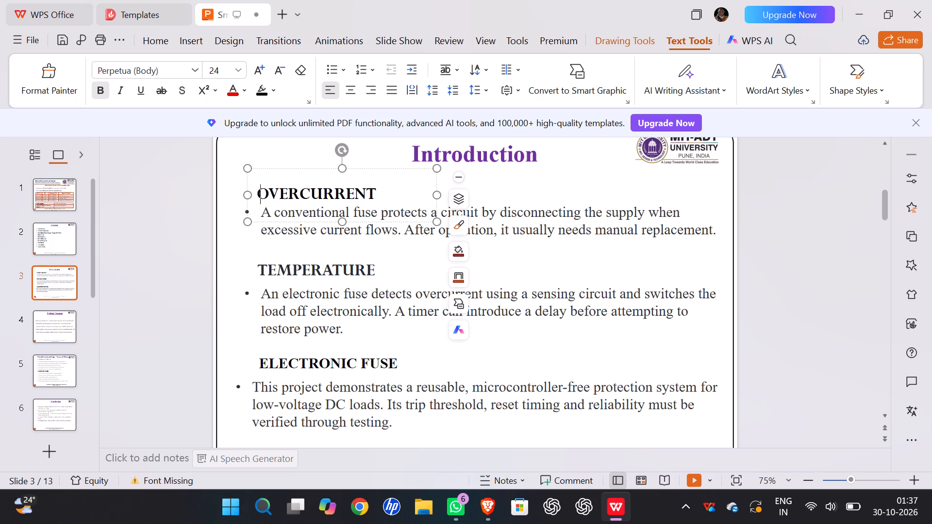
click(190, 185)
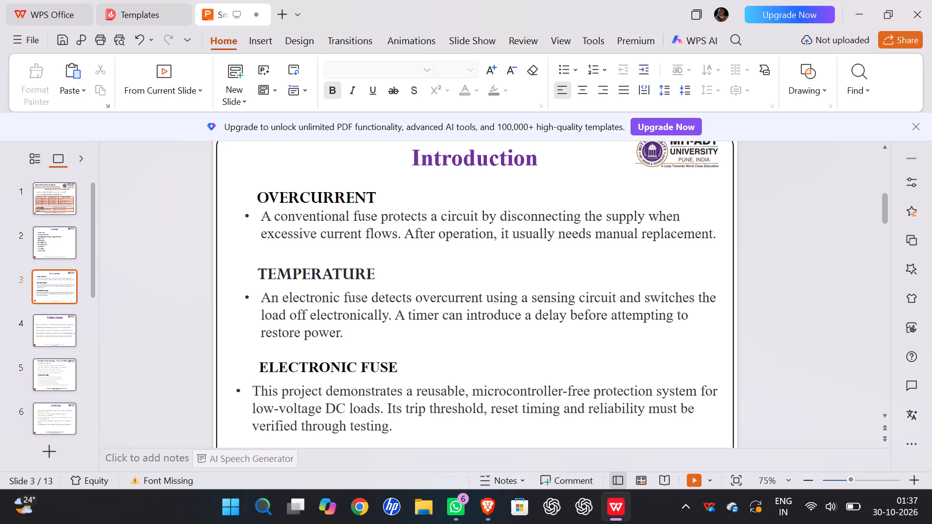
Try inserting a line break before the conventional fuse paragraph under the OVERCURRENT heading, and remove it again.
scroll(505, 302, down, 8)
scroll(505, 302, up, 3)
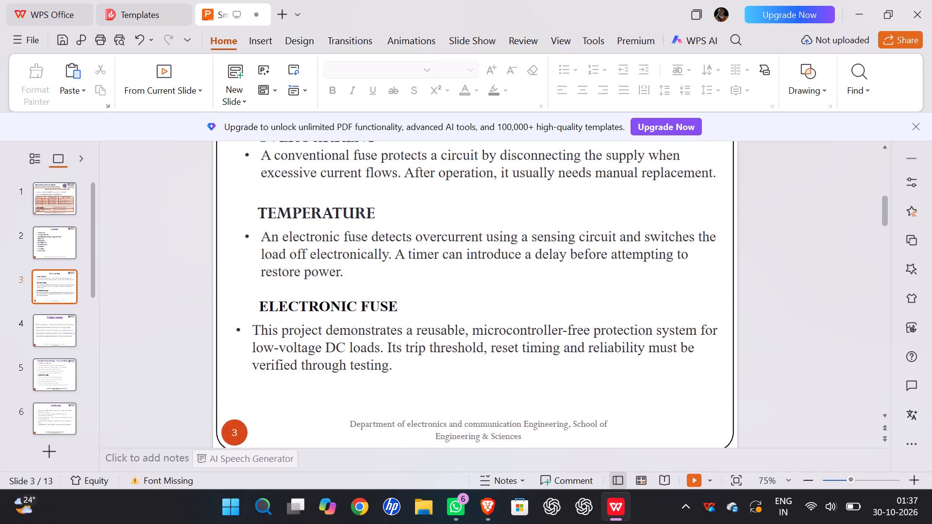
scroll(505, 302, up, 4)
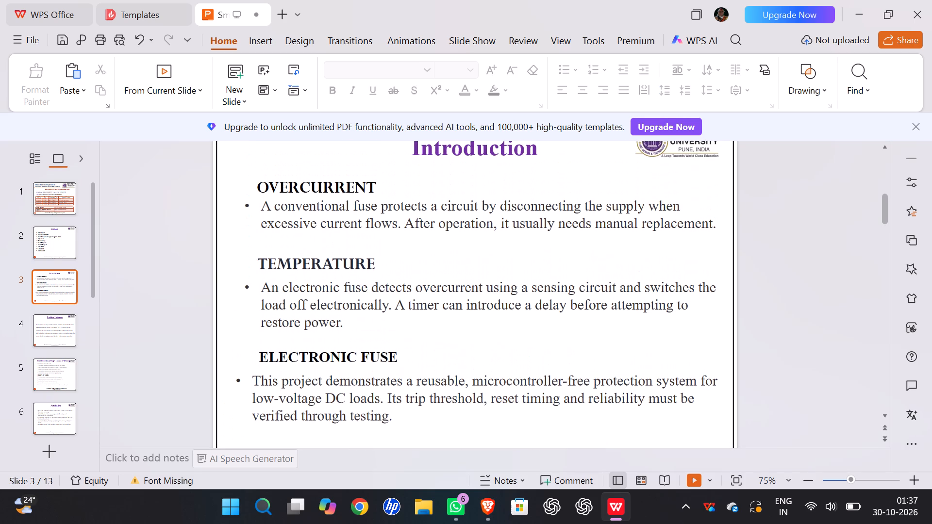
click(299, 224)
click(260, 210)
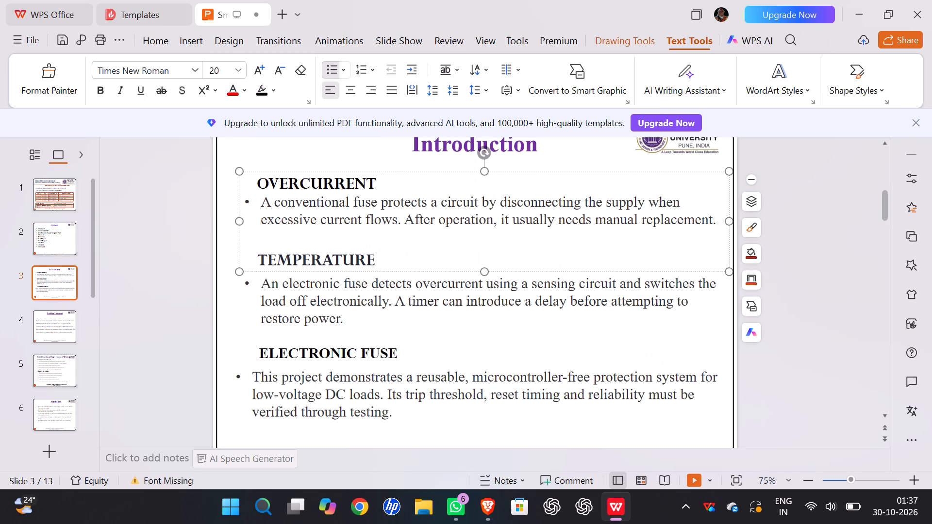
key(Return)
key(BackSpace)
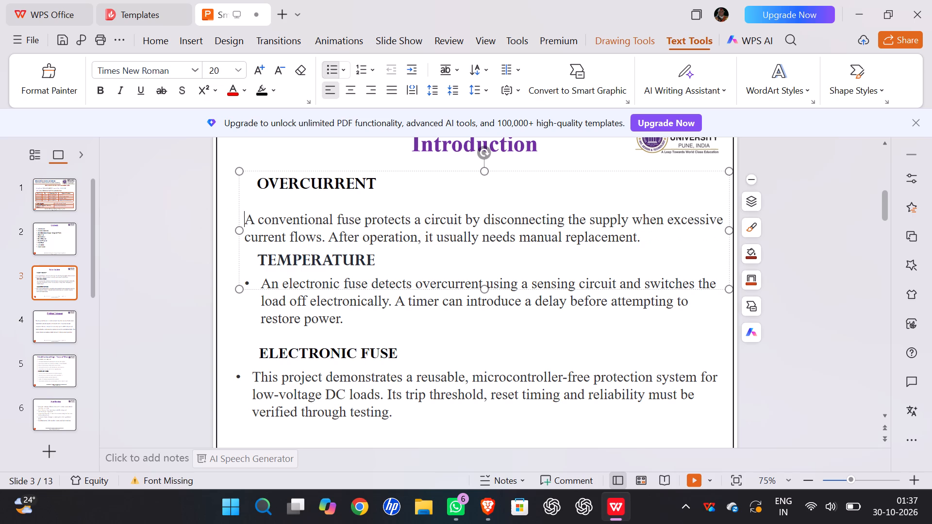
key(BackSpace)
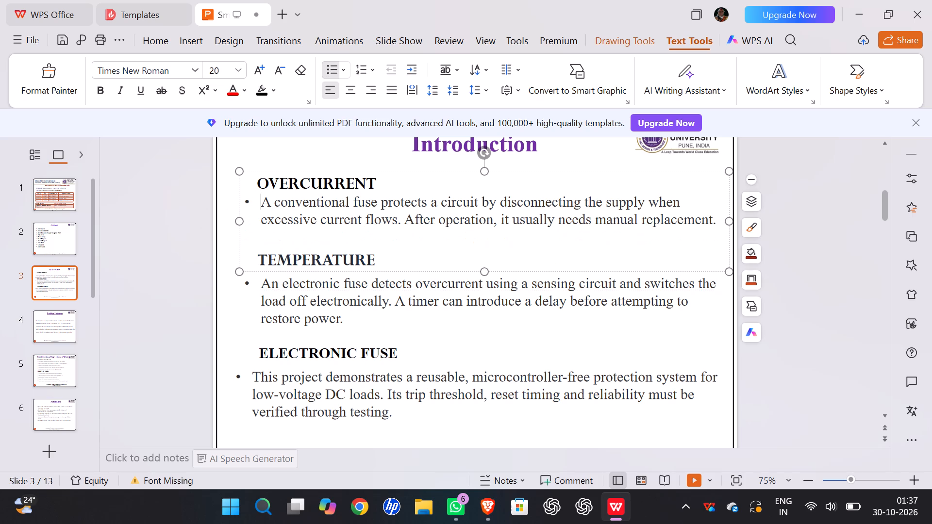
Nudge the conventional fuse paragraph's text box down by one increment to widen the gap below the OVERCURRENT heading.
click(525, 172)
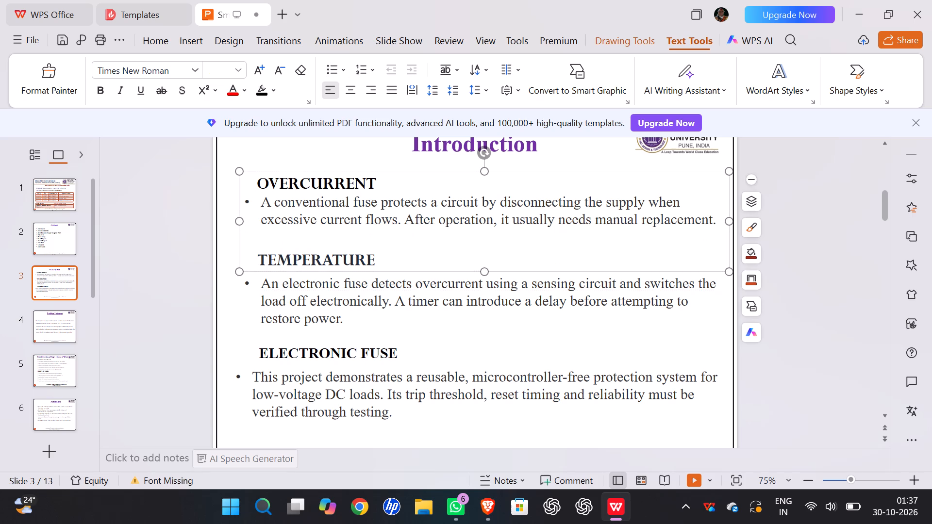
key(Down)
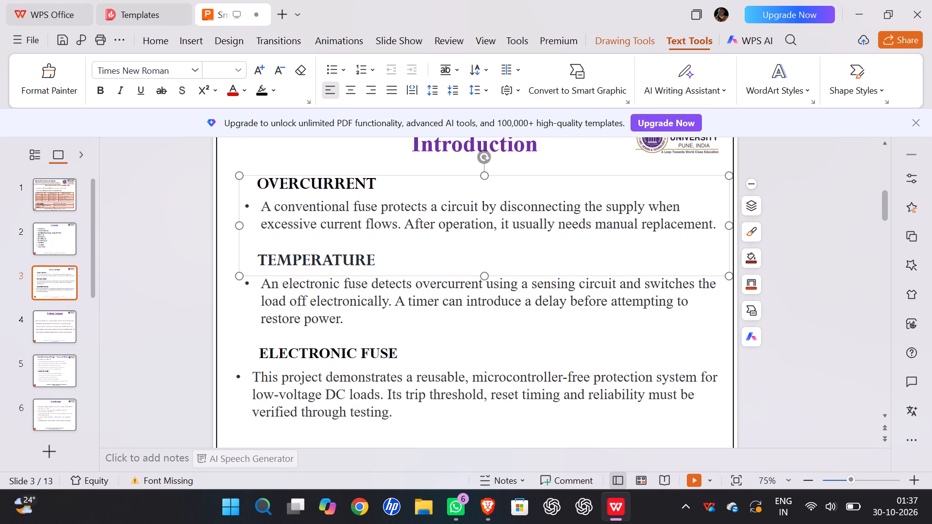
click(214, 239)
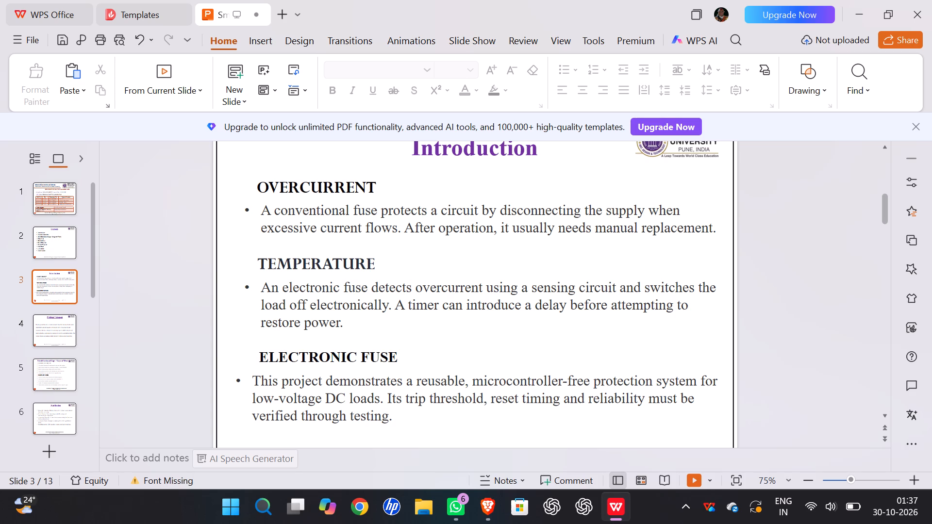
Examine the layout of the Introduction, Problem Statement and Identification of Gaps / Scope of Work slides.
scroll(555, 246, up, 5)
scroll(555, 246, down, 8)
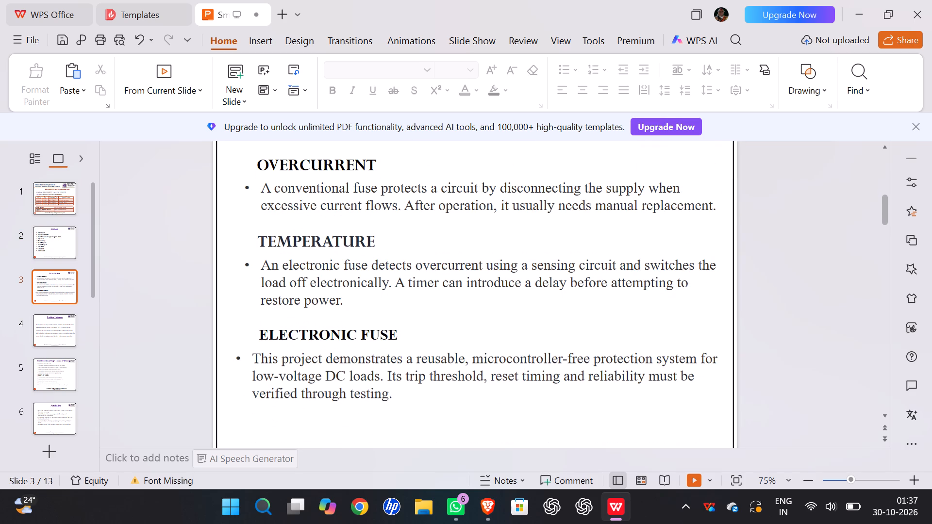
click(62, 323)
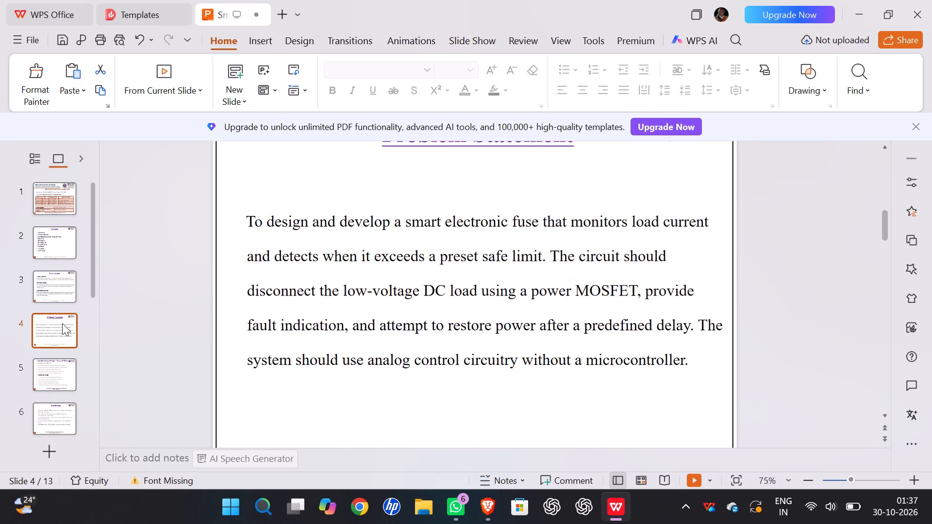
scroll(371, 270, up, 4)
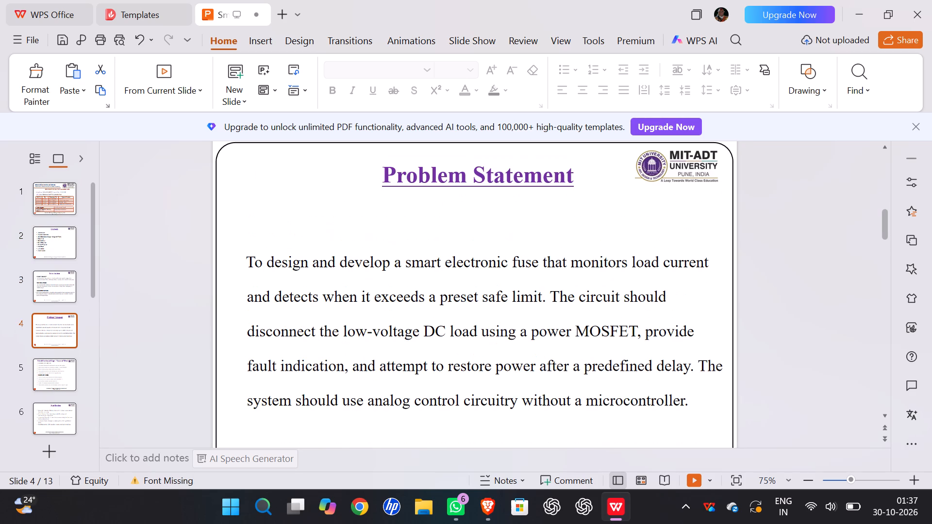
scroll(371, 270, down, 5)
scroll(332, 316, down, 3)
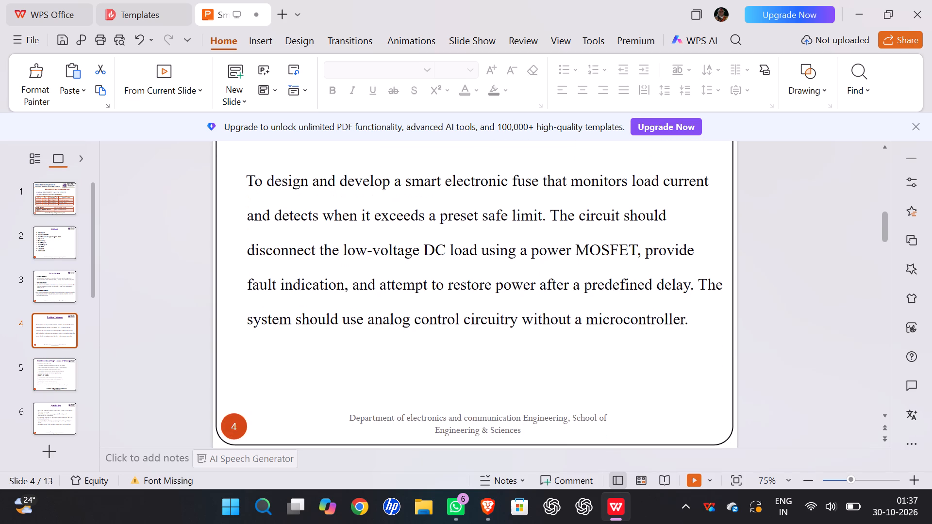
click(56, 333)
click(65, 366)
scroll(300, 306, up, 3)
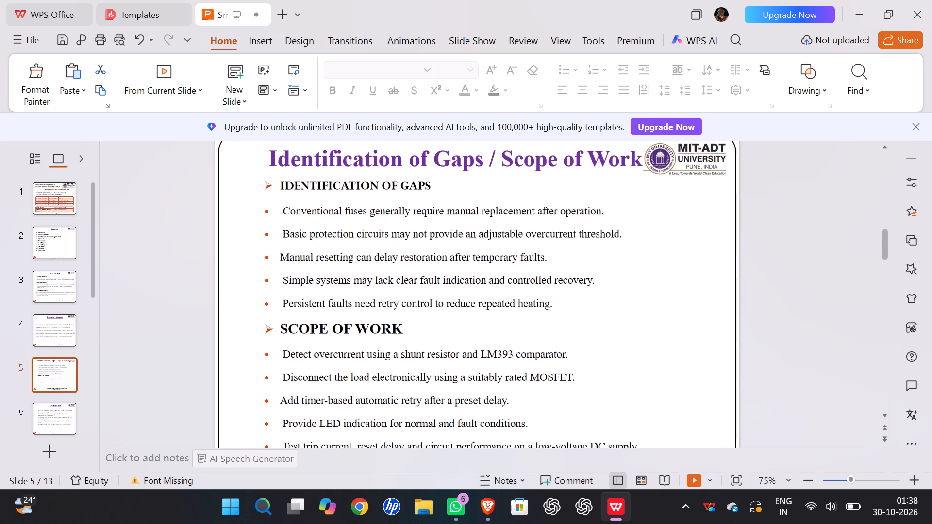
scroll(300, 306, up, 2)
scroll(278, 262, up, 2)
scroll(280, 255, down, 6)
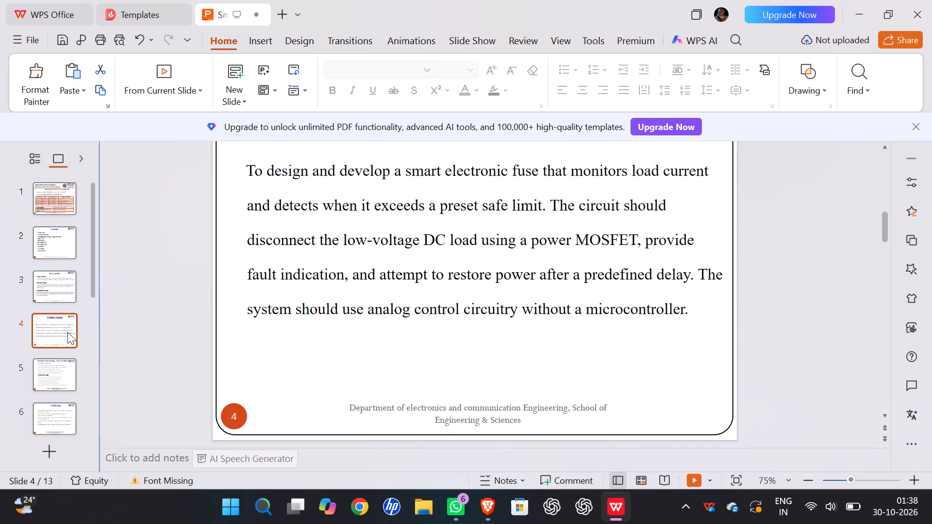
click(37, 373)
scroll(366, 269, up, 1)
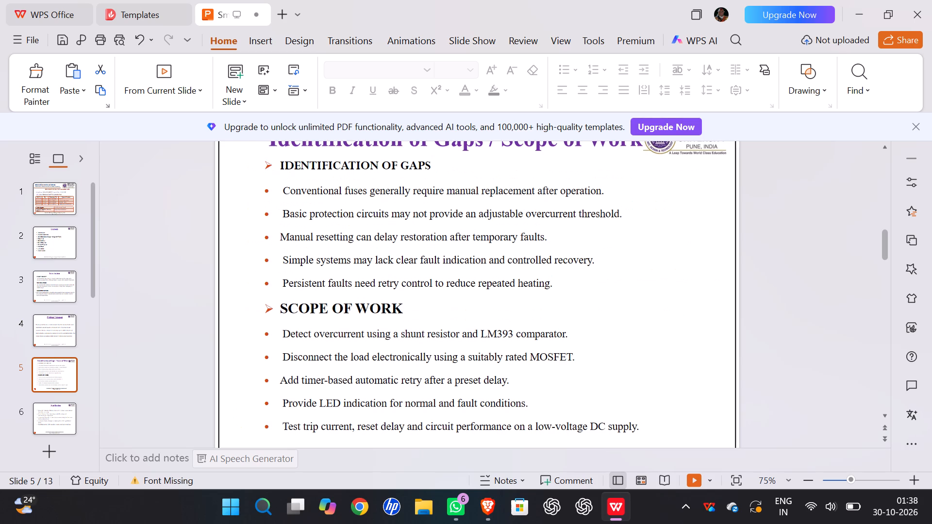
Examine the text formatting and bullet alignment on the Identification of Gaps / Scope of Work slide, plus the contents and Introduction slides.
scroll(366, 269, up, 1)
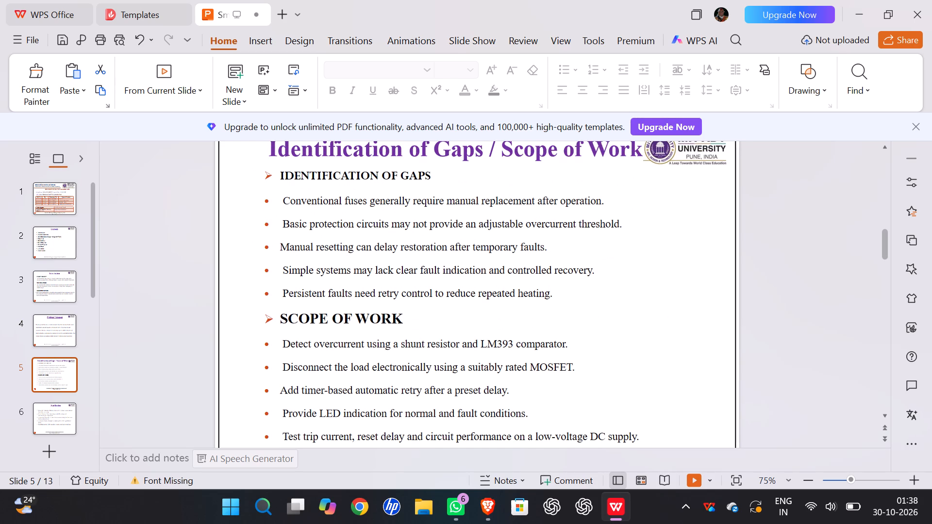
click(313, 273)
click(277, 248)
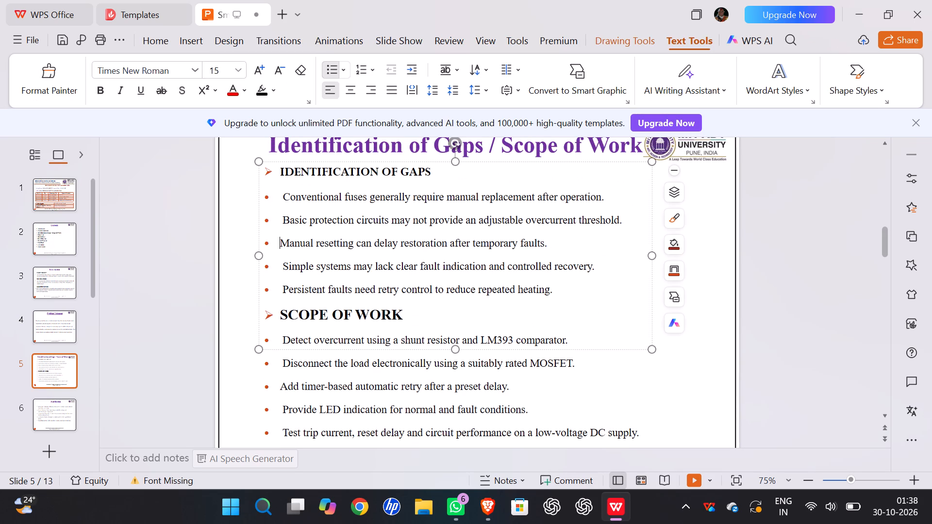
click(324, 197)
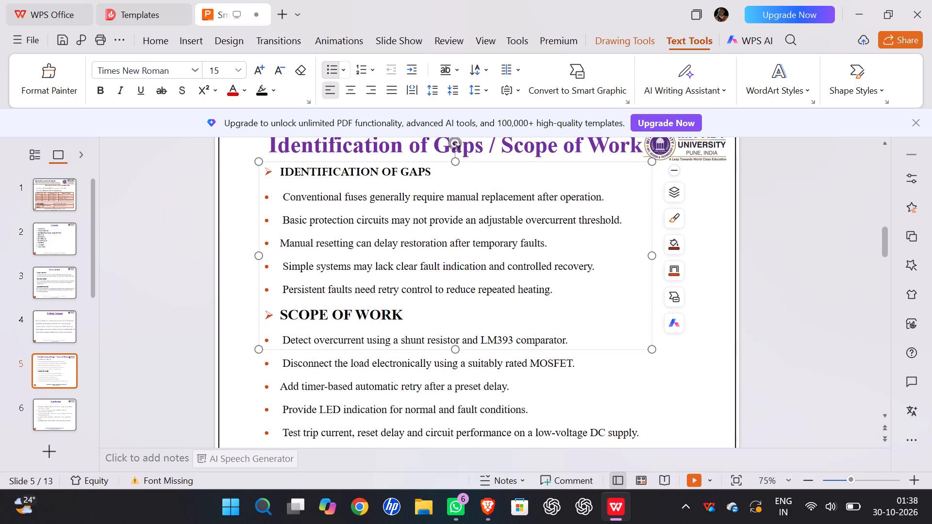
click(291, 207)
click(279, 173)
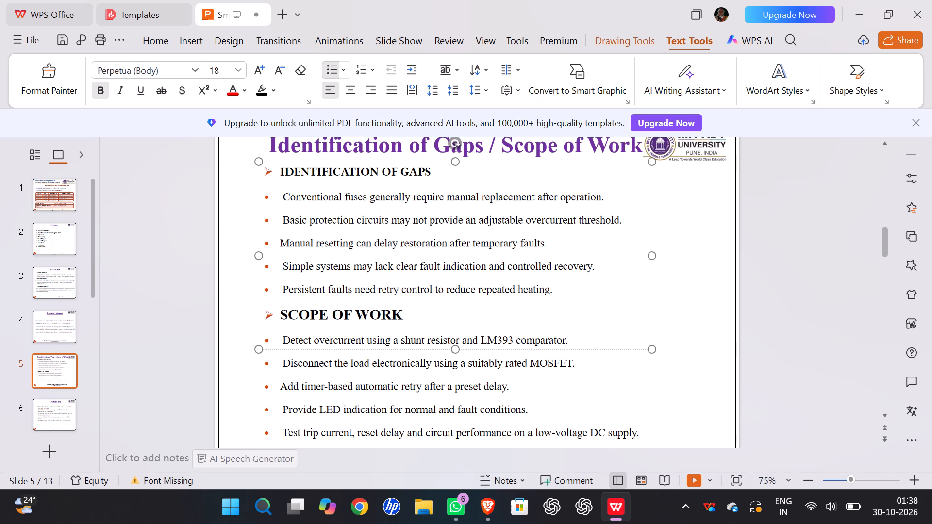
drag(279, 173, 443, 171)
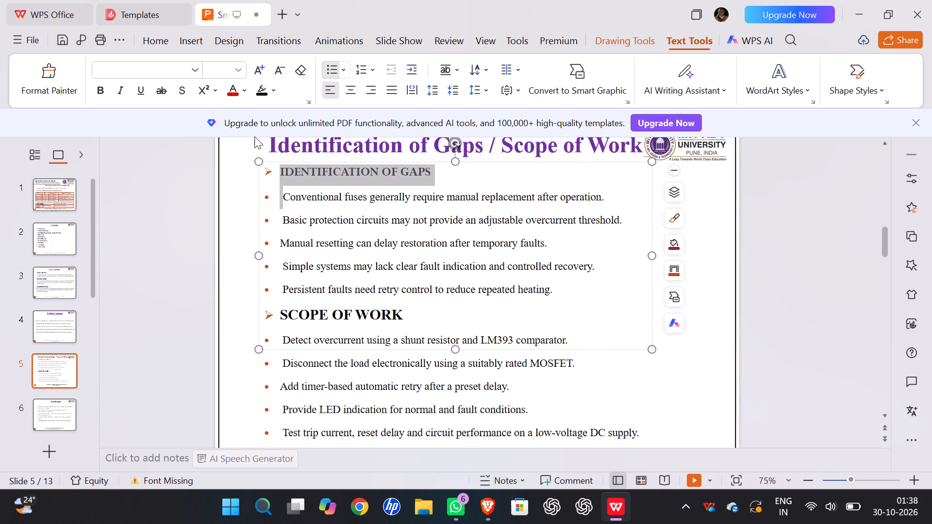
click(302, 254)
drag(284, 197, 285, 197)
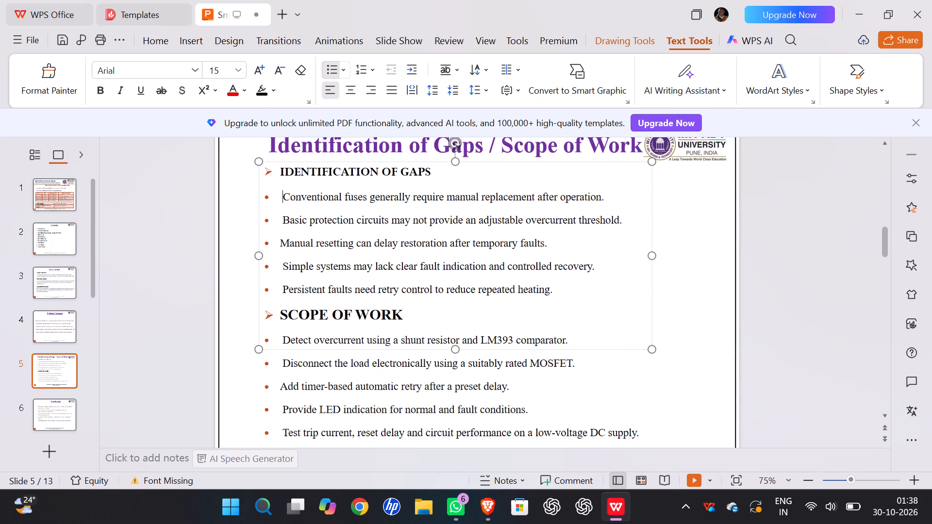
drag(285, 197, 416, 308)
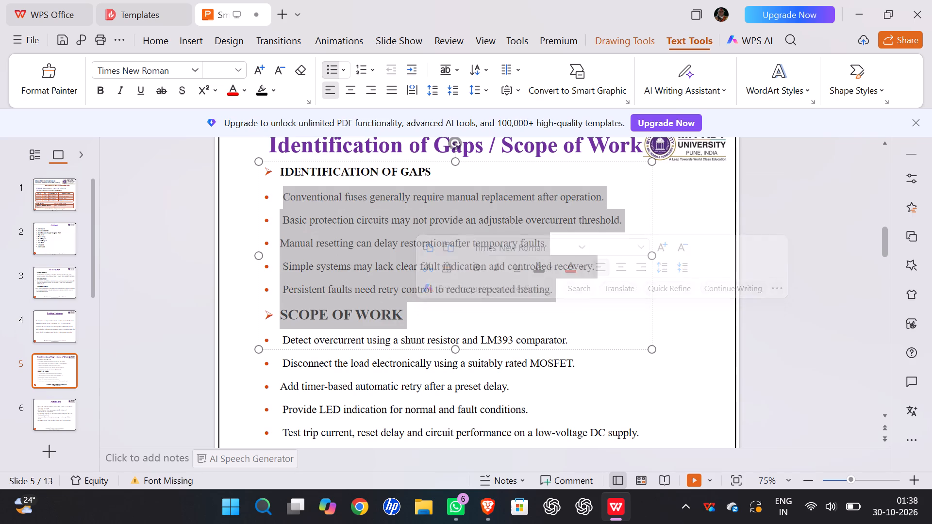
click(359, 265)
click(659, 398)
scroll(609, 367, down, 2)
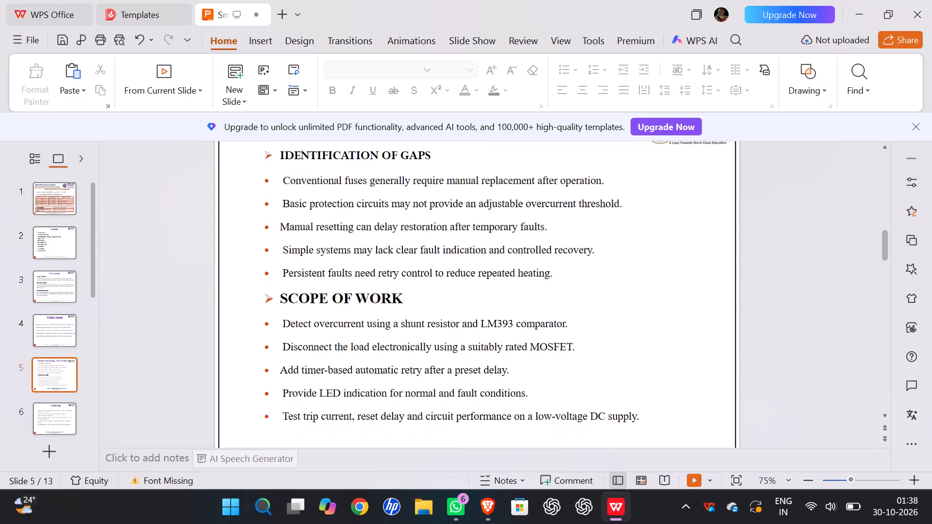
scroll(609, 367, down, 3)
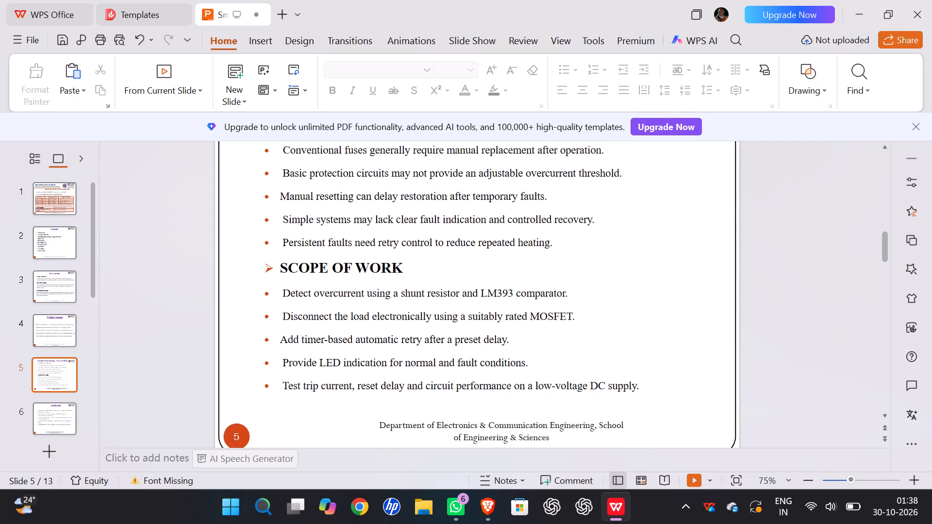
scroll(393, 318, up, 4)
click(64, 248)
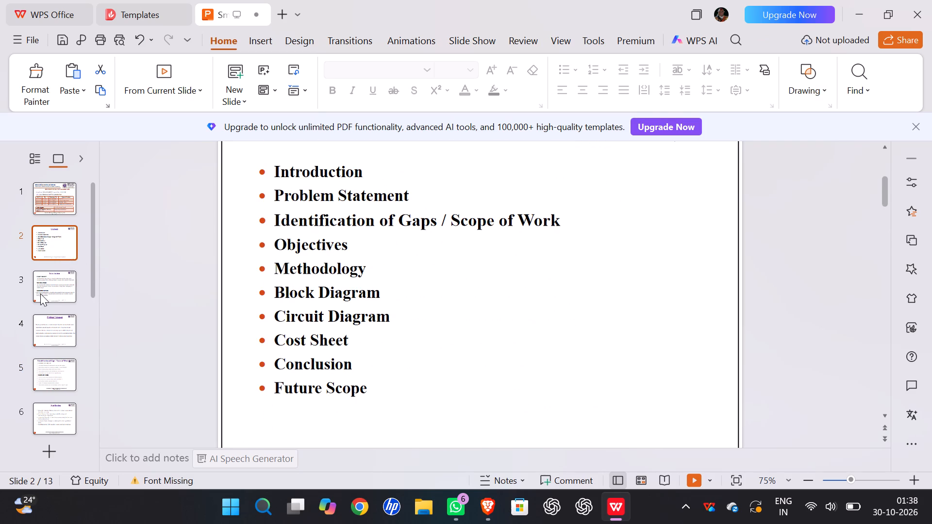
click(40, 294)
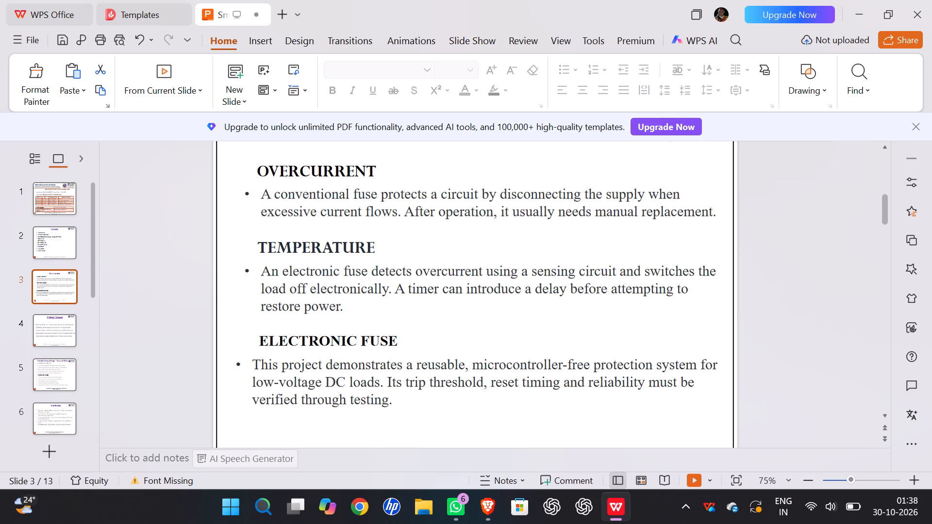
Reduce the font size of the whole Problem Statement paragraph on slide 4 to 20.
click(64, 331)
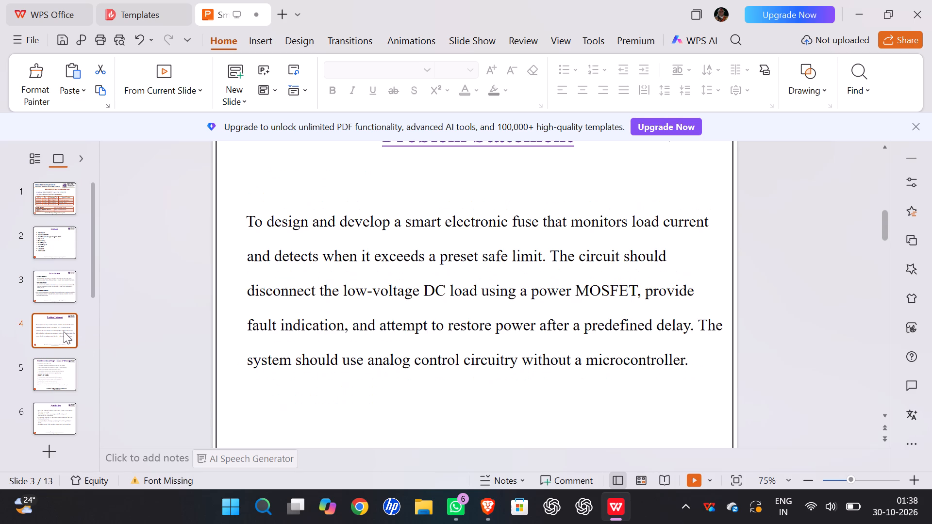
click(364, 284)
click(410, 254)
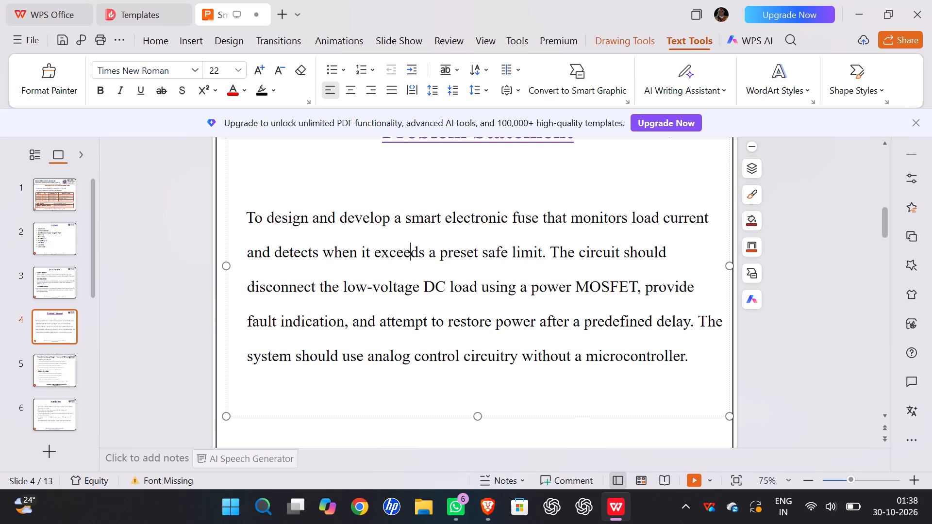
click(343, 222)
click(311, 222)
click(315, 238)
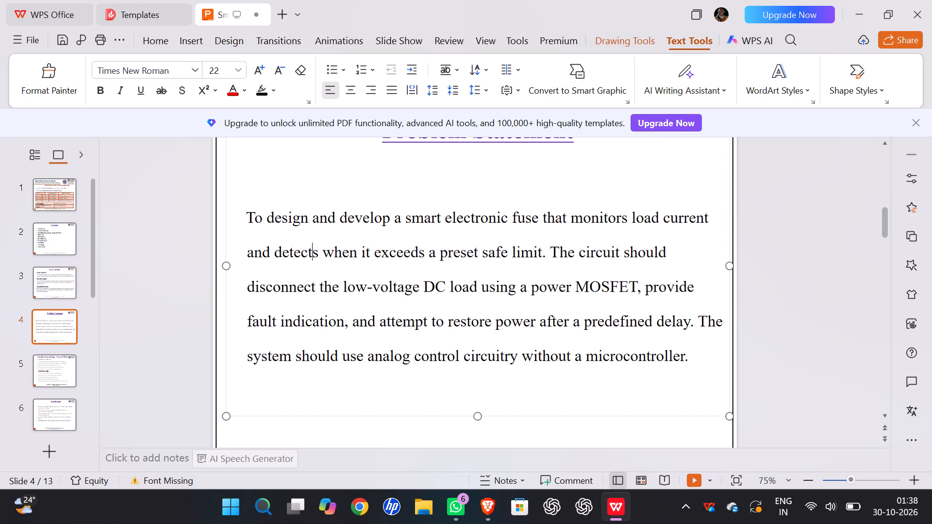
click(330, 248)
click(430, 246)
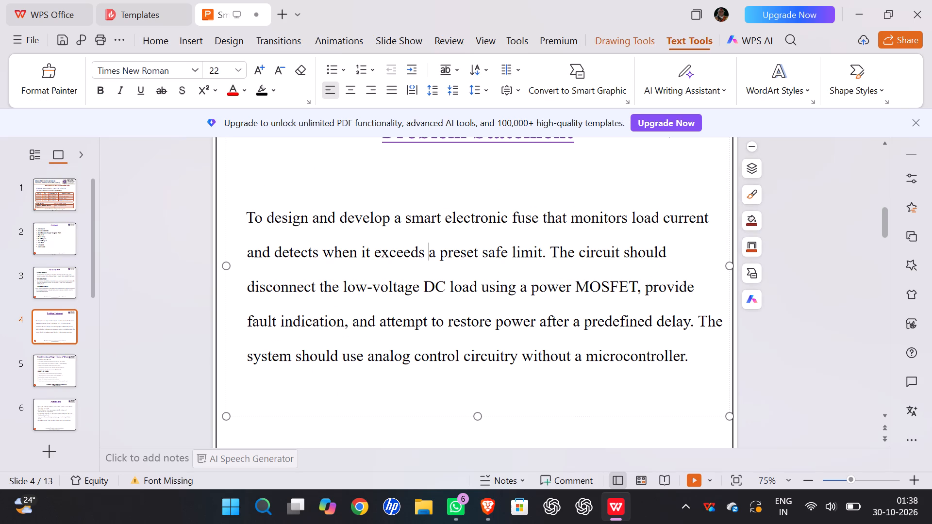
drag(244, 217, 724, 362)
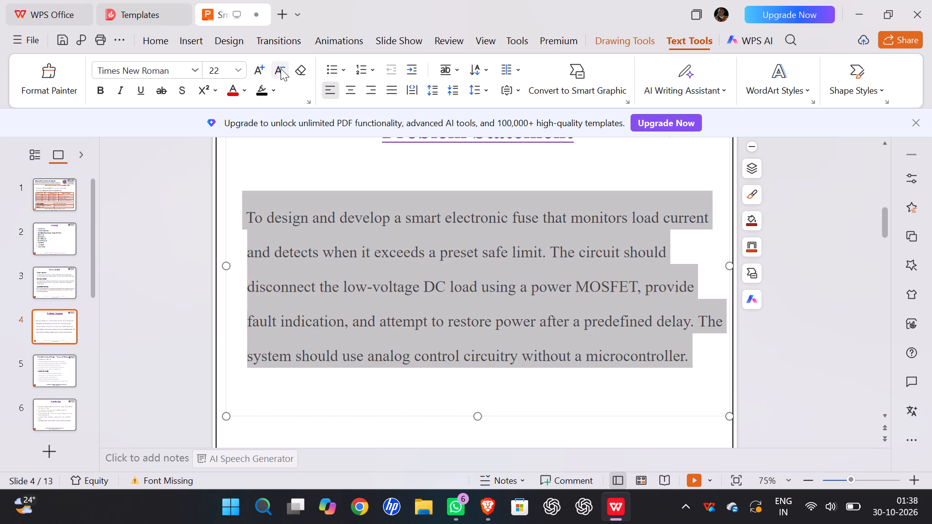
click(281, 68)
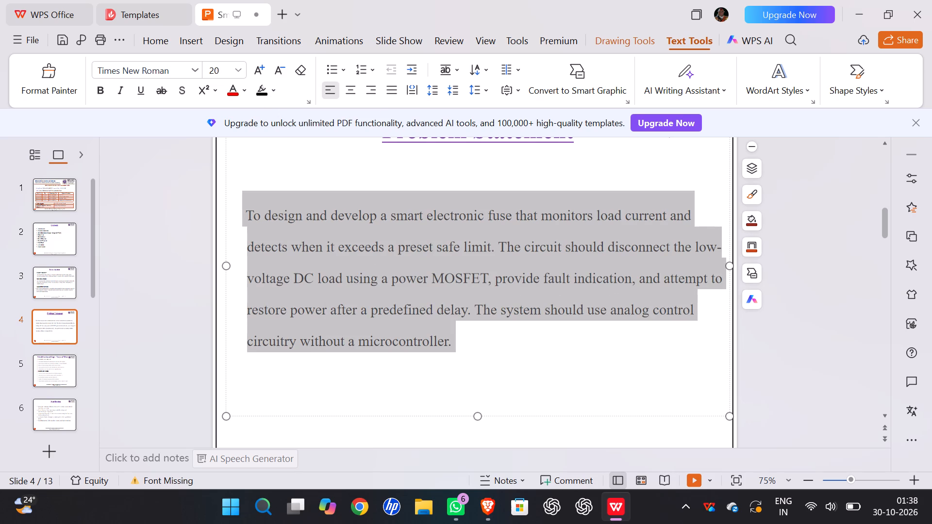
click(169, 232)
scroll(397, 230, up, 4)
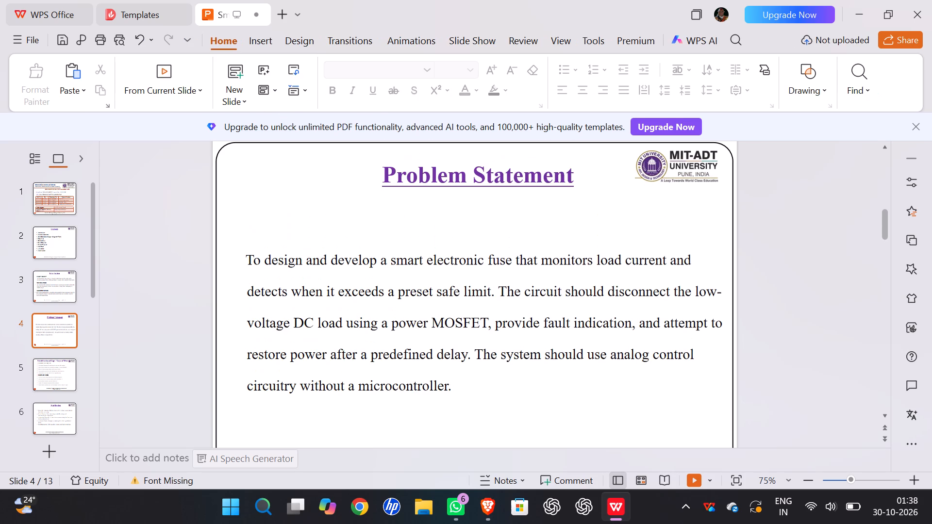
Check the font size of the Introduction slide's body text against the Problem Statement paragraph.
click(62, 286)
click(392, 293)
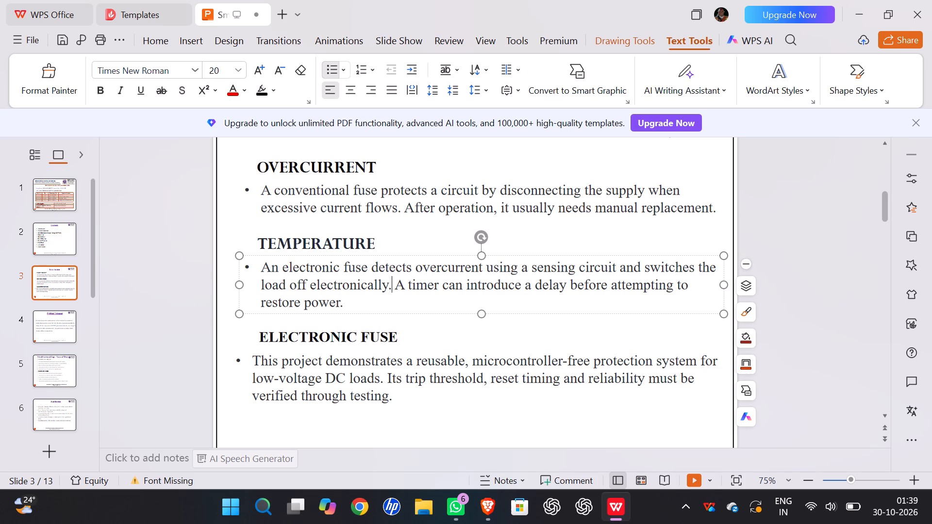
click(296, 247)
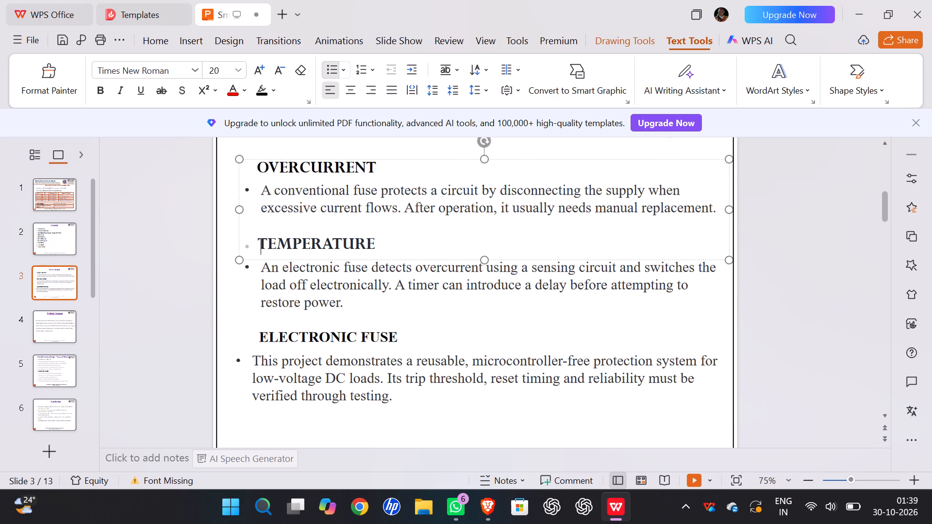
click(57, 320)
scroll(357, 233, up, 2)
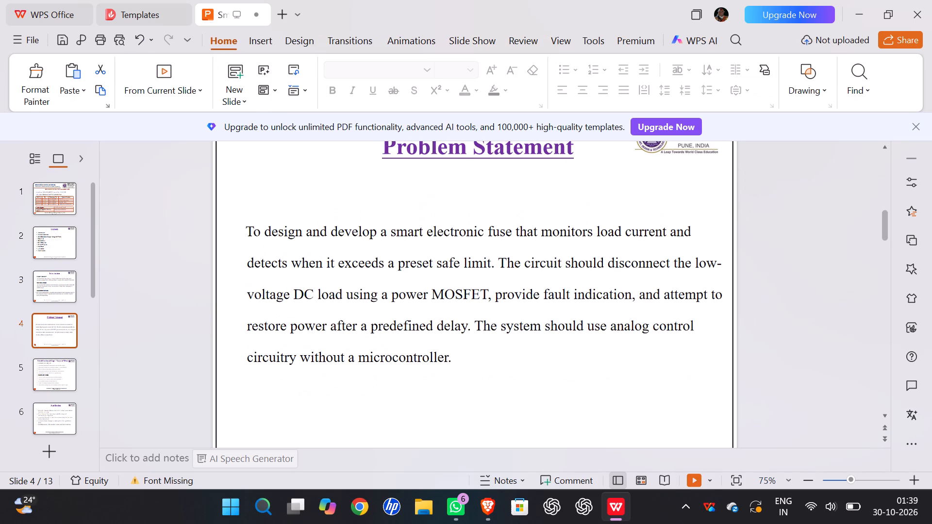
click(66, 226)
click(47, 285)
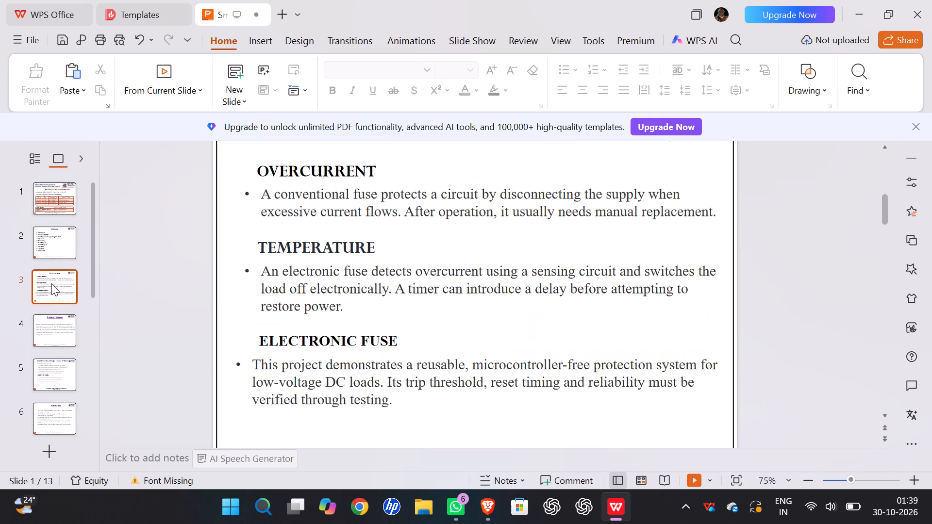
click(315, 246)
Set the font size of the entire contents list on slide 2, from Introduction to Future Scope, to 20.
click(67, 228)
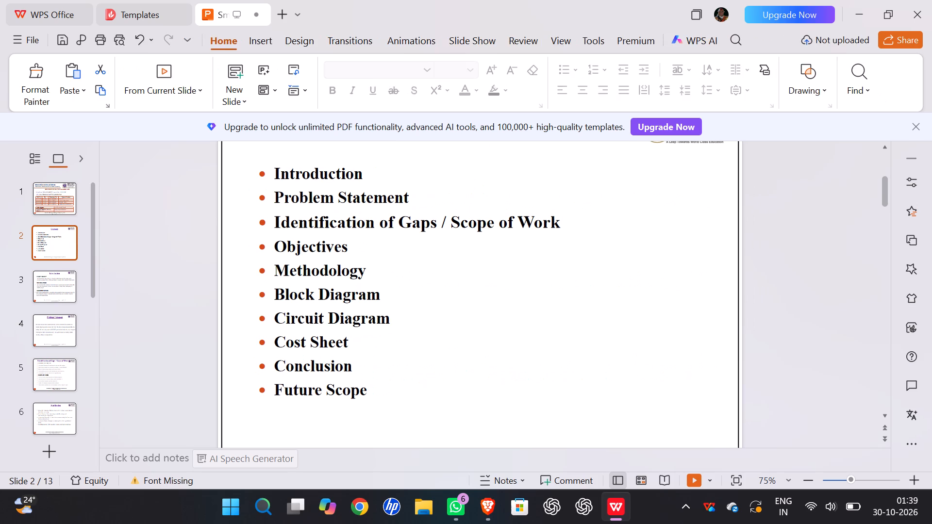
click(327, 243)
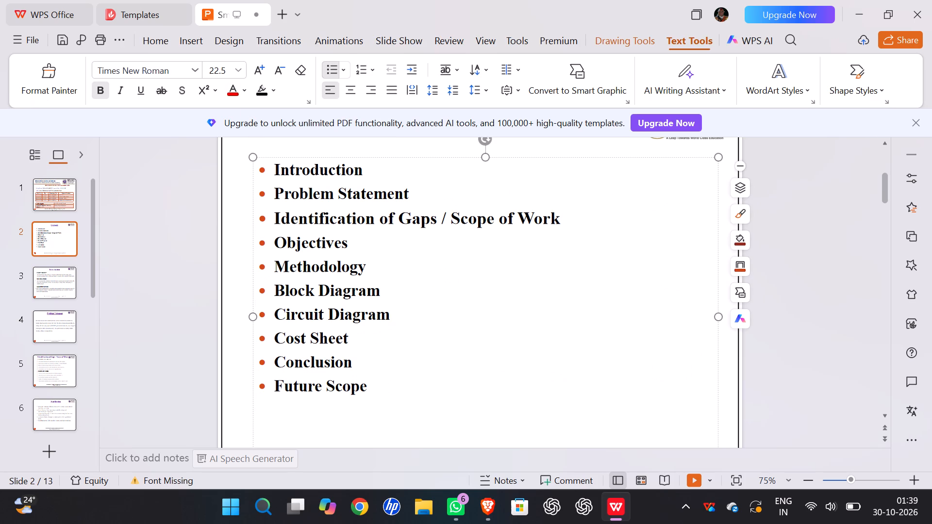
key(ctrl+a)
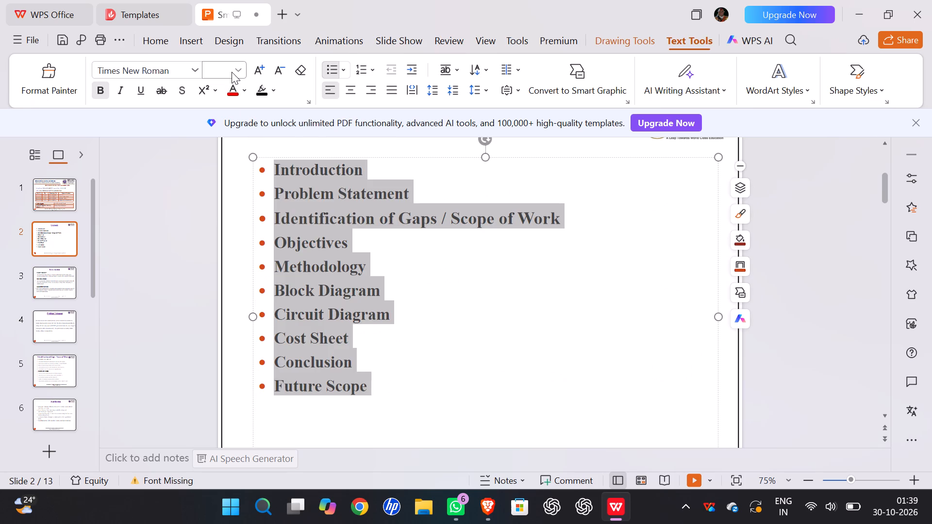
click(230, 72)
text(20)
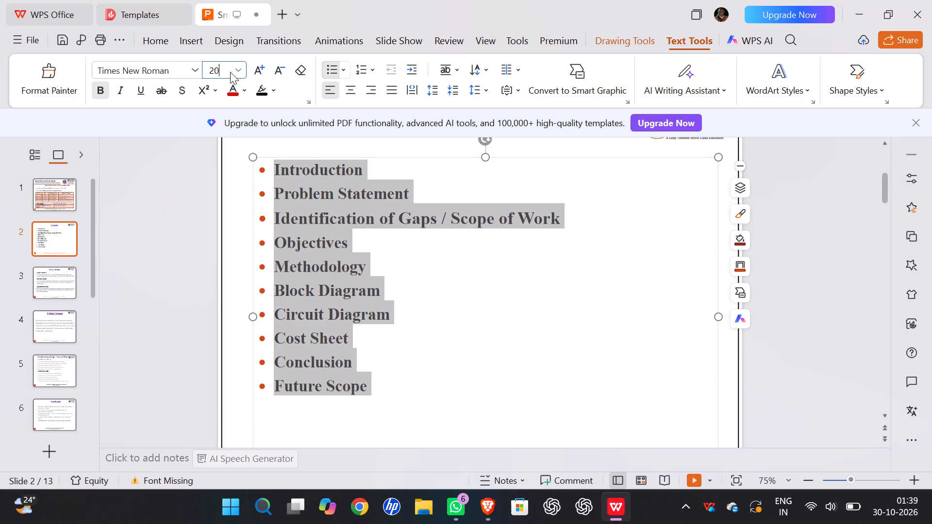
key(Return)
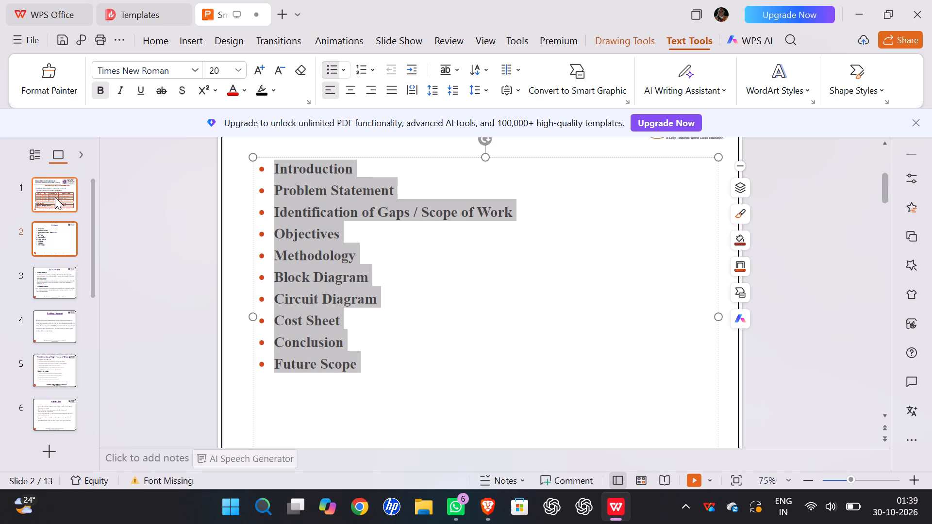
Review the Introduction and Problem Statement slides, checking the font settings of the Problem Statement title.
click(66, 253)
click(52, 272)
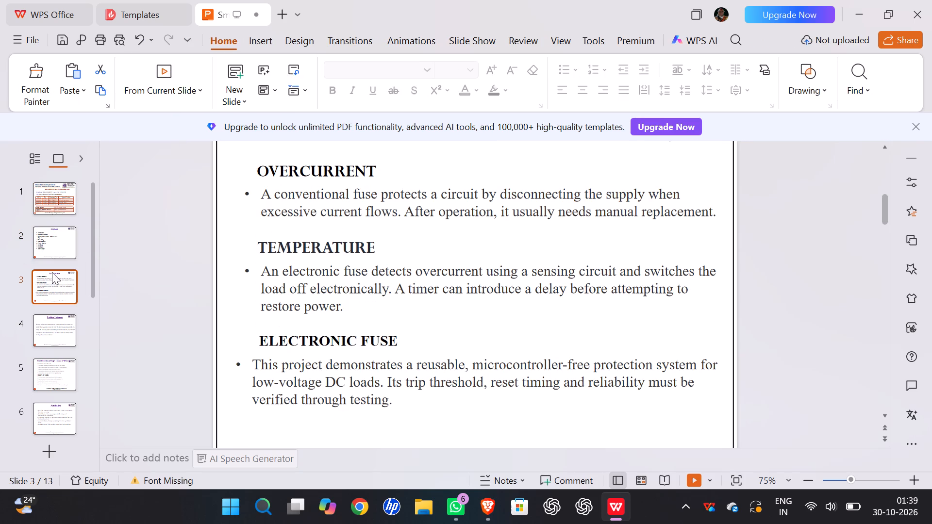
click(60, 325)
scroll(325, 205, up, 3)
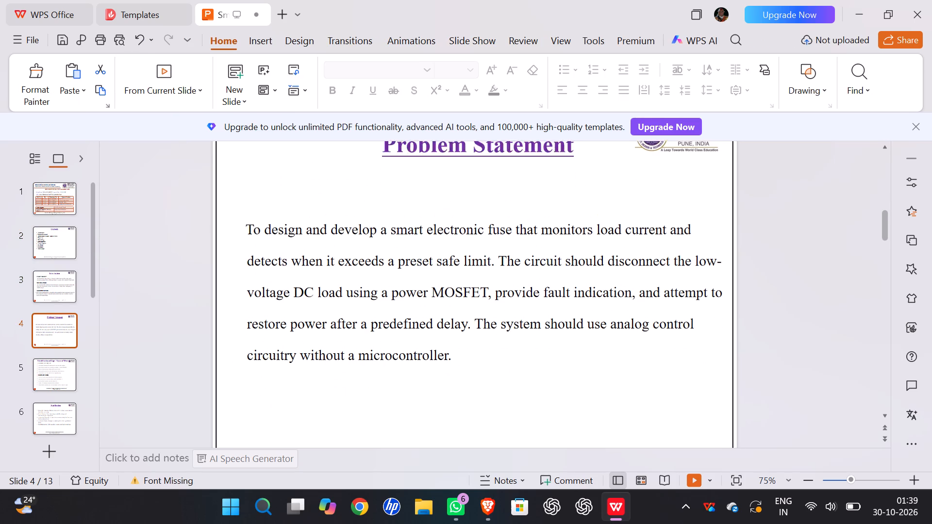
scroll(325, 205, up, 1)
click(455, 182)
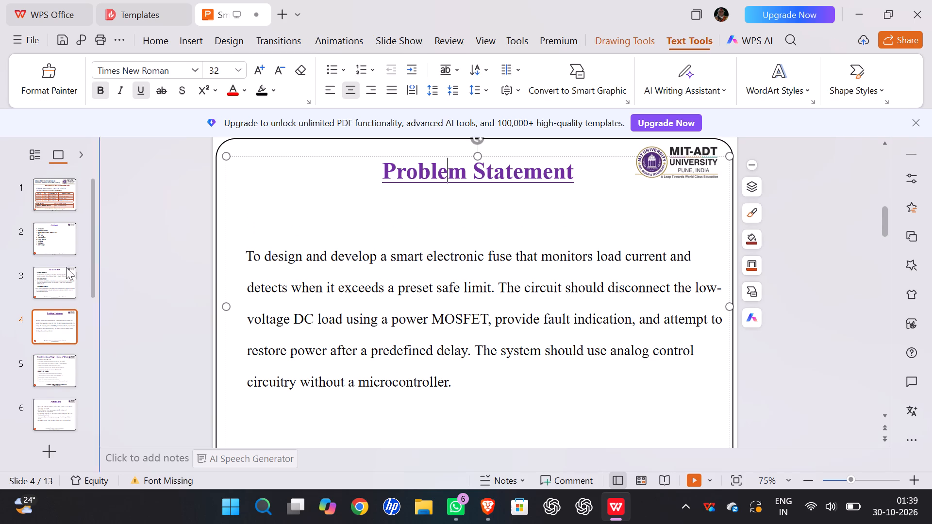
click(36, 326)
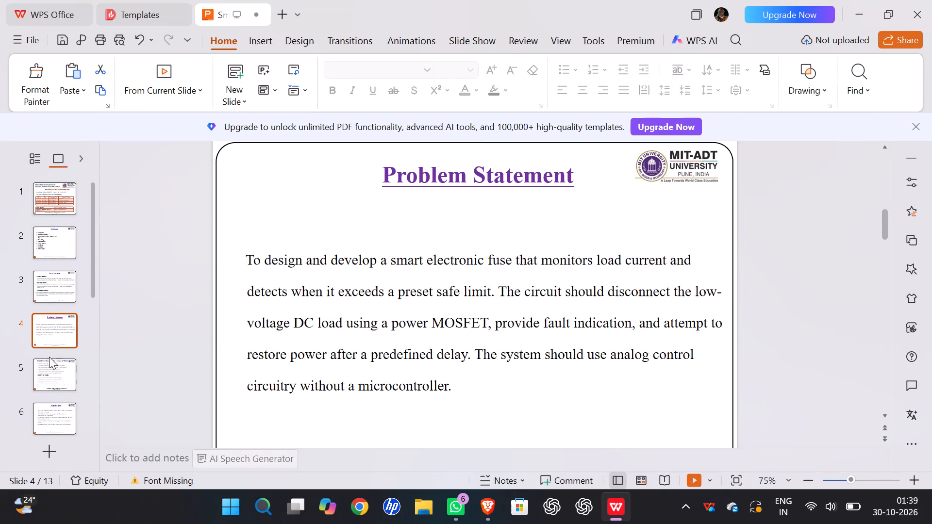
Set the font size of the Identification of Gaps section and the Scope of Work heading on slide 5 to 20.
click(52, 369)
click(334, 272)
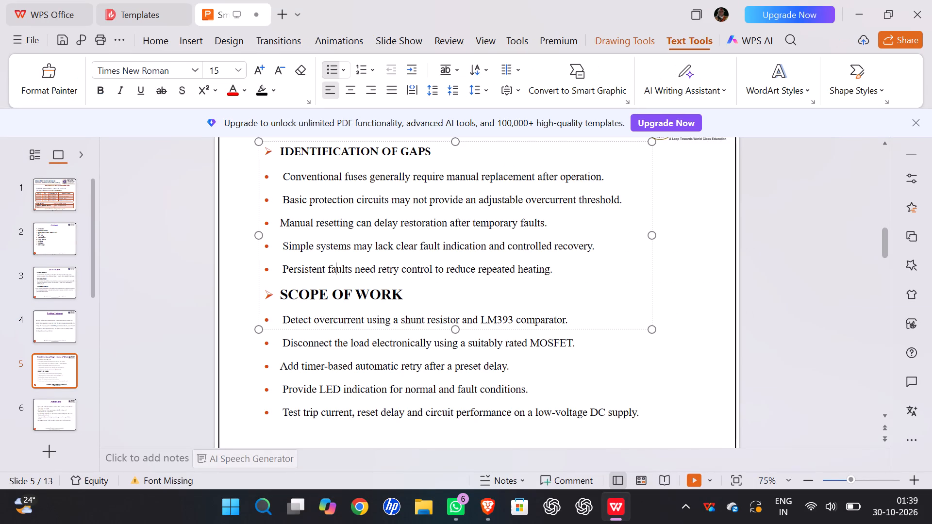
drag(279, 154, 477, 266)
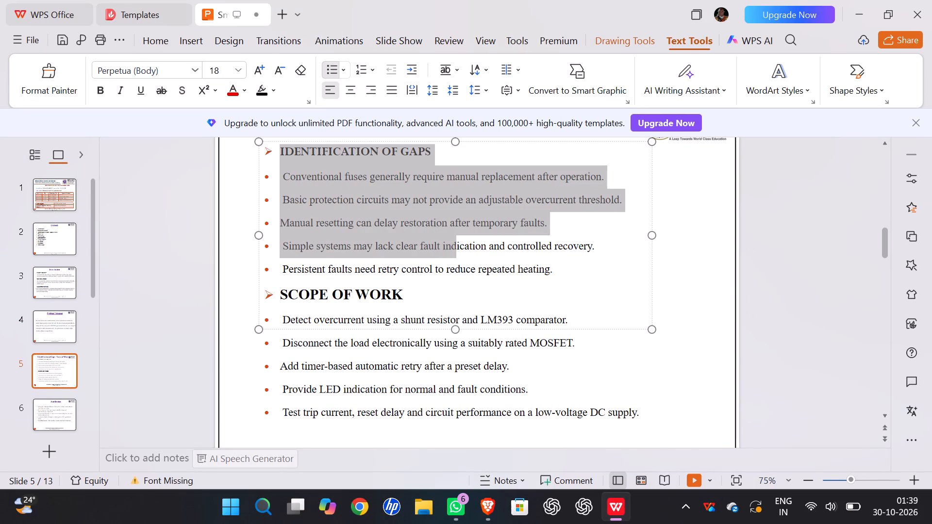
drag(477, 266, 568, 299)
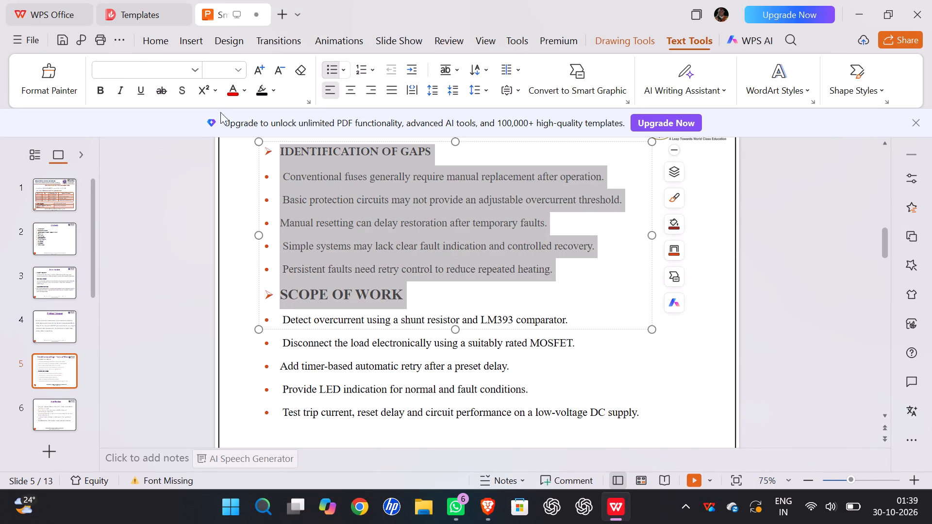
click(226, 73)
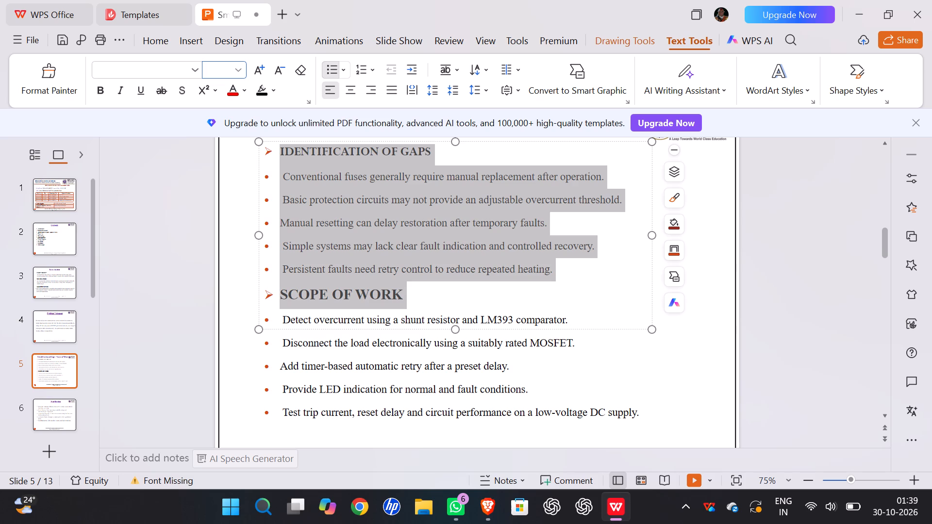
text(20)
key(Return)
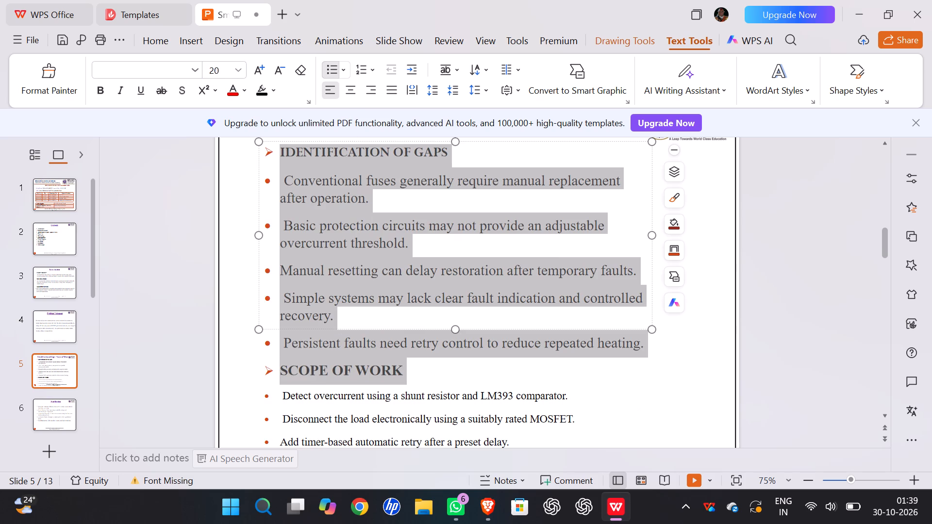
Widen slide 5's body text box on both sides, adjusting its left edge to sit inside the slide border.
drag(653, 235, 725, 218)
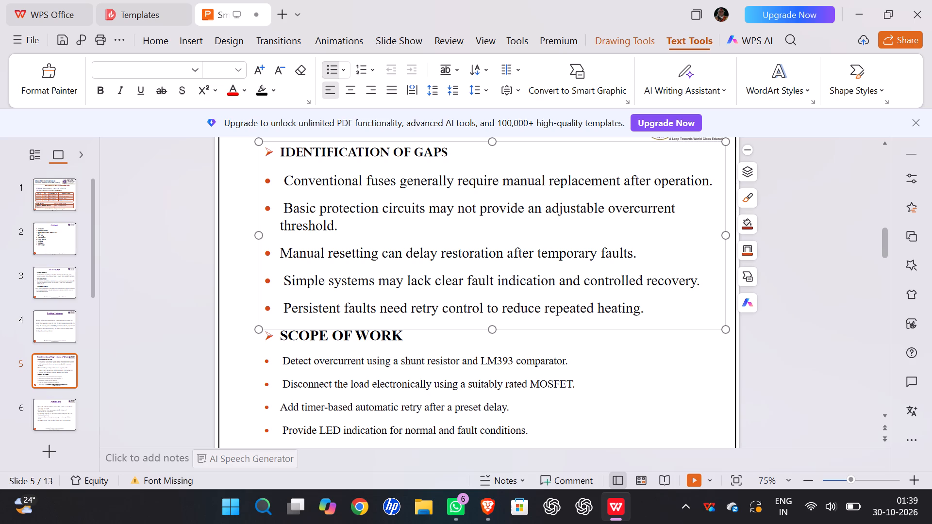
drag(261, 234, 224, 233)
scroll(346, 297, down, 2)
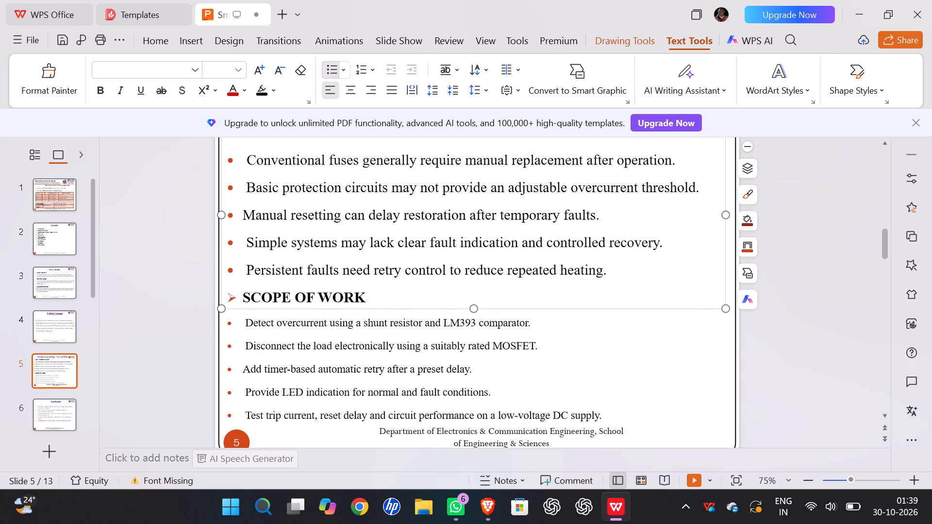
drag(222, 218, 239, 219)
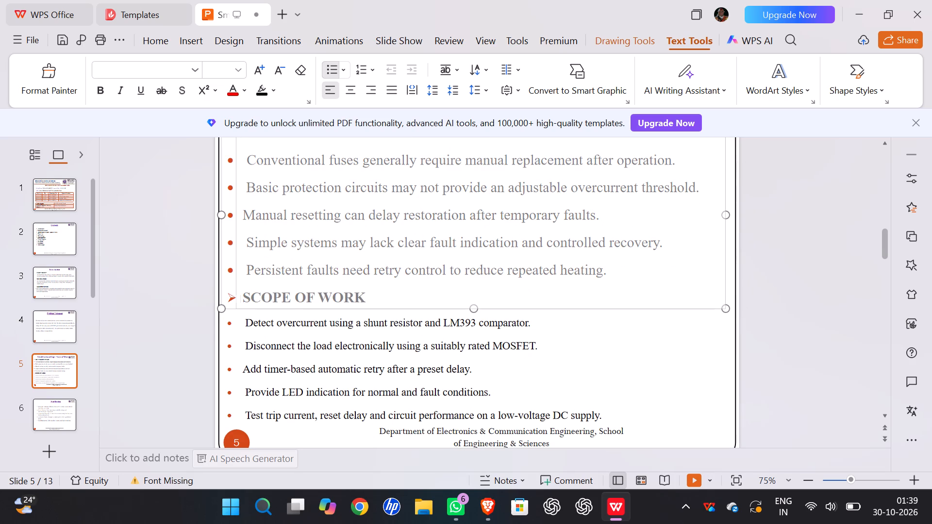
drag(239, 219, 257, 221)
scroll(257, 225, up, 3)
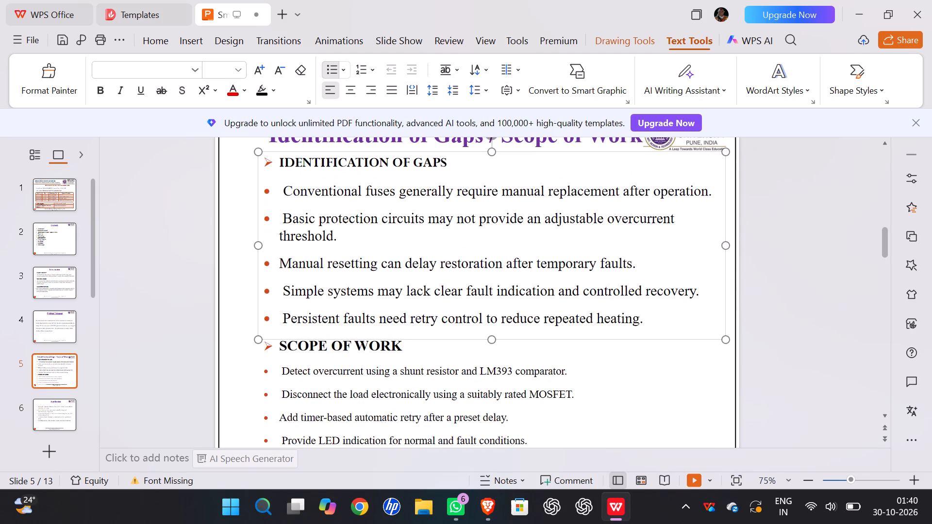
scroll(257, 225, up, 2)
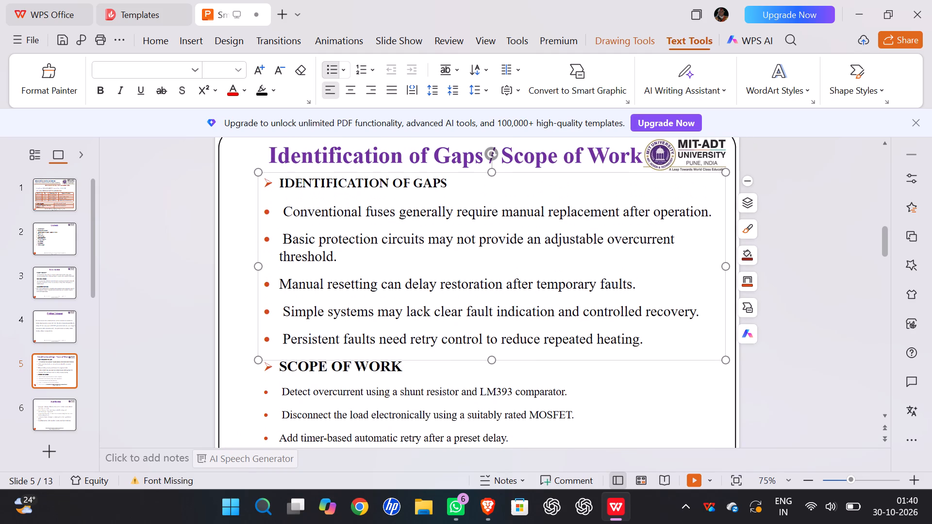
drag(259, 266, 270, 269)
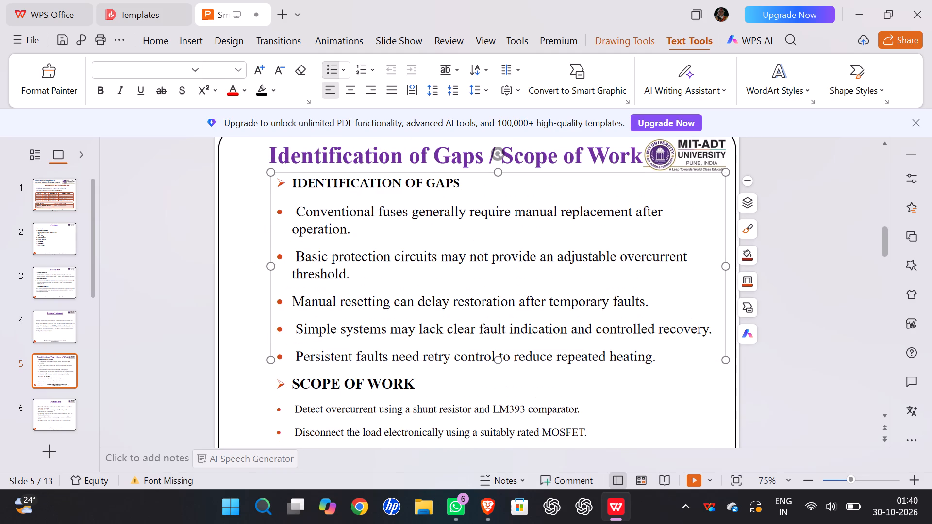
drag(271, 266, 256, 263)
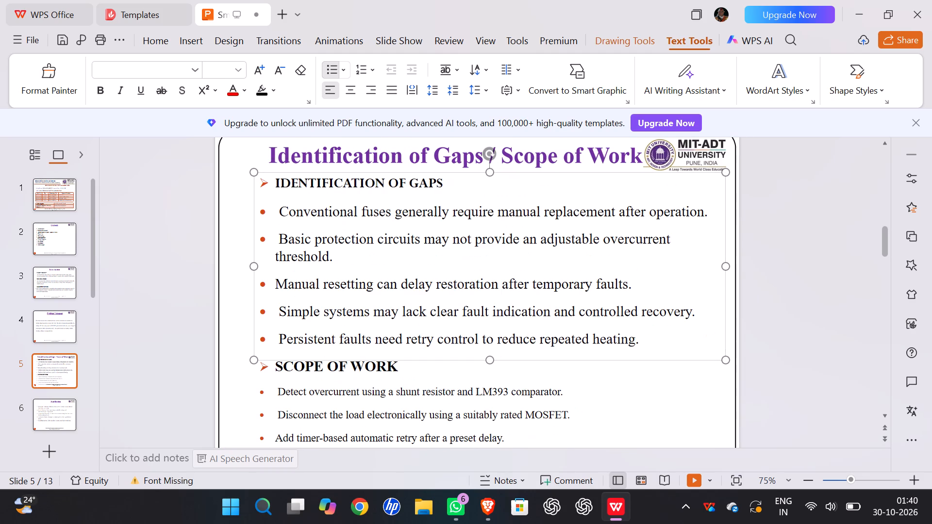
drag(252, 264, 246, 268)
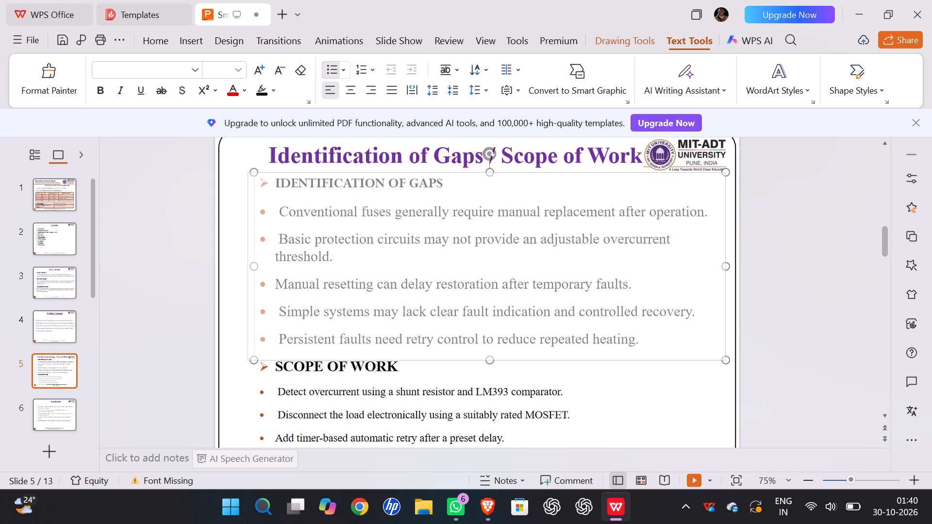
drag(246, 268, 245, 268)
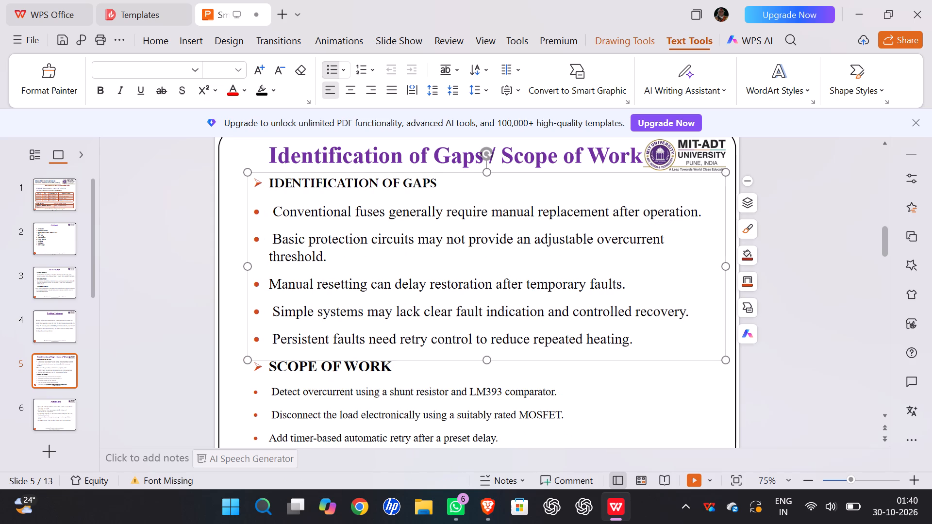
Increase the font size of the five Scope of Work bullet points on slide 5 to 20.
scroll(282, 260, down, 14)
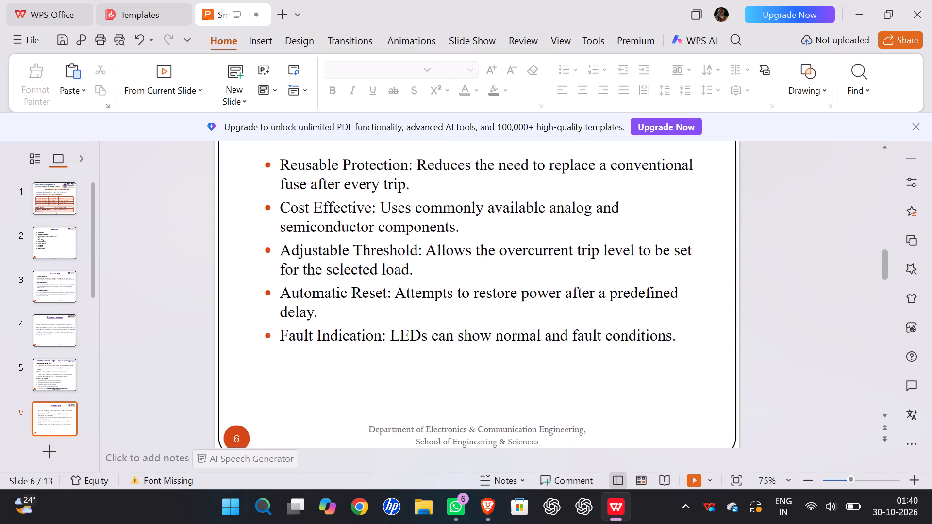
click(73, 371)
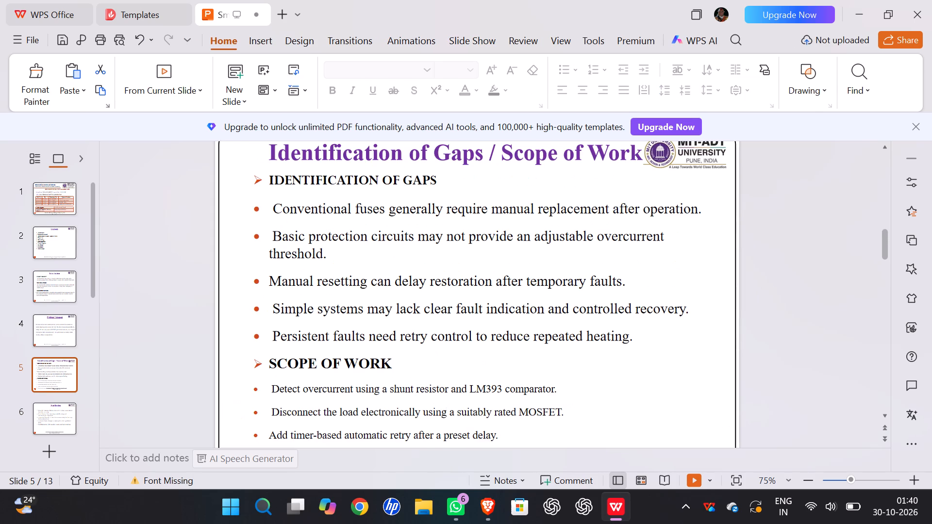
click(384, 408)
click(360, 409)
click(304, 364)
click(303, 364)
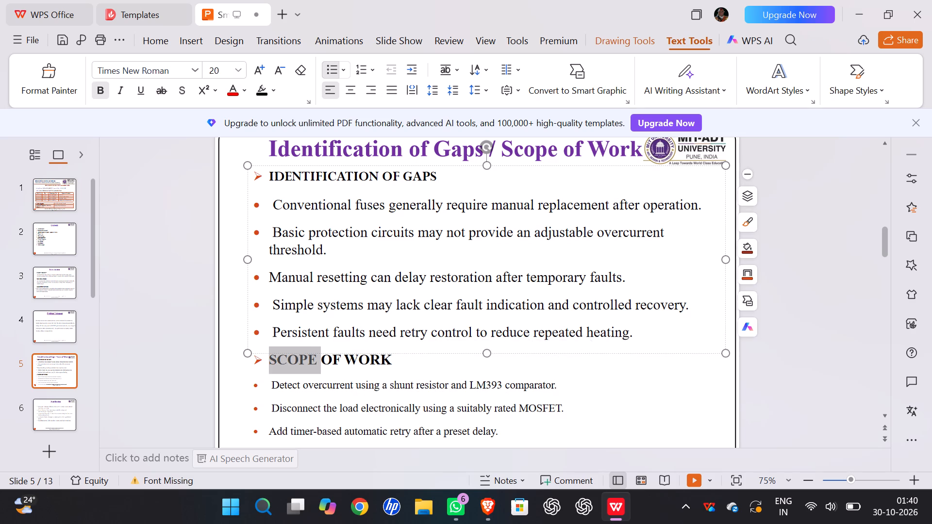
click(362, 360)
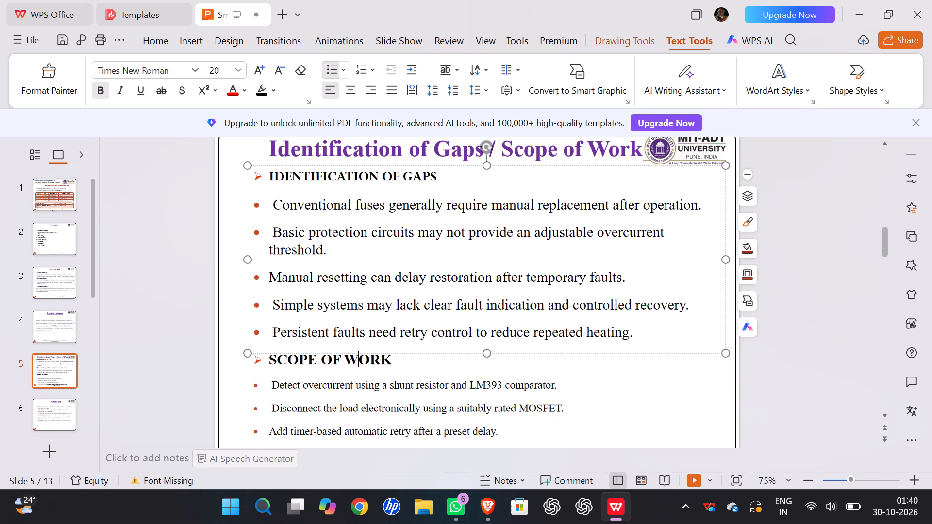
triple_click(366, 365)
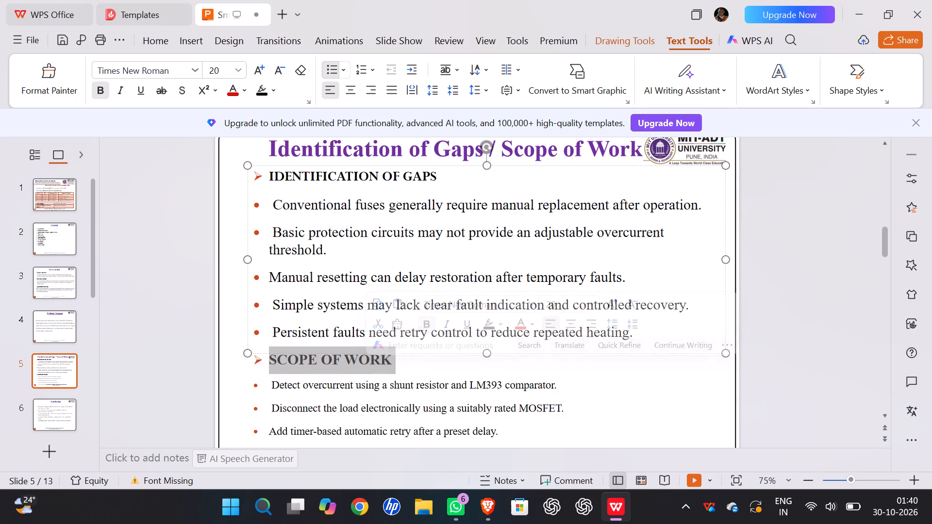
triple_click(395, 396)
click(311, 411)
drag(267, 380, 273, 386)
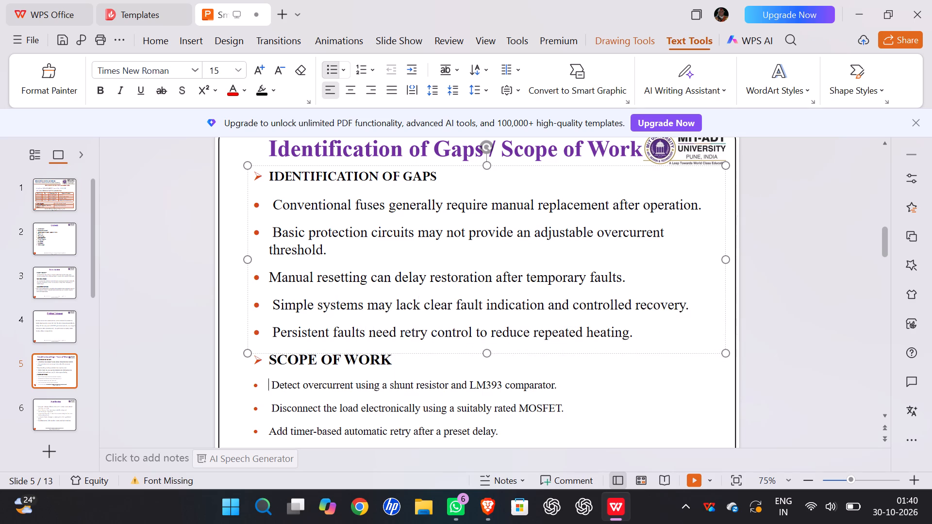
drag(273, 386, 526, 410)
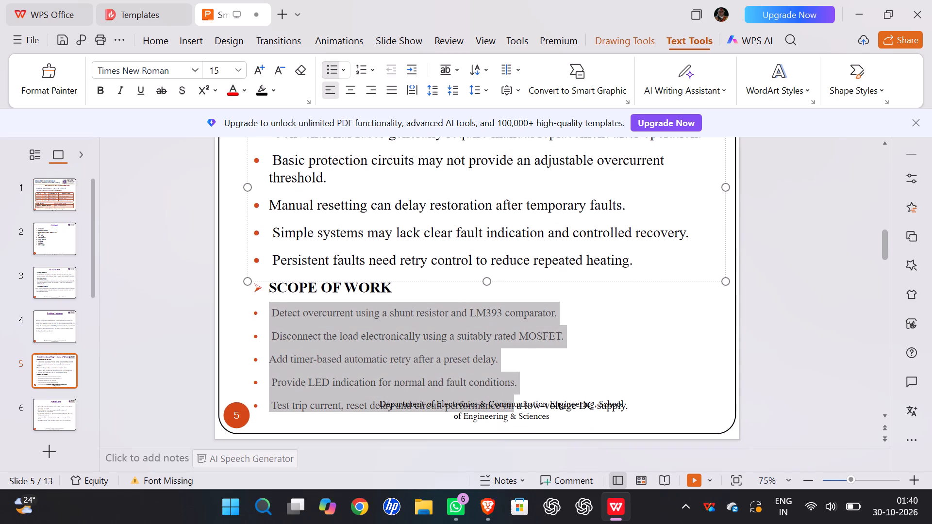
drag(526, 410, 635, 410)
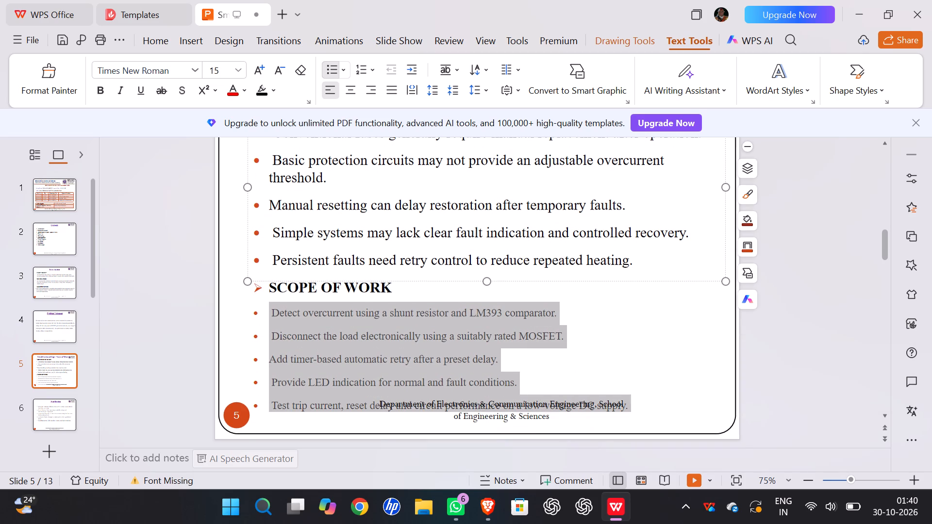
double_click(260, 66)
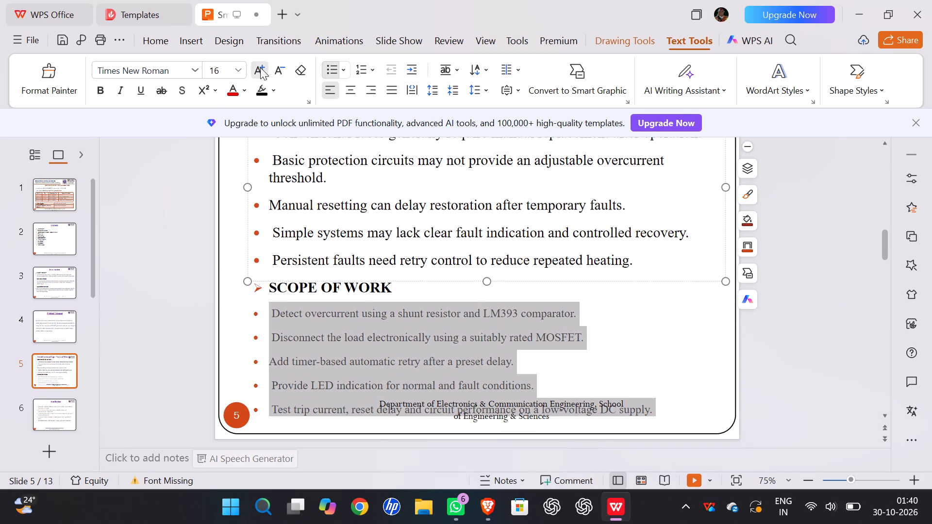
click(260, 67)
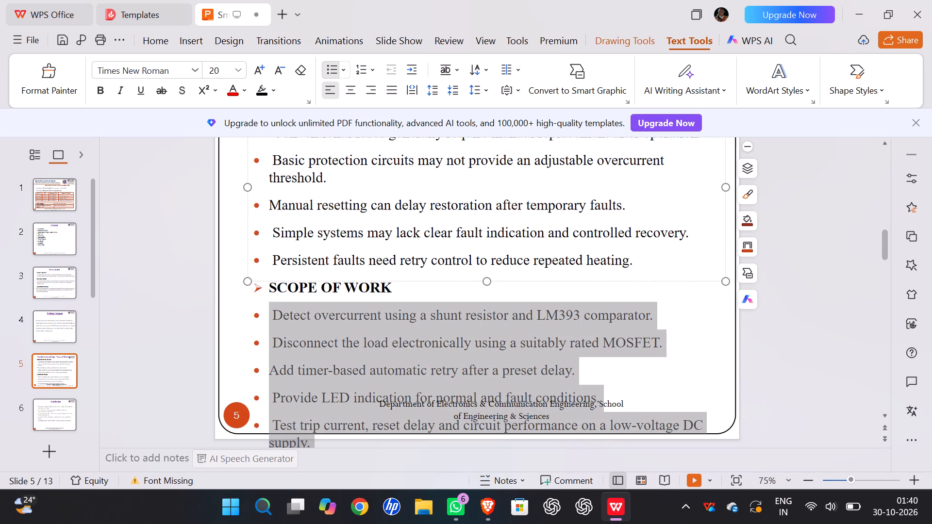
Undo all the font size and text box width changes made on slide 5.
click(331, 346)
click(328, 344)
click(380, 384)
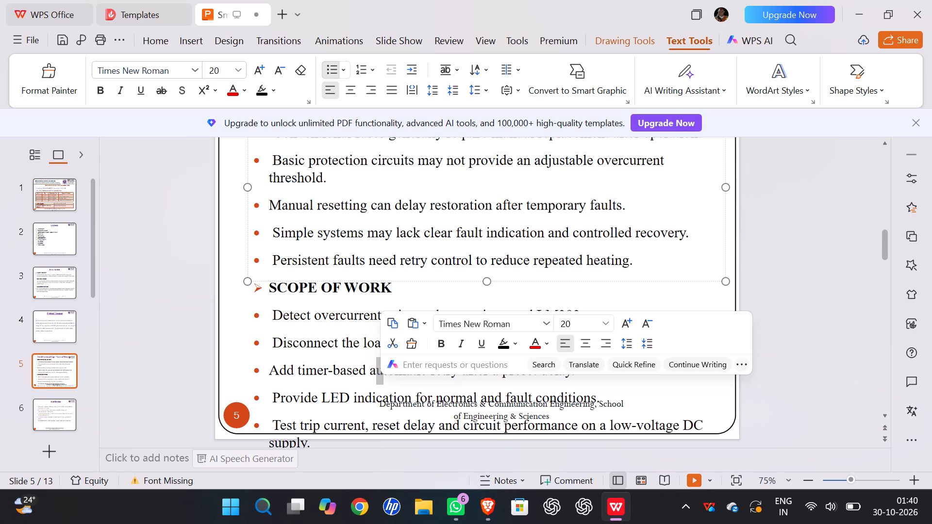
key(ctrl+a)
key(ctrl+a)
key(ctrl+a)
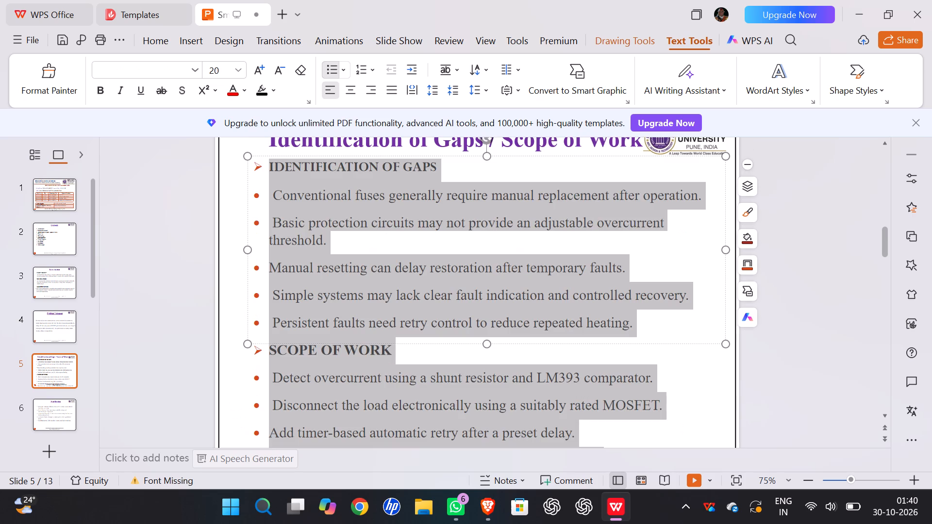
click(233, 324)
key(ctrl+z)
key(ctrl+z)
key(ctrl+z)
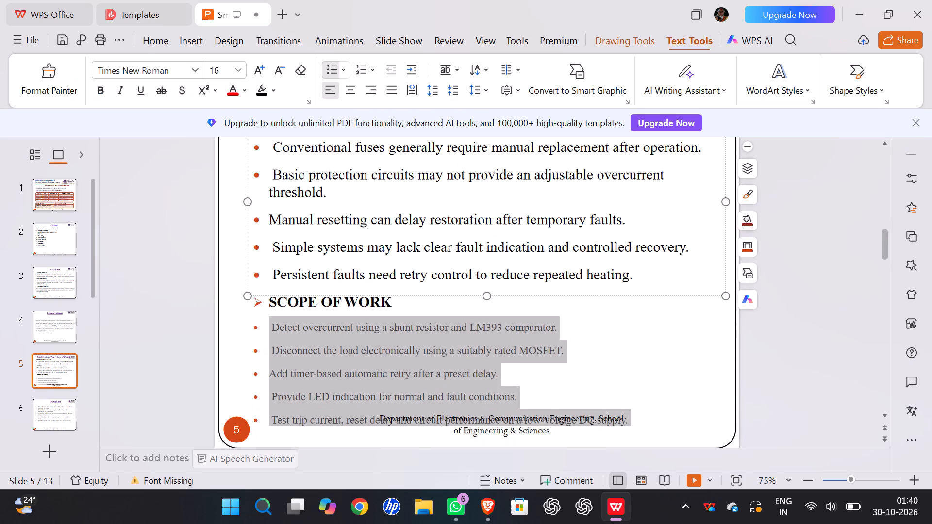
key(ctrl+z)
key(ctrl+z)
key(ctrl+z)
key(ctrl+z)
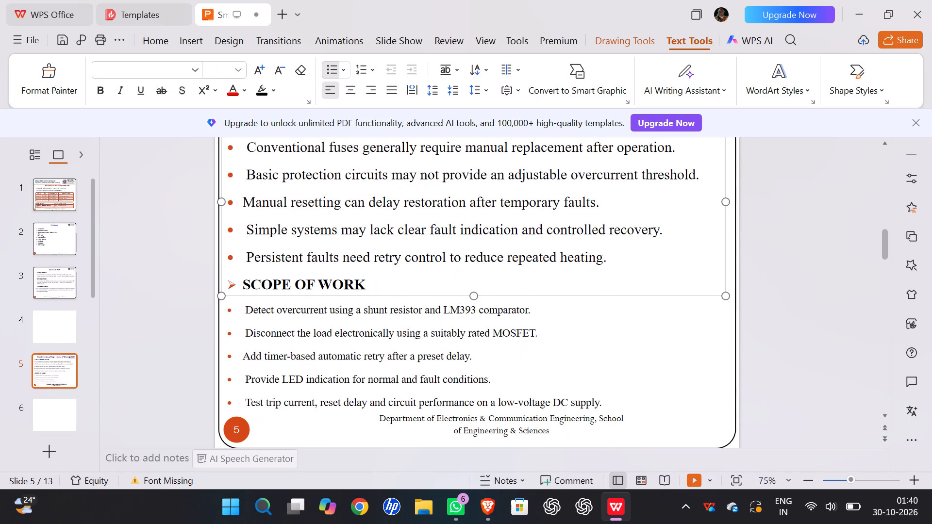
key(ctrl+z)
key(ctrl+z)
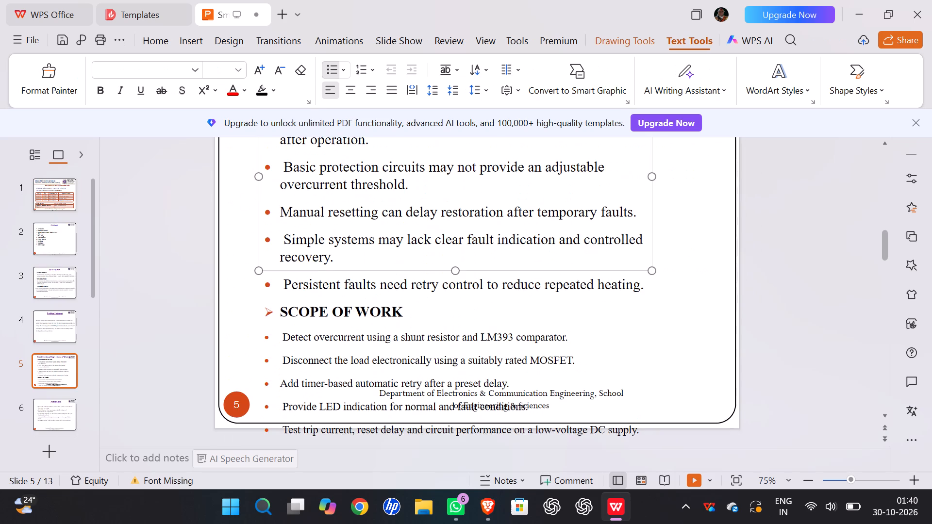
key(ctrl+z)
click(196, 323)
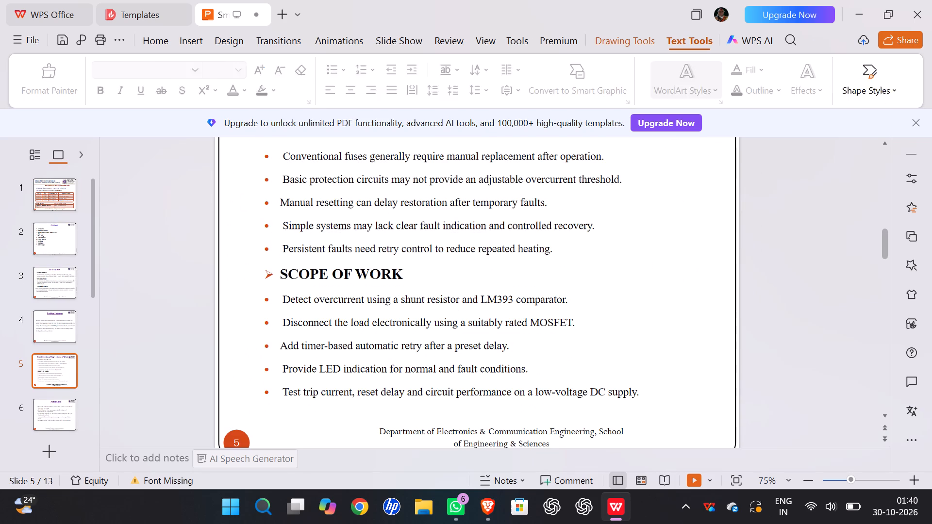
Examine the Identification of Gaps and Scope of Work text on slide 5, checking its font size and layout.
scroll(281, 330, up, 6)
click(301, 283)
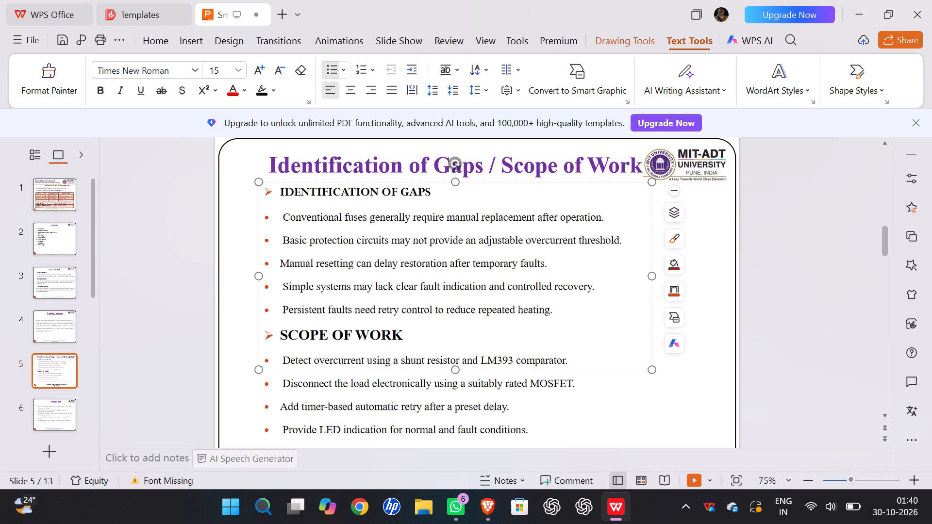
click(487, 397)
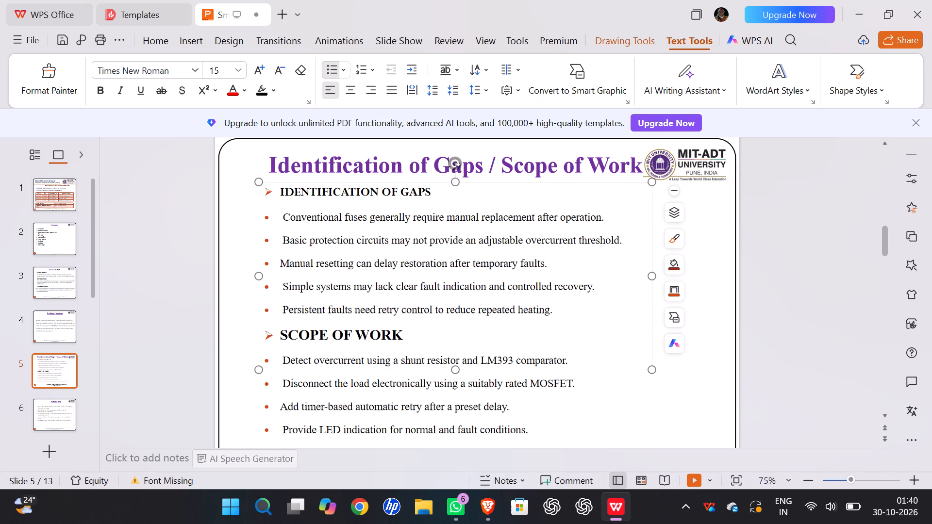
click(529, 394)
click(470, 410)
click(548, 262)
scroll(521, 341, down, 5)
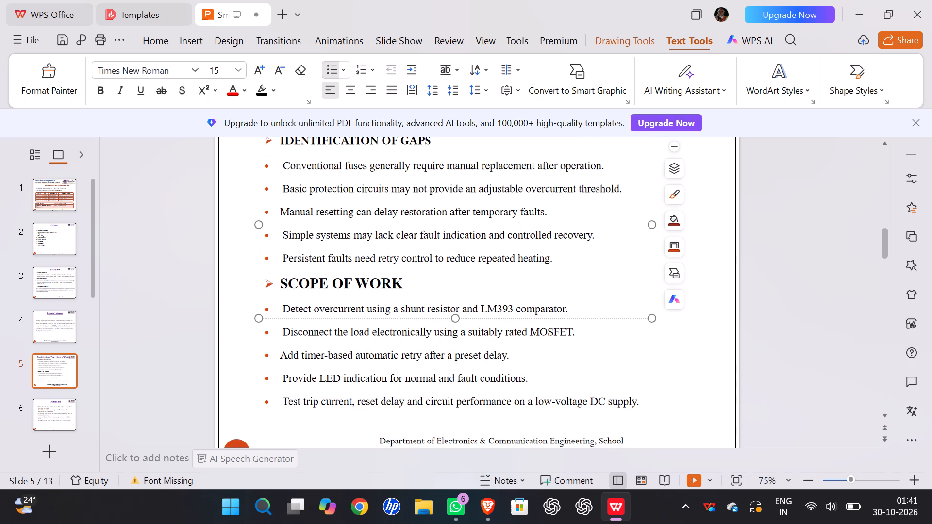
Examine the SCOPE OF WORK heading and its bullets on slide 5, checking the font size of each.
click(533, 390)
click(408, 355)
click(283, 341)
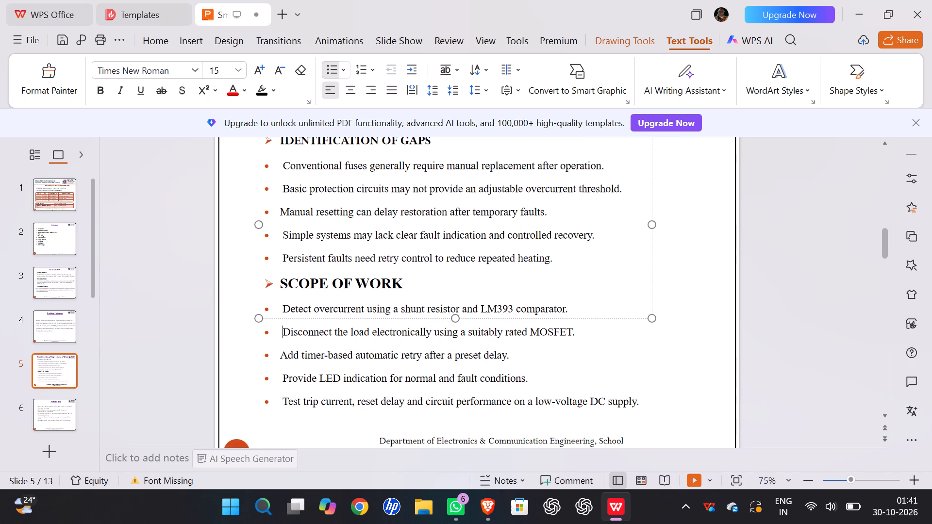
click(305, 345)
click(270, 339)
click(426, 232)
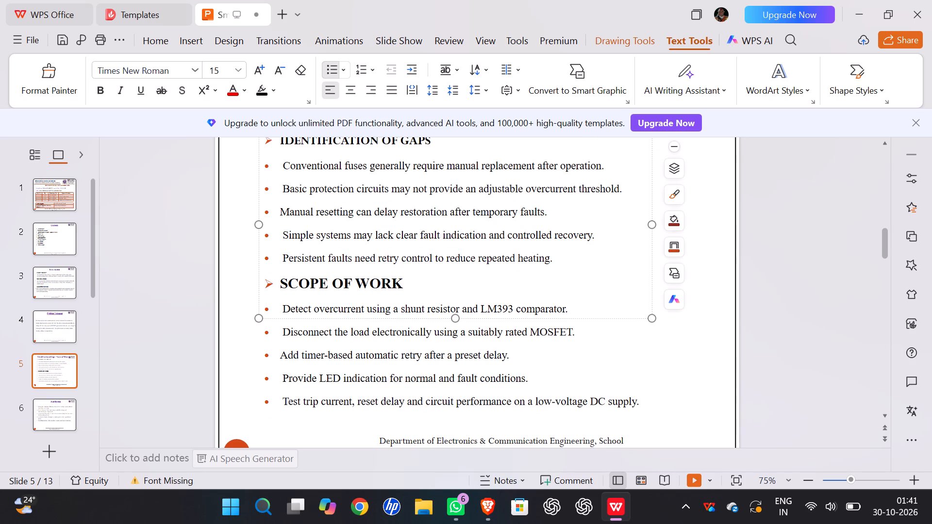
click(312, 354)
scroll(656, 455, up, 1)
click(639, 377)
click(632, 373)
click(584, 366)
click(584, 366)
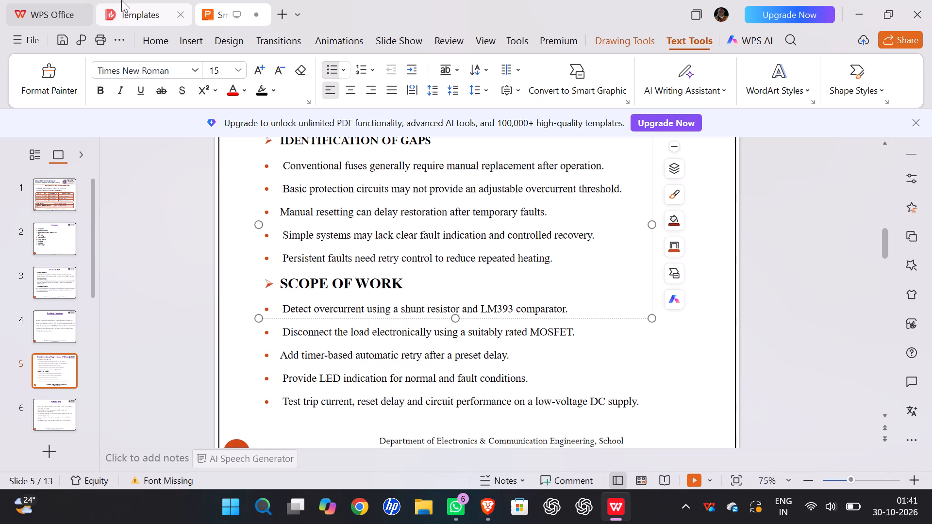
click(225, 392)
click(303, 278)
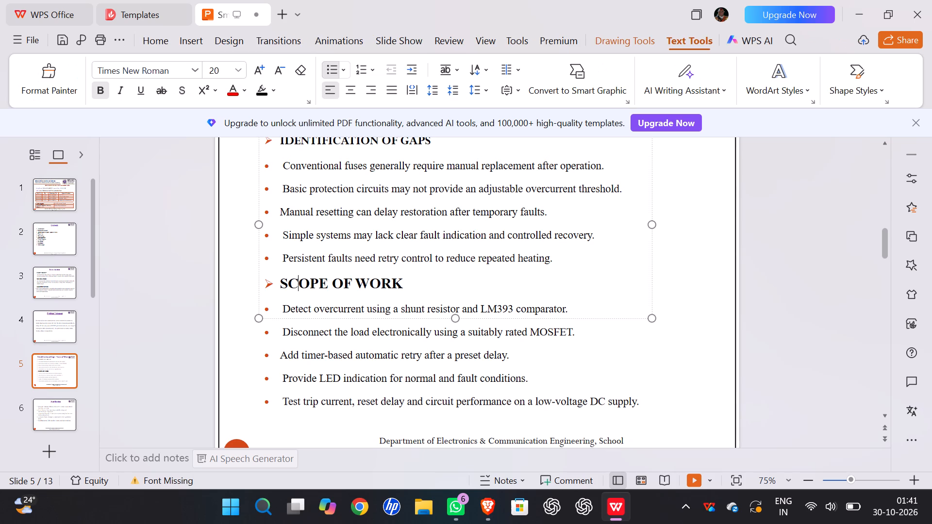
click(303, 283)
click(326, 287)
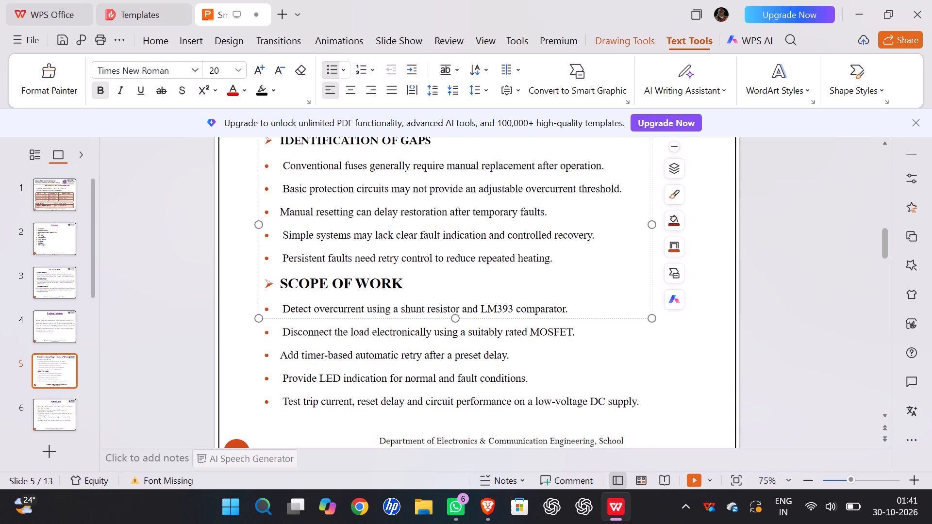
click(390, 297)
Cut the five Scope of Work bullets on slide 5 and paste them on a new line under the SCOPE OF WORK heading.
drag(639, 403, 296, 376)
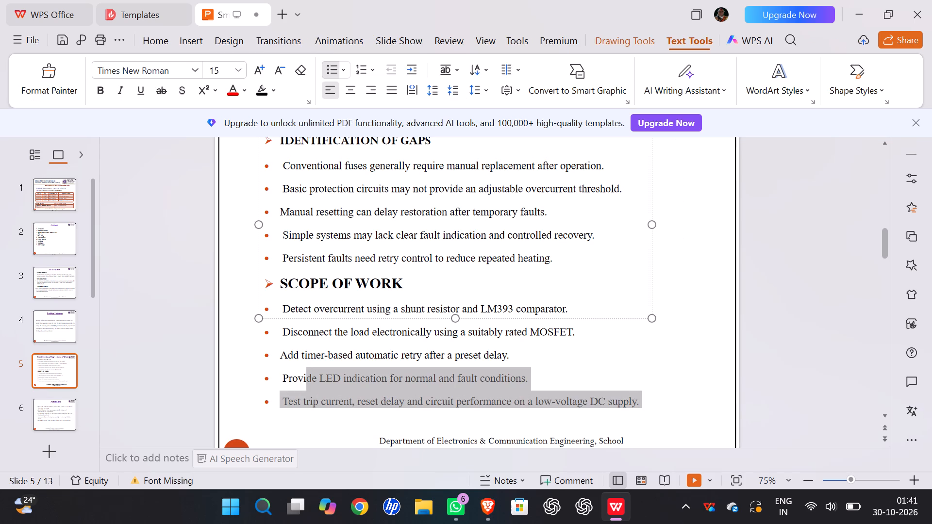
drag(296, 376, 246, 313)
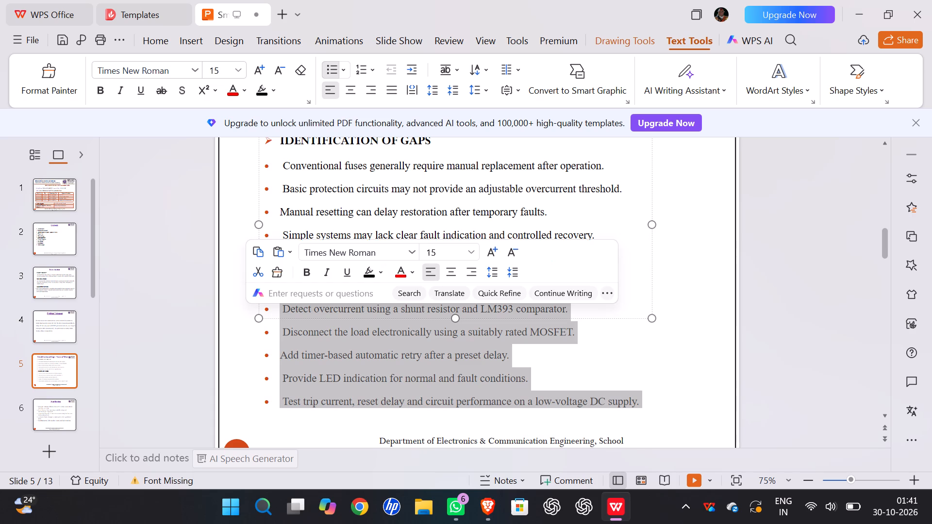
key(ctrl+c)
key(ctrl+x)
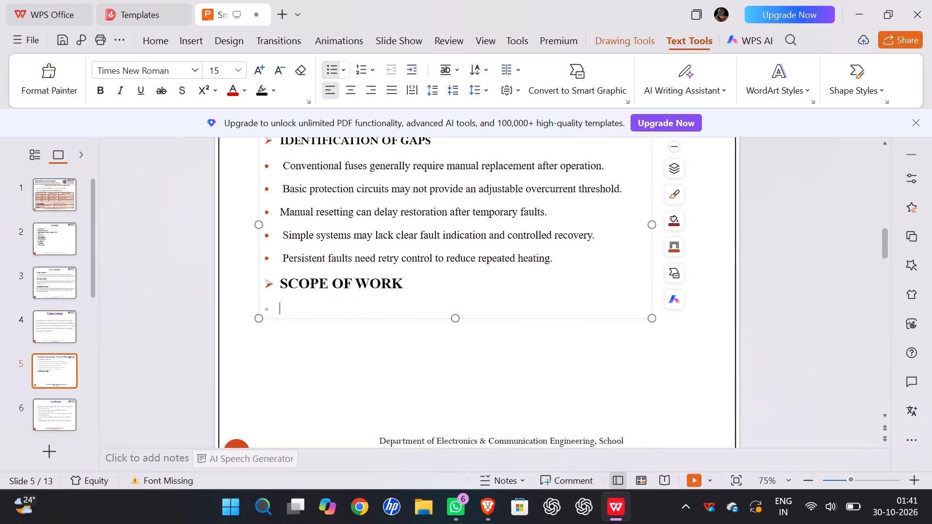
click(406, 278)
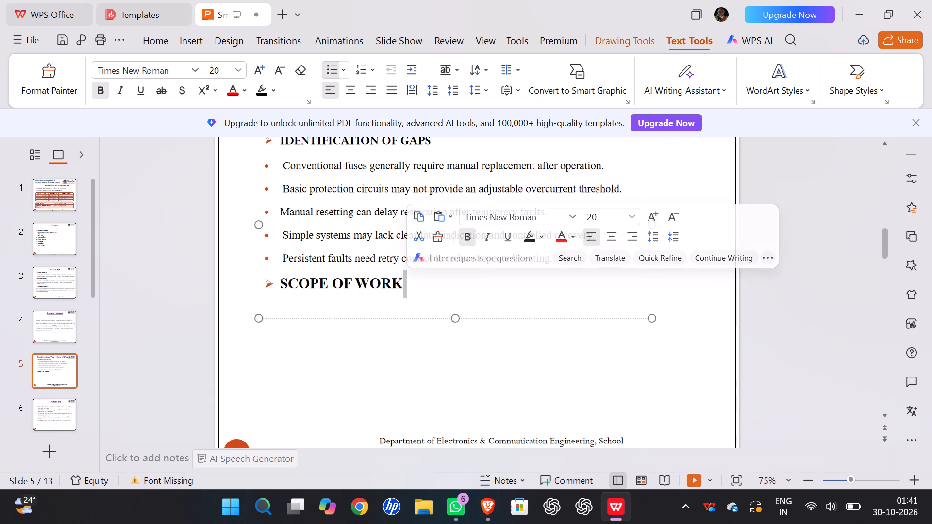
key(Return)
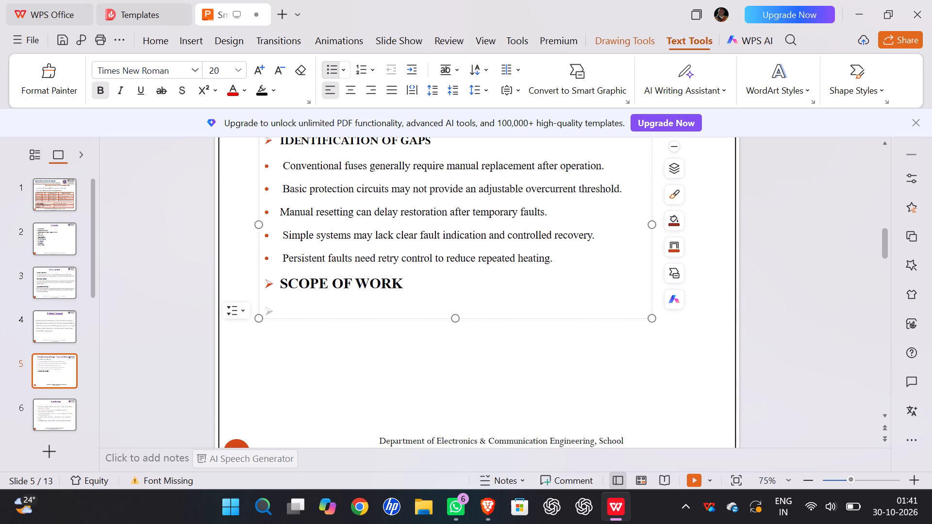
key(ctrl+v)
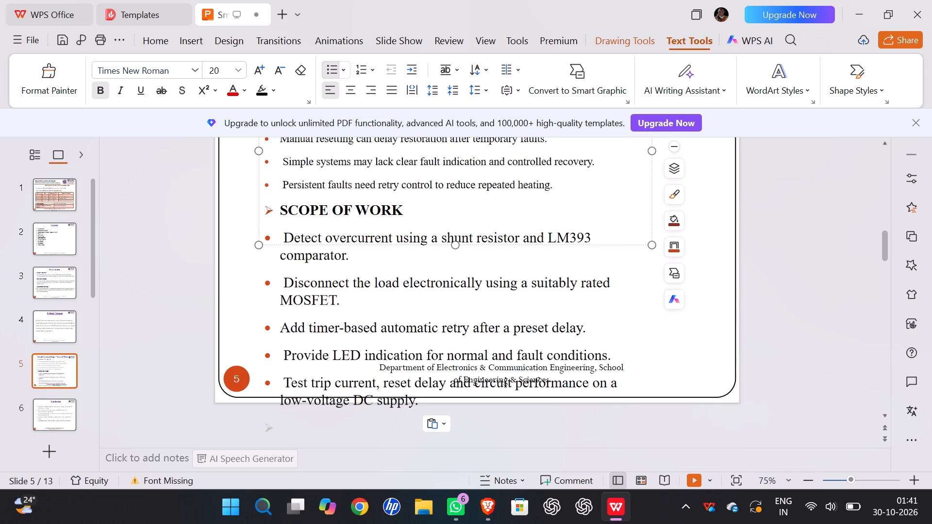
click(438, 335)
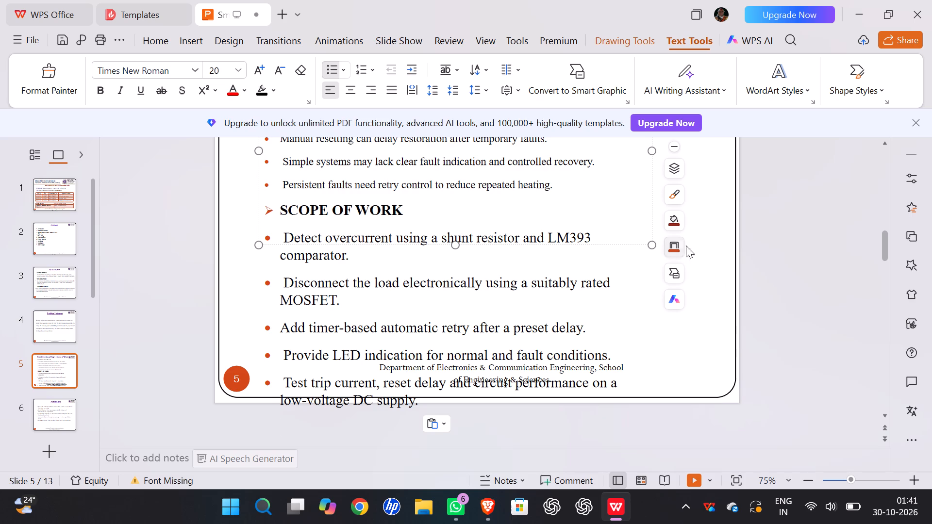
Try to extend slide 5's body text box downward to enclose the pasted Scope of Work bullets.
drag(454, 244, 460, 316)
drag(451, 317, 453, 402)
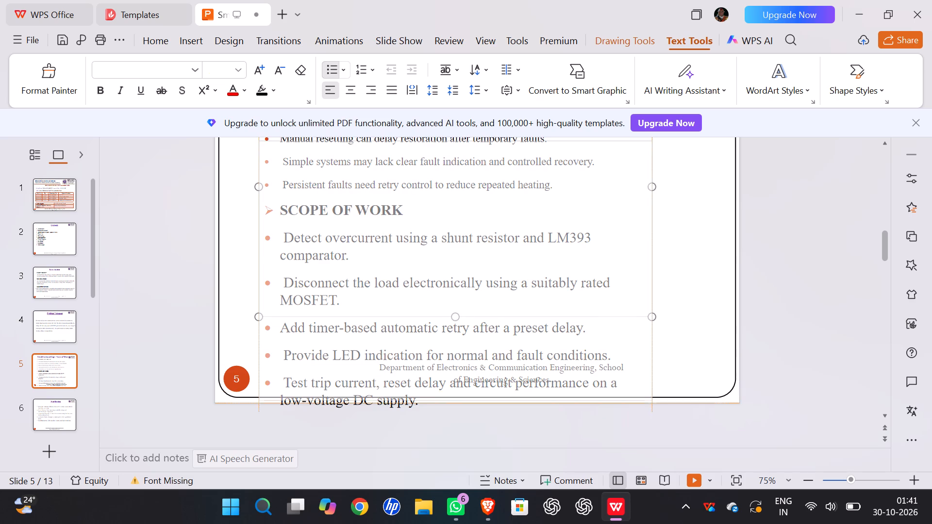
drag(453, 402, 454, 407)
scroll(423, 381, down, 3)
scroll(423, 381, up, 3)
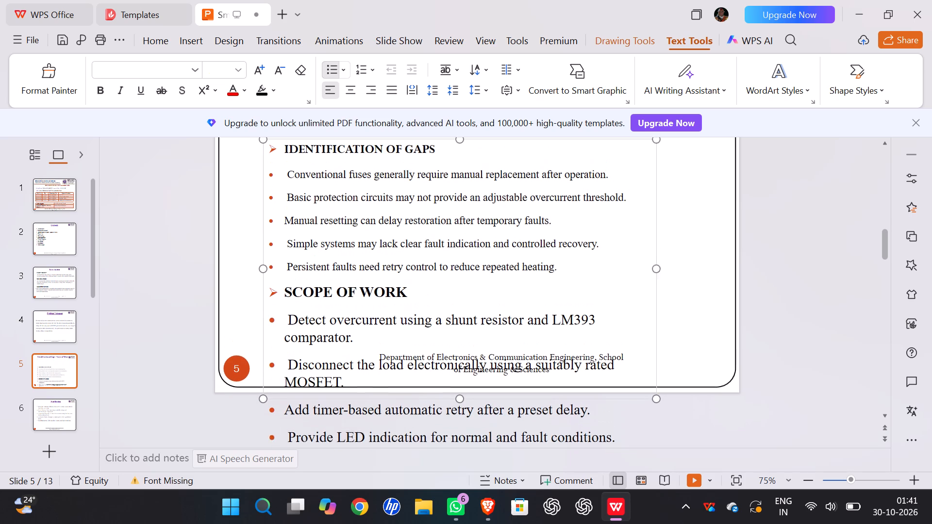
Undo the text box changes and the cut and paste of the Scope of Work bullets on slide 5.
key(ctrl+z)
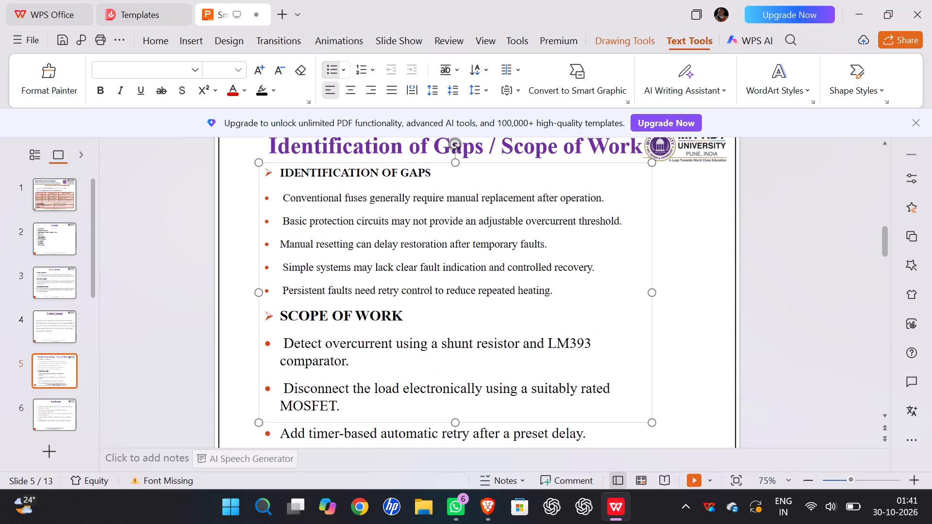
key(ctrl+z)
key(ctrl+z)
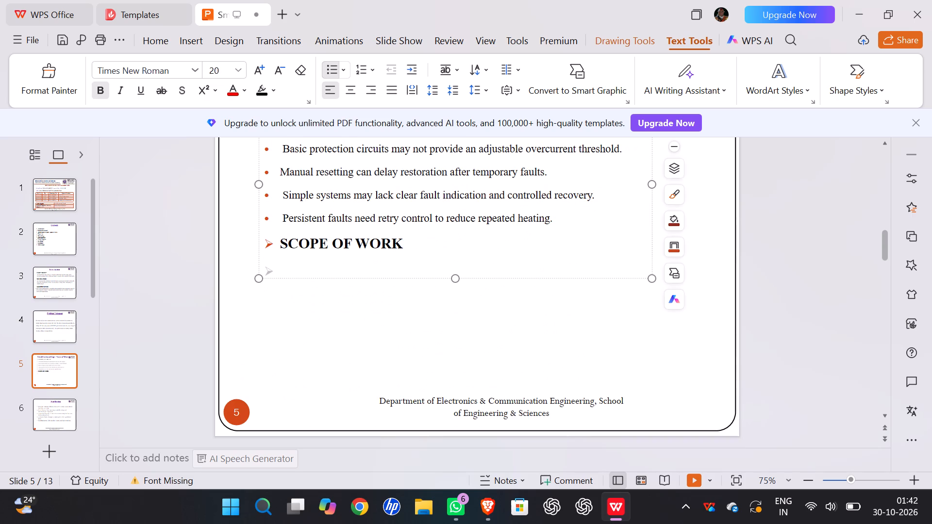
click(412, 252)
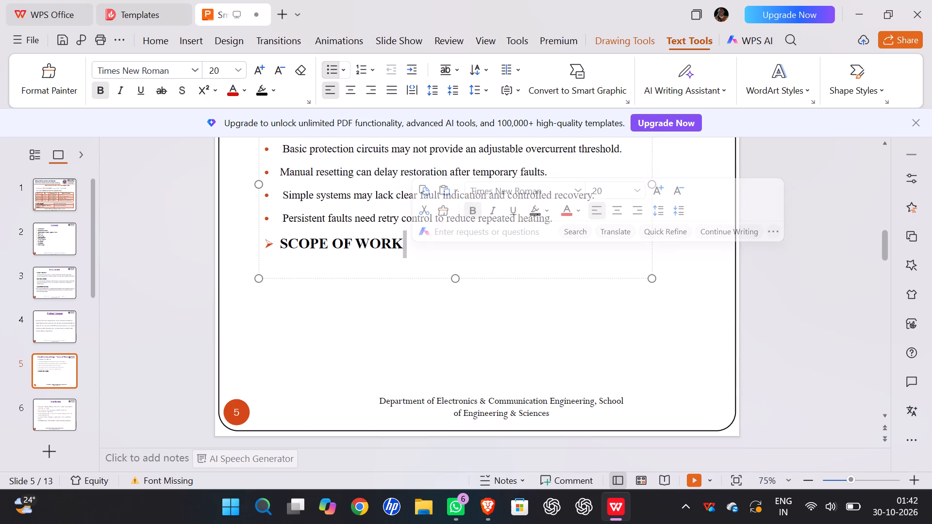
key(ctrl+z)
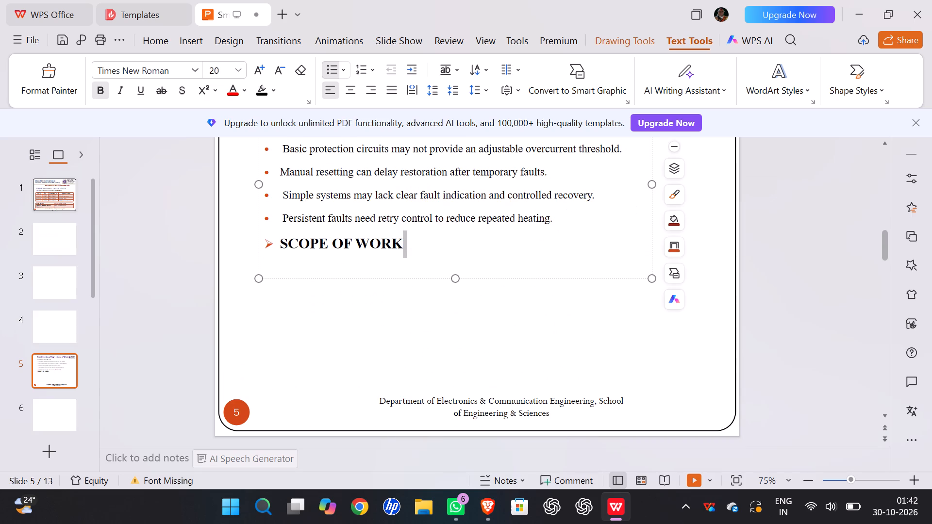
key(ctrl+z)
Copy the SCOPE OF WORK heading with its five bullets on slide 5, and delete them together with the leftover empty line.
click(446, 320)
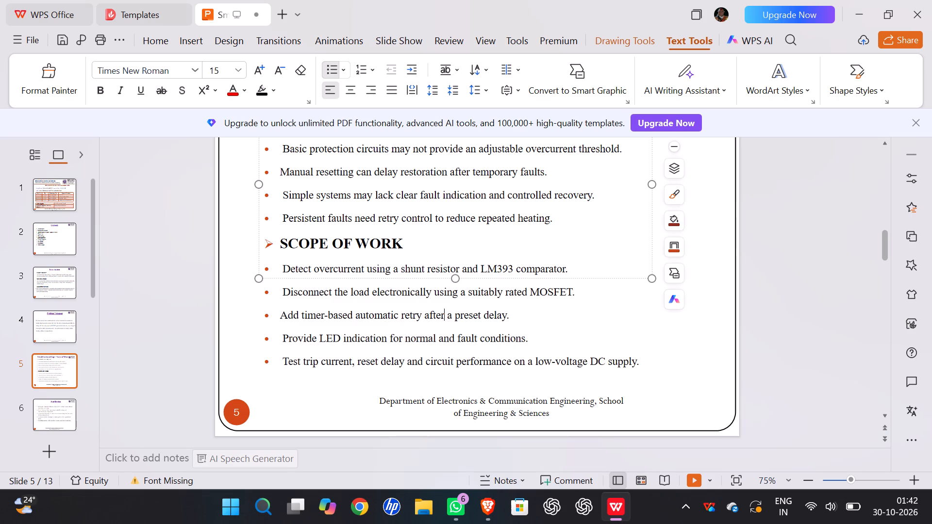
click(247, 379)
click(306, 245)
scroll(307, 245, up, 3)
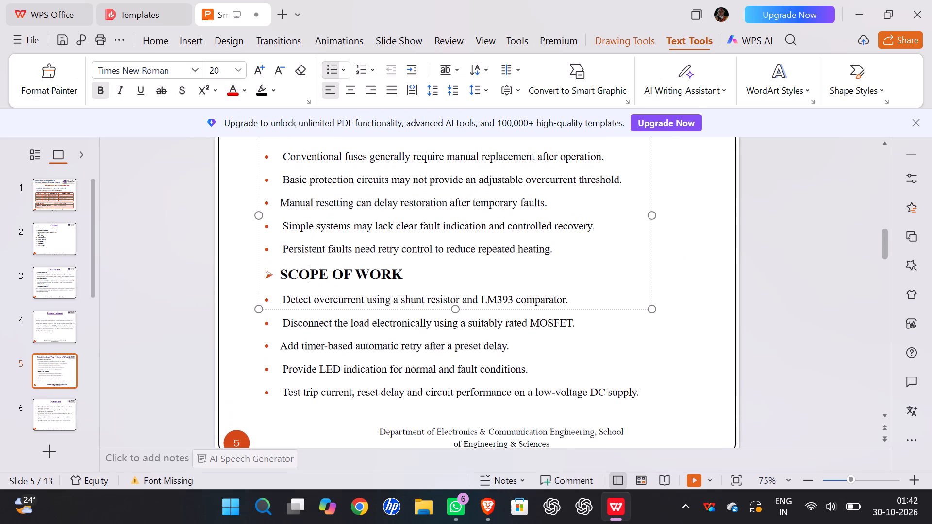
scroll(438, 265, up, 4)
scroll(490, 335, up, 2)
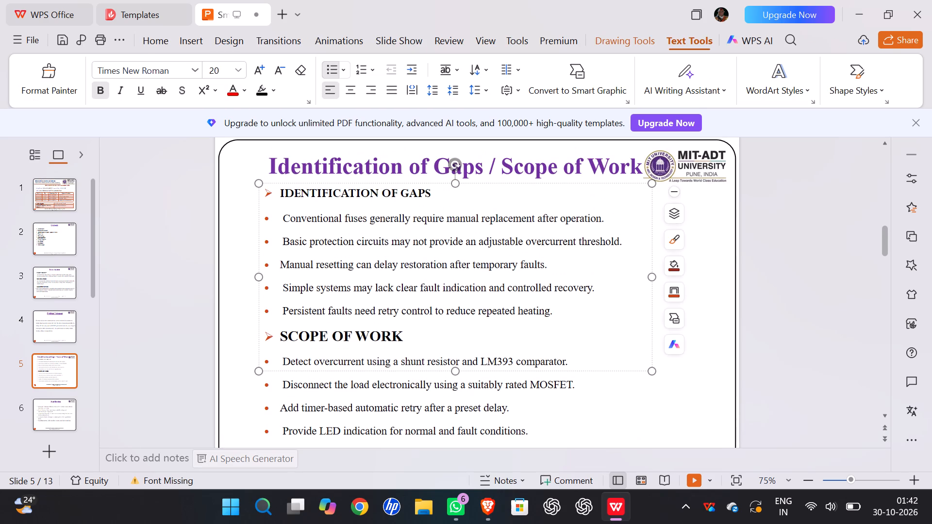
drag(280, 334, 624, 426)
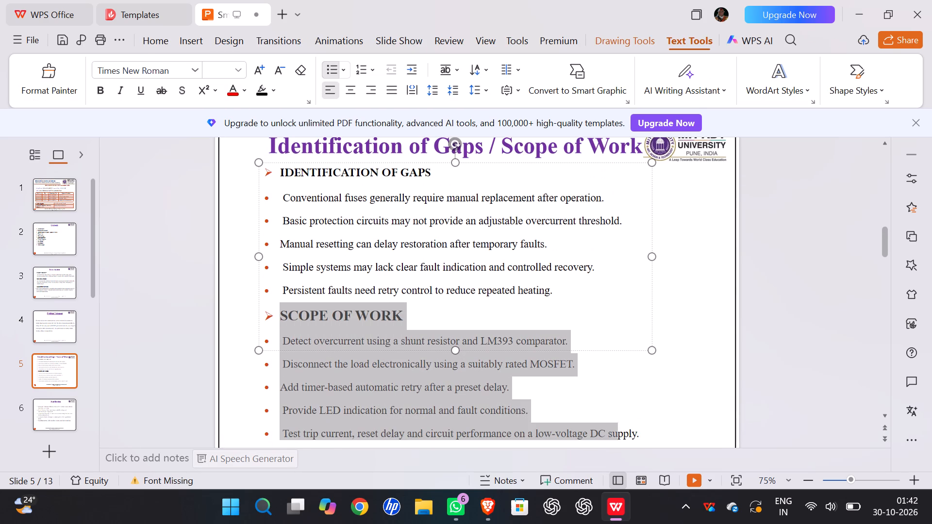
drag(624, 426, 650, 378)
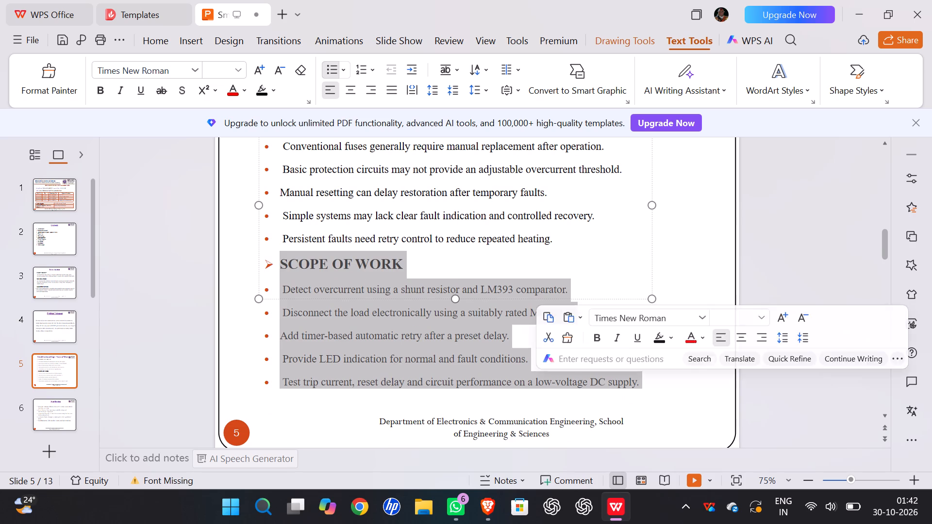
key(ctrl+c)
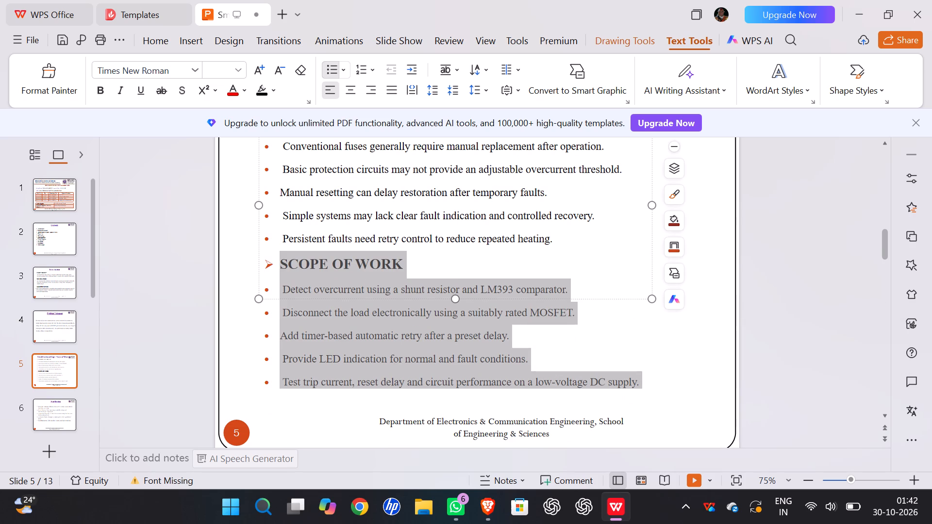
key(BackSpace)
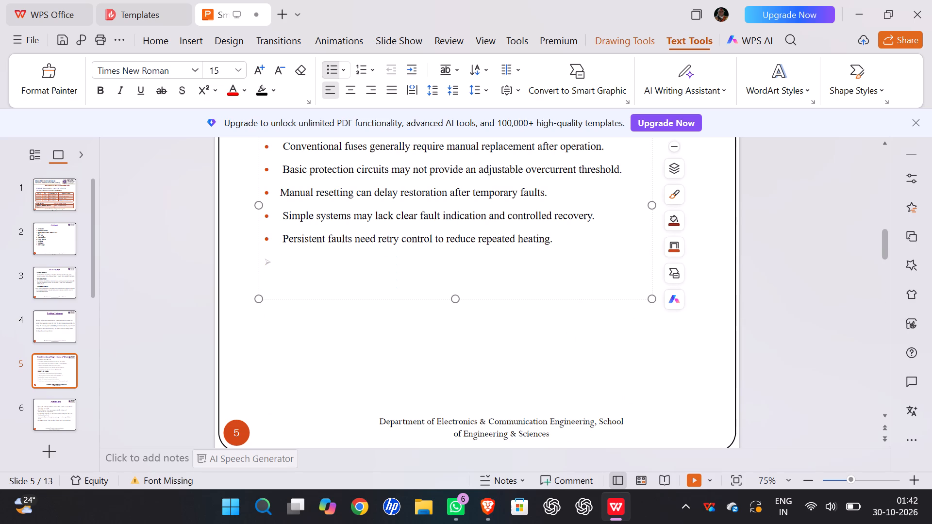
key(BackSpace)
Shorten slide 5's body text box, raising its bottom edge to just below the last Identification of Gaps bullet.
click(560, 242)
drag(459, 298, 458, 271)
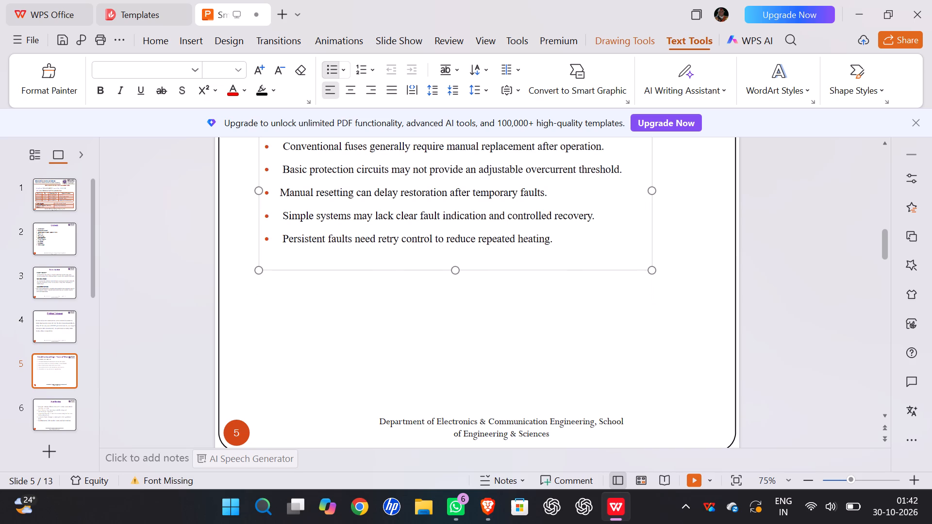
Paste the copied SCOPE OF WORK section on a new line after the "Persistent faults" bullet, removing the trailing empty bullet.
scroll(461, 286, up, 4)
click(559, 278)
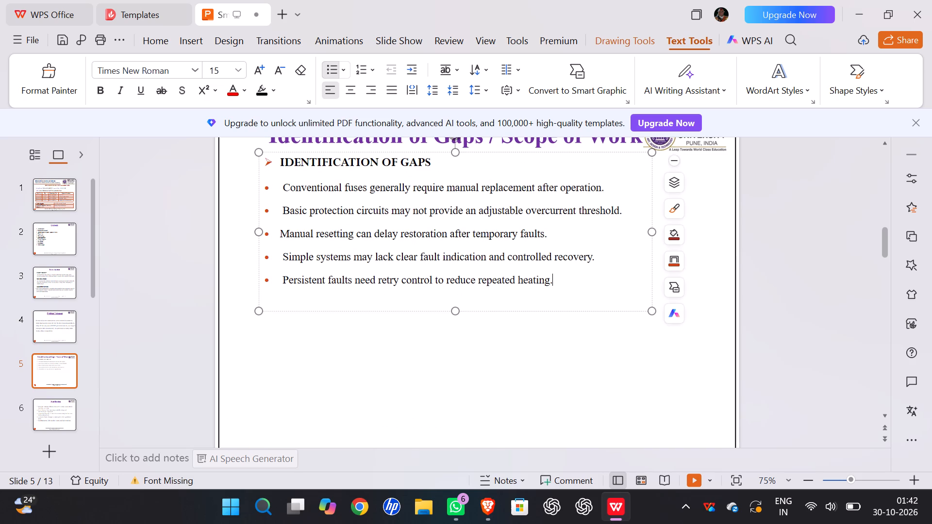
key(Return)
key(ctrl+v)
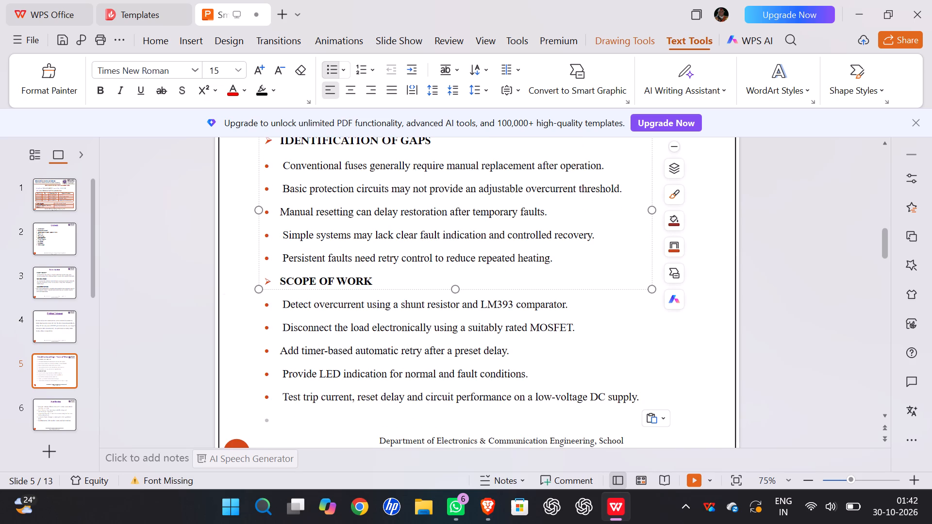
key(BackSpace)
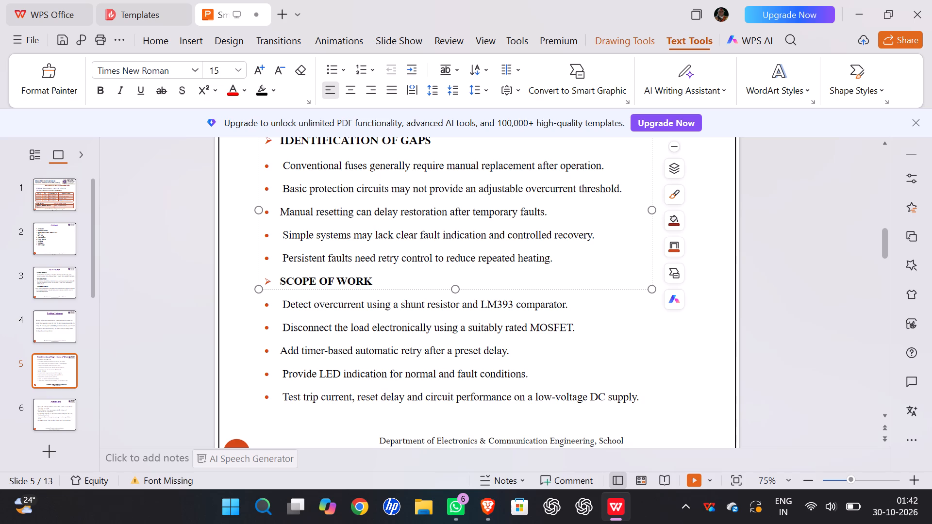
Extend the bottom edge of slide 5's body text box down to the last Scope of Work bullet.
drag(456, 287, 484, 400)
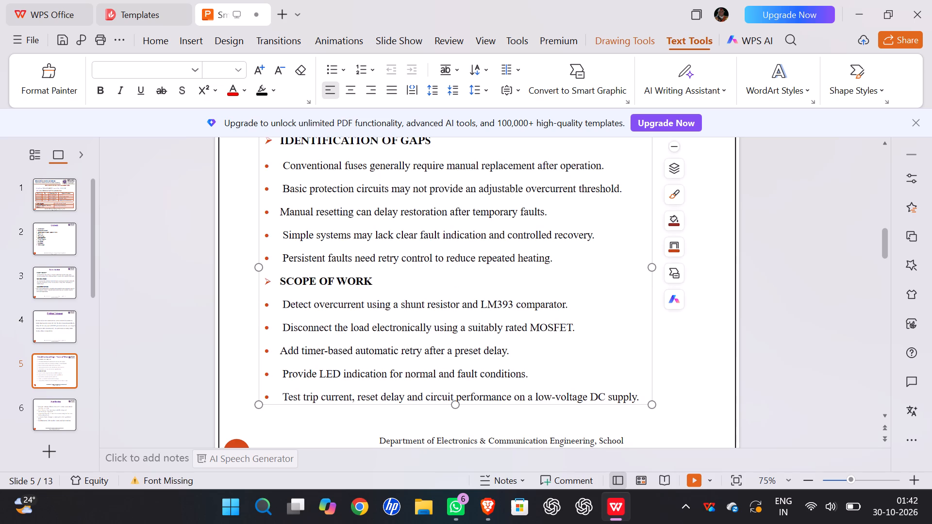
Enlarge slide 5's body text box, extending its bottom edge to just above the footer and its left and right edges outward.
drag(454, 402, 459, 416)
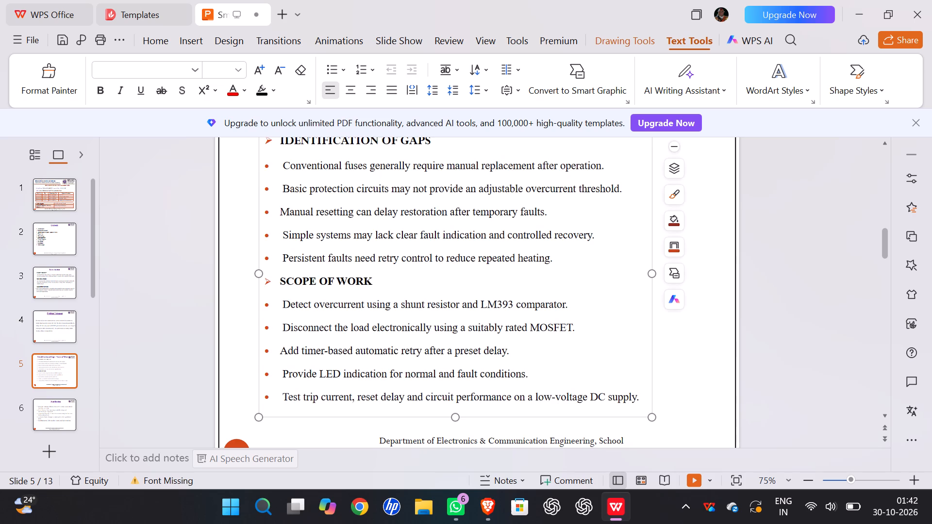
drag(651, 418, 693, 431)
click(263, 429)
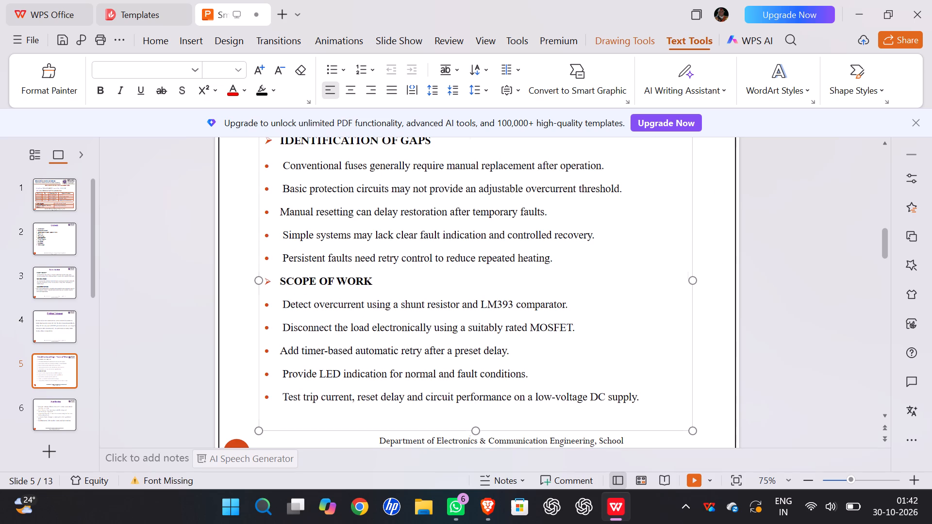
drag(253, 435, 233, 434)
Set all of slide 5's body text, headings and bullets alike, to font size 20.
triple_click(339, 400)
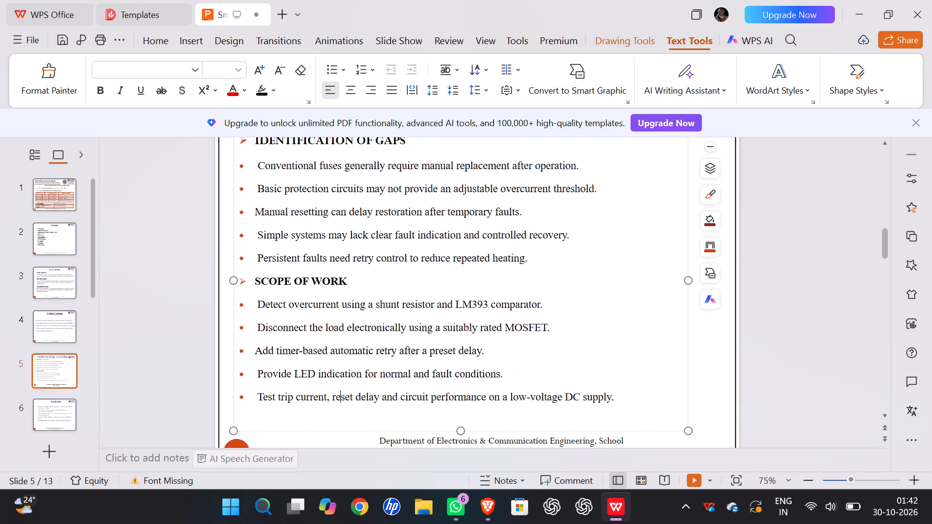
key(ctrl+a)
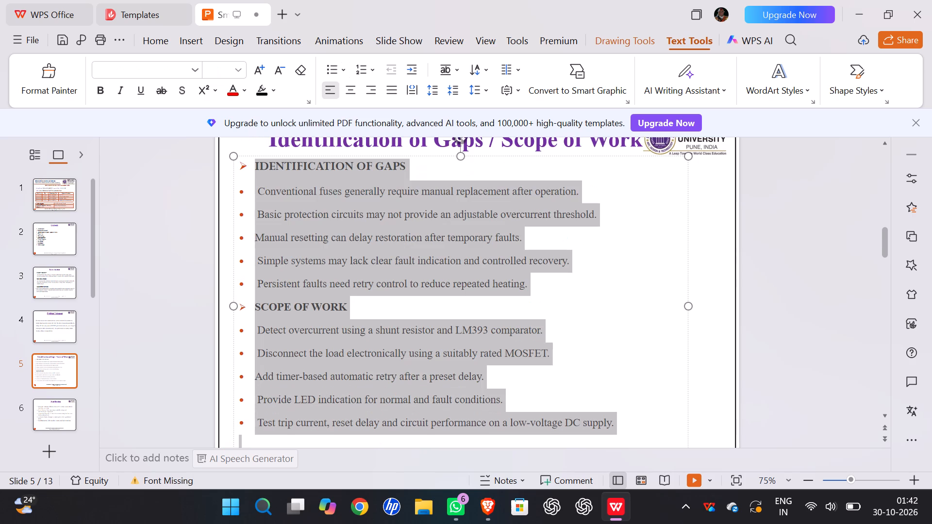
click(259, 68)
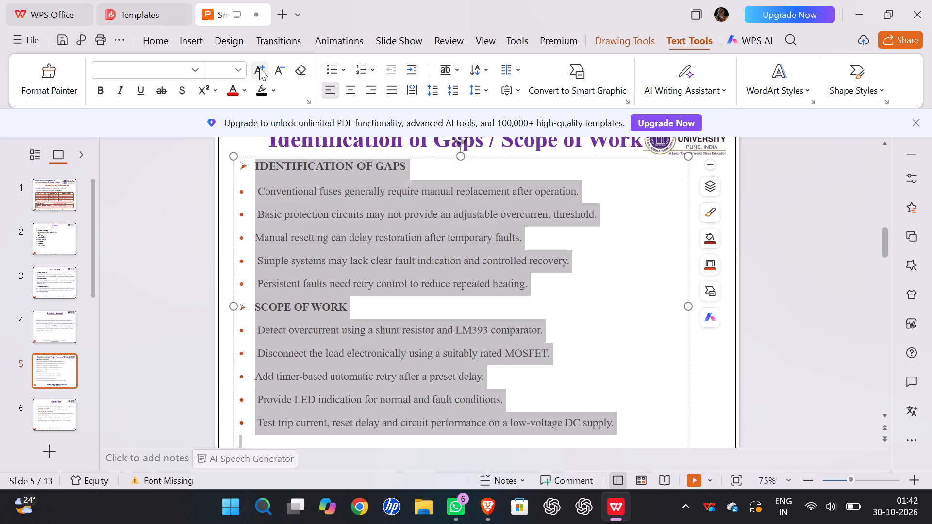
click(259, 68)
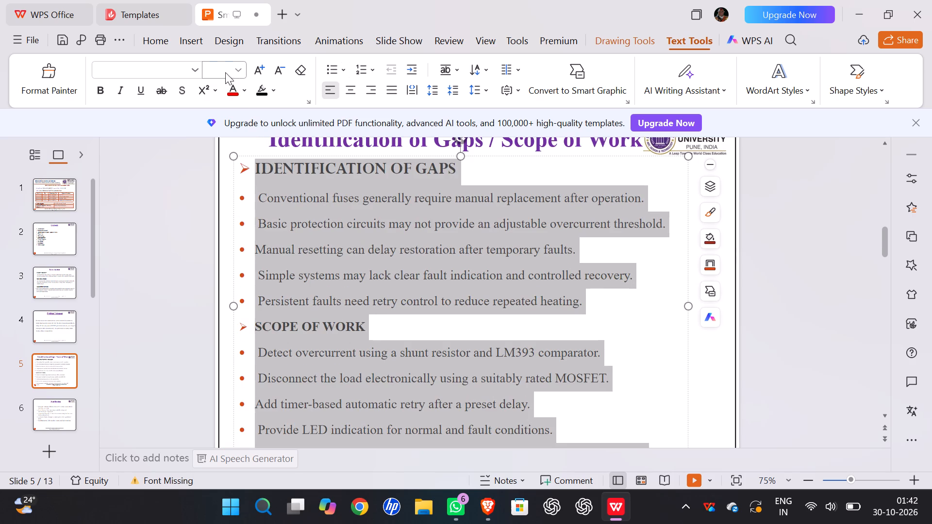
click(226, 72)
text(20)
key(Return)
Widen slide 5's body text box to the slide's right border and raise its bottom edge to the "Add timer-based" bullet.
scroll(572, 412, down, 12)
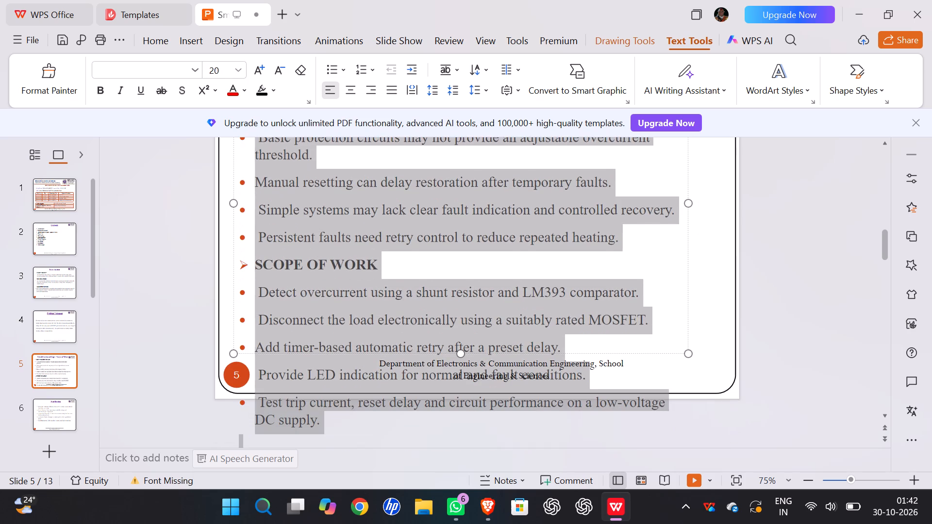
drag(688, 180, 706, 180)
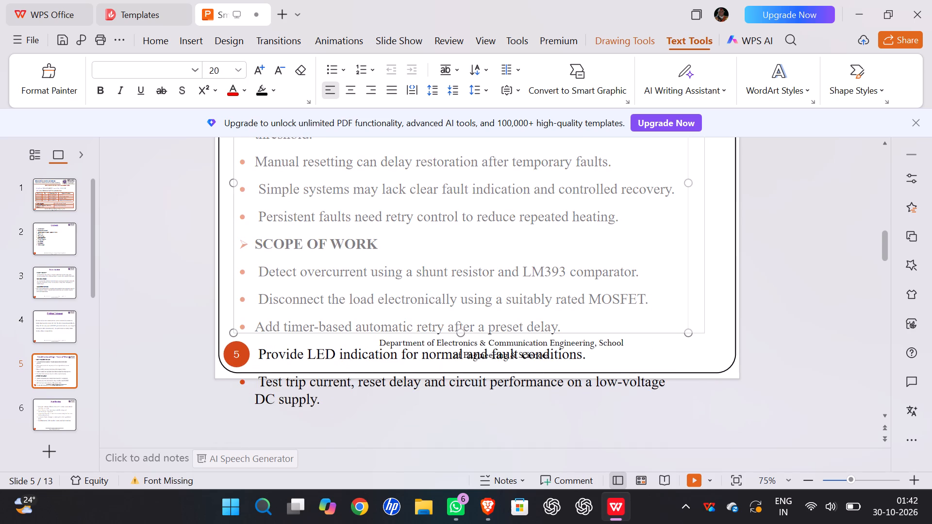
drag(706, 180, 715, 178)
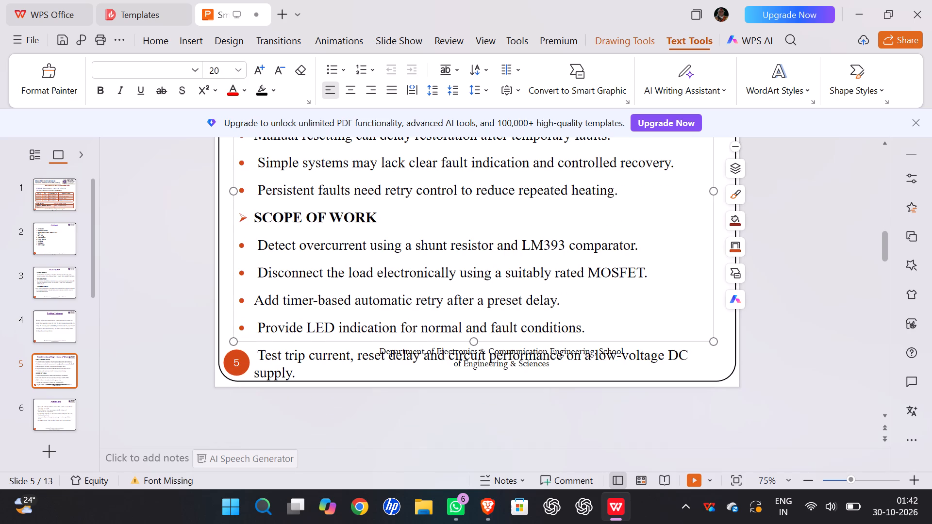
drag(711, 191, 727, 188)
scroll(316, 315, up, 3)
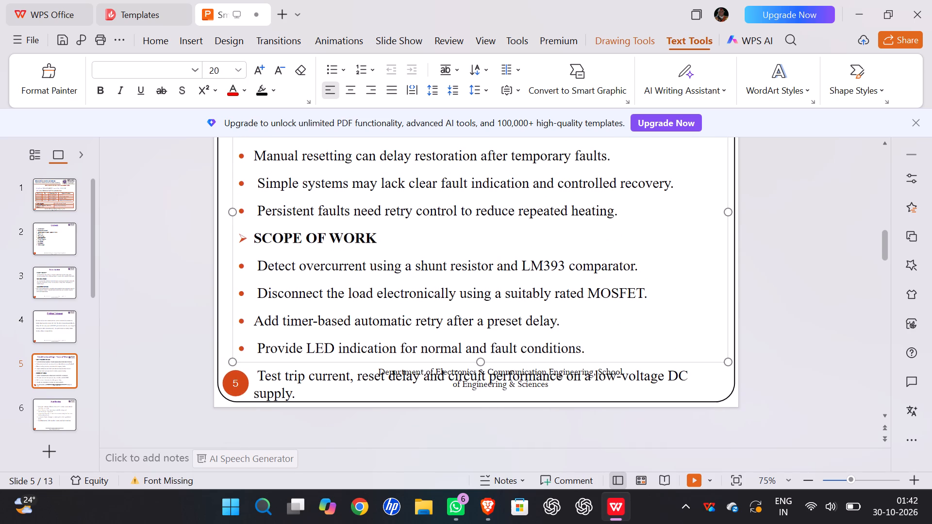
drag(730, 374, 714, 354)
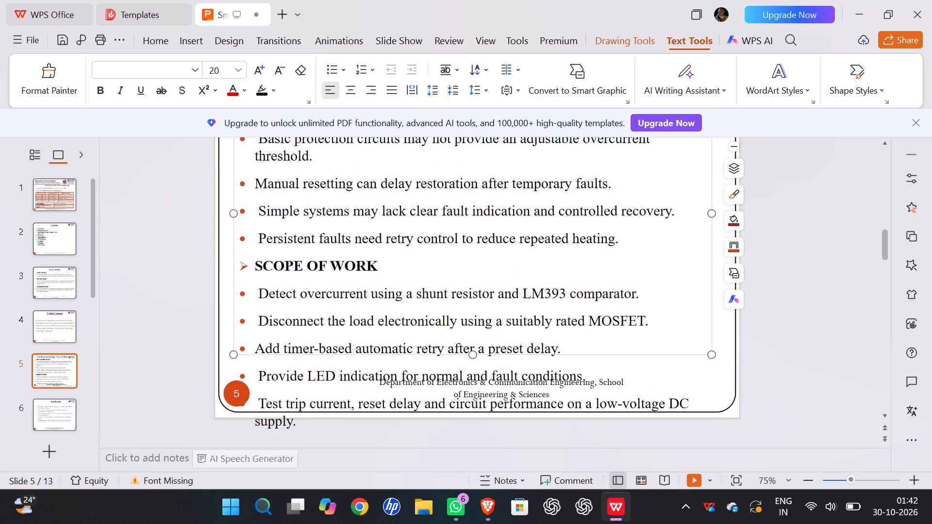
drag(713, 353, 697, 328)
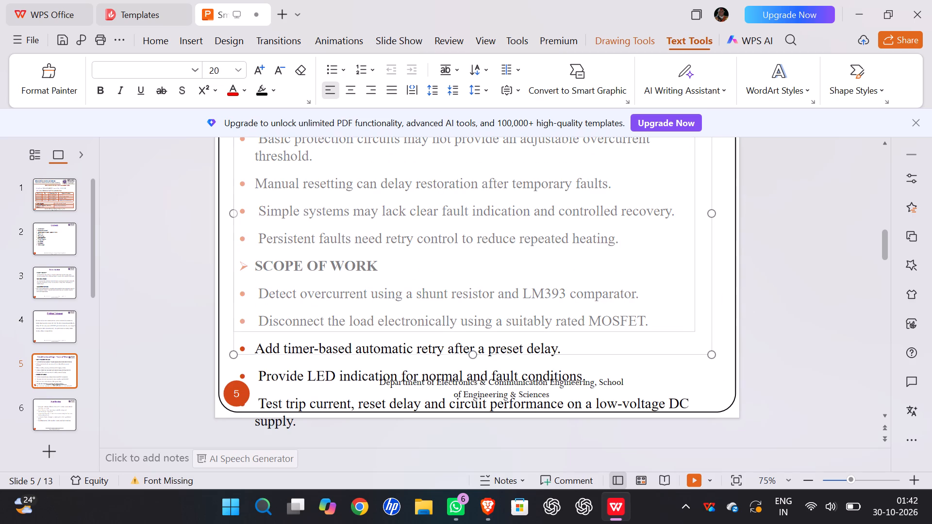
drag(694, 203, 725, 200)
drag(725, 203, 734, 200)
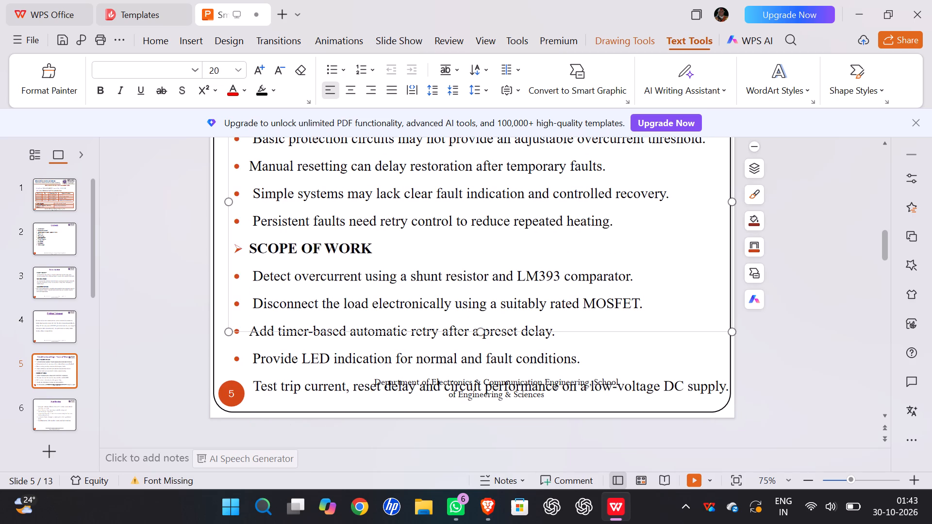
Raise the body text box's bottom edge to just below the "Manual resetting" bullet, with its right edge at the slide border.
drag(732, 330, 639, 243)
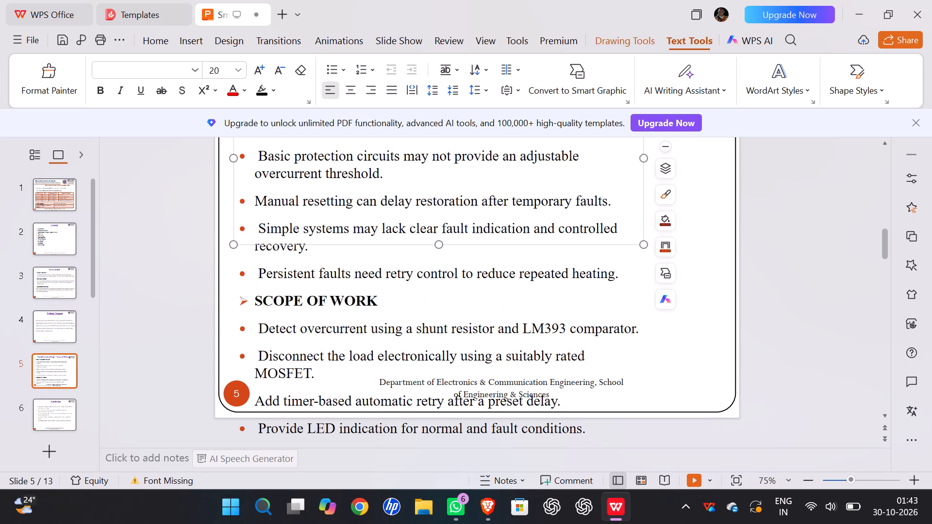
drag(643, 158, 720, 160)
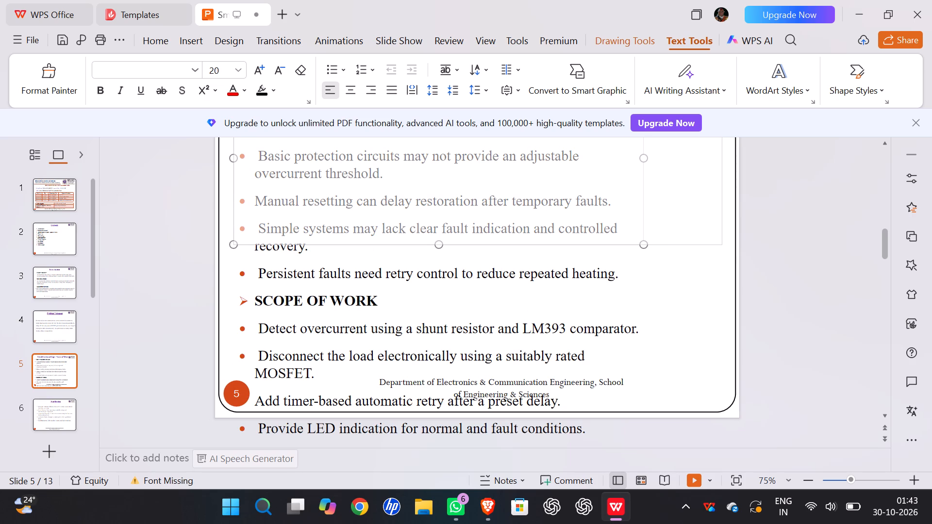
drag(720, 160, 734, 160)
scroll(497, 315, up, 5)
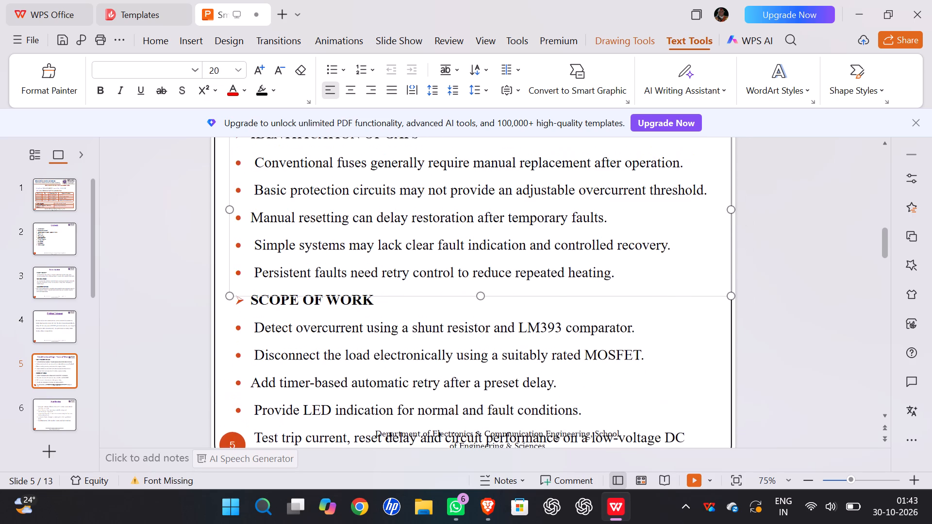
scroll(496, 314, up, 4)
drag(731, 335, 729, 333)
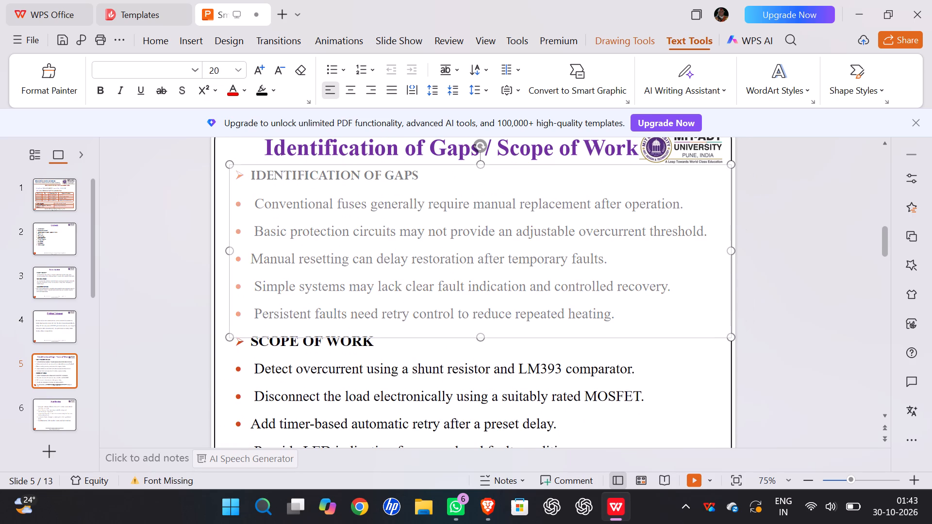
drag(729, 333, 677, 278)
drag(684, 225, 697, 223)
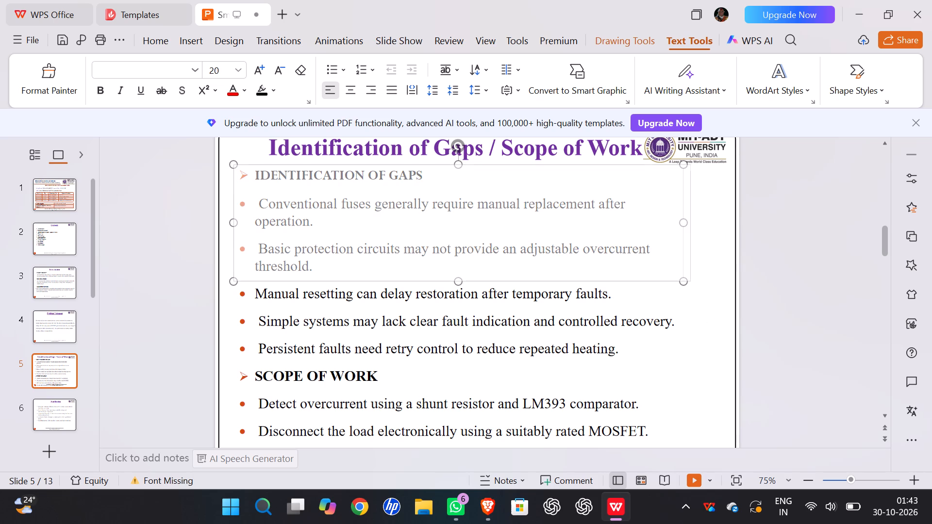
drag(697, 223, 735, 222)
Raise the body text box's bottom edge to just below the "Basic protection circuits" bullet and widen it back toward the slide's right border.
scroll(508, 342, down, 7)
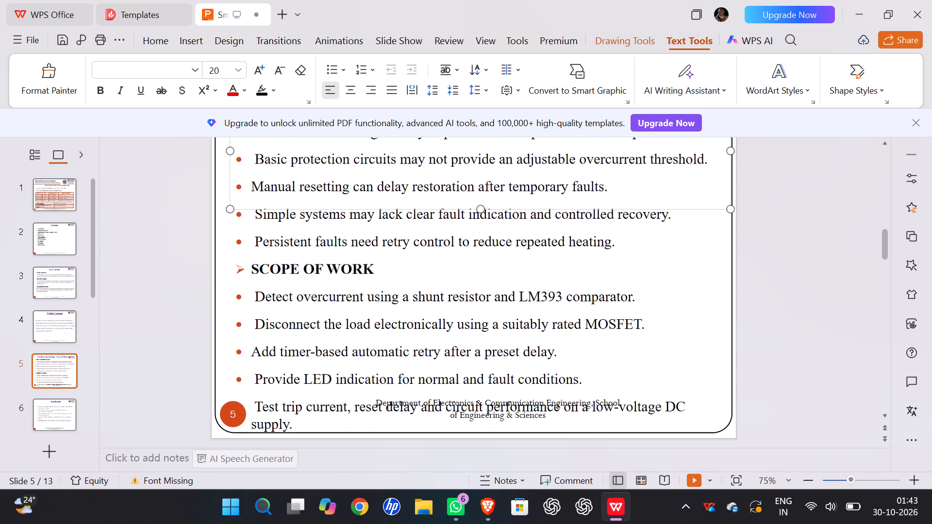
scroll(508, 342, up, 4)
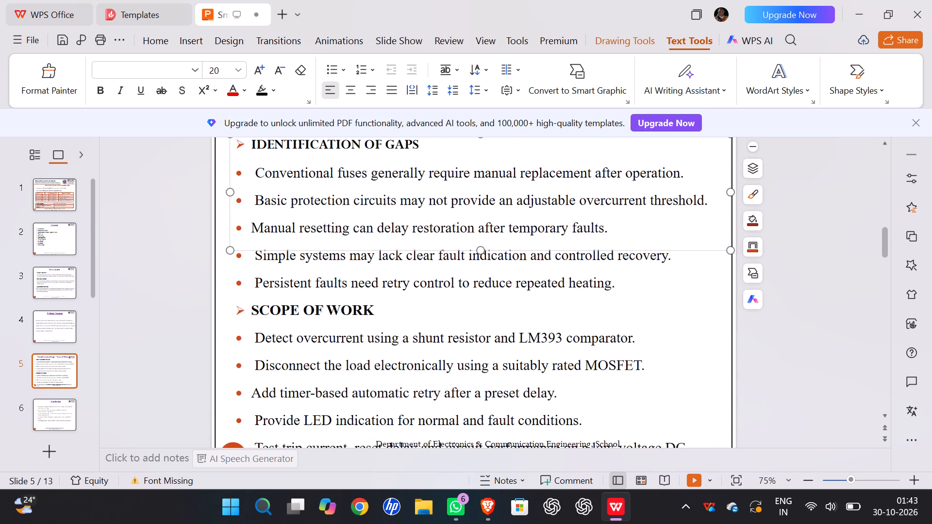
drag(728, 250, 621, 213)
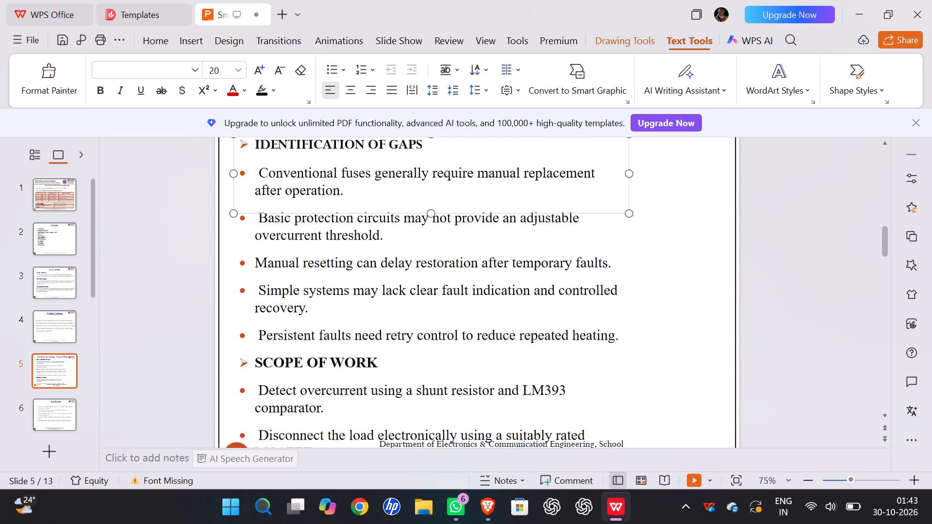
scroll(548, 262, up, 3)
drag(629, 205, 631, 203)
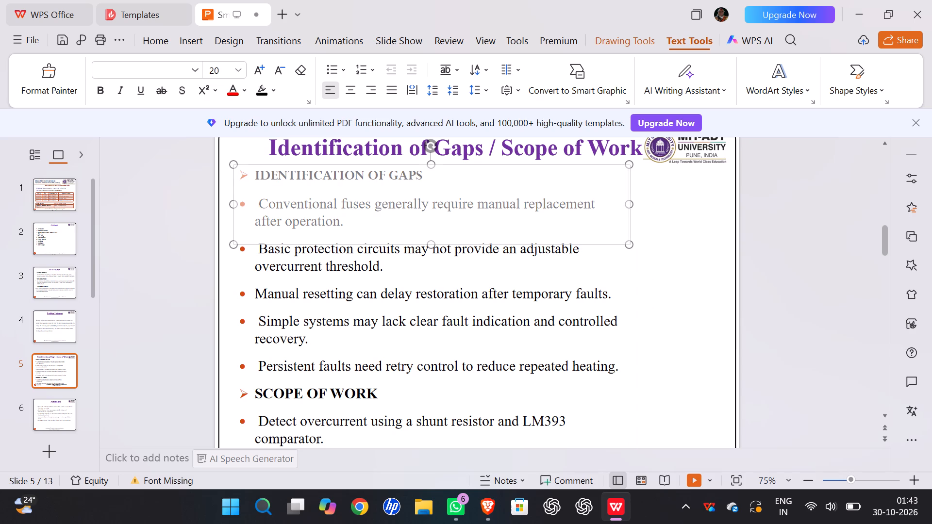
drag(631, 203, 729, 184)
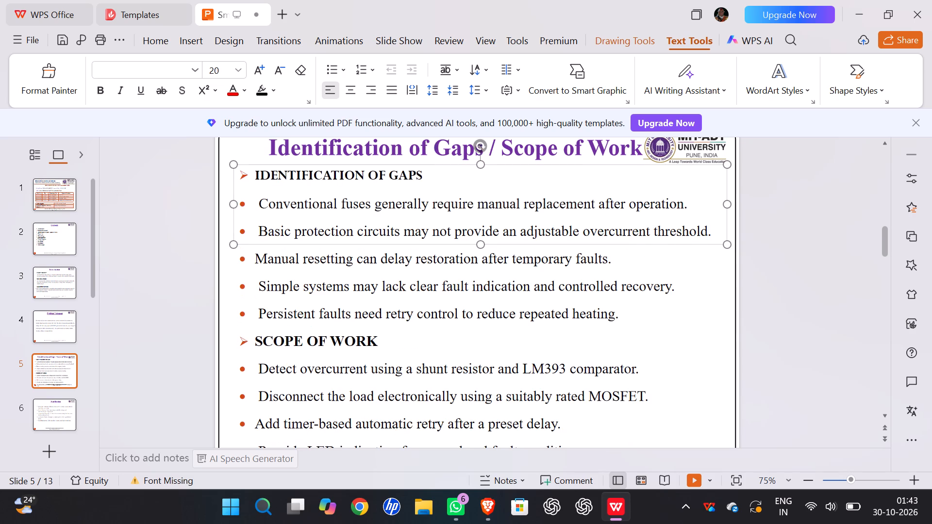
Shorten the body text box to just below the IDENTIFICATION OF GAPS heading and extend its right edge to the slide's right border.
scroll(508, 284, down, 6)
scroll(527, 360, up, 6)
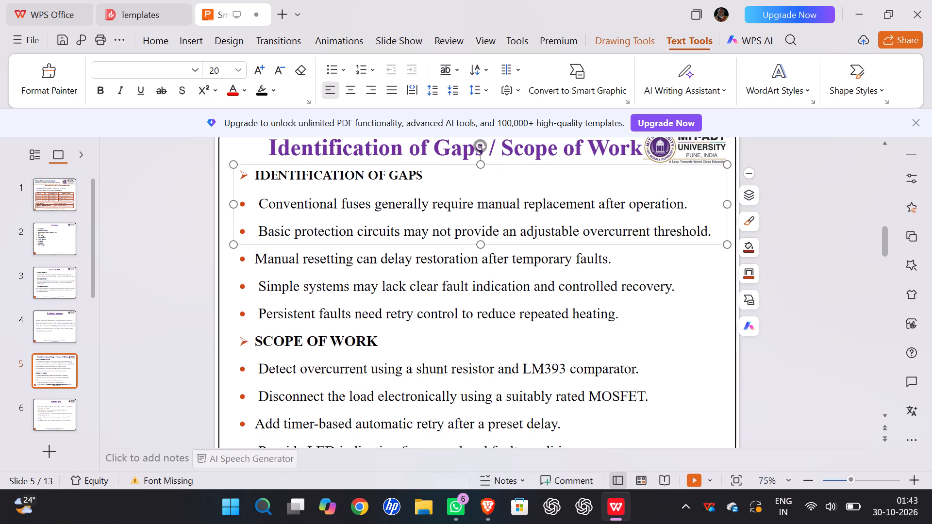
drag(726, 243, 647, 202)
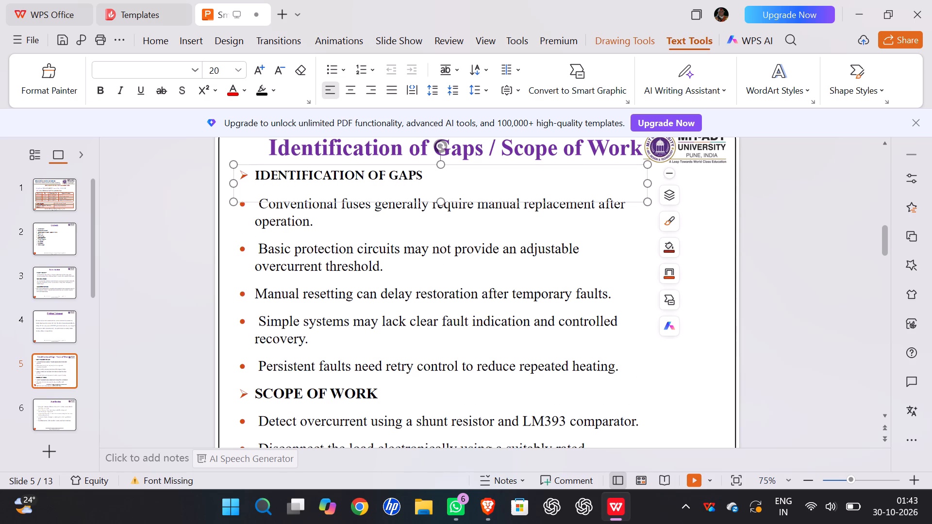
drag(649, 185, 733, 175)
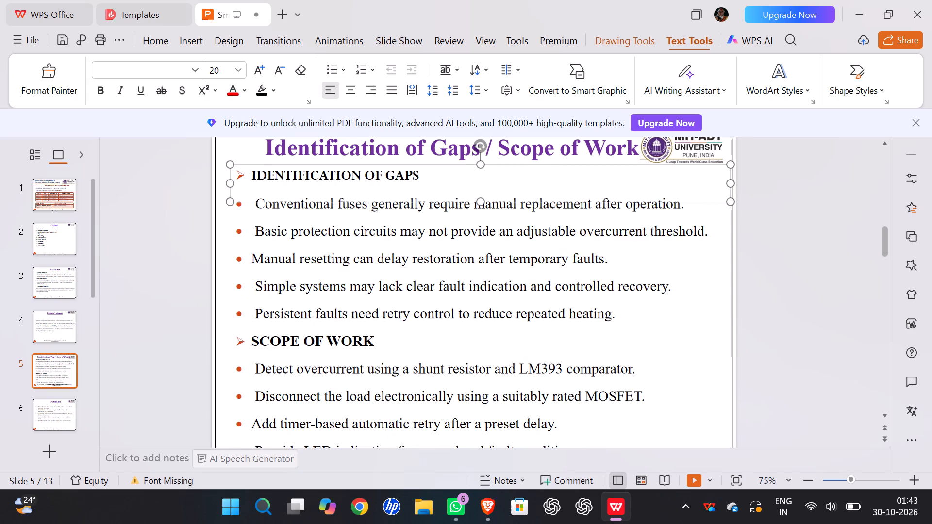
Examine slide 5's full text layout, especially the last Scope of Work bullet in relation to the footer text.
scroll(394, 280, down, 7)
scroll(394, 302, up, 5)
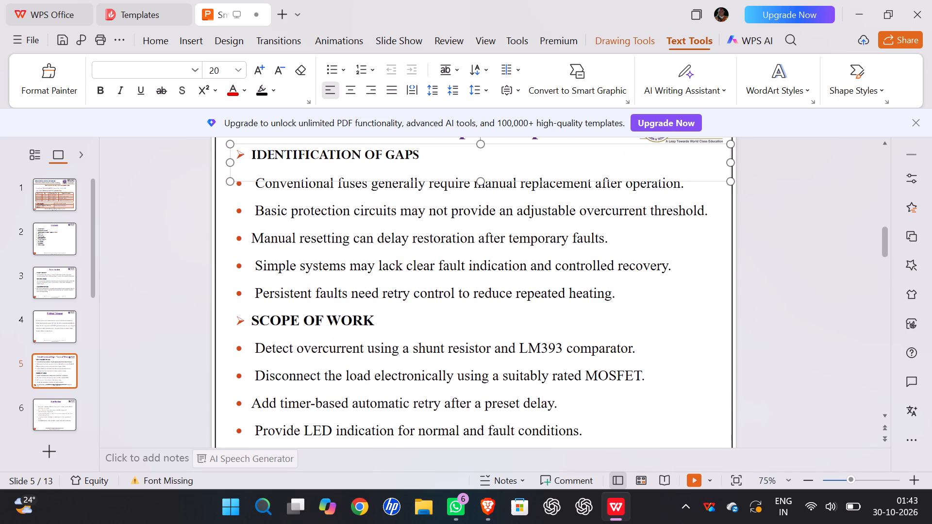
scroll(382, 335, up, 5)
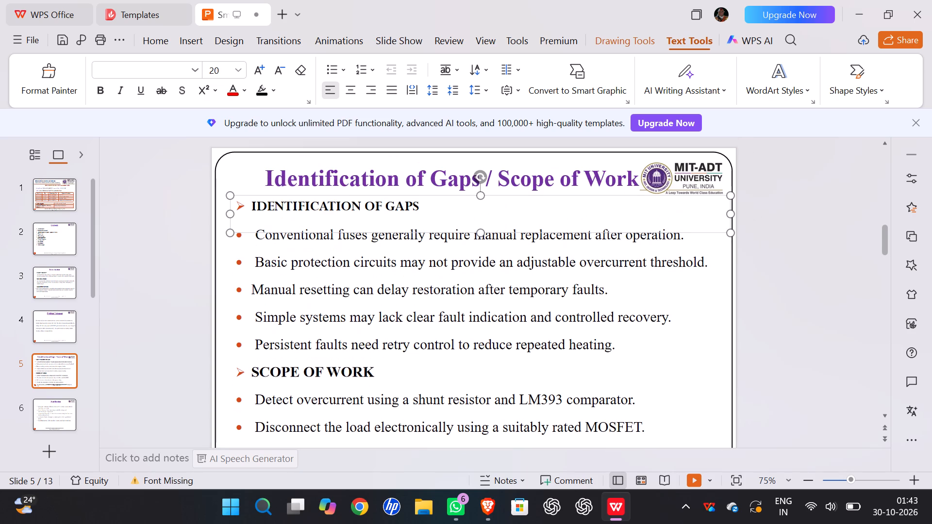
scroll(383, 348, down, 12)
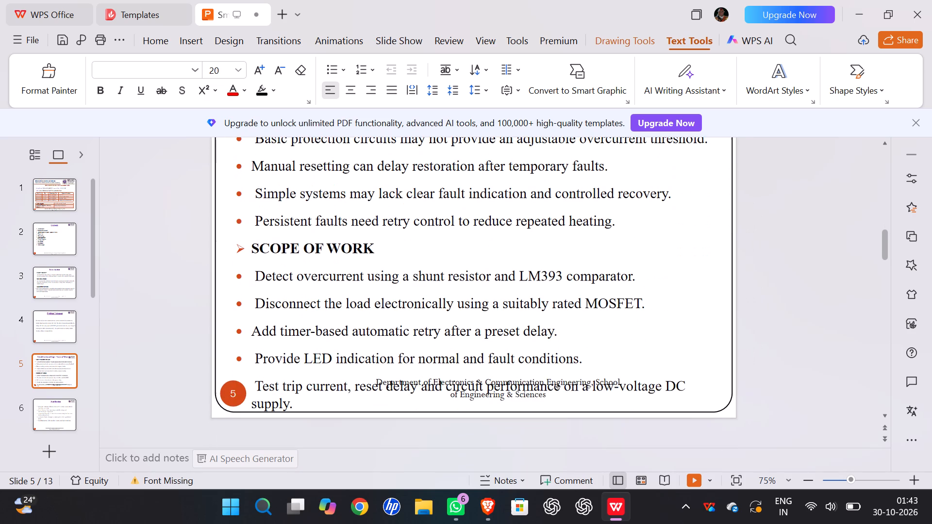
click(371, 387)
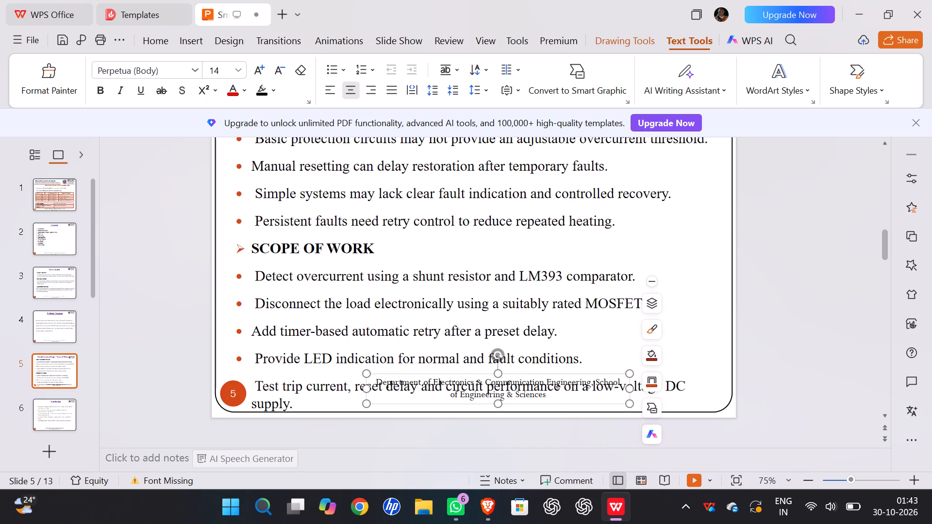
click(435, 368)
double_click(283, 386)
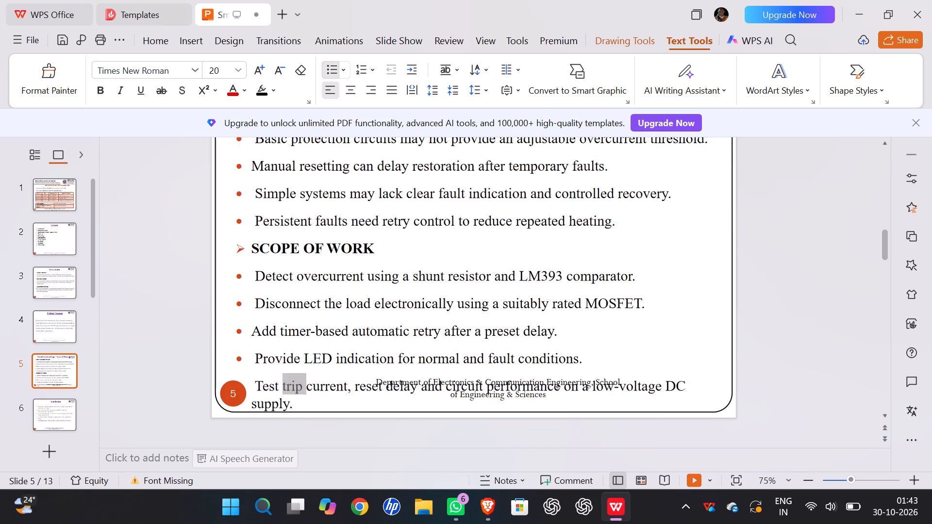
click(248, 372)
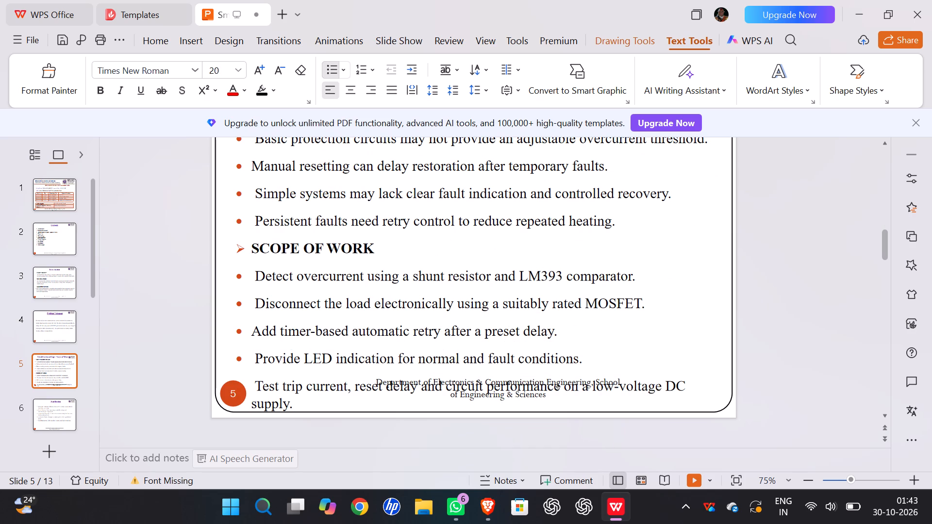
click(303, 405)
scroll(265, 398, up, 2)
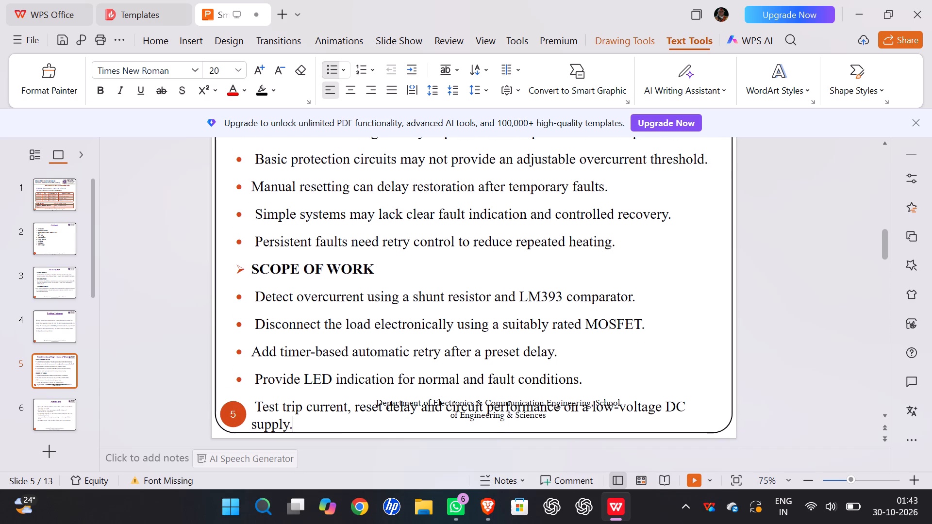
scroll(315, 376, up, 5)
scroll(315, 376, down, 8)
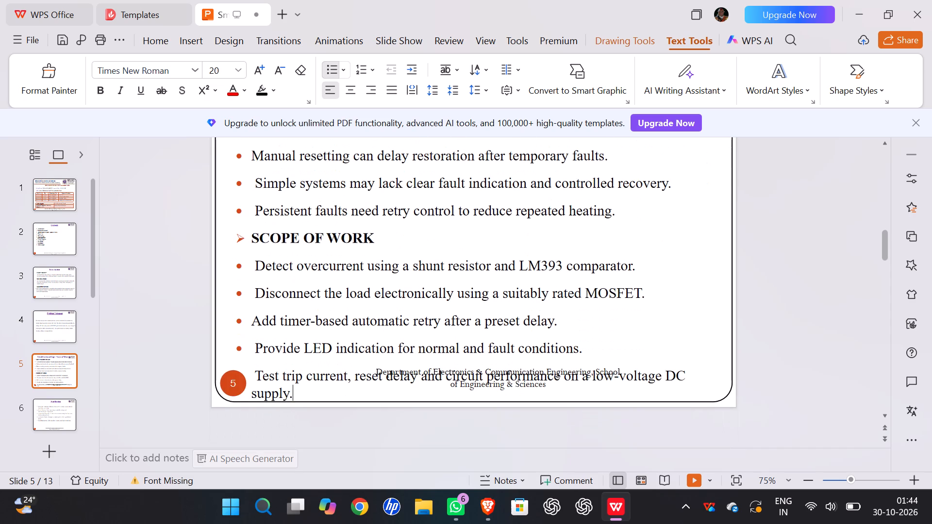
Delete the last Scope of Work bullet on slide 5, starting "Test trip current, reset delay", which overlaps the footer text.
drag(304, 388, 247, 376)
key(BackSpace)
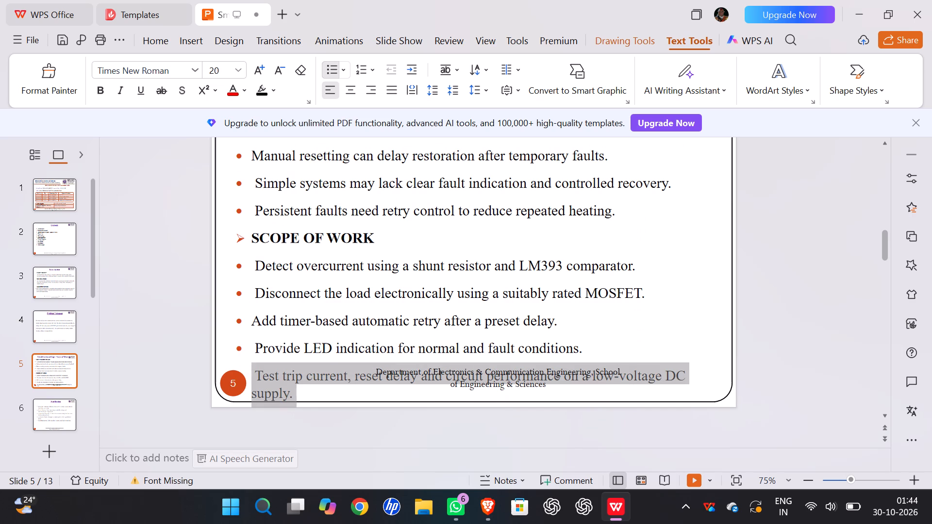
Delete the "Persistent faults need retry control to reduce repeated heating" bullet under IDENTIFICATION OF GAPS and deselect the text box.
scroll(447, 355, up, 2)
scroll(281, 383, up, 4)
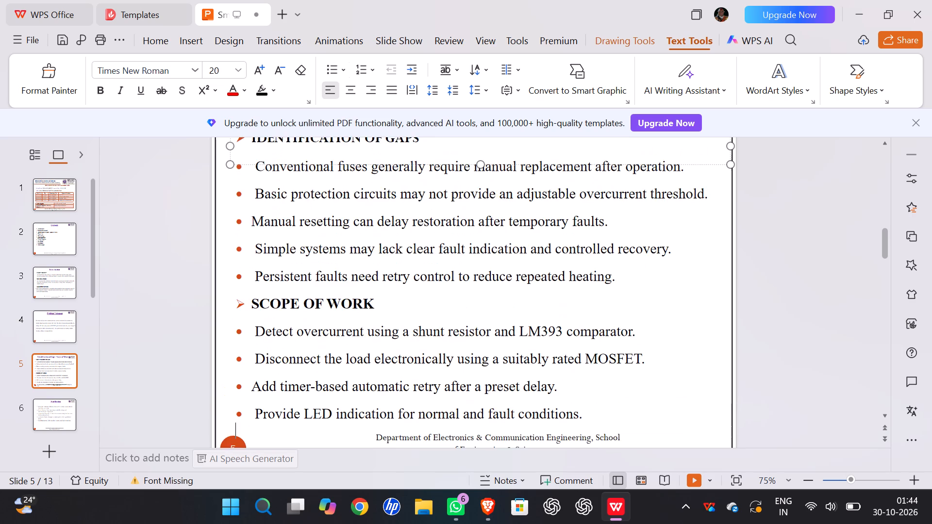
scroll(281, 383, up, 4)
scroll(281, 383, down, 1)
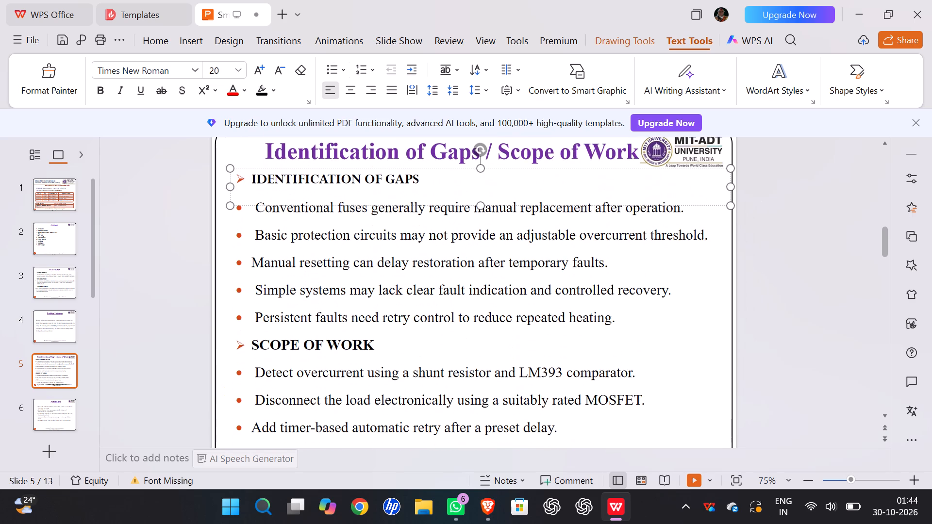
scroll(281, 383, down, 8)
drag(615, 236, 578, 234)
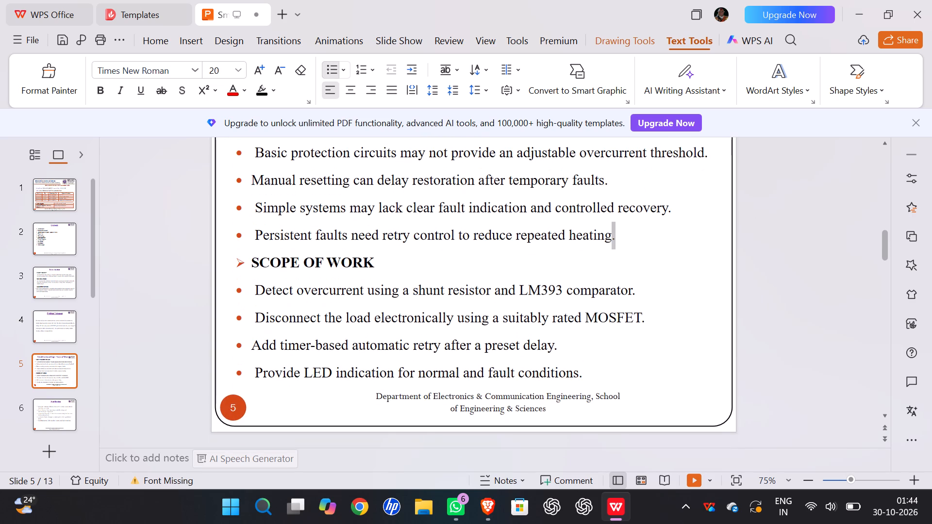
drag(578, 234, 171, 240)
key(BackSpace)
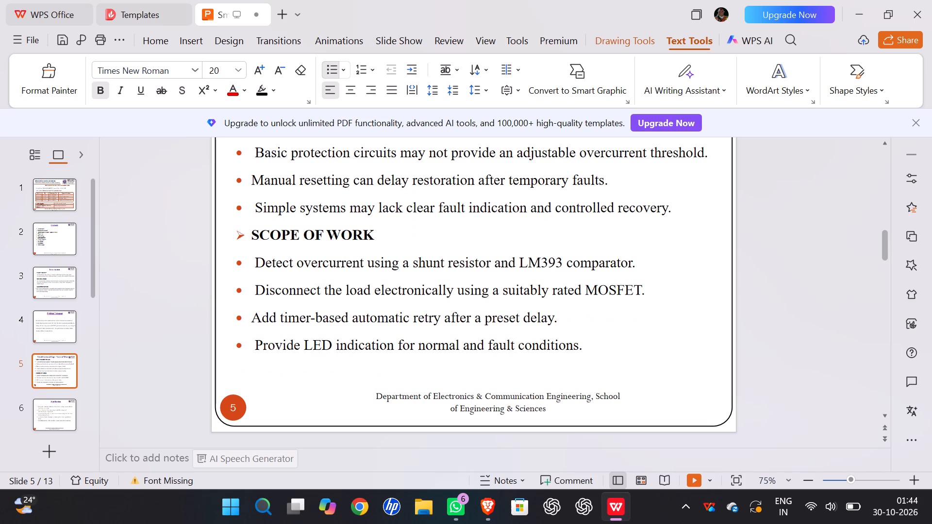
scroll(230, 284, up, 8)
click(170, 296)
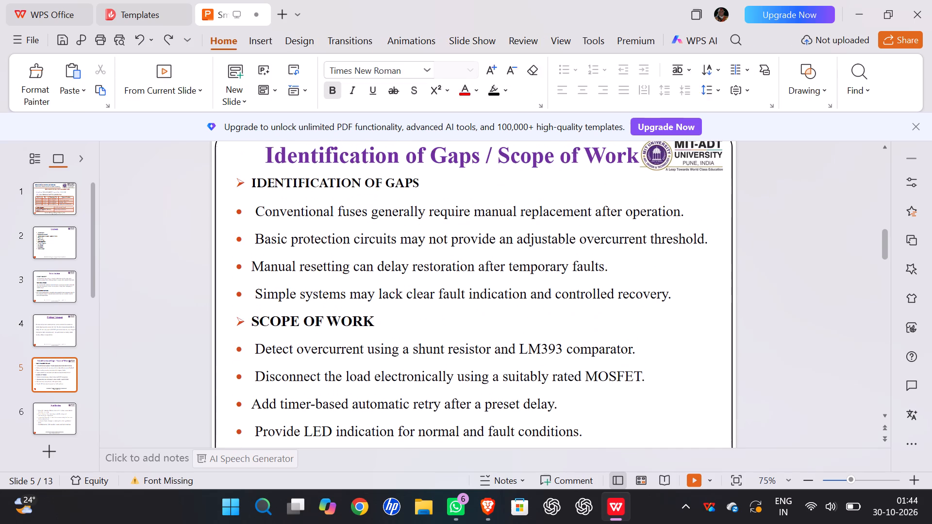
Change the font of the IDENTIFICATION OF GAPS heading on slide 5 to Times New Roman.
scroll(197, 268, down, 3)
scroll(197, 268, up, 3)
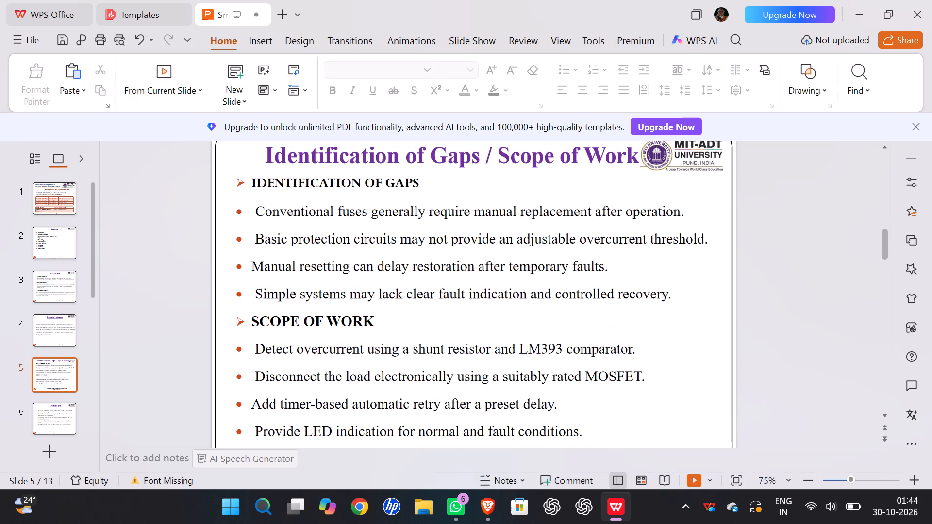
click(454, 176)
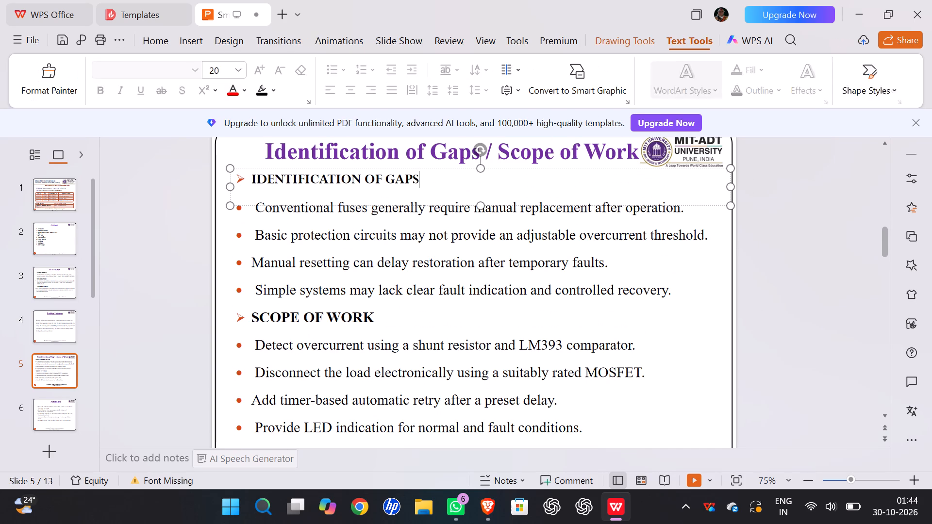
click(333, 256)
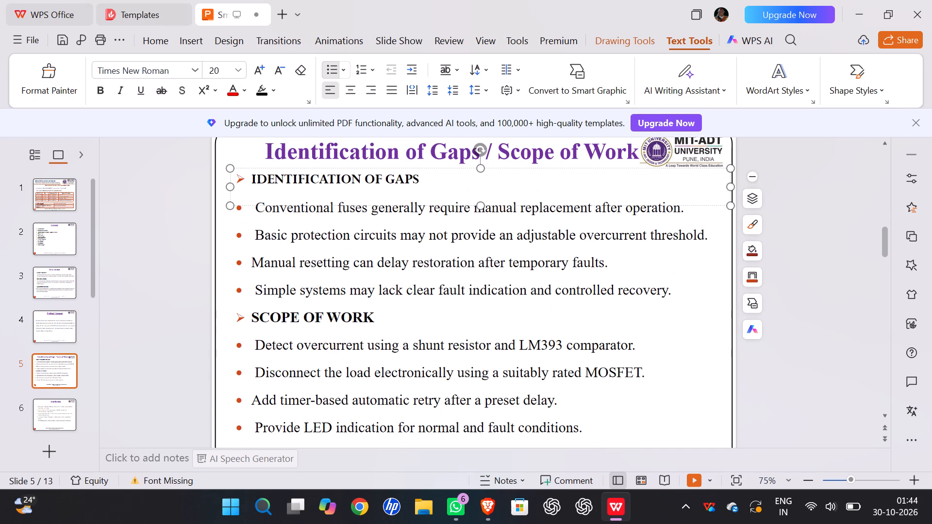
click(310, 168)
click(310, 172)
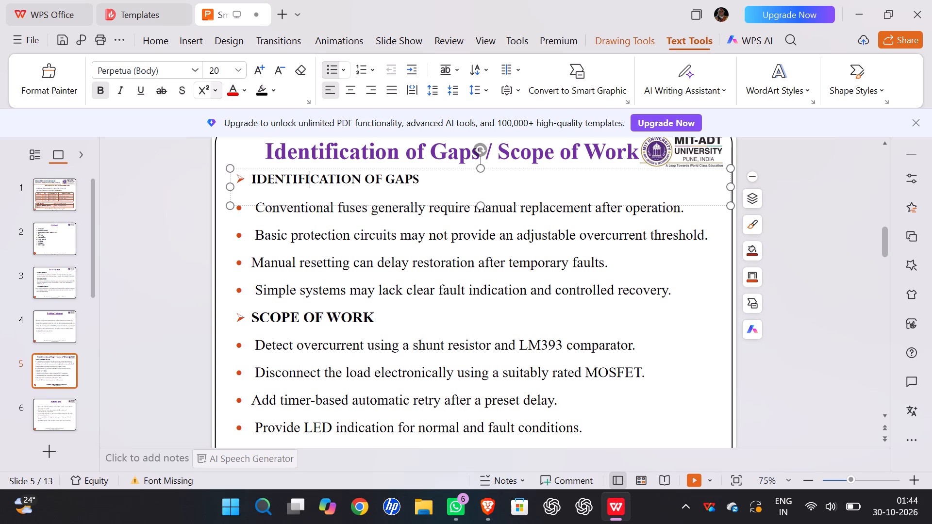
drag(421, 179, 225, 174)
click(200, 70)
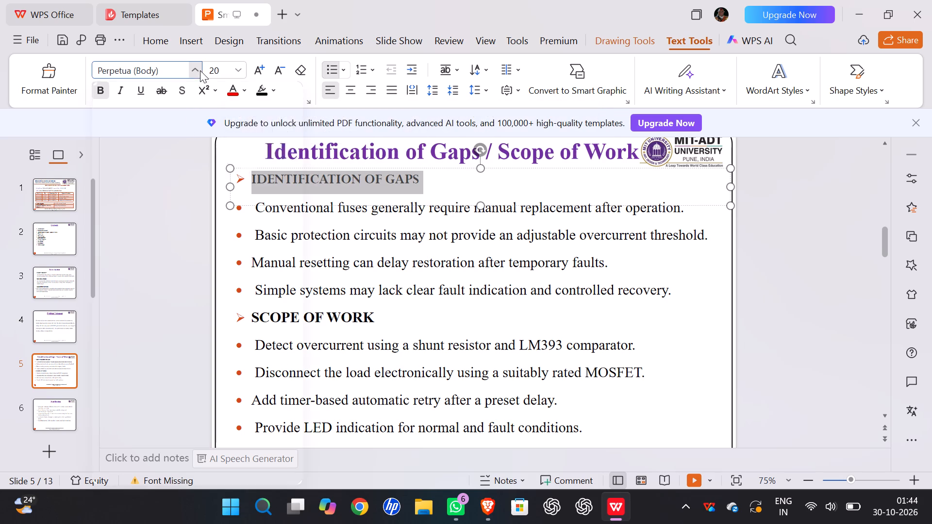
click(166, 135)
click(360, 314)
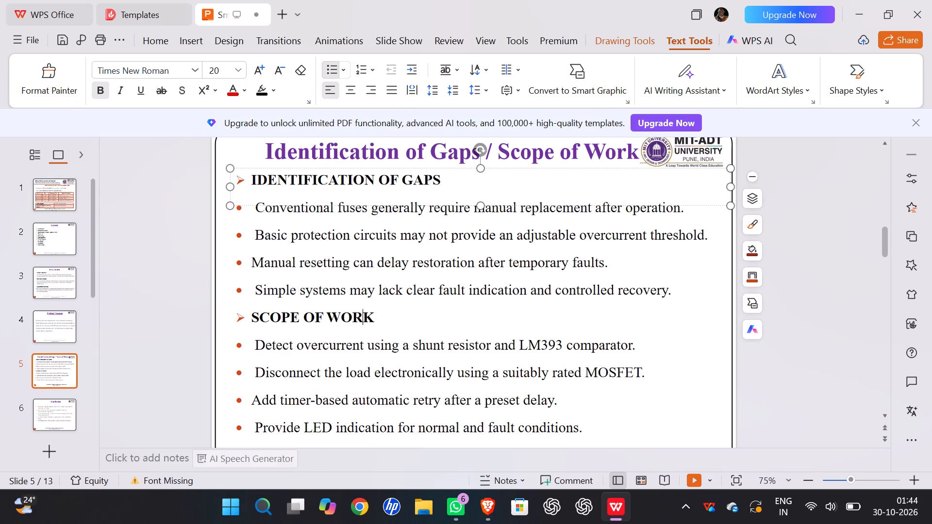
Start the slide show from the first slide and advance to the Introduction slide to review the presentation.
scroll(197, 326, down, 1)
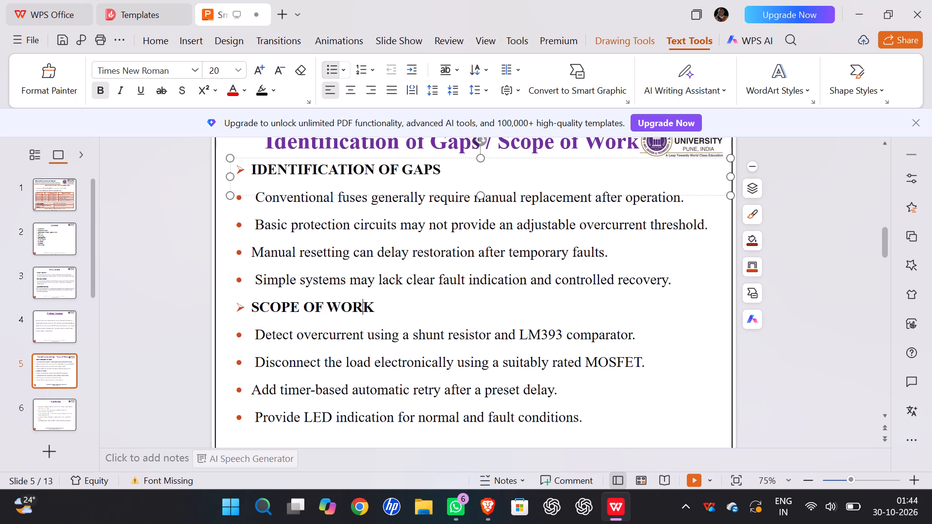
key(F5)
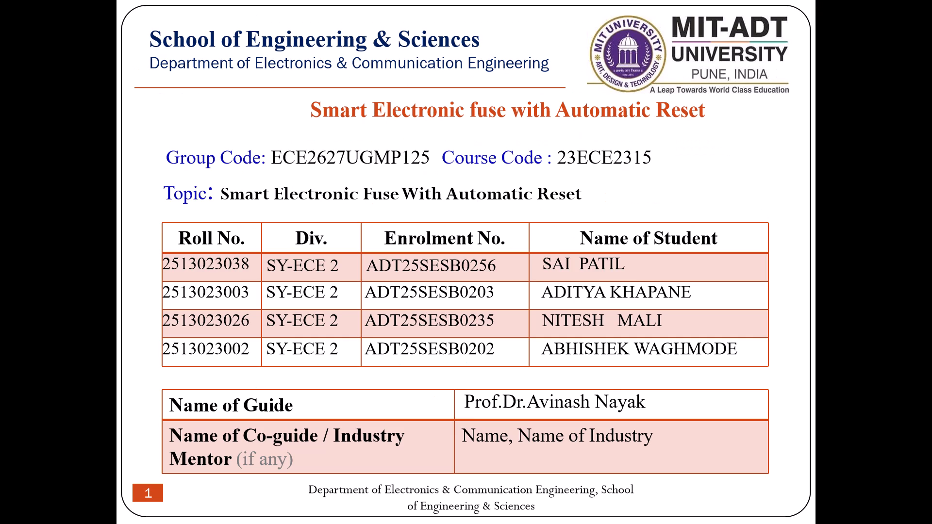
key(Right)
key(Right)
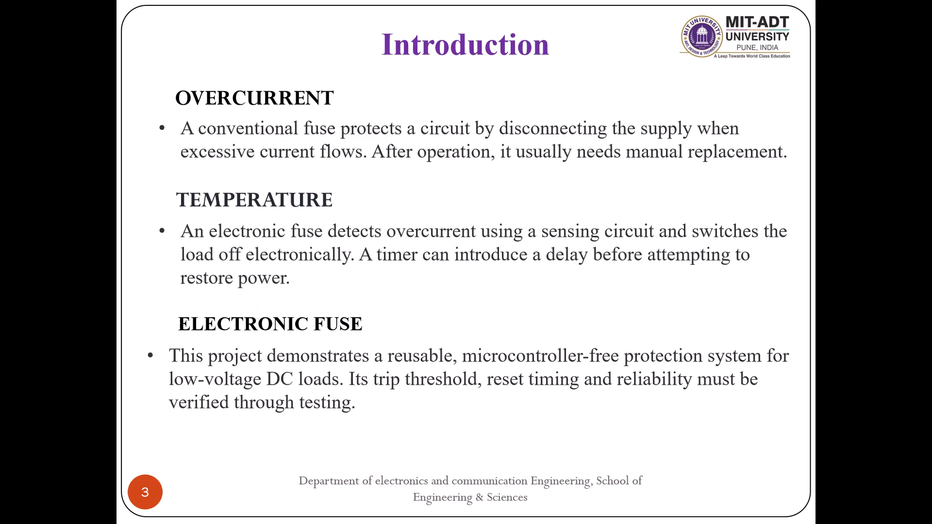
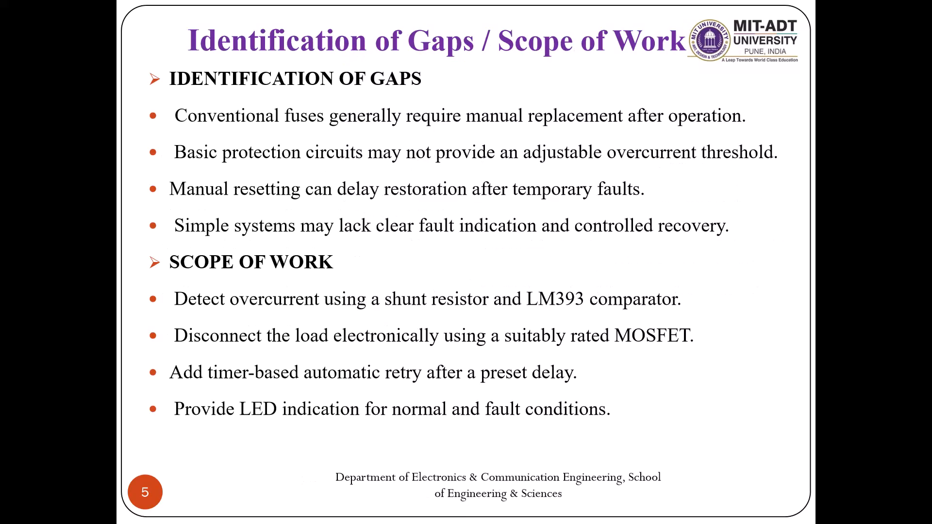
Exit the slide show and move the body text box on slide 5 slightly down, away from the title.
key(Escape)
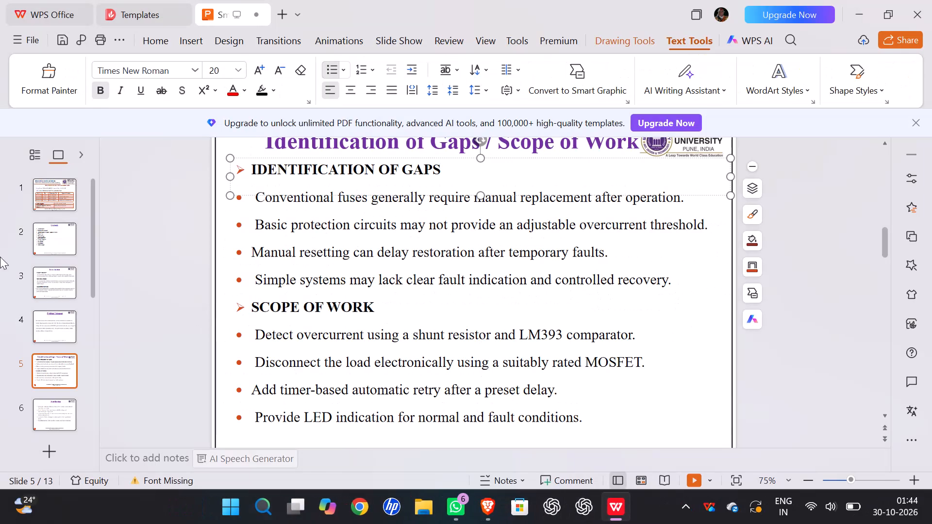
click(461, 154)
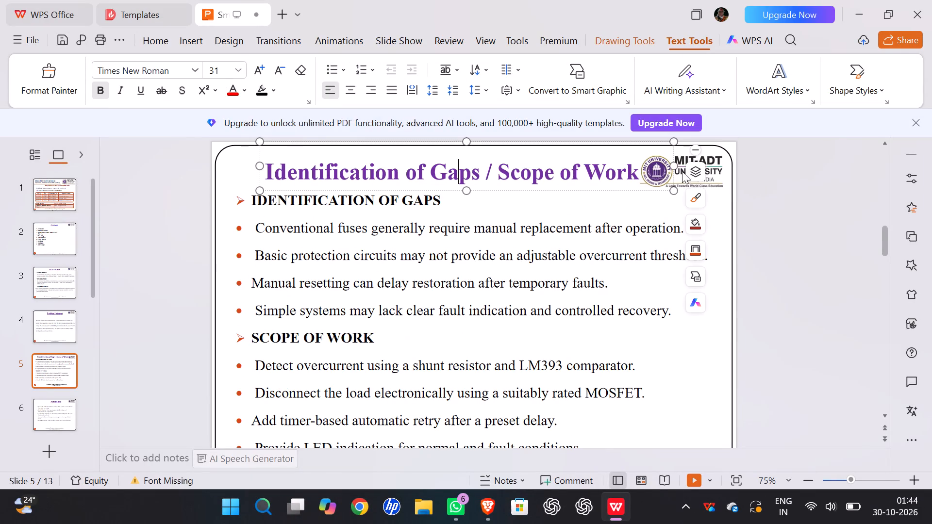
click(622, 205)
drag(520, 188, 520, 193)
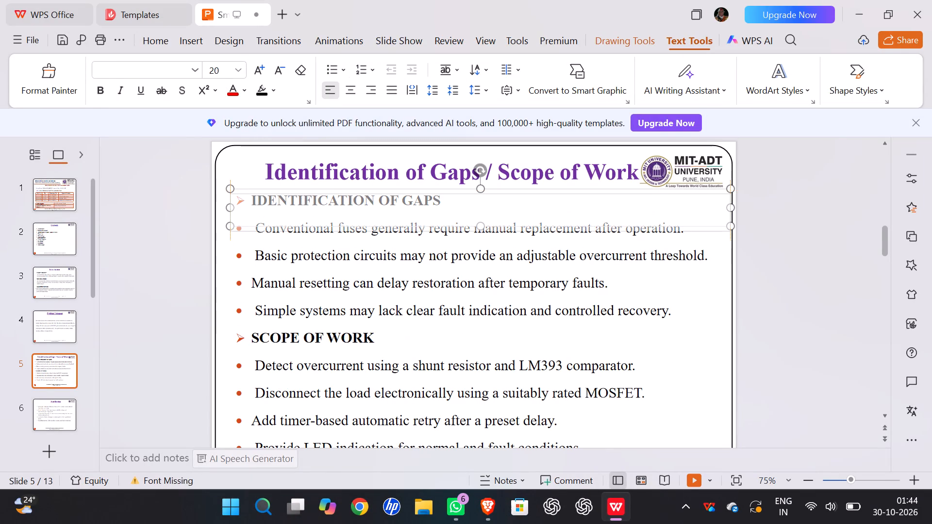
drag(520, 193, 520, 195)
click(133, 222)
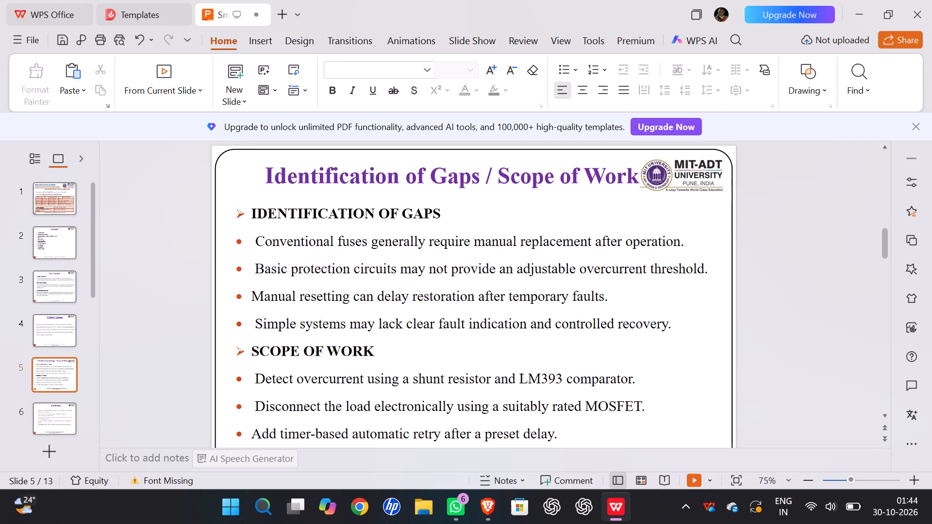
scroll(176, 265, down, 7)
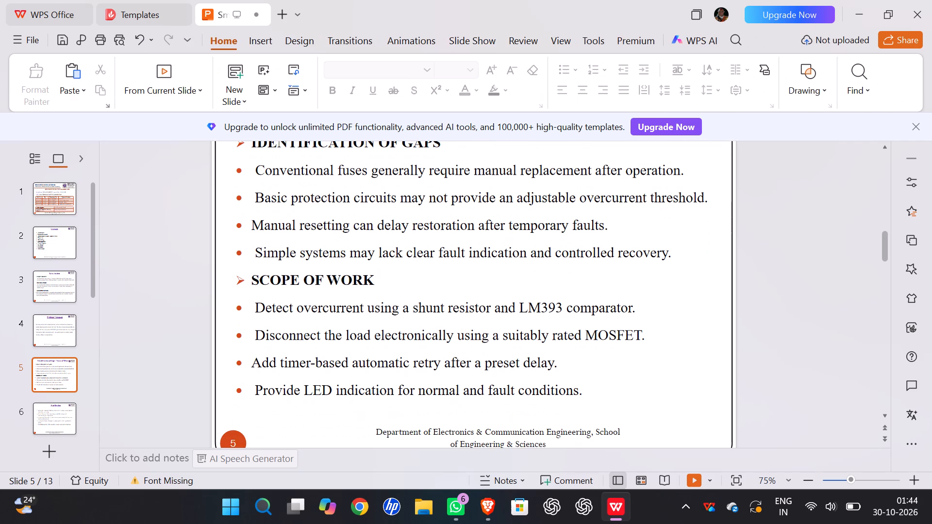
scroll(176, 265, up, 5)
Check the font and size of the title and bullet text on the Justification slide.
click(38, 412)
scroll(236, 332, up, 5)
click(360, 240)
click(323, 209)
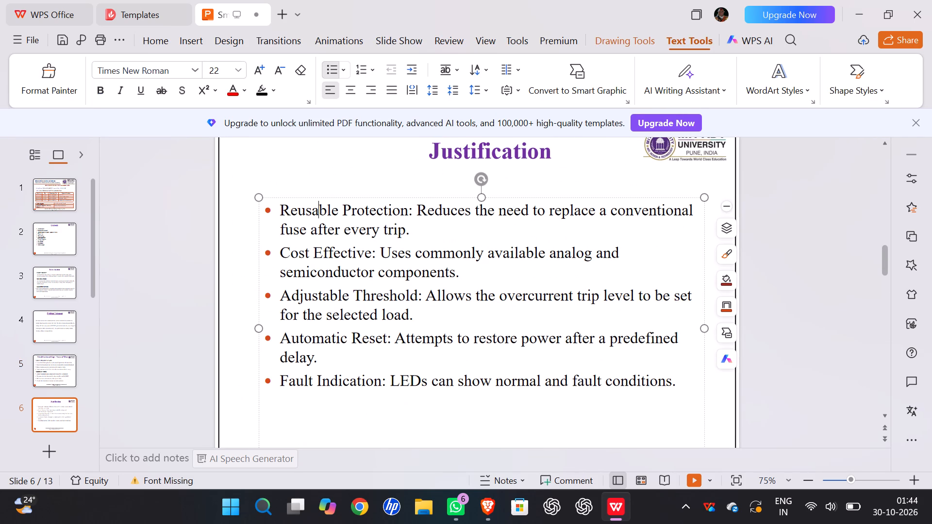
click(509, 148)
click(306, 221)
click(341, 309)
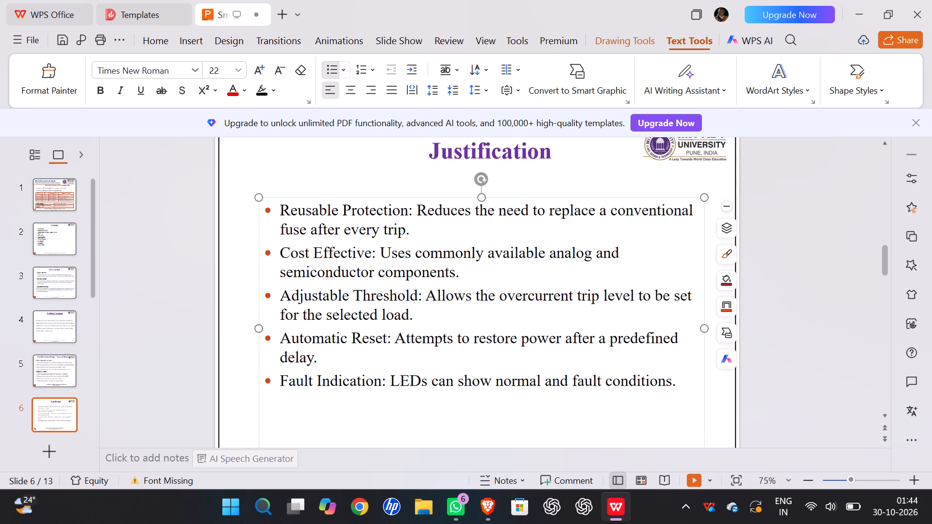
Check the fonts and sizes on the Methodology, Objectives, Block Diagram and component cost table slides.
scroll(290, 361, down, 2)
scroll(59, 399, down, 4)
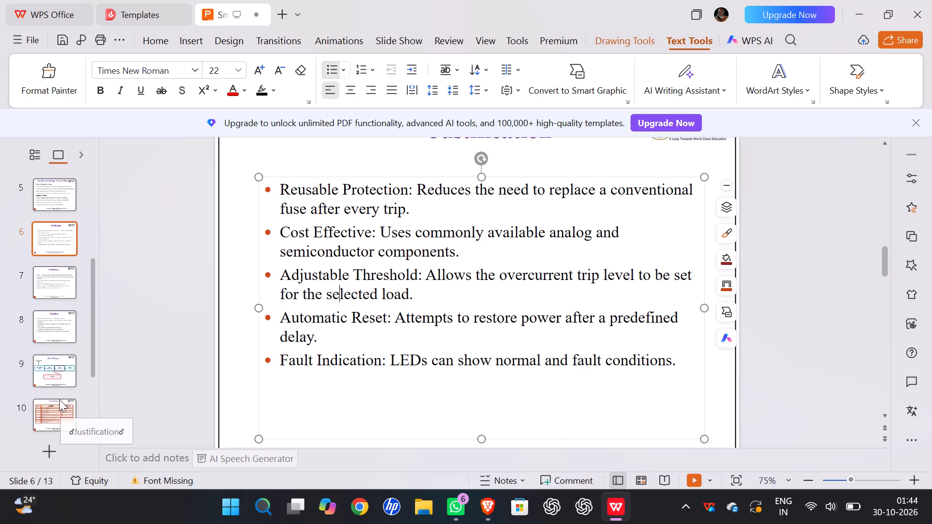
scroll(45, 338, up, 1)
click(59, 311)
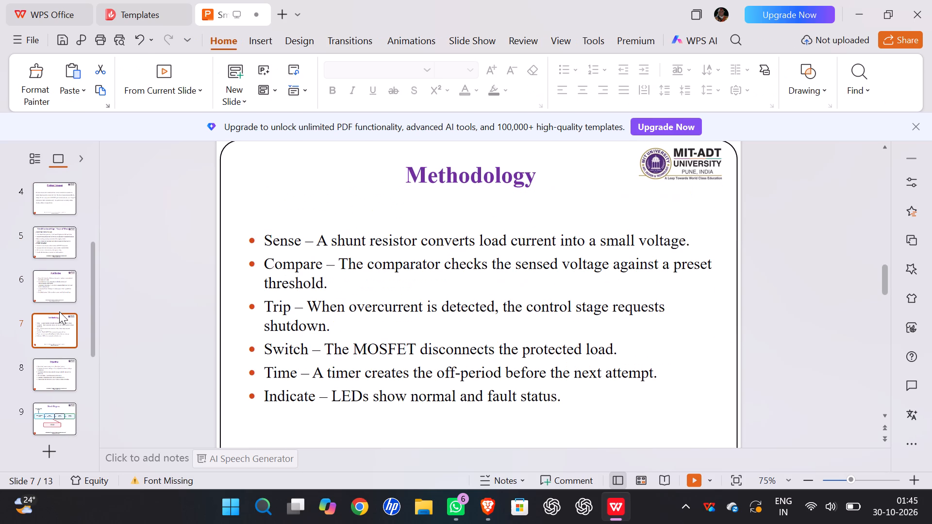
click(283, 280)
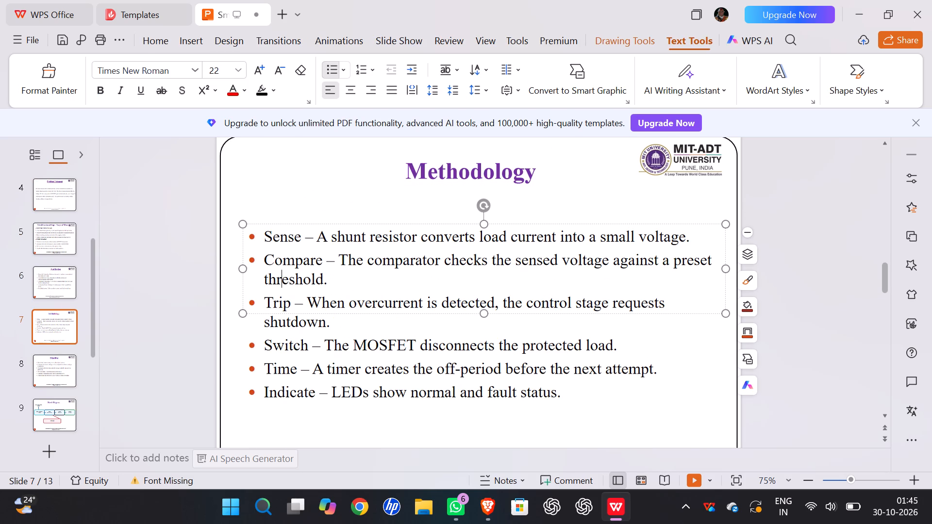
click(45, 360)
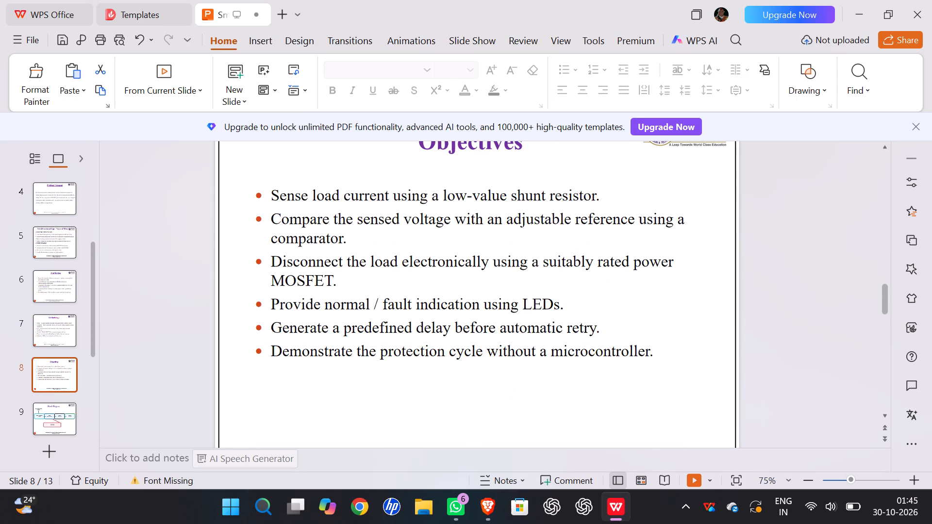
click(351, 252)
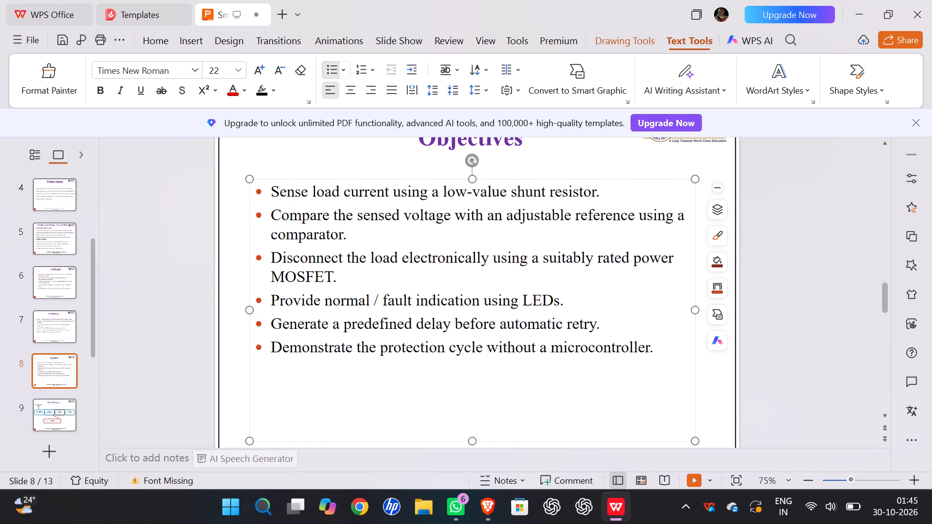
click(51, 401)
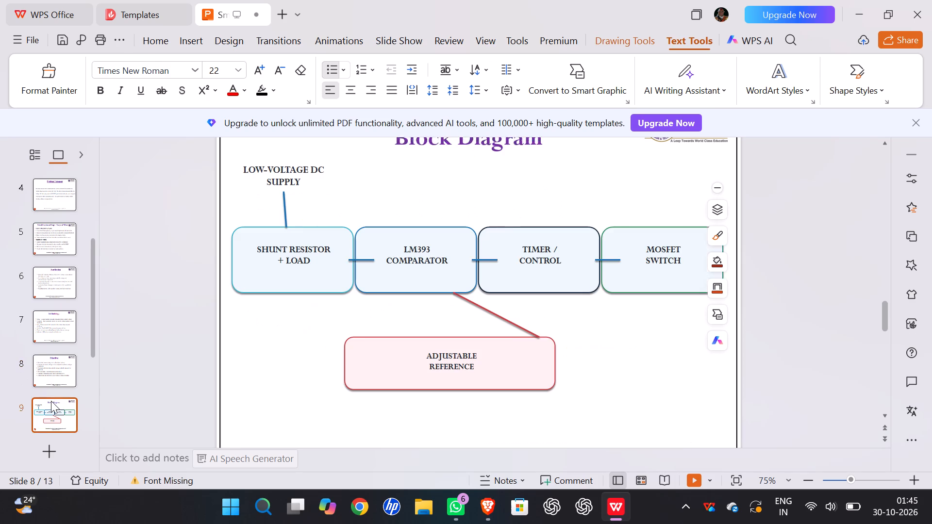
click(276, 264)
click(271, 186)
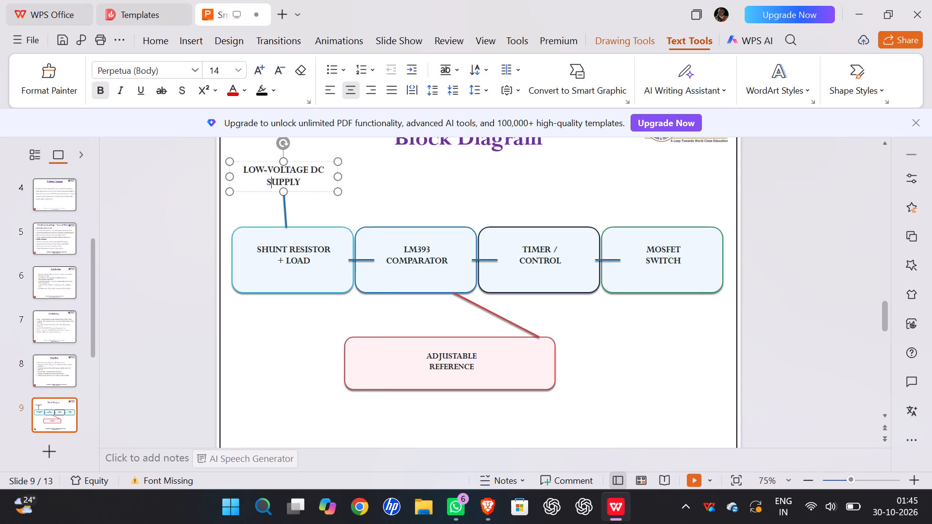
scroll(53, 376, down, 1)
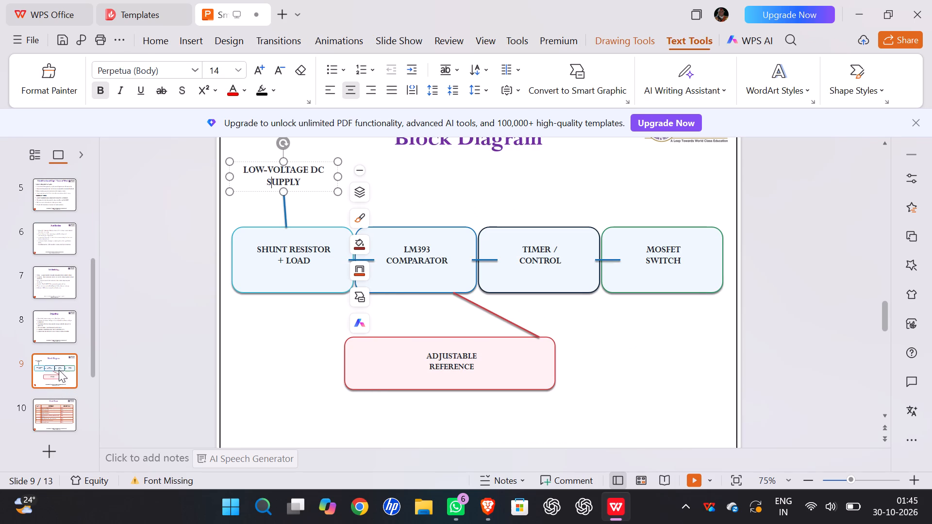
click(57, 419)
click(351, 254)
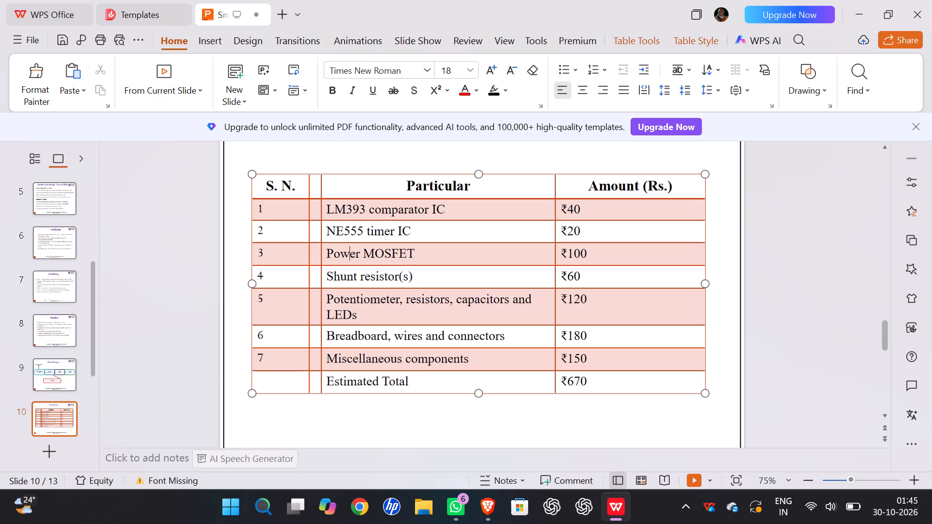
click(387, 231)
Check the font and size of the headings and bullets on the Future Scope slide.
scroll(19, 401, down, 2)
click(58, 379)
click(339, 218)
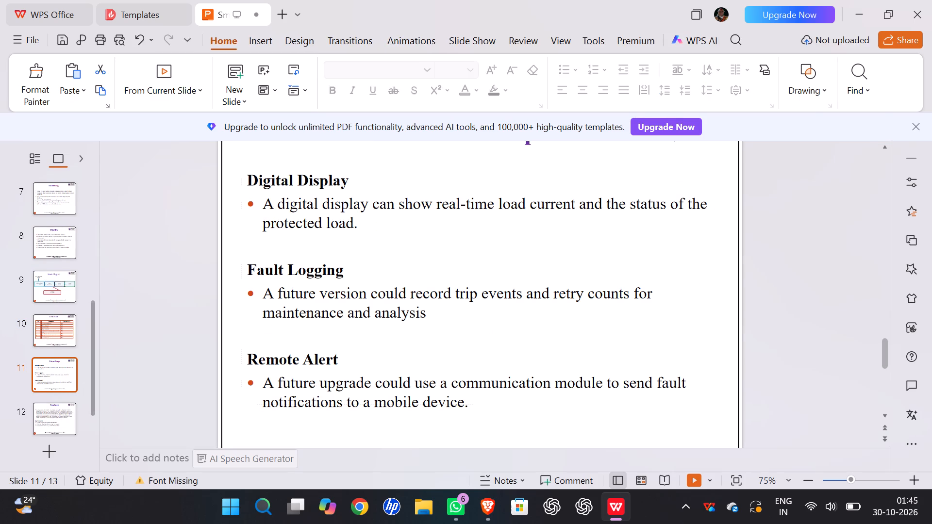
click(312, 294)
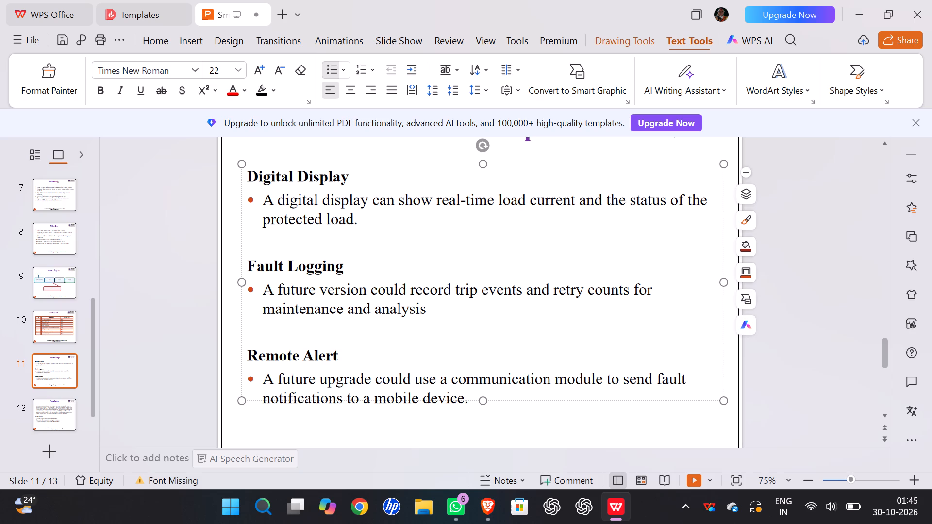
click(286, 378)
click(286, 361)
click(285, 272)
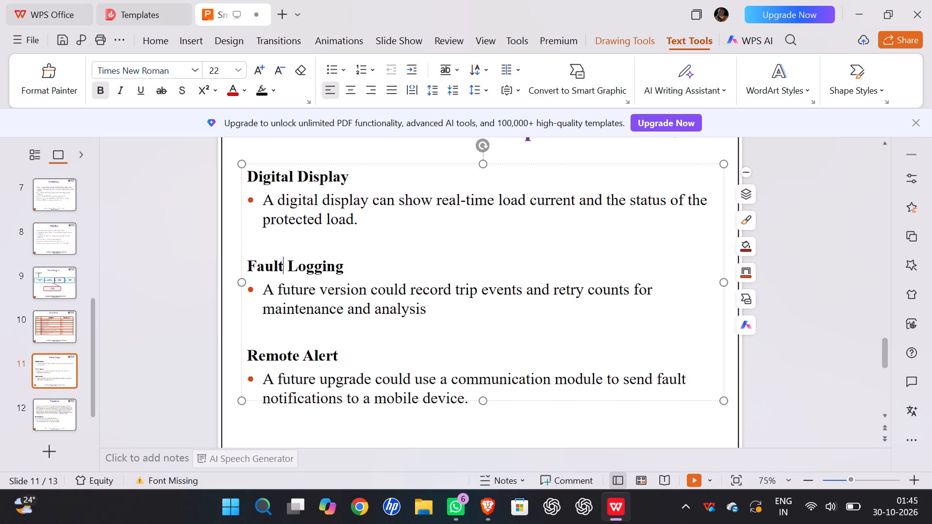
click(294, 176)
click(306, 271)
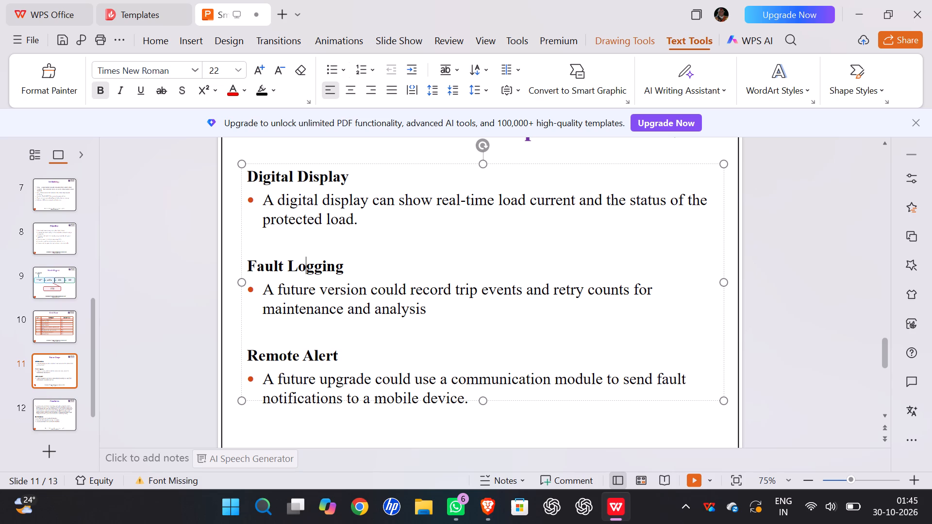
Remove the blank lines above the Remote Alert and Fault Logging headings on the Future Scope slide.
click(247, 346)
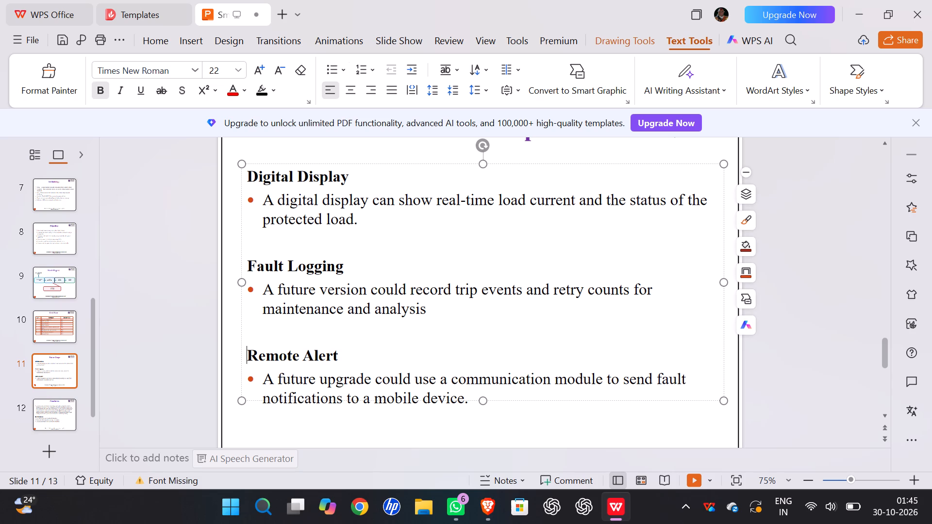
key(BackSpace)
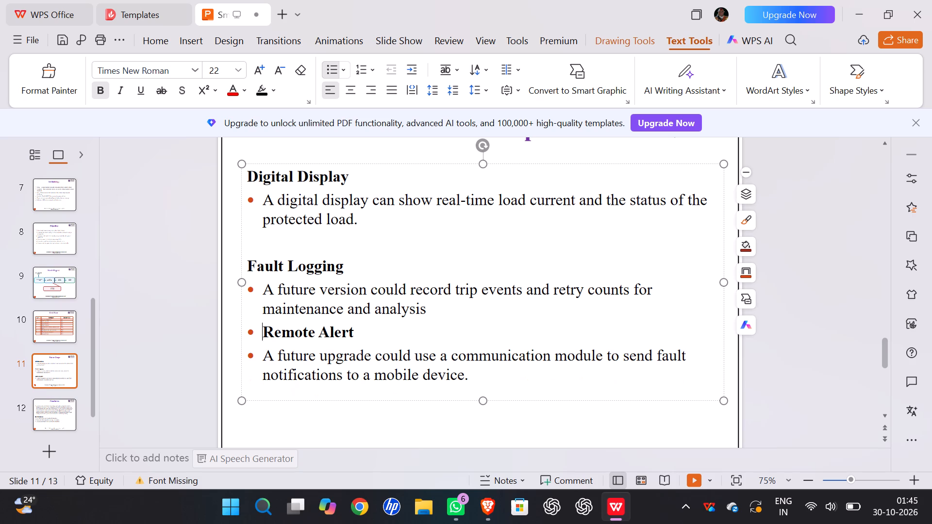
key(BackSpace)
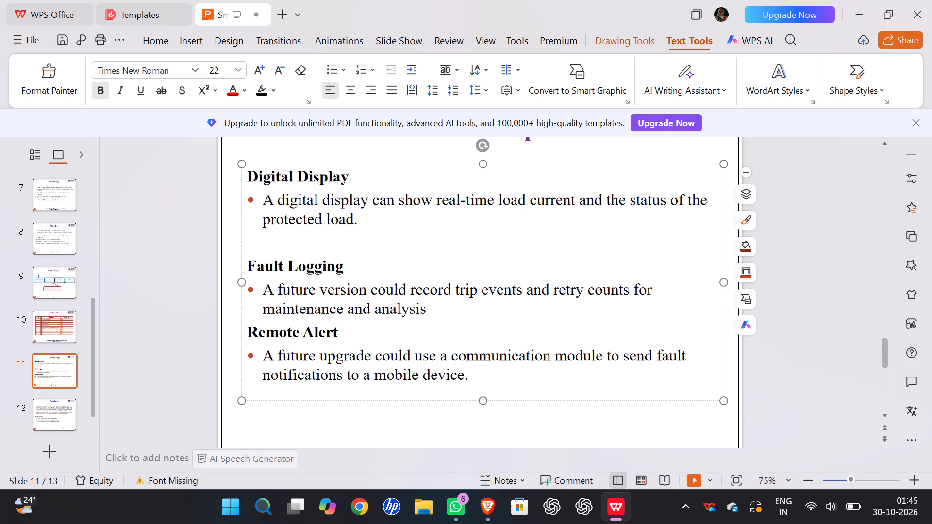
click(250, 267)
key(BackSpace)
key(BackSpace)
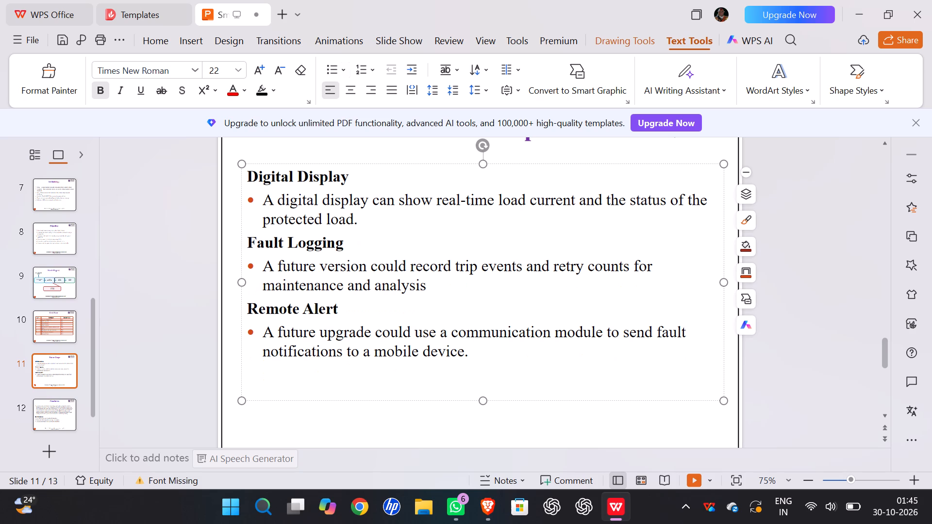
Extend the Future Scope text box to the left and downward, pull in its right edge, and nudge the box slightly up.
drag(723, 402, 732, 420)
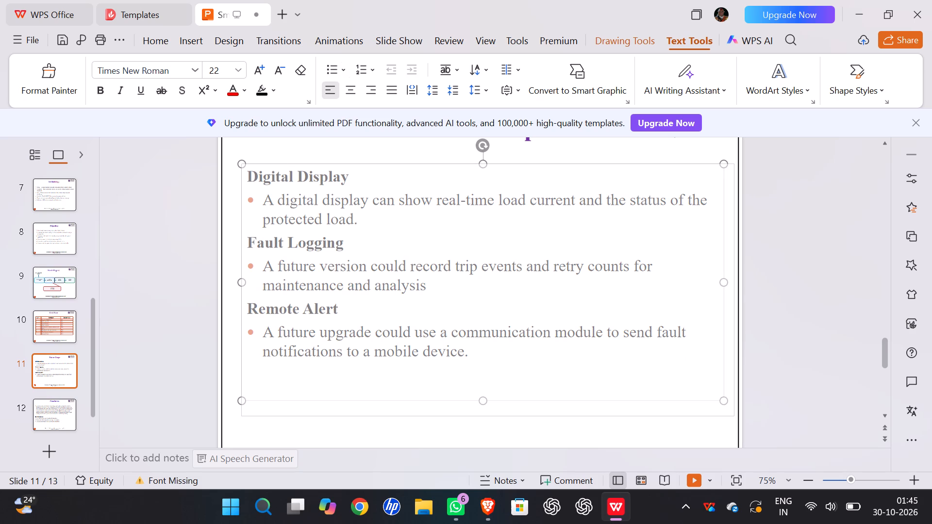
drag(732, 420, 732, 421)
drag(236, 421, 229, 425)
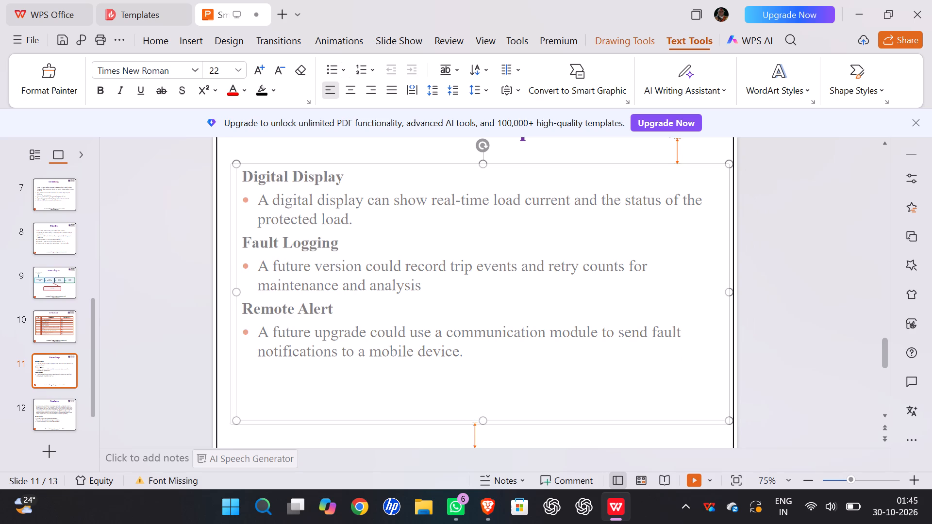
drag(229, 425, 224, 428)
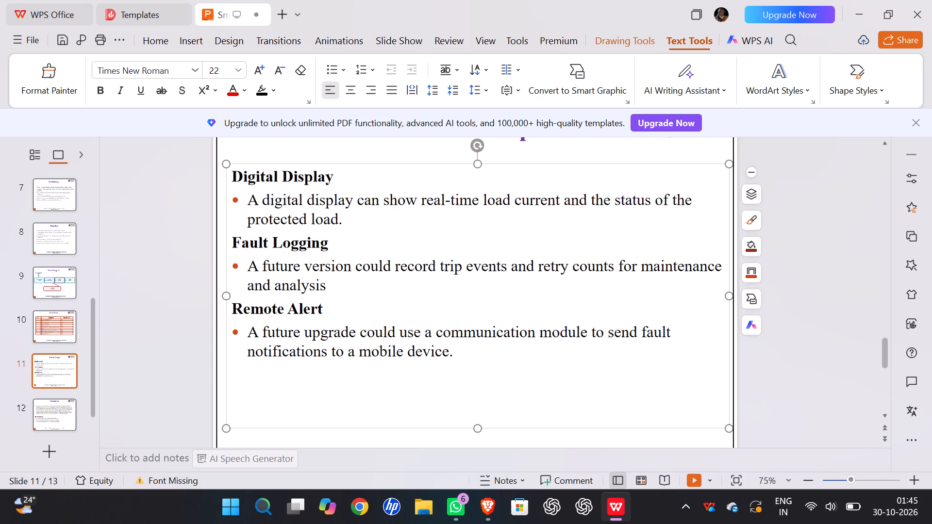
drag(729, 296, 710, 300)
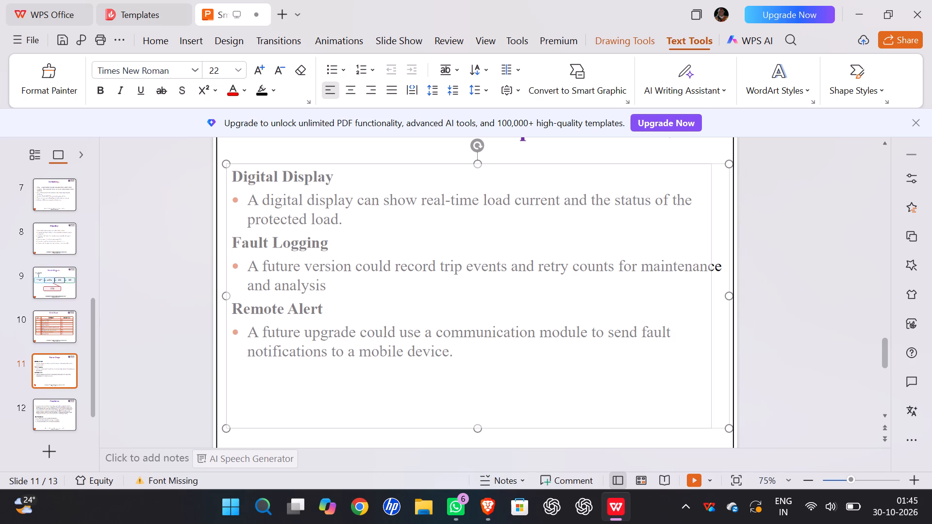
drag(710, 300, 706, 301)
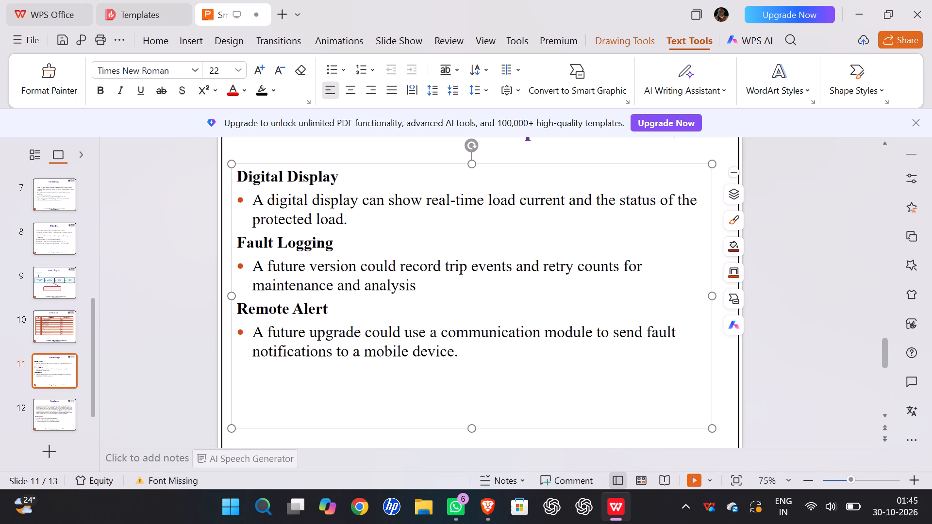
drag(421, 164, 423, 159)
scroll(433, 175, up, 3)
click(140, 257)
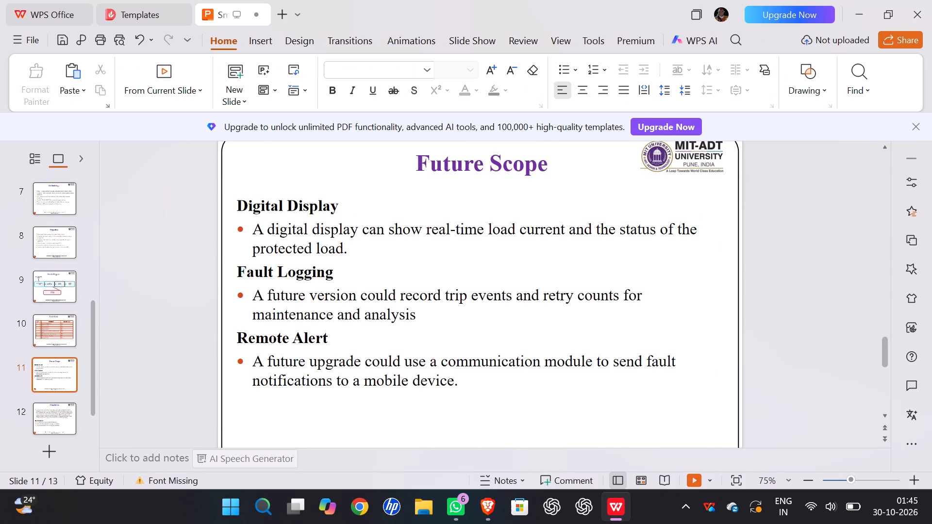
scroll(438, 335, up, 4)
scroll(438, 335, down, 6)
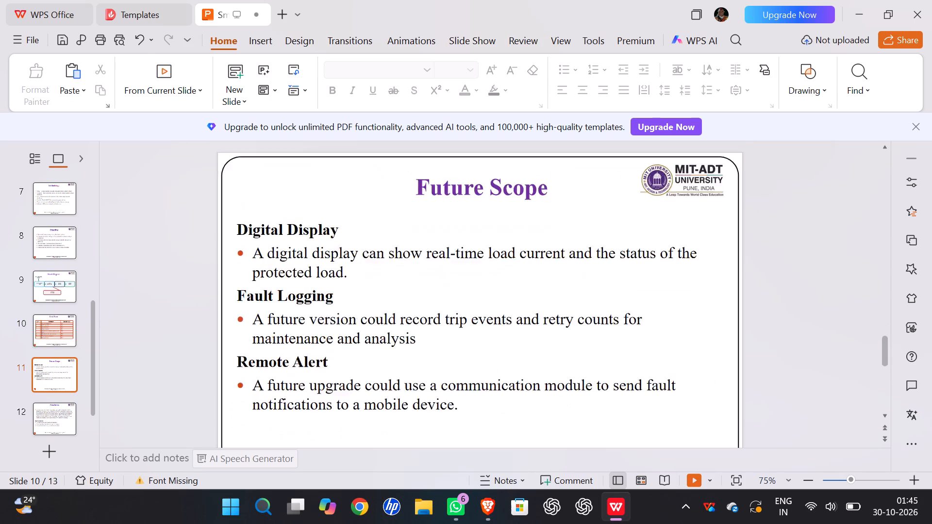
Move the body text box on the Conclusion slide slightly up, closer to the title.
click(46, 409)
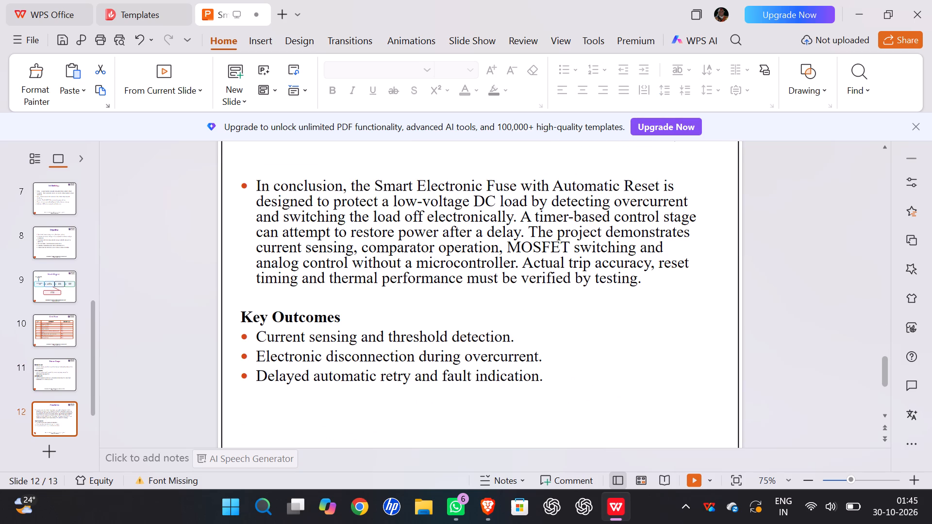
scroll(263, 330, up, 4)
click(280, 309)
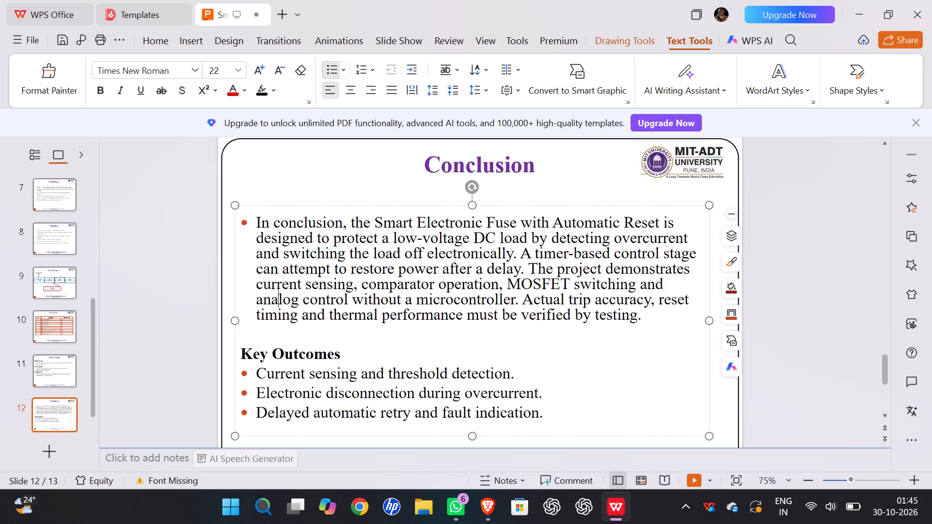
click(351, 396)
click(314, 356)
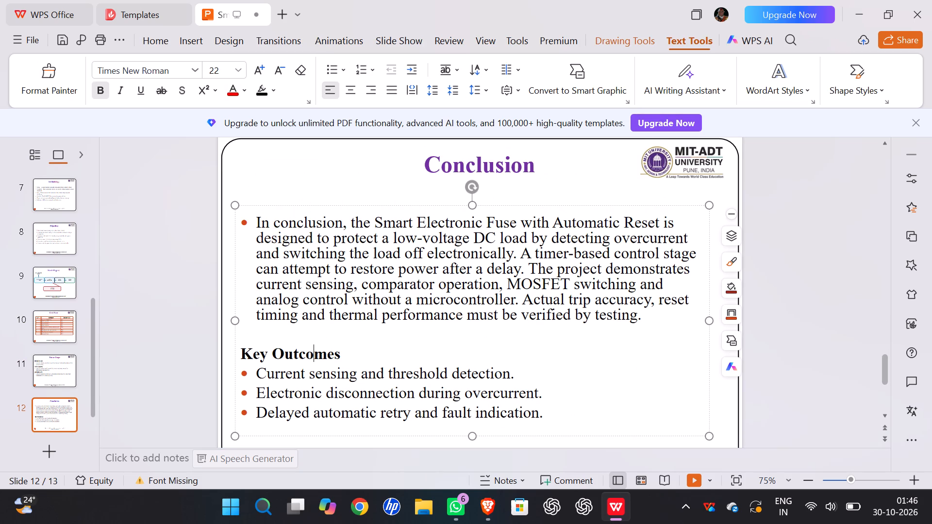
click(411, 246)
drag(432, 204, 434, 193)
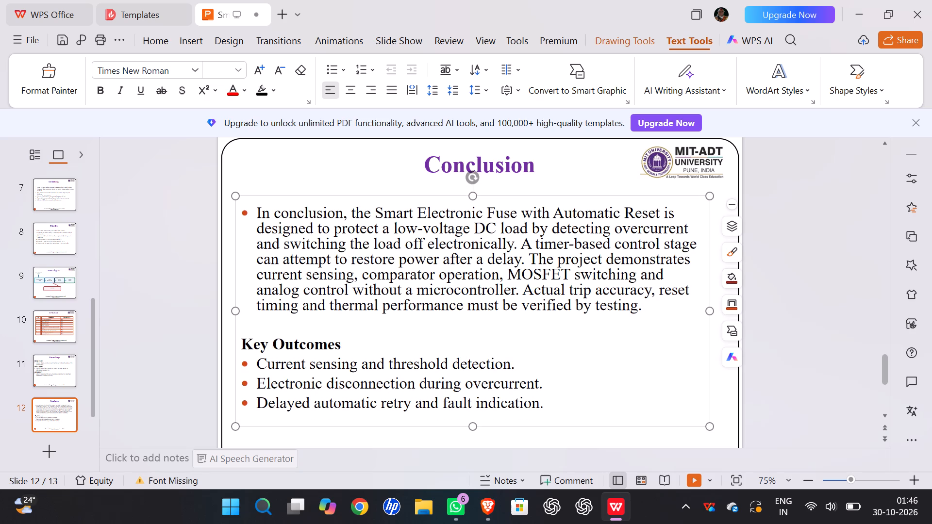
Check the font and size of the Conclusion paragraph and the Key Outcomes heading.
click(262, 287)
click(319, 278)
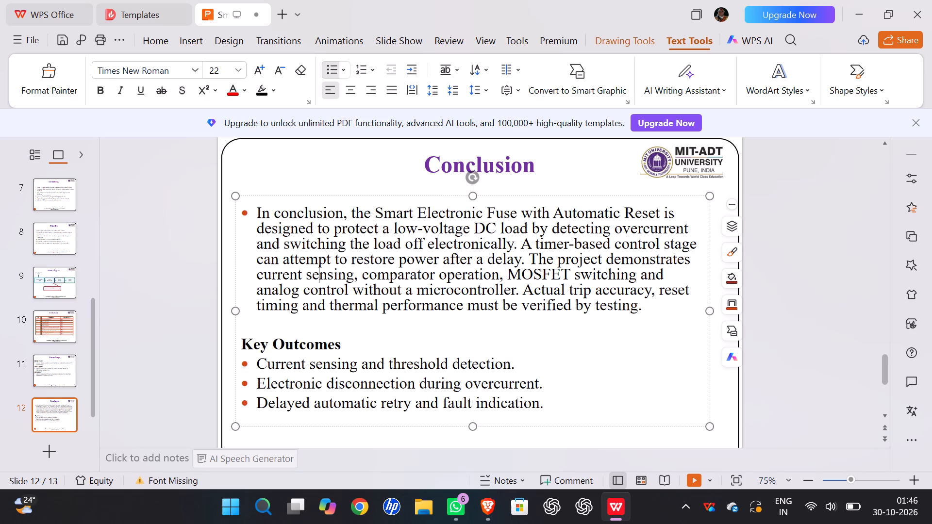
click(293, 346)
click(394, 244)
click(300, 262)
click(271, 210)
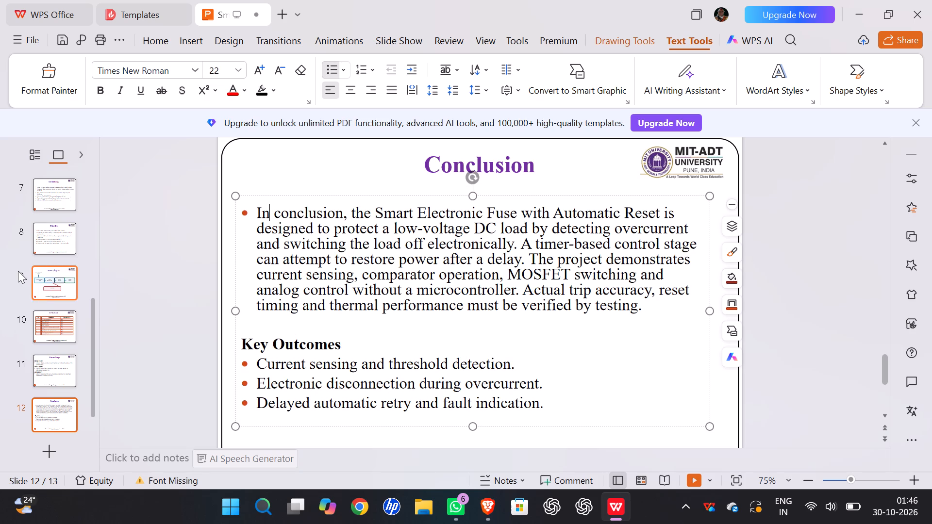
Set the font size of all the topics in the slide 2 contents list to 22.
scroll(18, 271, up, 8)
click(74, 232)
click(315, 224)
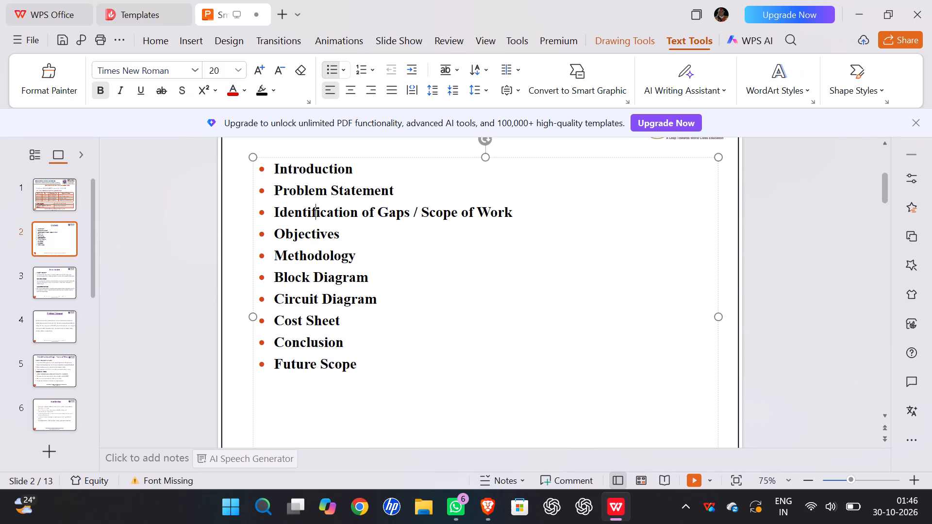
click(290, 187)
click(285, 166)
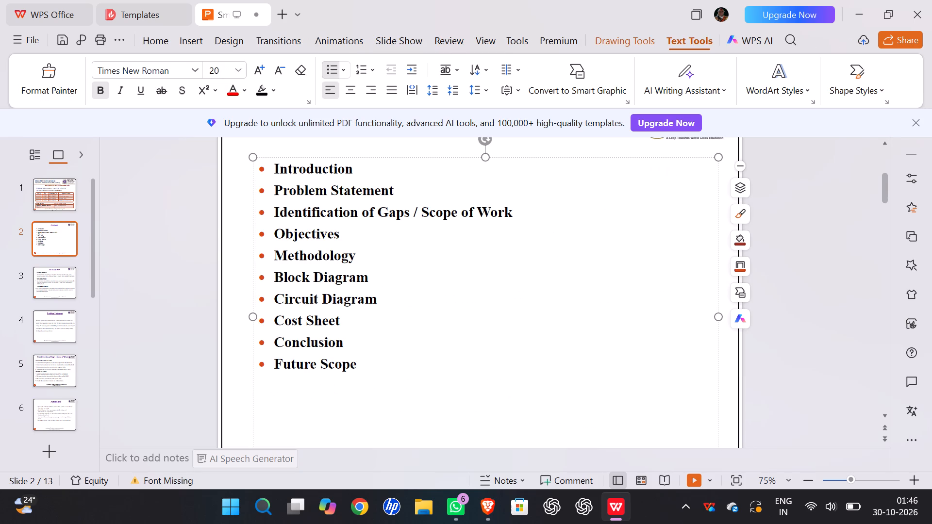
key(ctrl+a)
click(263, 70)
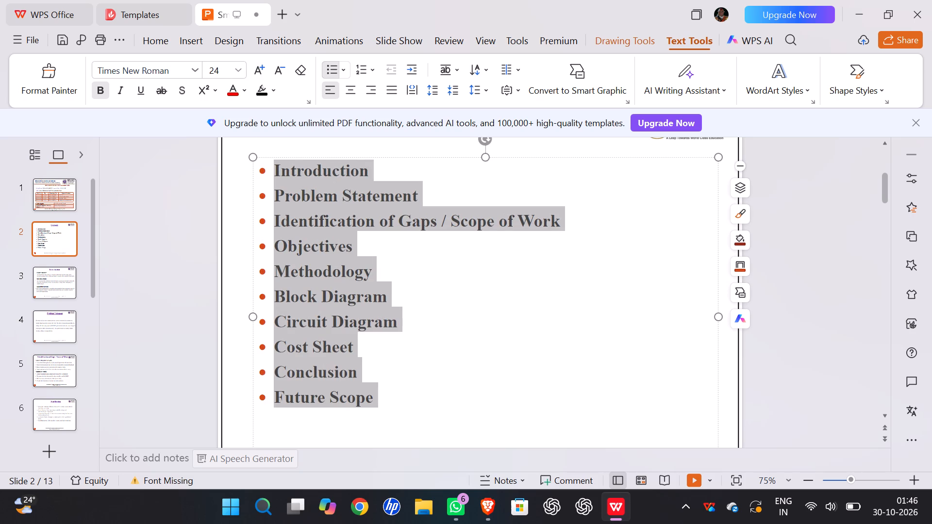
click(276, 71)
click(218, 65)
key(BackSpace)
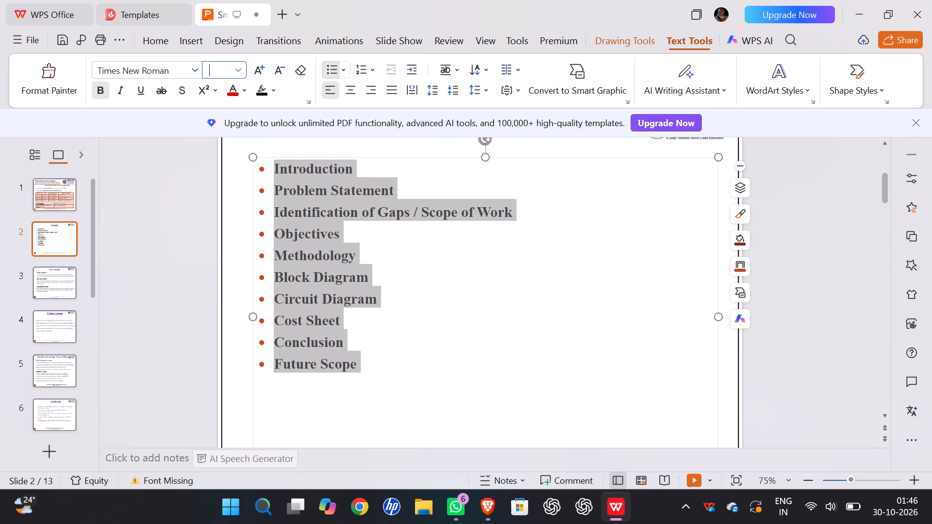
text(22)
key(Return)
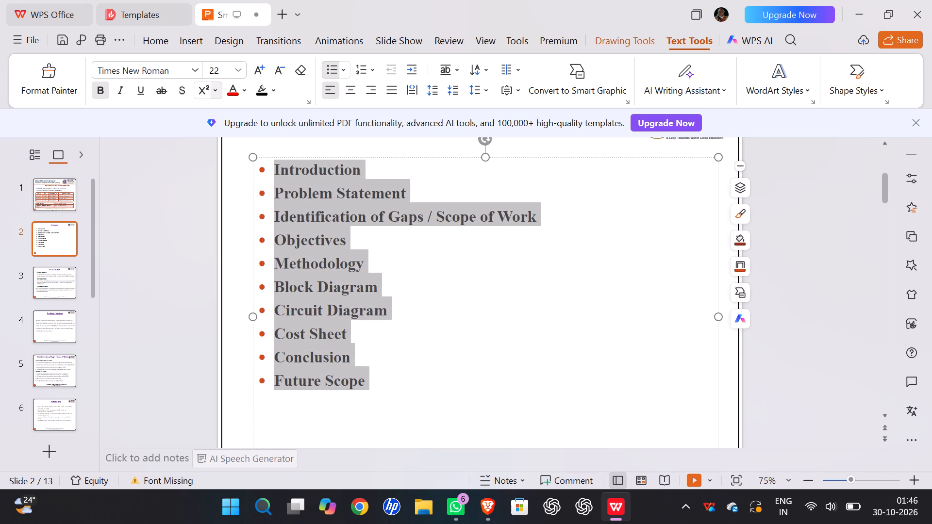
Set the font size of the Problem Statement body paragraph on slide 4 to 22.
click(35, 283)
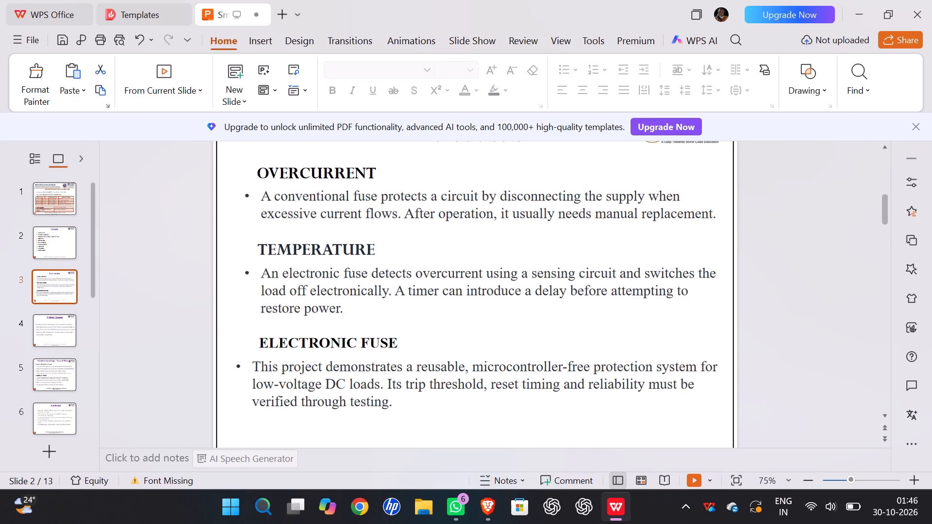
scroll(317, 264, down, 1)
click(67, 322)
click(316, 261)
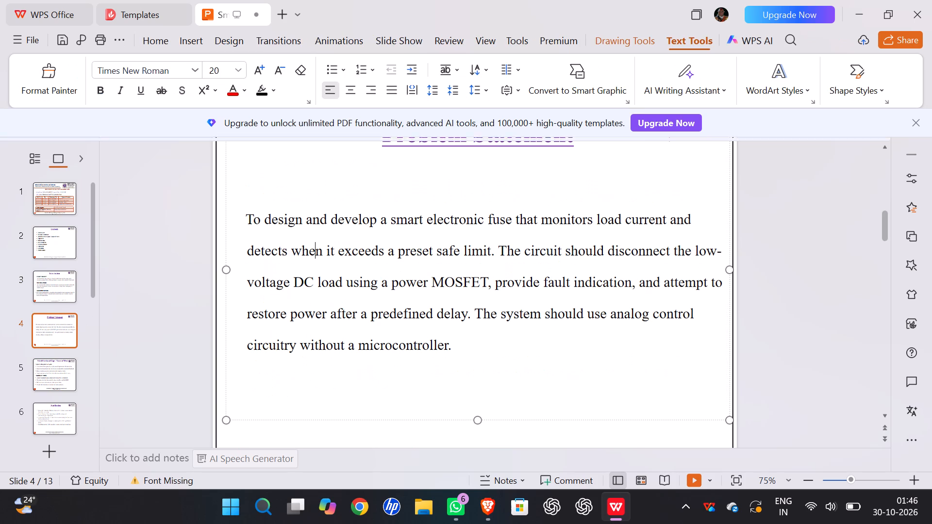
drag(241, 215, 667, 470)
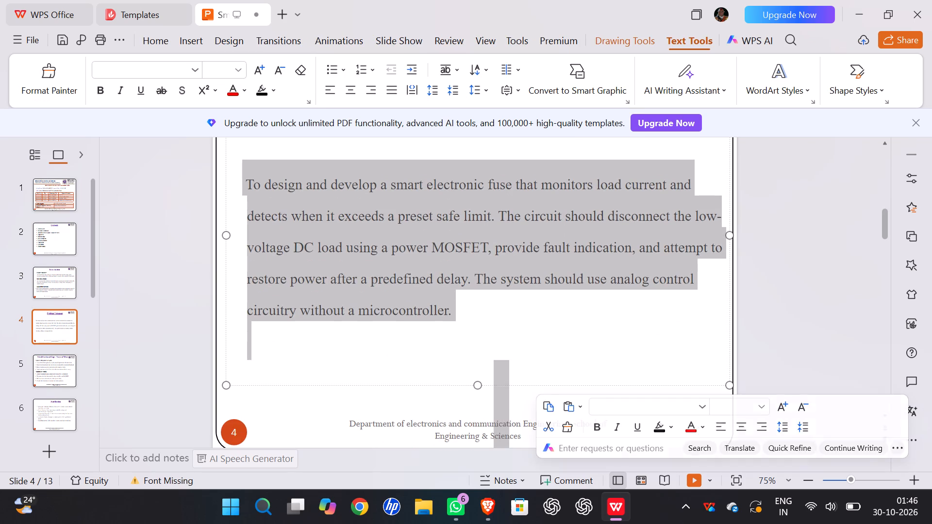
click(490, 331)
double_click(485, 327)
key(ctrl+a)
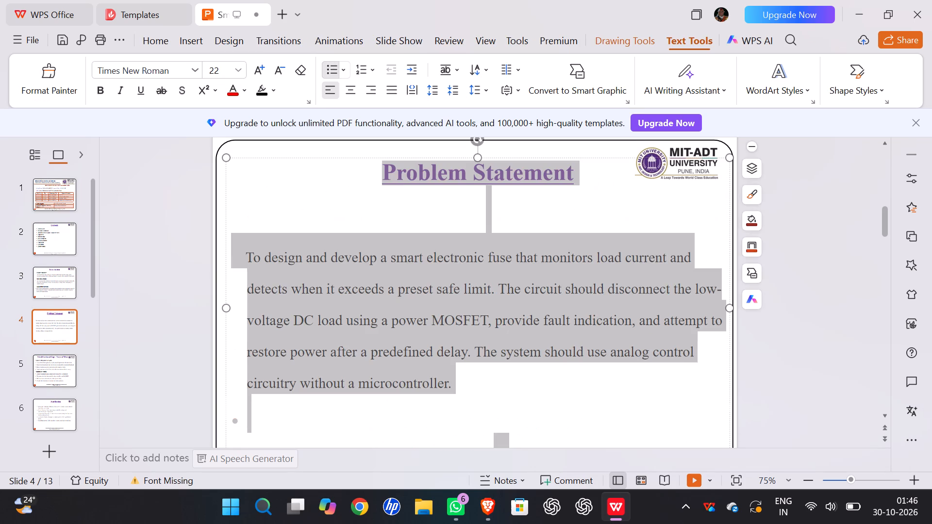
scroll(403, 347, up, 1)
click(403, 347)
drag(239, 262, 241, 263)
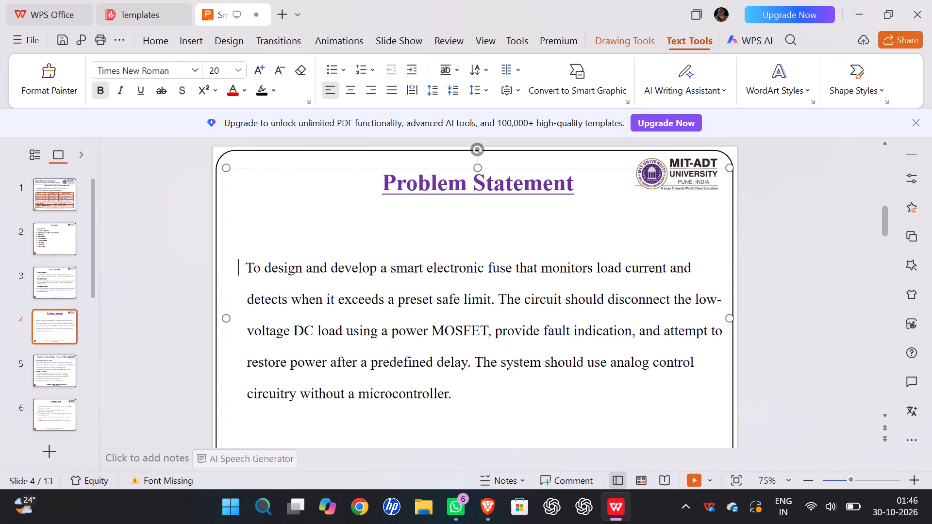
drag(241, 263, 474, 405)
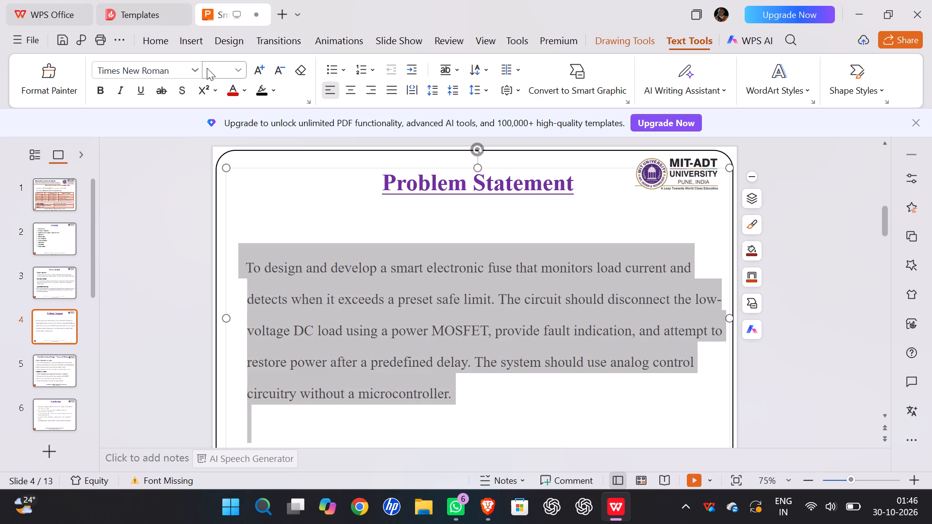
click(207, 67)
text(22)
key(Return)
scroll(566, 299, down, 3)
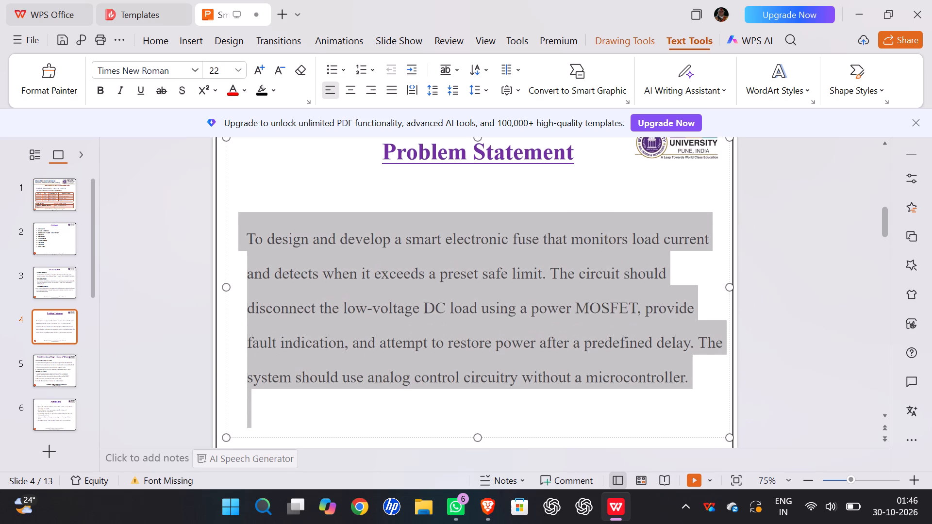
click(190, 333)
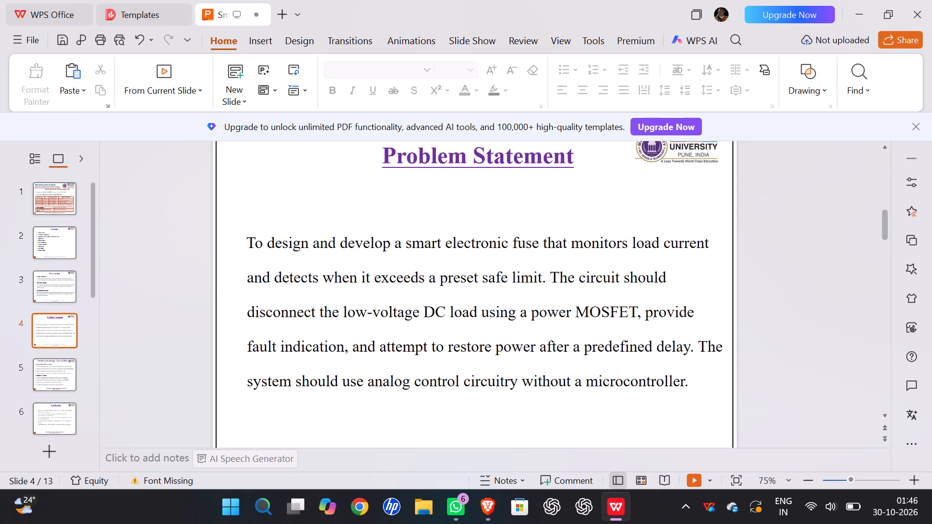
scroll(396, 369, up, 1)
scroll(396, 367, down, 2)
Check the font and size of the Identification of Gaps bullets on slide 5, and look back at the contents slide.
click(44, 372)
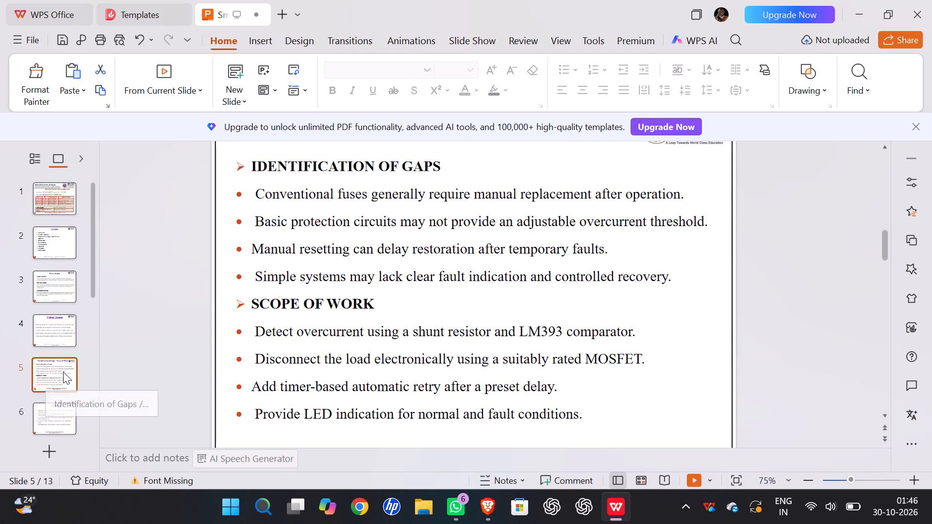
click(318, 246)
click(330, 260)
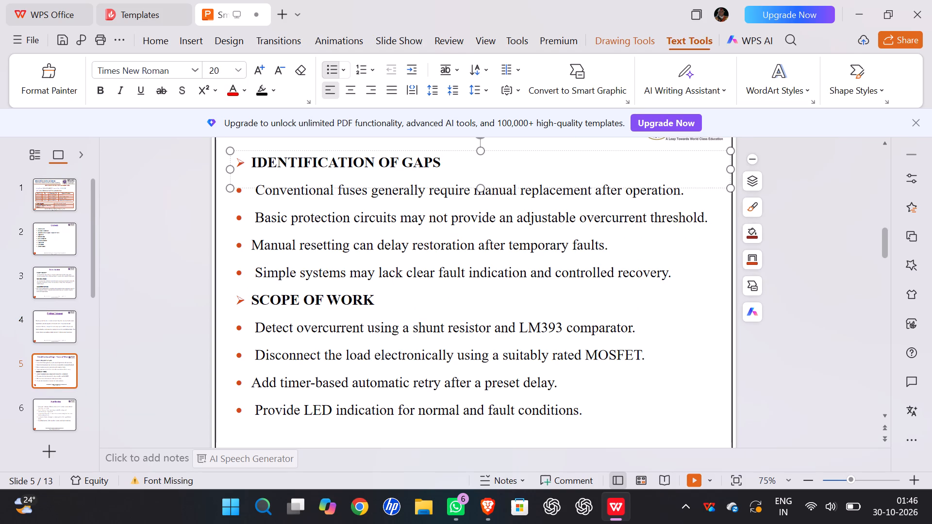
click(63, 241)
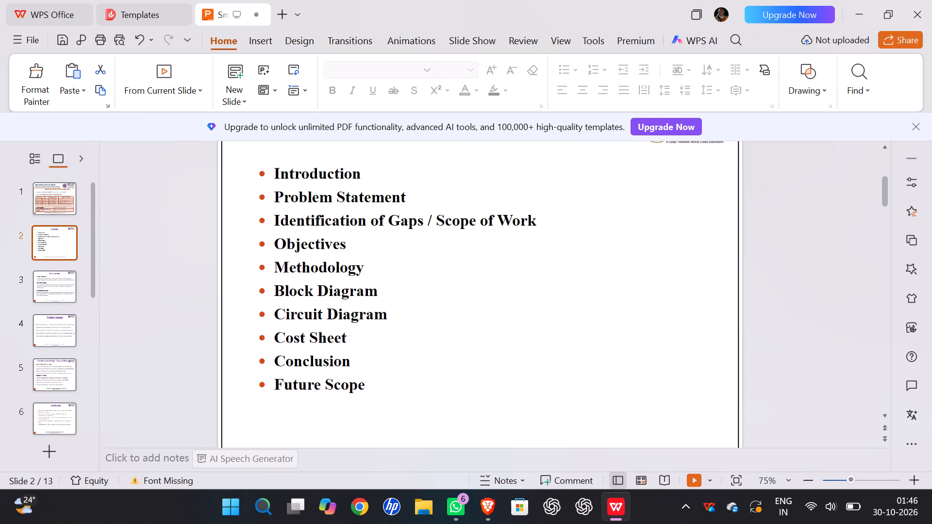
Reduce the font size of the Conclusion paragraph on slide 12 to 20.
scroll(84, 360, down, 7)
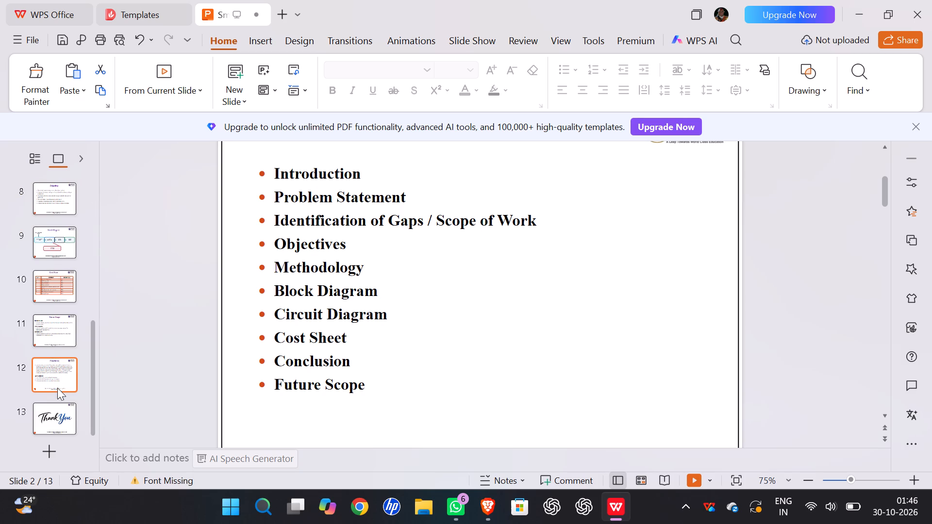
click(57, 374)
click(353, 253)
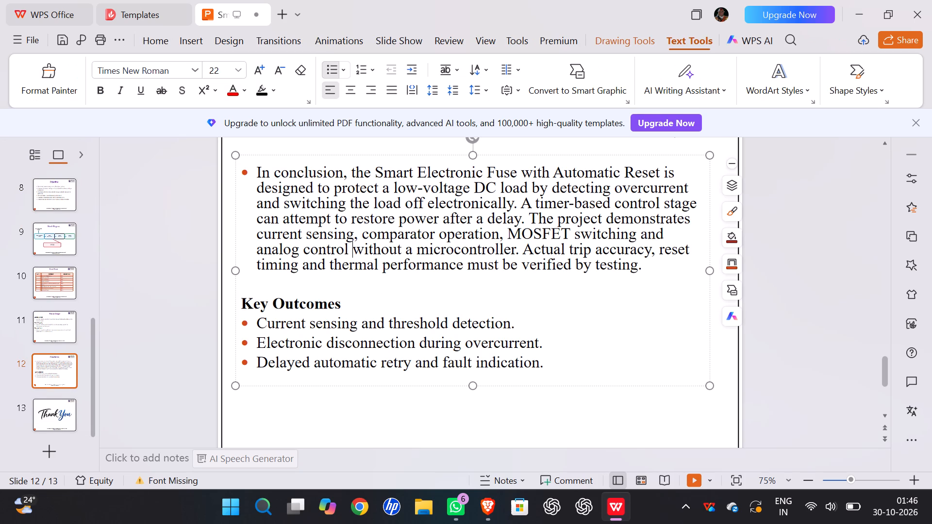
drag(258, 172, 653, 267)
click(275, 63)
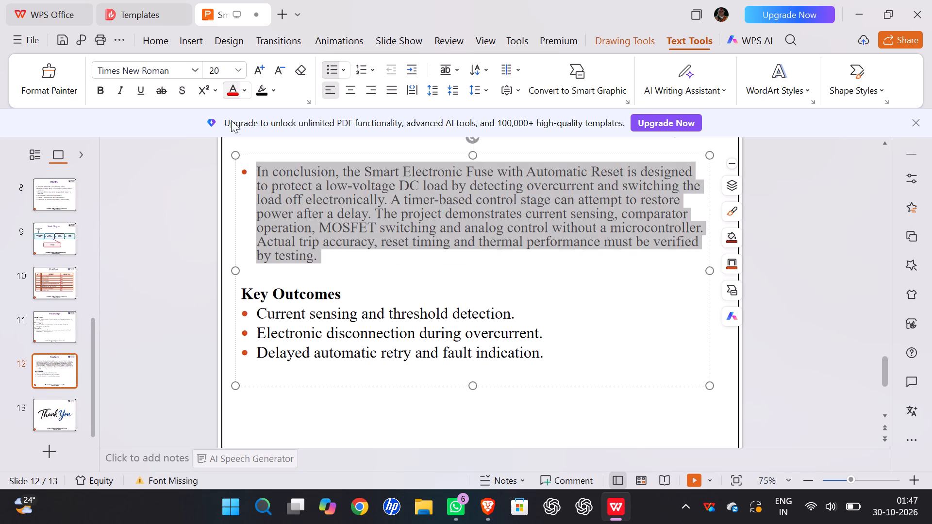
Set the font size of the Key Outcomes heading and its three bullets on the Conclusion slide to 20.
key(ctrl+a)
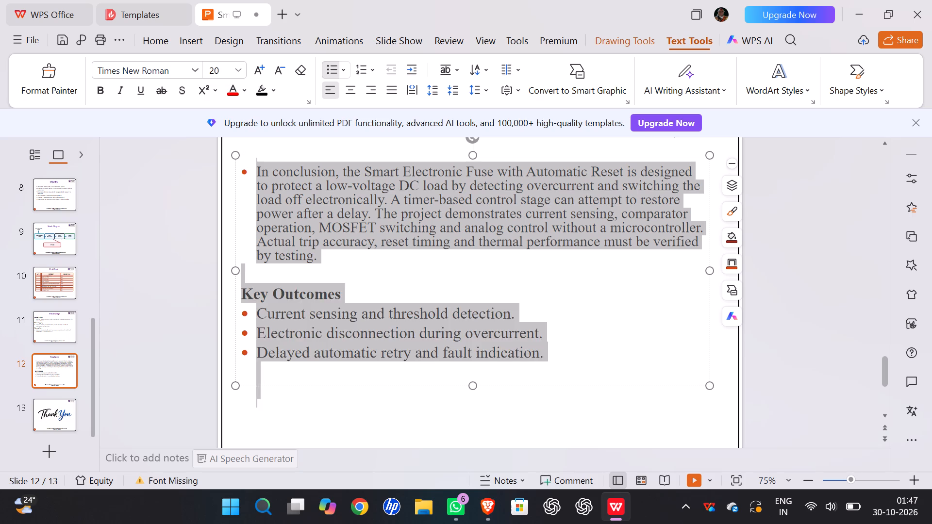
scroll(269, 319, up, 4)
click(340, 368)
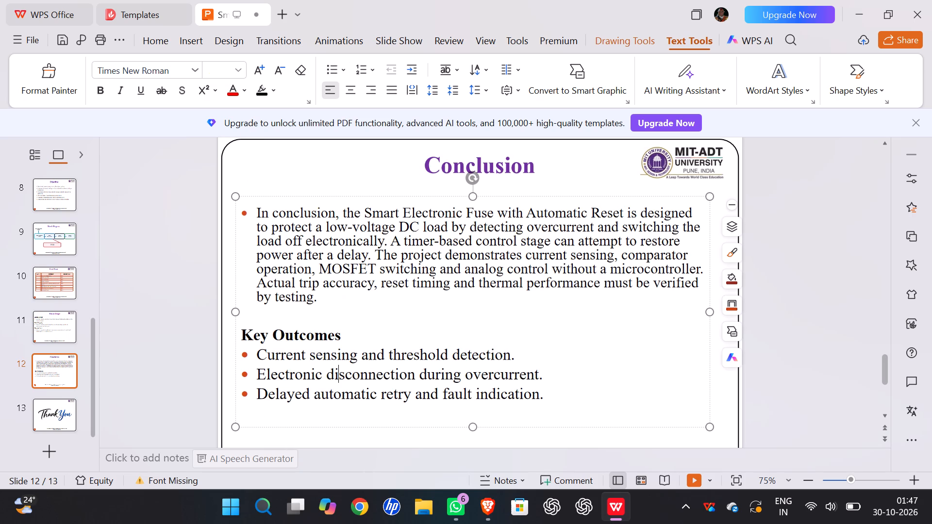
drag(242, 330, 536, 433)
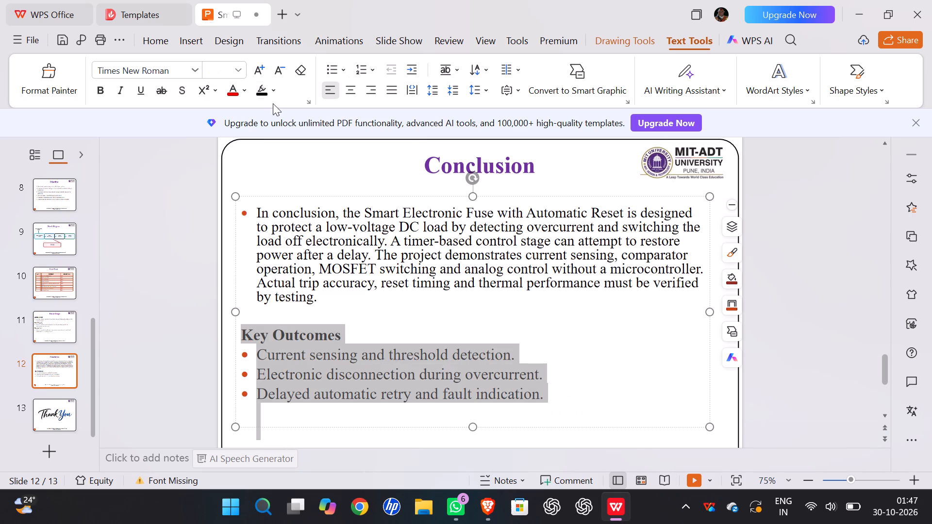
click(225, 74)
text(20)
key(Return)
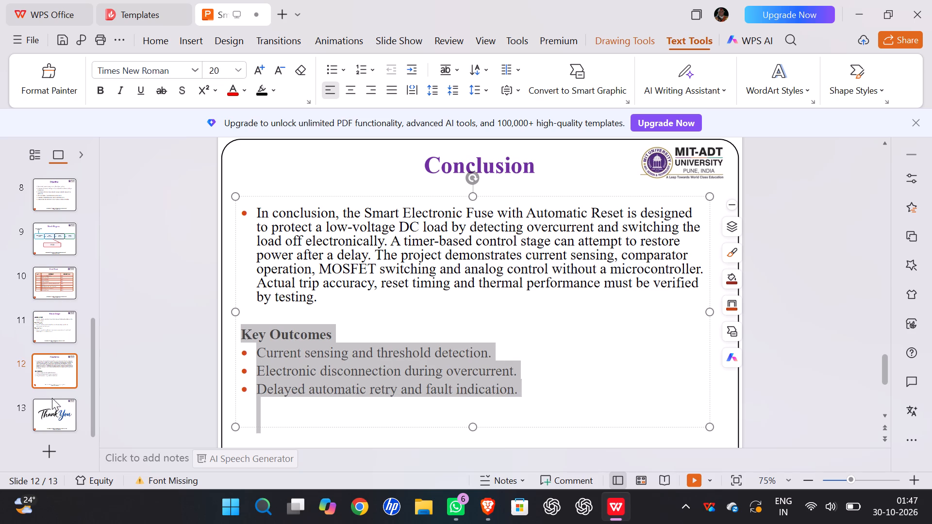
Set the font size of all the Future Scope headings and bullets on slide 11 to 20.
click(64, 333)
click(259, 192)
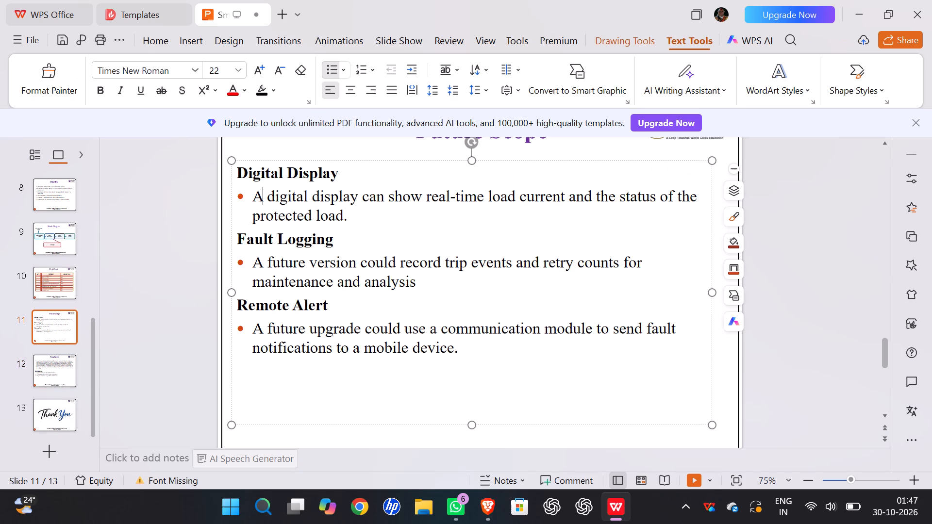
drag(238, 169, 483, 361)
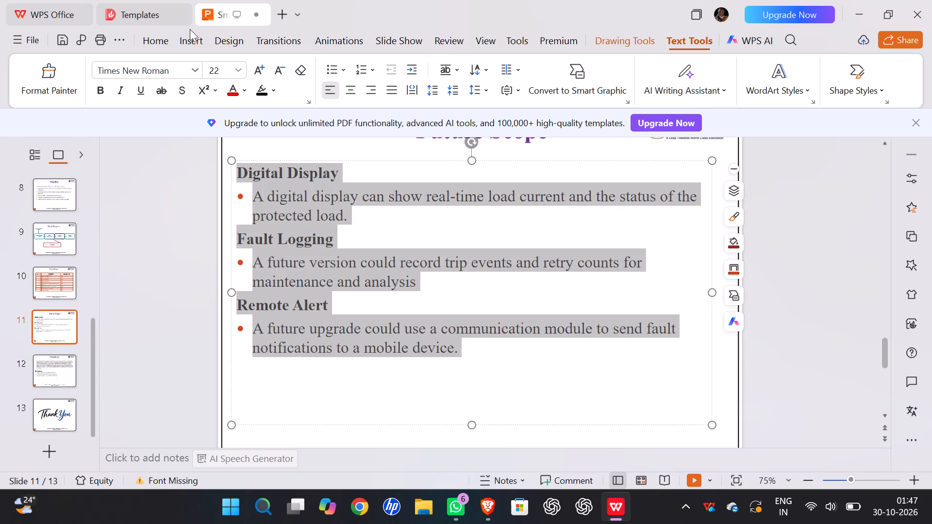
click(220, 69)
key(BackSpace)
text(20)
key(Return)
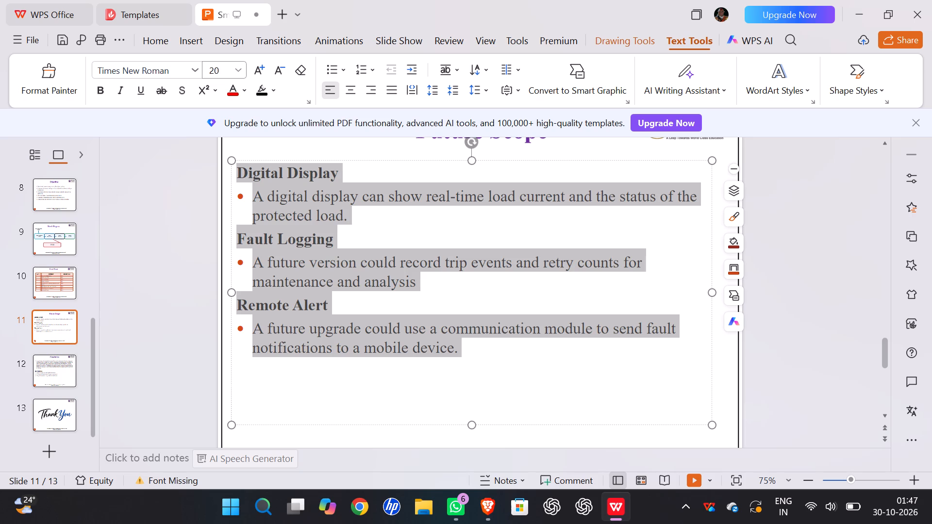
Nudge the Future Scope body text box slightly down, away from the slide title.
click(504, 158)
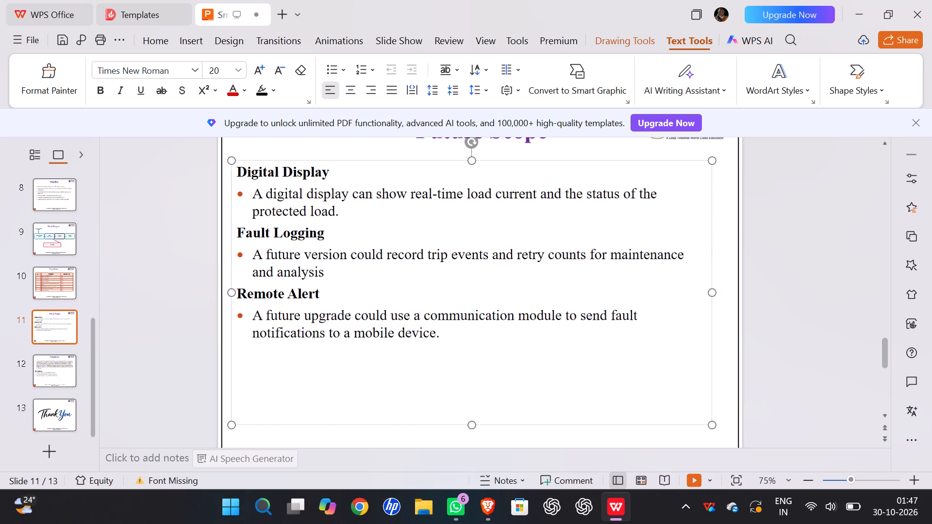
key(Down)
key(Down)
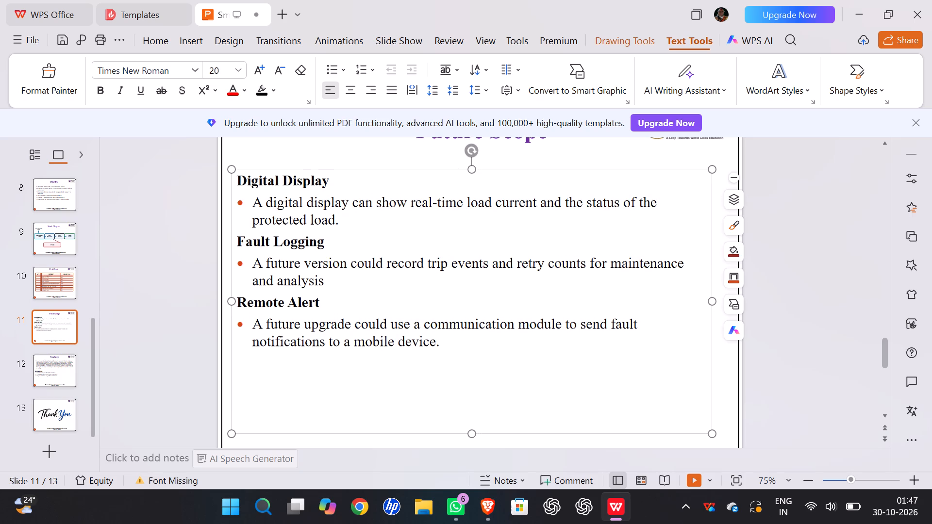
scroll(369, 273, up, 3)
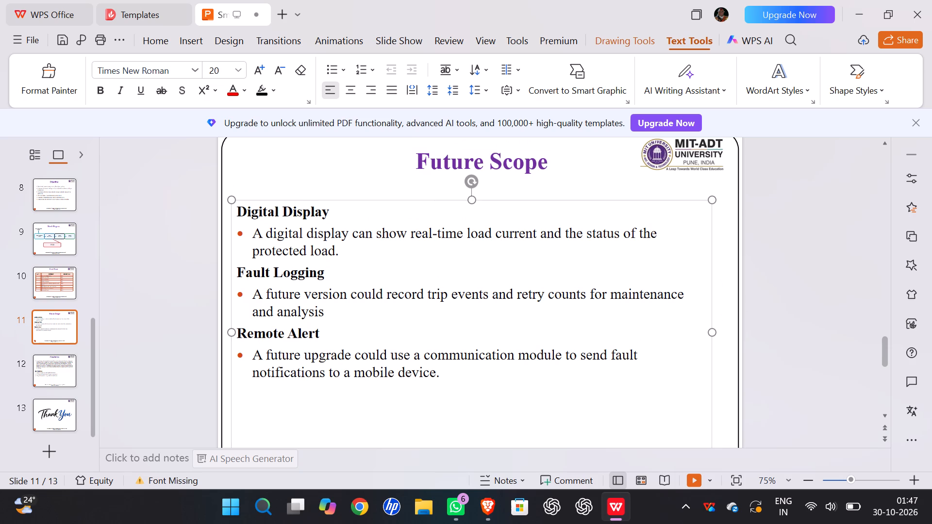
Check the font and size of the Cost Sheet table text and the Objectives bullets, and look at the Block Diagram slide.
click(58, 278)
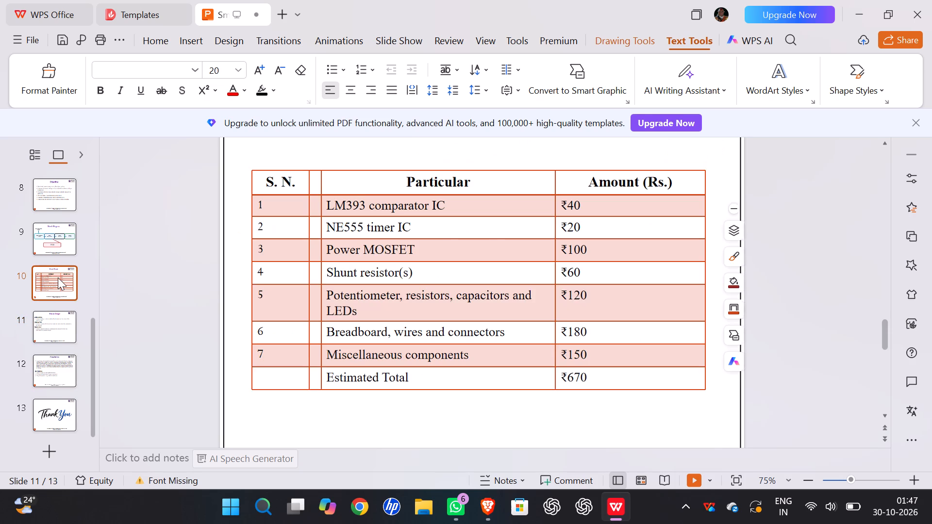
click(360, 260)
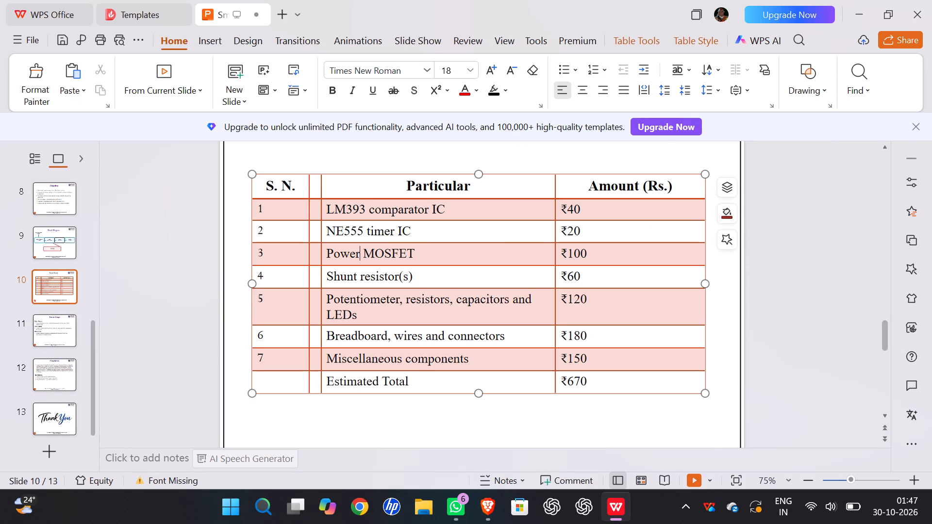
drag(449, 211, 325, 210)
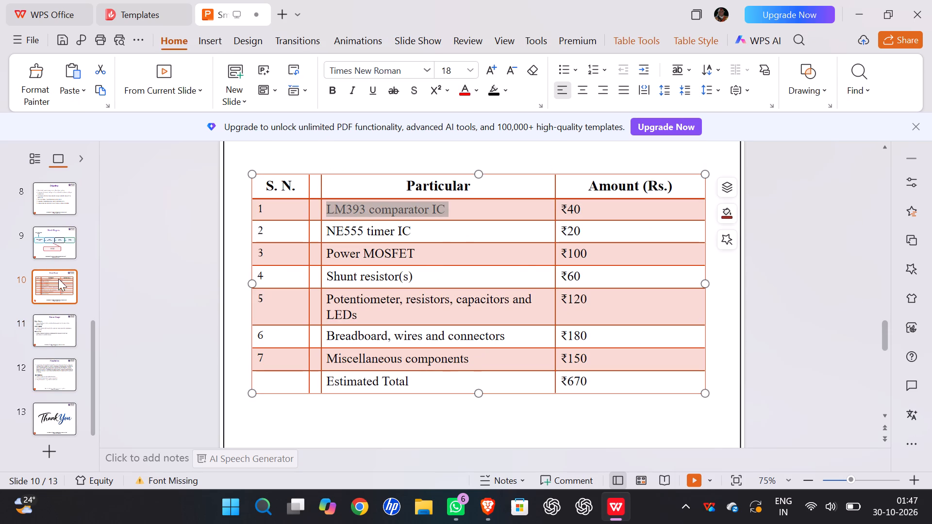
click(56, 246)
scroll(177, 280, up, 1)
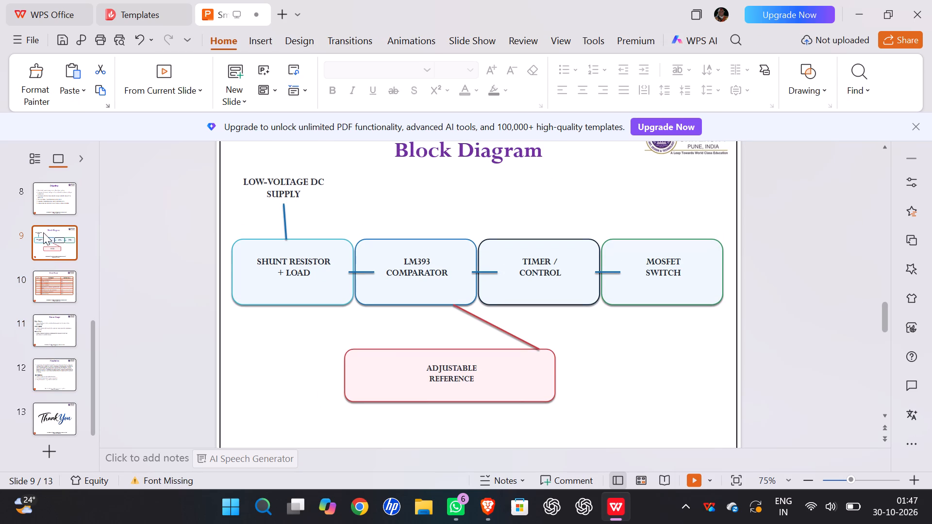
scroll(44, 231, up, 1)
click(56, 236)
click(390, 265)
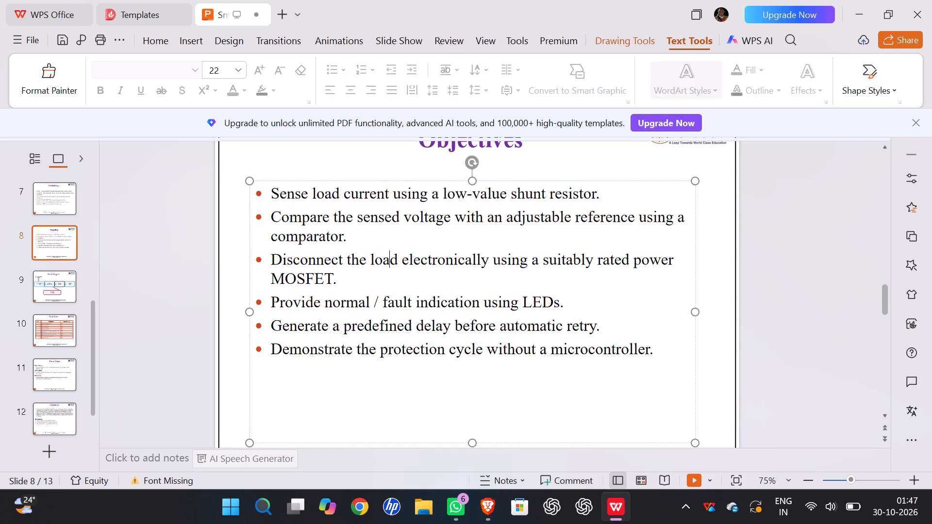
click(280, 217)
drag(269, 193, 369, 262)
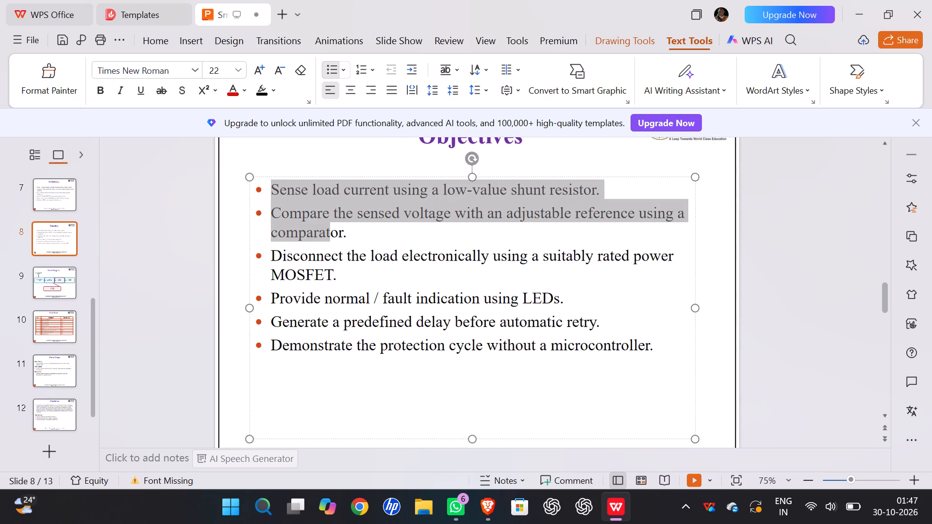
drag(369, 262, 658, 392)
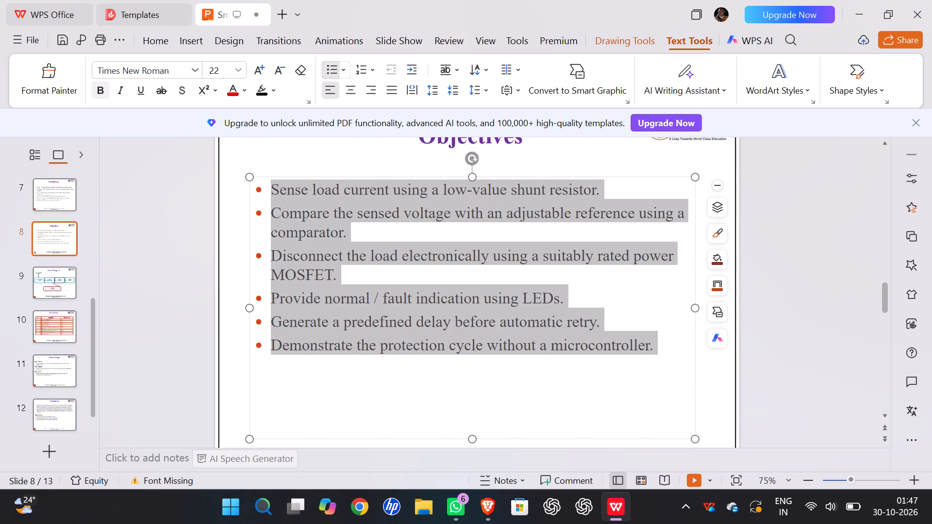
Play the slide show from the beginning and review the layout of each slide through to the closing slide.
key(F5)
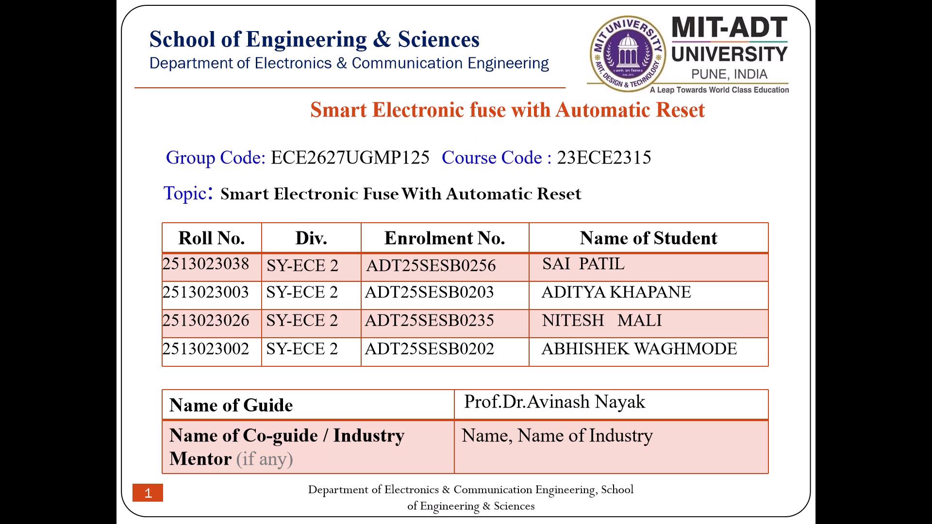
key(Right)
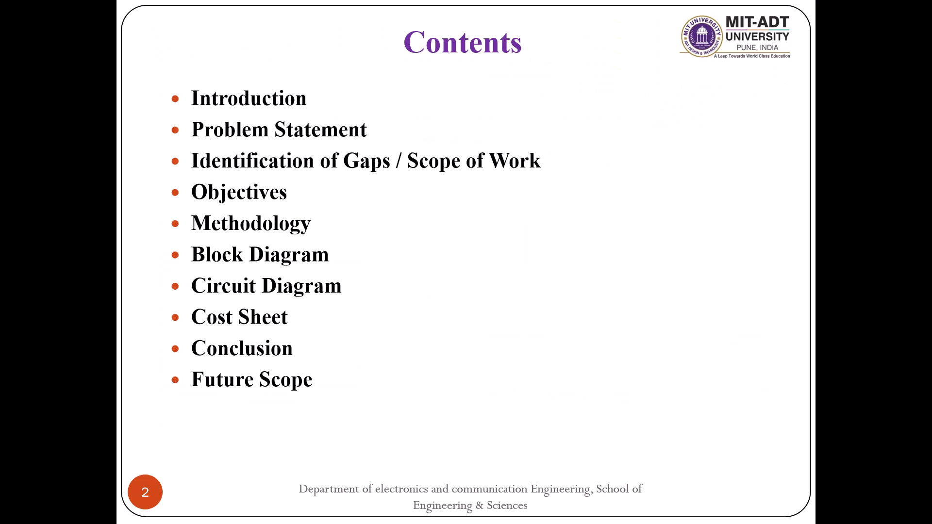
key(Right)
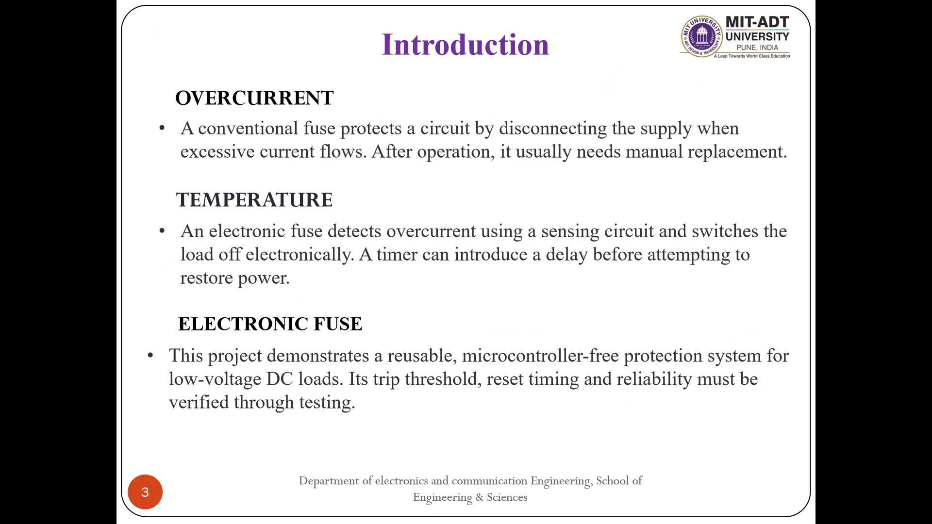
key(Right)
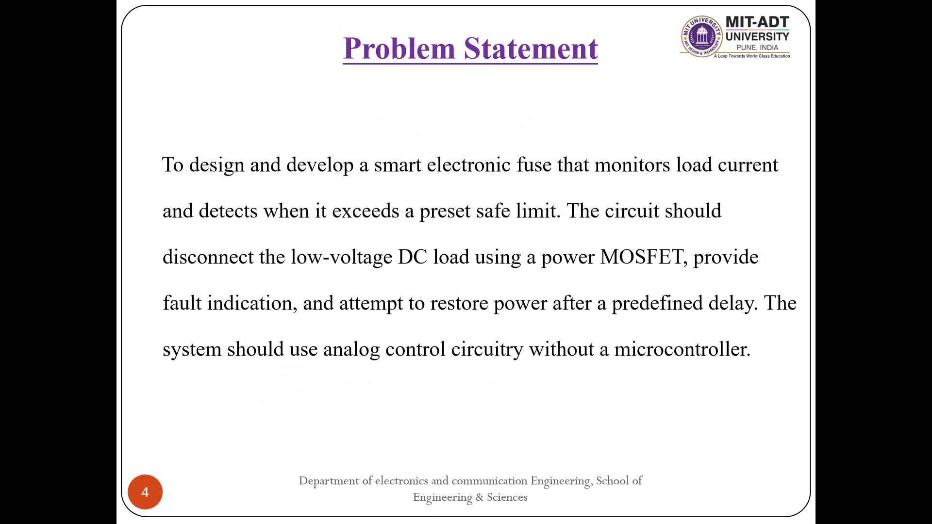
key(Right)
key(Right)
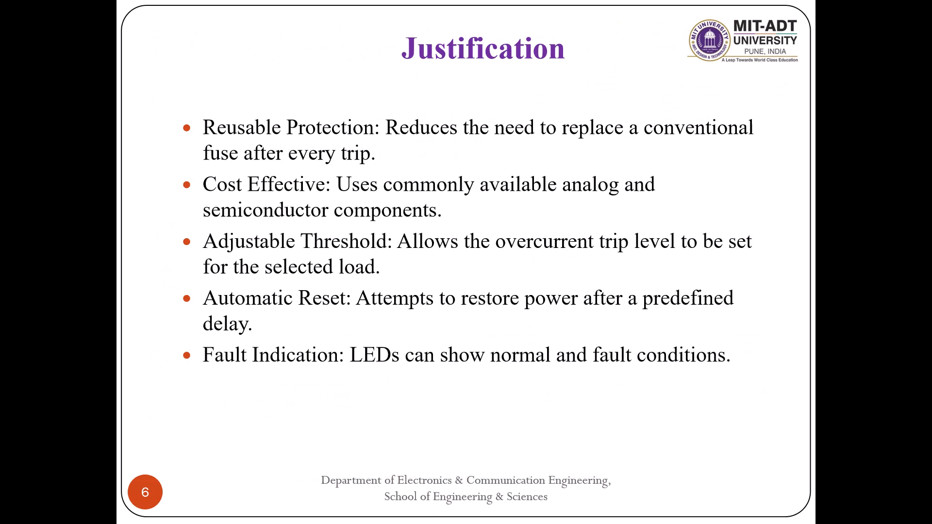
key(Left)
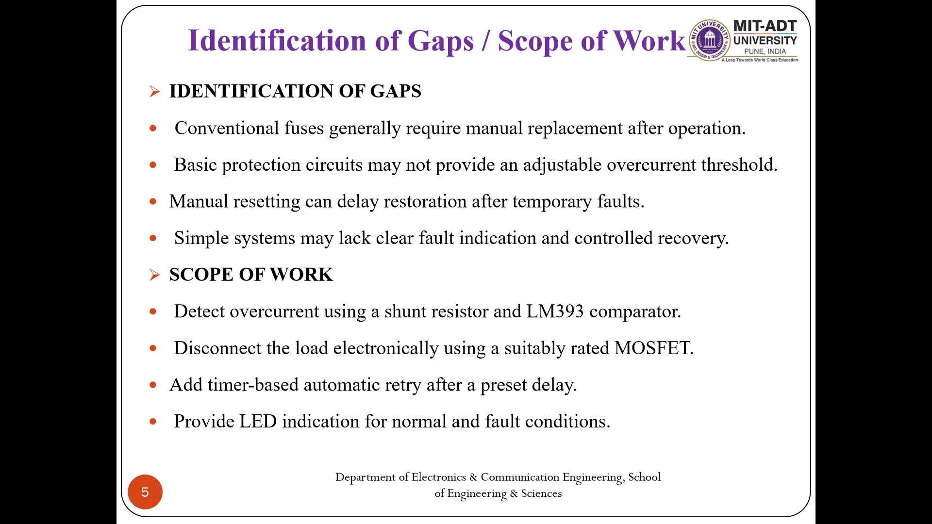
key(Right)
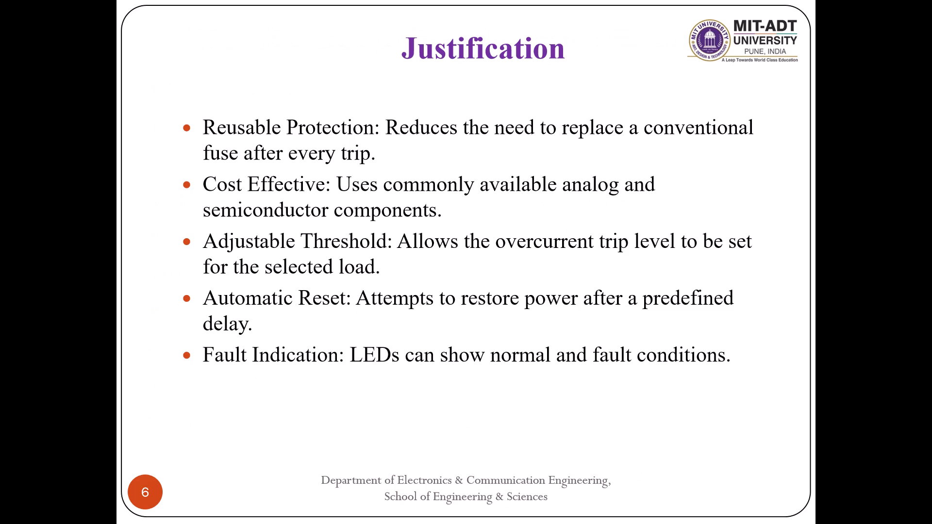
key(Right)
key(Right)
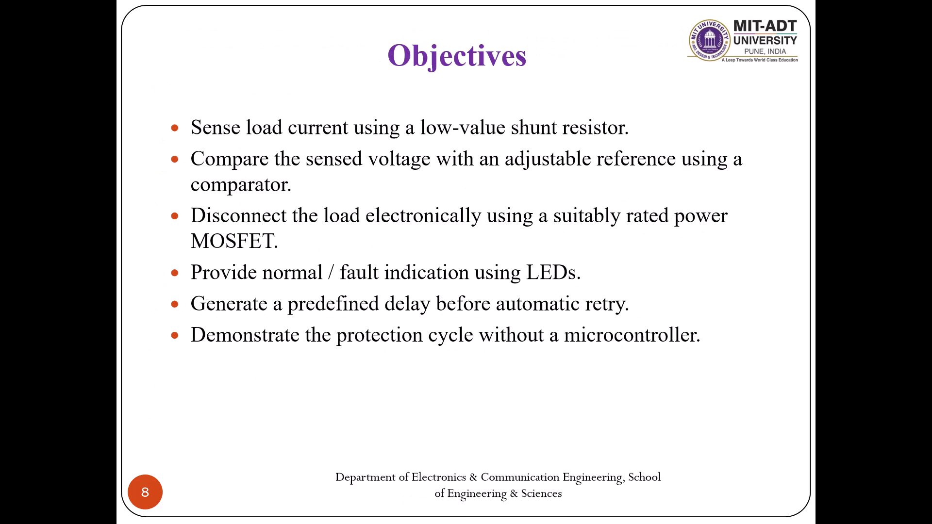
key(Right)
key(Right)
key(Right)
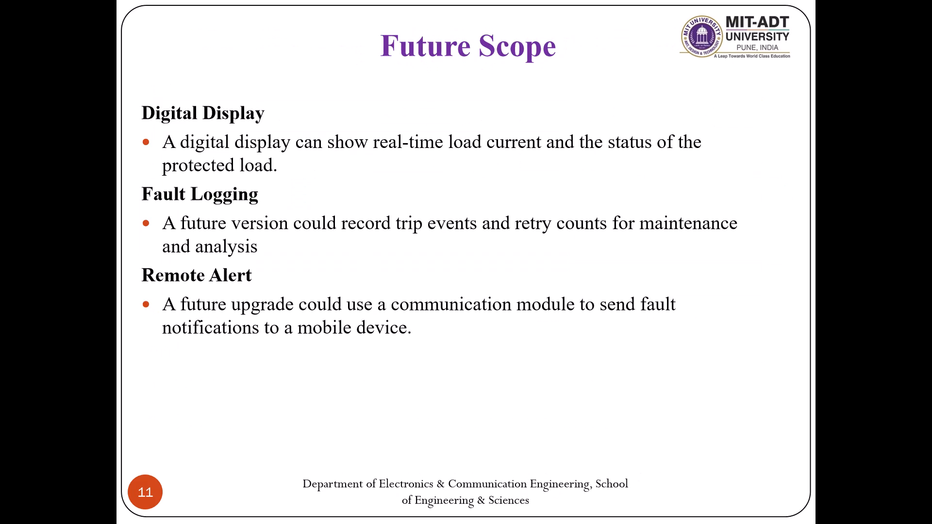
key(Right)
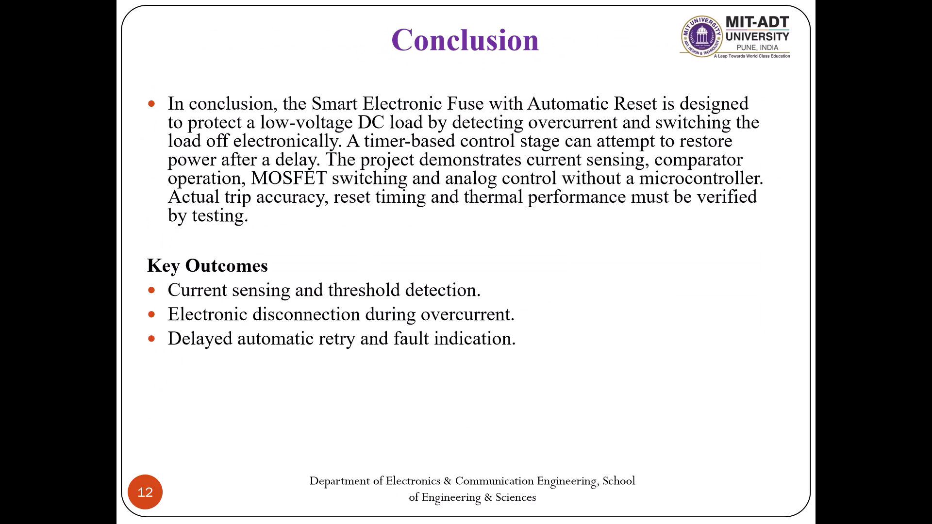
key(Right)
Go back through the slide show to the Introduction slide, and review the slides forward again up to the Cost Sheet.
key(Left)
key(Left)
key(Left)
key(Left)
key(Left)
key(Left)
key(Left)
key(Left)
key(Left)
key(Left)
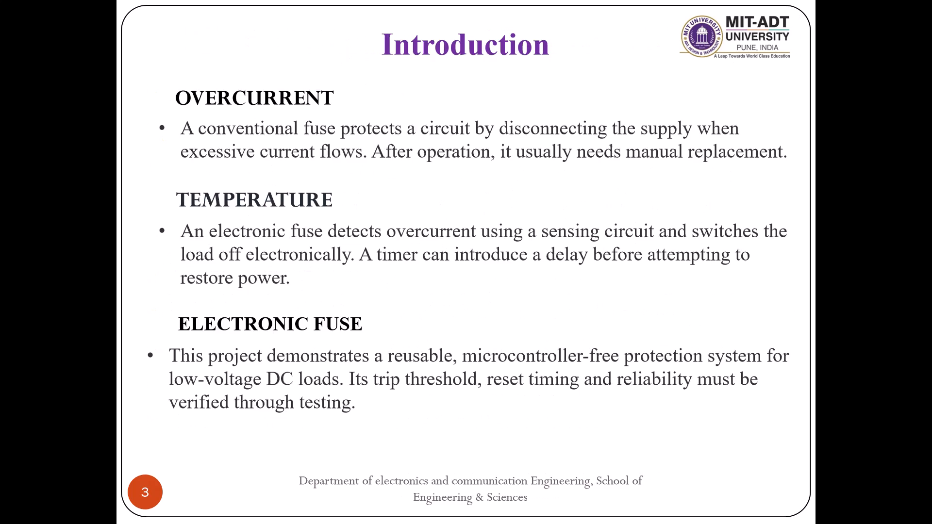
key(Right)
key(Right)
key(Right)
key(Right)
key(Right)
key(Right)
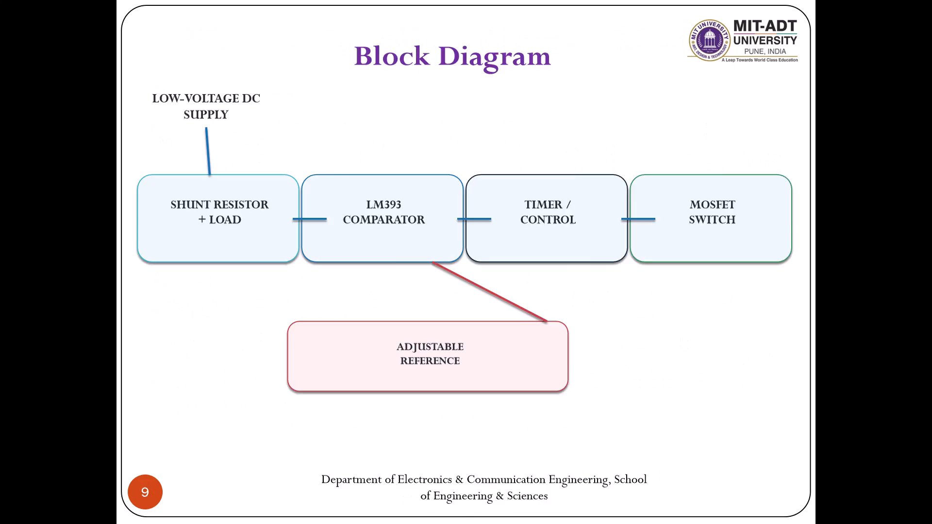
key(Right)
Compare the slides from Justification to Conclusion back and forth in the slide show, and end the show.
key(Left)
key(Left)
key(Left)
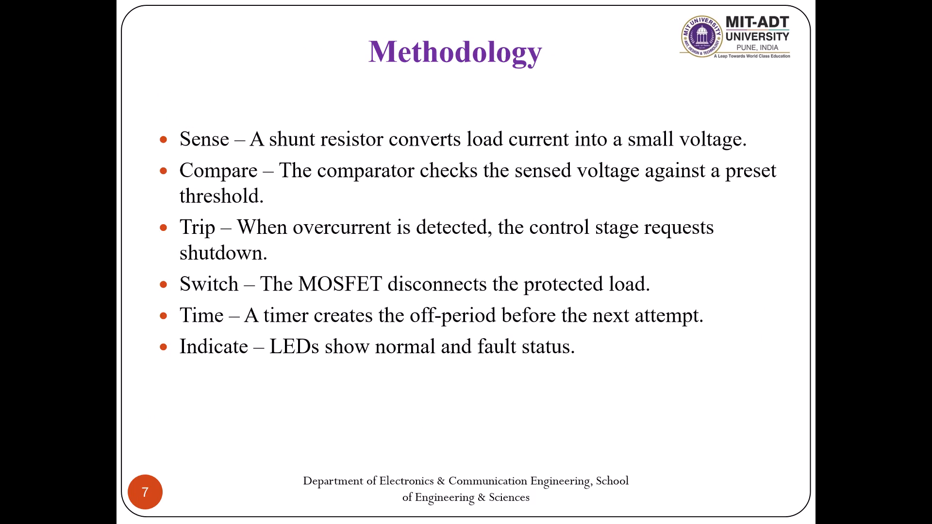
key(Right)
key(Left)
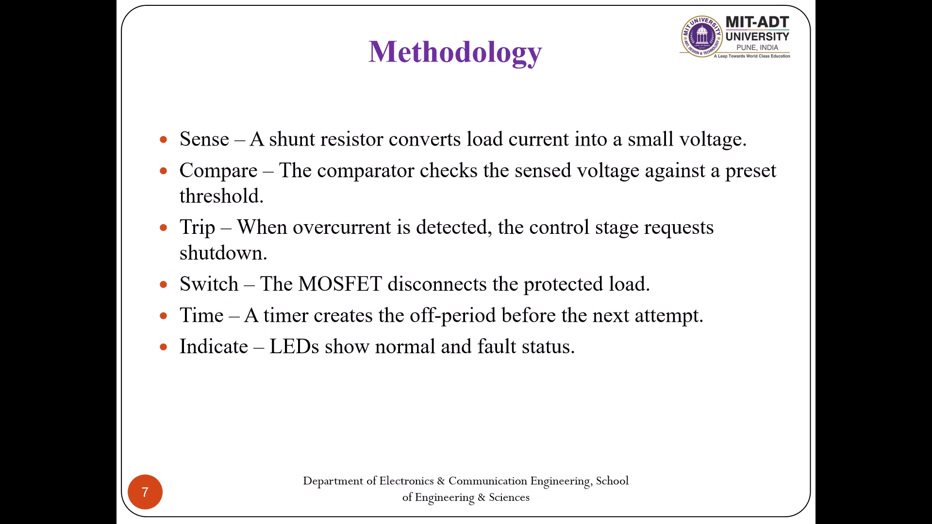
key(Right)
key(Left)
key(Right)
key(Right)
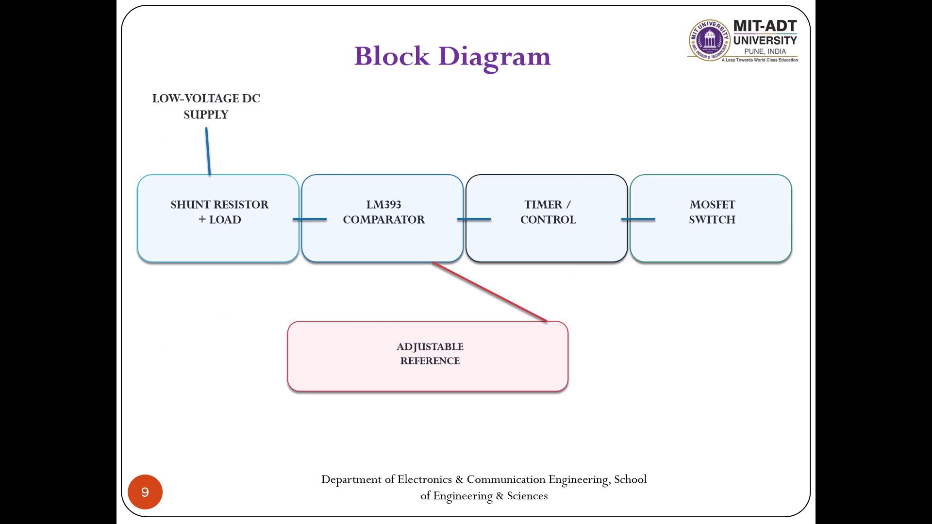
key(Right)
key(Right)
key(Right)
key(Left)
key(Left)
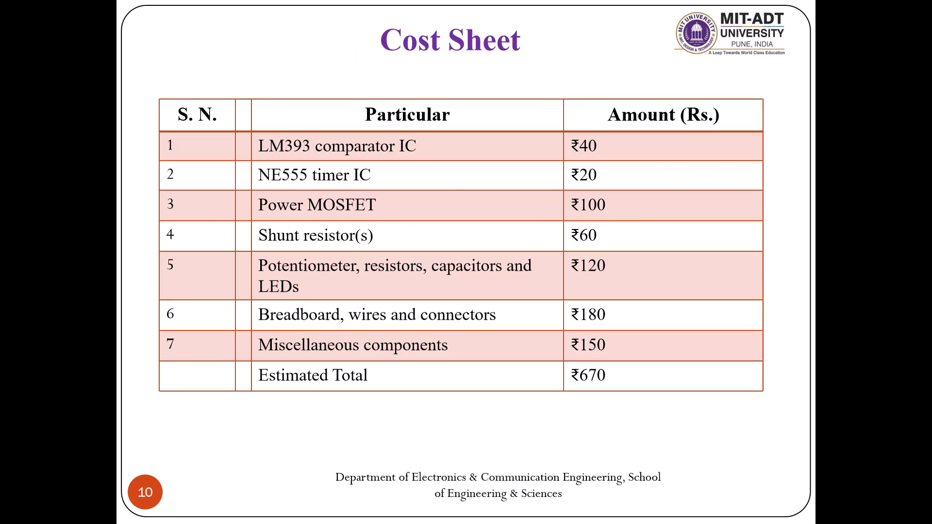
key(Left)
key(Left)
key(Left)
key(Left)
key(Right)
key(Right)
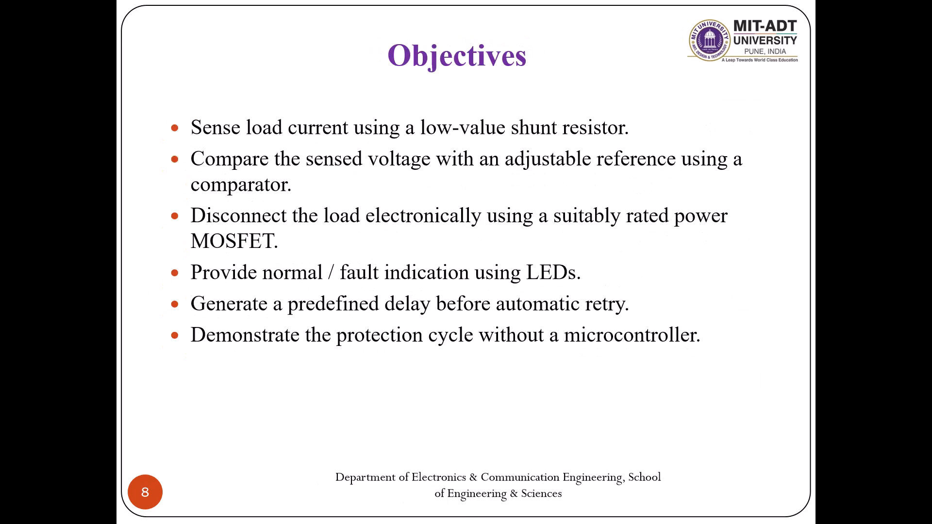
key(Right)
key(Left)
key(Left)
key(Left)
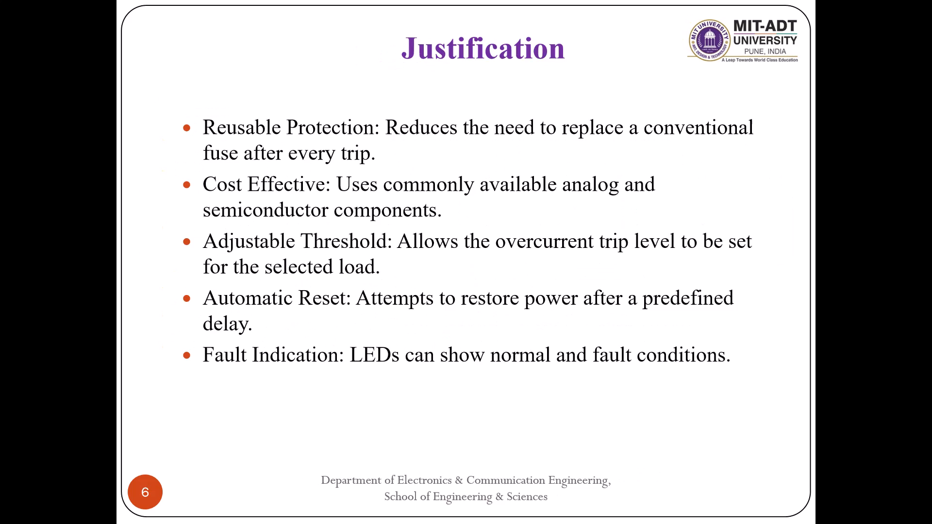
key(Escape)
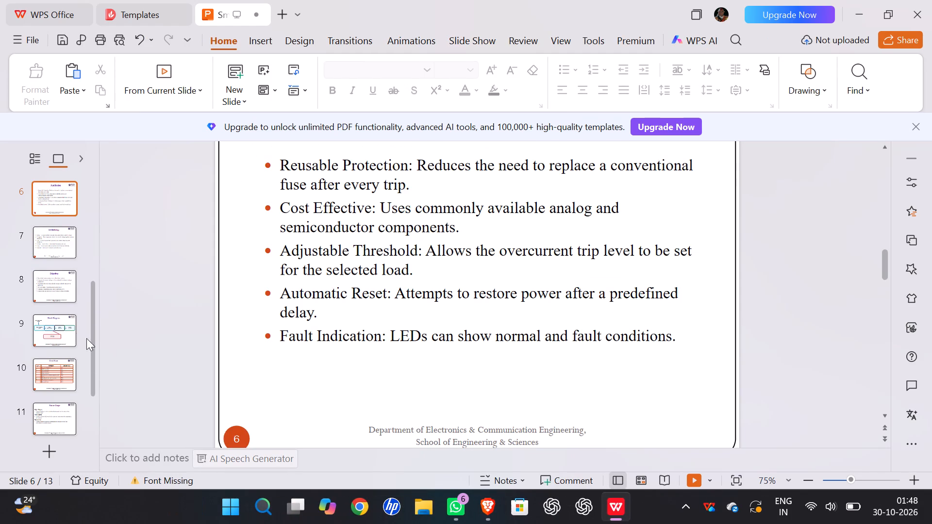
Look over the slides between Objectives and Conclusion in the editor, including the Block Diagram.
click(43, 275)
click(63, 355)
click(65, 333)
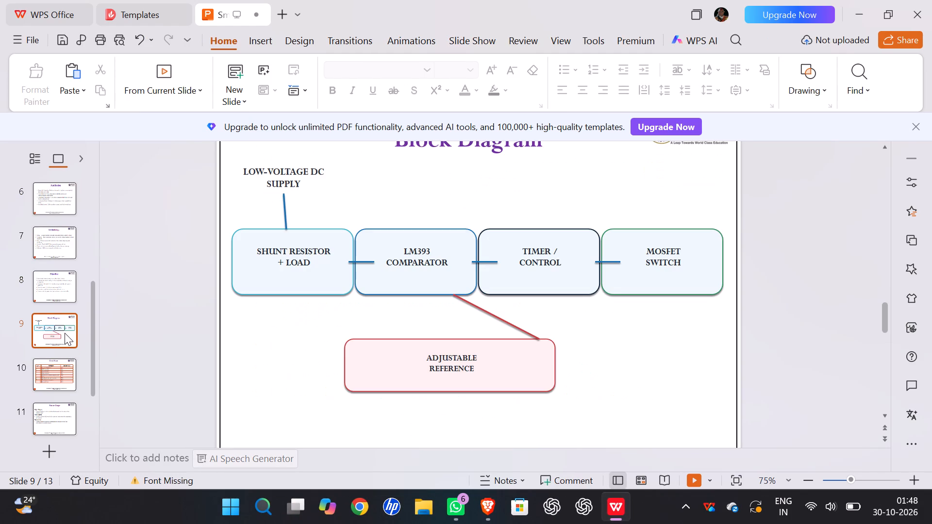
click(58, 380)
scroll(57, 378, down, 1)
click(50, 407)
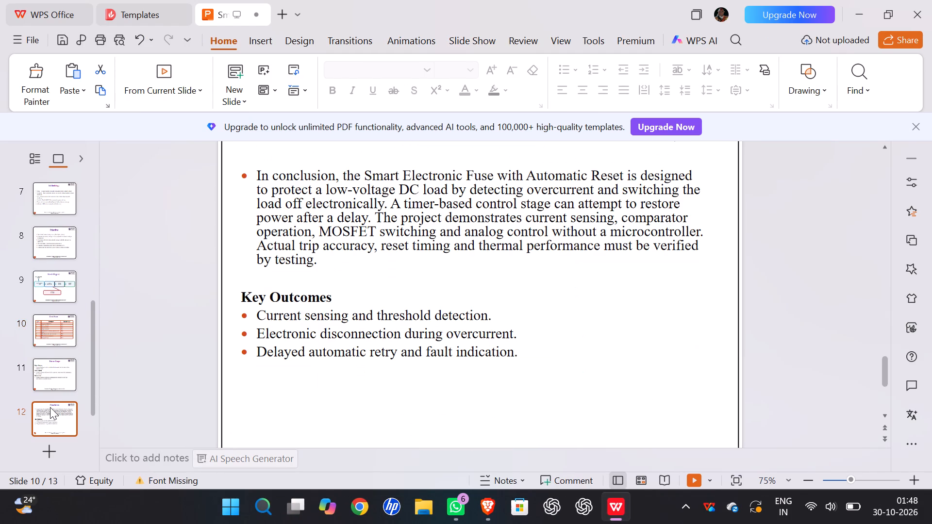
scroll(53, 394, up, 3)
Set the font size of all the bullet text on the Justification slide to 20.
click(54, 290)
click(256, 280)
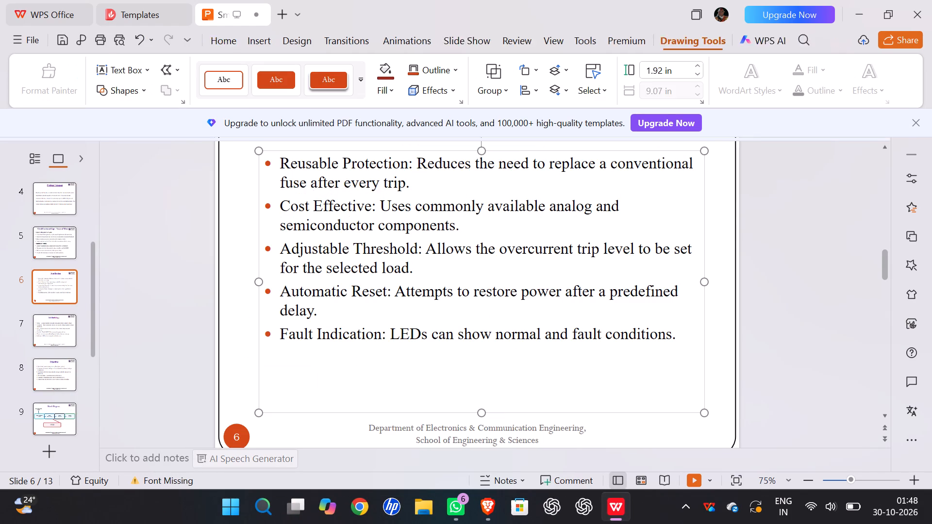
click(339, 265)
click(337, 263)
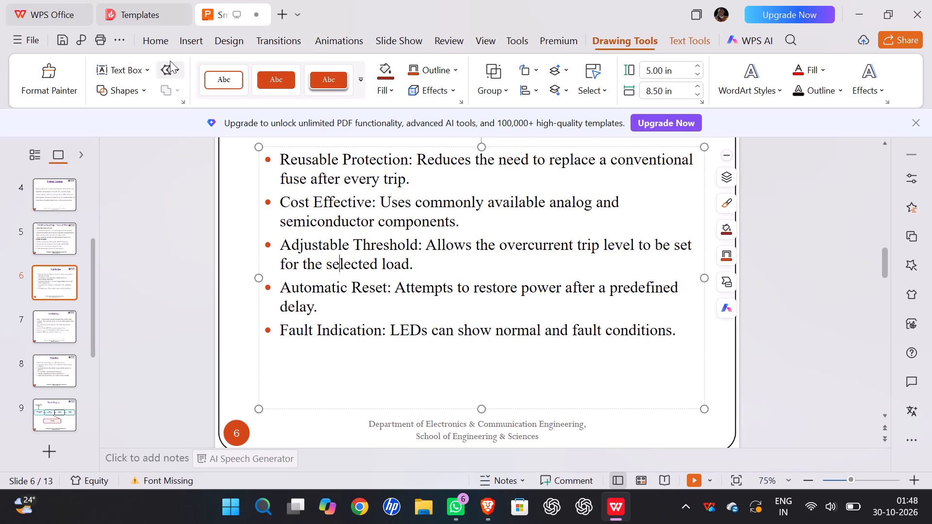
click(160, 42)
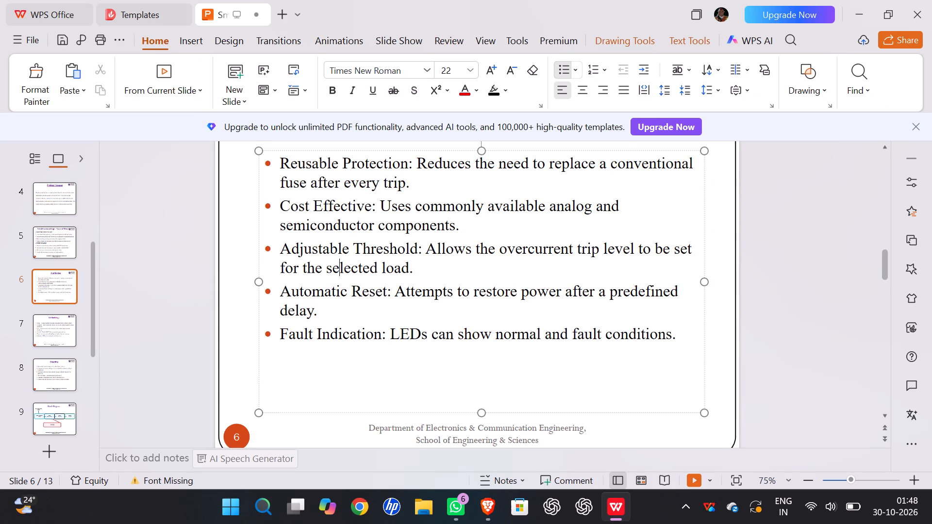
click(346, 223)
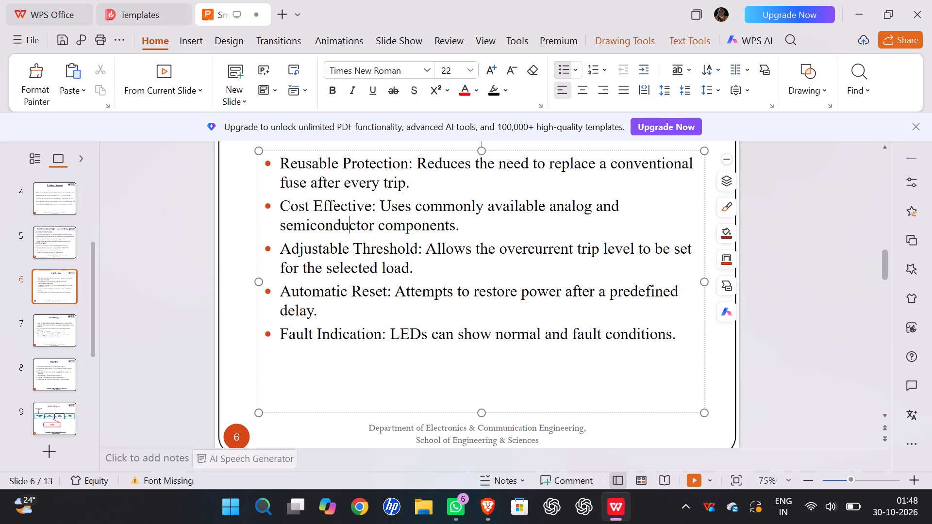
key(ctrl+a)
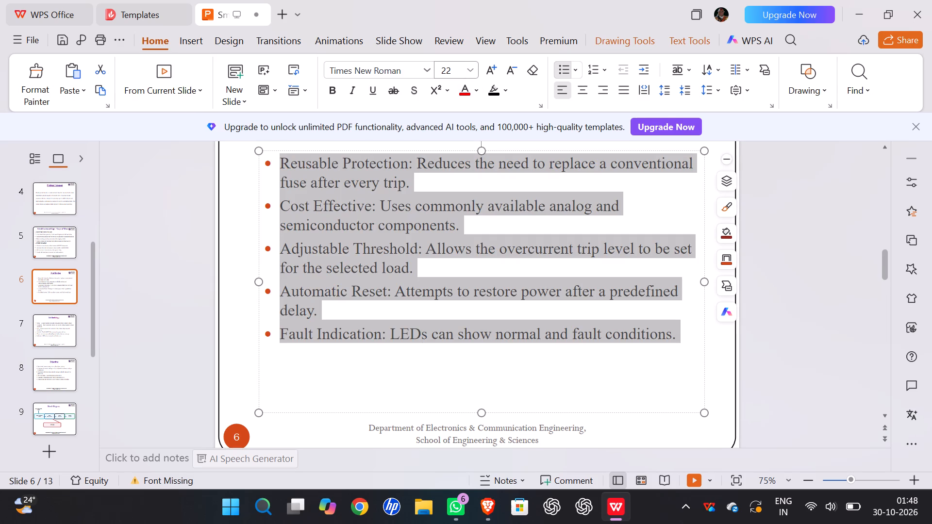
click(452, 65)
key(BackSpace)
text(20)
key(Return)
scroll(514, 191, up, 4)
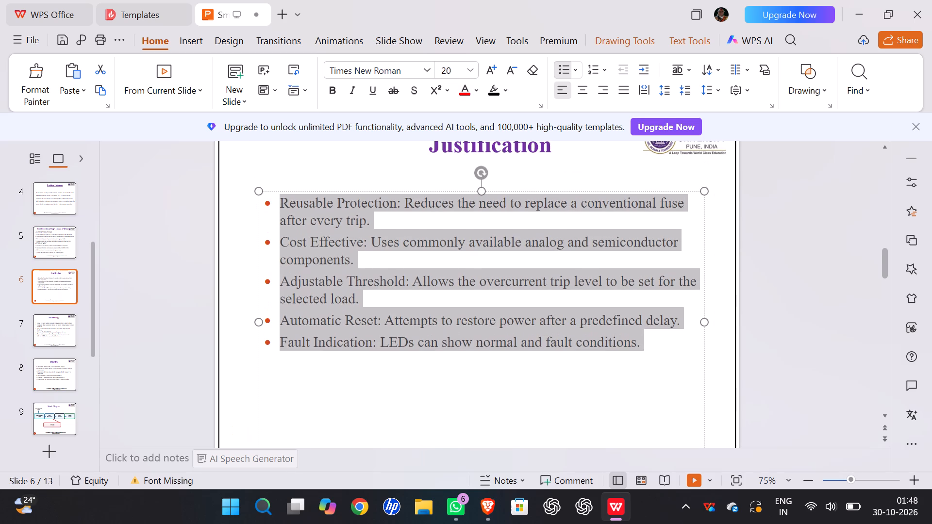
click(520, 188)
click(523, 206)
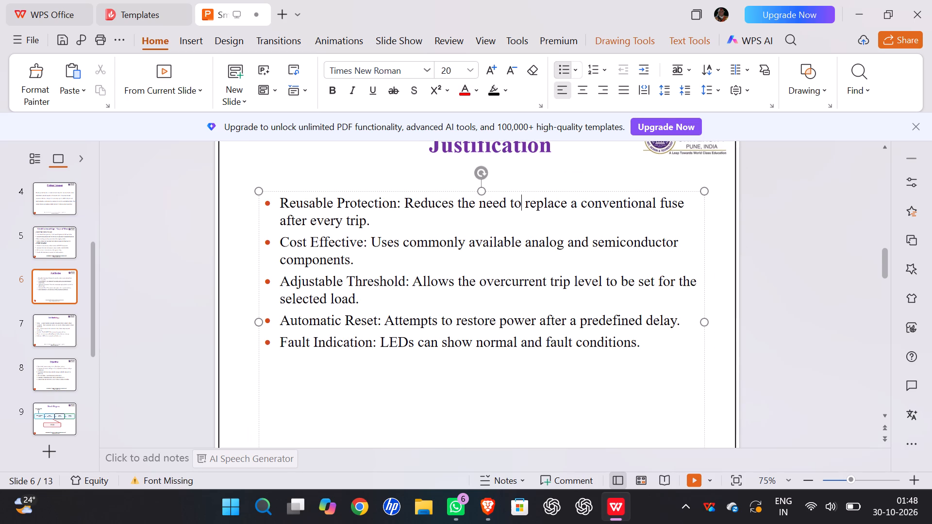
click(538, 190)
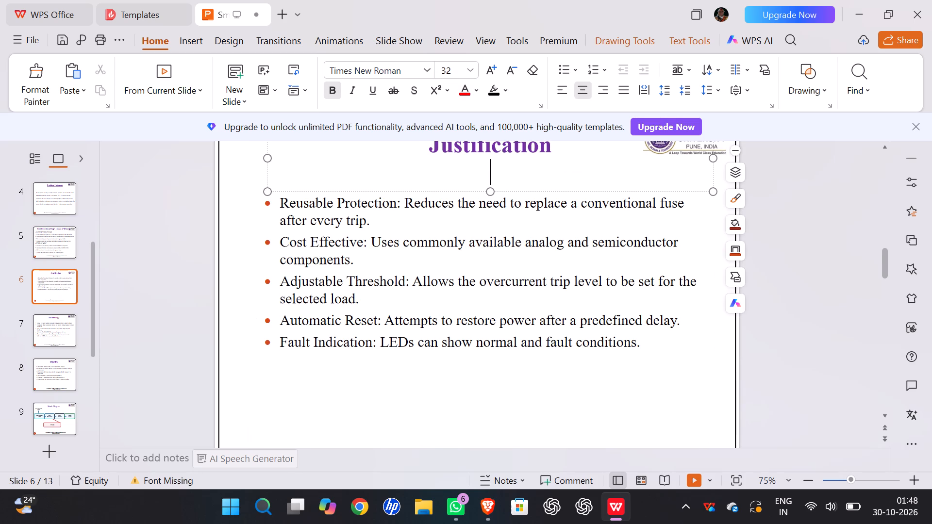
click(249, 287)
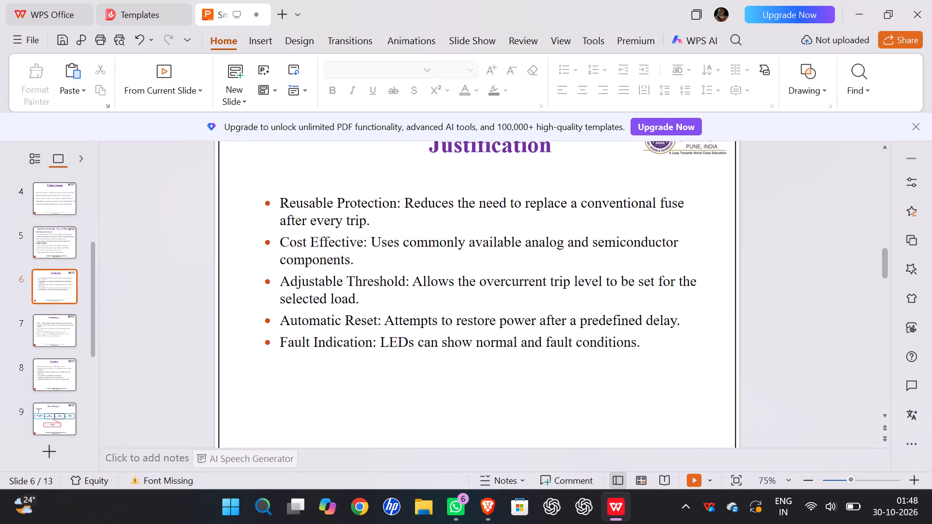
scroll(479, 342, up, 3)
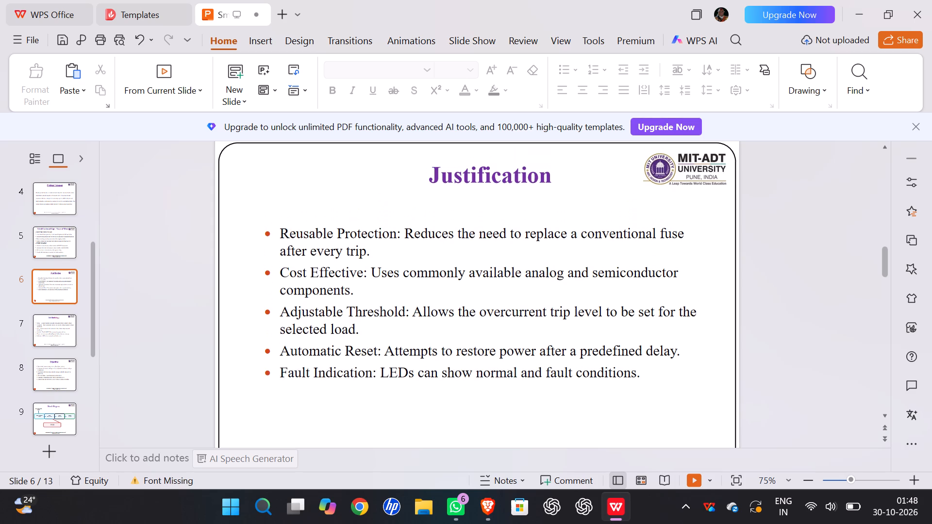
scroll(479, 342, up, 1)
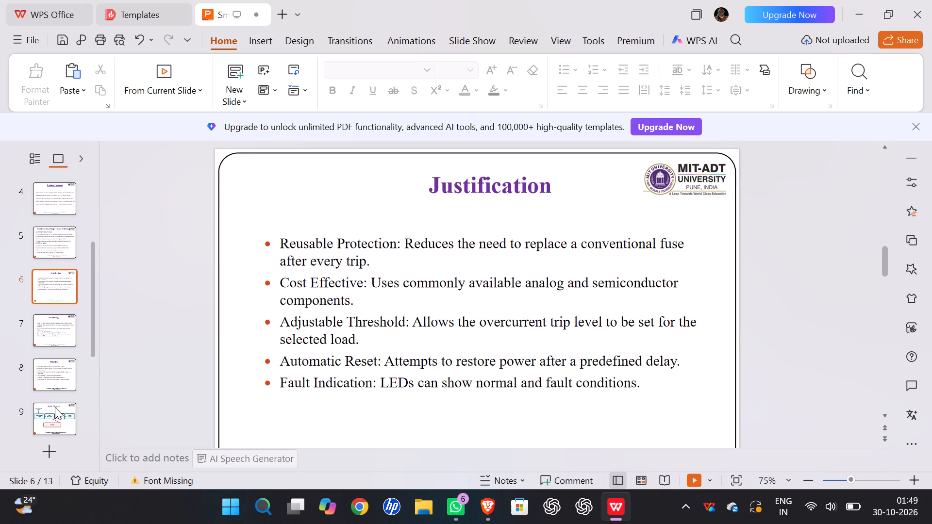
Examine the text layout of the Conclusion, slide 11, Objectives and Methodology slides, and return to the Justification slide.
click(55, 419)
scroll(56, 413, down, 5)
click(59, 388)
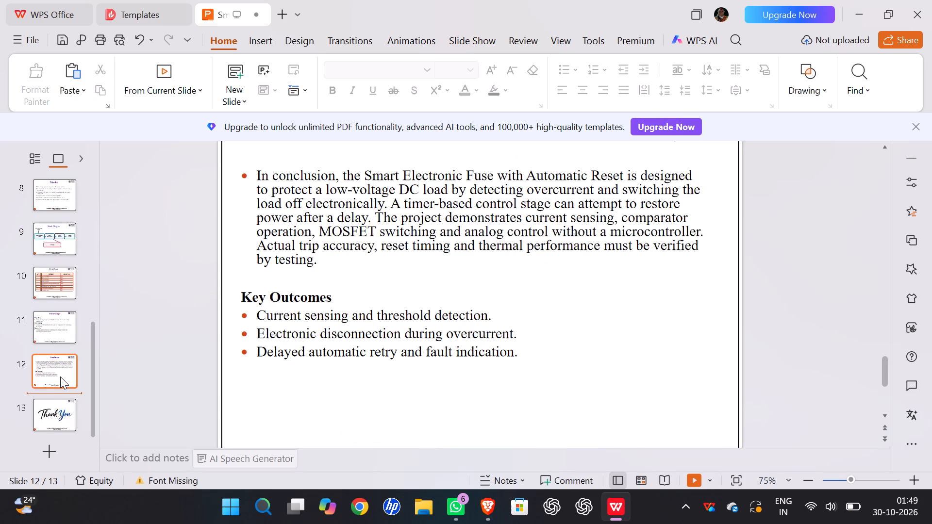
click(61, 335)
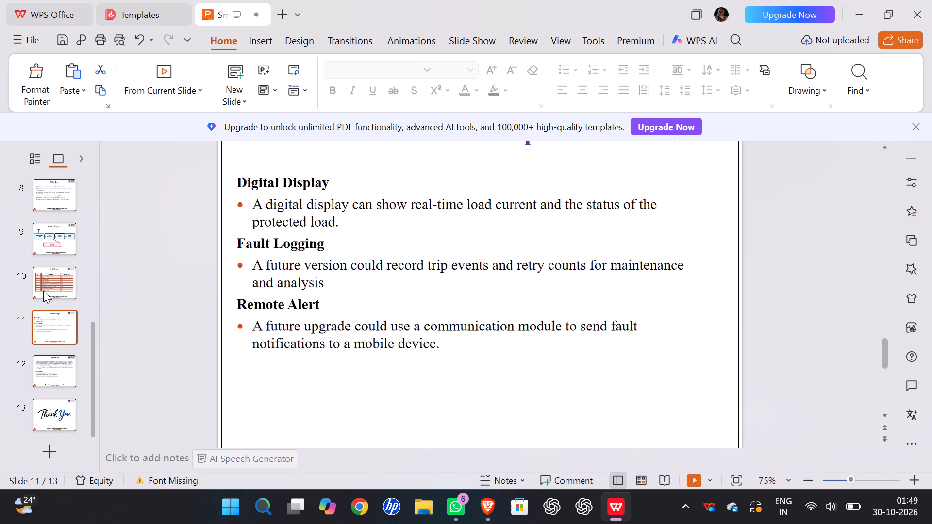
scroll(43, 291, up, 2)
click(57, 240)
scroll(57, 240, up, 2)
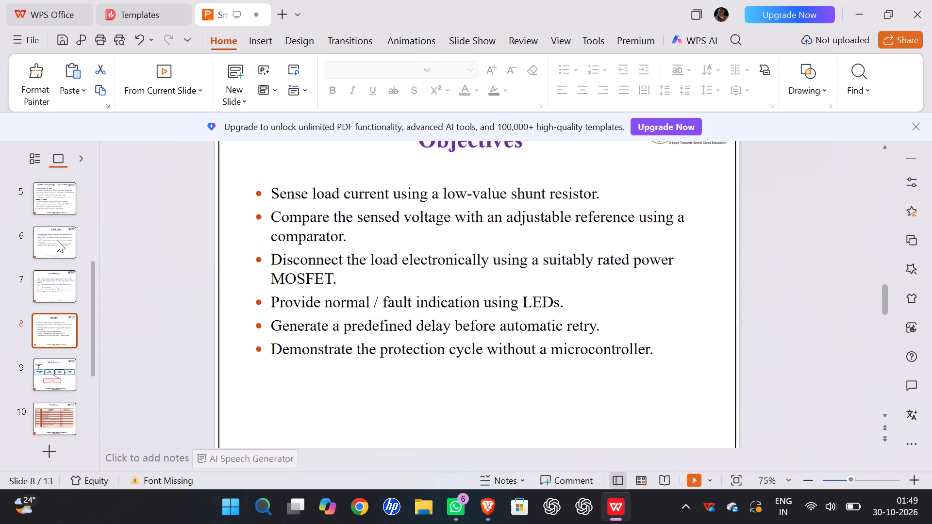
click(49, 278)
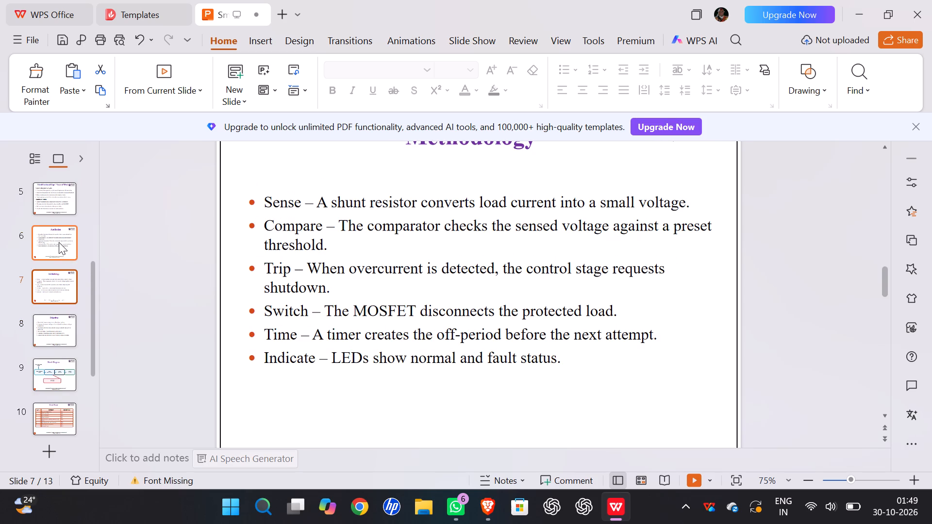
click(59, 242)
scroll(431, 261, up, 4)
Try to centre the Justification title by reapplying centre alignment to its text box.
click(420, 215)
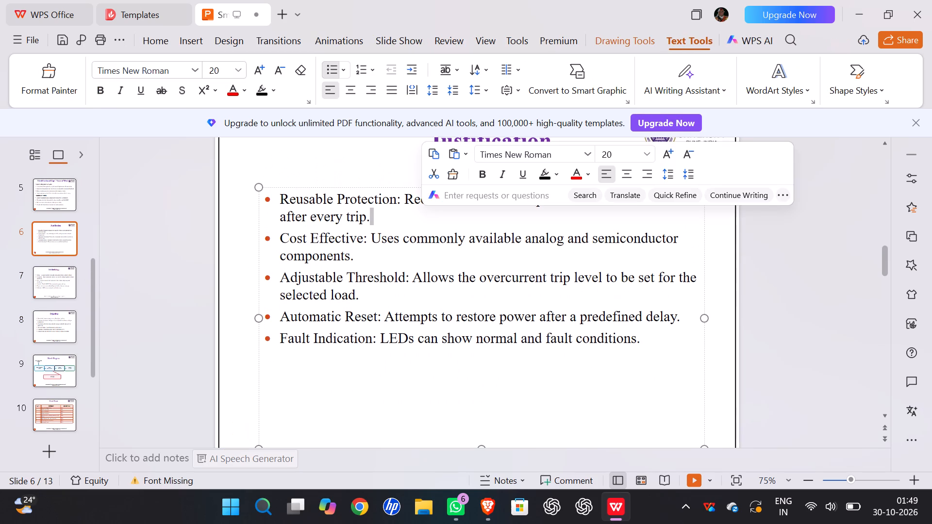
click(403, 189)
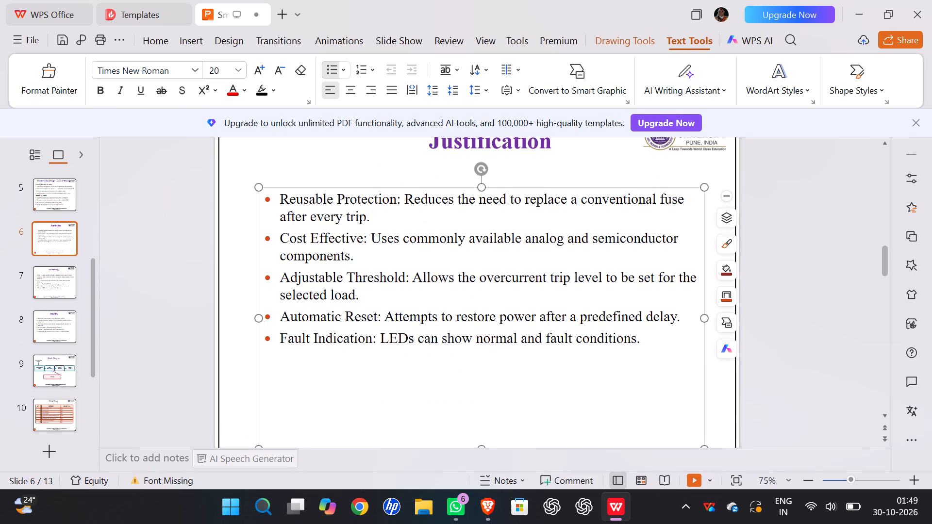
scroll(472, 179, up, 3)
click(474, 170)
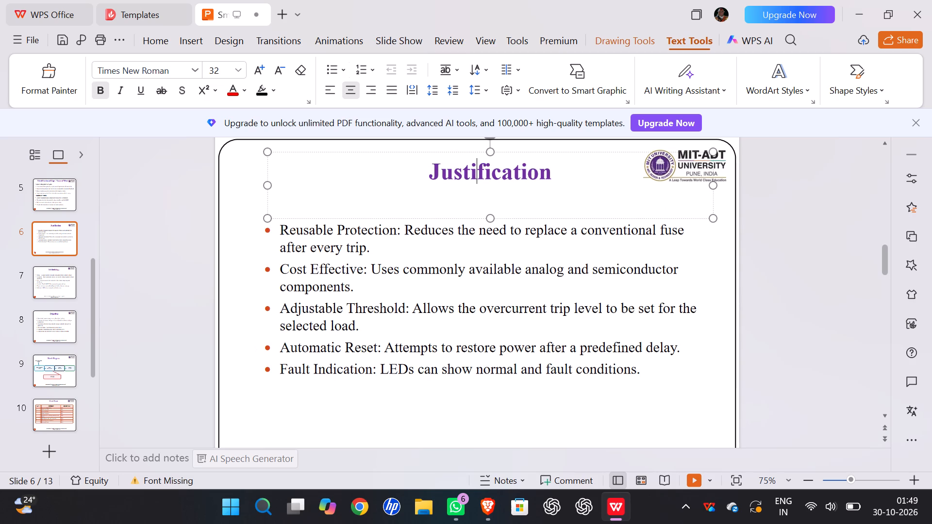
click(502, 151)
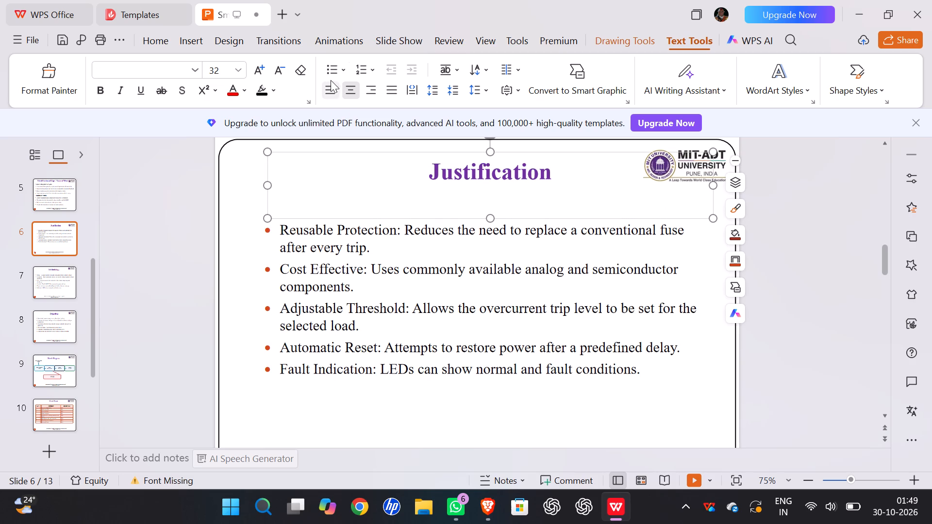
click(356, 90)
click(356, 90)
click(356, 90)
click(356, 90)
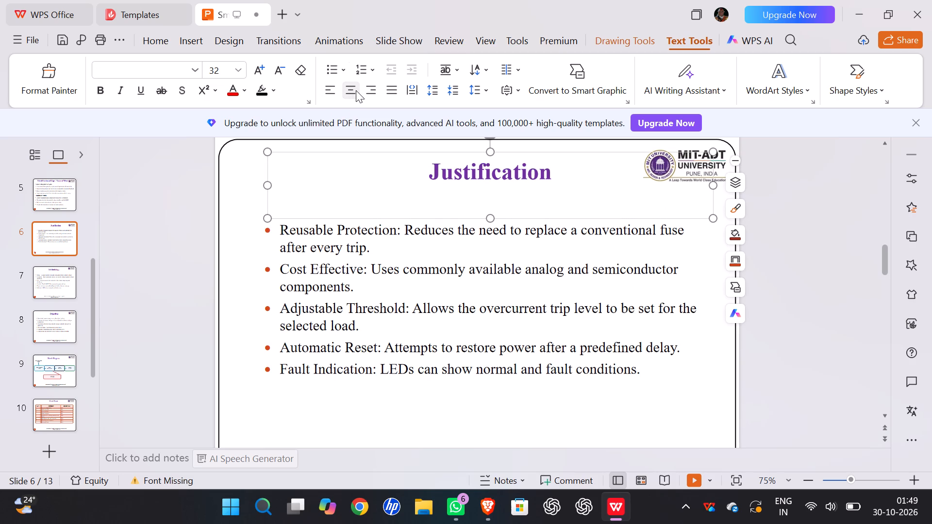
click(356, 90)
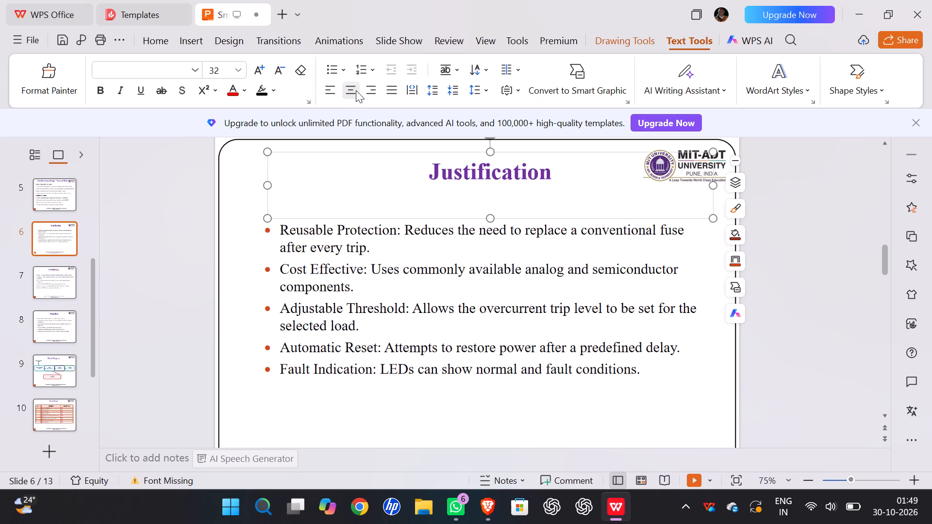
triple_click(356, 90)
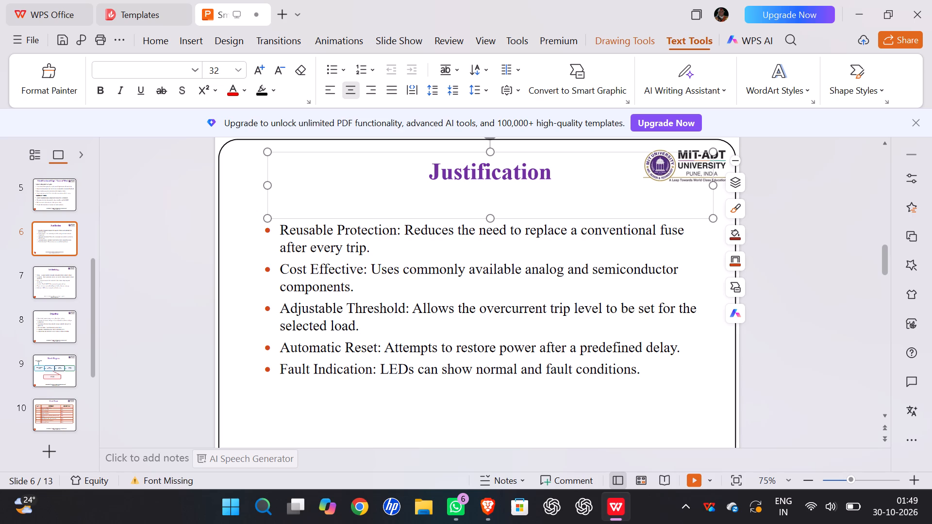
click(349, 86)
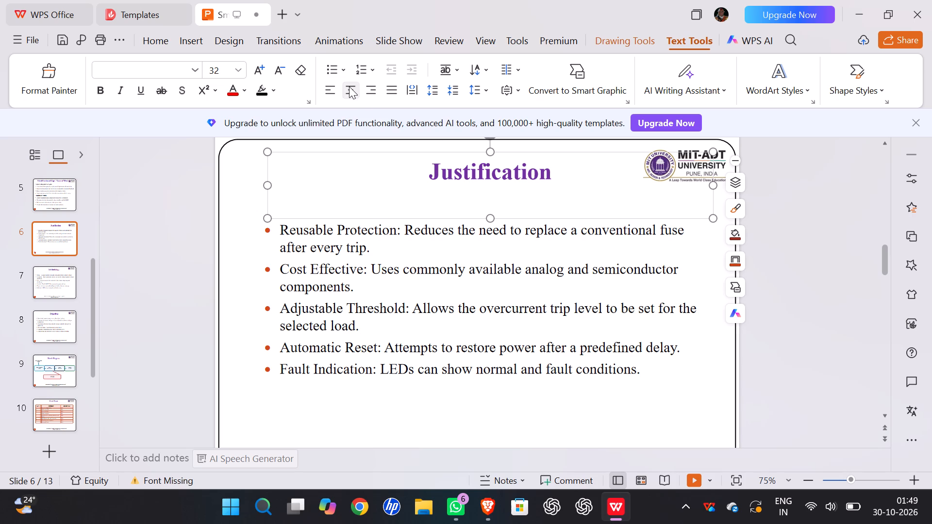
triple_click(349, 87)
Narrow the Justification title box from both sides so it clears the university logo, and apply centre alignment.
drag(714, 186, 635, 201)
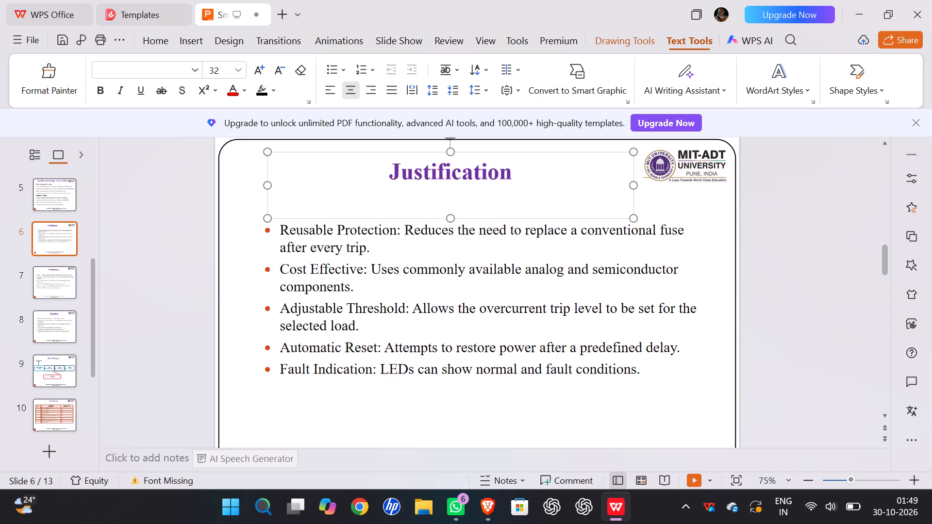
drag(267, 189, 351, 189)
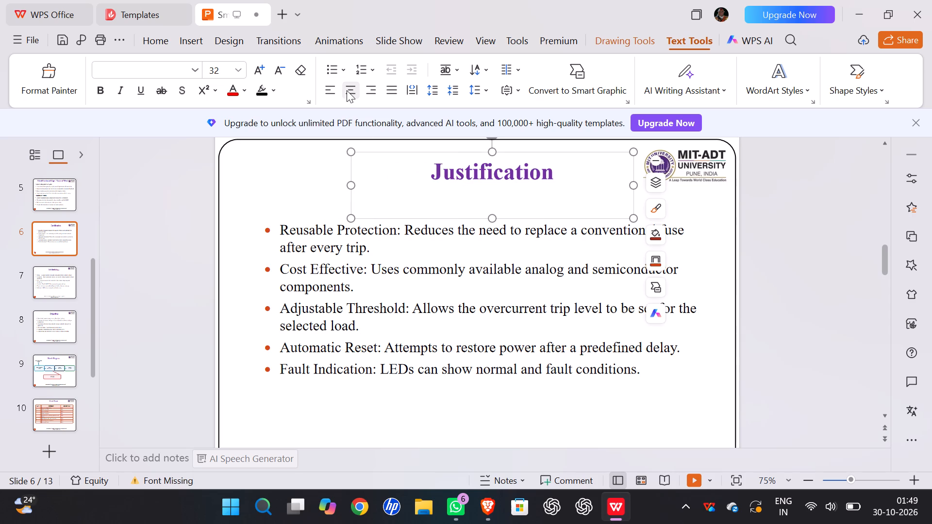
click(347, 90)
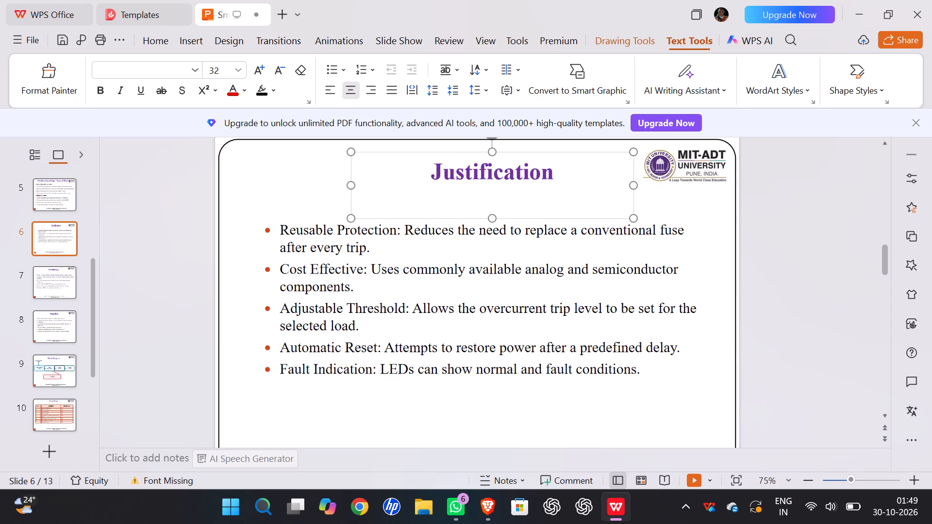
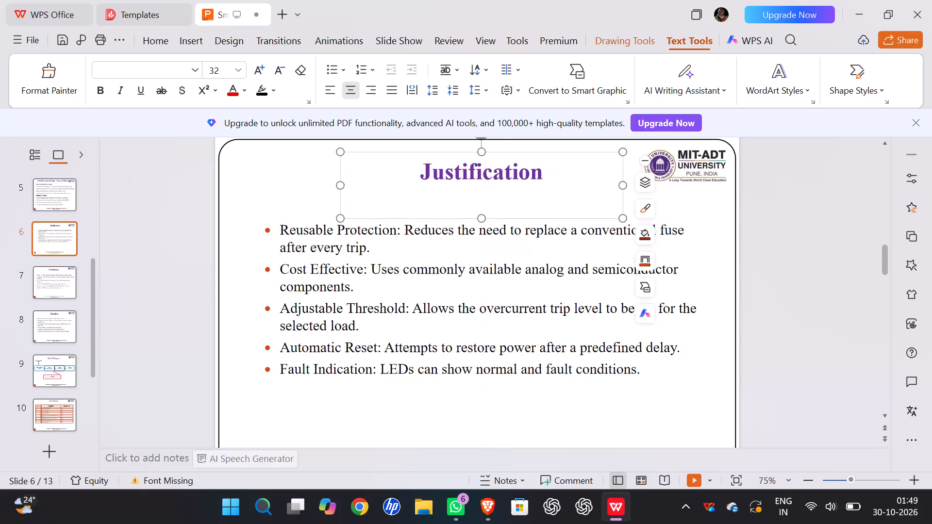
Shift the Justification title box slightly to the left on the slide, away from the university logo, at the same height.
click(461, 172)
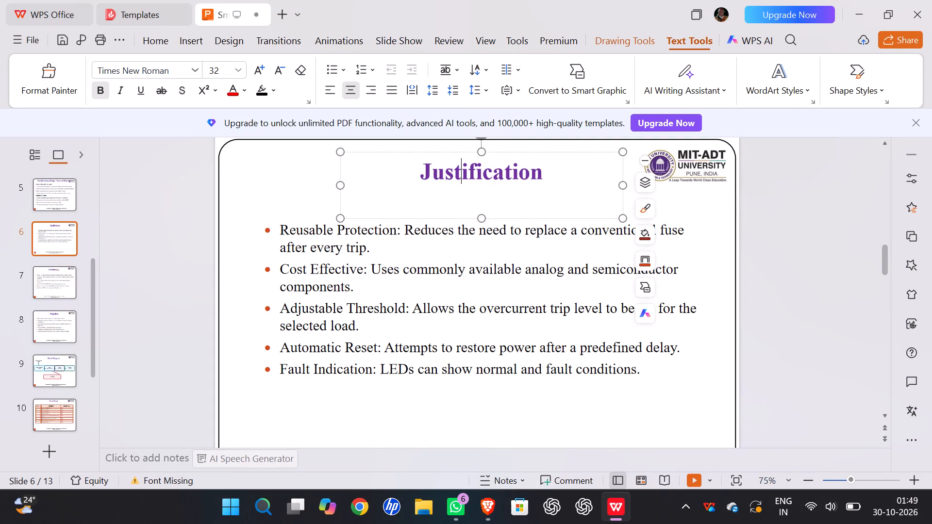
drag(537, 152, 532, 153)
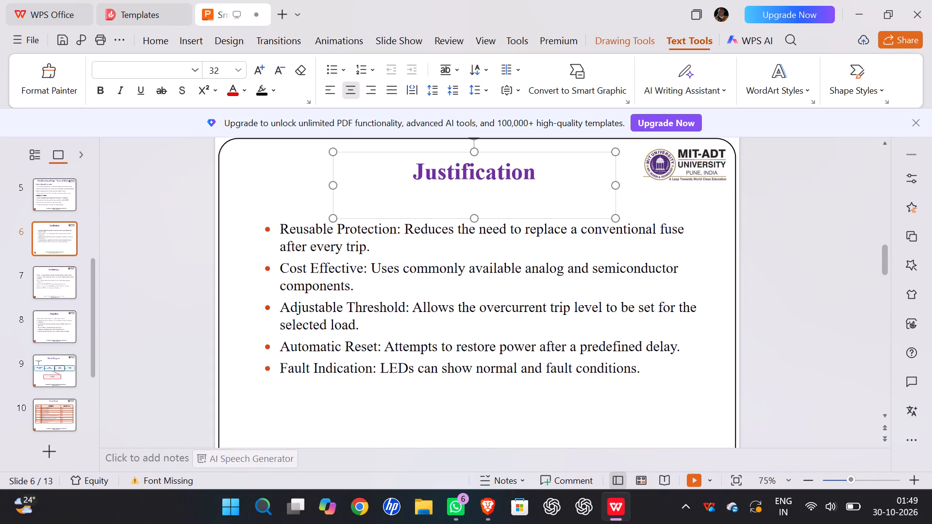
drag(532, 153, 530, 153)
drag(530, 153, 512, 147)
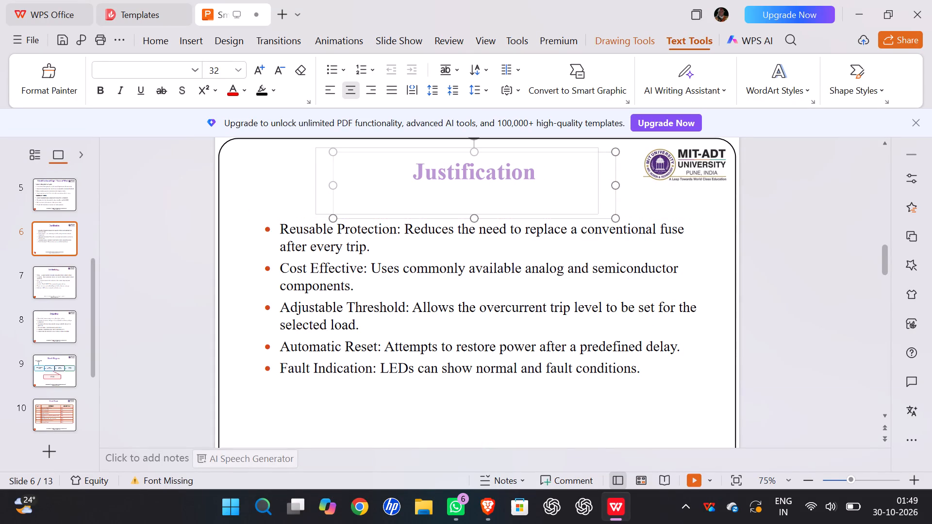
drag(512, 147, 504, 155)
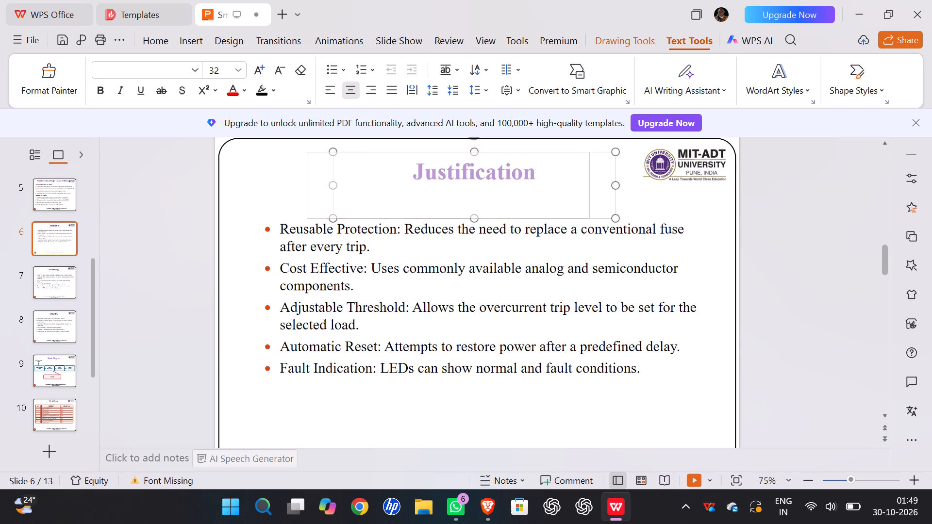
drag(504, 155, 519, 152)
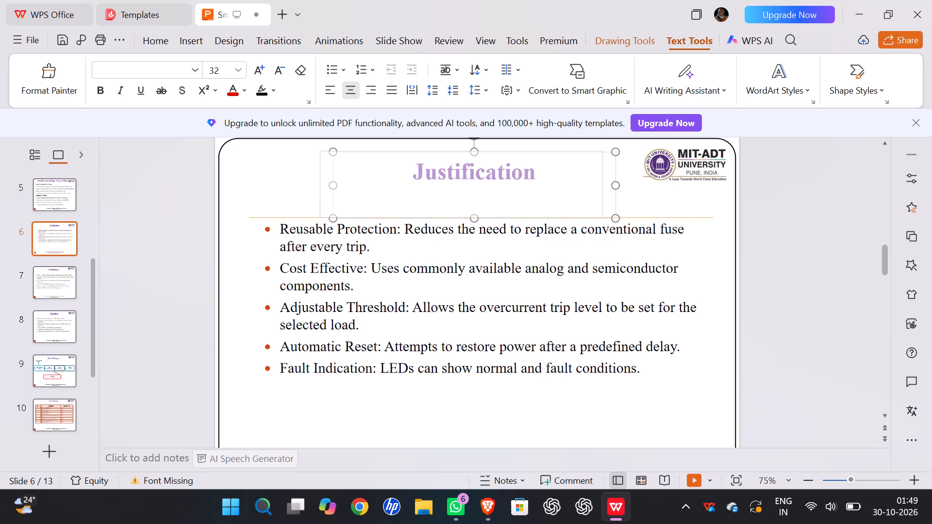
drag(519, 152, 520, 154)
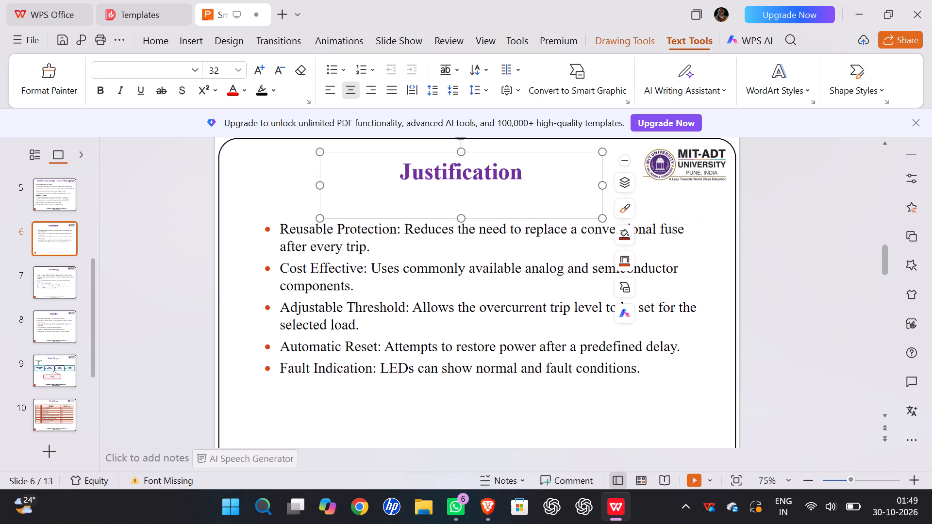
click(529, 150)
key(Right)
key(Right)
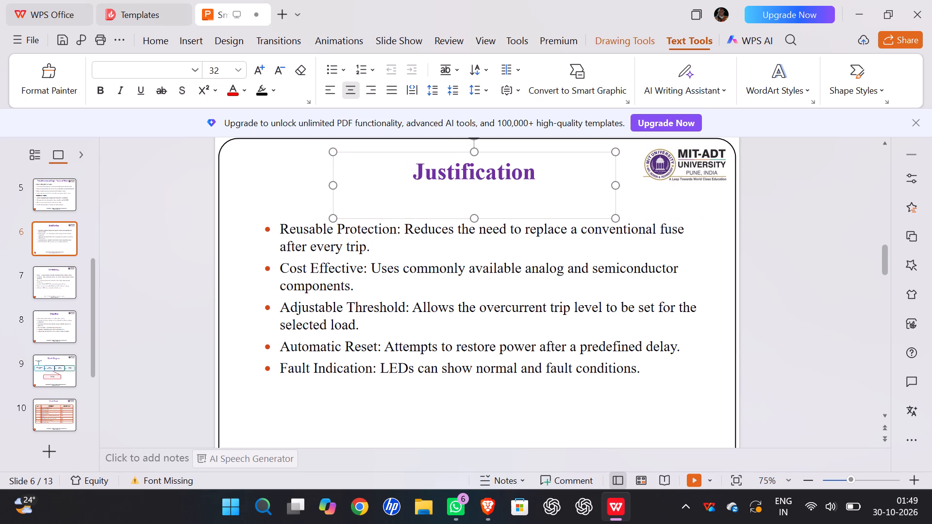
key(Left)
key(Left)
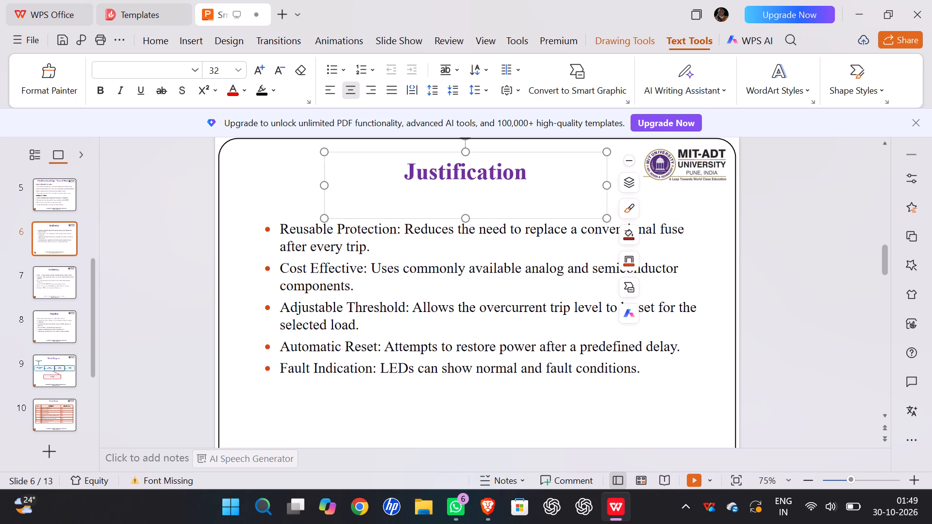
key(Up)
key(Down)
key(Left)
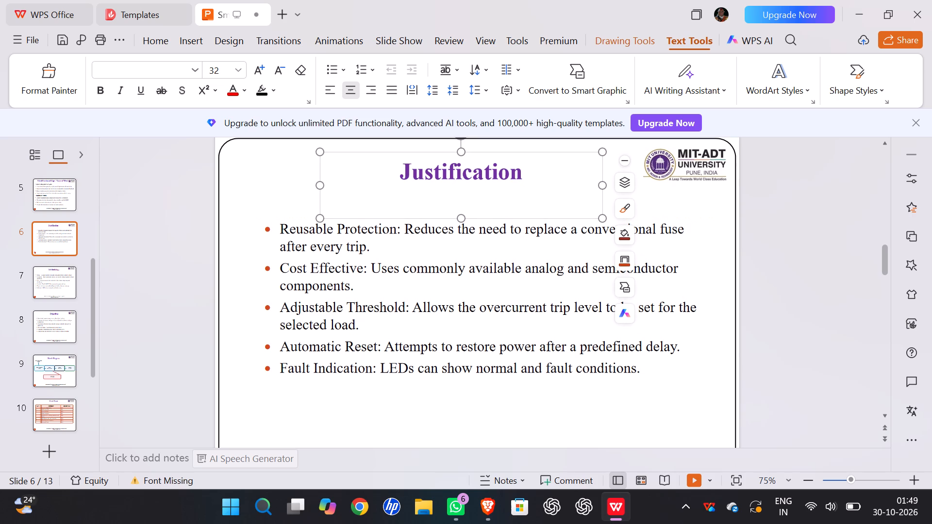
key(Right)
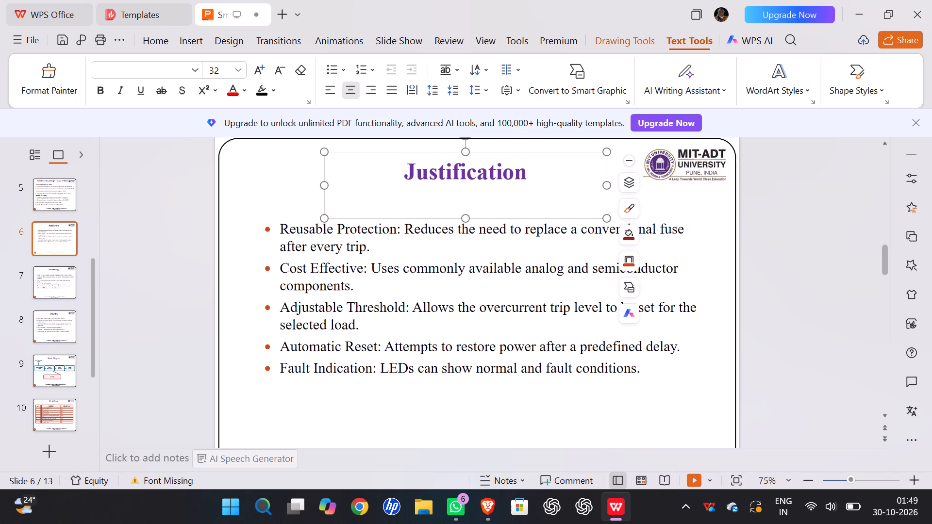
Preview the slide show and compare the Justification title's placement with the Identification of Gaps / Scope of Work and Methodology slides.
key(F5)
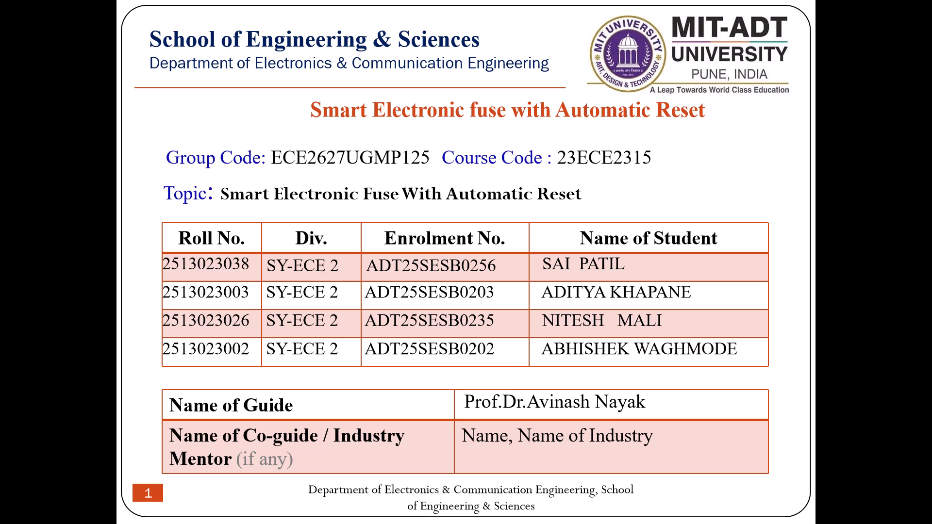
key(Right)
key(Right)
key(Right)
key(Right)
key(Right)
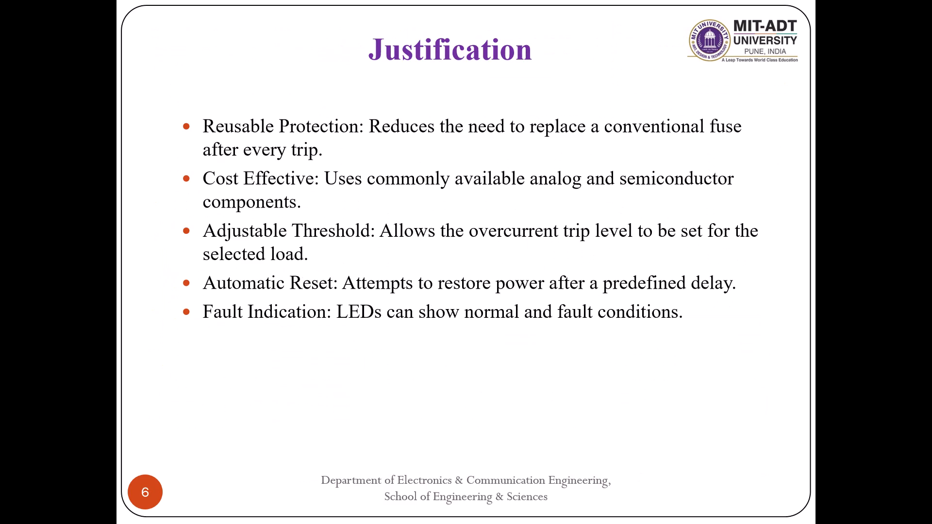
key(Left)
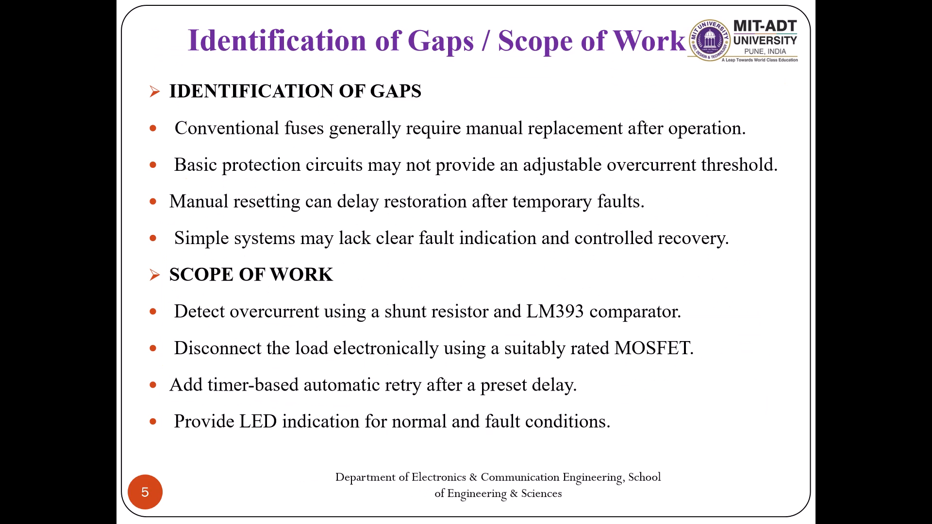
key(Right)
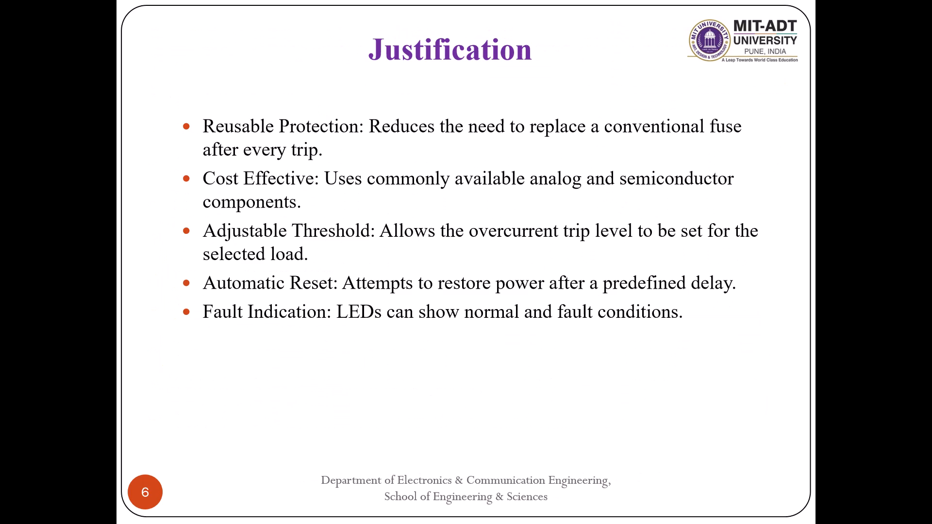
key(Right)
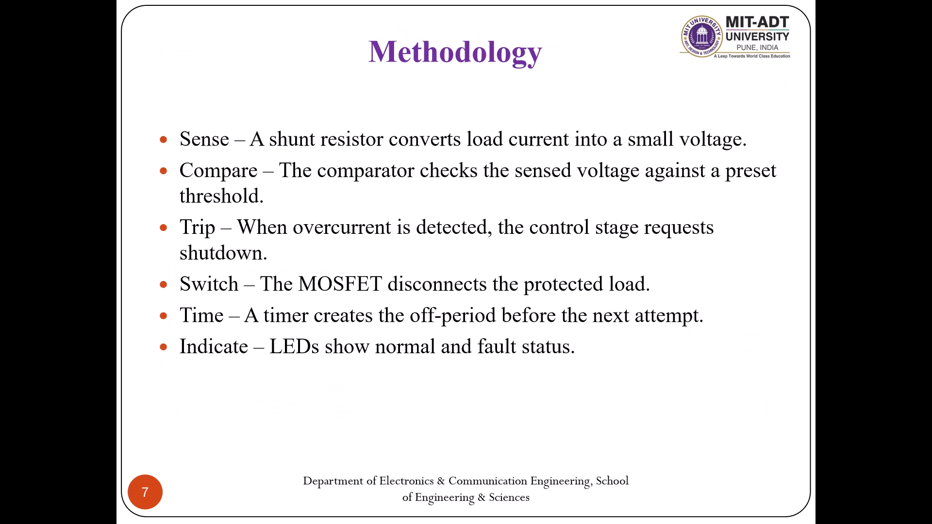
key(Left)
key(Right)
key(Left)
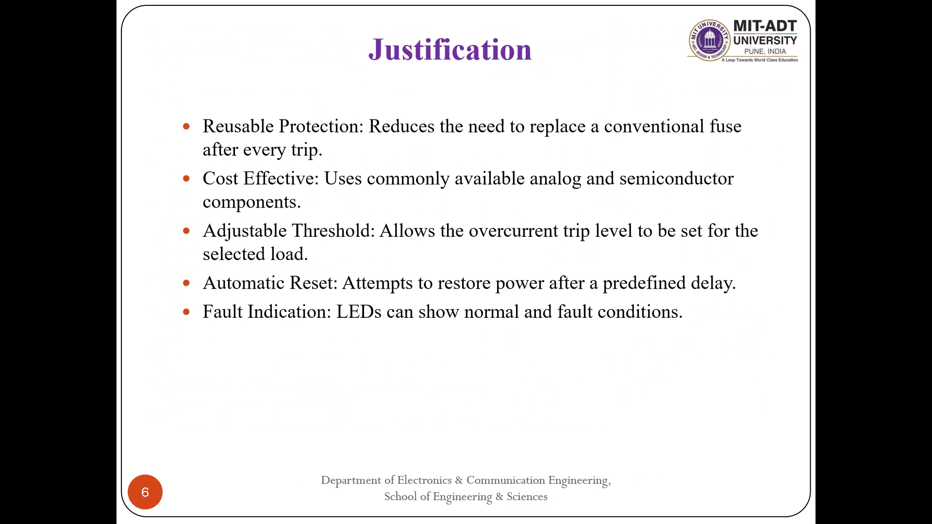
key(Right)
key(Left)
key(Left)
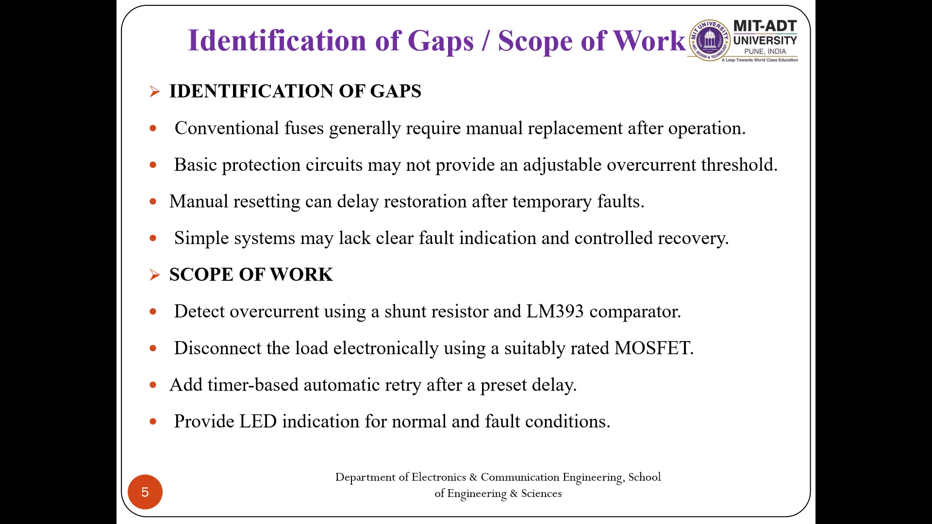
key(Right)
key(Right)
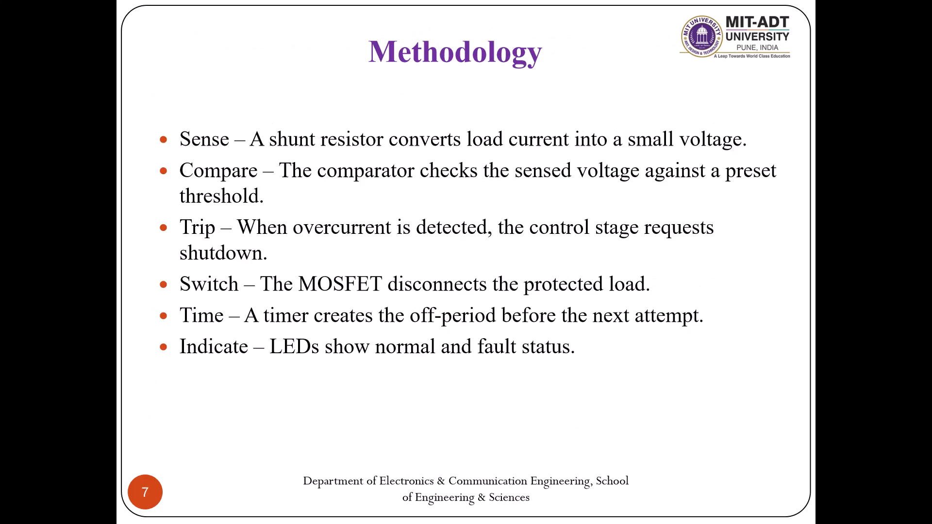
key(Left)
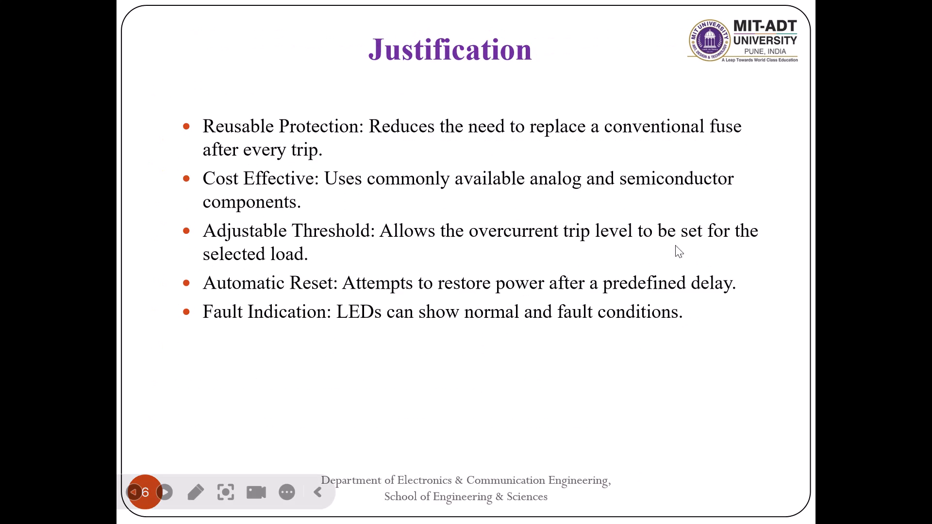
key(Escape)
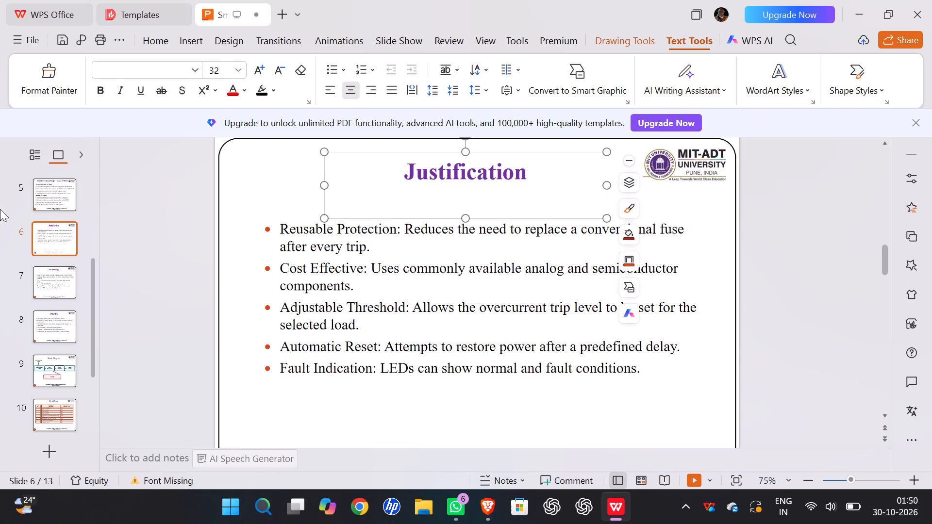
Move the Identification of Gaps / Scope of Work slide ahead of the Problem Statement slide, to position 4.
click(44, 180)
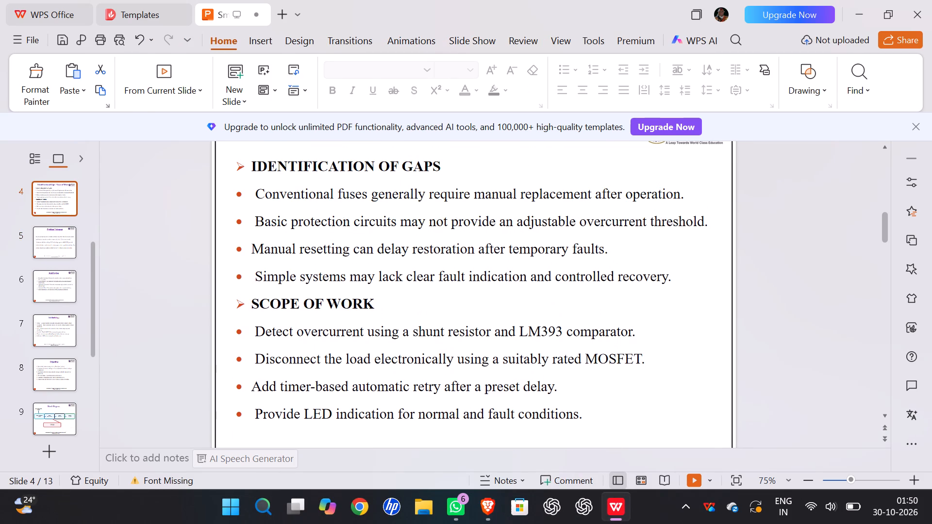
scroll(489, 414, down, 4)
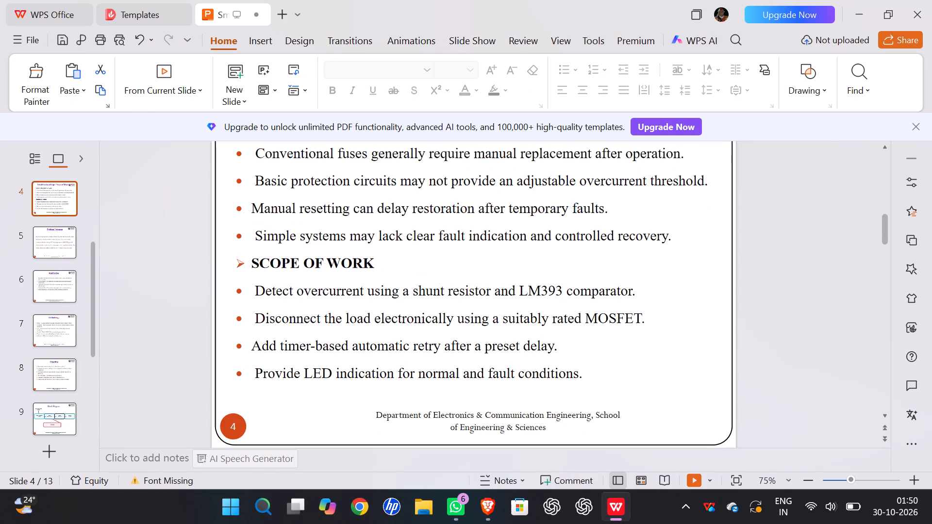
Set the font size of all the bullet text on the Objectives slide to 20.
click(60, 370)
scroll(412, 274, up, 2)
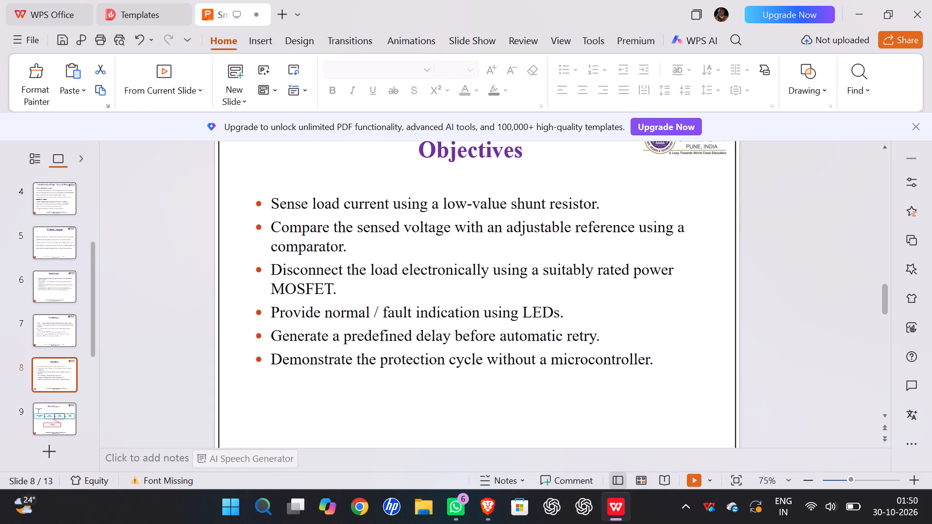
click(270, 217)
drag(277, 211, 322, 242)
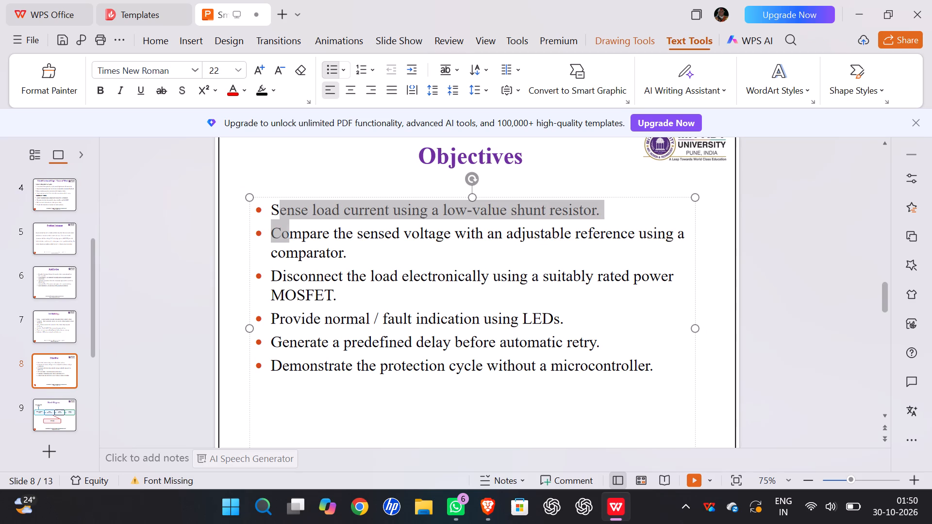
drag(322, 242, 676, 386)
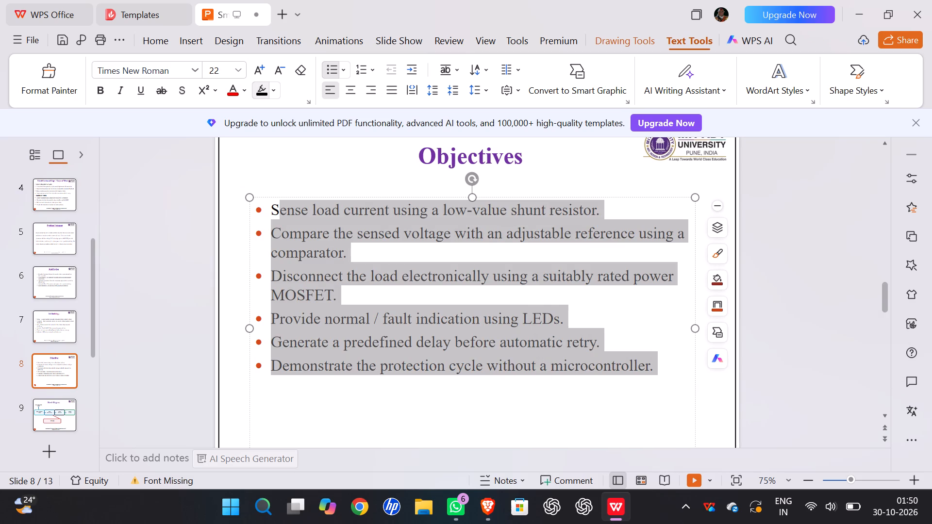
drag(273, 212, 669, 365)
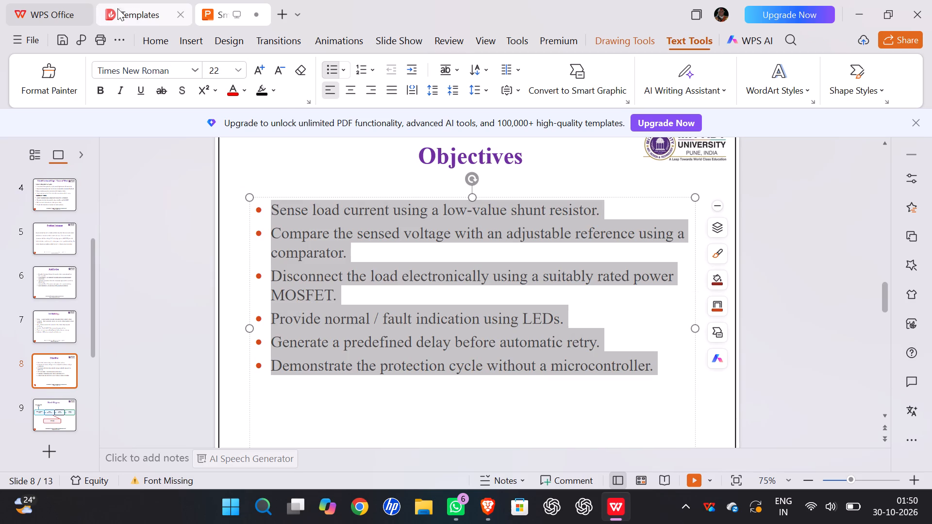
click(224, 63)
key(BackSpace)
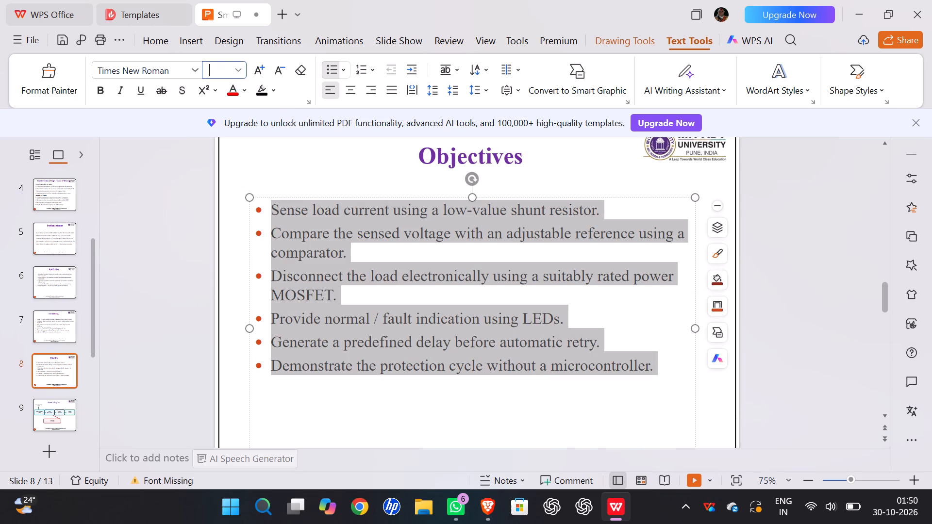
text(20)
key(Return)
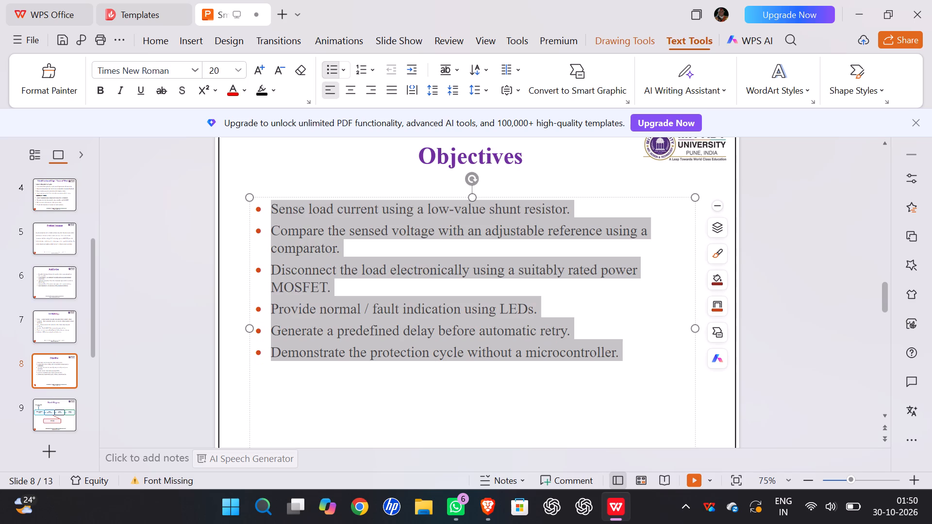
click(185, 217)
Examine the Block Diagram, Thank You and Introduction slides for text layout and size consistency.
click(72, 413)
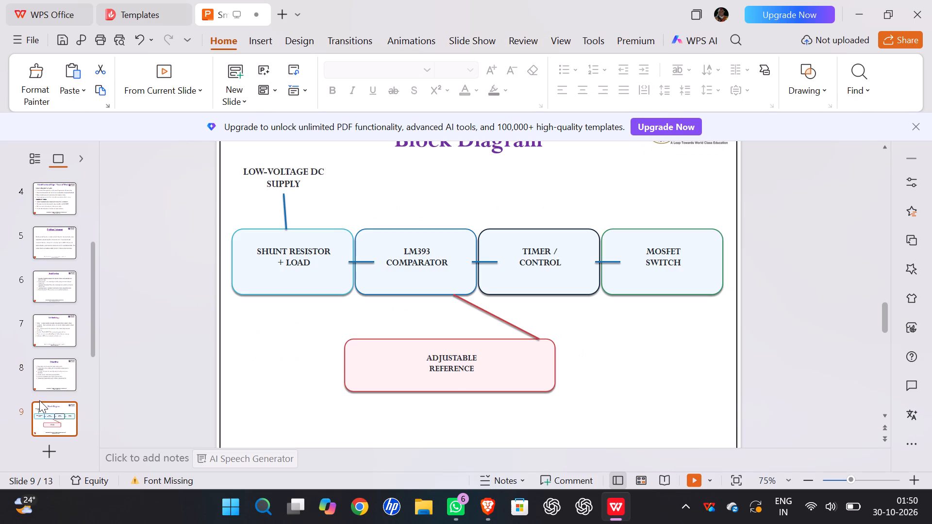
scroll(39, 400, down, 5)
click(44, 409)
scroll(51, 367, up, 3)
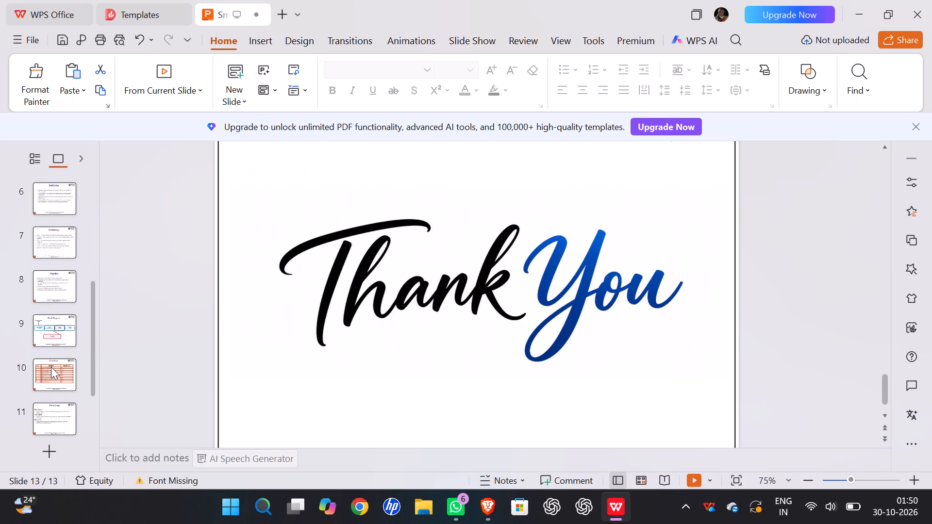
scroll(51, 367, up, 9)
click(47, 274)
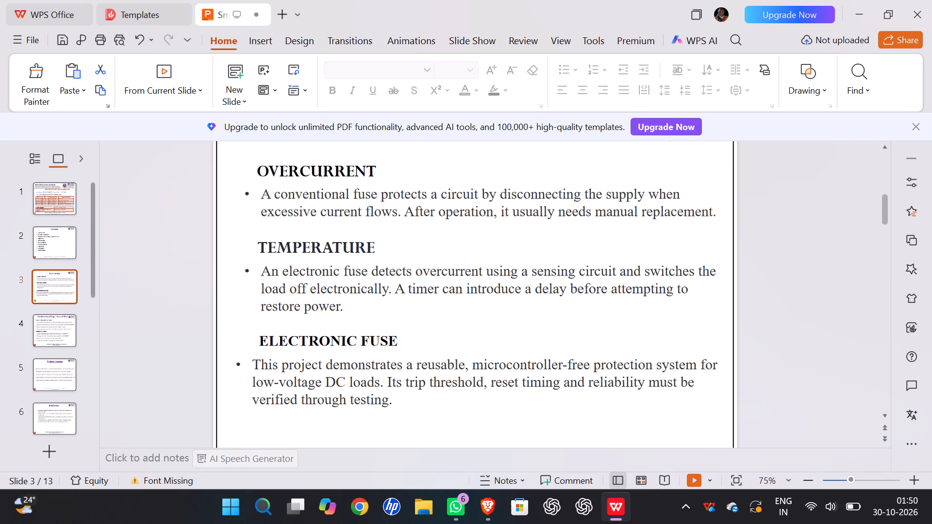
scroll(439, 267, up, 4)
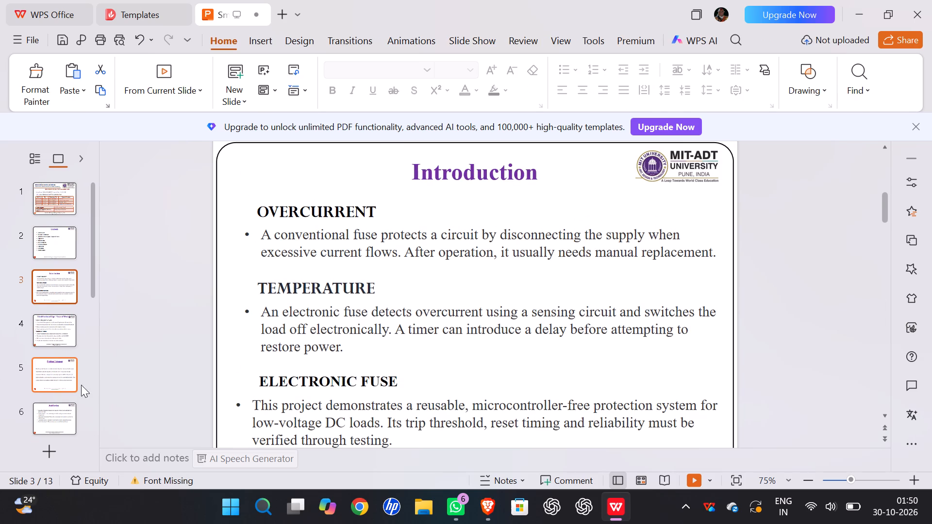
Set the font size of the body paragraph on the Problem Statement slide to 20.
click(87, 383)
click(317, 296)
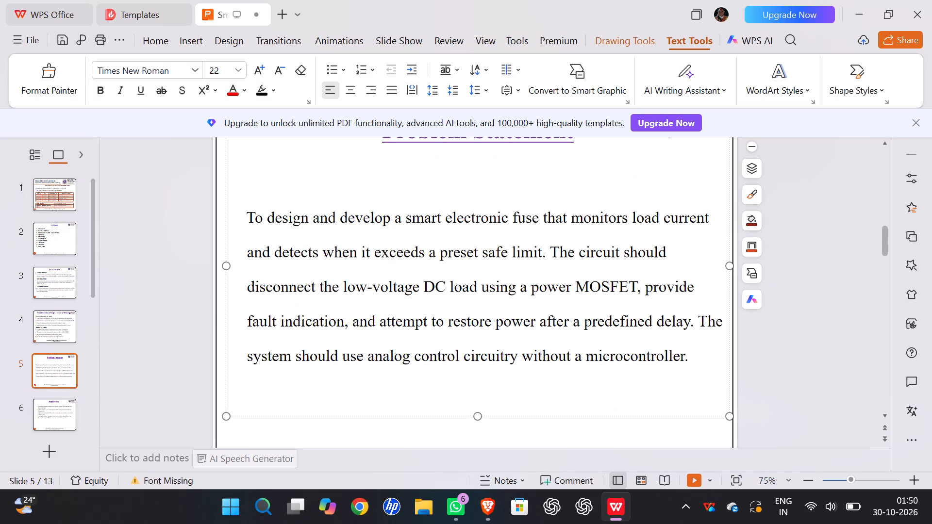
drag(245, 214, 782, 362)
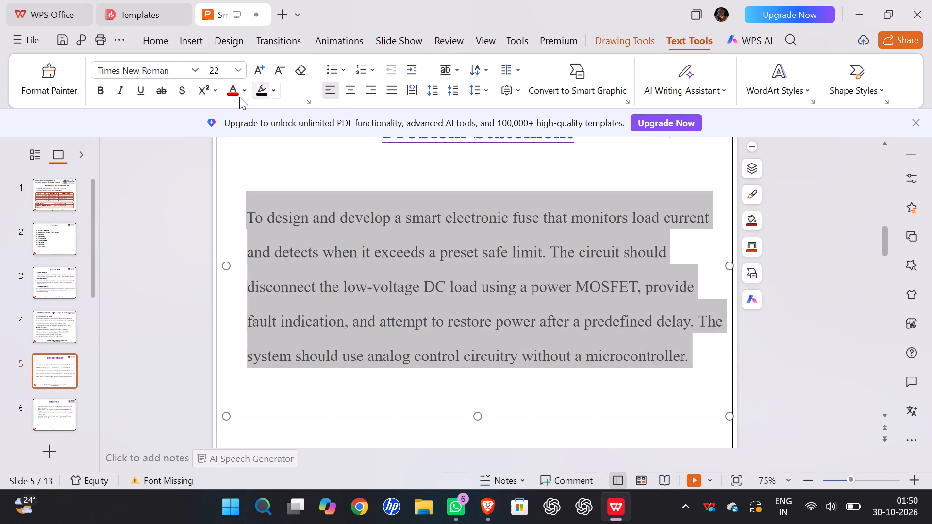
click(182, 307)
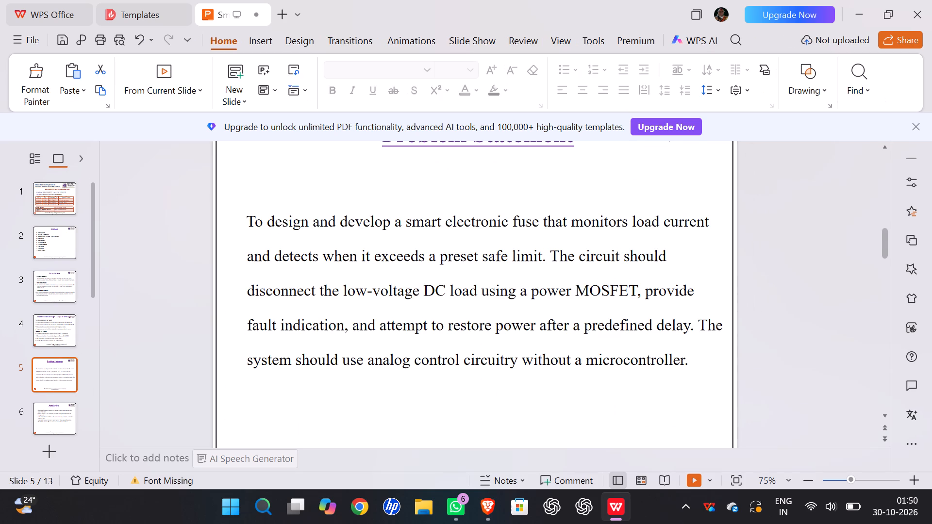
scroll(514, 290, up, 5)
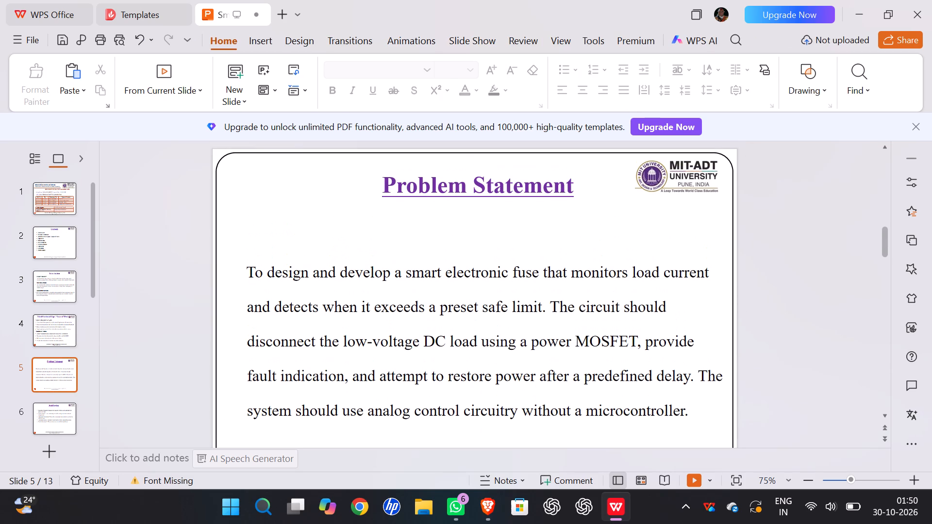
click(403, 284)
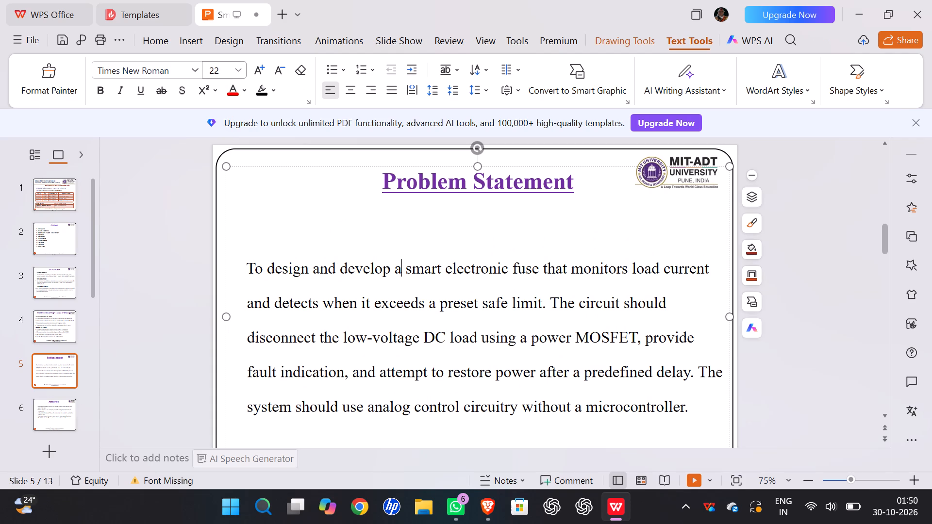
click(220, 73)
key(BackSpace)
text(20)
drag(245, 275, 725, 406)
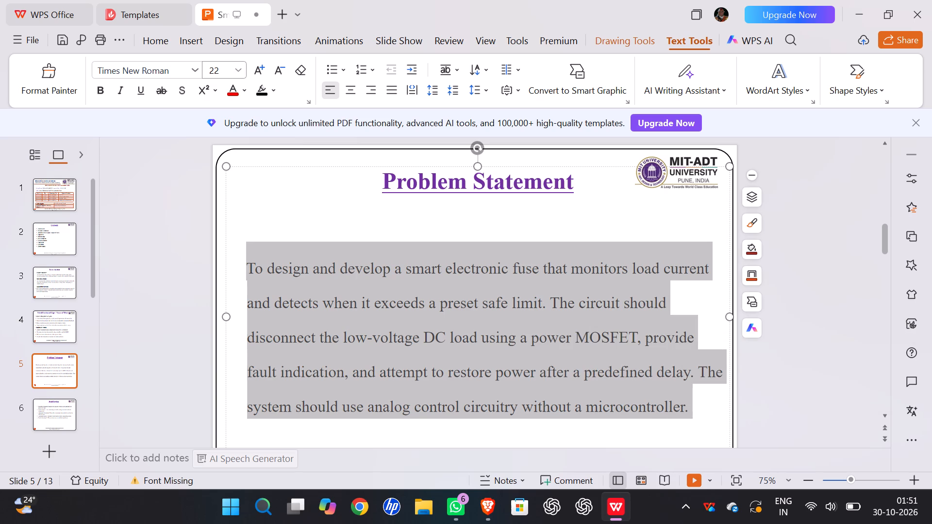
click(221, 66)
key(BackSpace)
text(20)
key(Return)
click(236, 270)
scroll(54, 316, up, 3)
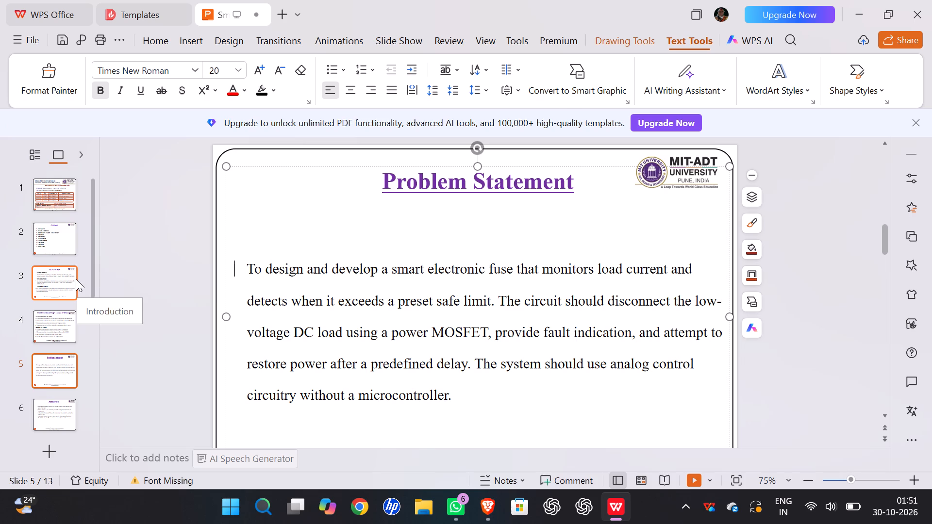
Preview the slide show from the beginning through the Justification slide to check text layout and title placement.
key(F5)
key(Right)
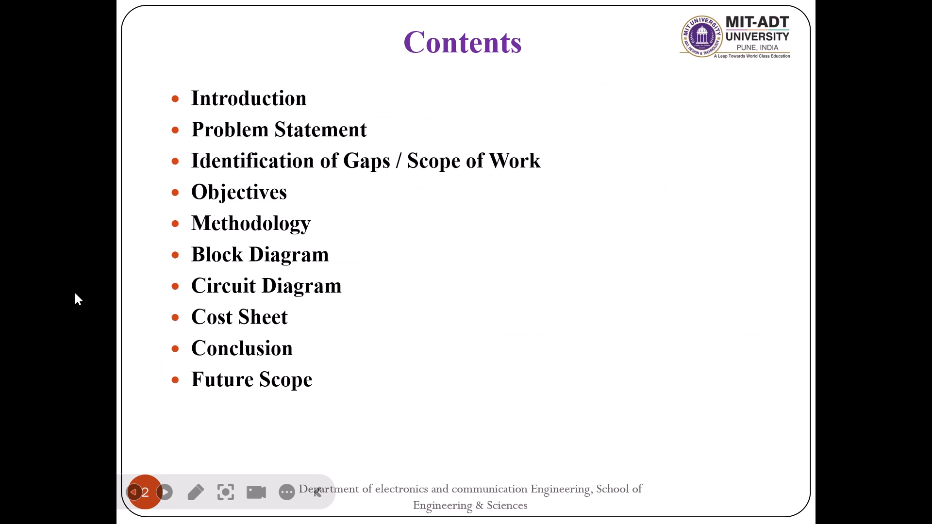
key(Right)
key(Right)
key(Right)
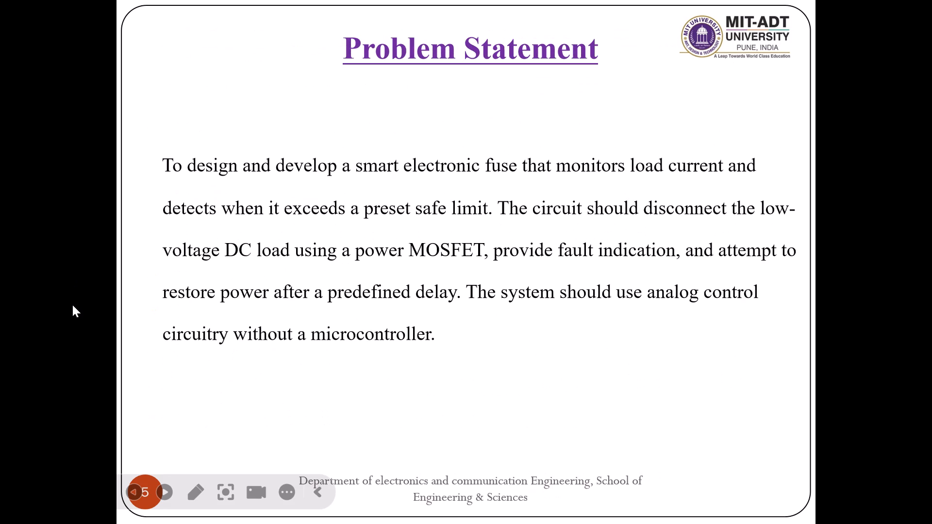
key(Right)
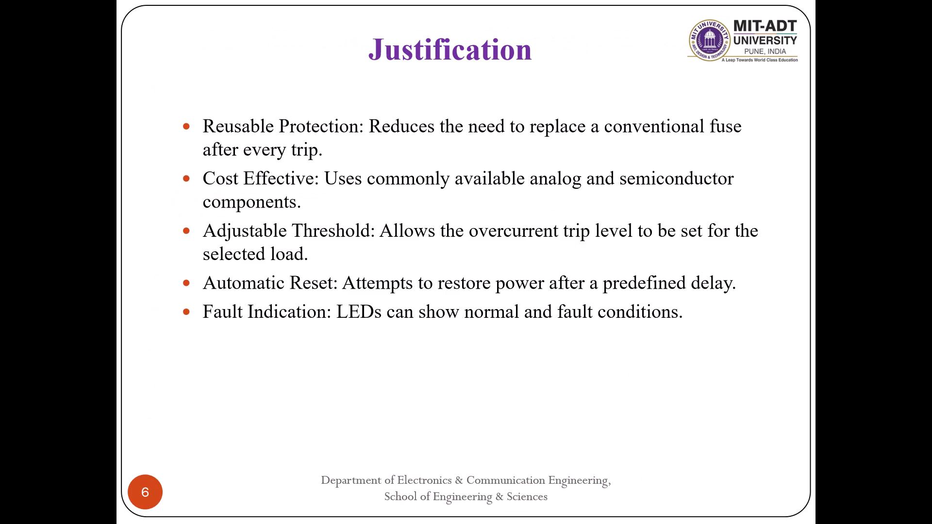
key(Escape)
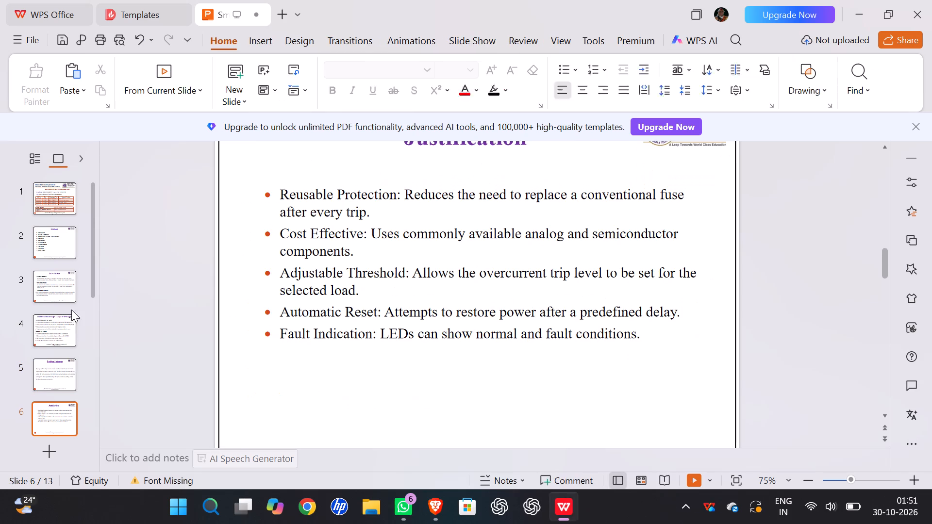
Nudge the bullet text box on the Justification slide slightly downward, away from the title.
scroll(383, 311, up, 3)
click(383, 309)
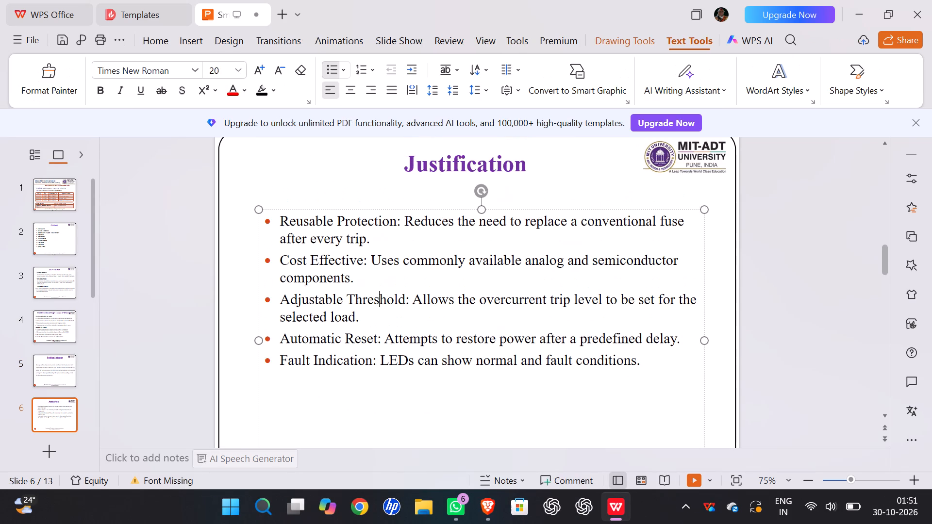
click(432, 210)
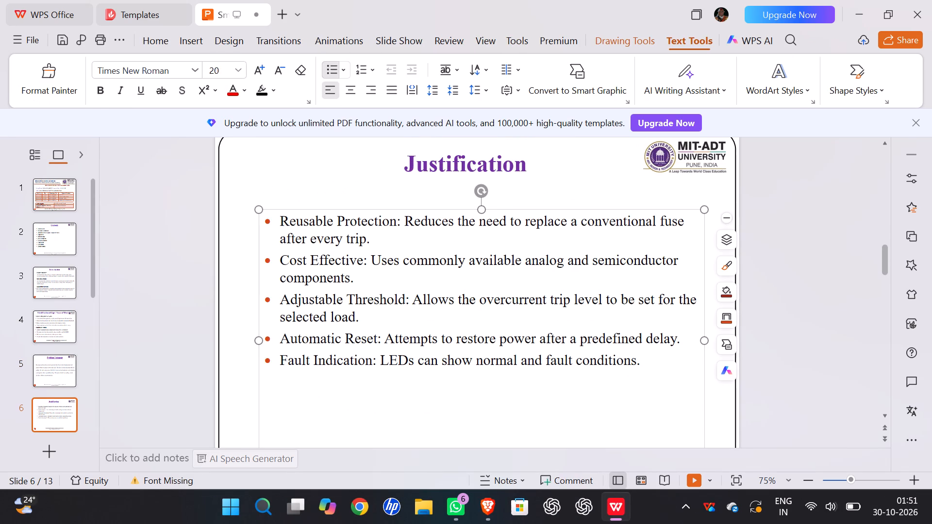
key(Down)
key(Down)
key(Down)
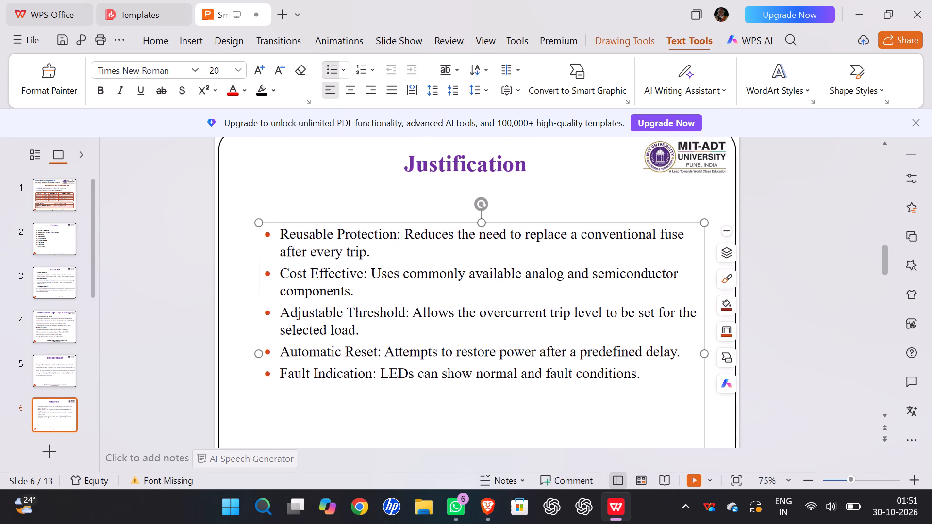
key(Down)
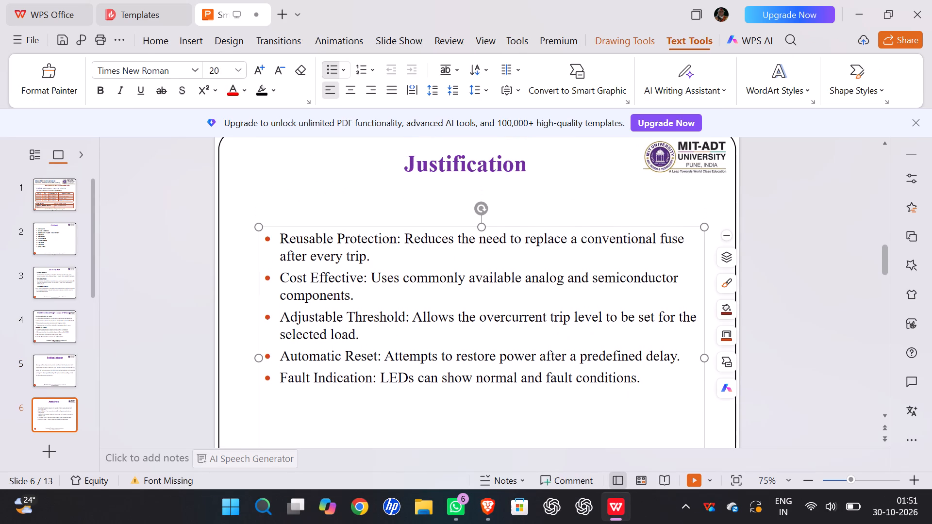
click(159, 361)
Compare the body text size on the Methodology slide with that on the Problem Statement slide.
scroll(60, 423, down, 2)
click(61, 385)
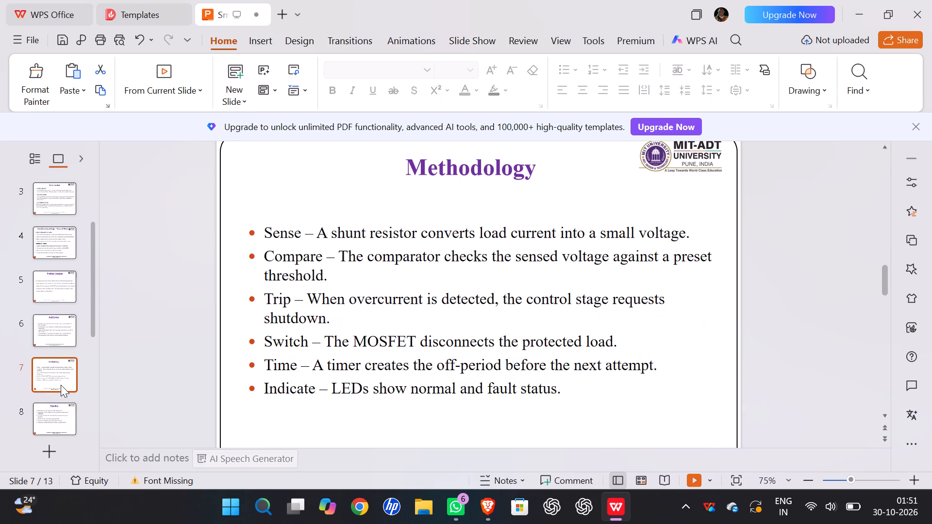
click(359, 322)
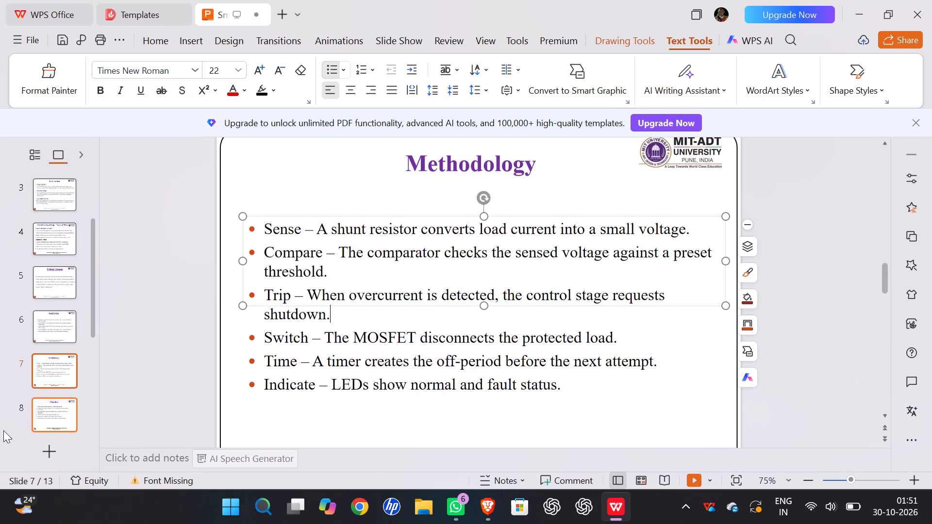
click(38, 281)
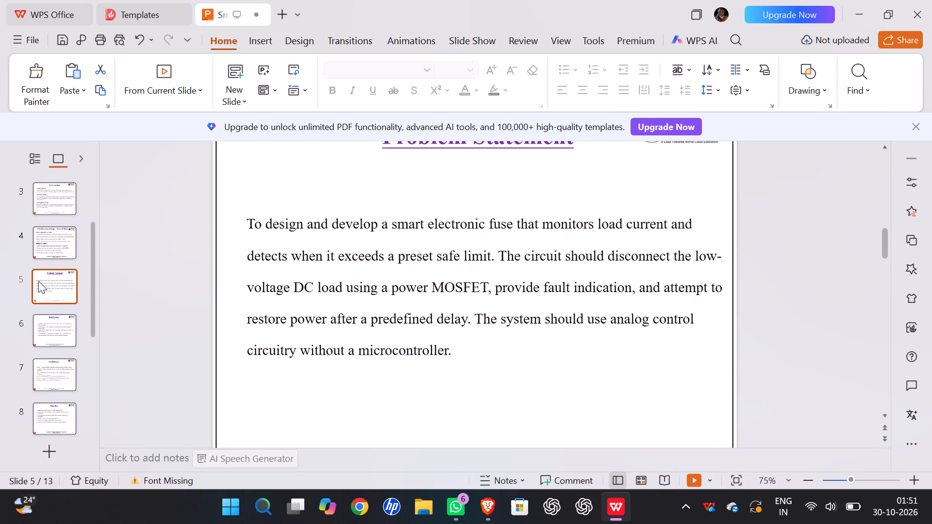
click(326, 297)
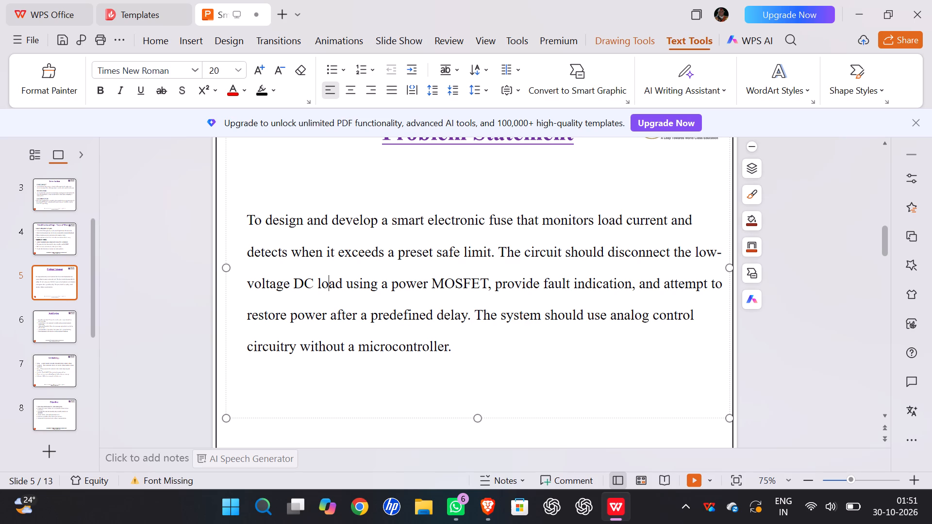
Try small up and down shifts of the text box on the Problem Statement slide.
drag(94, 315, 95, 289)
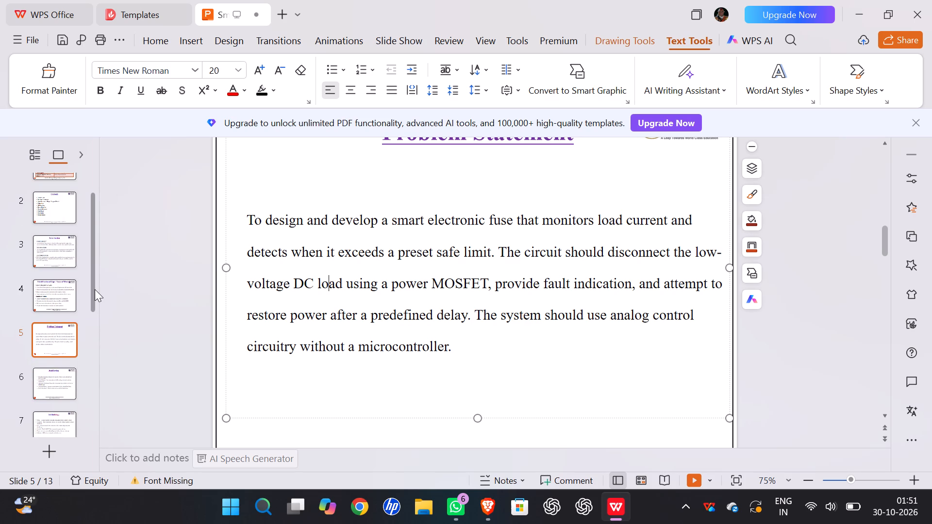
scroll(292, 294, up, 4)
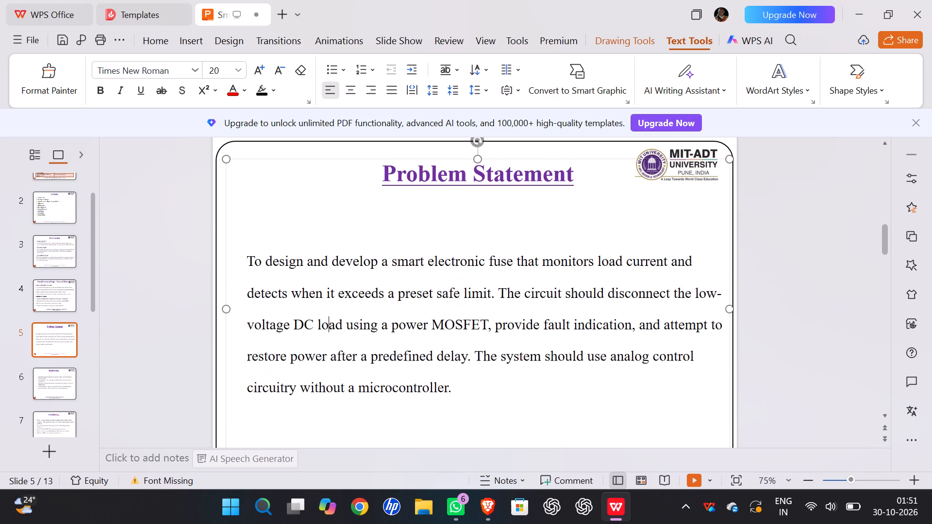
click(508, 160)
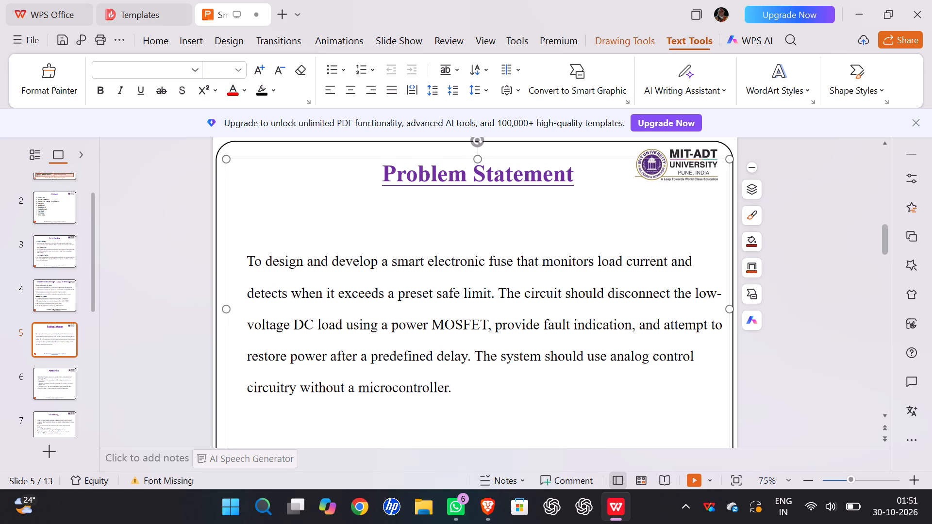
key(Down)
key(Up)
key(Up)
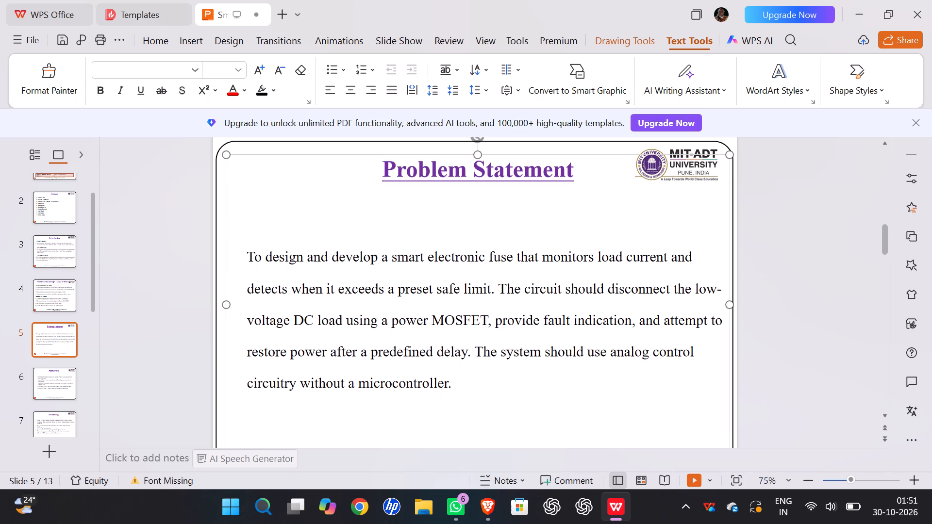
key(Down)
Compare the Problem Statement title's formatting with the Justification and Introduction slides.
click(467, 164)
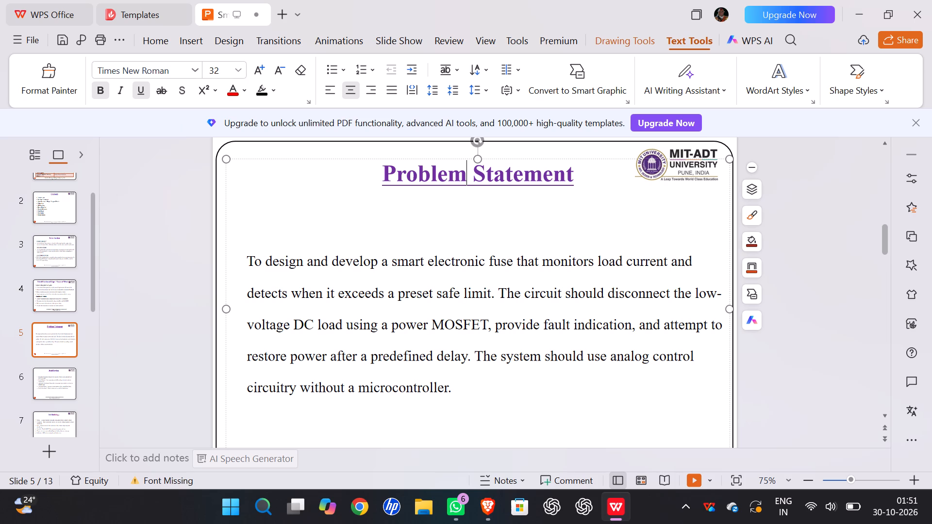
click(57, 405)
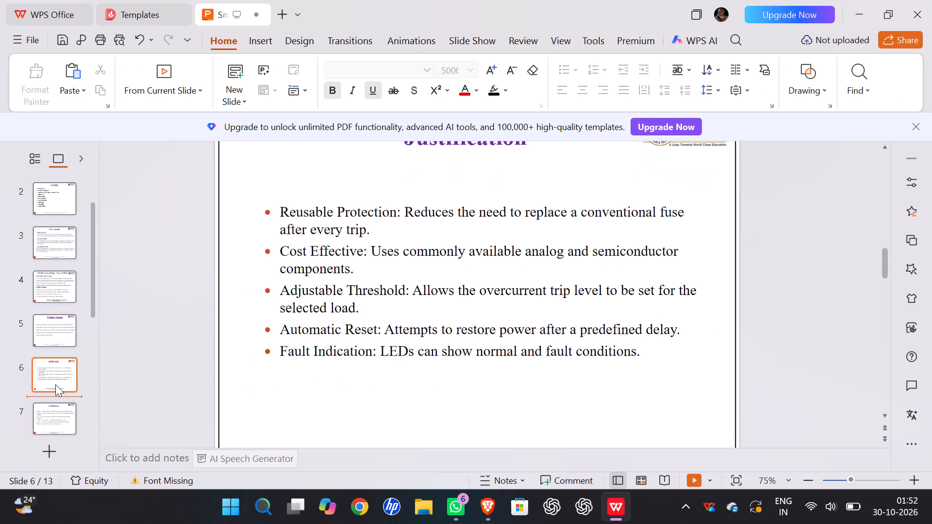
click(55, 384)
click(66, 364)
scroll(66, 363, up, 4)
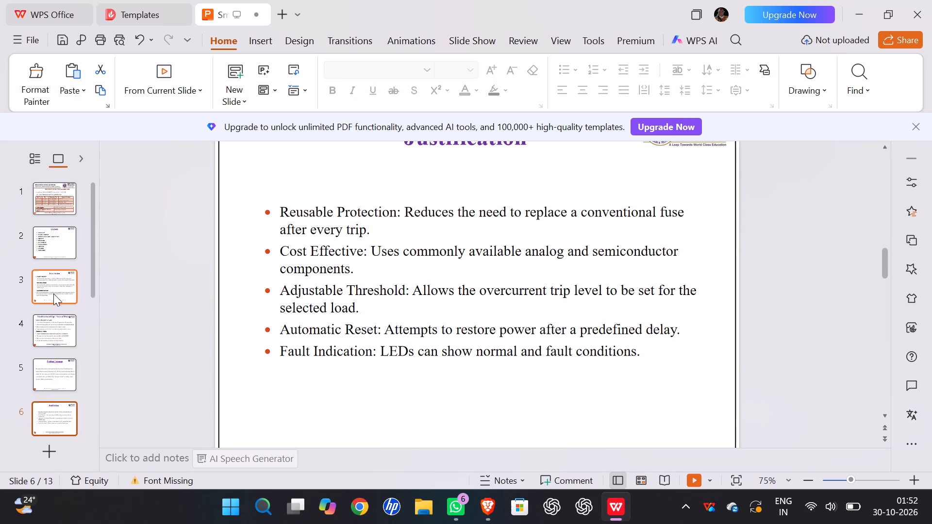
click(57, 280)
scroll(56, 332, up, 4)
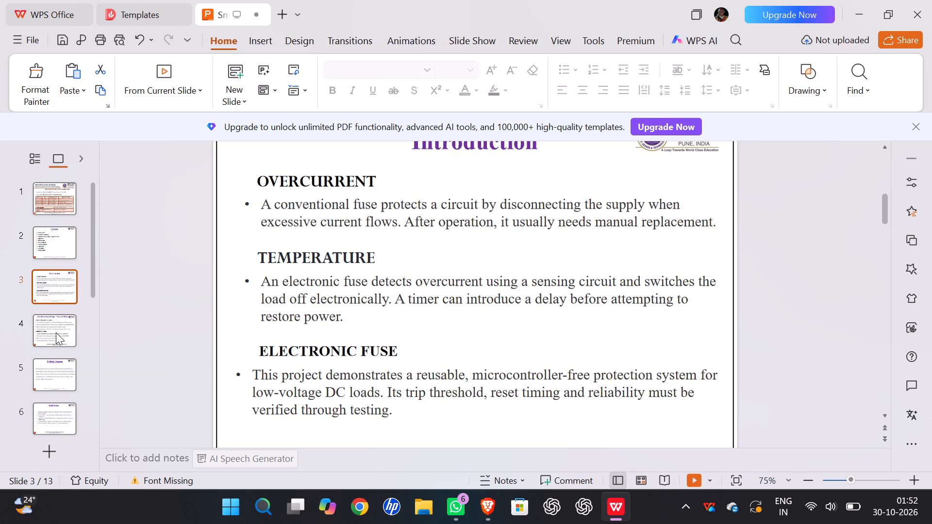
Remove the underline from both words of the Problem Statement slide's title.
click(58, 364)
scroll(509, 240, up, 5)
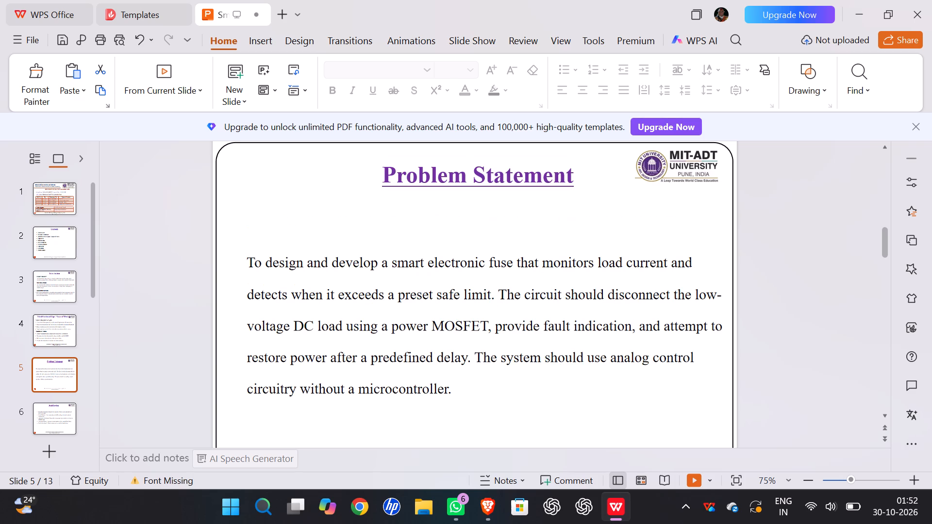
click(512, 196)
triple_click(457, 181)
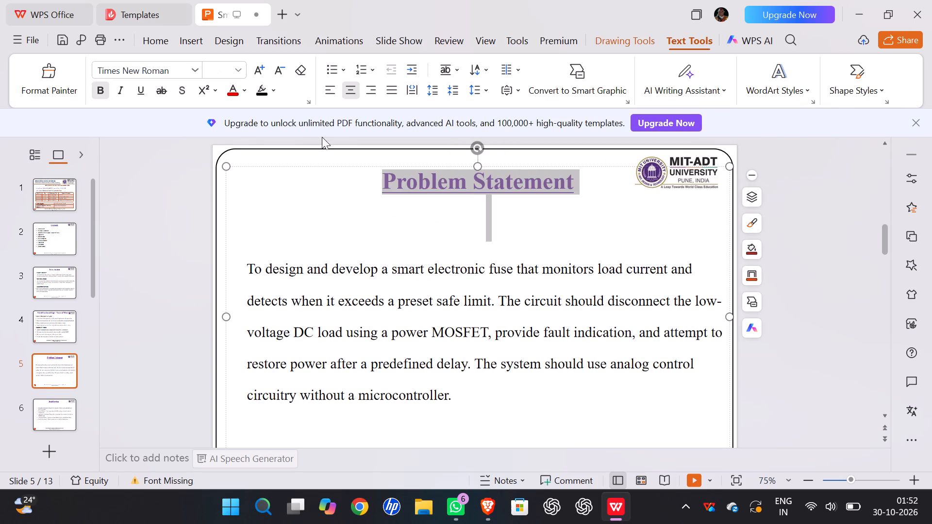
click(507, 195)
double_click(514, 183)
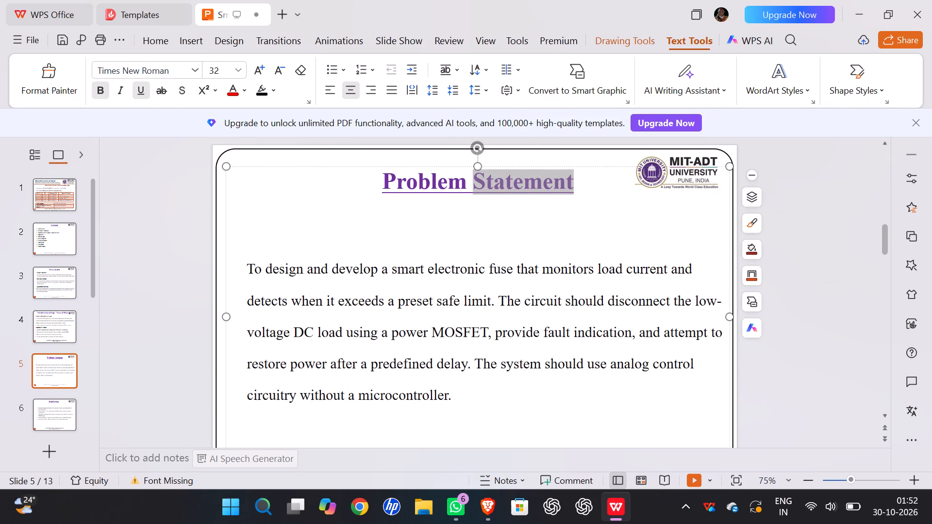
triple_click(449, 184)
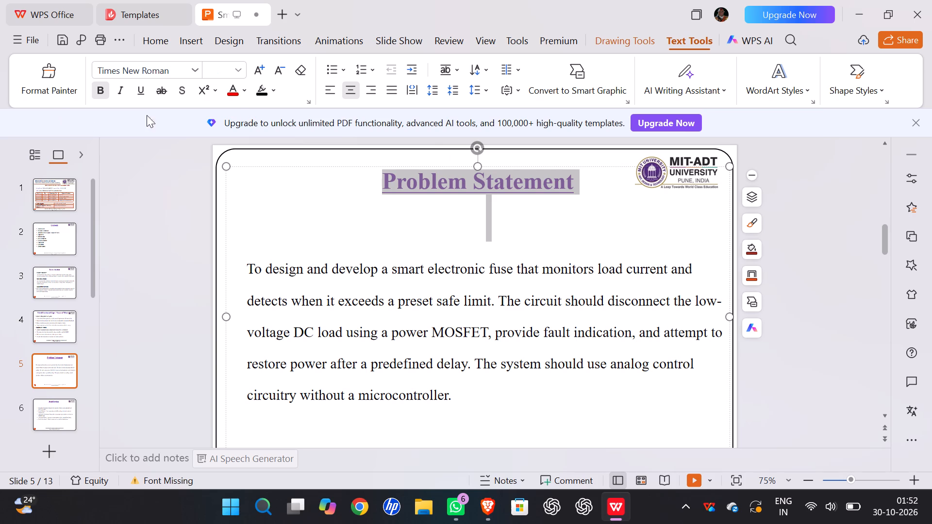
click(526, 175)
double_click(526, 186)
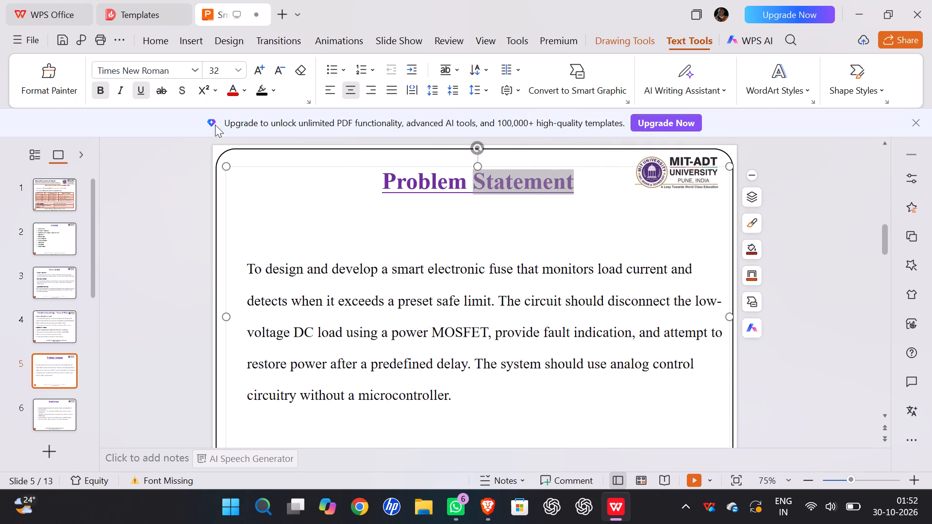
click(143, 86)
click(468, 185)
click(464, 184)
drag(464, 184, 458, 184)
click(144, 88)
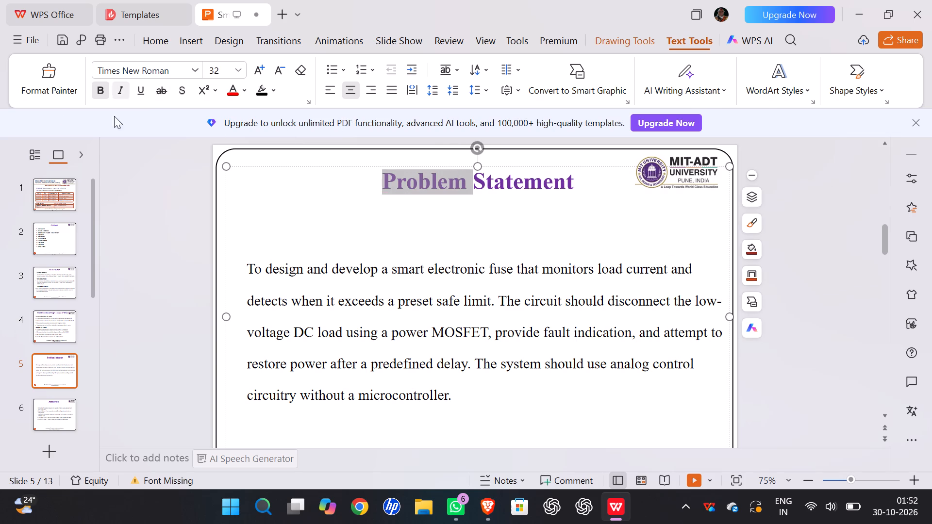
Look through the Contents, title, Conclusion and Thank You slides to check their layout.
click(57, 227)
scroll(55, 243, up, 7)
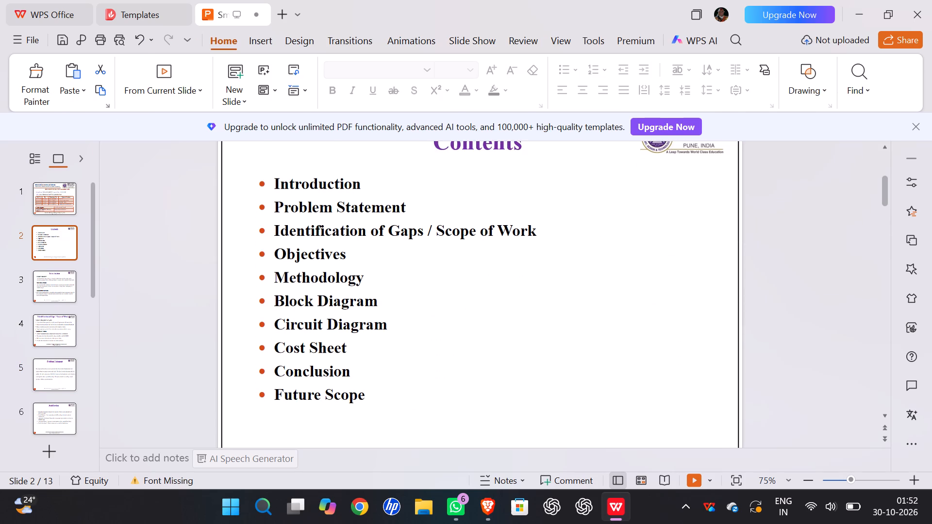
scroll(571, 245, up, 4)
click(44, 196)
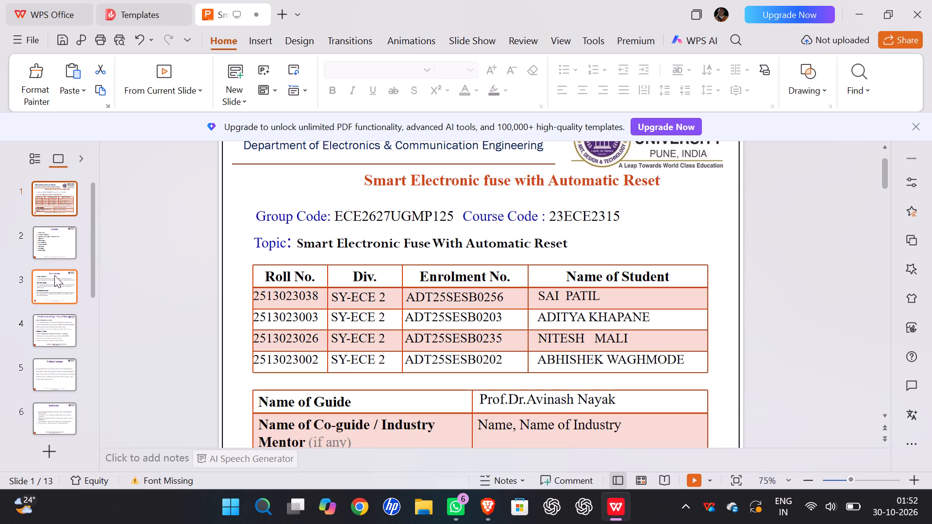
scroll(40, 282, down, 7)
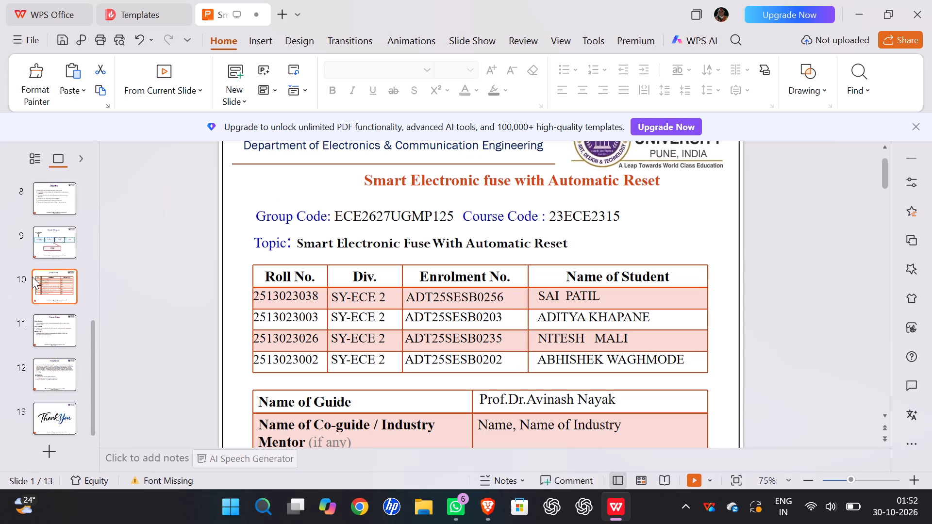
click(32, 277)
click(64, 330)
scroll(119, 340, down, 6)
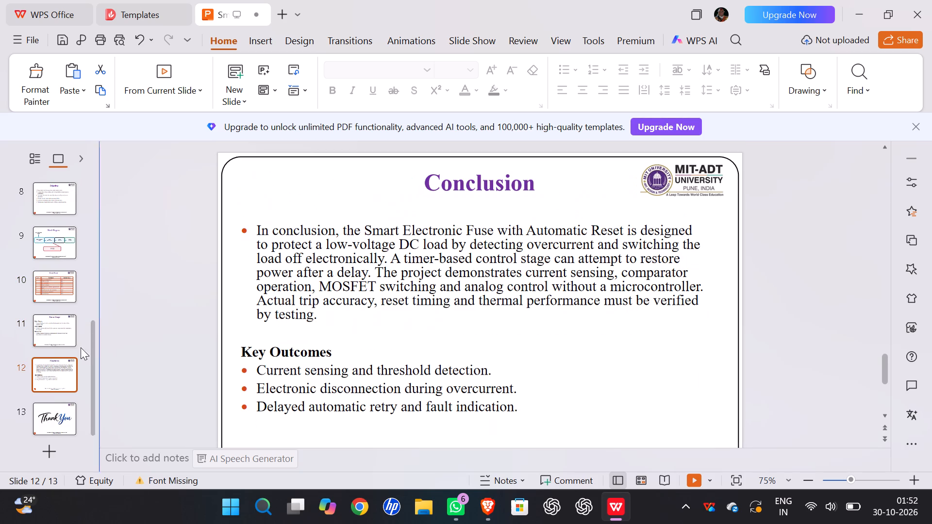
scroll(50, 337, down, 5)
click(55, 365)
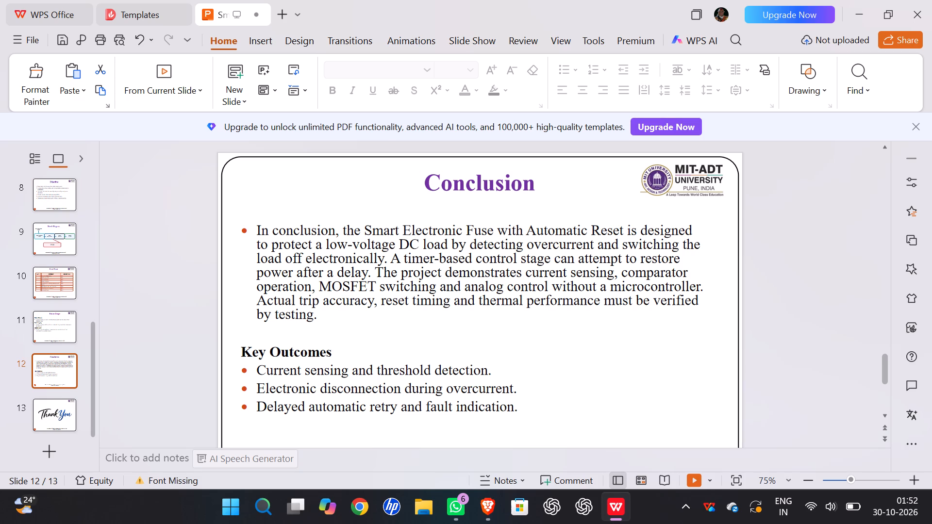
click(83, 404)
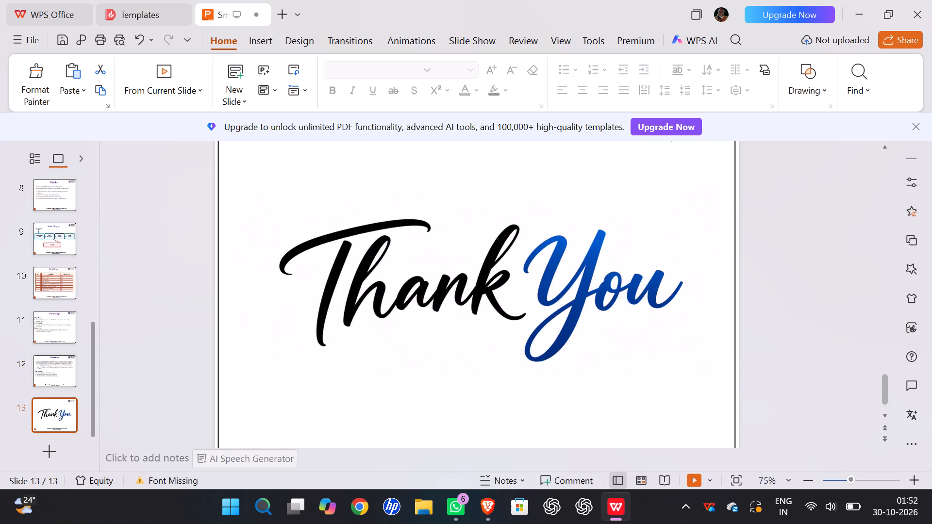
Play the slide show from the first slide through to the Objectives slide to check formatting and text placement.
key(F5)
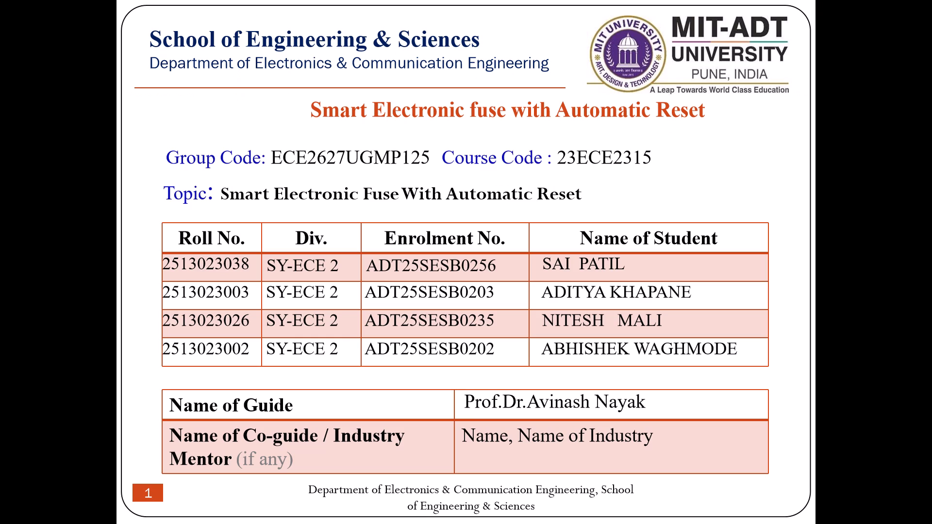
key(Right)
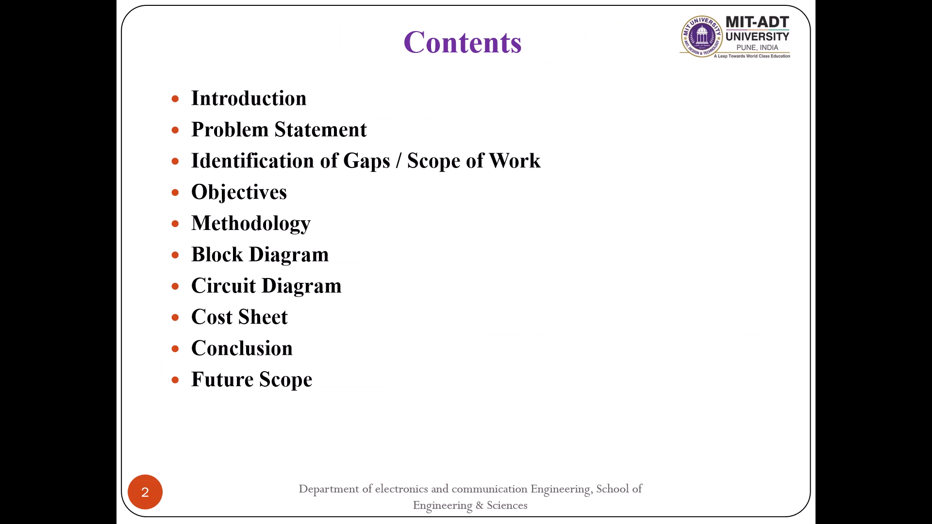
key(Right)
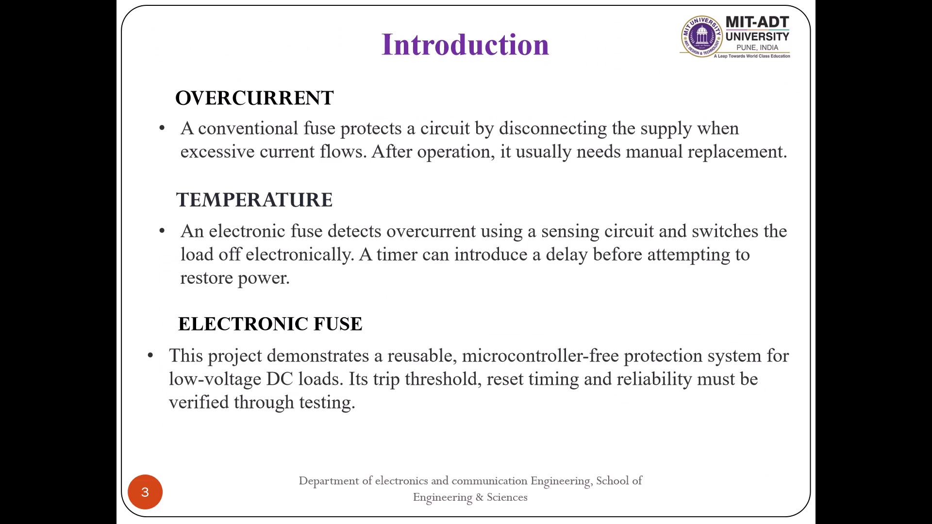
key(Right)
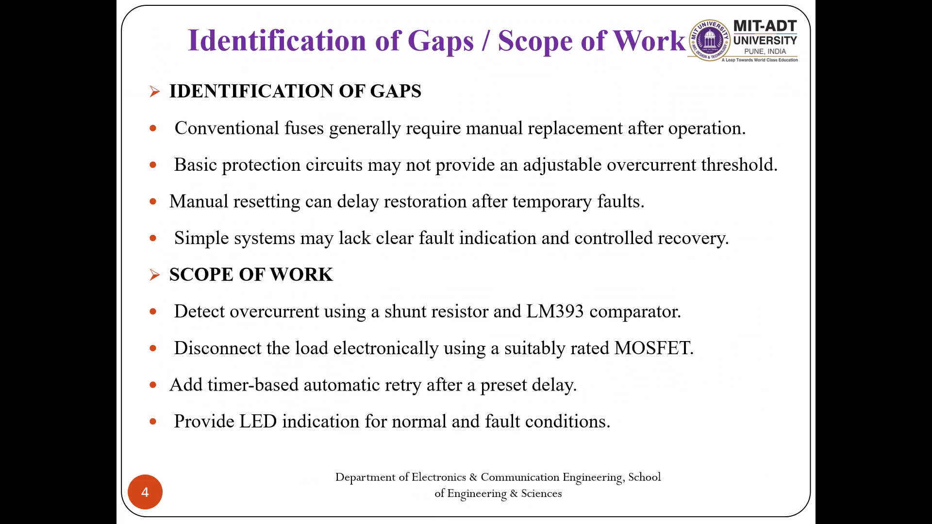
key(Right)
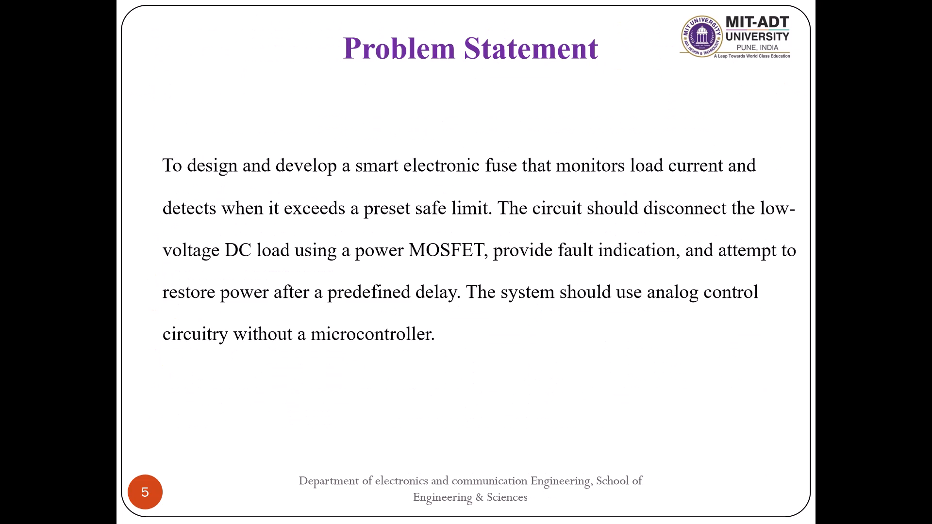
key(Right)
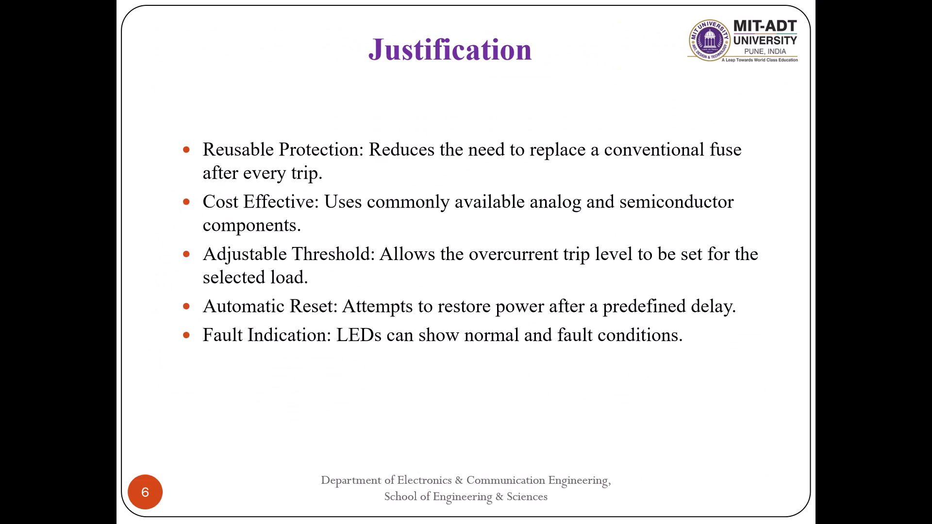
key(Right)
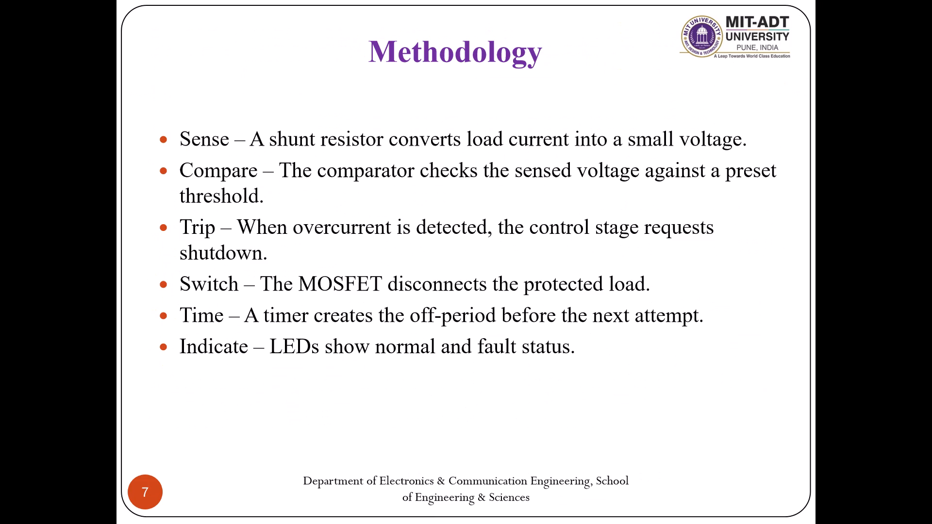
key(Right)
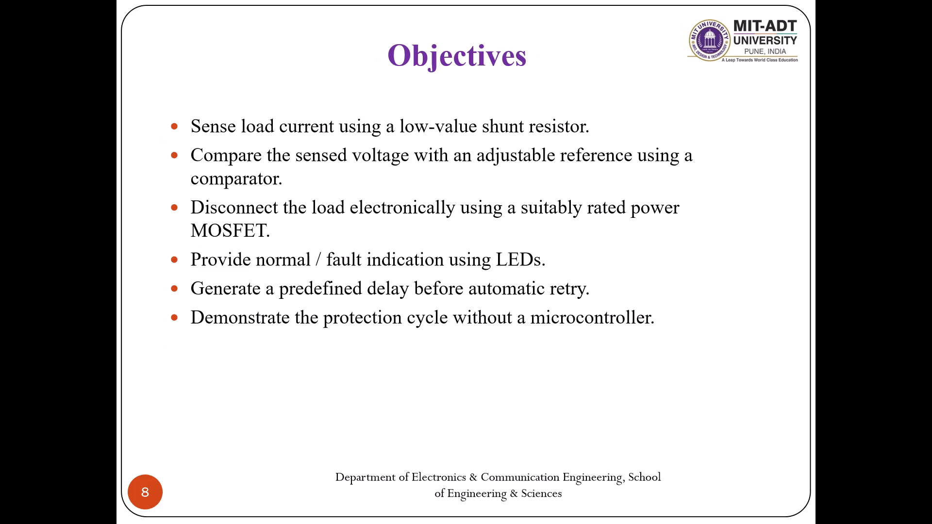
key(Escape)
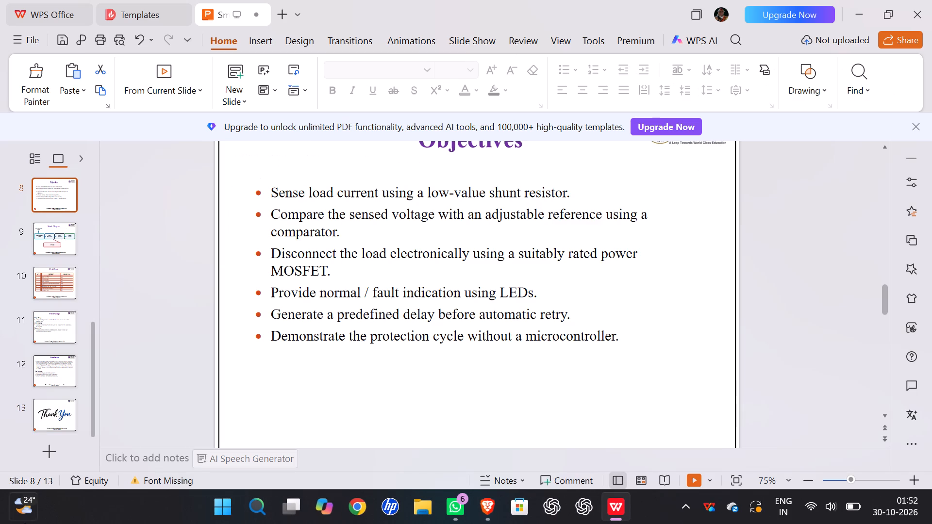
Nudge the bullet text box on the Objectives slide slightly downward, away from the title.
click(55, 317)
scroll(104, 300, up, 4)
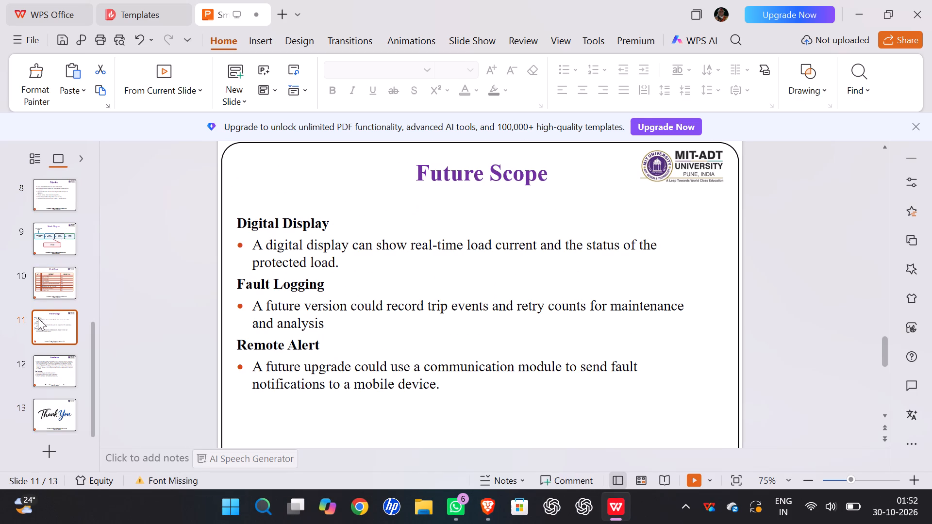
click(53, 382)
click(59, 320)
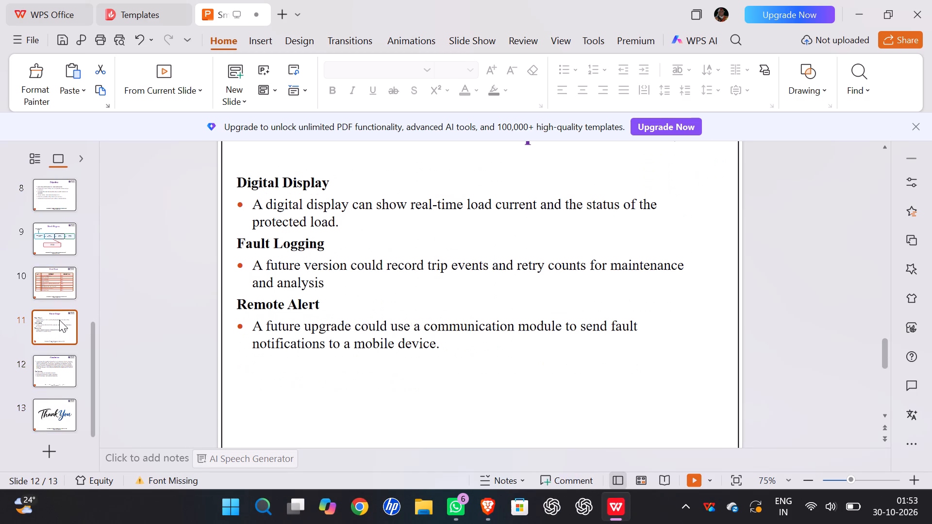
click(55, 291)
scroll(55, 290, up, 3)
click(59, 294)
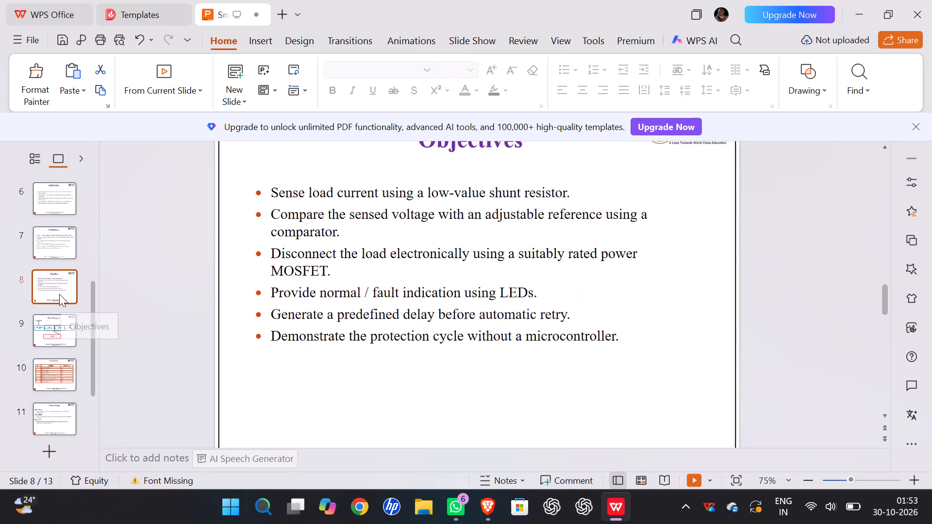
click(297, 226)
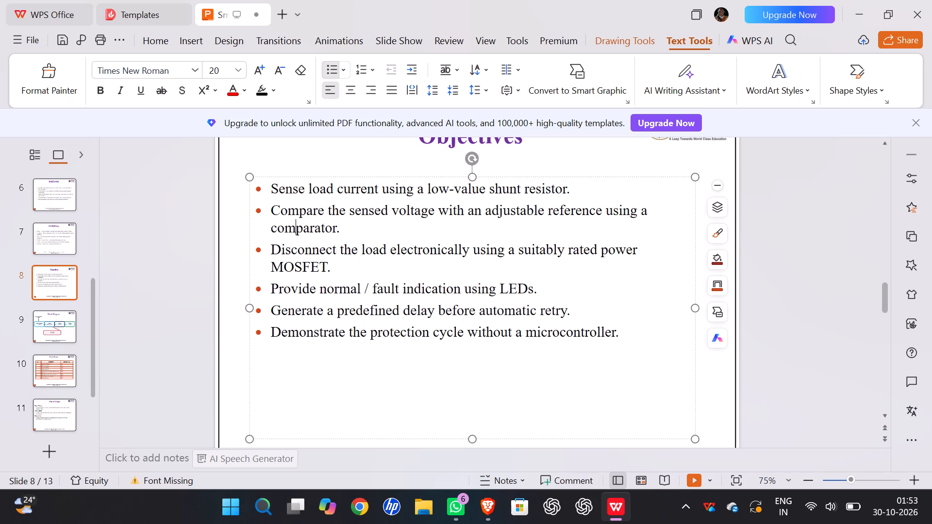
click(551, 174)
key(Down)
key(Down)
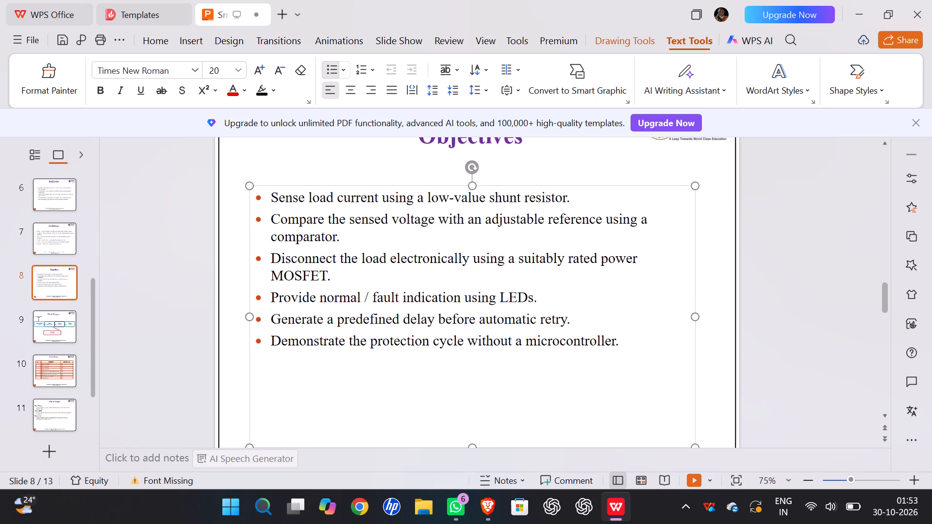
click(160, 380)
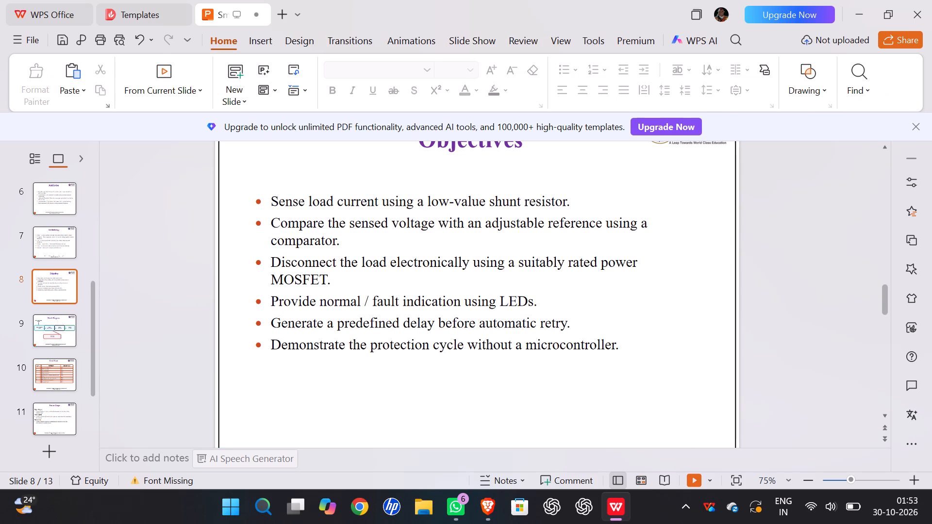
Play the slide show from the Objectives slide and compare its text size and position with the Methodology slide.
click(69, 294)
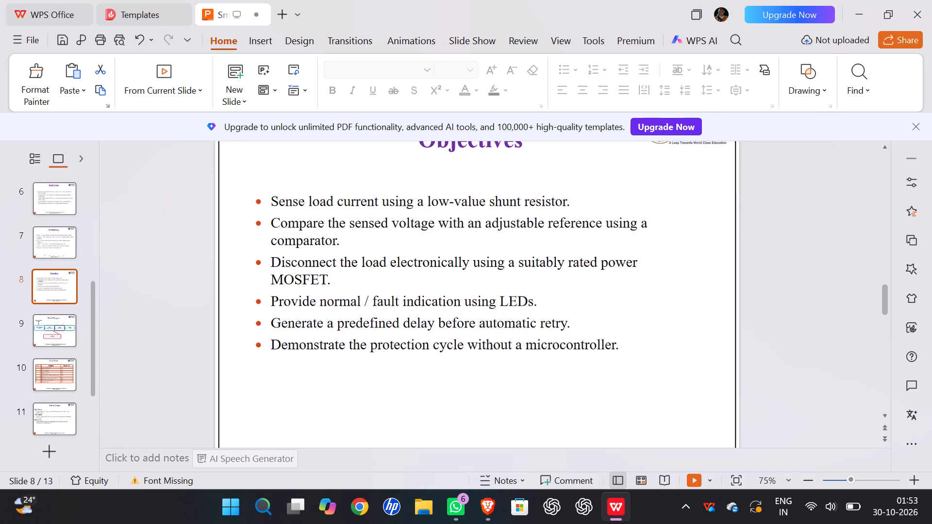
click(693, 478)
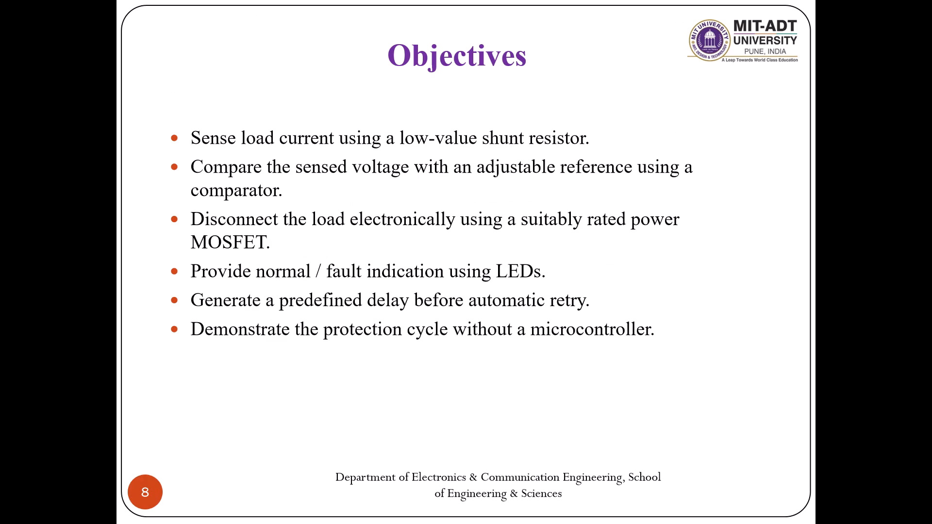
key(Left)
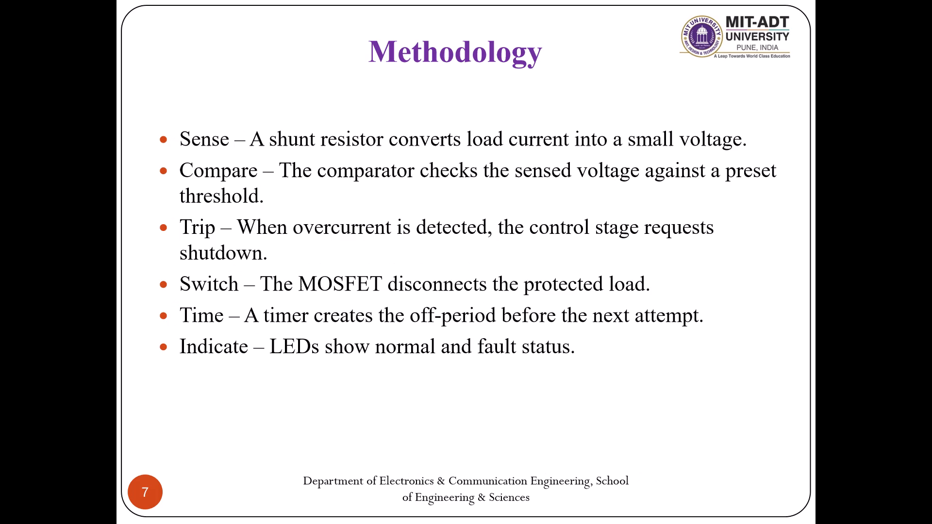
key(Right)
key(Left)
key(Right)
key(Left)
key(Escape)
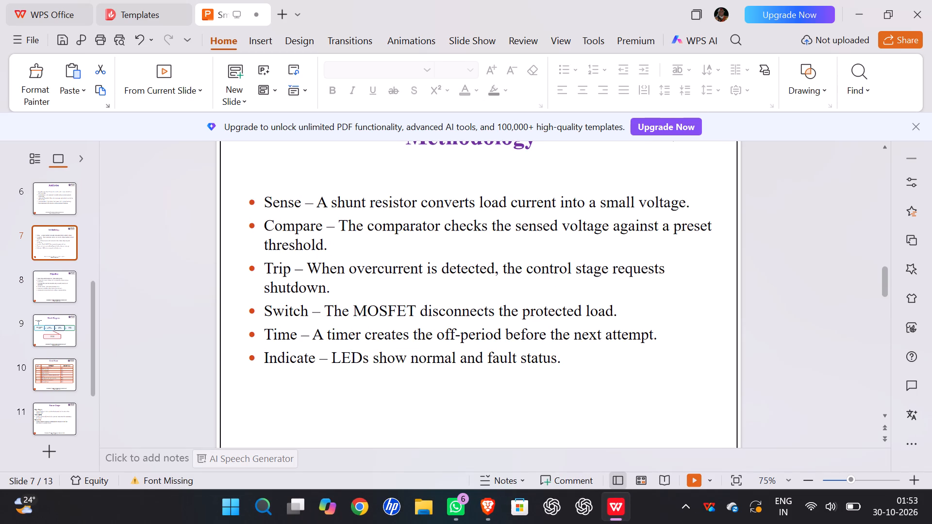
Set the font size of all the bullet text on the Methodology slide to 20.
scroll(401, 344, up, 2)
click(273, 262)
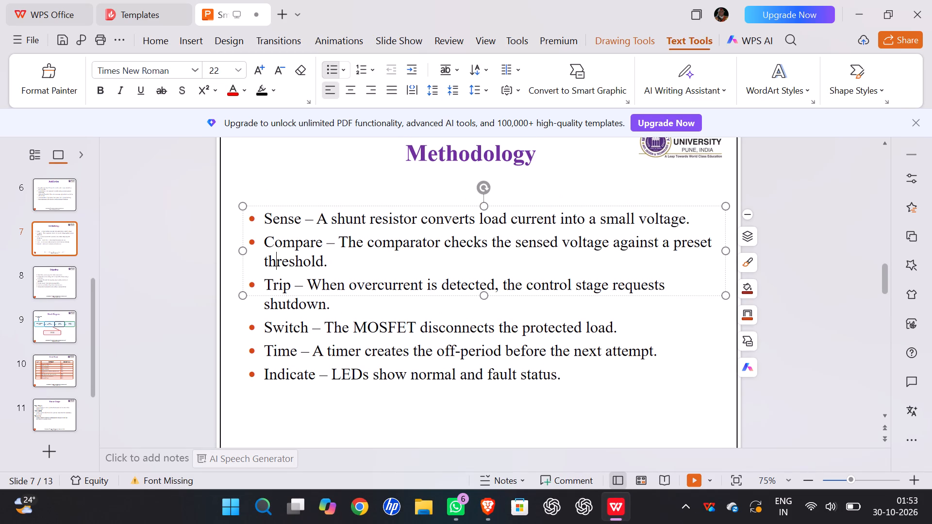
drag(262, 213, 564, 392)
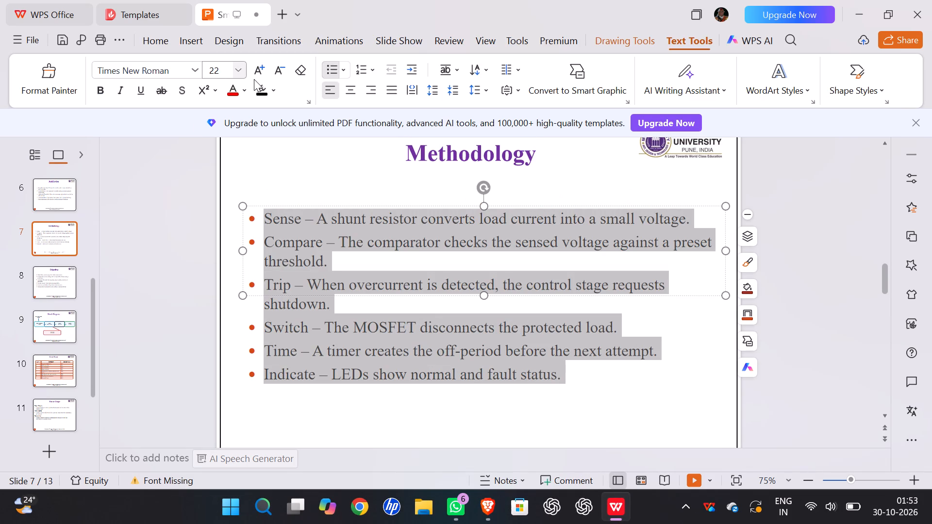
click(229, 73)
key(BackSpace)
key(BackSpace)
text(20)
key(Return)
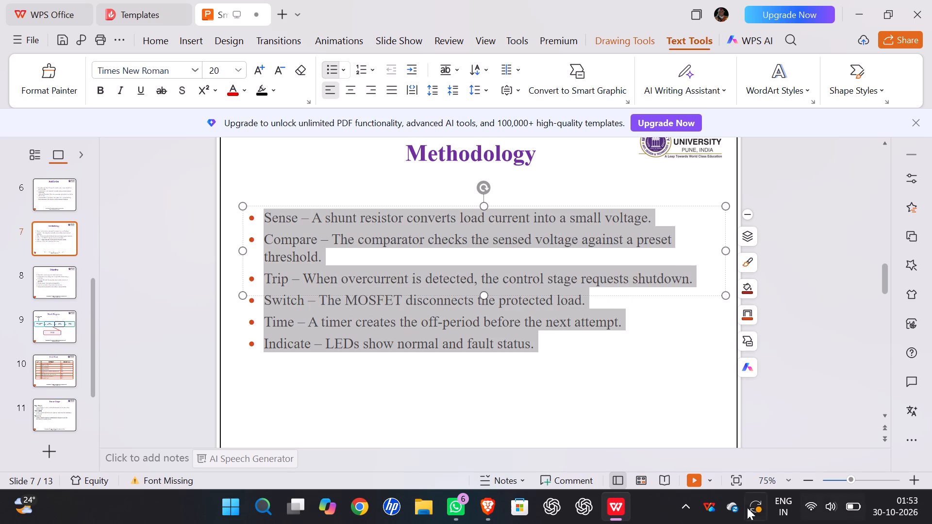
Play the slide show from the Methodology slide and compare its text size and position with the Justification and Objectives slides.
click(691, 478)
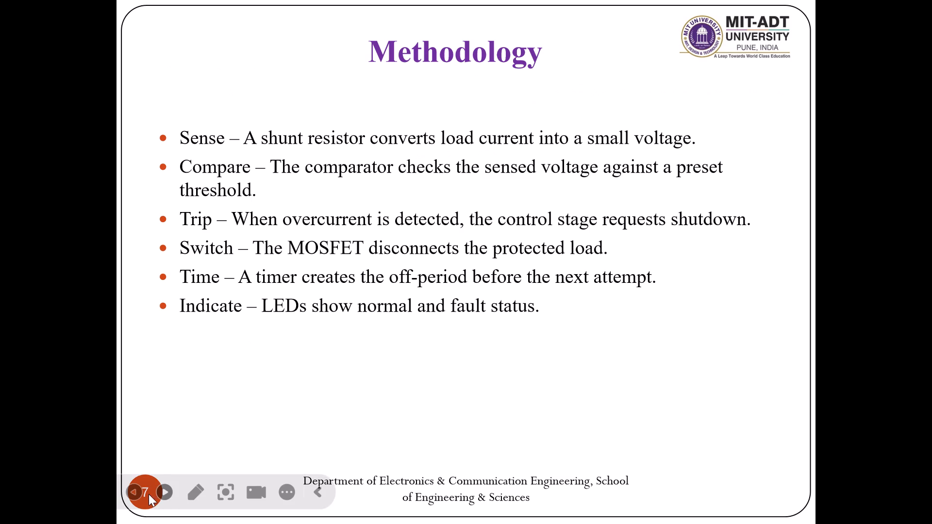
click(133, 494)
key(Left)
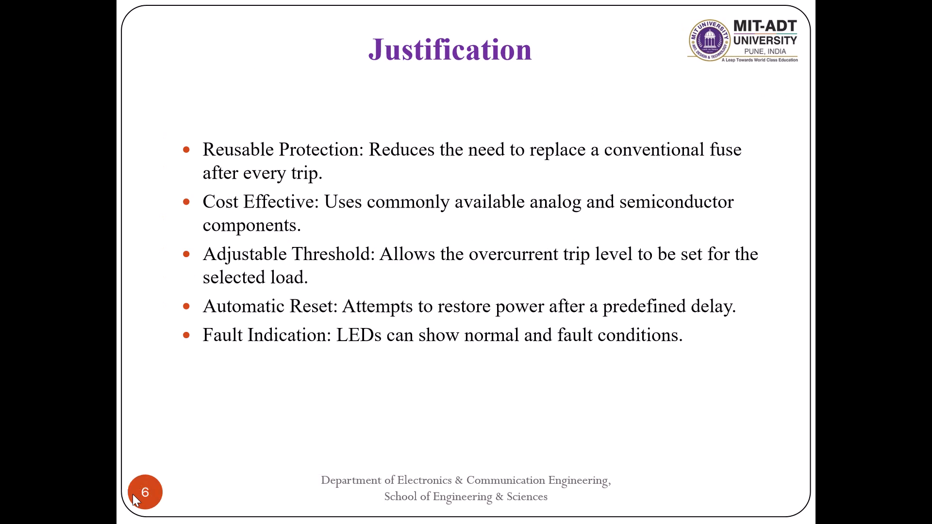
key(Right)
key(Right)
key(Right)
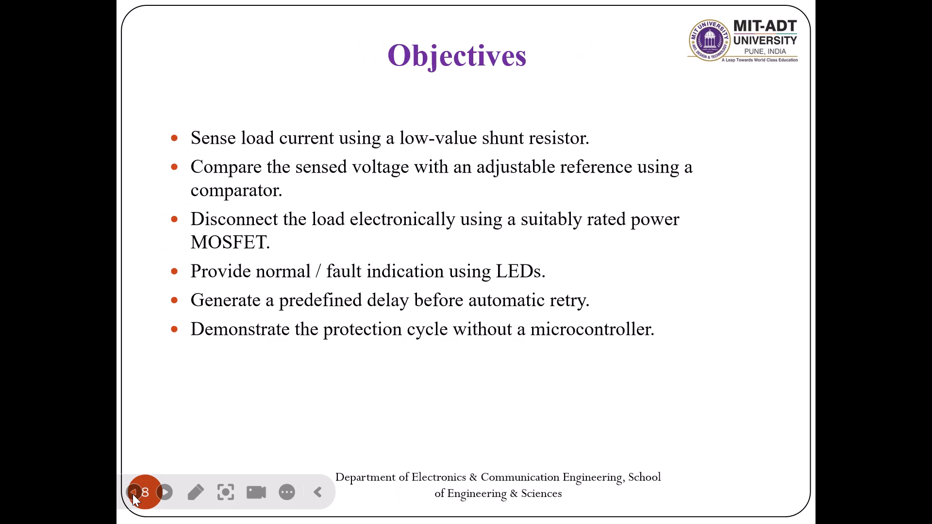
key(Left)
key(Right)
key(Right)
key(Left)
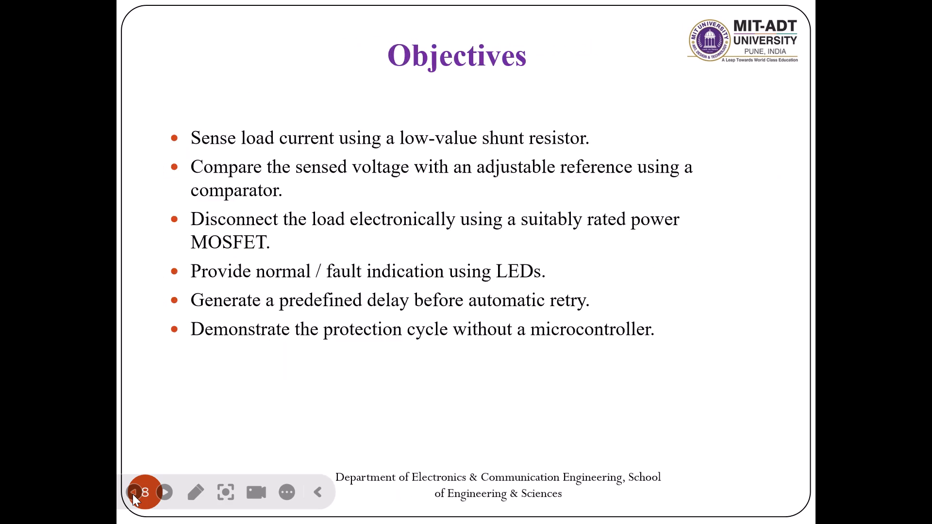
Check the text size and title formatting on the Problem Statement, Identification of Gaps / Scope of Work and earlier slides in the slide show.
key(Left)
key(Left)
key(Left)
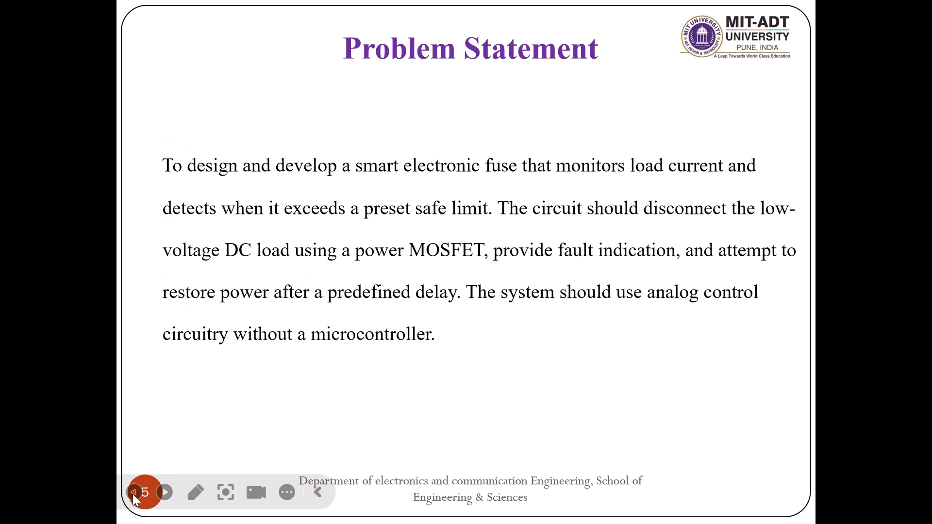
key(Left)
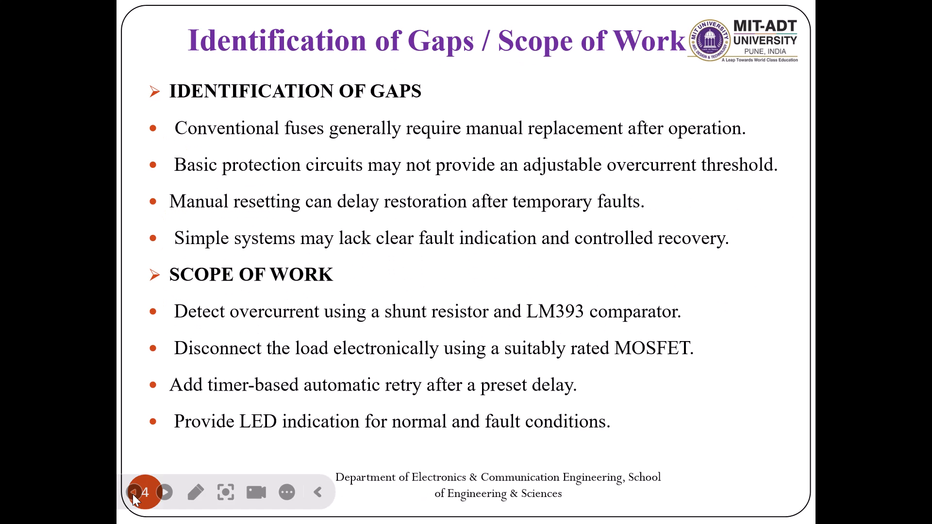
key(Left)
key(Right)
key(Left)
key(Left)
key(Left)
key(Right)
key(Right)
key(Right)
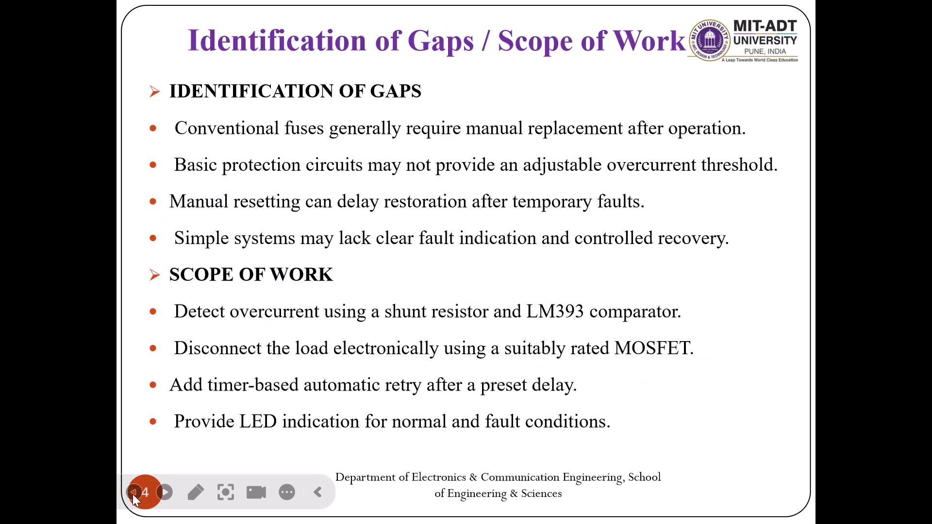
Play the slide show forward through the Cost Sheet to the Thank You slide to check the remaining layouts.
key(Right)
key(Right)
key(Right)
key(Right)
key(Right)
key(Right)
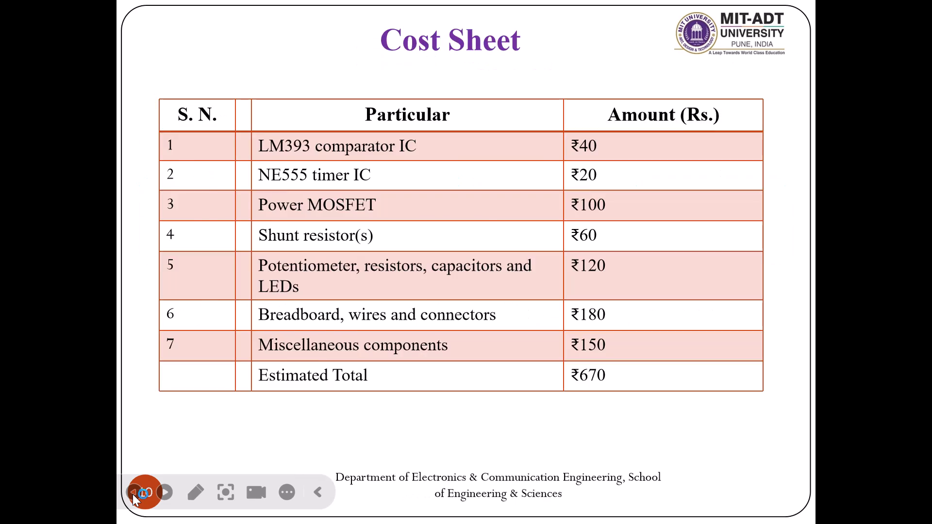
key(Right)
key(Right)
key(Right)
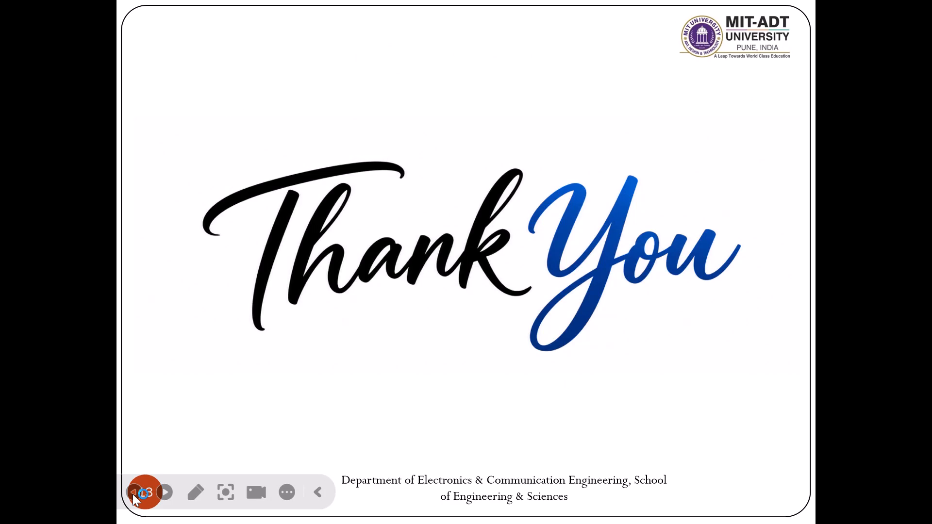
Page back through the whole slide show to the title slide, check its layout and the Contents slide, and exit the show.
key(Left)
key(Left)
key(Left)
key(Left)
key(Left)
key(Left)
key(Left)
key(Left)
key(Left)
key(Left)
key(Left)
key(Left)
key(Left)
key(Left)
key(Left)
key(Left)
key(Left)
key(Left)
key(Left)
key(Left)
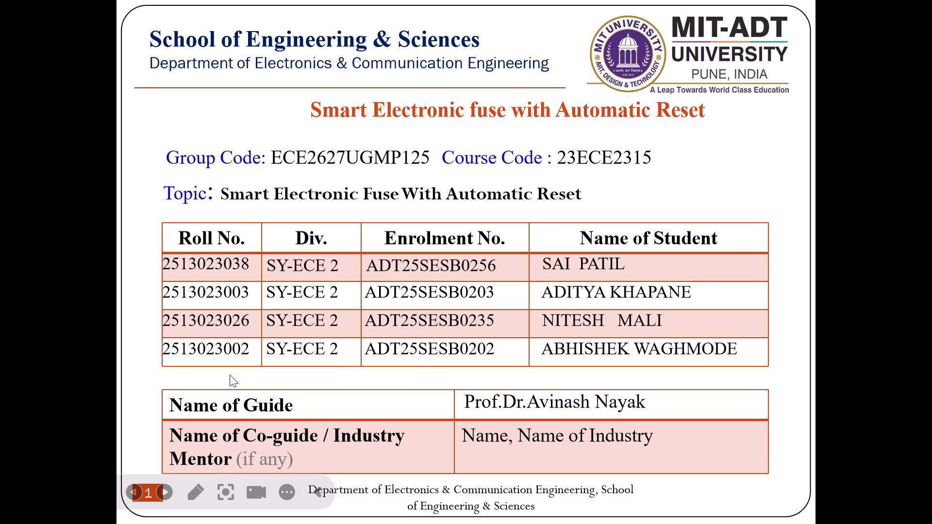
click(524, 113)
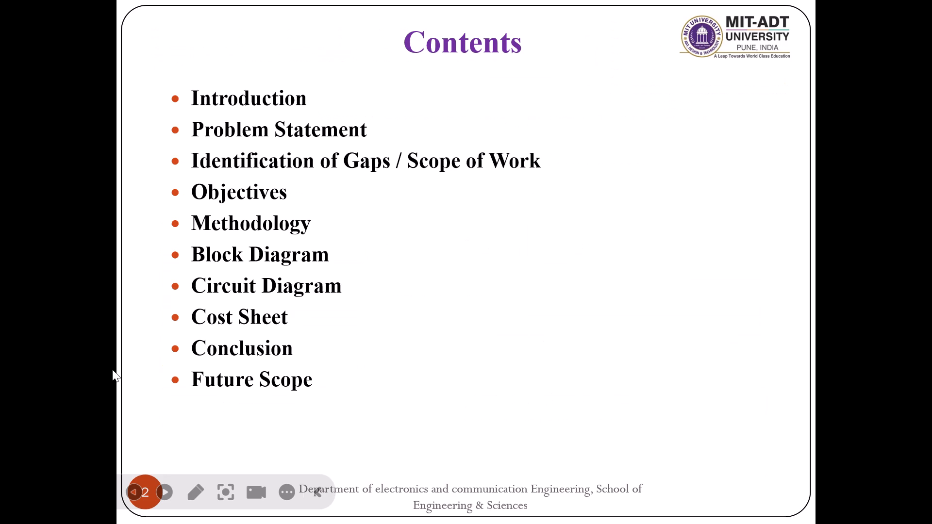
key(Escape)
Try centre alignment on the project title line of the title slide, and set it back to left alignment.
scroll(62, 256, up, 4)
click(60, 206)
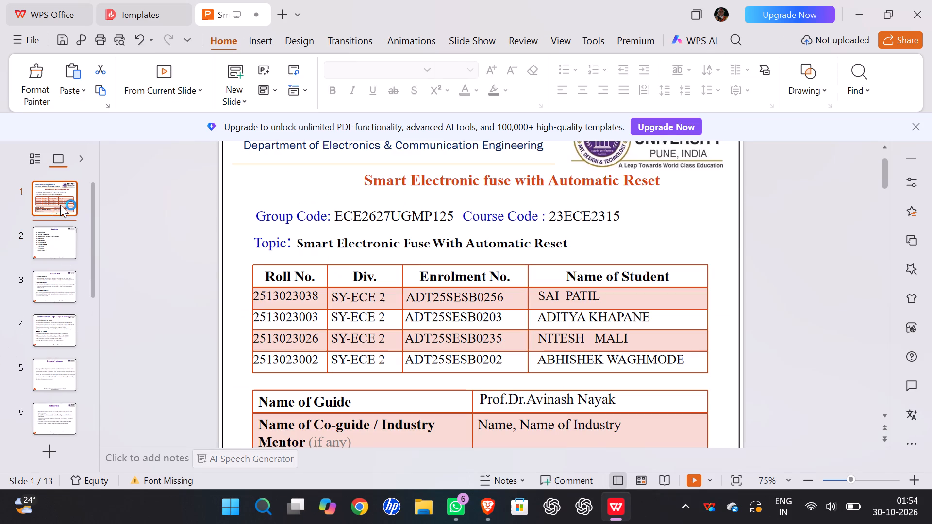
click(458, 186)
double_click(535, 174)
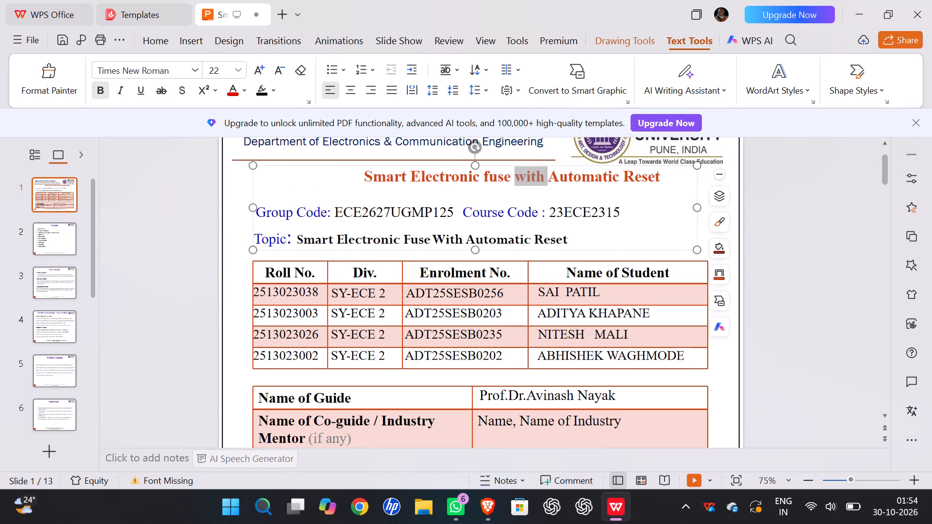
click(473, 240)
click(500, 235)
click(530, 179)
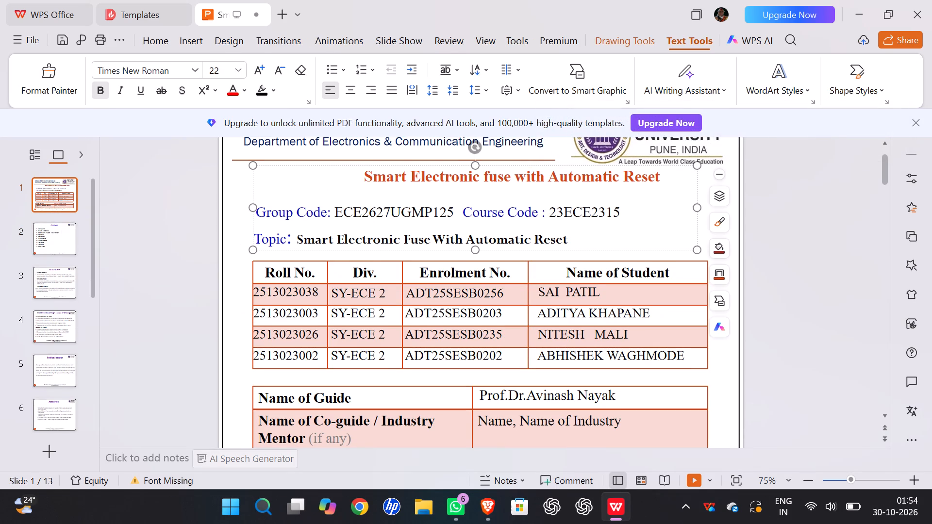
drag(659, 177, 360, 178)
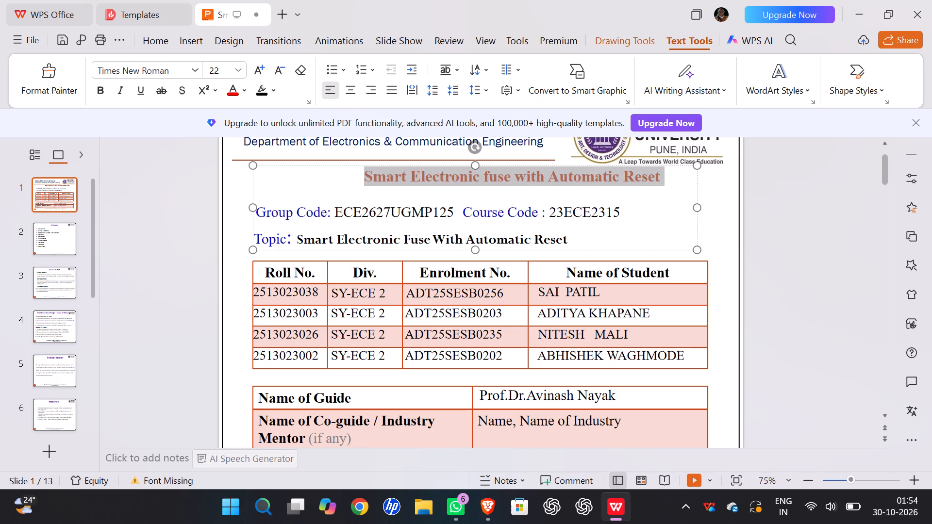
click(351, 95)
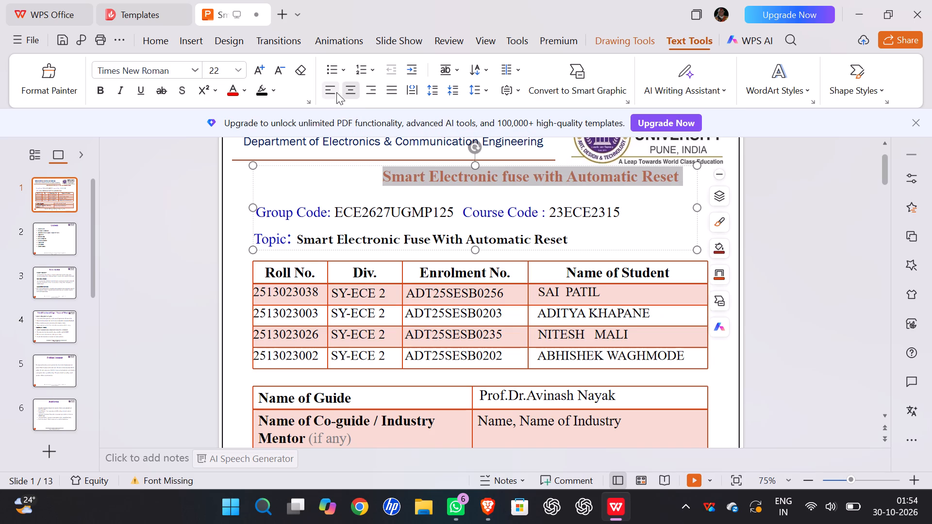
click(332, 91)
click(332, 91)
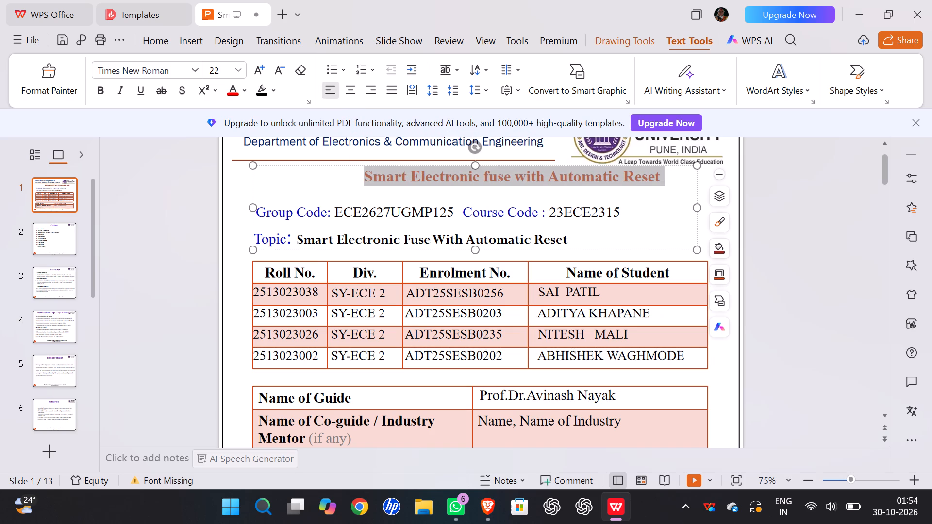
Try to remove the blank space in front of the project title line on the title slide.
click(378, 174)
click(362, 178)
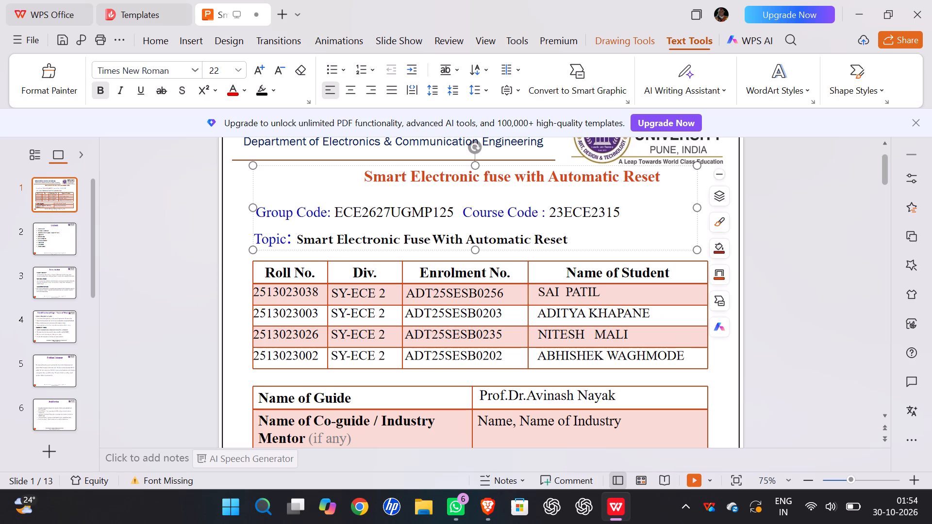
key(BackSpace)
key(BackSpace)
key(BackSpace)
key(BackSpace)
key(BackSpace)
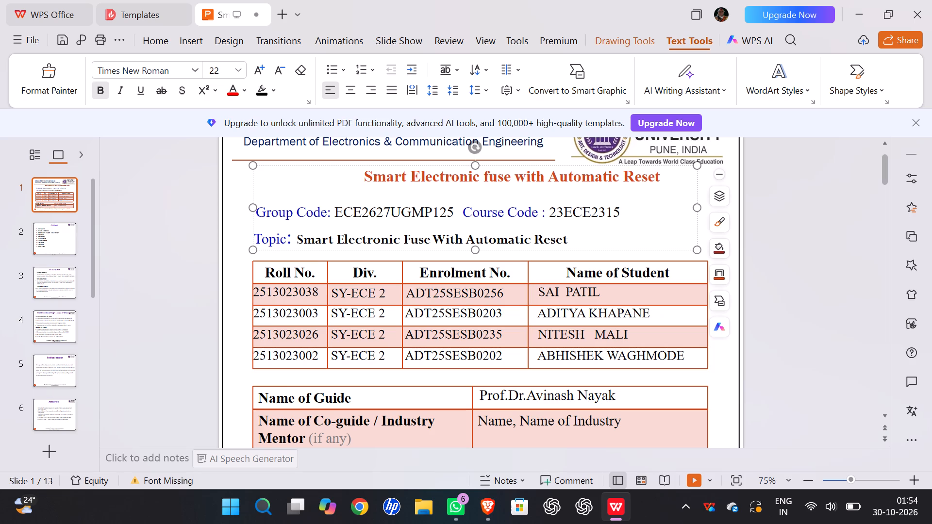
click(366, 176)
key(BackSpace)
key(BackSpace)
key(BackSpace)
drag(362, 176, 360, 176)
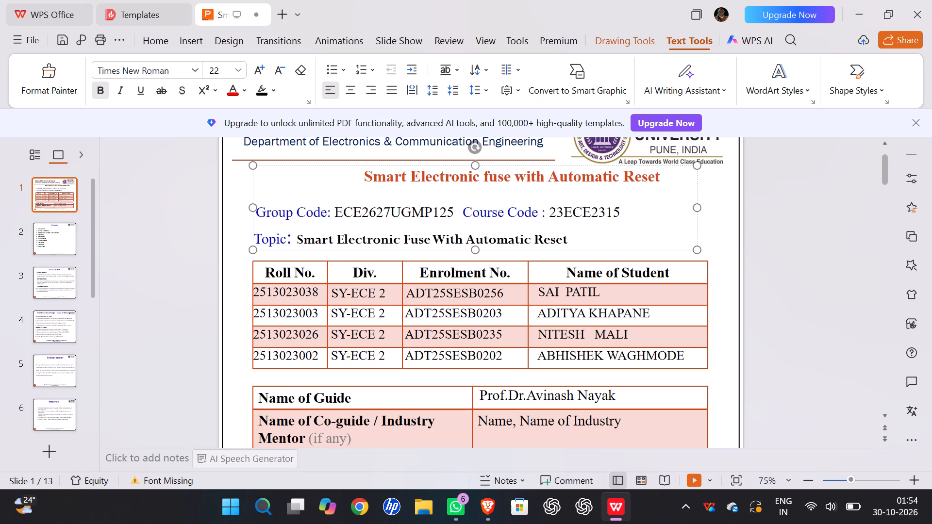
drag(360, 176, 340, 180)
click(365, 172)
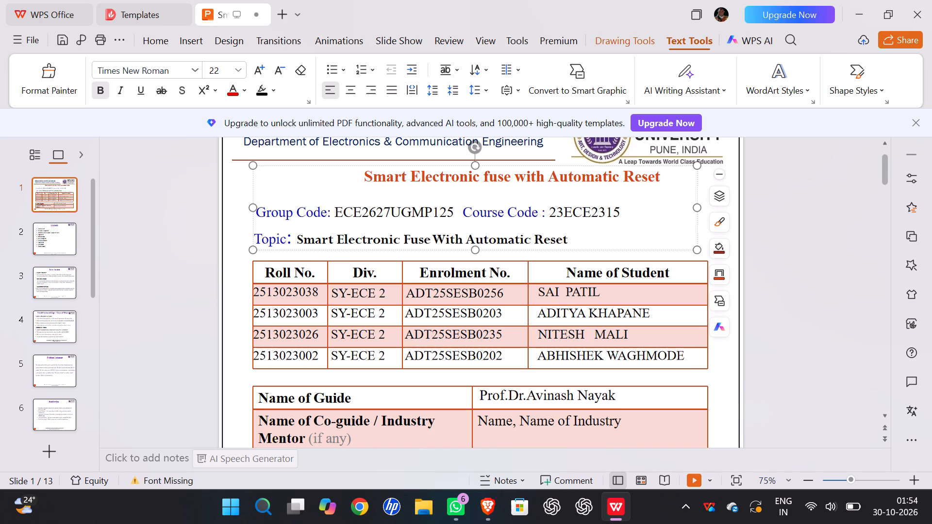
Narrow the title slide's text box so its right edge ends just past the project title, keeping the title on one line.
drag(696, 210, 670, 215)
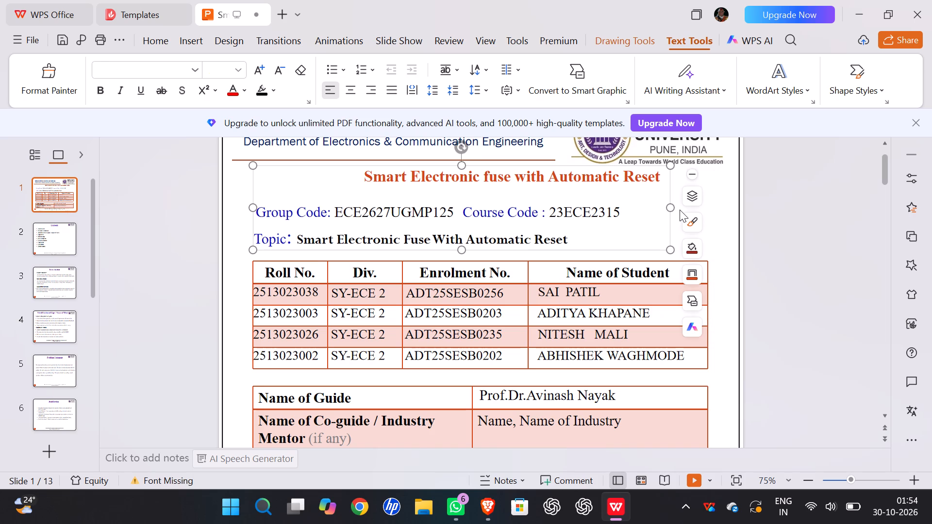
drag(667, 211, 641, 214)
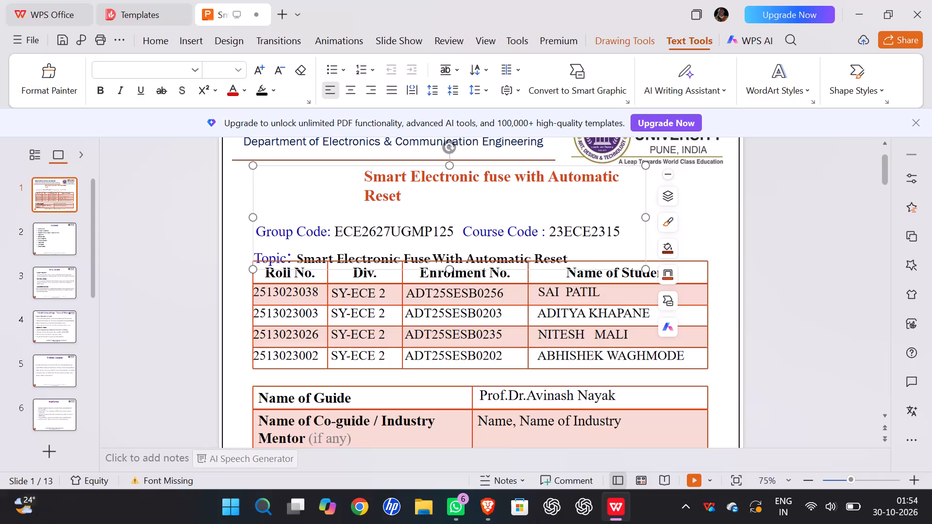
key(ctrl+z)
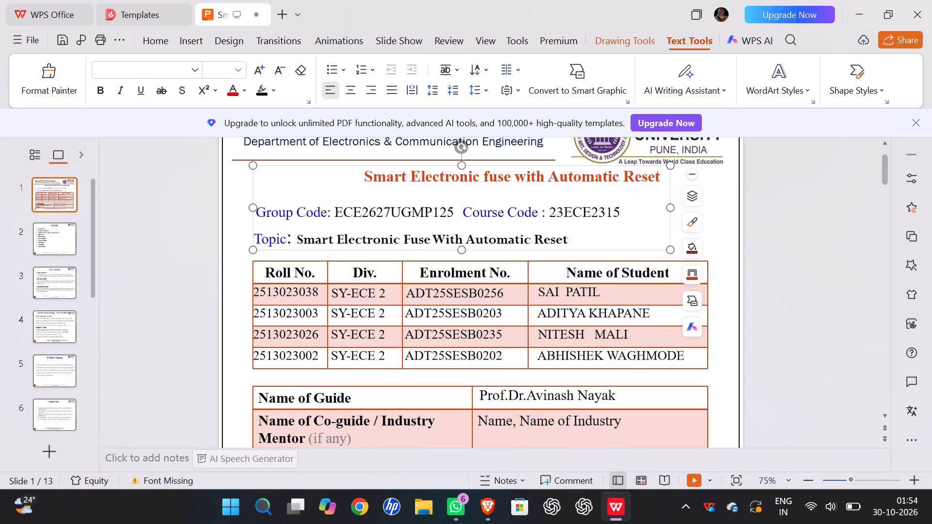
double_click(436, 177)
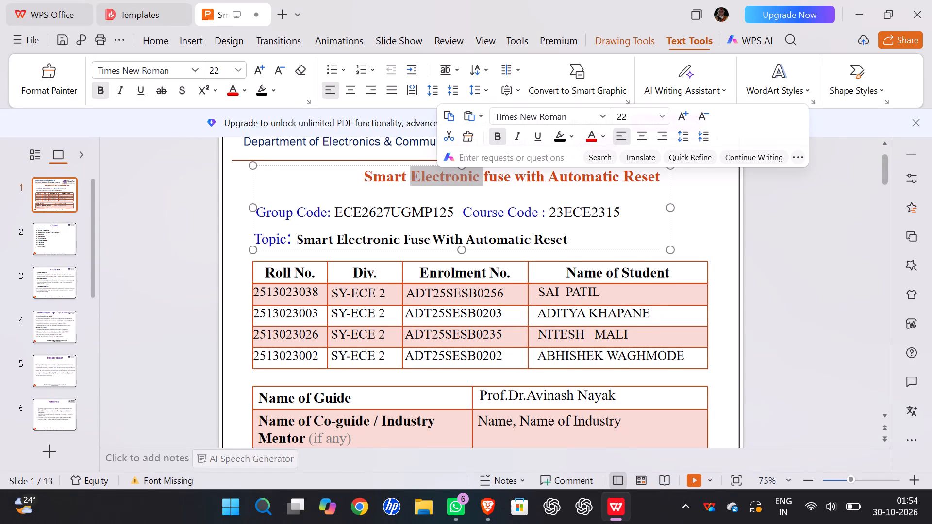
click(693, 184)
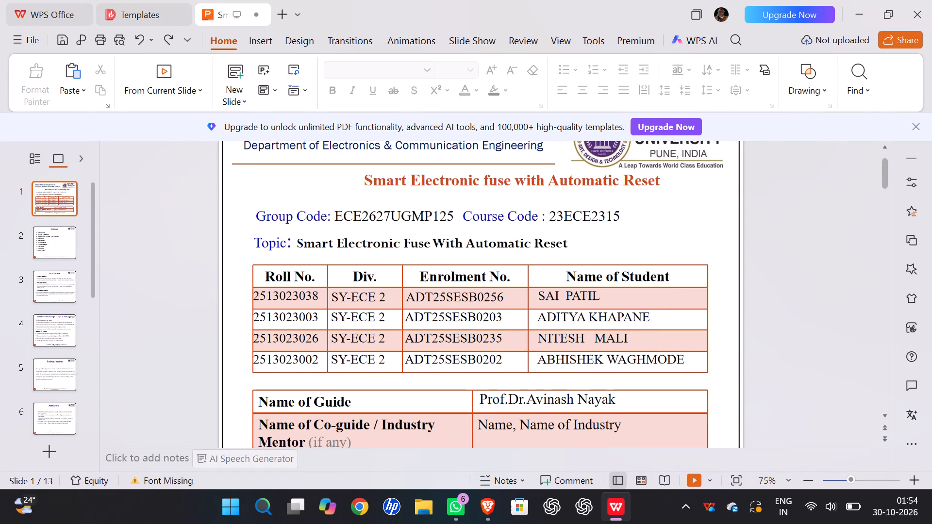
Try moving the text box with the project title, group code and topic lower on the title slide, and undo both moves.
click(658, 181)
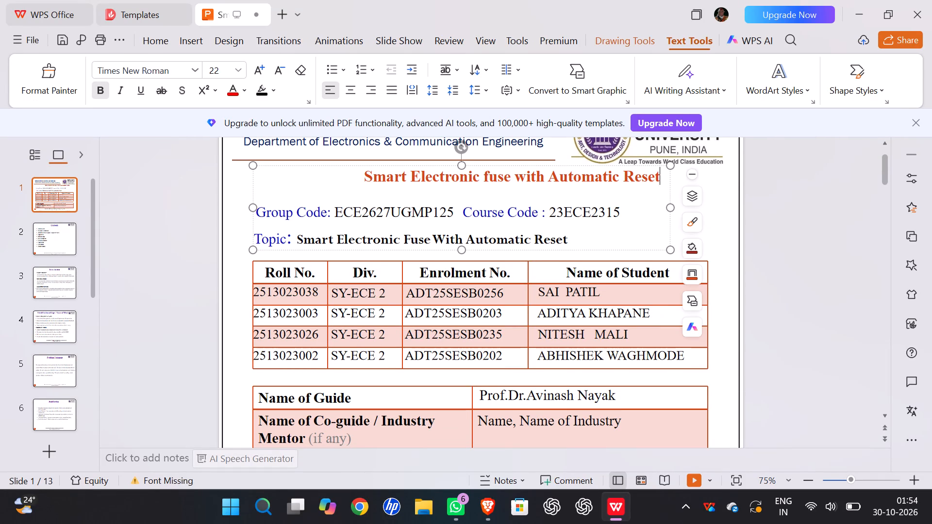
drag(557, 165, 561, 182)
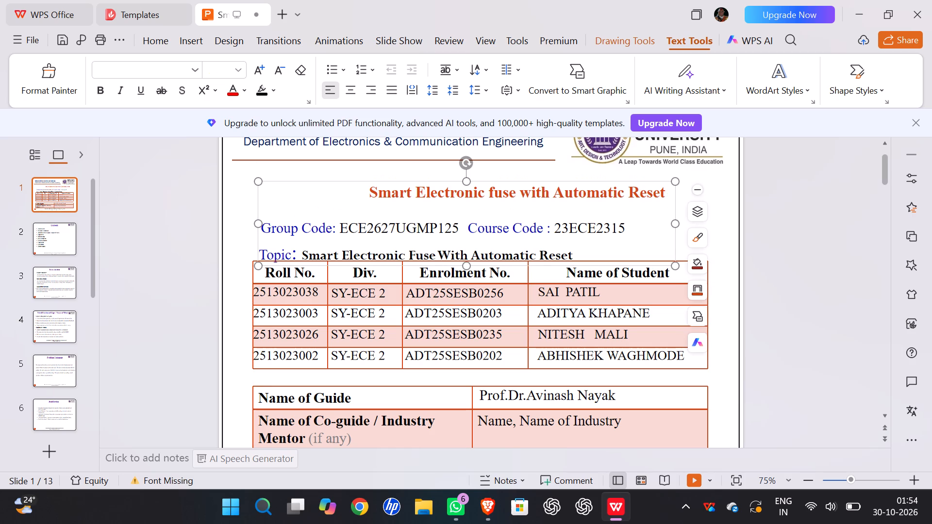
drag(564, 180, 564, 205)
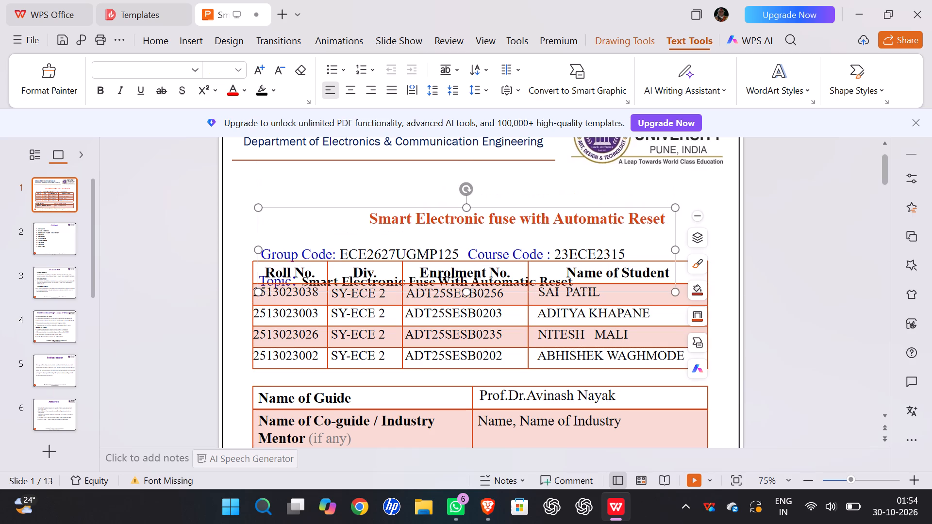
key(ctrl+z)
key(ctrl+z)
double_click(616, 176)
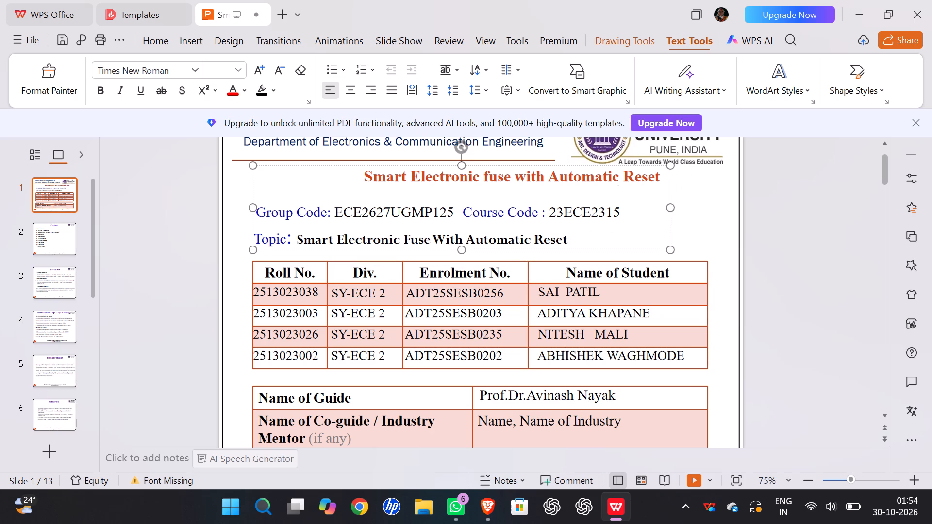
Widen the title slide's project title text box until its right edge lines up with the student table's right edge.
double_click(649, 177)
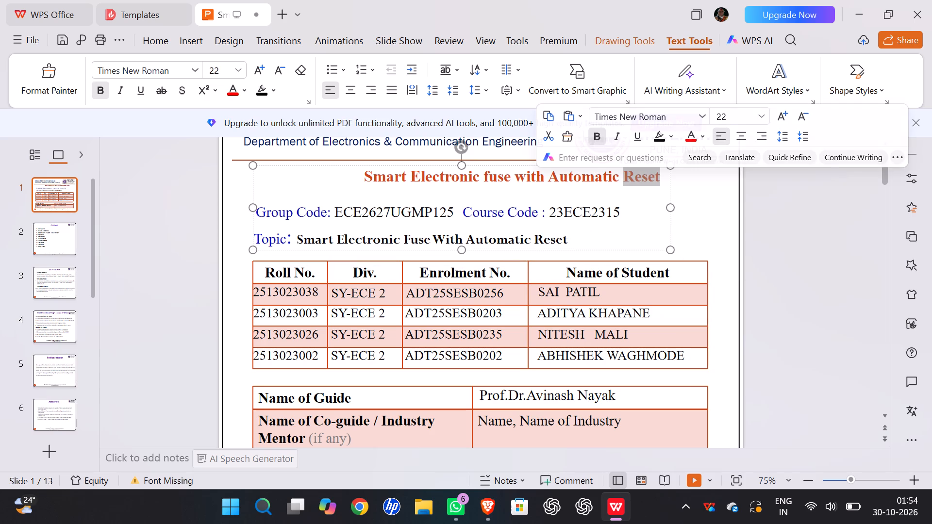
drag(676, 209, 692, 205)
click(641, 188)
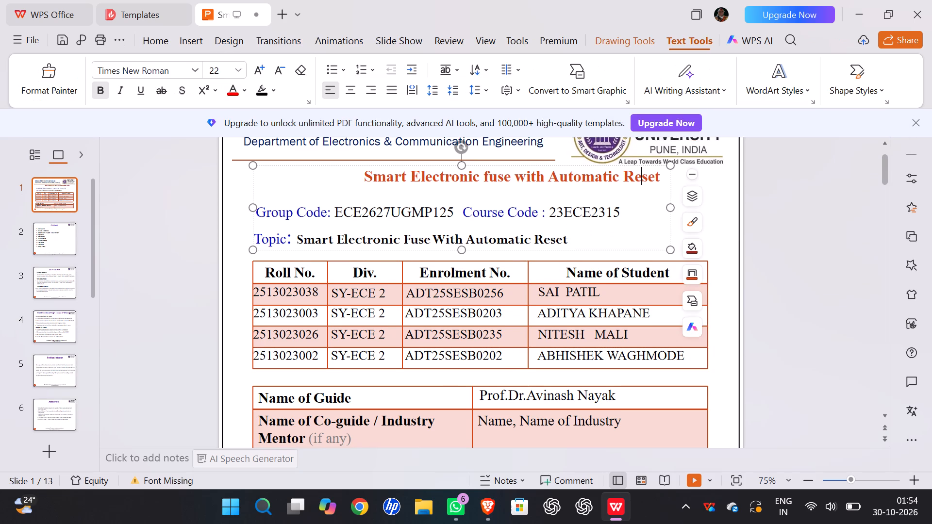
drag(672, 209, 710, 208)
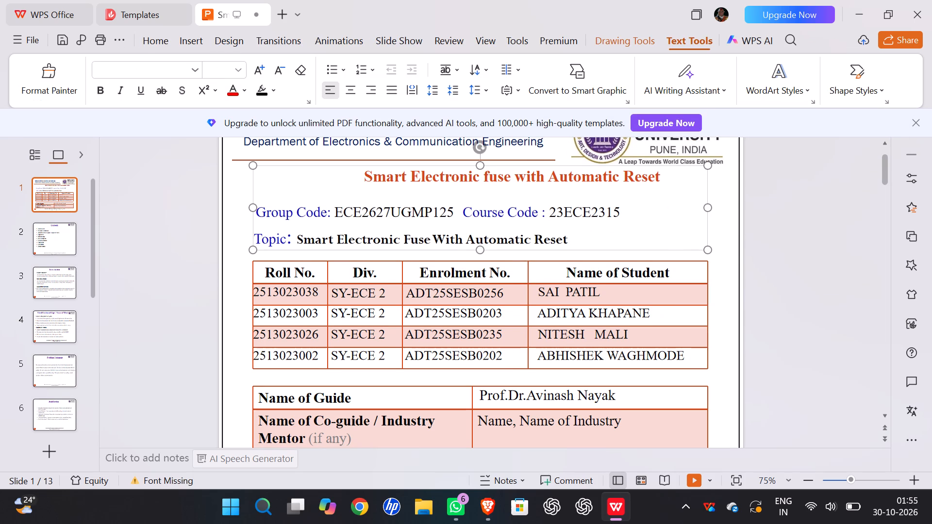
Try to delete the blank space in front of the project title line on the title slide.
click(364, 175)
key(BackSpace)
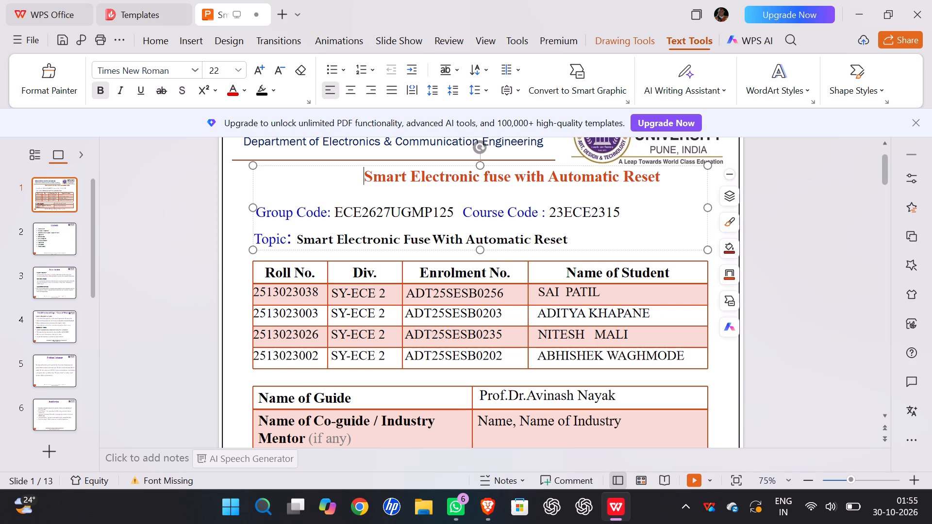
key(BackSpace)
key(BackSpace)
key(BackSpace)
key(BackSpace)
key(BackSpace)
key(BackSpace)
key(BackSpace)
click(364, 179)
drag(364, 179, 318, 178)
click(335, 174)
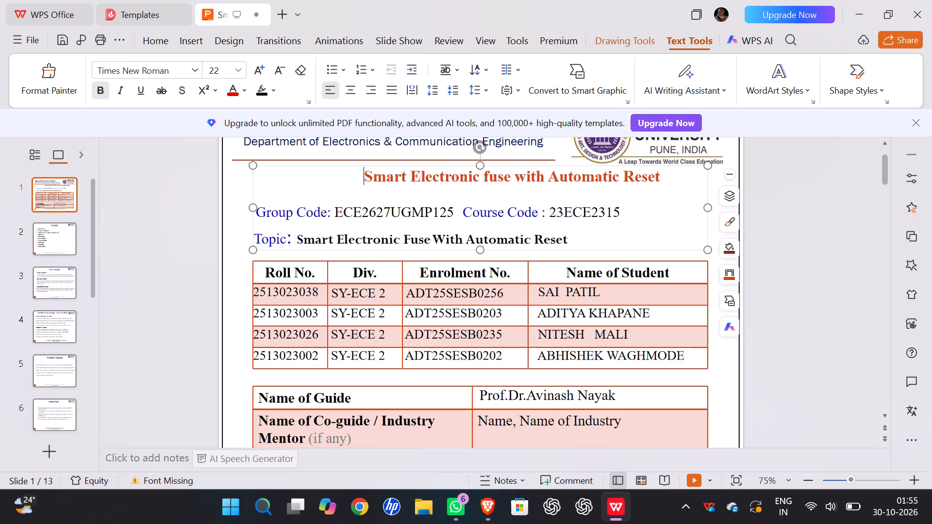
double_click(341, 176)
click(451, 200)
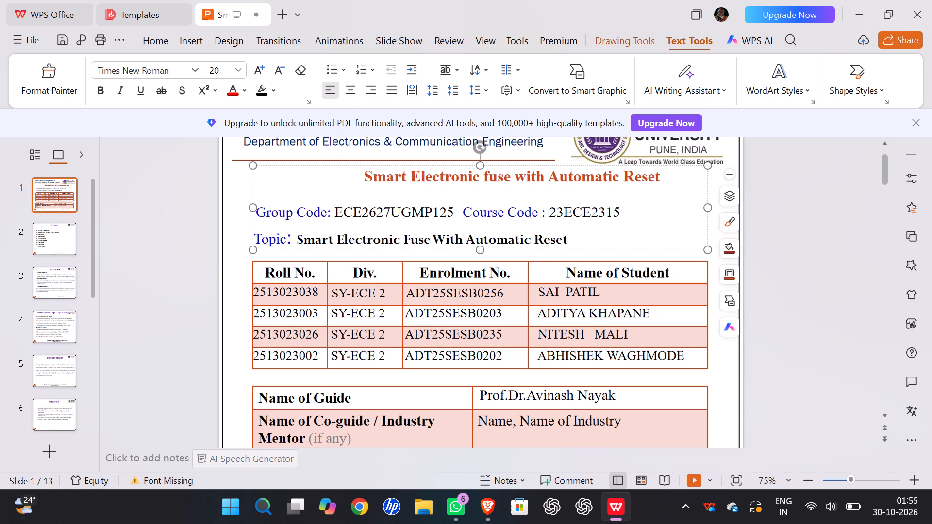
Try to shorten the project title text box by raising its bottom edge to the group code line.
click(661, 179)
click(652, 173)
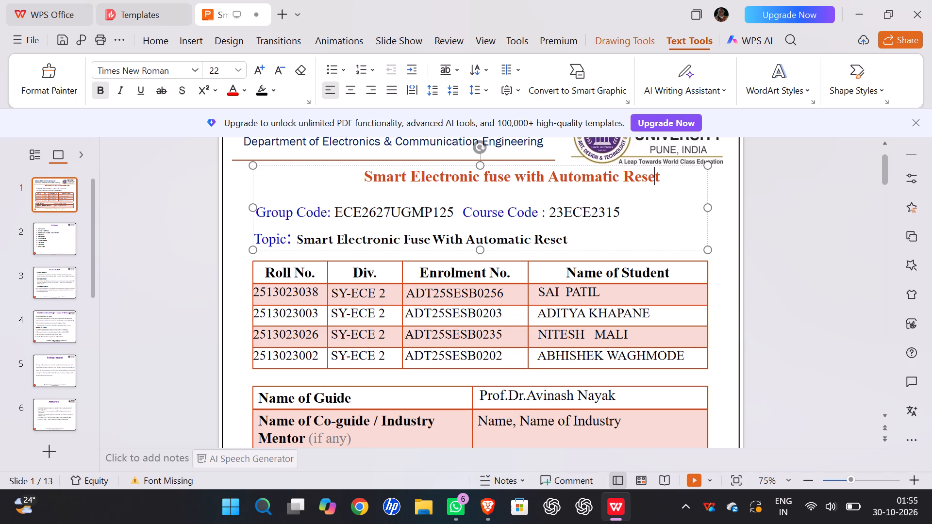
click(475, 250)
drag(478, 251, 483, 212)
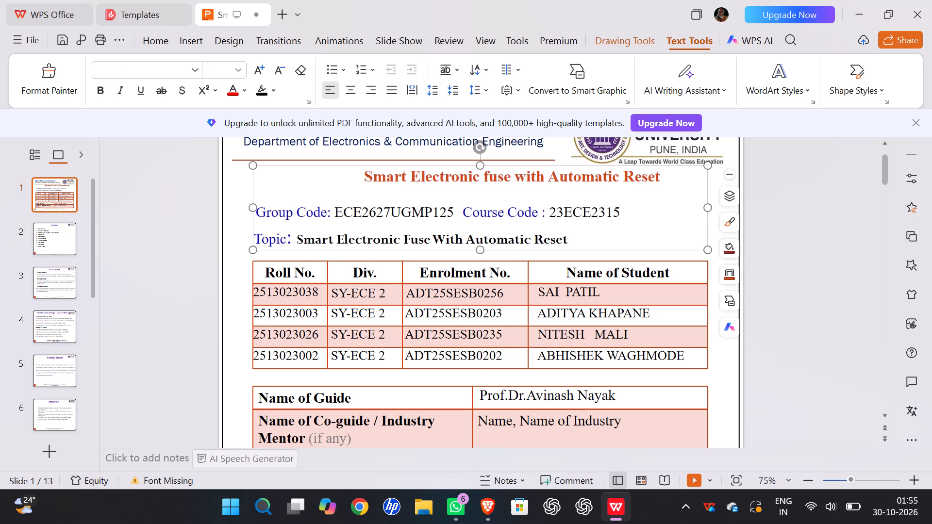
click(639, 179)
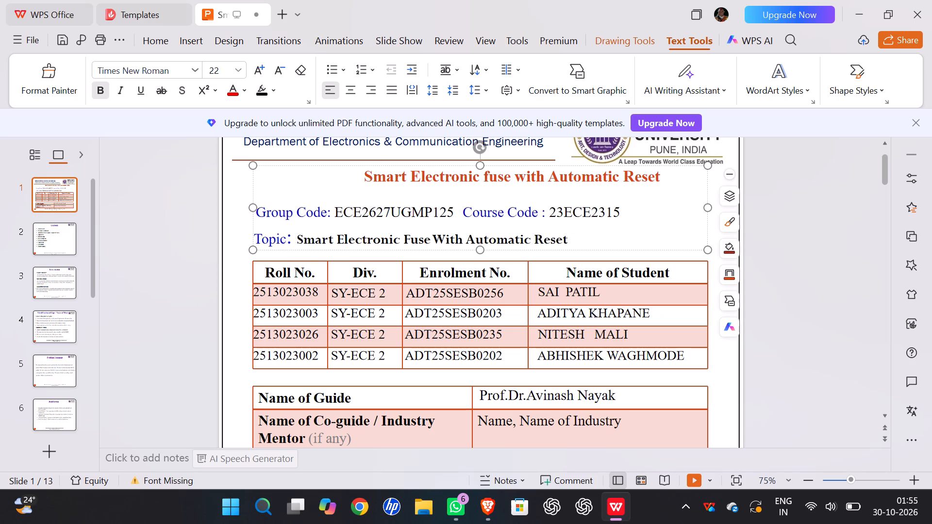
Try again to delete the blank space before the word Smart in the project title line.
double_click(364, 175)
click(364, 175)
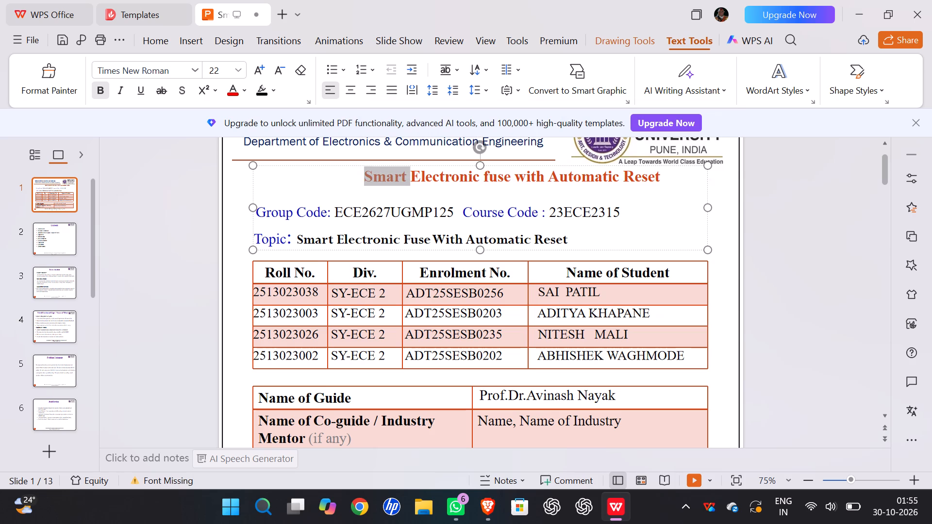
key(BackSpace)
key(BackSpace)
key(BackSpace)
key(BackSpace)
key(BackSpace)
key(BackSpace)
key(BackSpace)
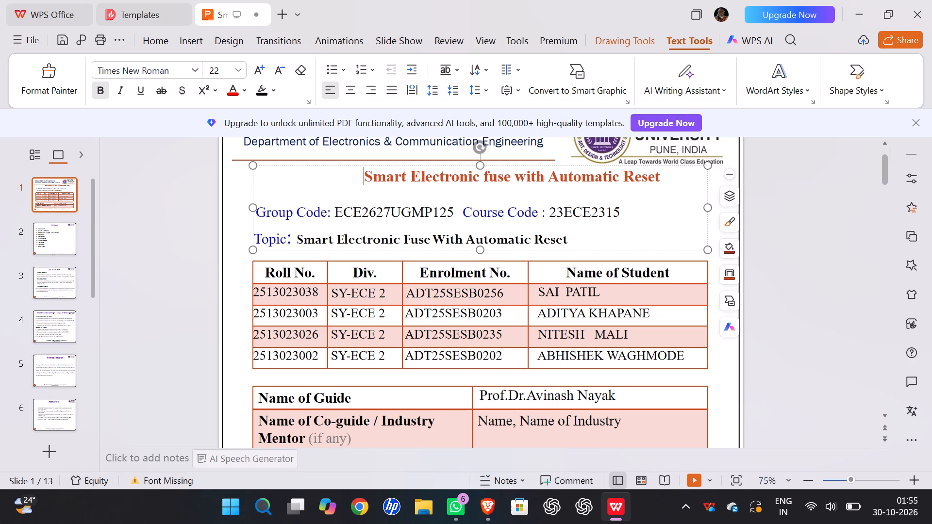
Extend the project title text box leftward so its left edge lines up with the start of the header rule.
scroll(548, 230, up, 5)
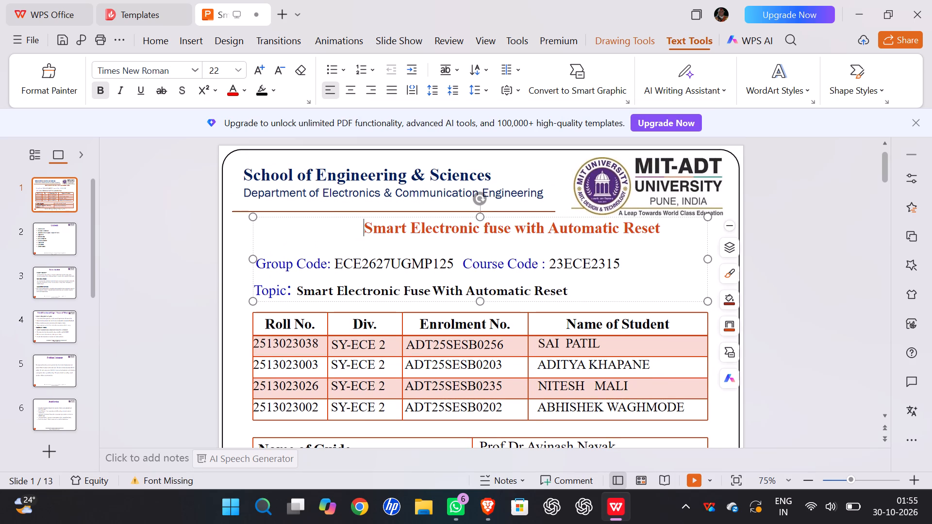
drag(251, 260, 232, 259)
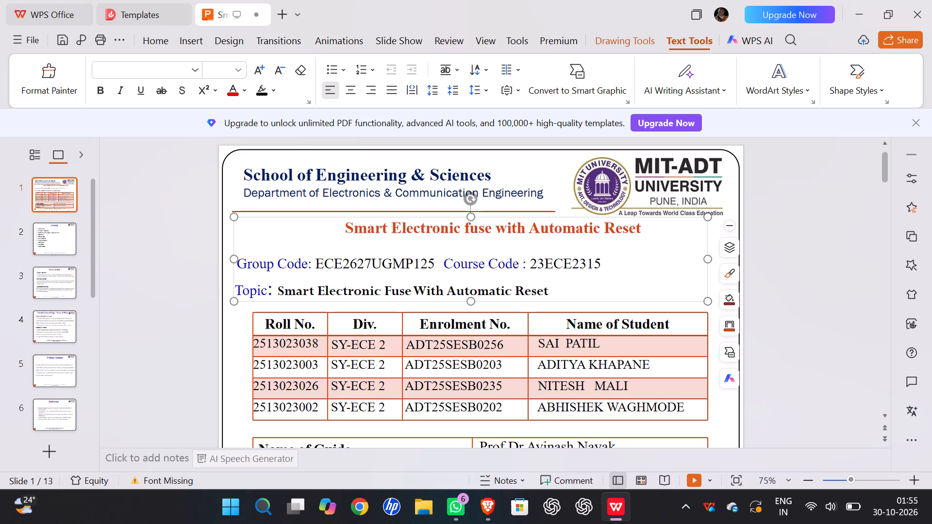
drag(236, 262, 254, 262)
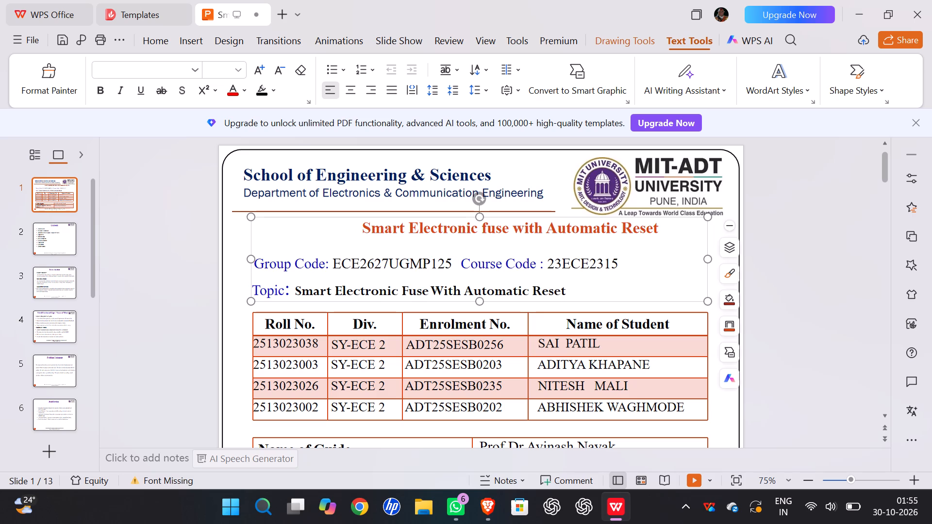
drag(252, 262, 233, 262)
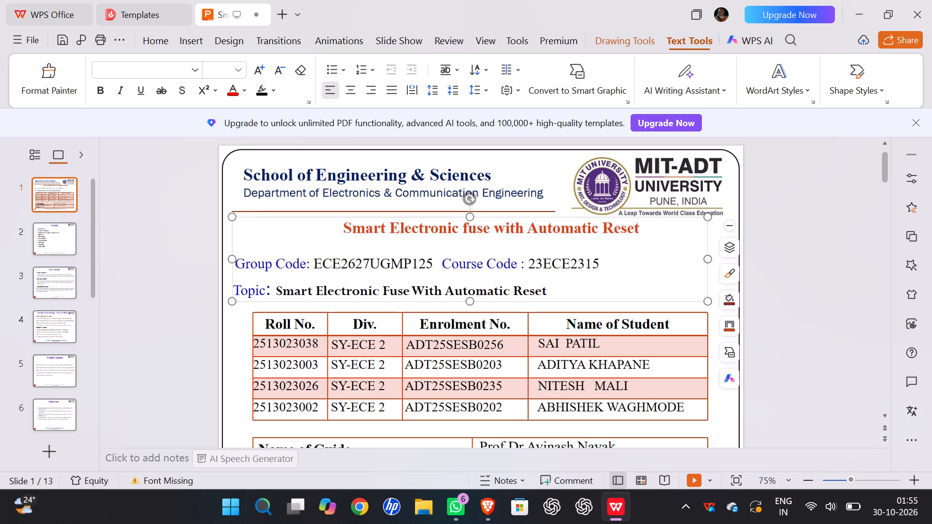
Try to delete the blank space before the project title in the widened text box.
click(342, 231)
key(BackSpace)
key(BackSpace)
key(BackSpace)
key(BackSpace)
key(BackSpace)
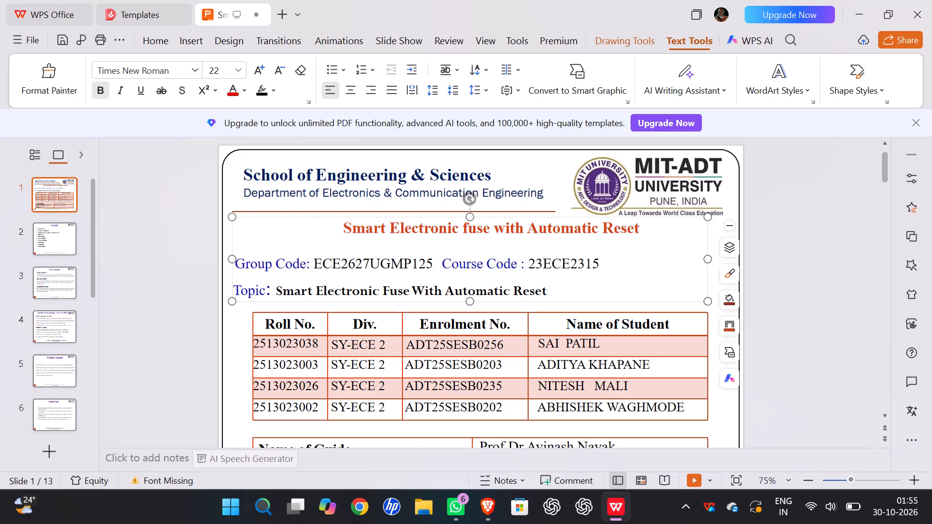
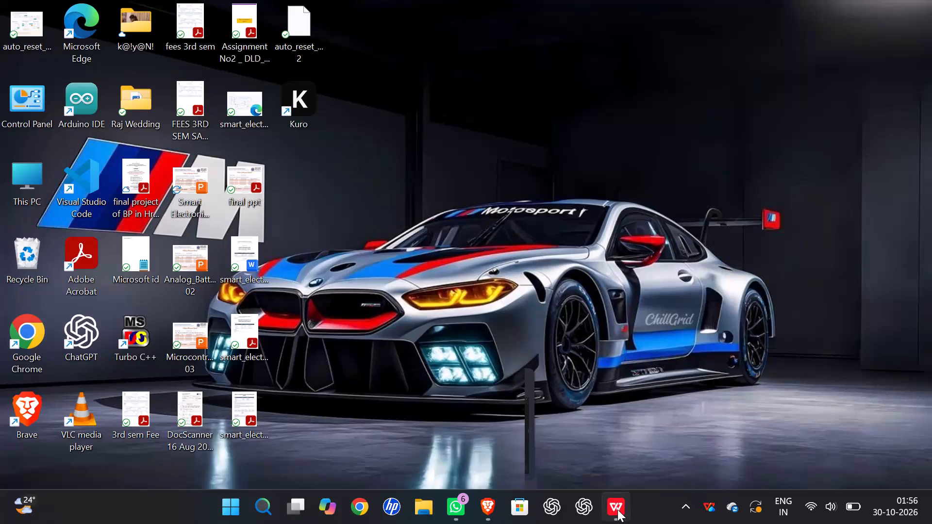
Save a copy of the presentation to the Desktop as Smart Electronic Fuse Automatic Reset 01.pptx.
click(617, 509)
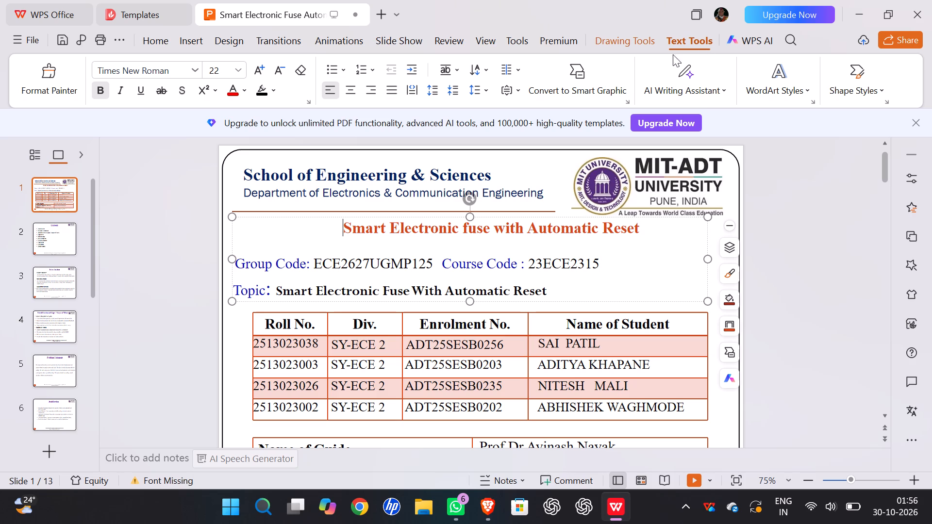
key(ctrl+s)
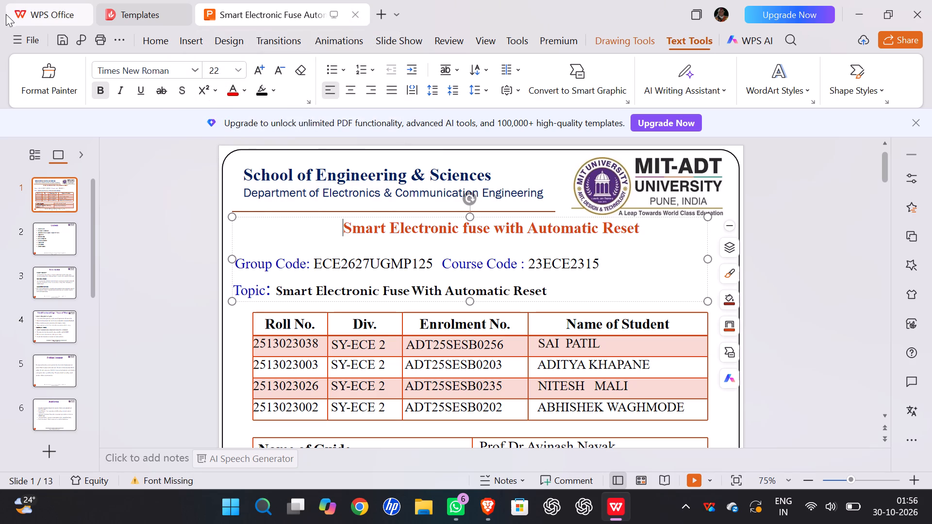
click(17, 43)
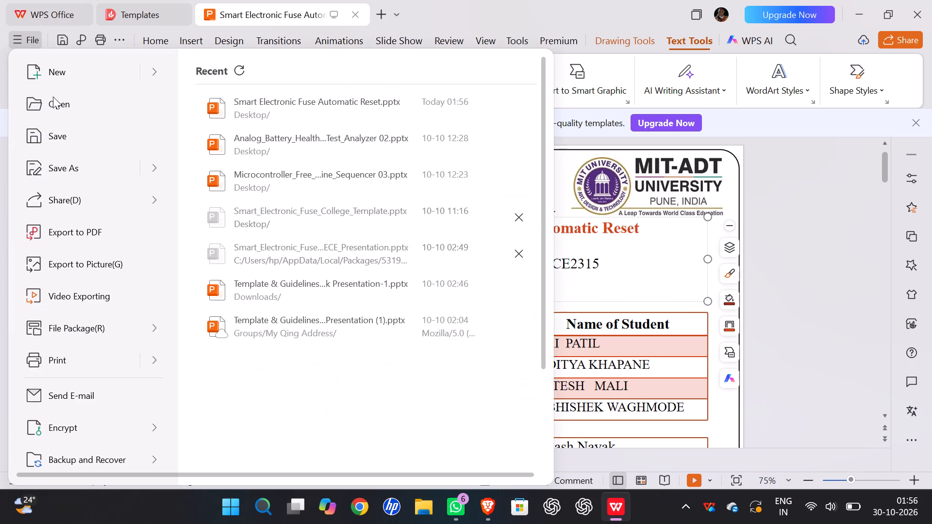
click(74, 162)
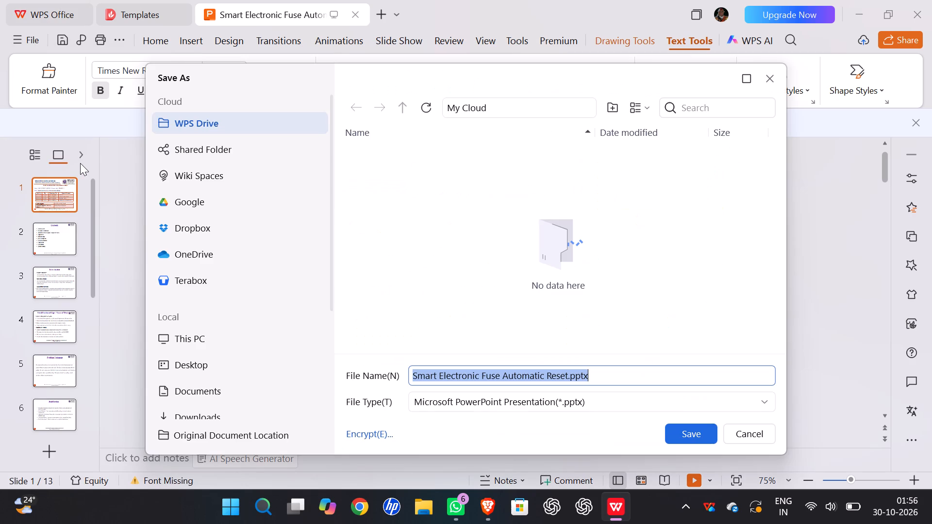
click(195, 368)
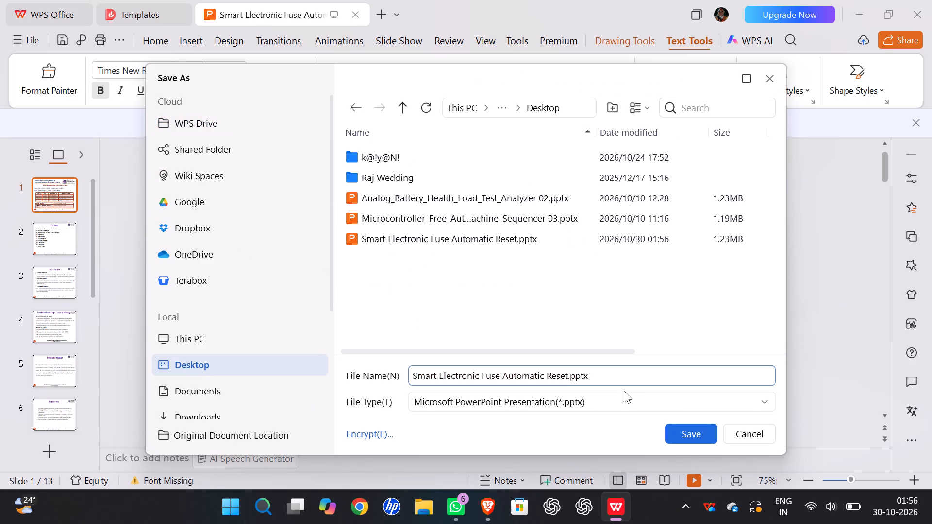
click(569, 373)
key(space)
text(01)
click(703, 436)
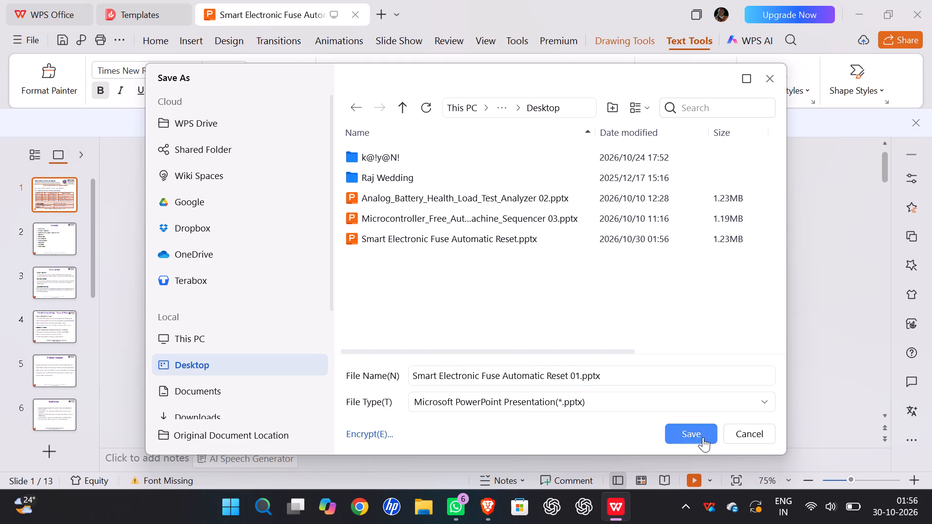
Refresh the desktop and open the new Smart Electronic Fuse Automatic Reset 01 copy in PowerPoint.
click(865, 13)
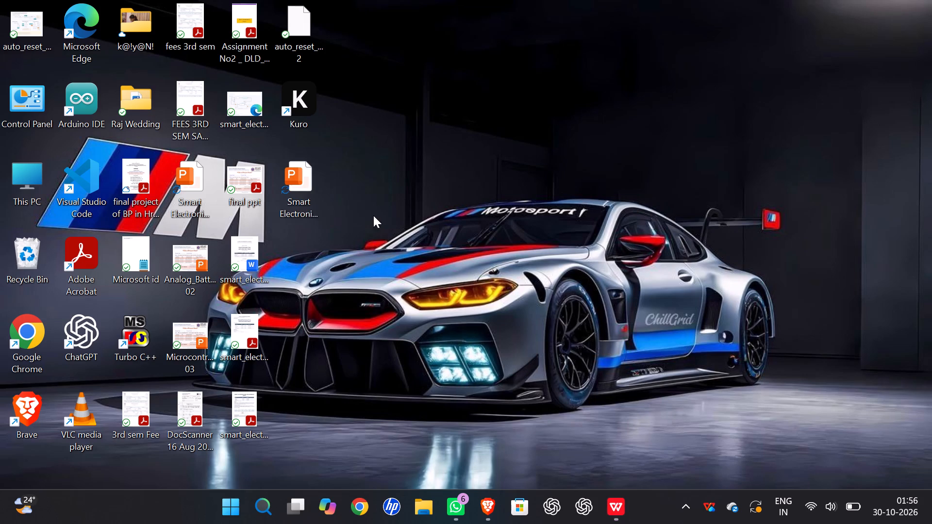
right_click(373, 215)
right_click(442, 172)
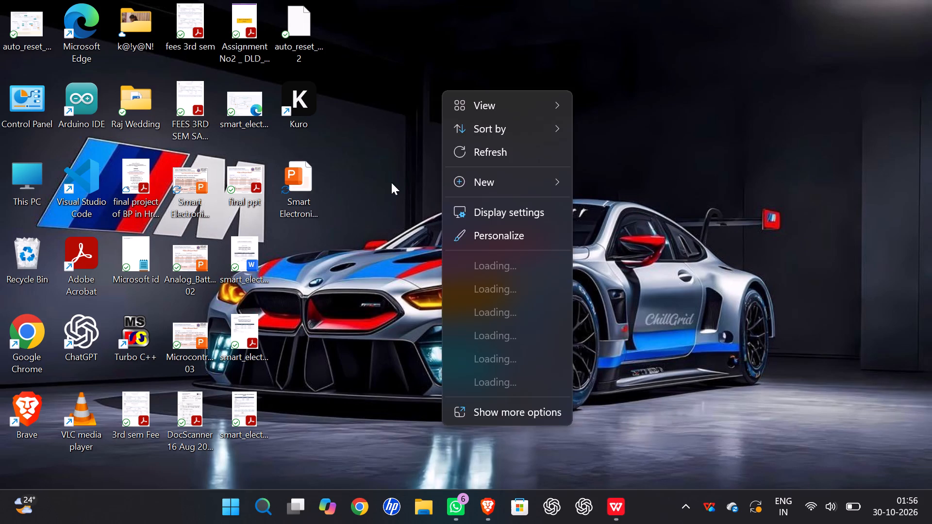
click(497, 154)
click(299, 174)
right_click(299, 174)
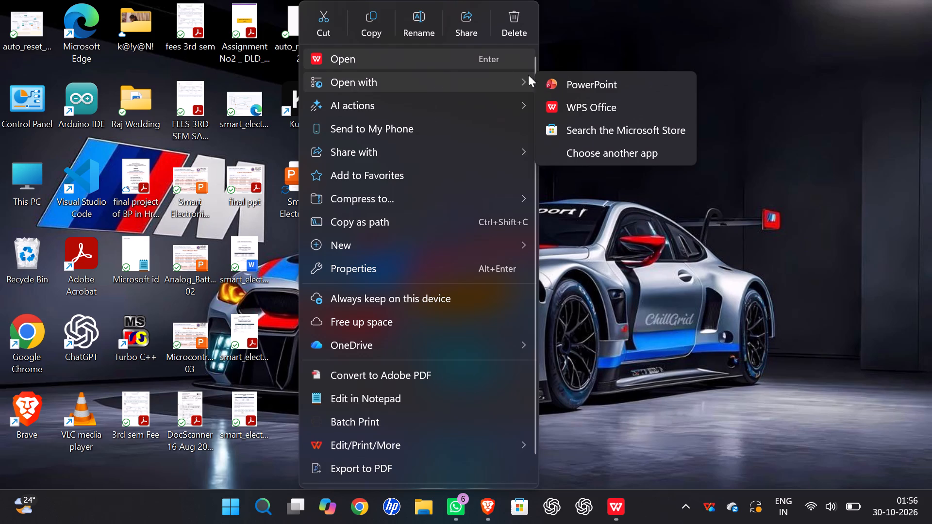
click(581, 76)
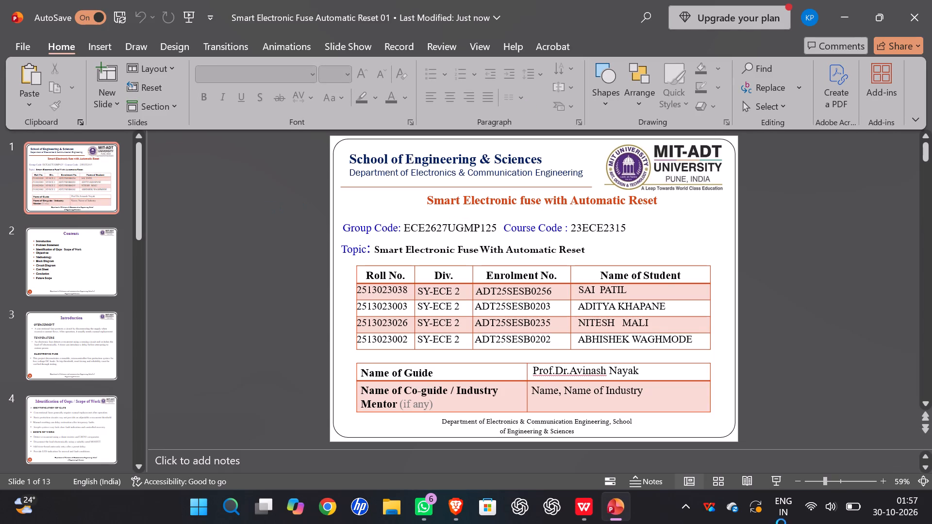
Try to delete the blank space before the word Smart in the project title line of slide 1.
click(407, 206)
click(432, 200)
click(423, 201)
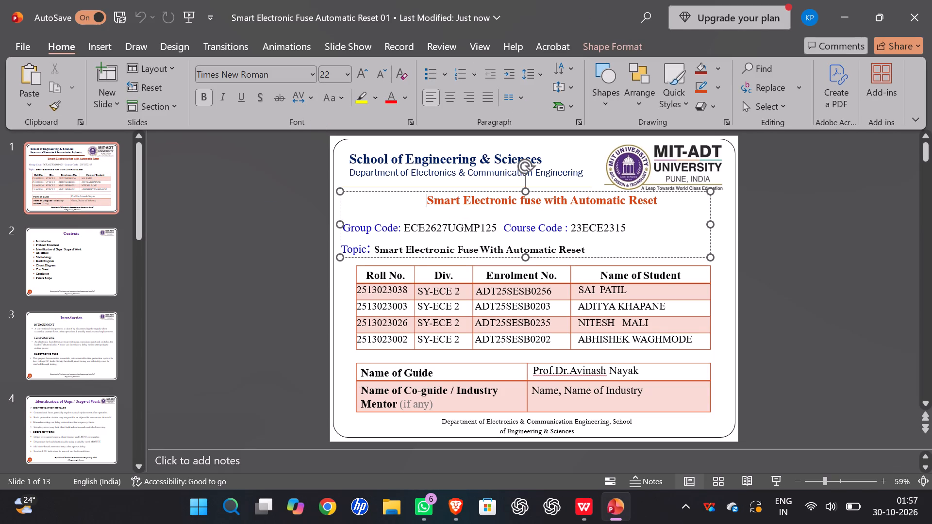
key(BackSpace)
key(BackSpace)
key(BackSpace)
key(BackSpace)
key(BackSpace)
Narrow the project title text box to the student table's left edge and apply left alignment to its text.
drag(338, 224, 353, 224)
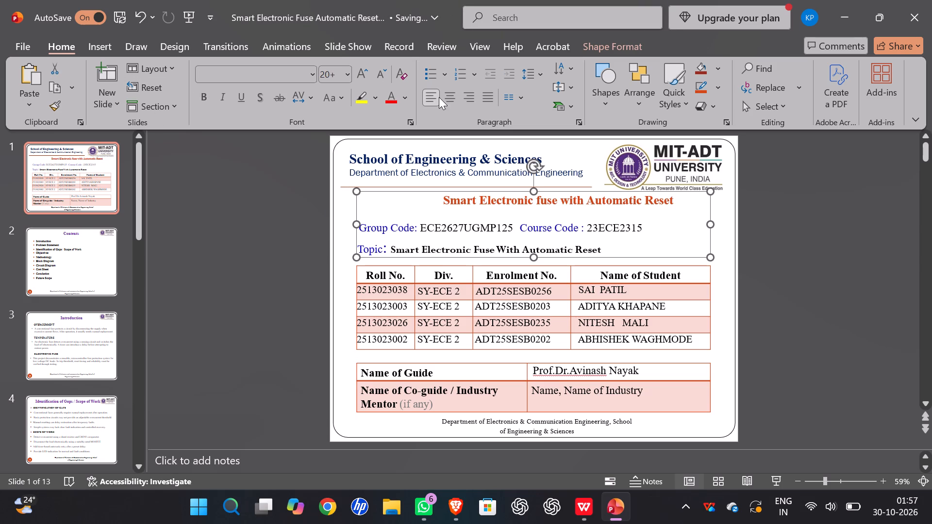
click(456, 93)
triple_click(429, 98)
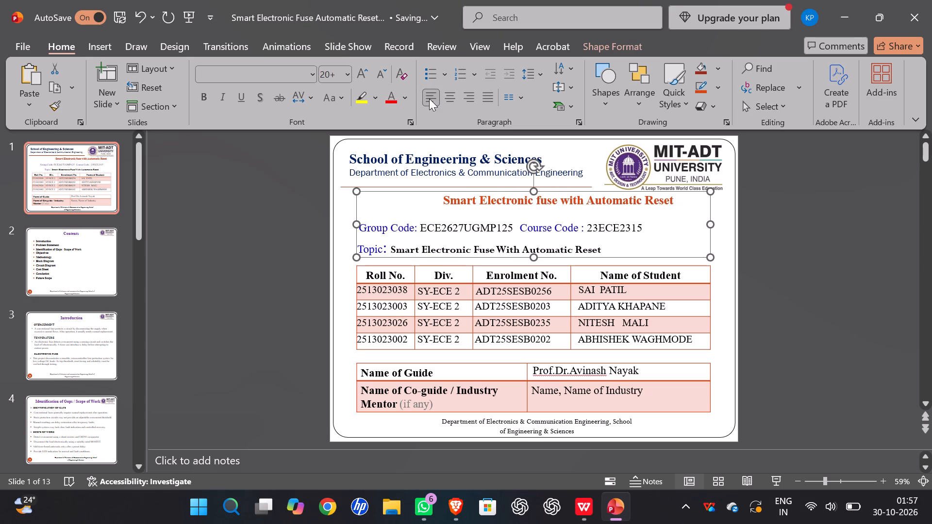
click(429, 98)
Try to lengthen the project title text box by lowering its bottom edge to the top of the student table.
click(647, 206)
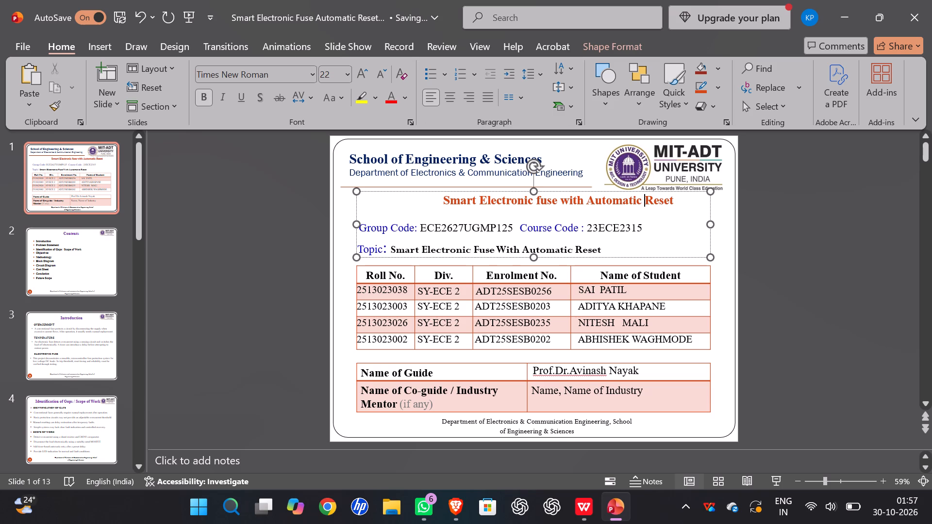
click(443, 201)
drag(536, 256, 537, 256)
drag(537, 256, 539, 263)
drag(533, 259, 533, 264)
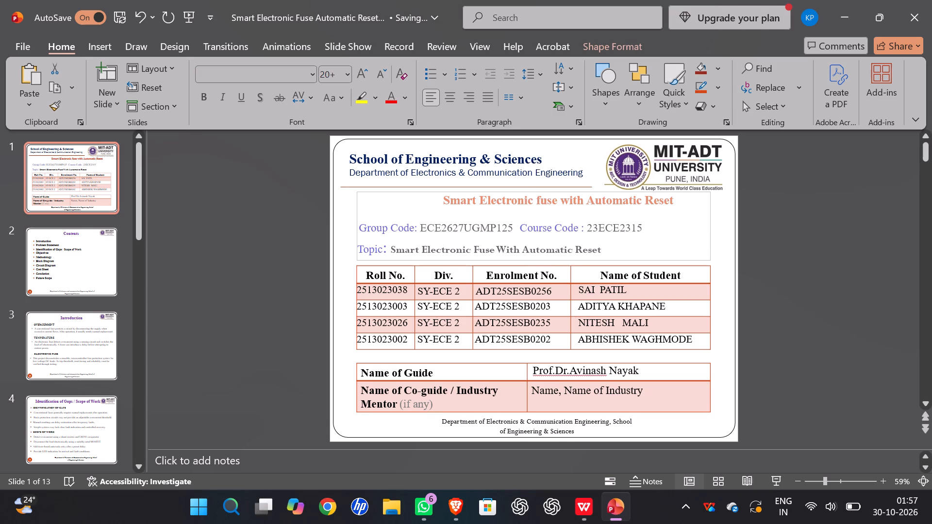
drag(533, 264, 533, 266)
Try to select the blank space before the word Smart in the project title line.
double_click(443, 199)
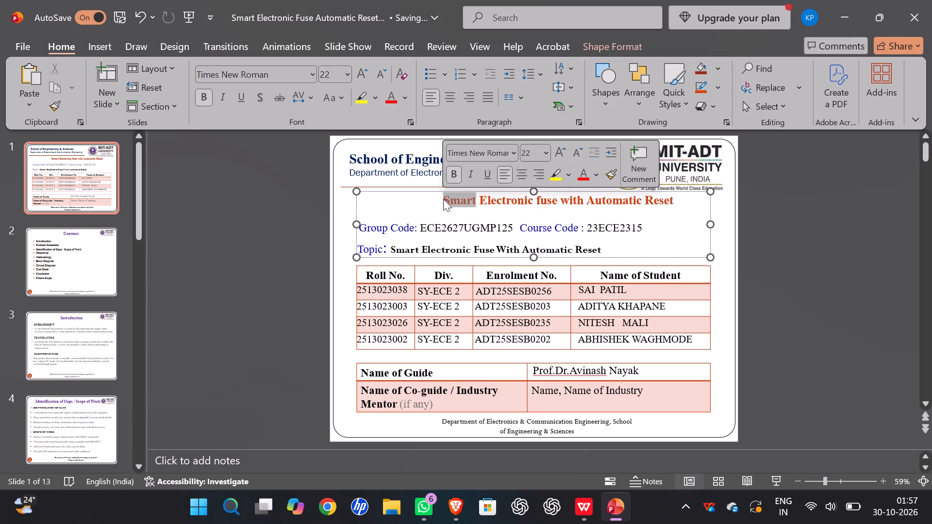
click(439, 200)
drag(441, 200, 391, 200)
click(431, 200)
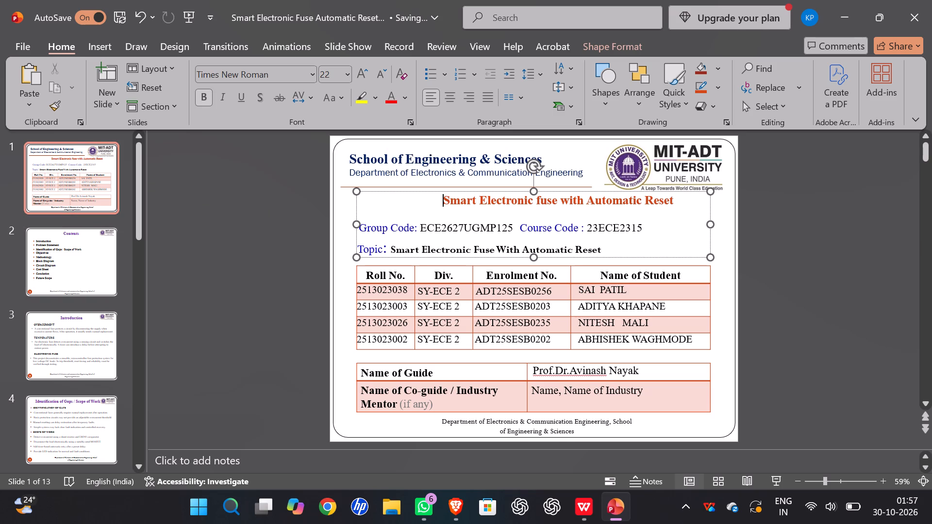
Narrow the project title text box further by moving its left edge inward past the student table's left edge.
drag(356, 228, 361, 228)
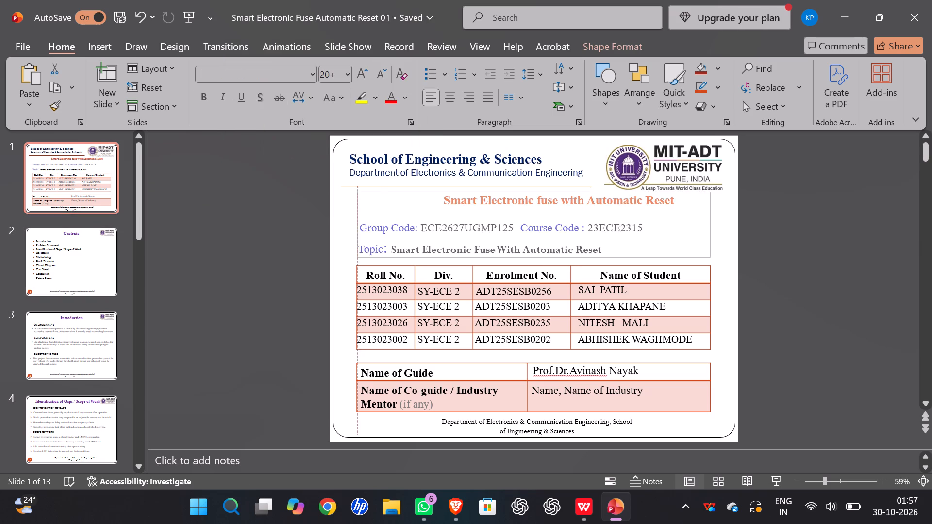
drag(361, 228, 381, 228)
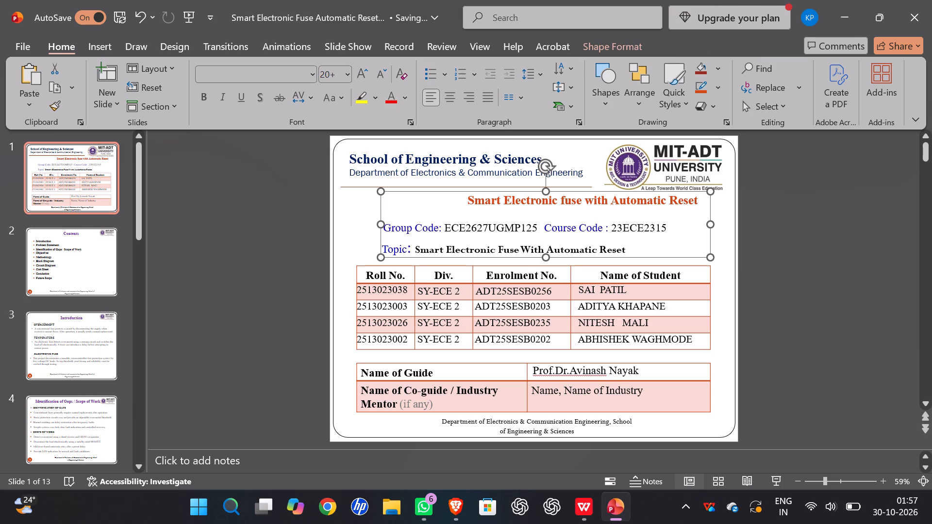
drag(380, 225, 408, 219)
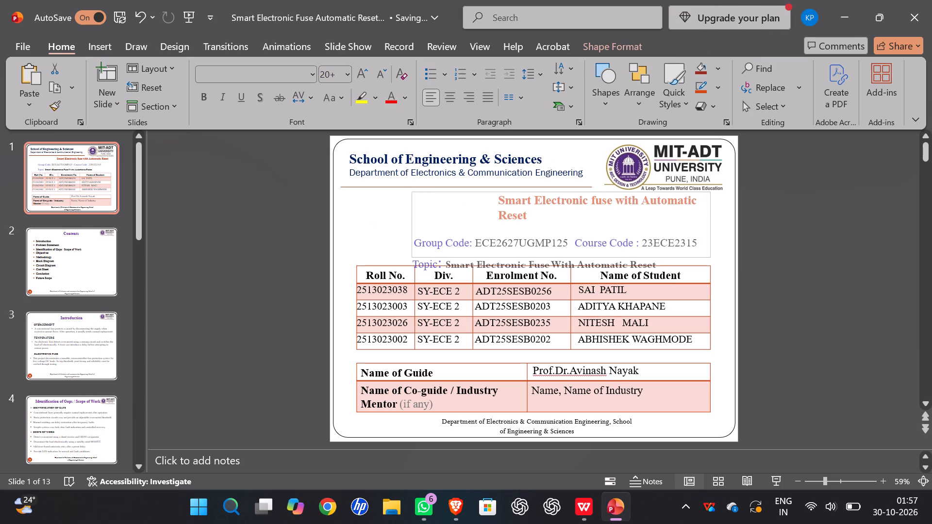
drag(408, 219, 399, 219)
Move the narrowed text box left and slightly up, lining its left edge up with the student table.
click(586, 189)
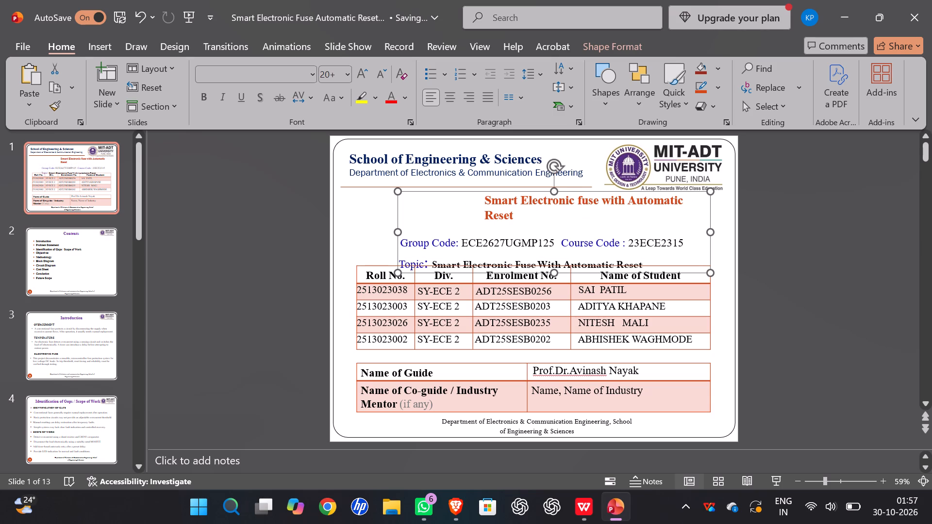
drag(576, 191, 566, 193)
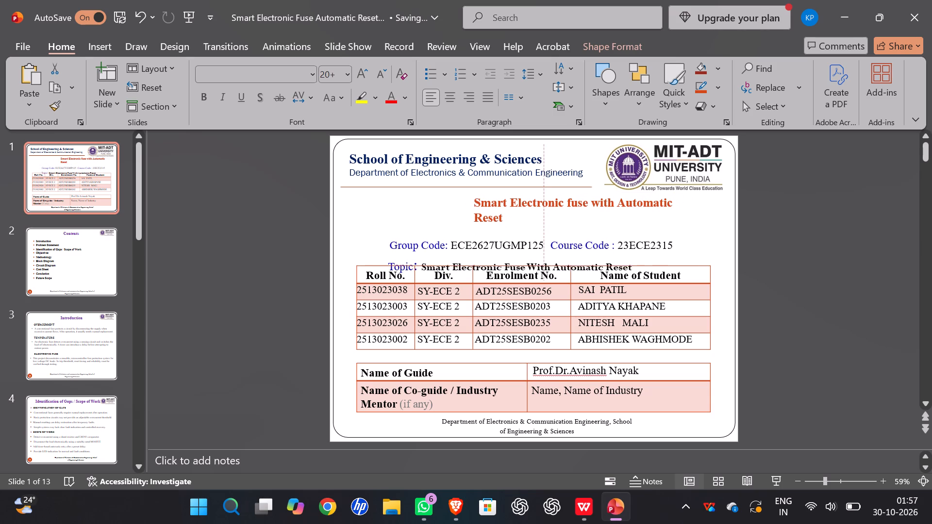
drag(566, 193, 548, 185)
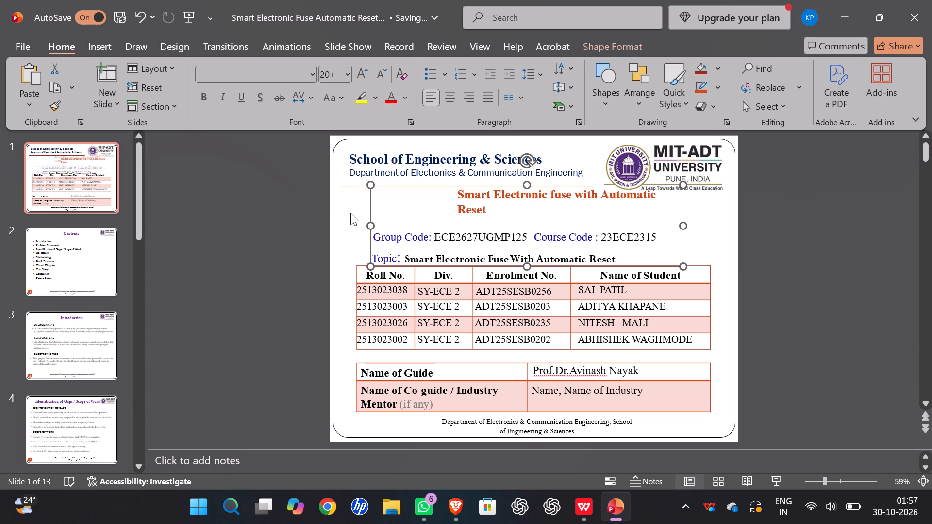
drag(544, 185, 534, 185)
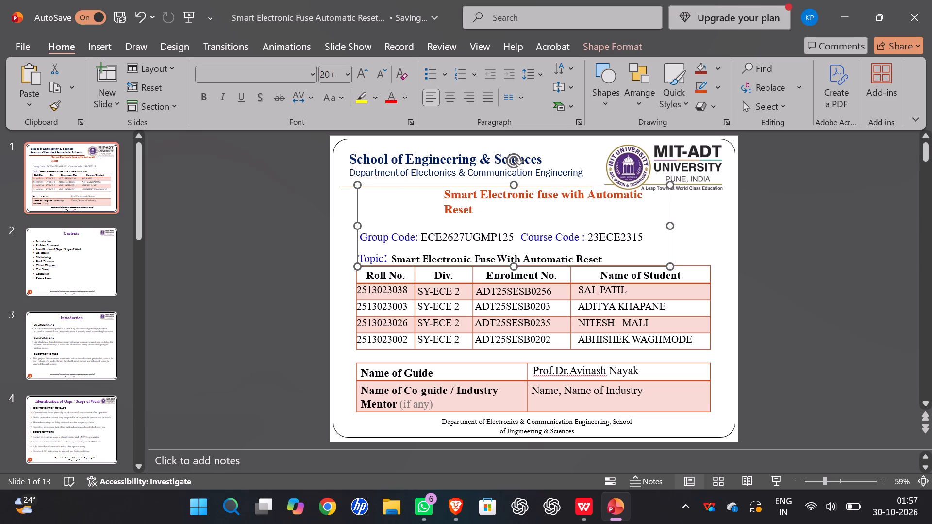
Widen the title text box to span from the slide's left border to the university logo's right end, and extend its bottom edge slightly.
drag(359, 227, 334, 229)
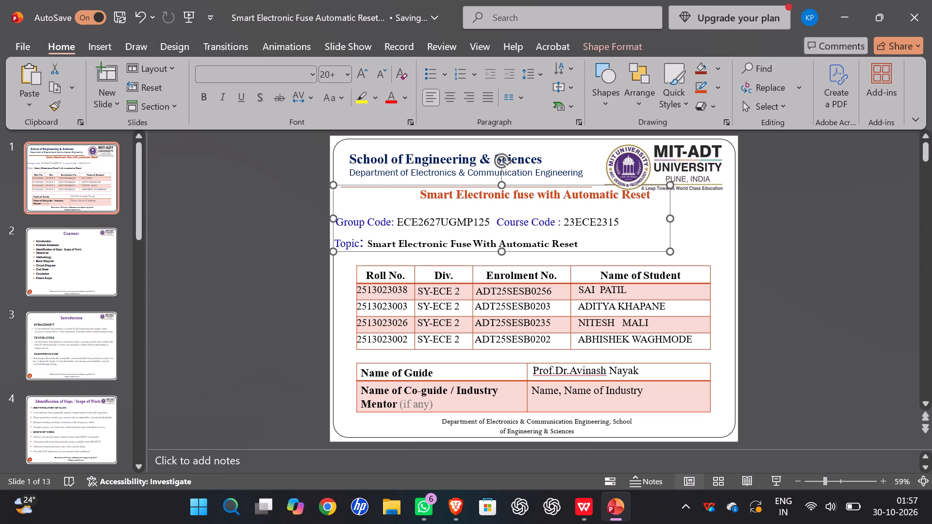
drag(673, 219, 724, 219)
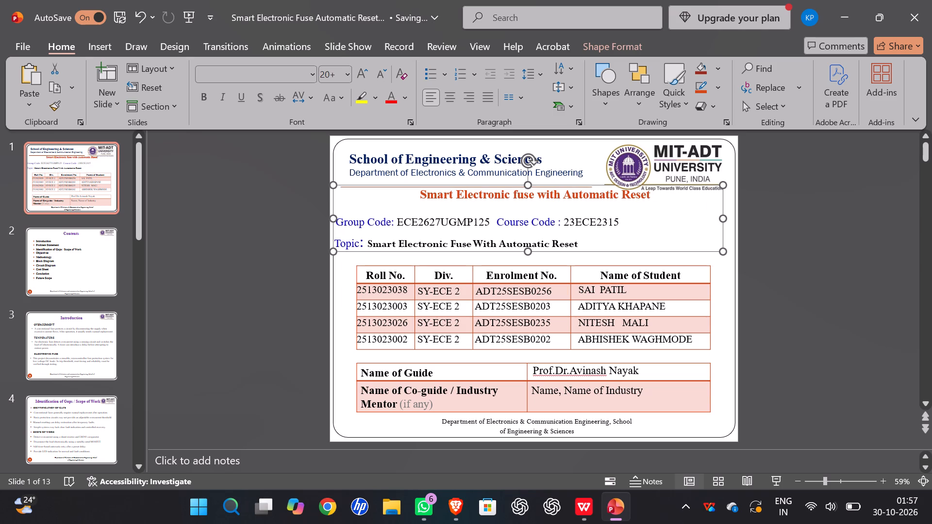
drag(530, 252, 531, 261)
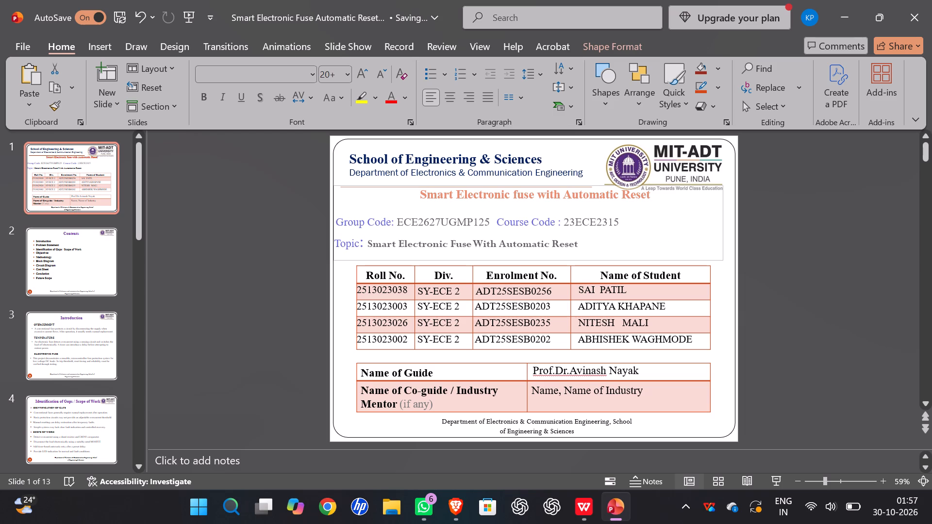
Move the widened text box below the header rule, aligning its left edge with the student table's left edge.
drag(549, 185, 555, 194)
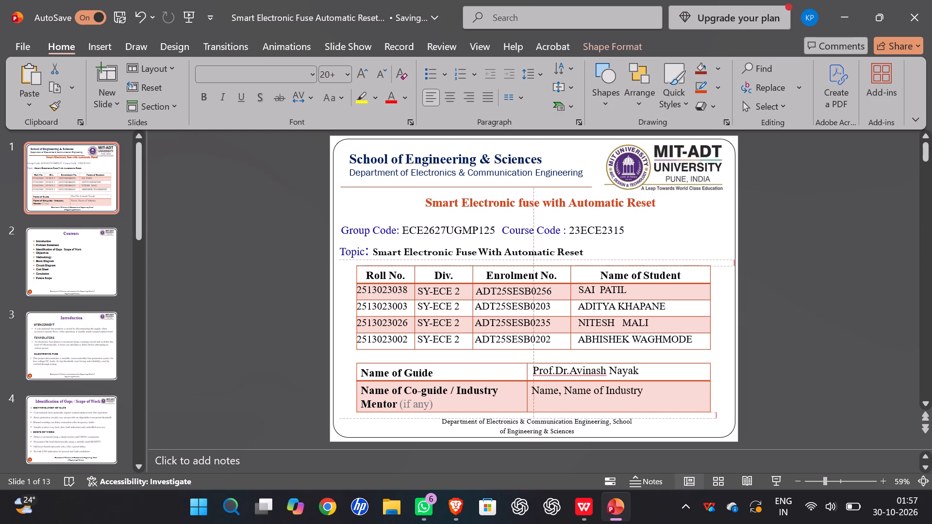
drag(555, 194, 572, 196)
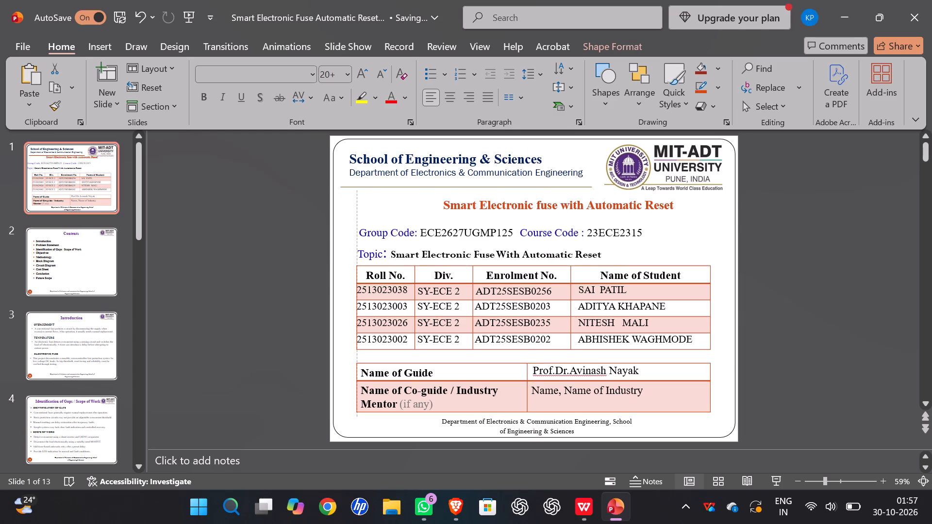
Copy the orange project title line to the clipboard and delete it from the text box holding the group code and topic.
drag(572, 196, 571, 196)
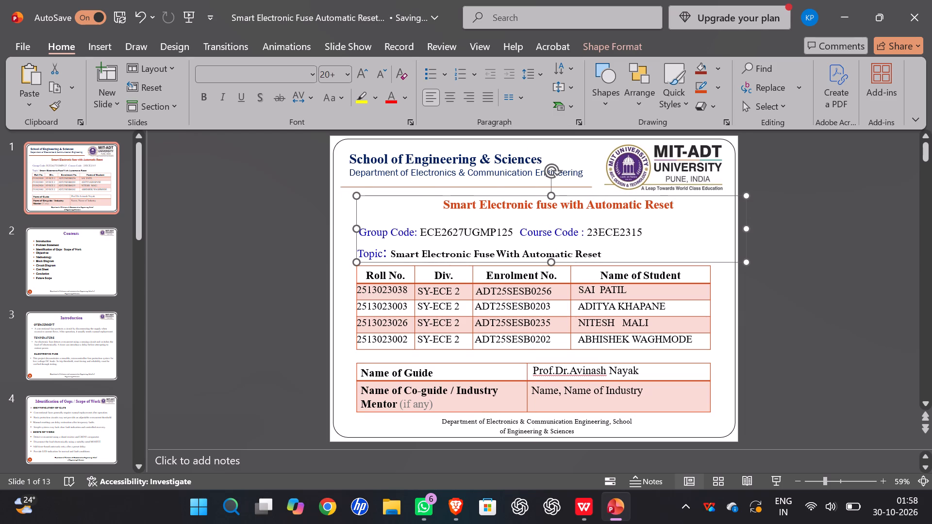
click(444, 205)
click(444, 205)
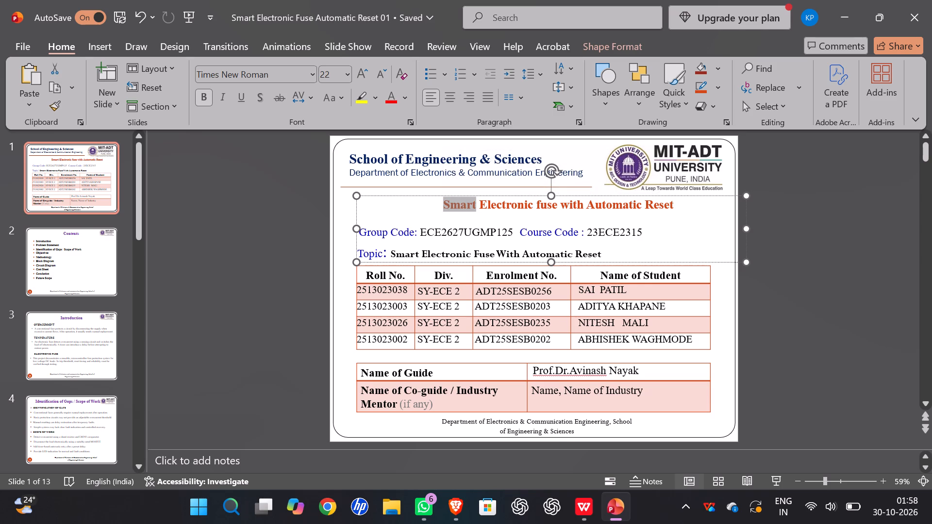
click(674, 203)
drag(672, 203, 487, 207)
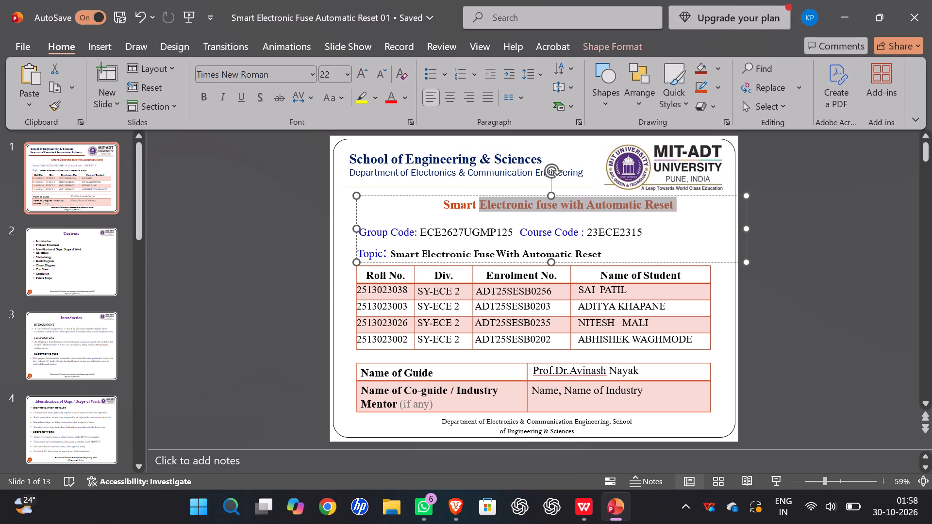
drag(487, 207, 442, 198)
key(ctrl+c)
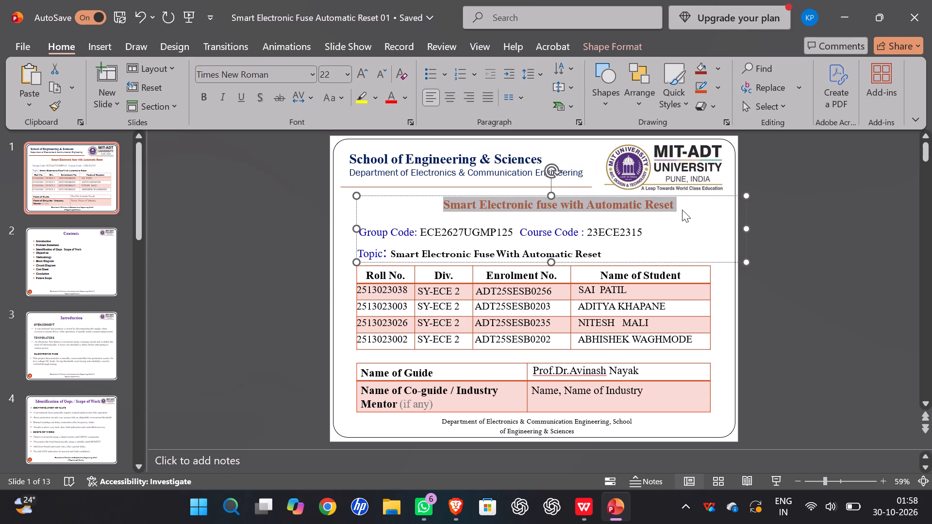
key(BackSpace)
Move the group code and topic text box down so its topic line sits just above the student table.
drag(586, 195, 591, 207)
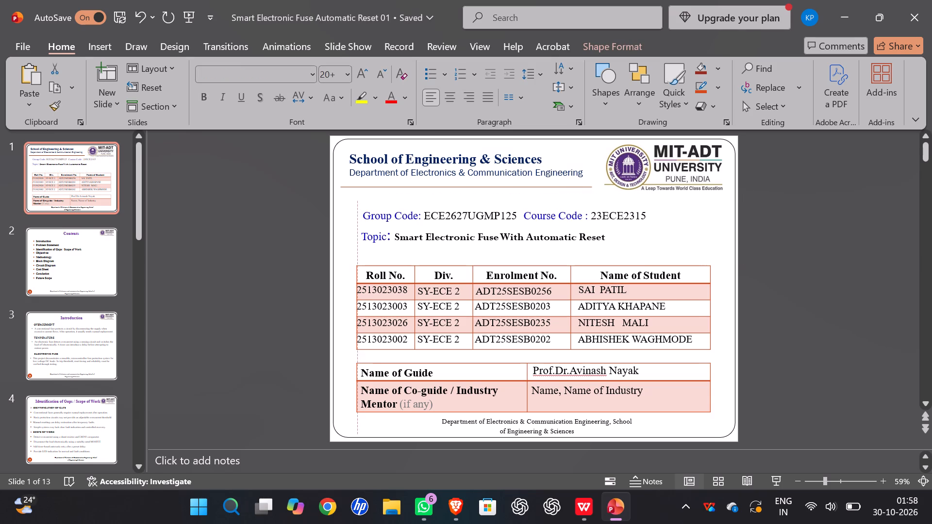
drag(591, 207, 585, 226)
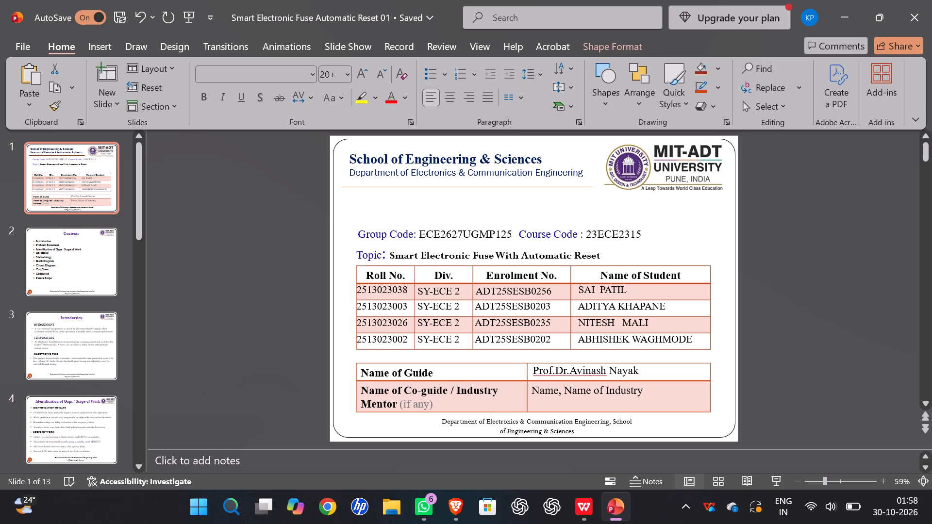
drag(585, 226, 588, 225)
click(304, 209)
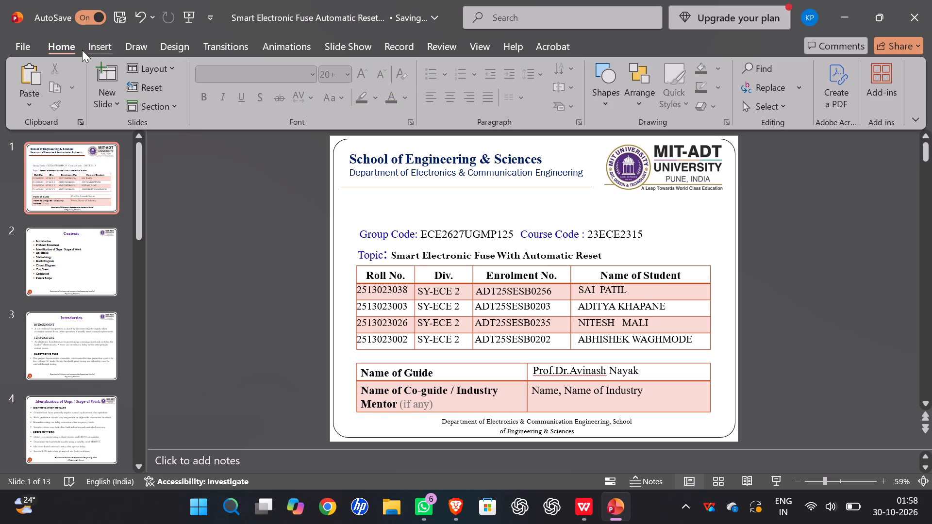
Insert a separate text box between the header rule and the group code line, and paste the copied project title into it.
click(94, 49)
click(597, 93)
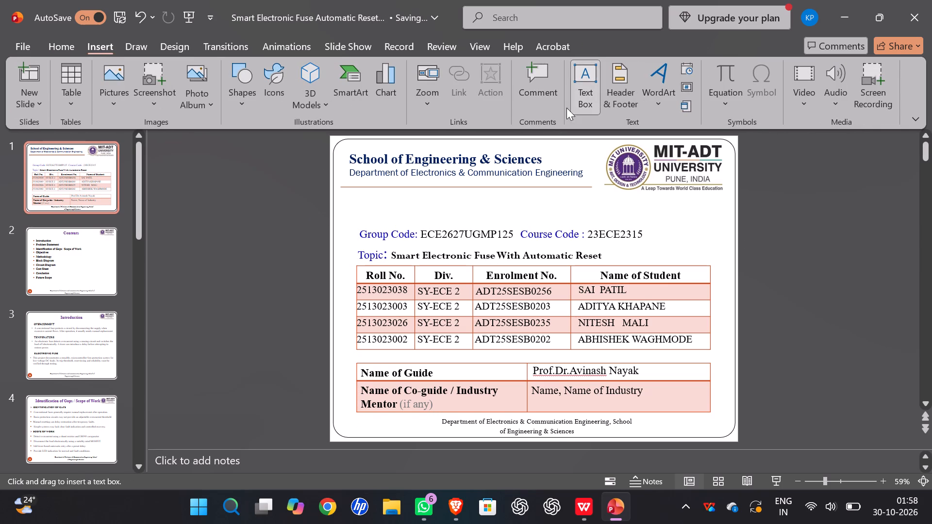
drag(418, 205, 623, 221)
key(ctrl+v)
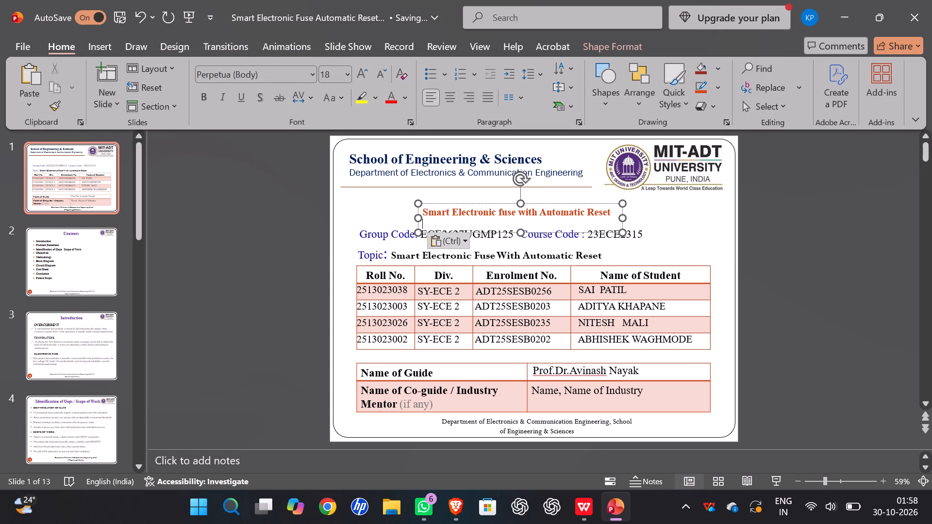
Widen the new title text box on both sides and move it up and right, just beneath the header rule.
drag(619, 219, 643, 218)
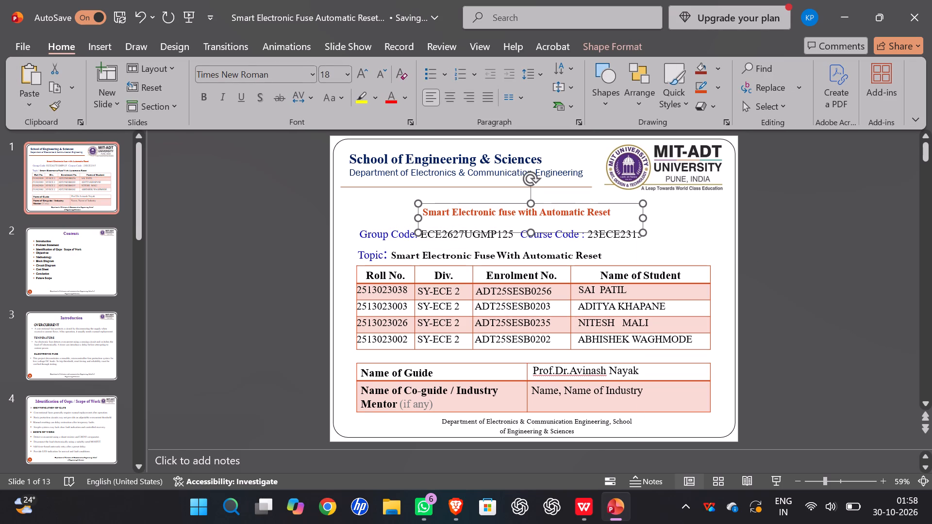
drag(419, 219, 389, 218)
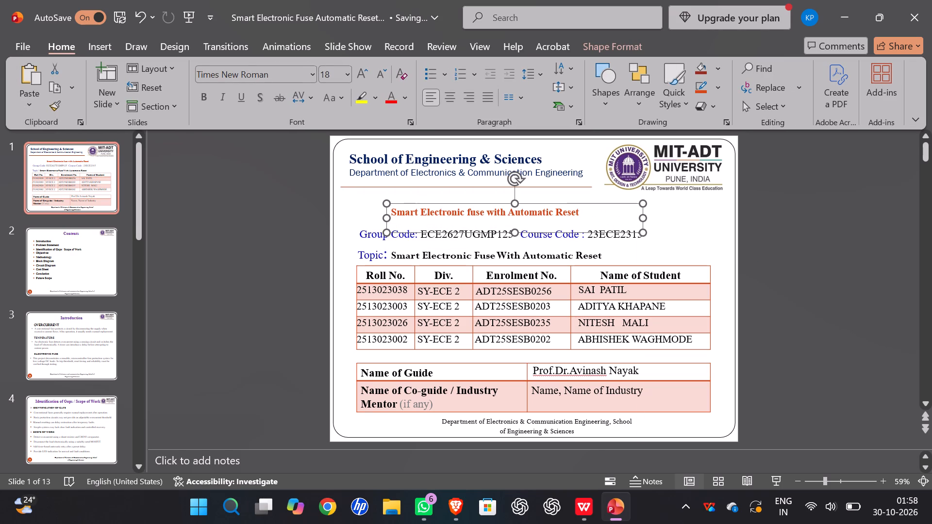
drag(541, 204, 566, 192)
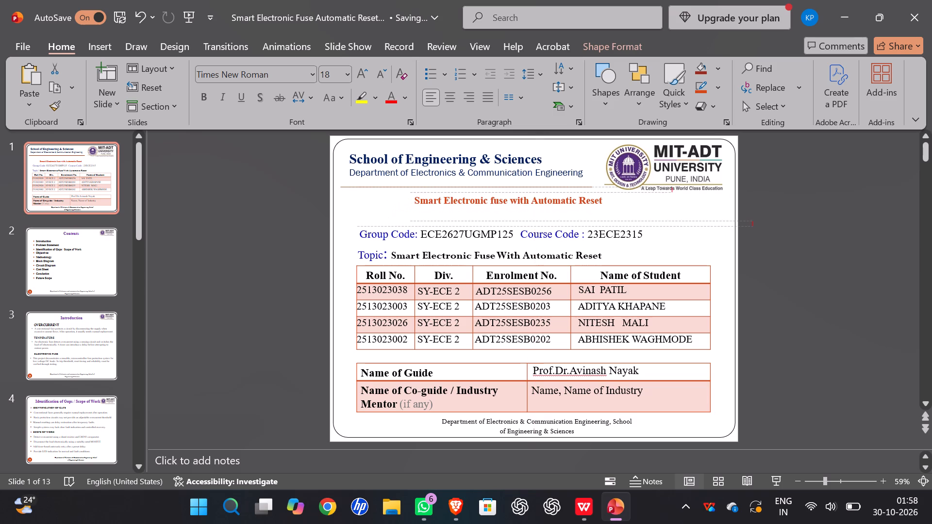
drag(566, 192, 571, 193)
Enlarge the project title text to size 24 and widen its box on both sides so the title fits on one line.
click(564, 202)
triple_click(564, 202)
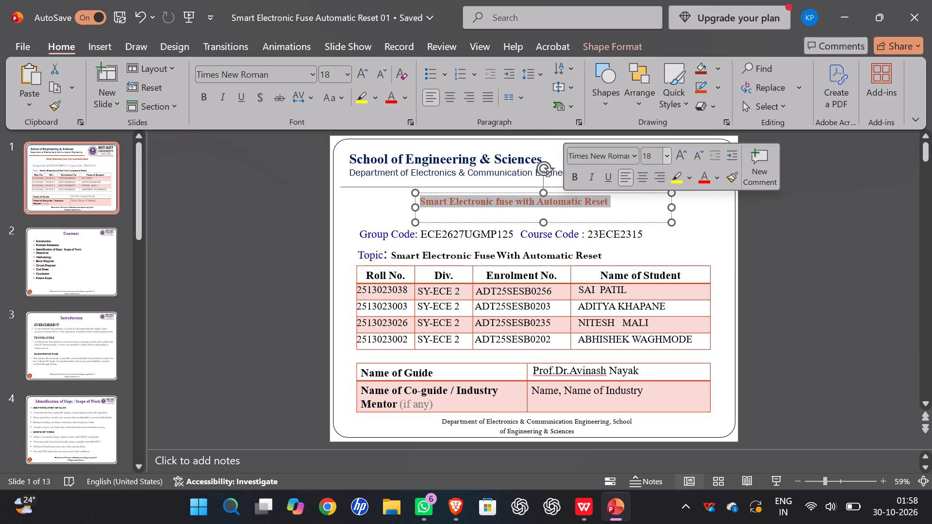
click(676, 155)
click(676, 155)
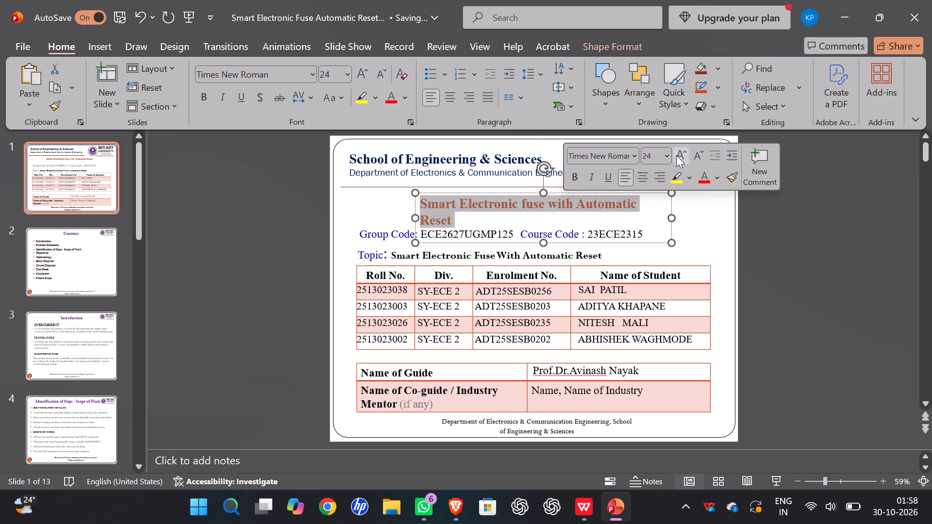
drag(673, 218, 693, 213)
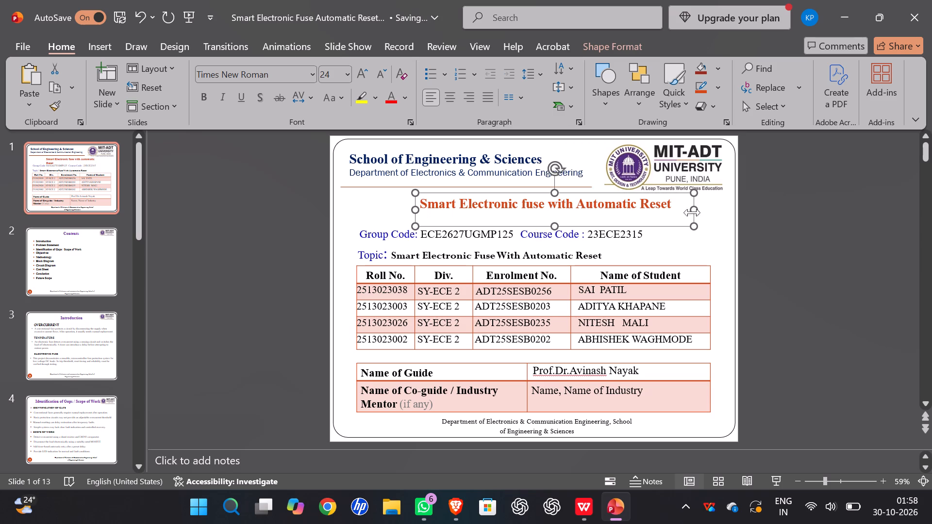
drag(416, 209, 403, 210)
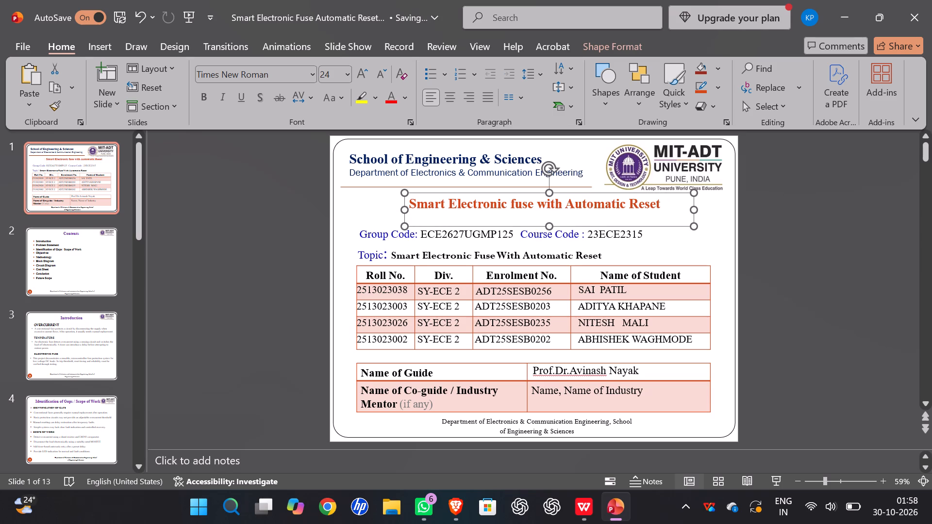
Move the project title box left and slightly up, centring it horizontally on the slide beneath the header rule.
drag(582, 191, 571, 191)
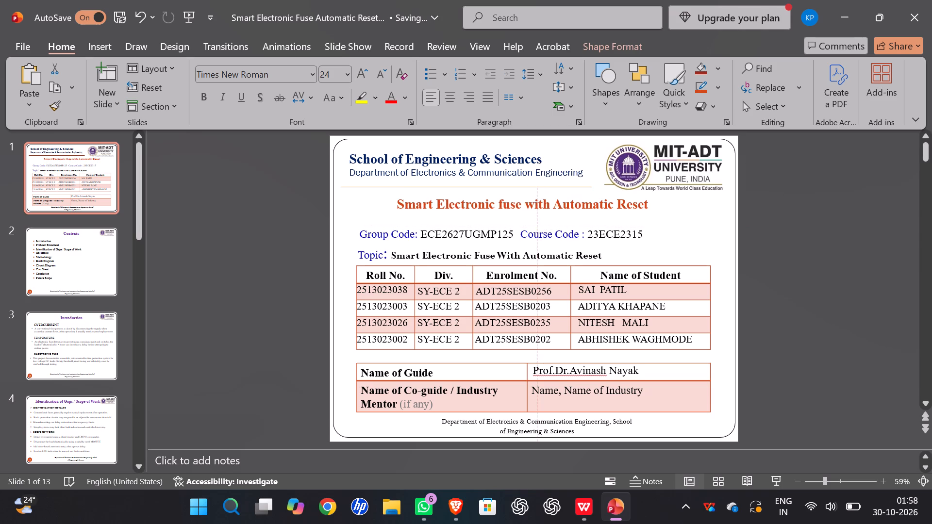
drag(571, 191, 567, 190)
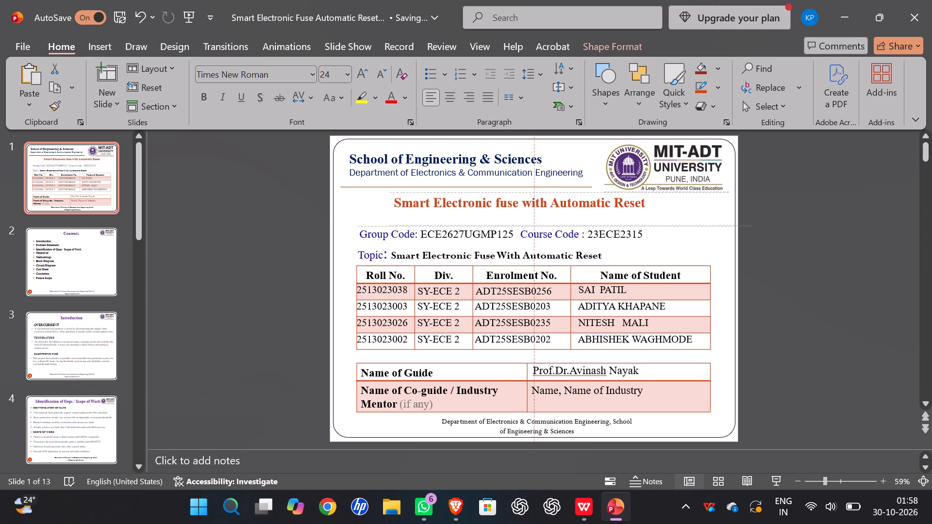
drag(567, 190, 567, 187)
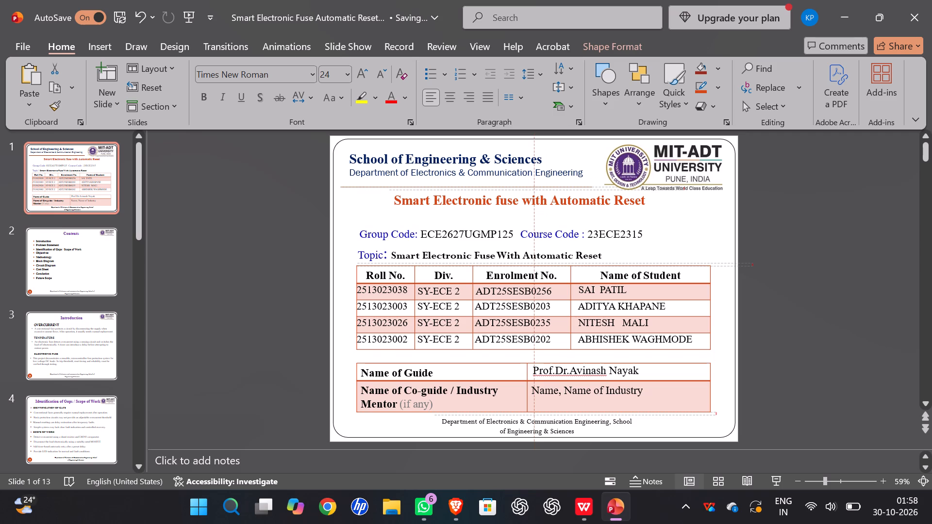
drag(567, 187, 567, 192)
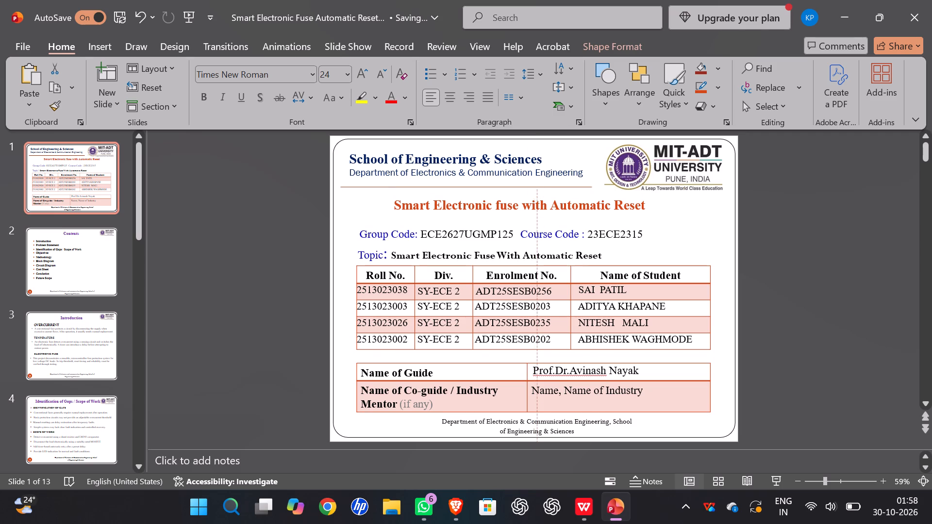
drag(567, 192, 558, 189)
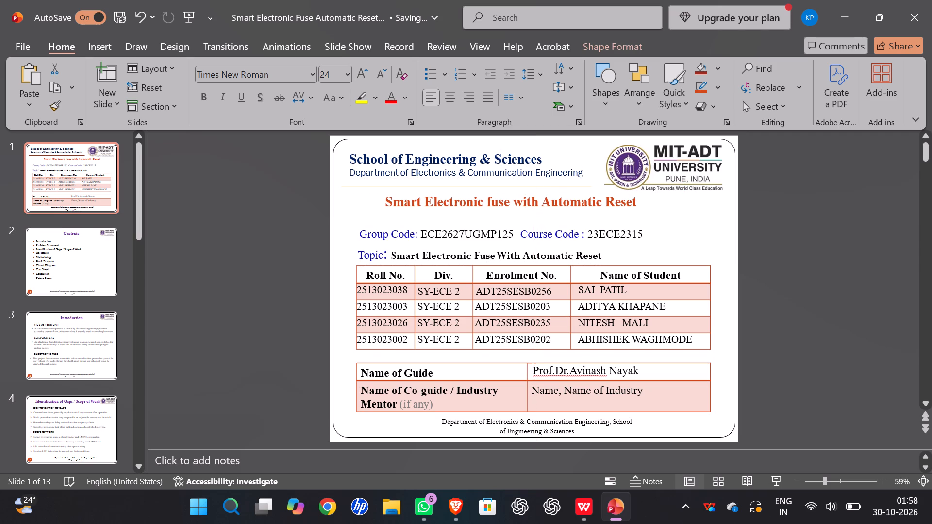
drag(558, 189, 569, 191)
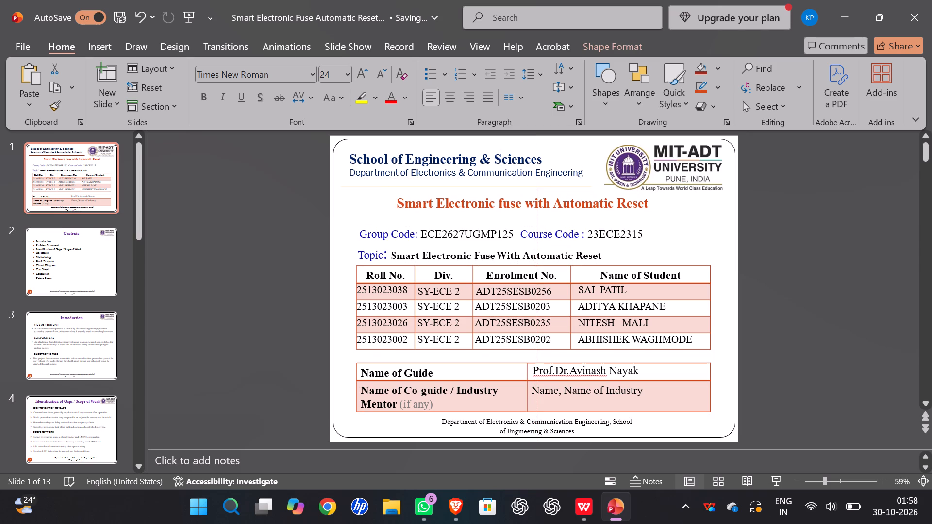
drag(569, 191, 568, 189)
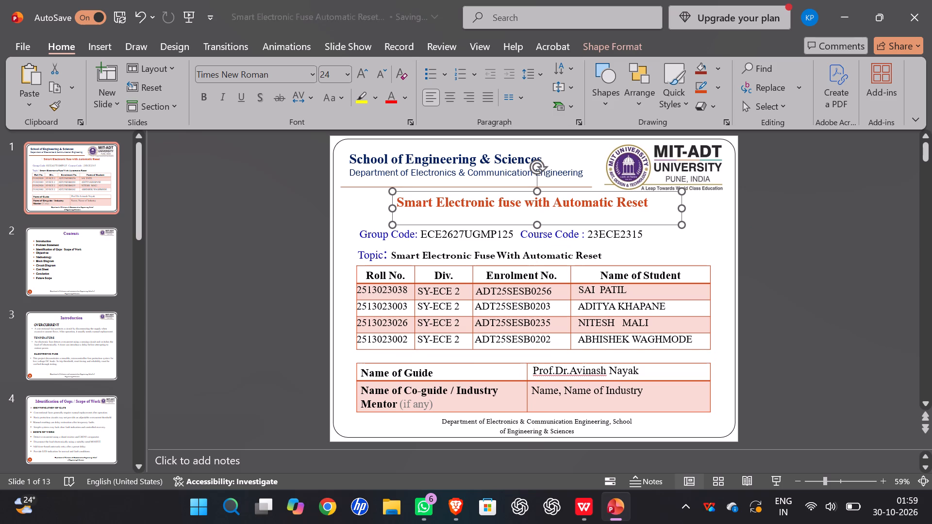
click(572, 191)
click(572, 191)
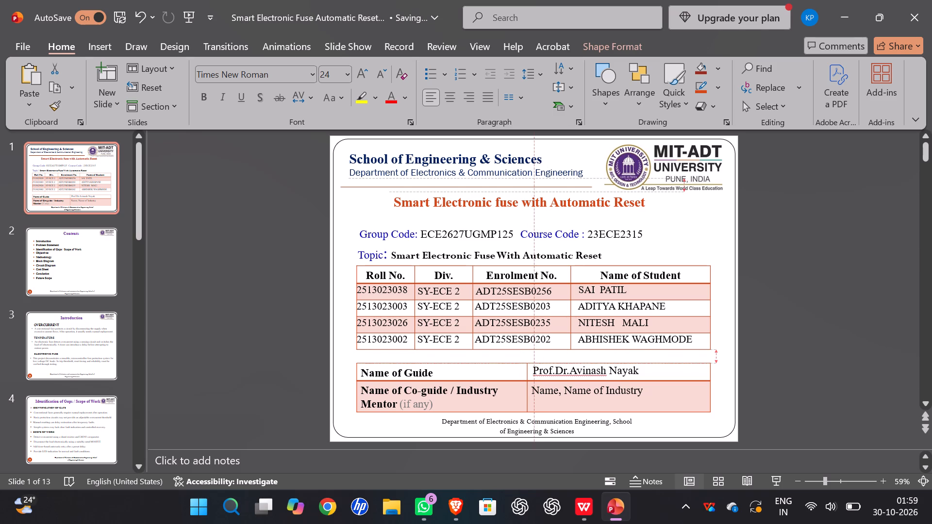
Set the project title's font size to 25.
triple_click(568, 200)
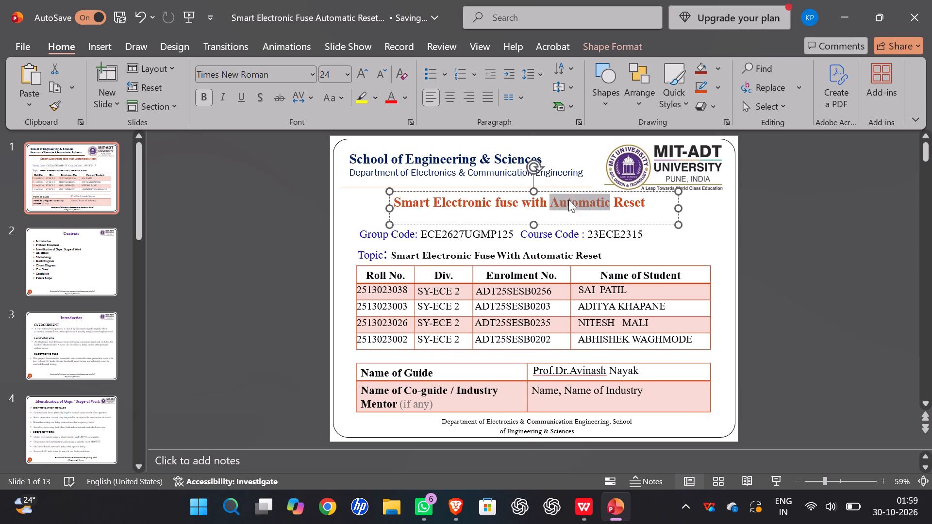
click(661, 156)
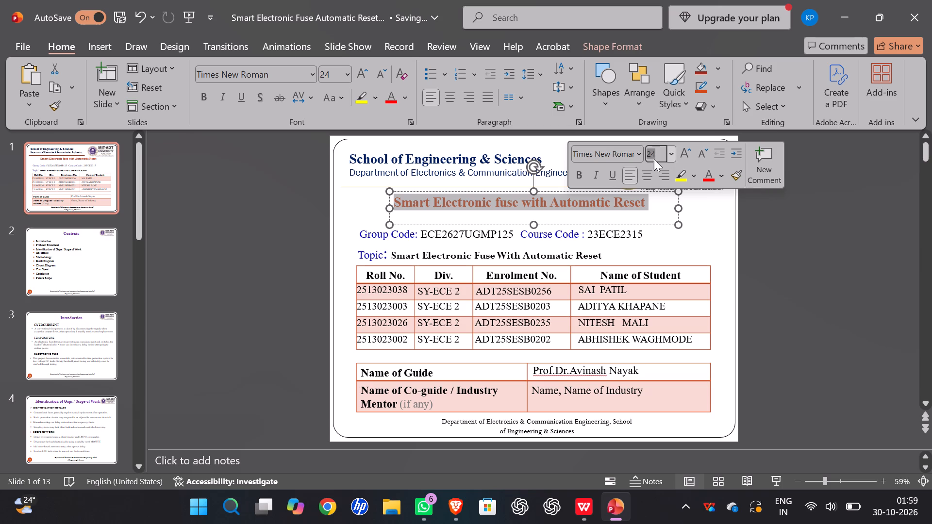
key(BackSpace)
text(25)
key(Return)
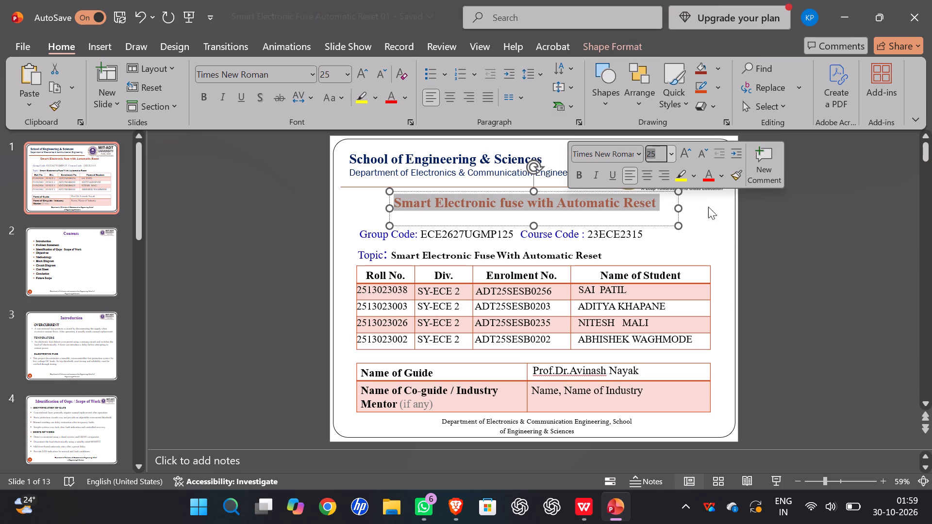
Nudge the project title box slightly down from the header rule, keeping it centred, and deselect it.
click(559, 188)
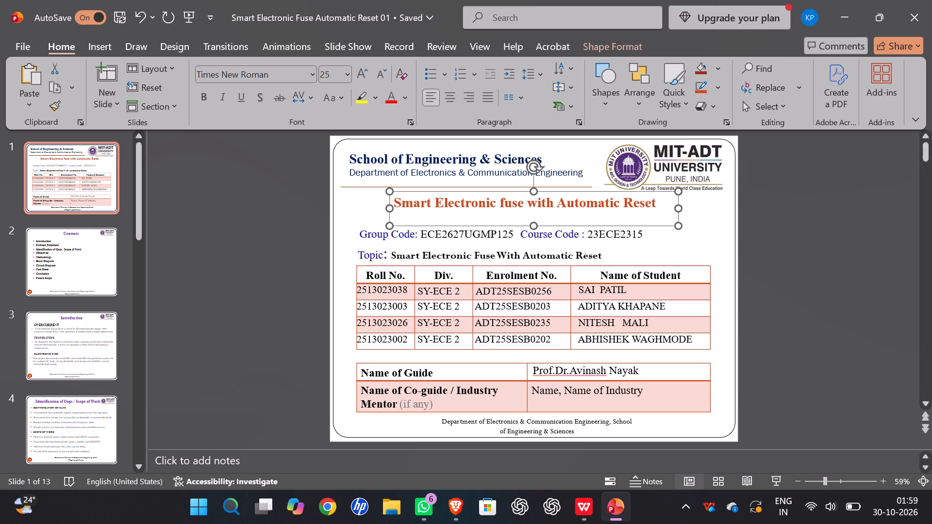
key(Down)
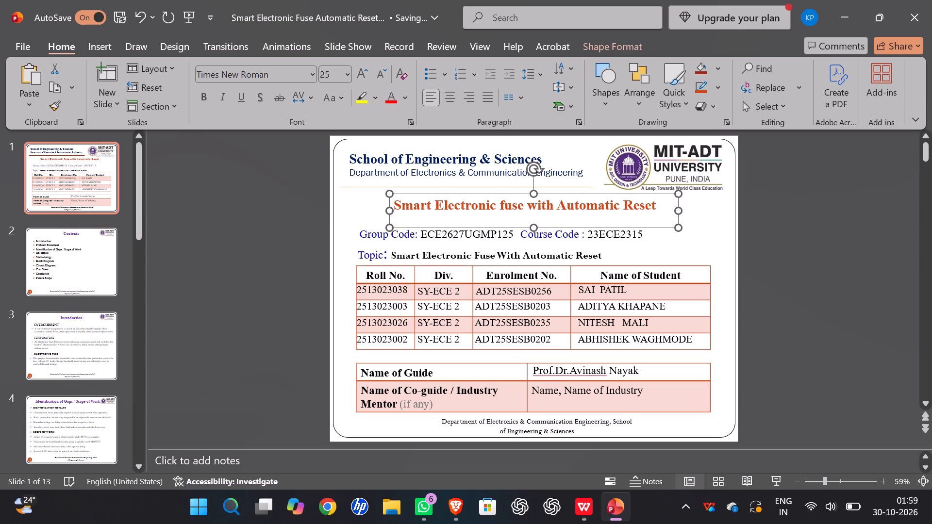
key(Return)
click(370, 217)
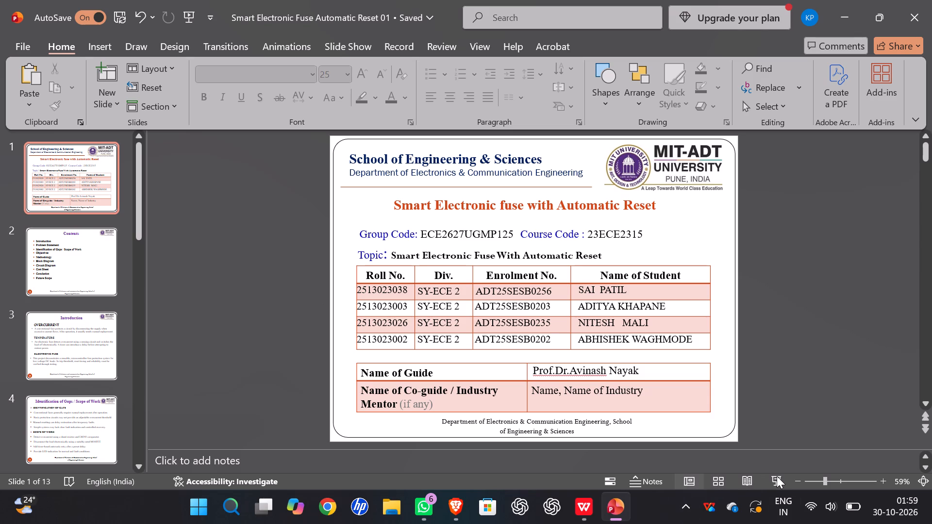
Play the slide show from the title slide to the end, reviewing each slide's text placement, and return to editing.
key(F5)
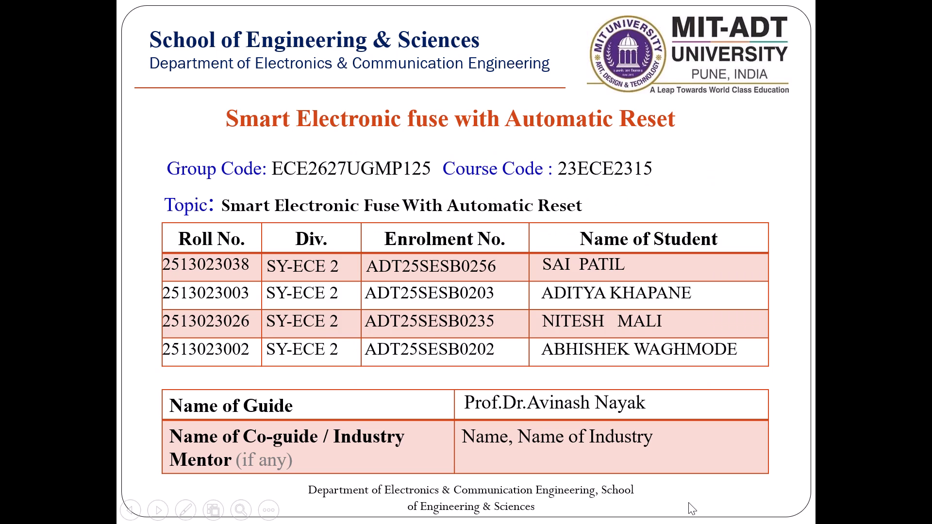
key(Right)
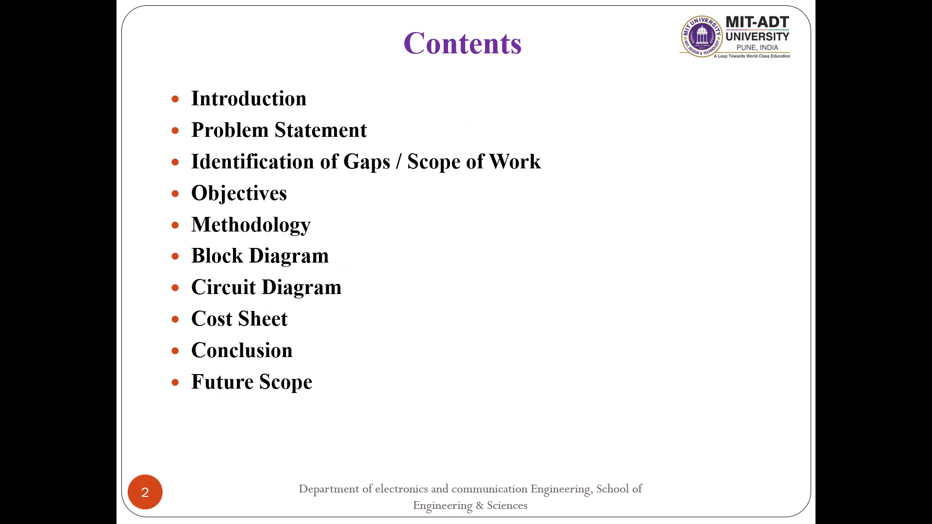
key(Right)
key(Left)
key(Left)
key(Right)
key(Right)
key(Right)
key(Right)
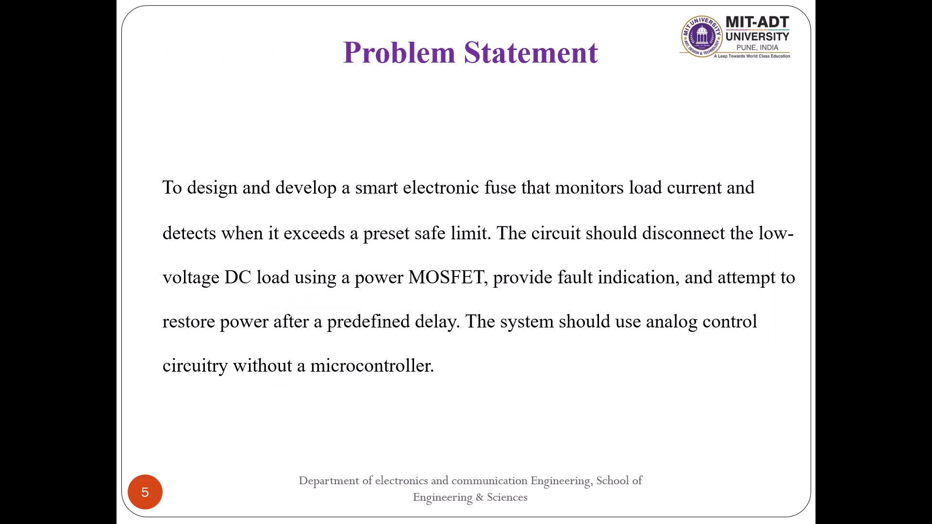
key(Right)
key(Left)
key(Right)
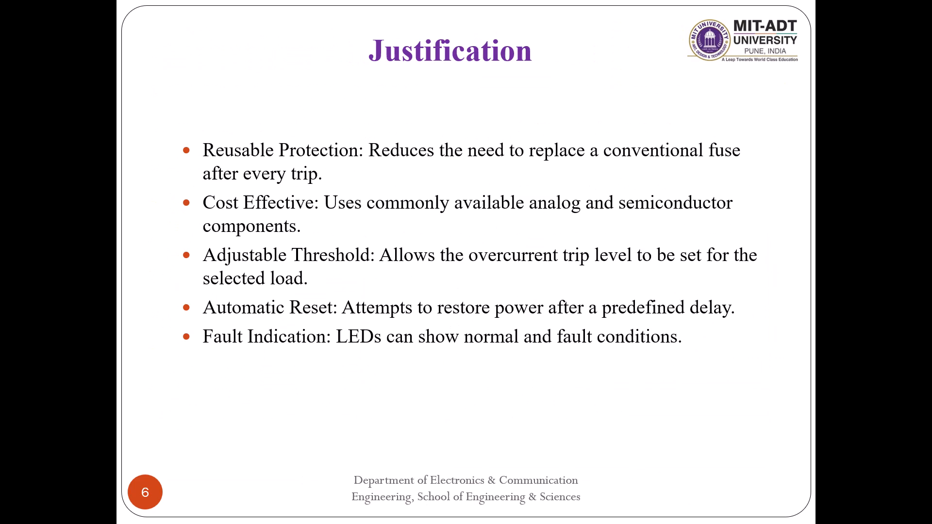
key(Right)
key(Right)
key(Right)
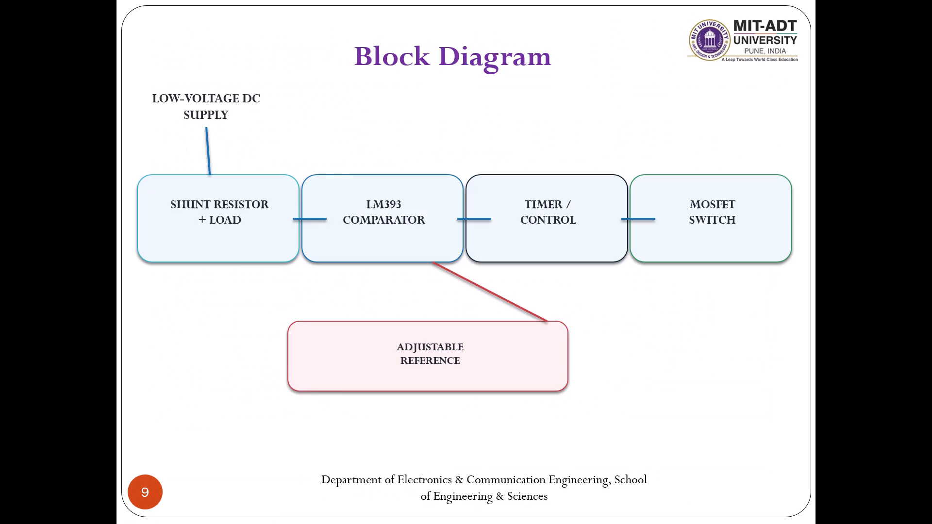
key(Right)
key(Right)
key(Right)
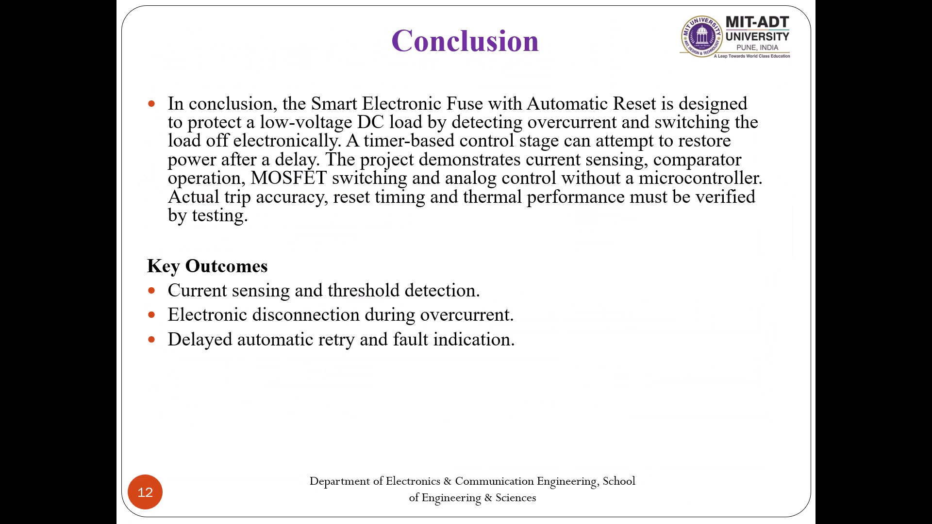
key(Right)
key(Right)
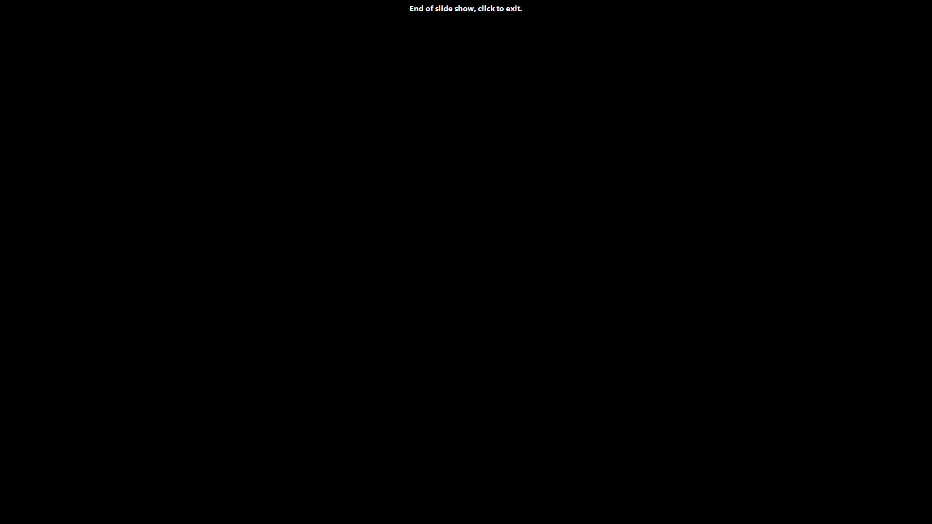
key(Return)
Open slide 5, Problem Statement, for editing.
scroll(79, 373, down, 1)
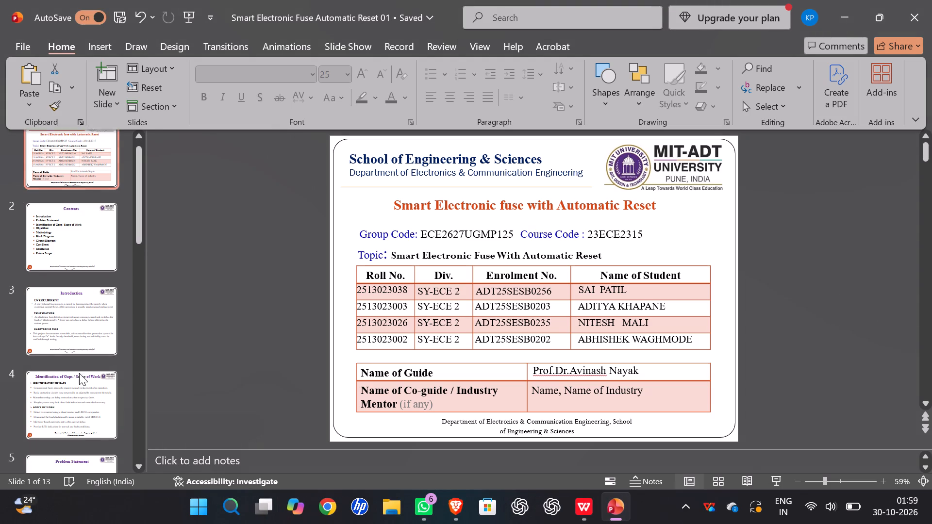
scroll(79, 373, down, 2)
click(67, 391)
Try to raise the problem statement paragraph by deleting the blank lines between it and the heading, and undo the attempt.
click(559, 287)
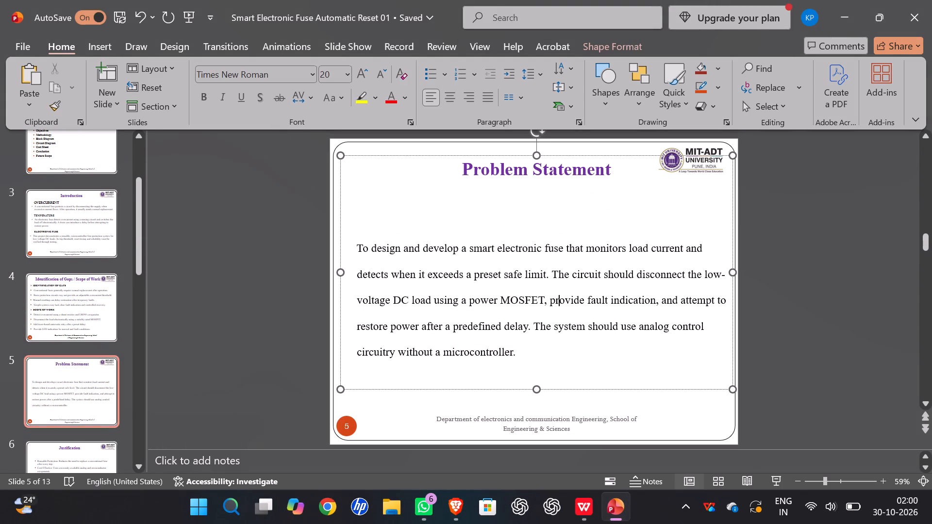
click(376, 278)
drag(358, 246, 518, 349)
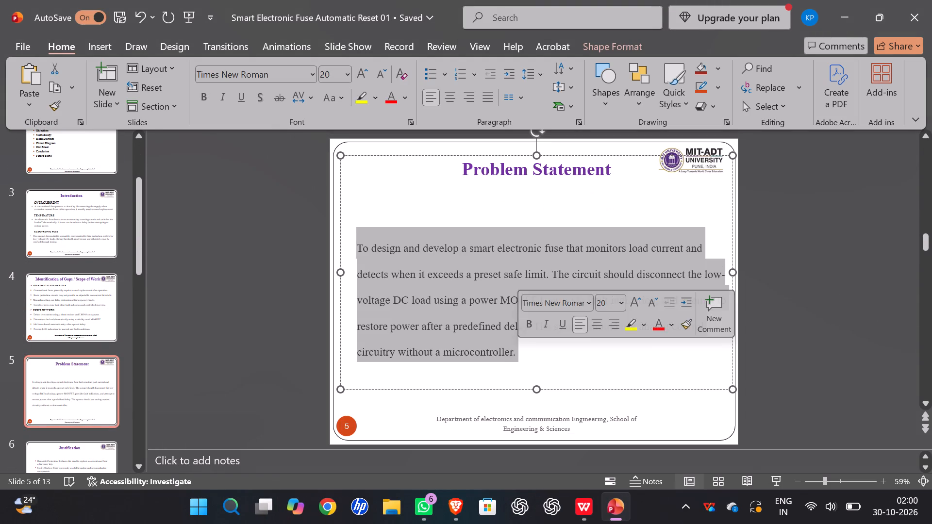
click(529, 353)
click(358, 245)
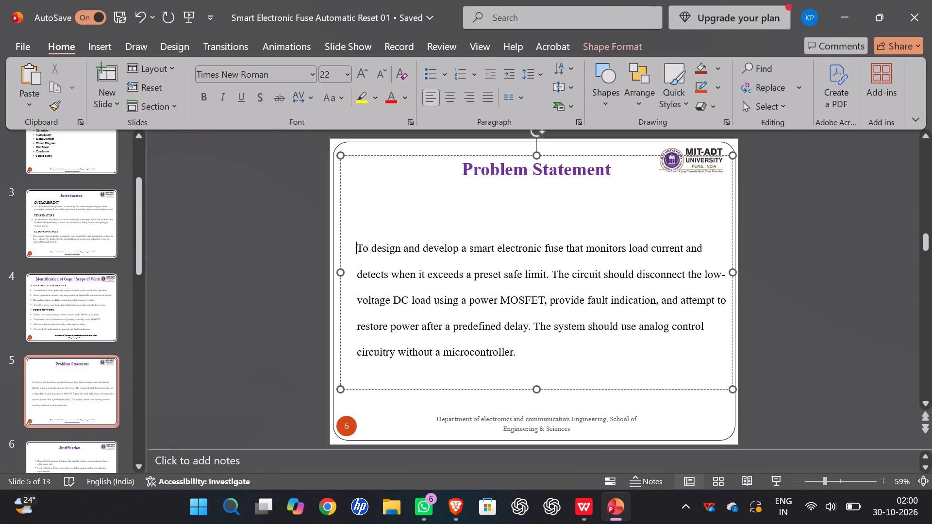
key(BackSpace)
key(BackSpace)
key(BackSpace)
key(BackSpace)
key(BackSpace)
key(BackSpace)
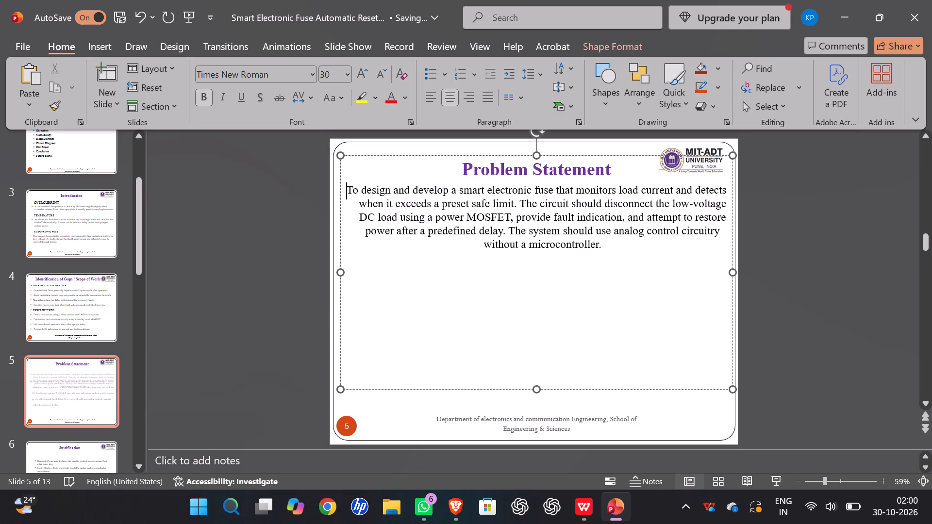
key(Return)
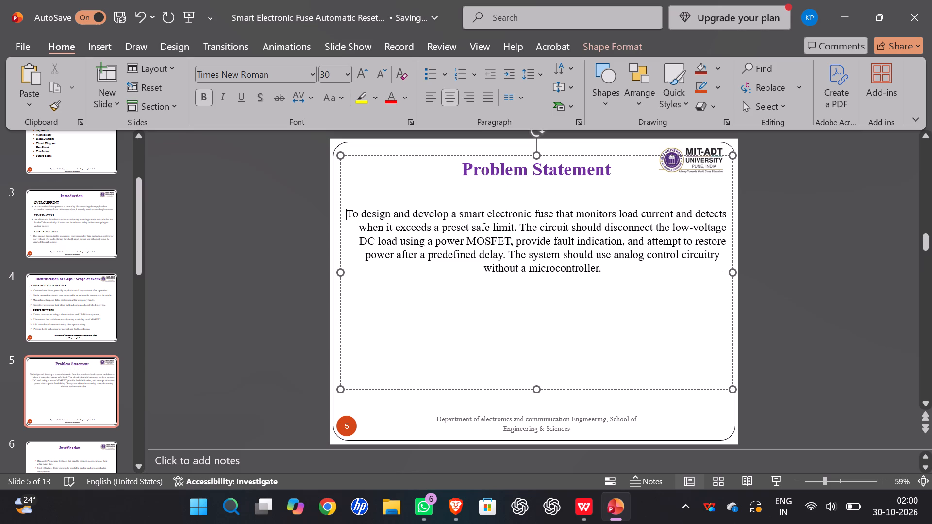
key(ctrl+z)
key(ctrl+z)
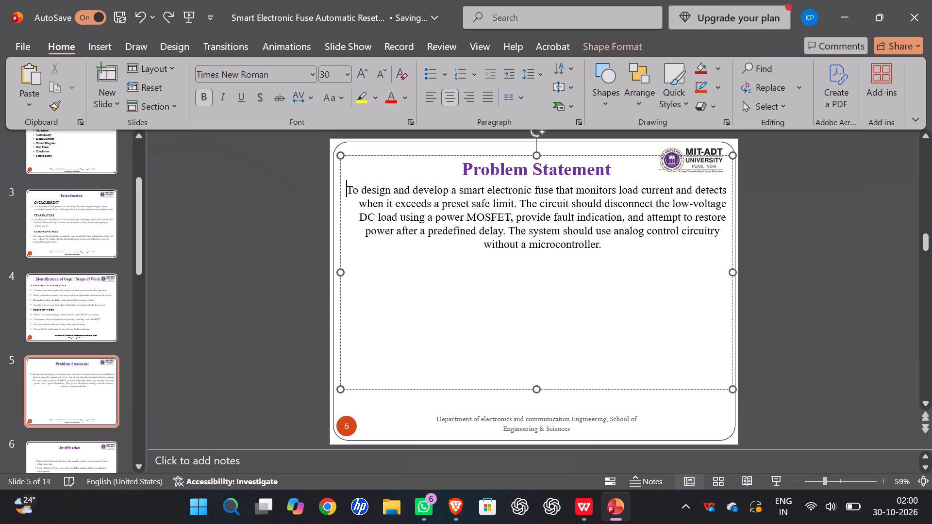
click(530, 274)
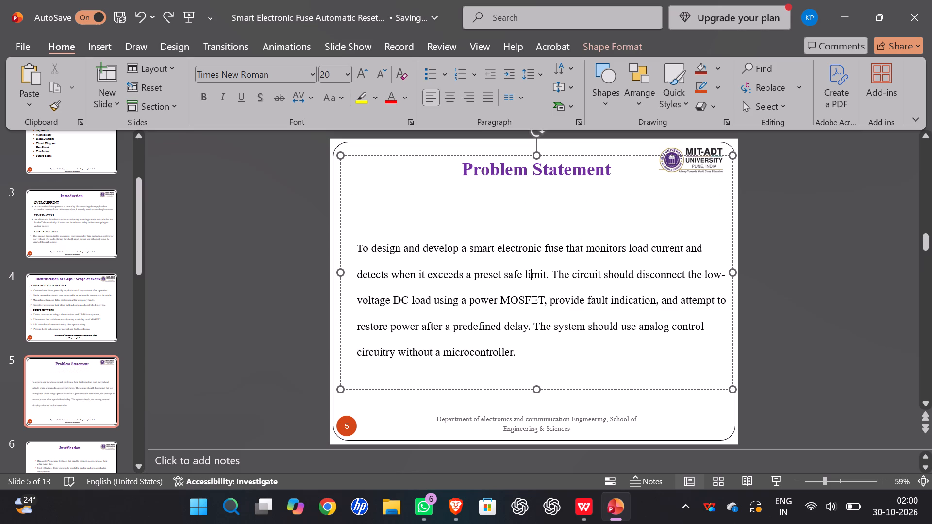
Shorten the shared heading and body box slightly from its lower edge, copy the problem statement paragraph and delete it from the box.
drag(536, 389, 534, 373)
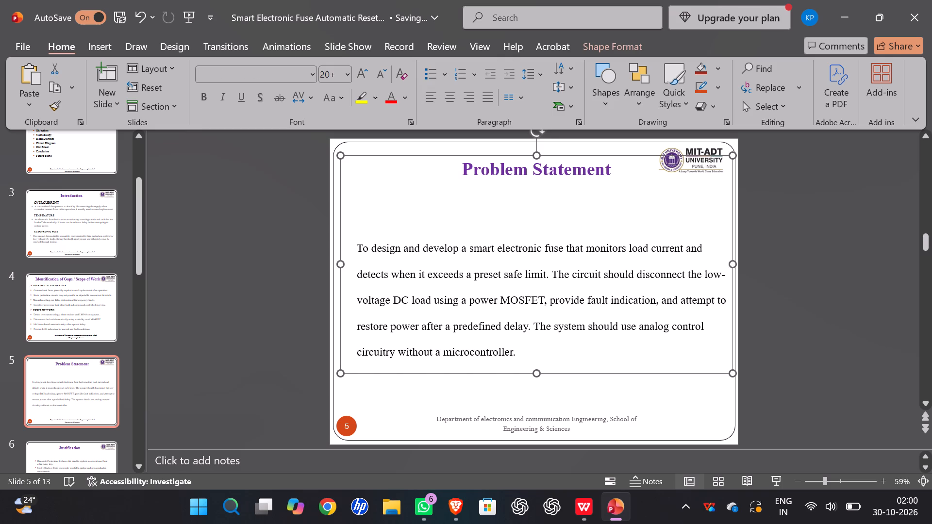
drag(359, 248, 566, 347)
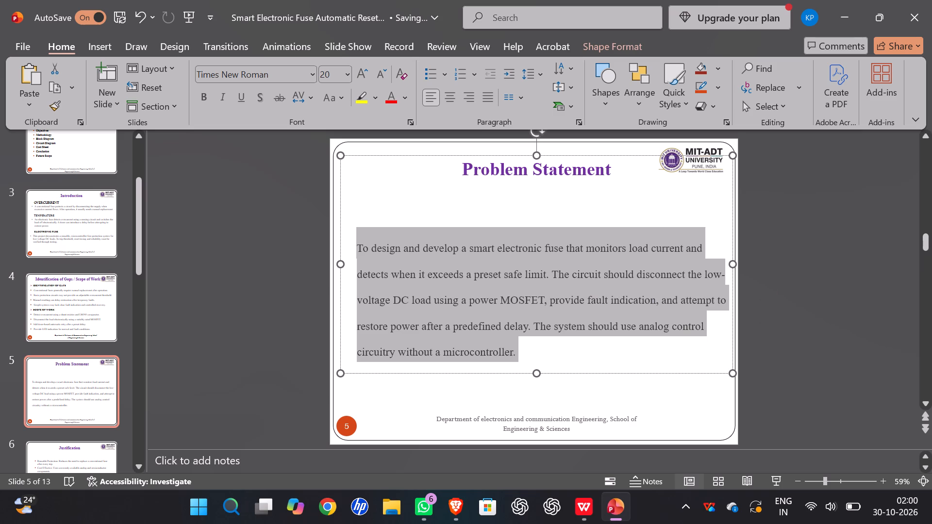
key(ctrl+c)
key(BackSpace)
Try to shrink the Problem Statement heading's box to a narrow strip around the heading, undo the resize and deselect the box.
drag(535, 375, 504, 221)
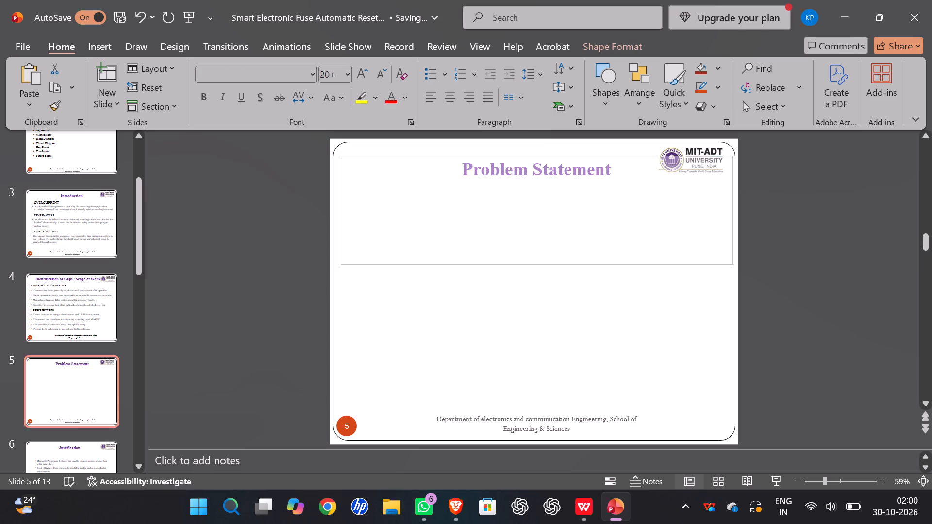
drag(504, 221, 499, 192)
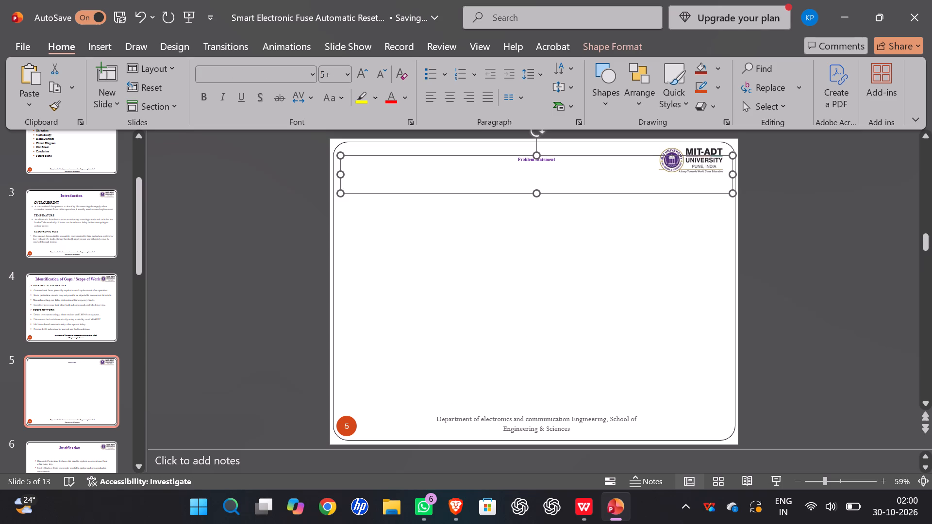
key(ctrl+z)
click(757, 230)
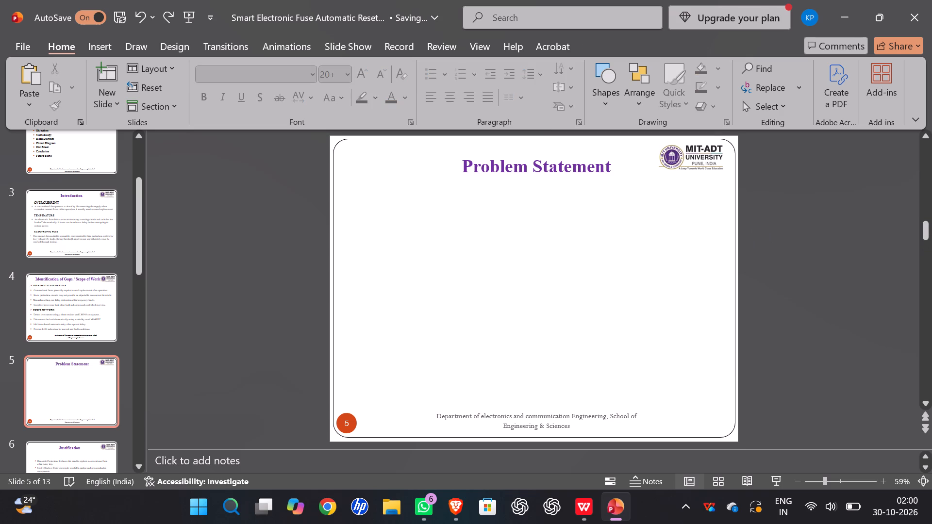
Insert a wide text box below the Problem Statement heading and paste the copied paragraph into it.
click(112, 49)
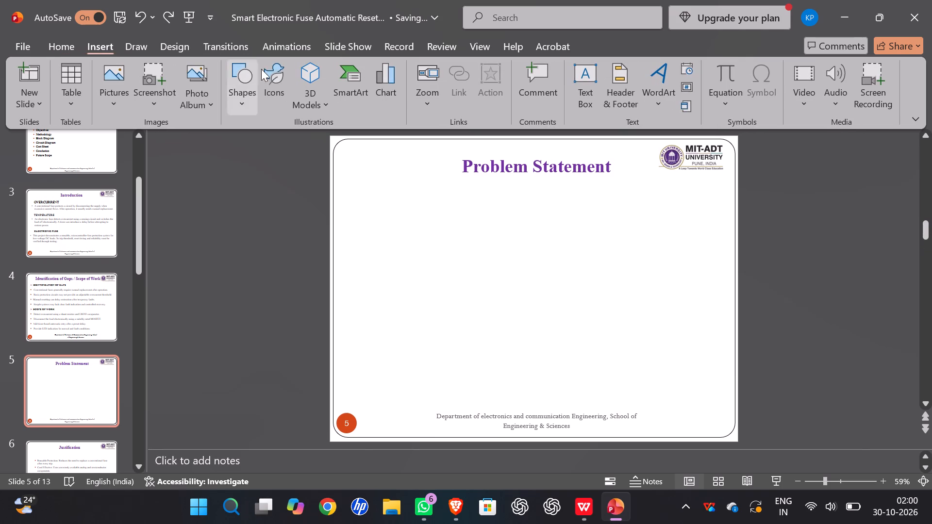
click(590, 103)
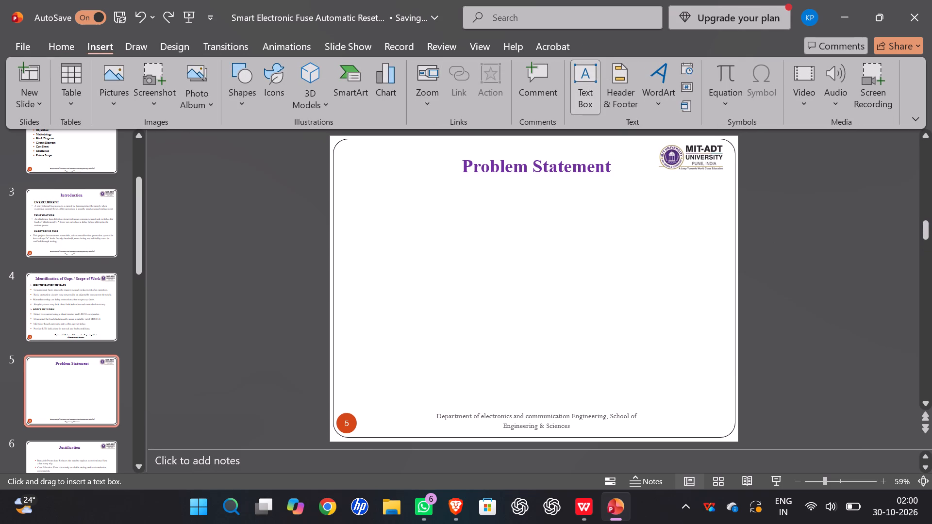
drag(352, 211, 722, 293)
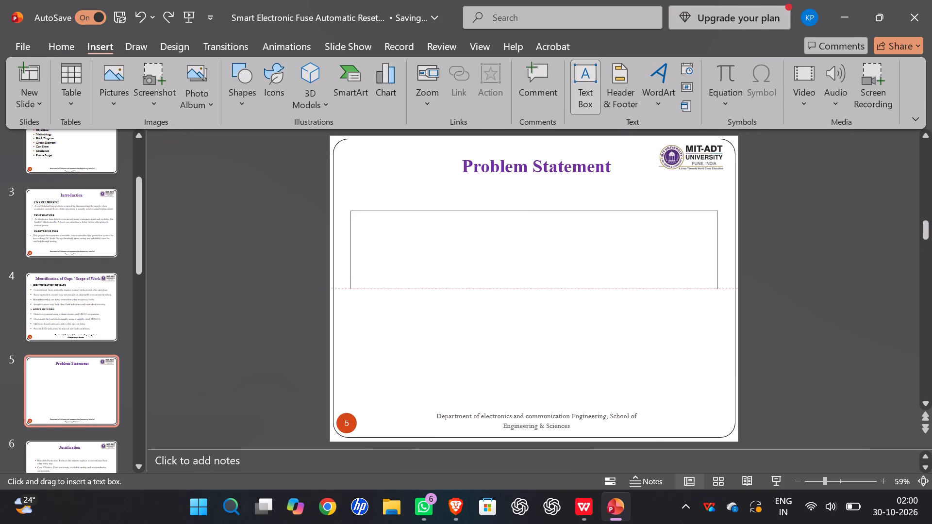
drag(722, 293, 720, 325)
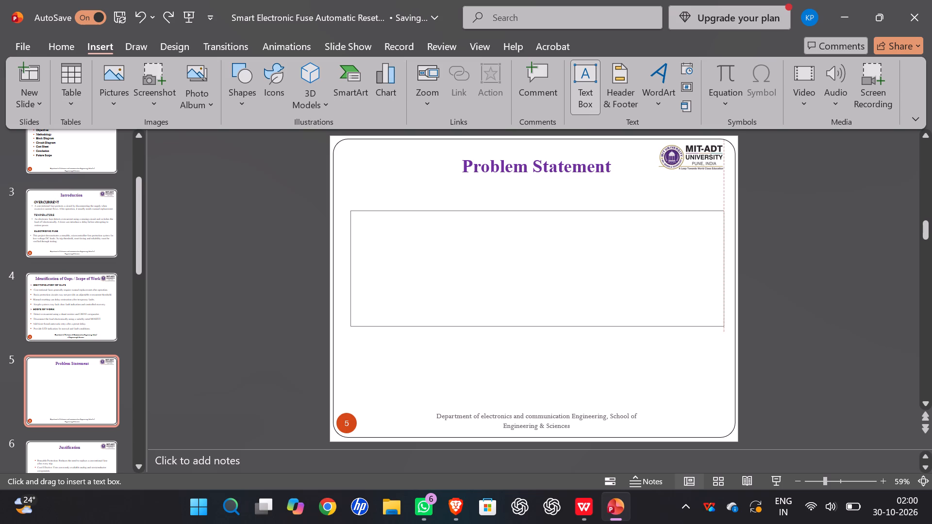
drag(720, 325, 719, 355)
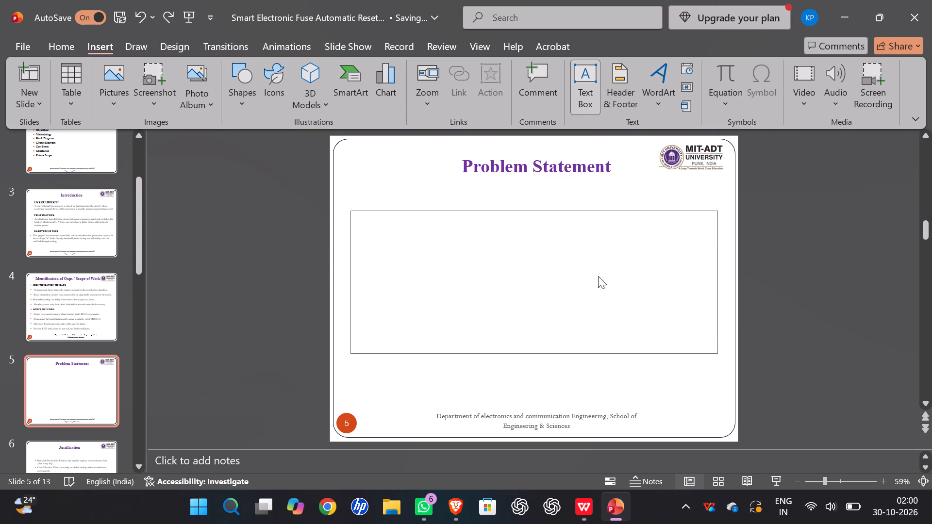
key(ctrl+v)
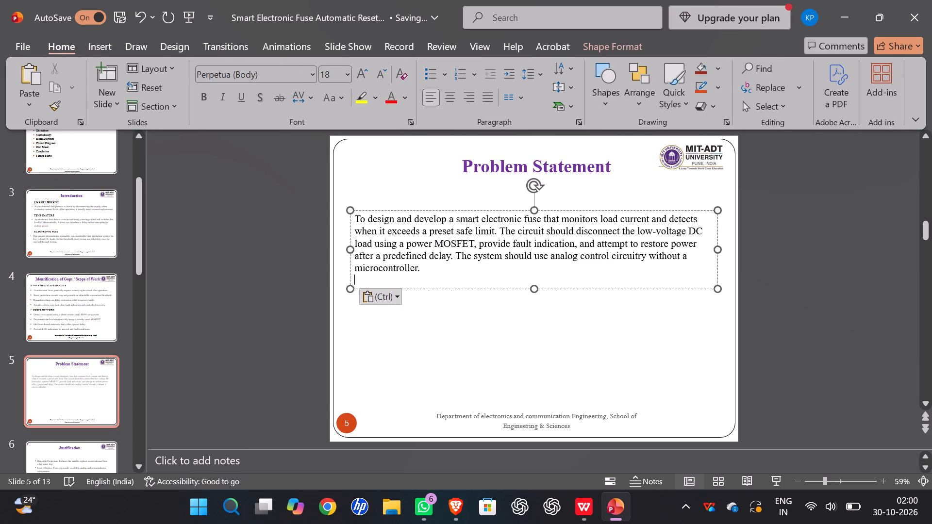
Set all text in the new problem statement box to font size 20.
triple_click(558, 227)
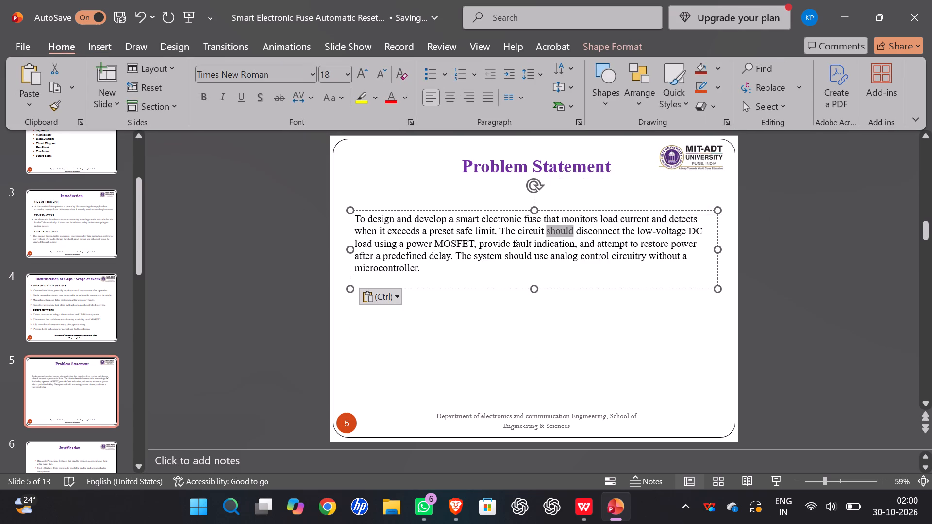
key(ctrl+a)
click(332, 71)
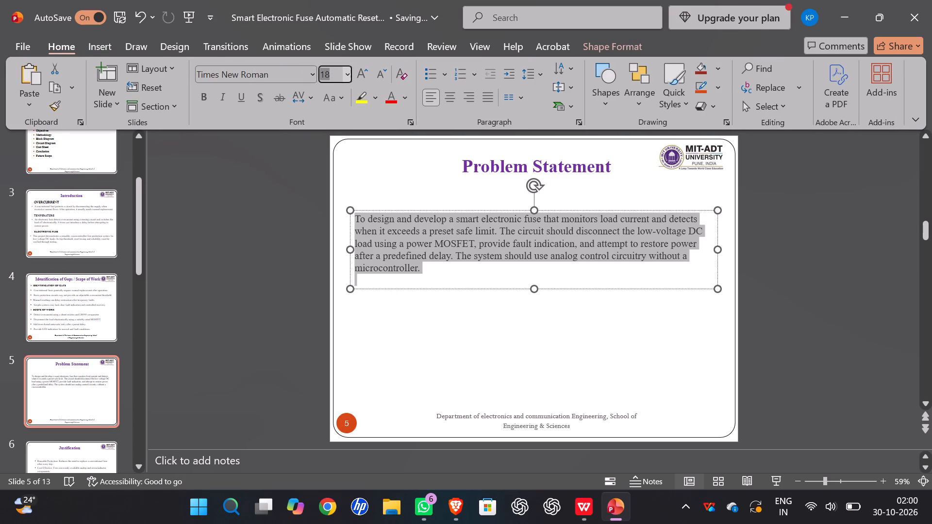
key(BackSpace)
text(20)
key(Return)
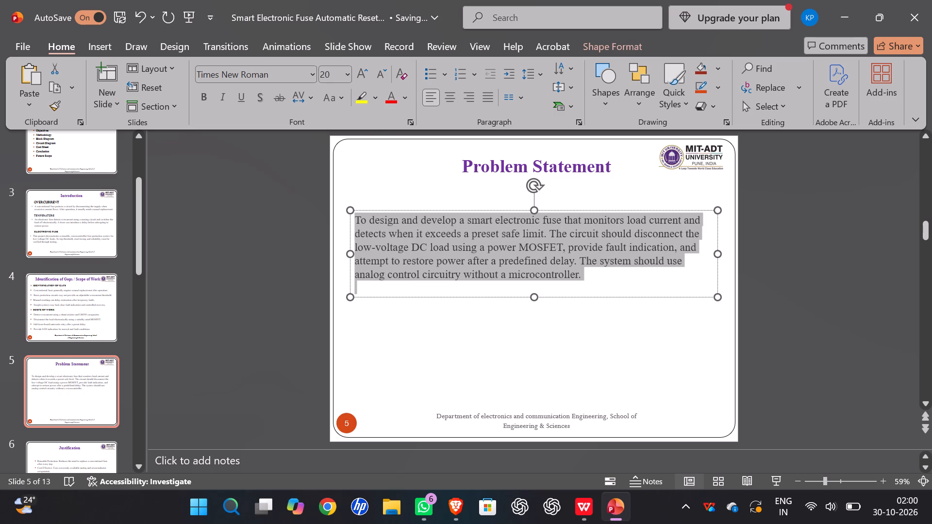
Move the problem statement text box slightly lower on slide 5, keeping it horizontally centred.
click(633, 211)
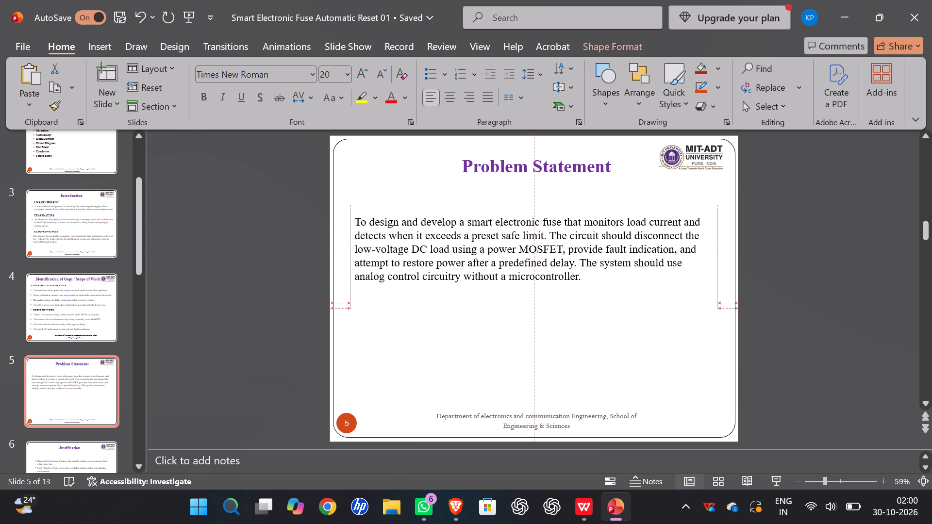
triple_click(567, 248)
click(567, 248)
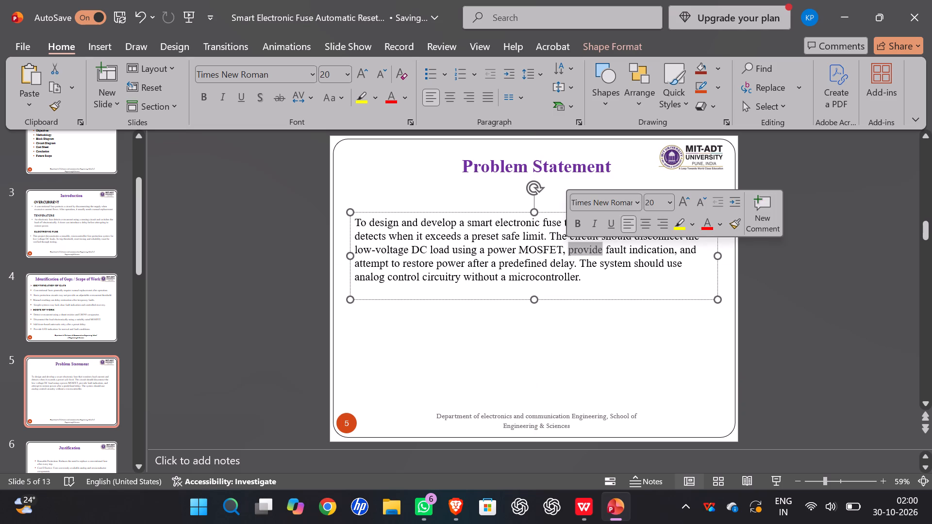
triple_click(547, 251)
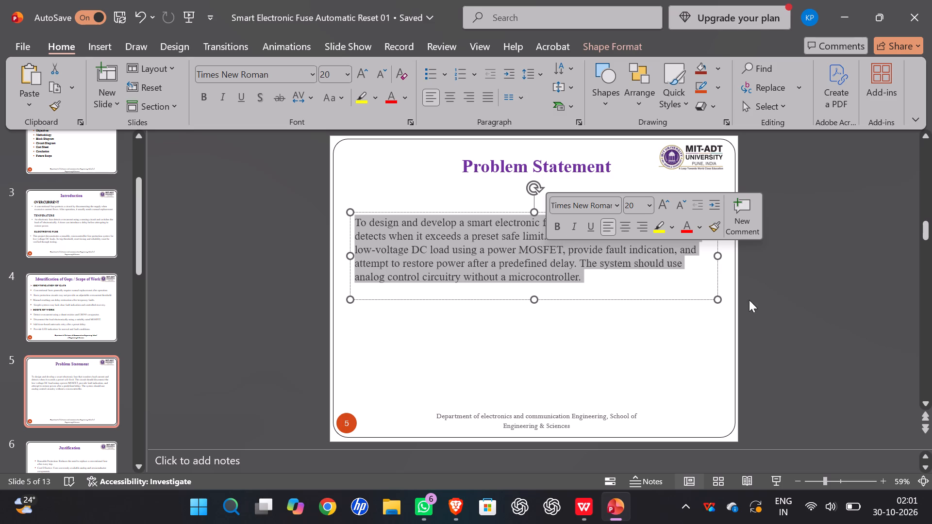
Delete the leftover empty bulleted line below the heading in the Problem Statement heading's box and deselect it.
click(716, 304)
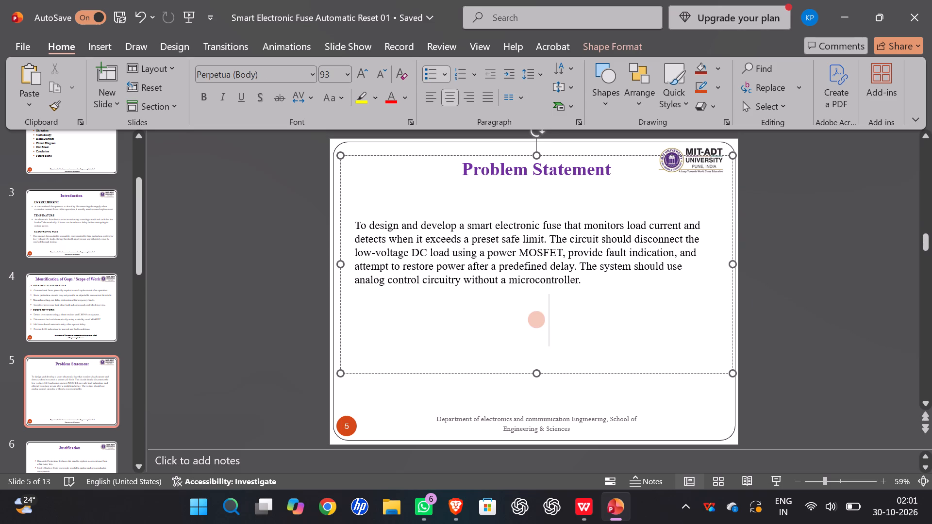
key(BackSpace)
click(256, 294)
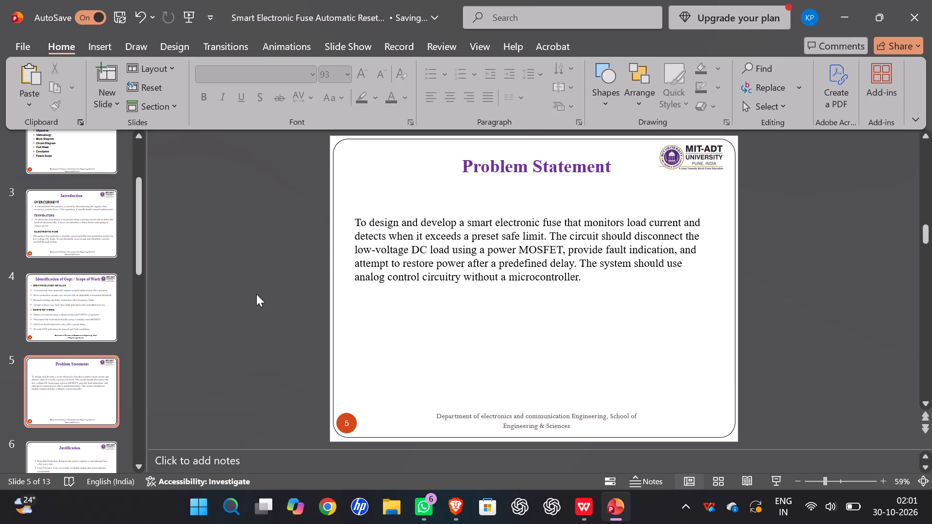
Adjust the problem statement box's width from both sides and shift it slightly lower so the text stays inside the slide border.
double_click(489, 260)
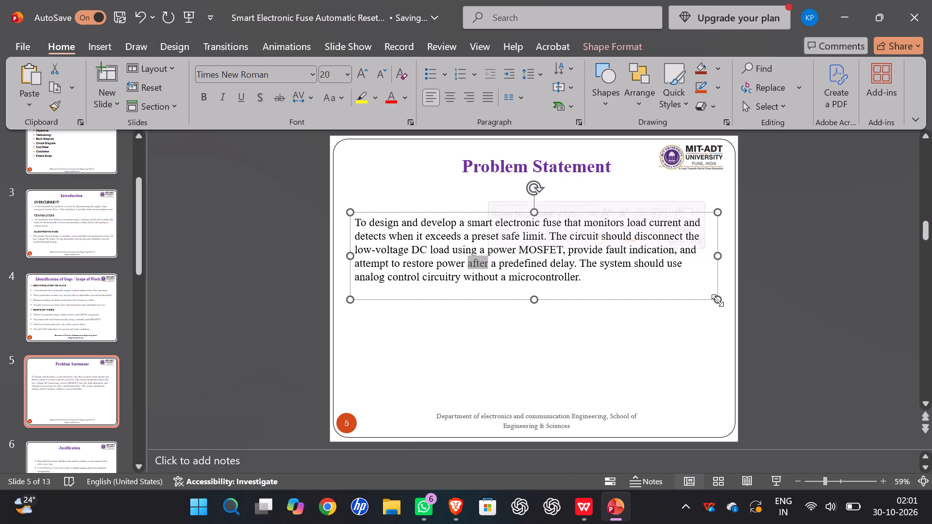
drag(721, 300, 742, 340)
drag(351, 301, 351, 303)
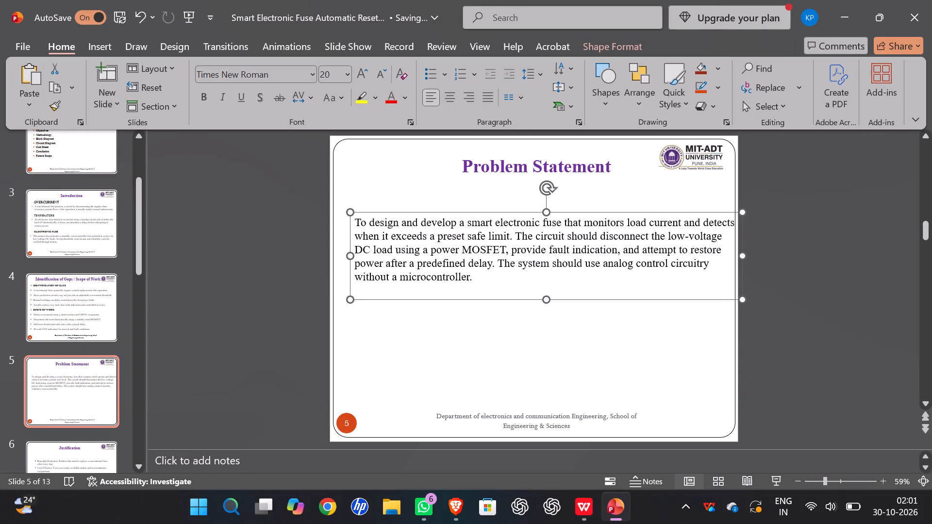
drag(351, 303, 351, 333)
drag(350, 258, 370, 255)
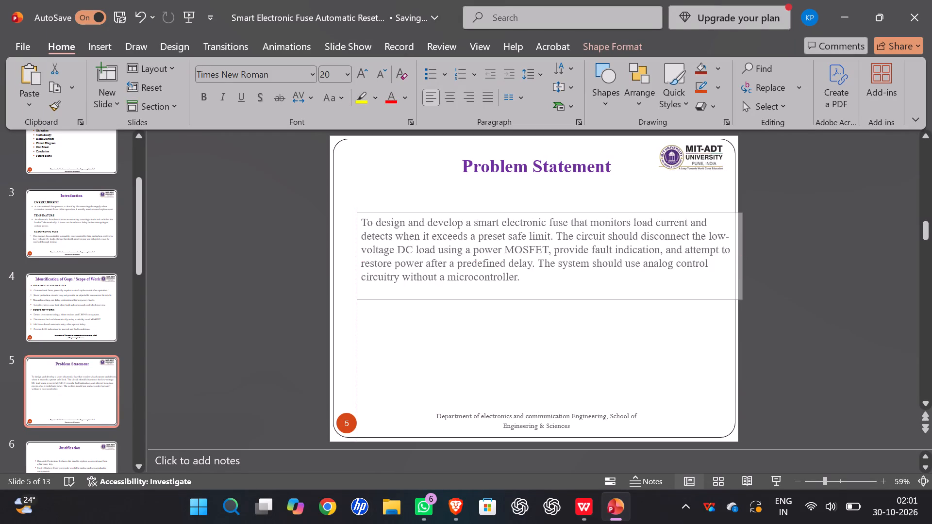
drag(370, 255, 378, 254)
drag(612, 211, 599, 217)
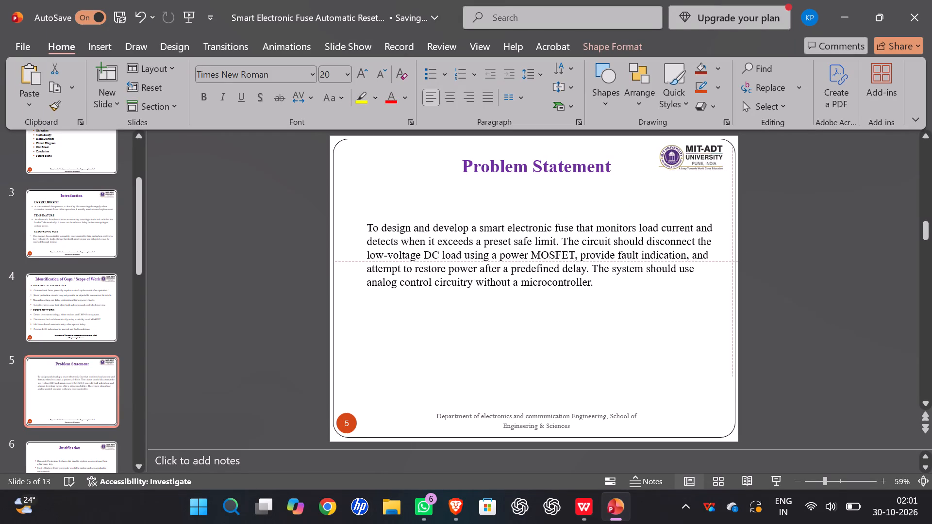
drag(599, 217, 587, 218)
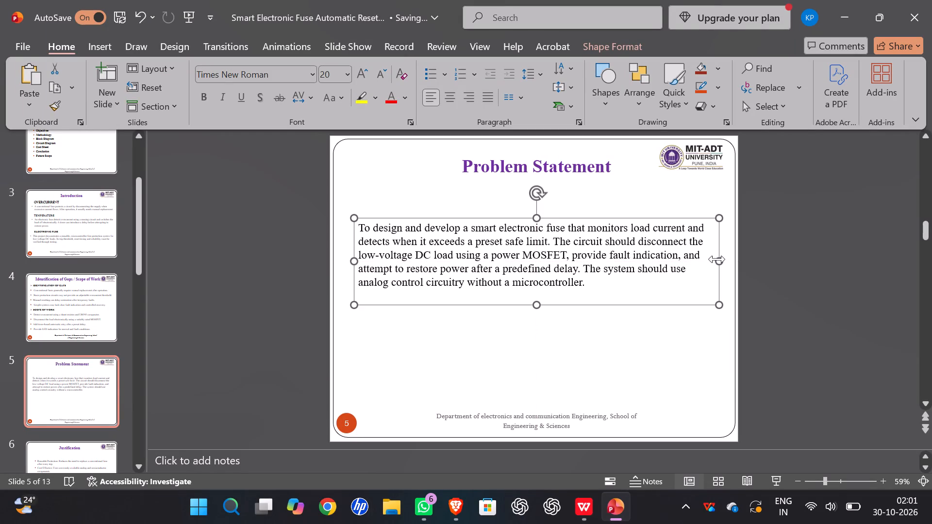
drag(717, 259, 708, 262)
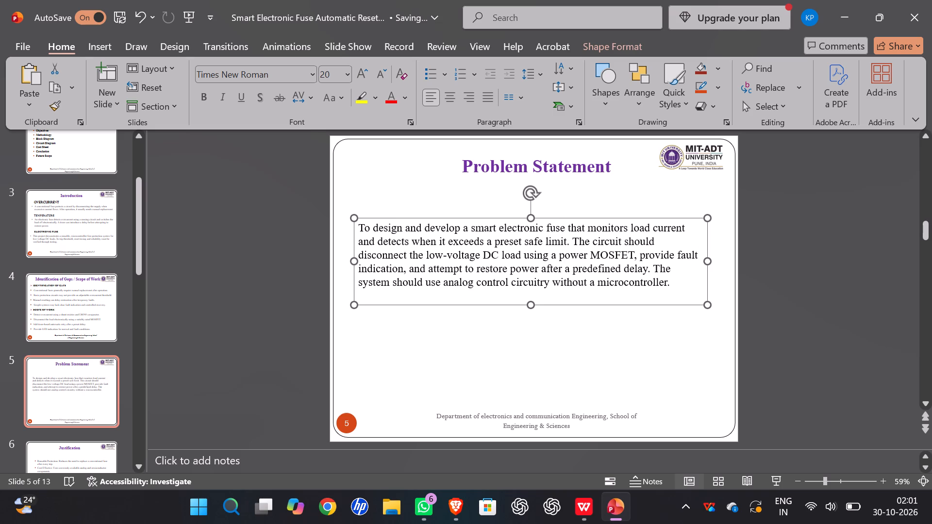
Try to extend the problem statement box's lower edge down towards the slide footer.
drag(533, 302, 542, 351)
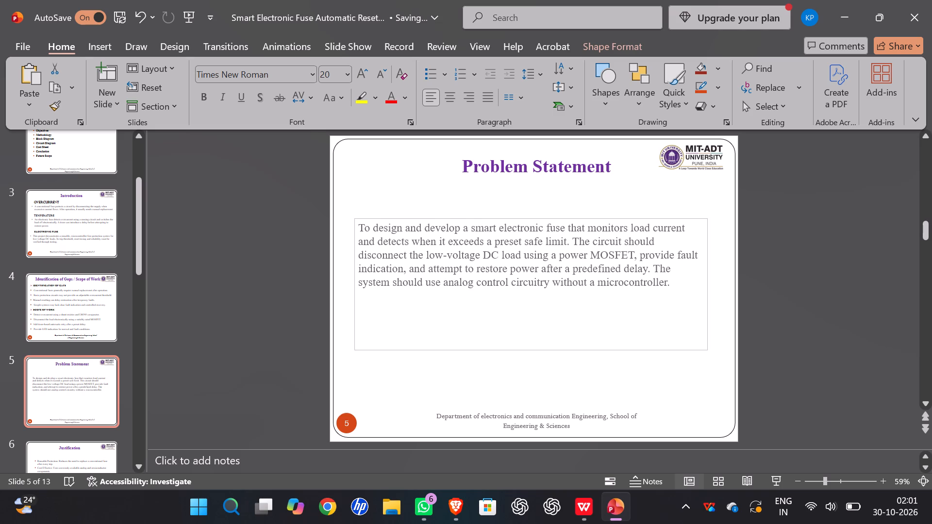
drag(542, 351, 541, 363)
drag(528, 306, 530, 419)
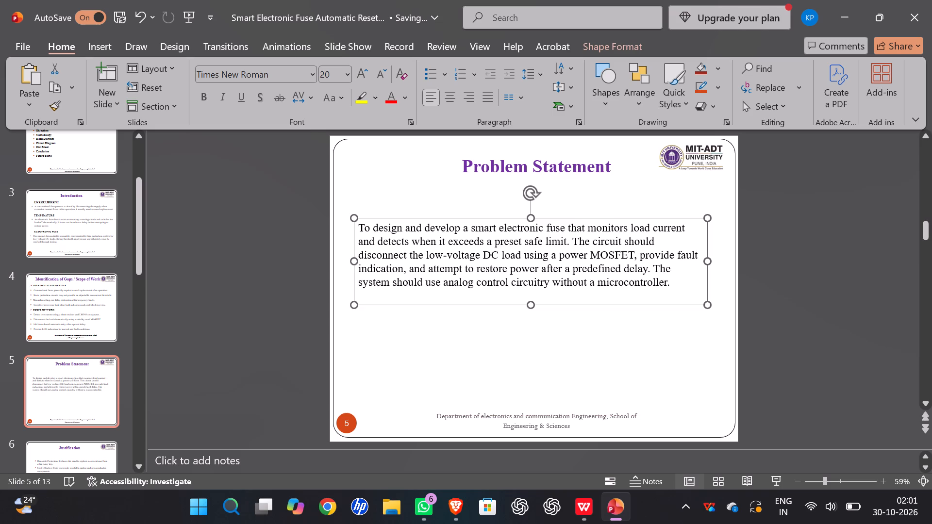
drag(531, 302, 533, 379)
Widen the problem statement box slightly on both sides and centre it under the heading.
drag(353, 262, 346, 263)
drag(705, 260, 714, 259)
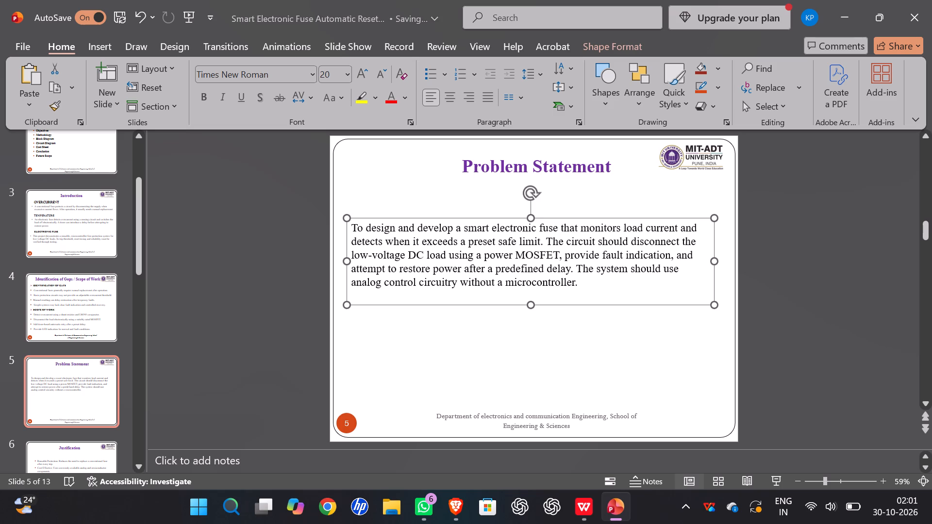
drag(565, 218, 576, 218)
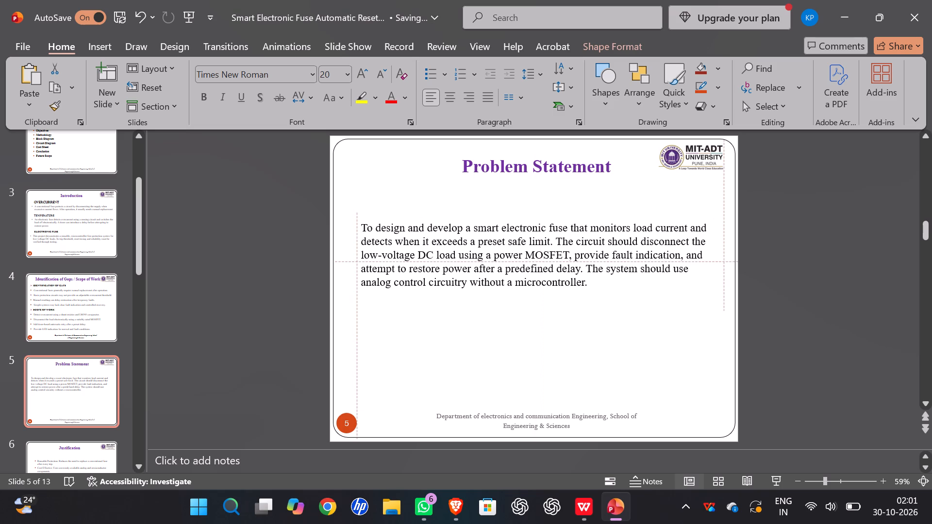
drag(576, 218, 573, 221)
click(755, 223)
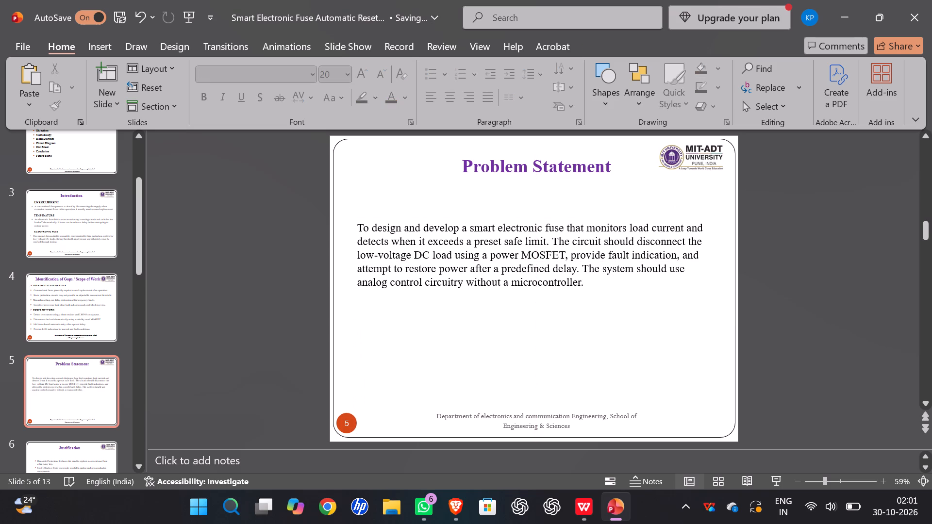
Nudge the problem statement box slightly further down from the heading and deselect it.
click(513, 276)
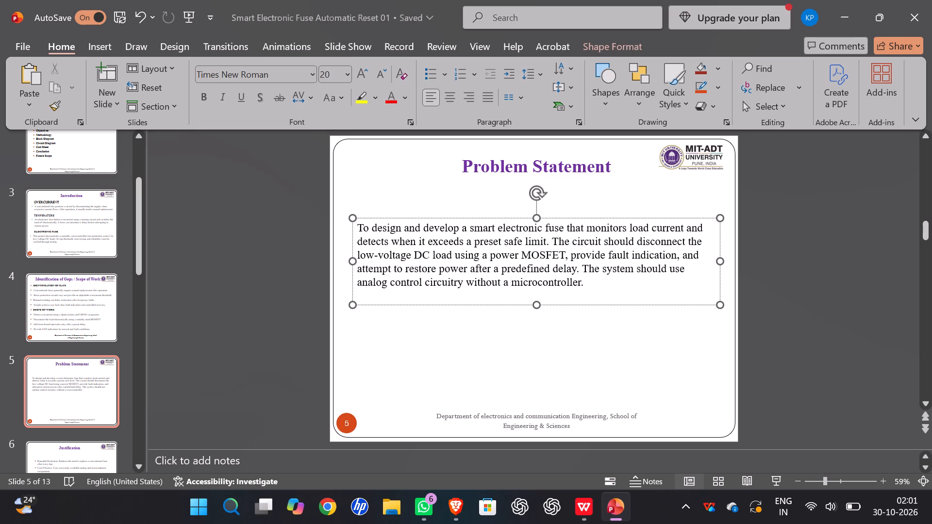
click(636, 219)
key(Down)
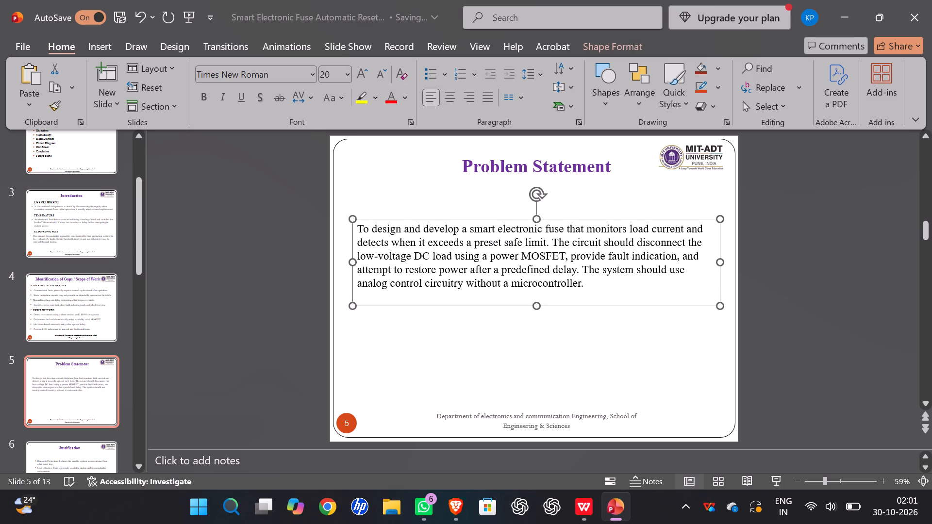
key(Down)
click(286, 313)
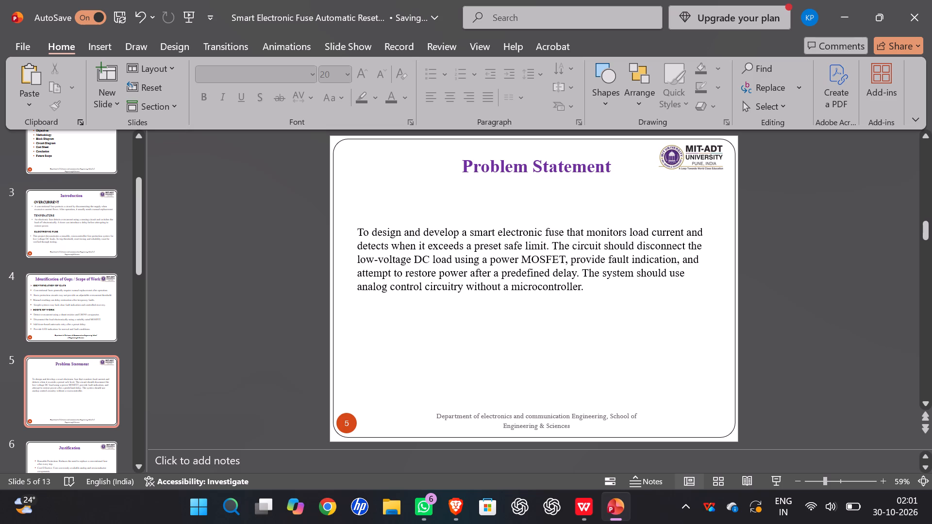
Start the slide show from slide 5 and compare its text placement with the neighbouring slides, back to the first slide.
click(588, 260)
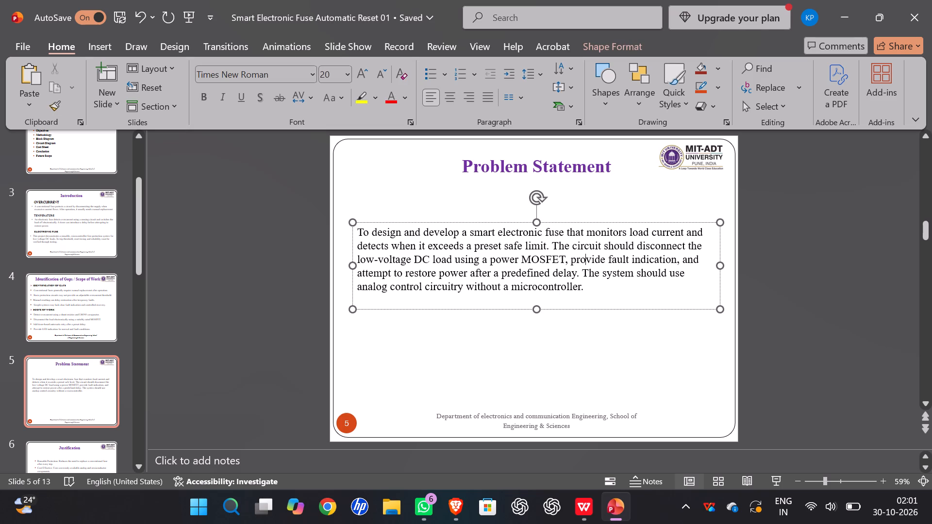
key(shift+F5)
key(Left)
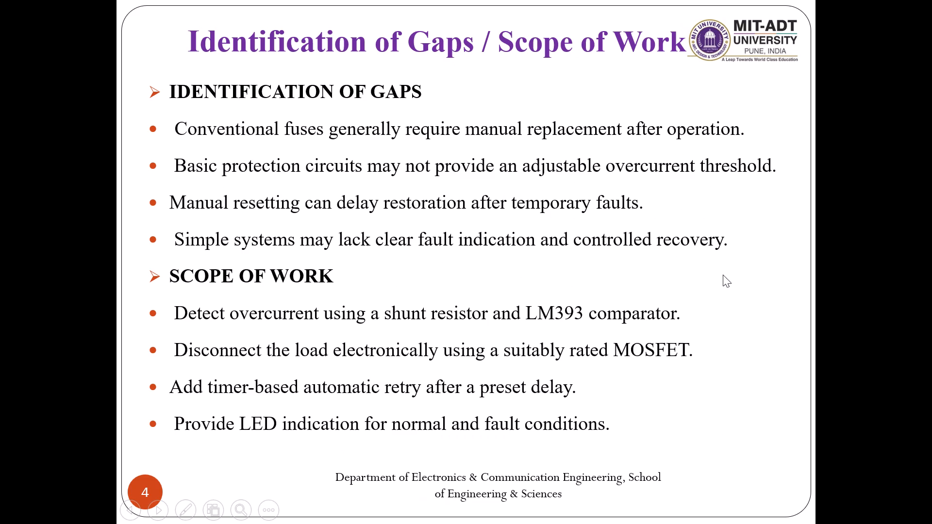
key(Right)
key(Right)
key(Left)
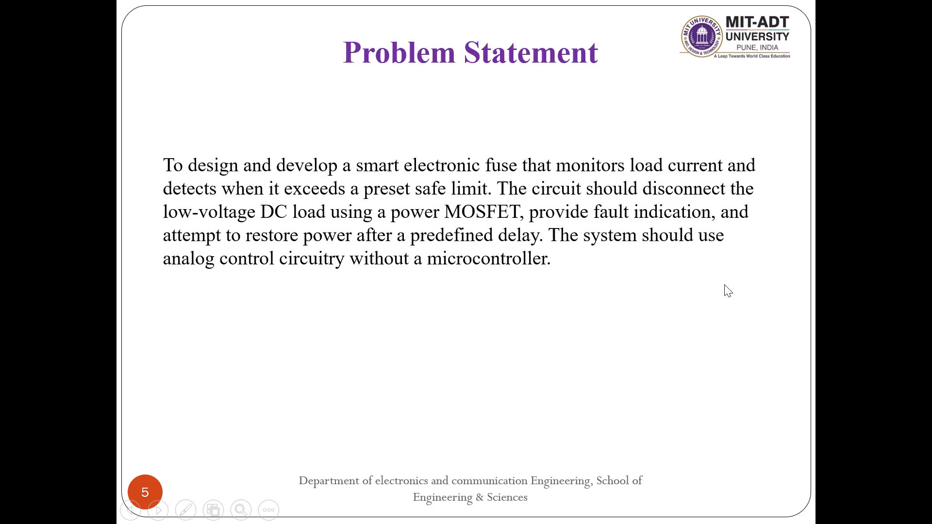
key(Right)
key(Left)
key(Right)
key(Right)
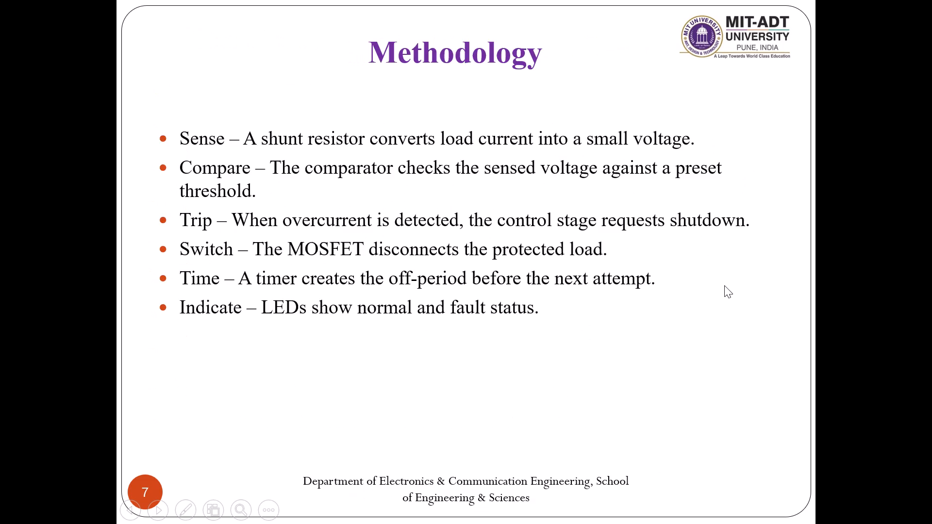
key(Right)
key(Left)
key(Left)
key(Left)
key(Left)
key(Left)
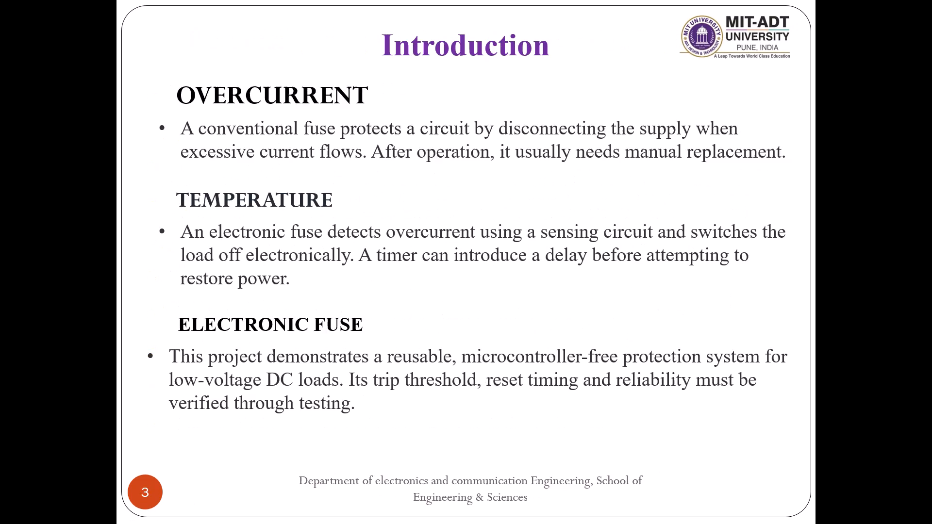
key(Right)
key(Left)
key(Left)
key(Left)
Review the slides' headings and text placement from Contents through to the end of the slide show.
key(Right)
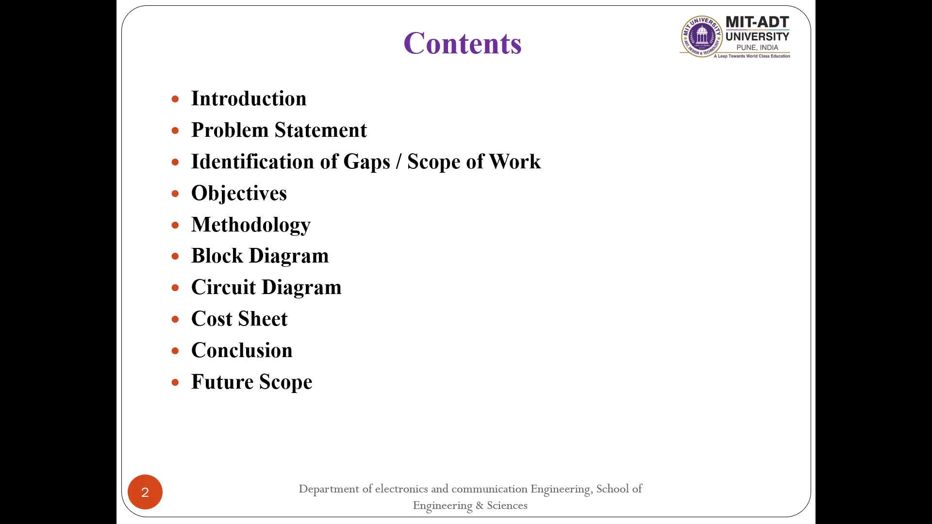
key(Right)
key(Right)
key(Right)
key(Right)
key(Right)
key(Right)
key(Right)
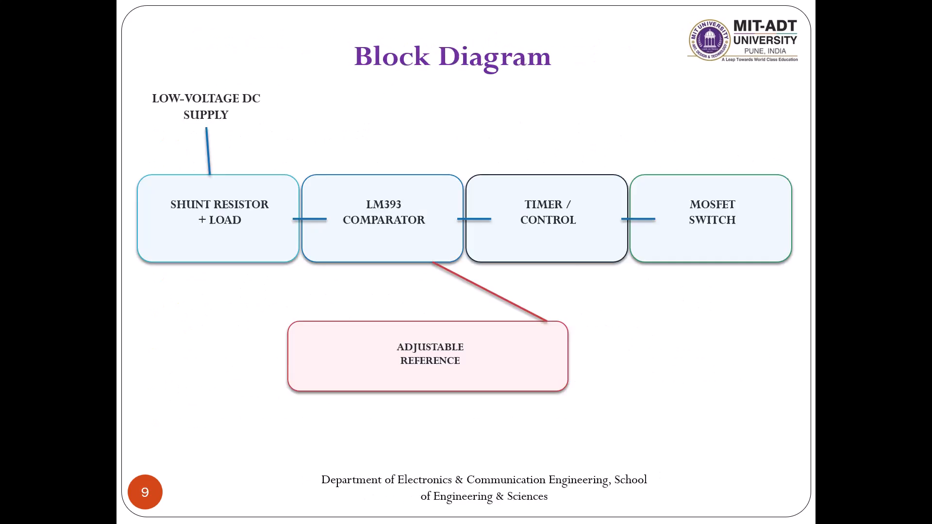
key(Right)
key(Right)
key(Right)
key(Right)
key(Right)
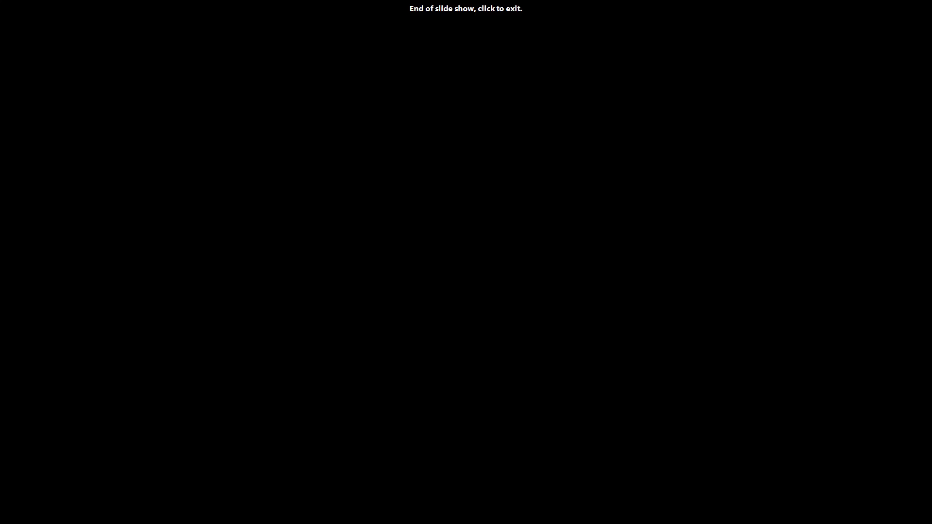
Go back through the slides to the Introduction and forward again to the last slide, checking heading and text placement.
key(Left)
key(Left)
key(Left)
key(Left)
key(Left)
key(Left)
key(Left)
key(Left)
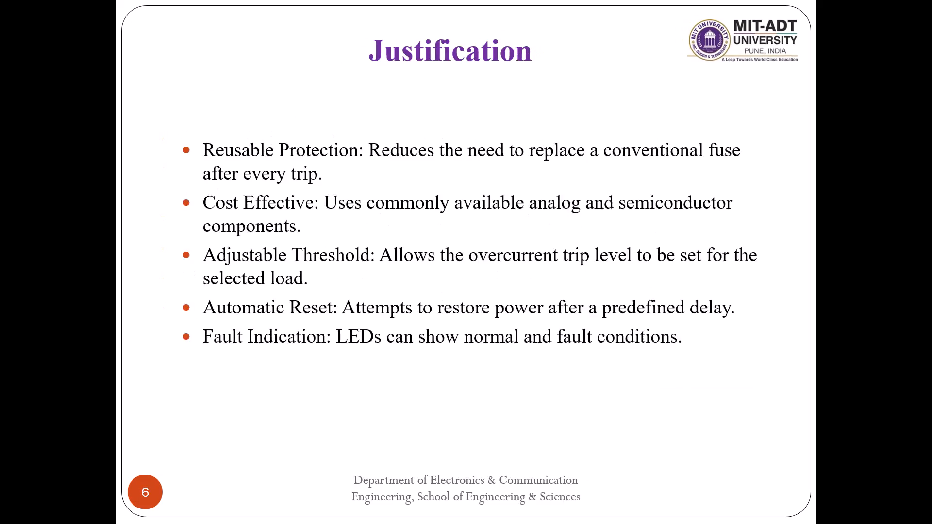
key(Left)
key(Left)
key(Left)
key(Right)
key(Right)
key(Right)
key(Right)
key(Right)
key(Right)
key(Right)
key(Right)
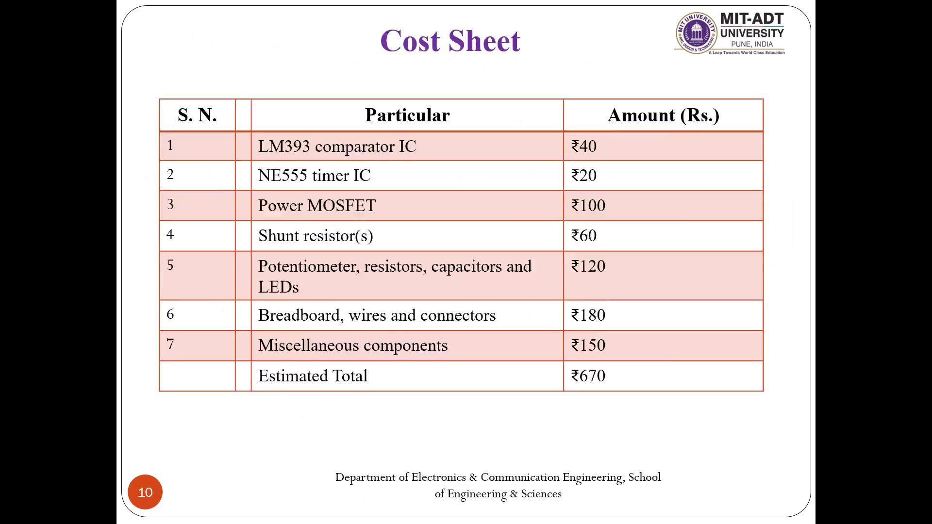
key(Right)
key(Right)
key(Right)
Compare the layout of the Cost Sheet, Future Scope and Conclusion slides in the slide show.
key(Left)
key(Left)
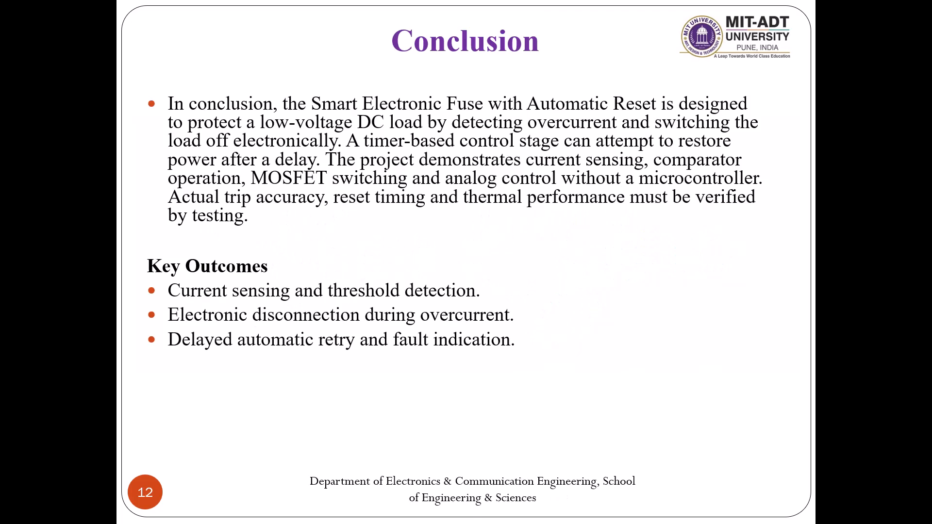
key(Left)
key(Left)
key(Right)
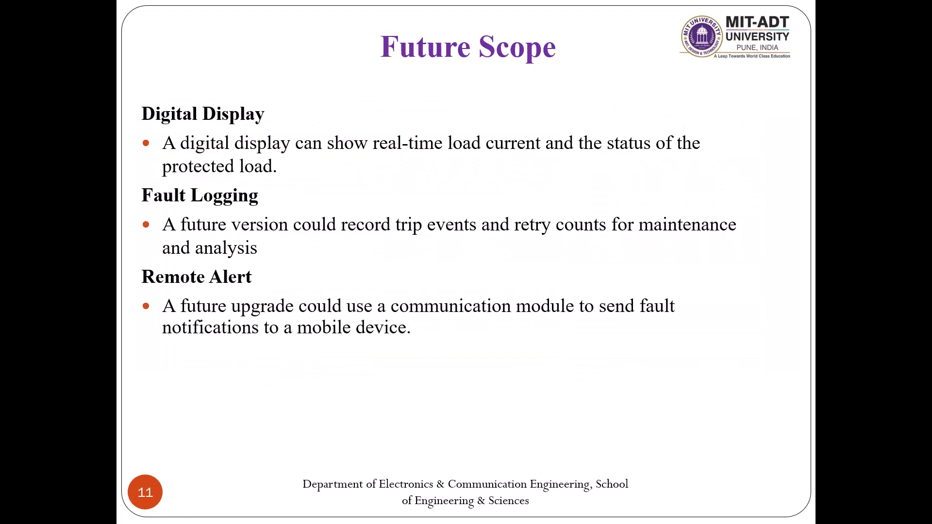
key(Left)
key(Right)
key(Left)
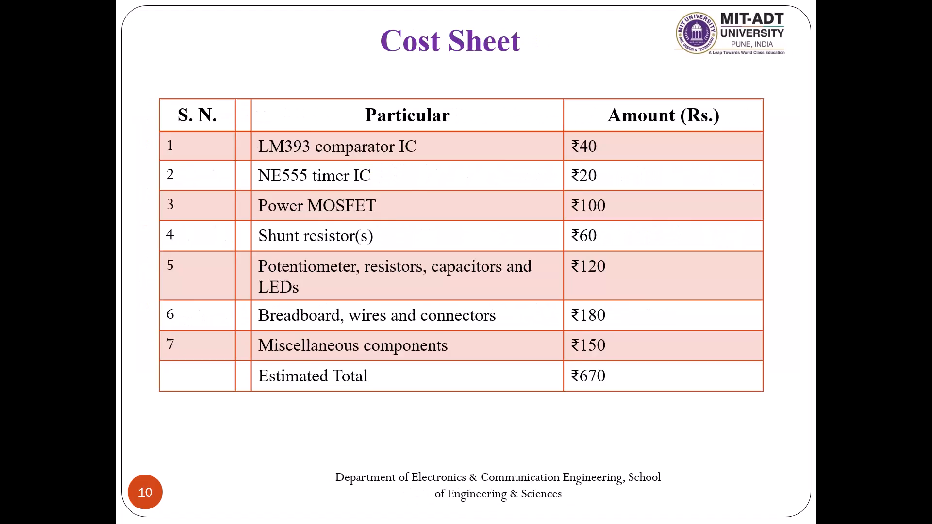
key(Right)
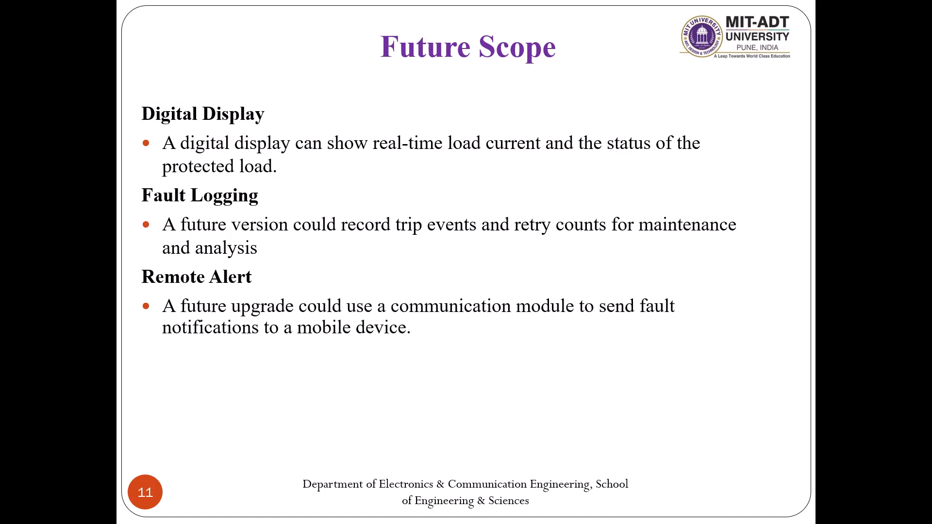
key(Right)
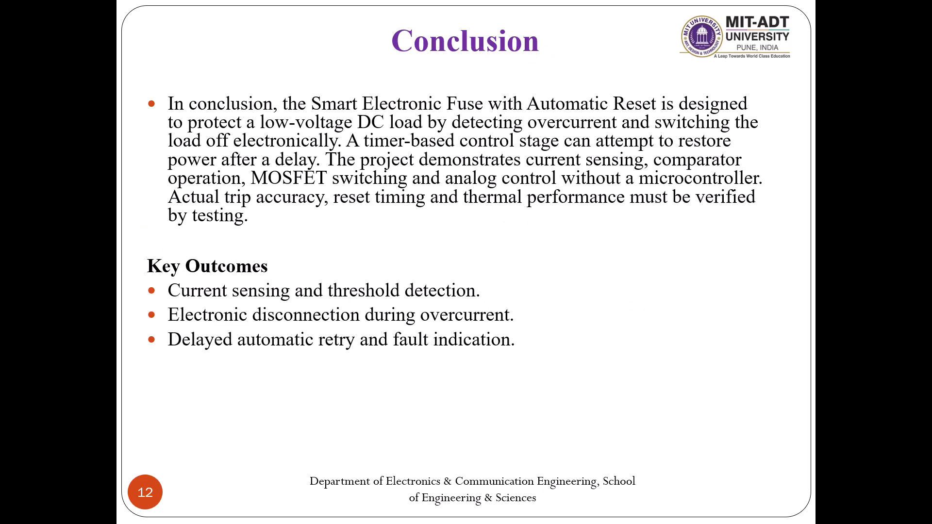
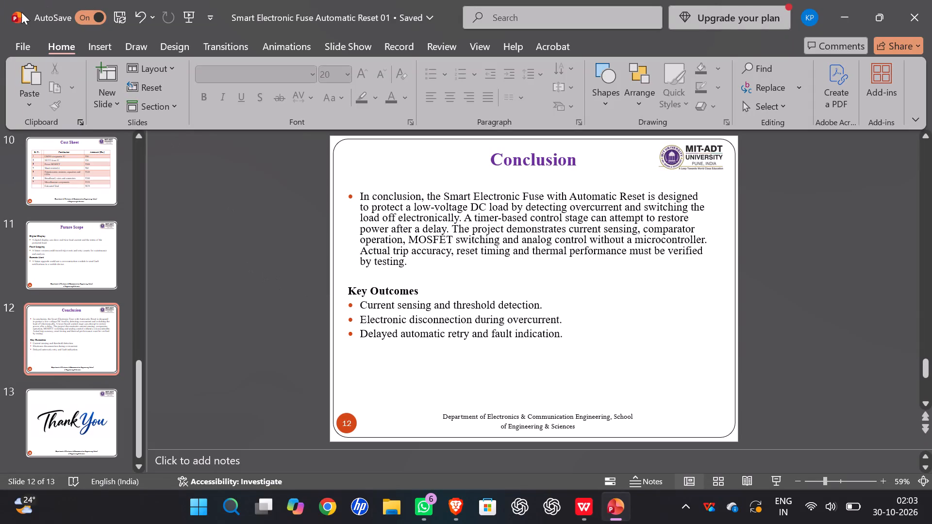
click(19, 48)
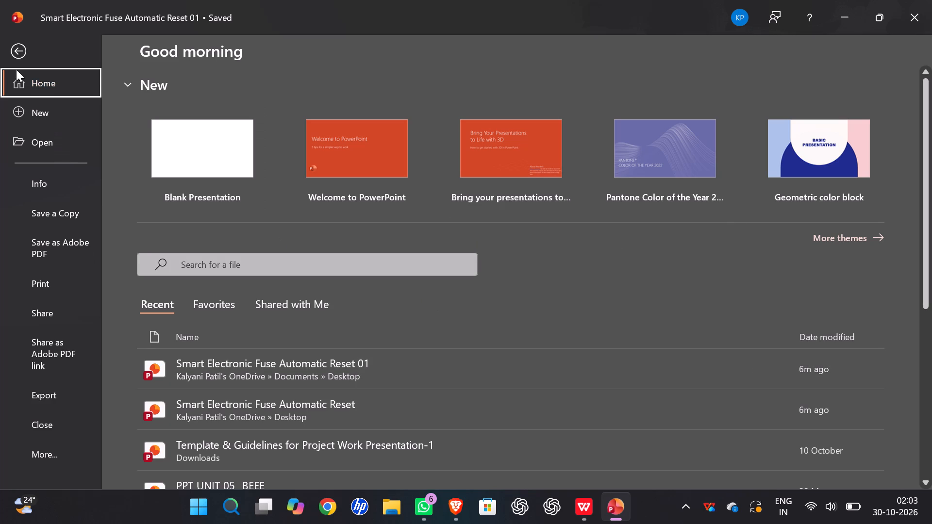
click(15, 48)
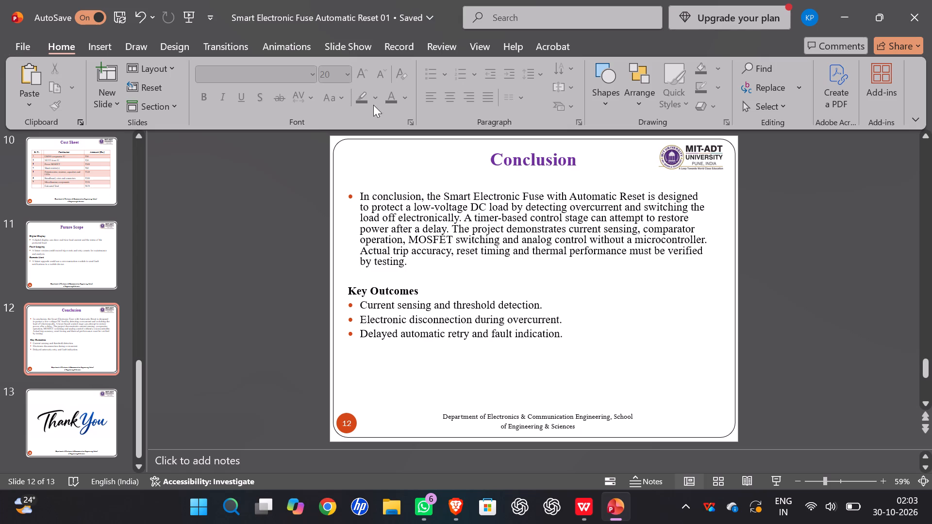
Compare the Thank You, Future Scope and Conclusion slides in the editing view.
click(88, 419)
key(Left)
key(Left)
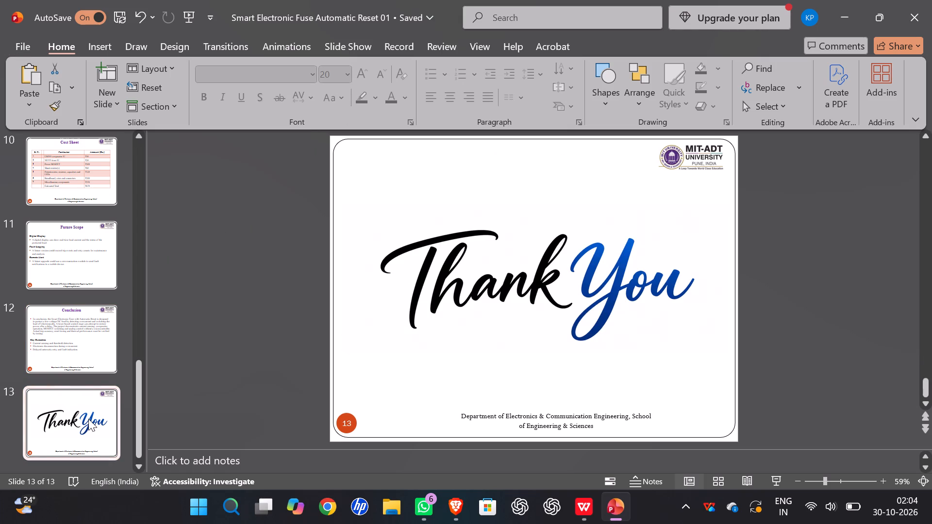
key(Up)
key(Up)
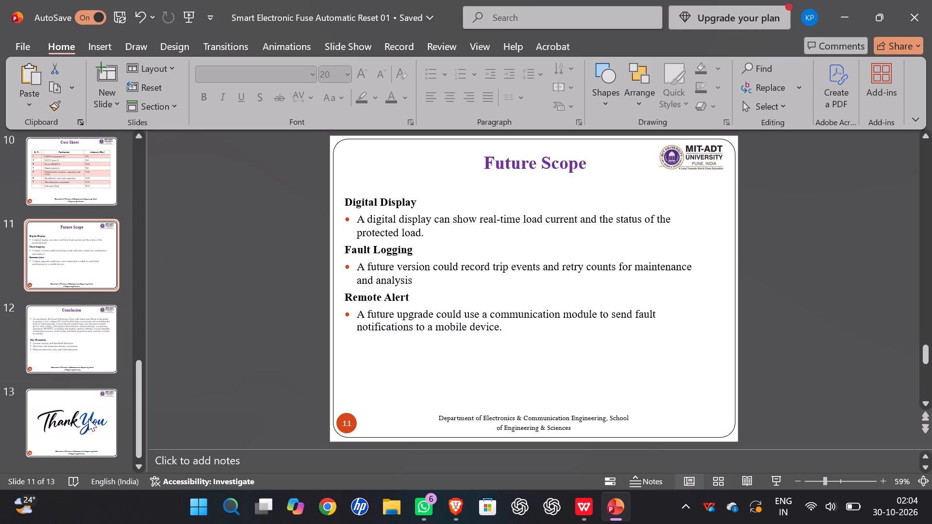
key(Down)
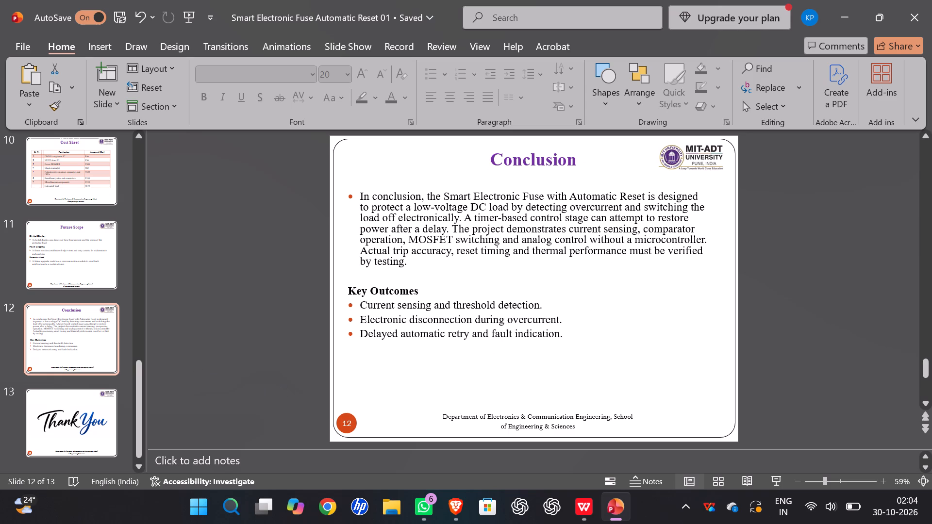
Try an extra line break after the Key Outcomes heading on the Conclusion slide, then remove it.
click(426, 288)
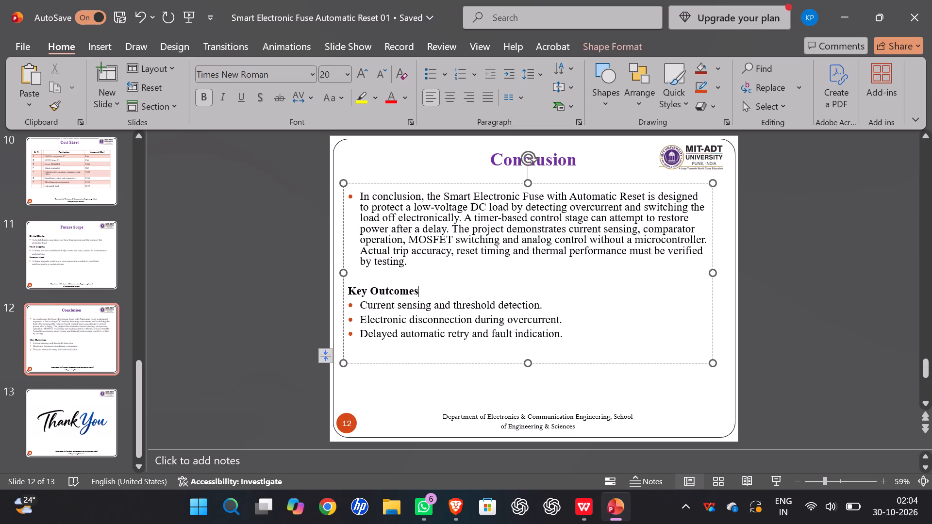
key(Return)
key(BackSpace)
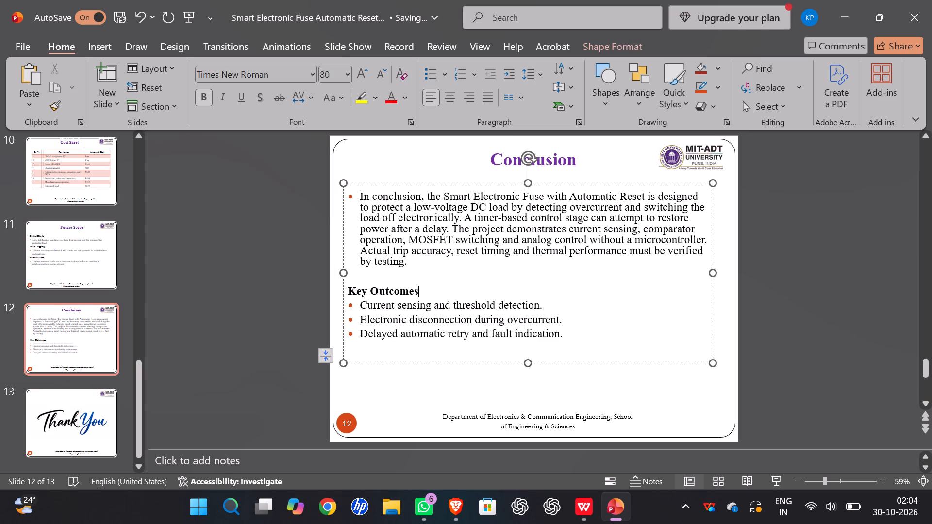
Review the slides from Future Scope back to the title slide, forward to Justification, and back to the title slide.
click(76, 235)
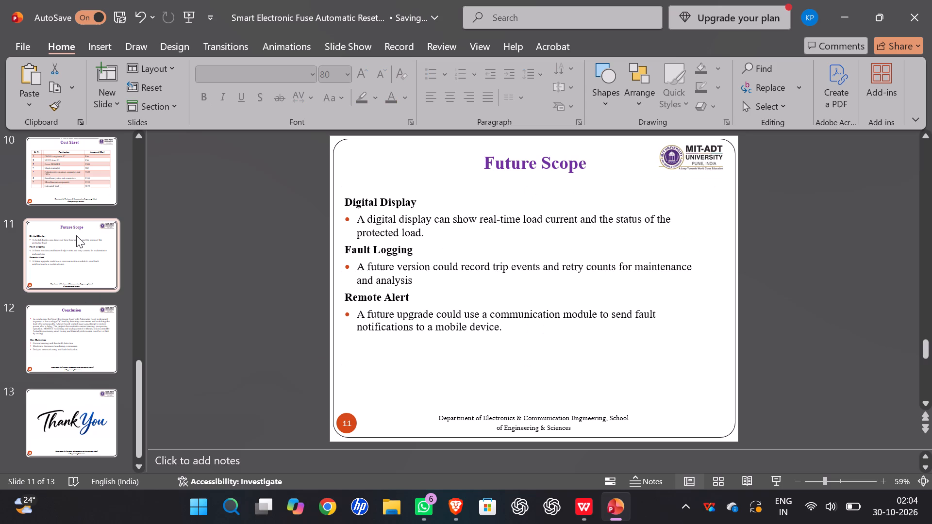
click(76, 190)
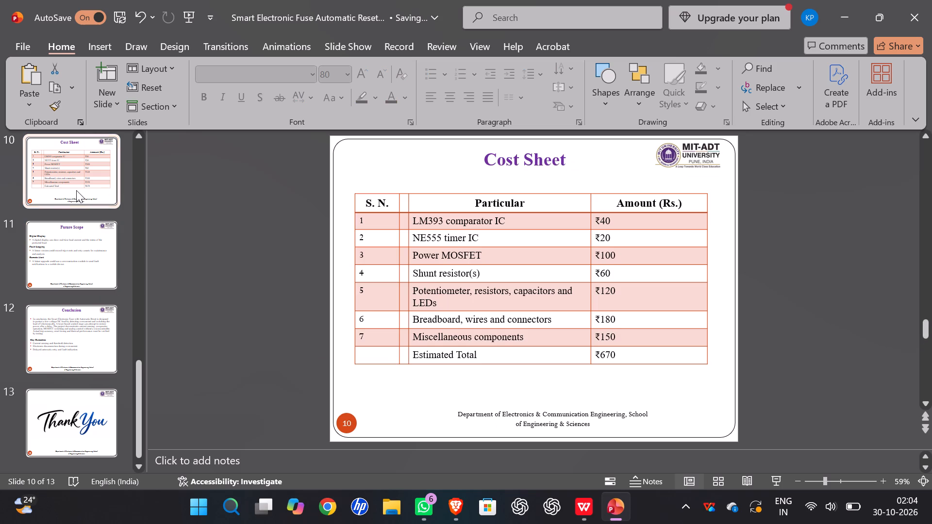
key(Up)
key(Up)
key(Up)
key(Up)
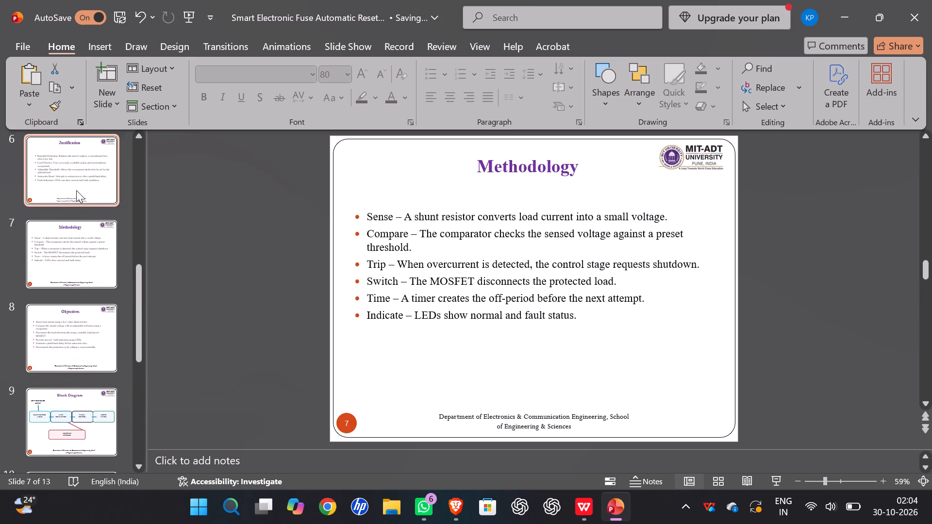
key(Up)
key(Up)
key(Up)
key(Up)
key(Up)
key(Up)
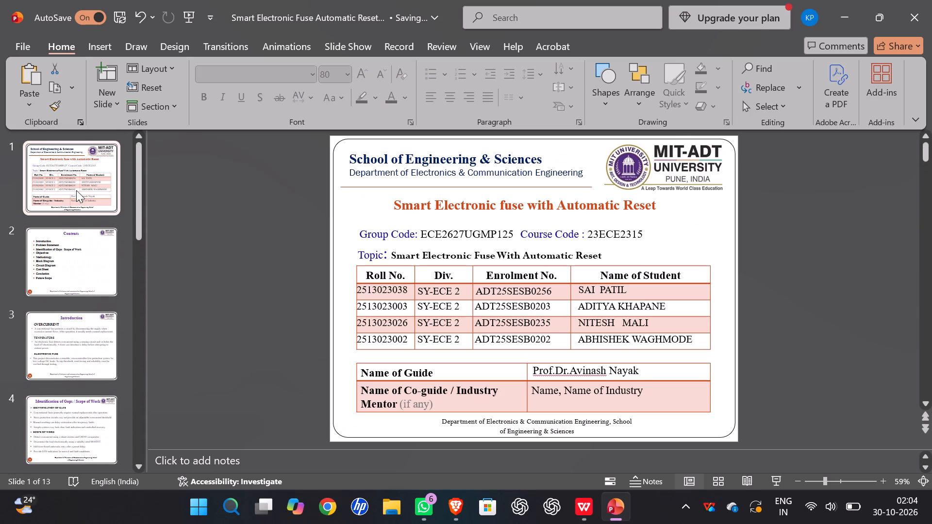
key(Down)
key(Down)
key(Down)
key(Down)
key(Down)
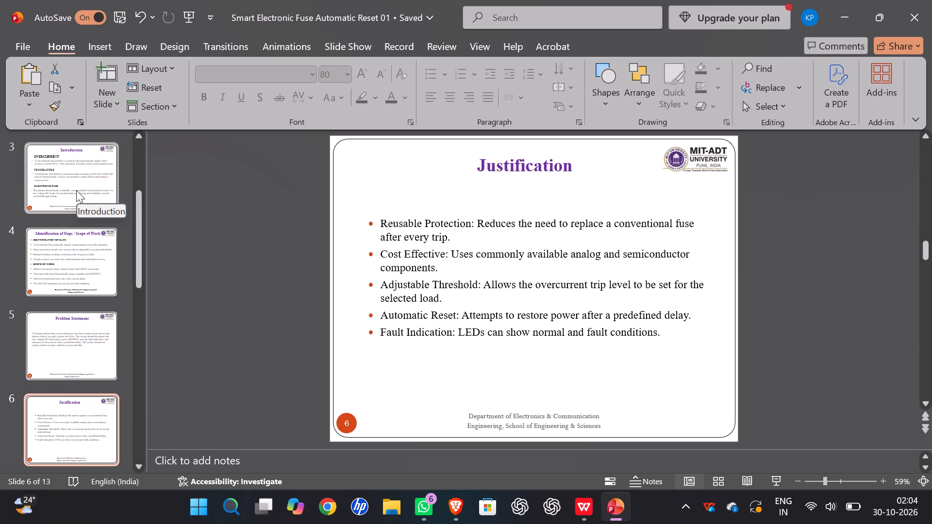
key(Up)
key(Up)
key(Up)
key(Up)
key(Up)
key(Up)
key(Up)
key(Up)
key(Up)
key(Up)
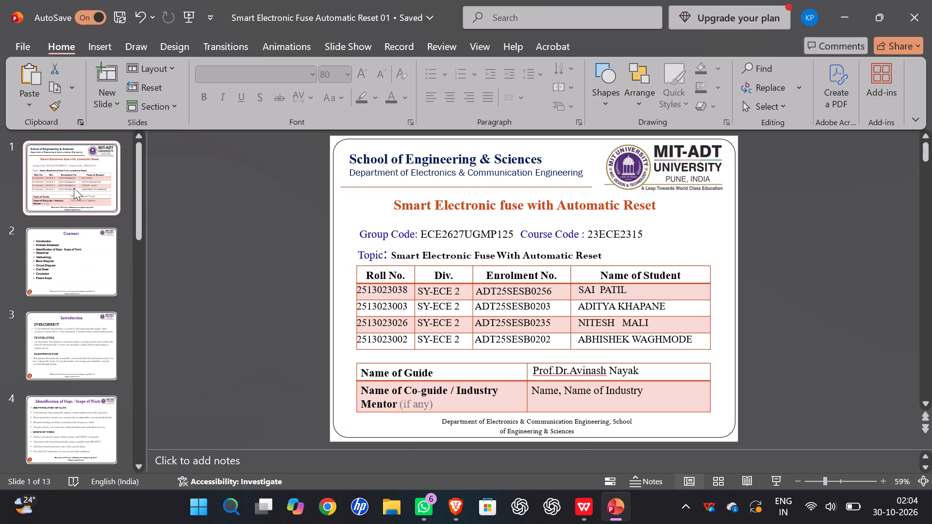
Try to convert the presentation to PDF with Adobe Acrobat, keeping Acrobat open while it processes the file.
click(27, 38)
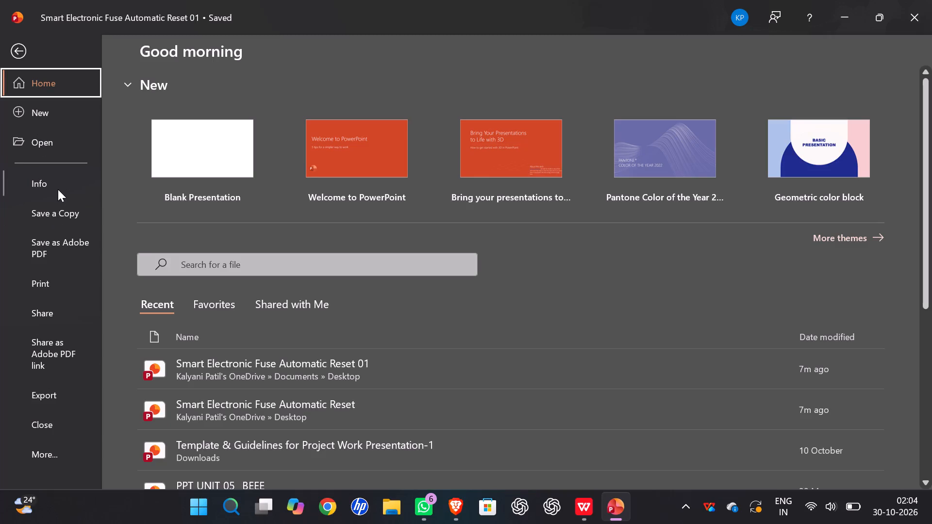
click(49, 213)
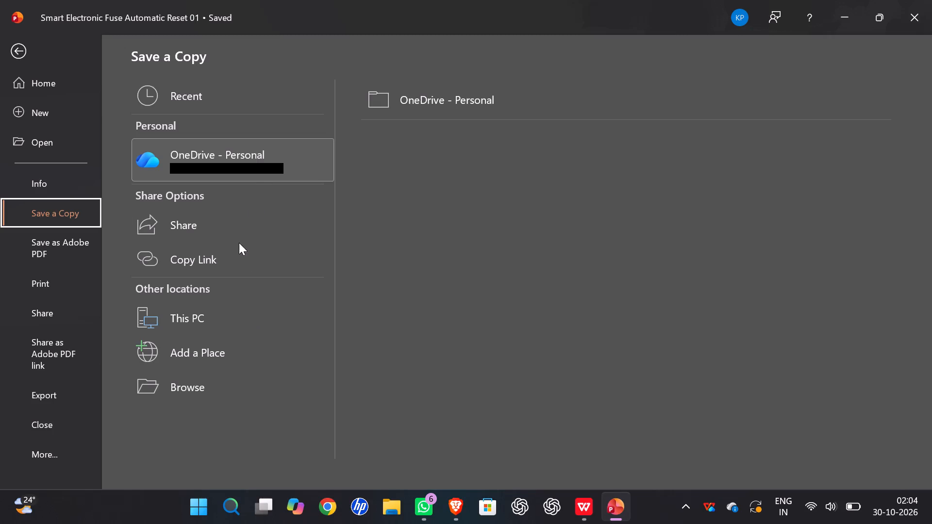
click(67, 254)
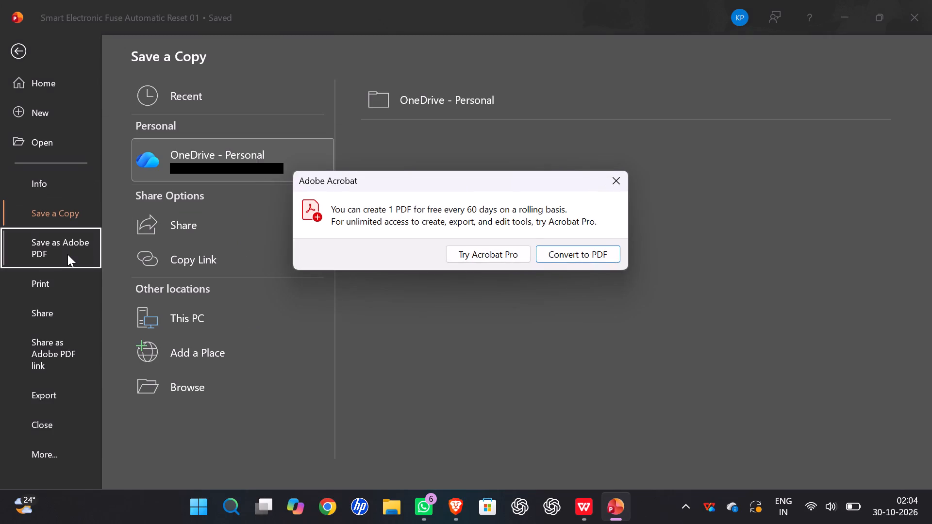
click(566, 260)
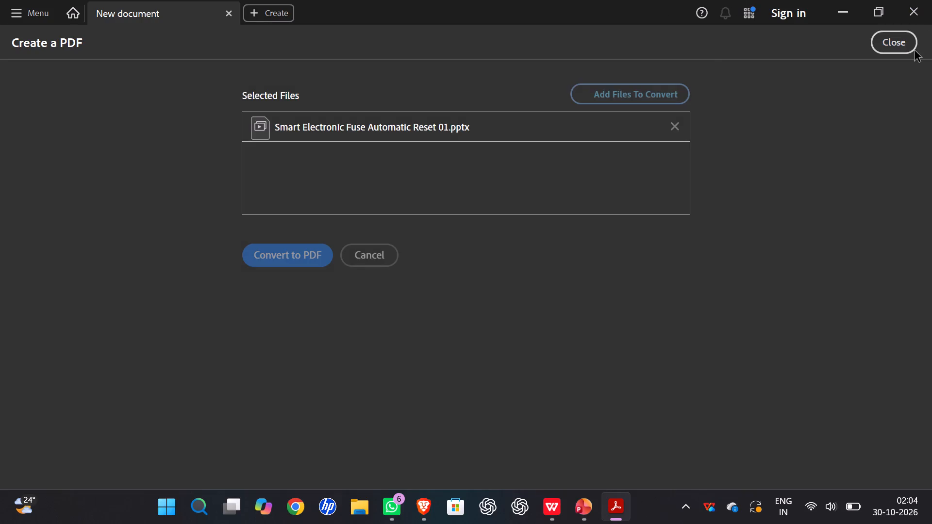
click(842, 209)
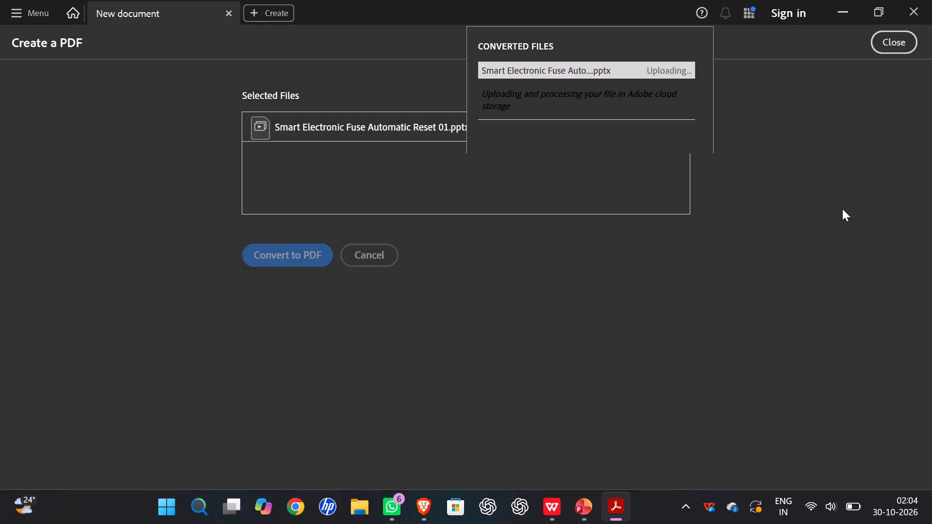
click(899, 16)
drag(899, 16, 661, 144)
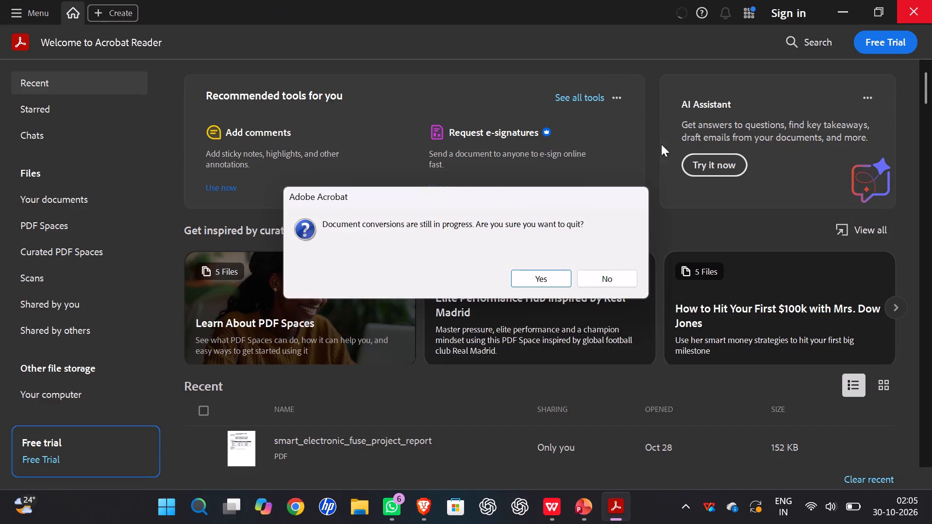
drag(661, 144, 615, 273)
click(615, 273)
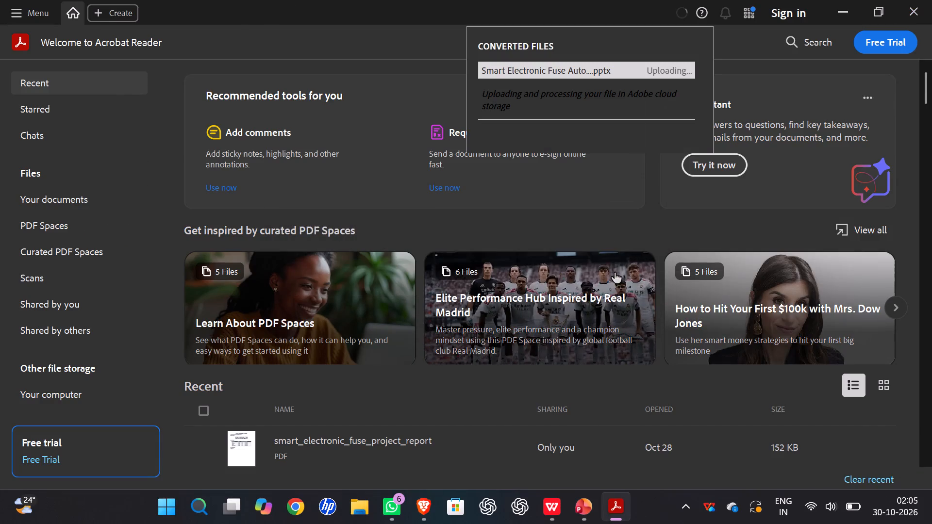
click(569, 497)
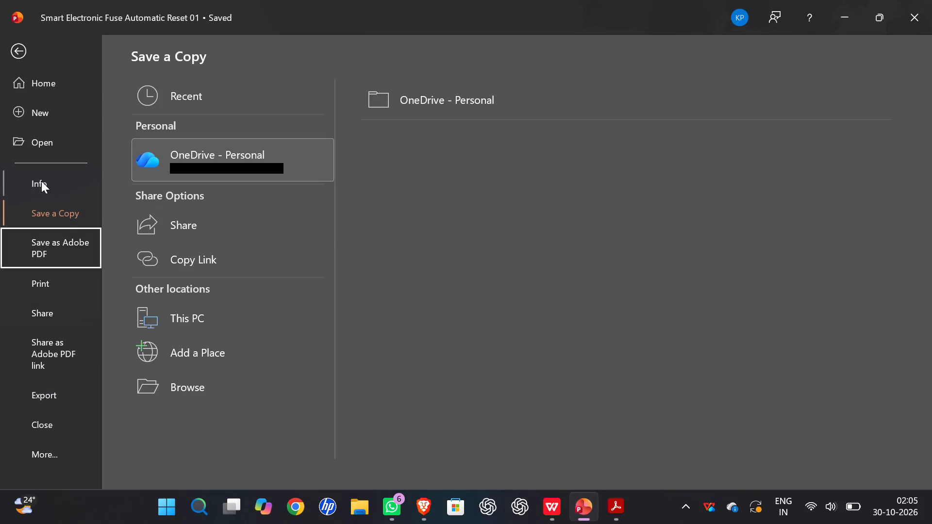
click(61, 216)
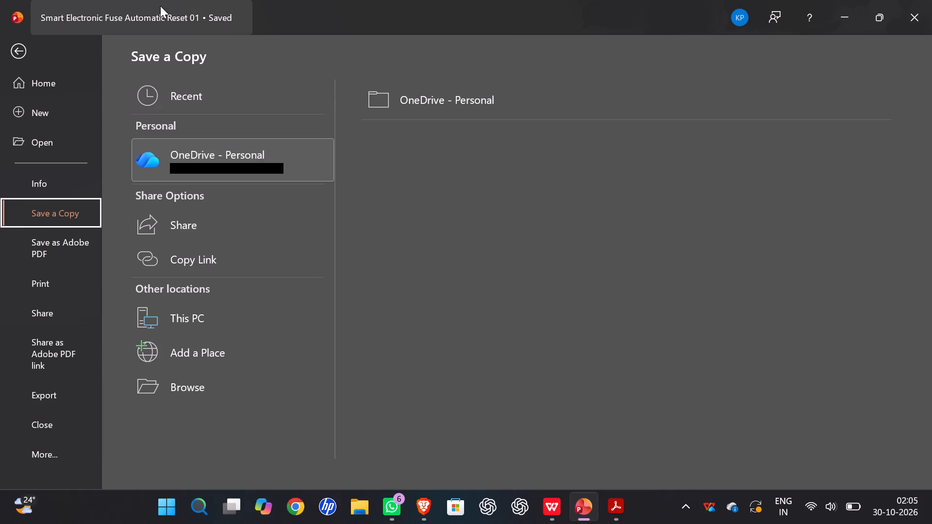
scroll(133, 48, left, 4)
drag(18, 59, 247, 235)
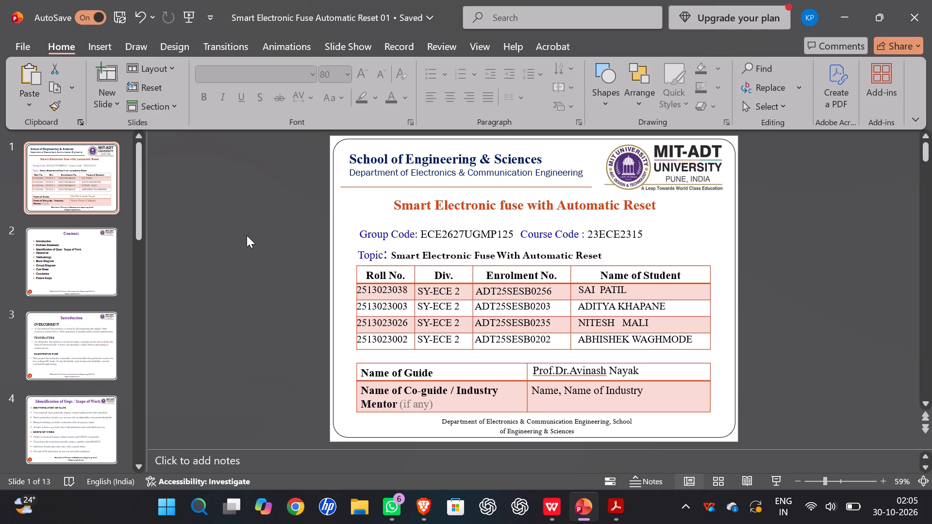
Save the presentation.
key(ctrl+s)
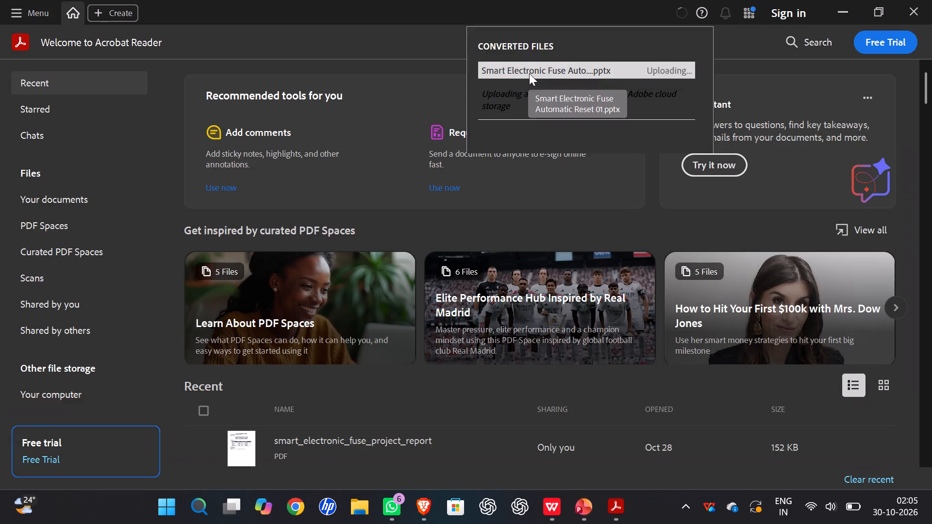
Quit Adobe Acrobat, abandoning the PDF conversion, and close the presentation in PowerPoint.
click(916, 2)
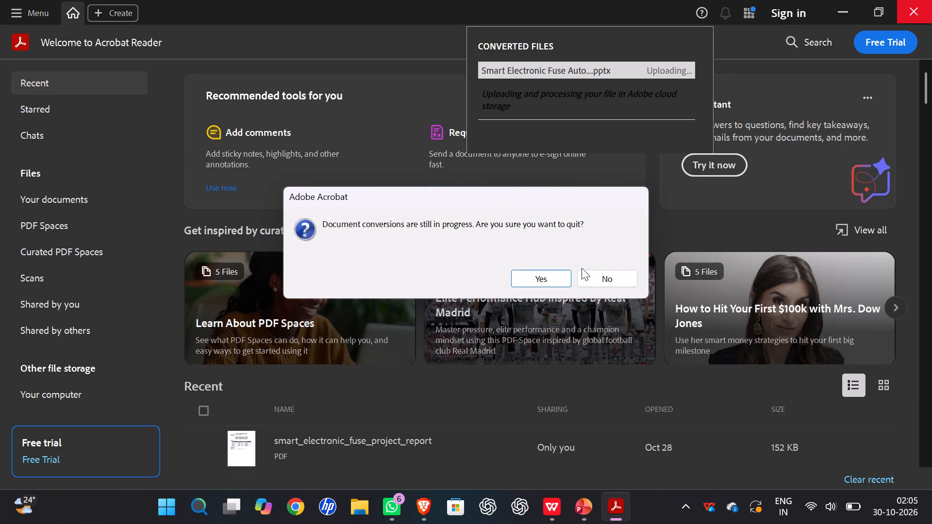
click(555, 278)
click(931, 0)
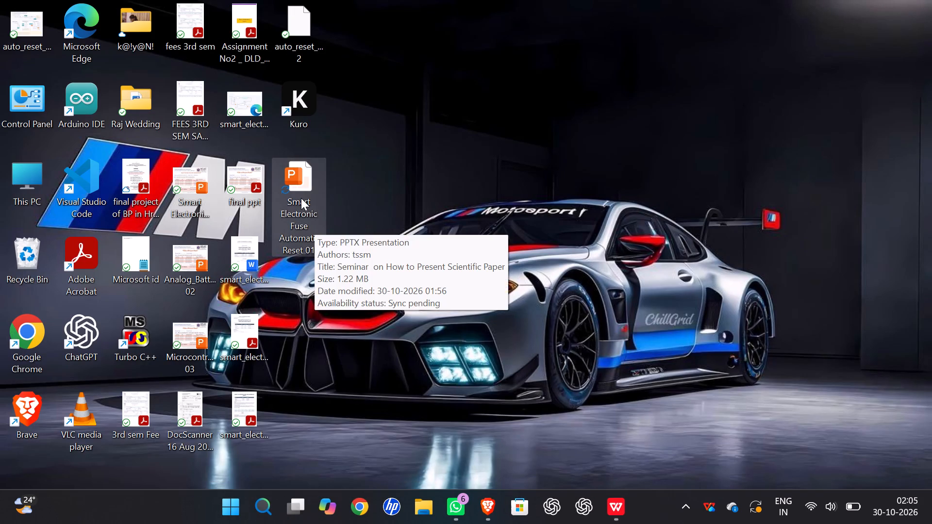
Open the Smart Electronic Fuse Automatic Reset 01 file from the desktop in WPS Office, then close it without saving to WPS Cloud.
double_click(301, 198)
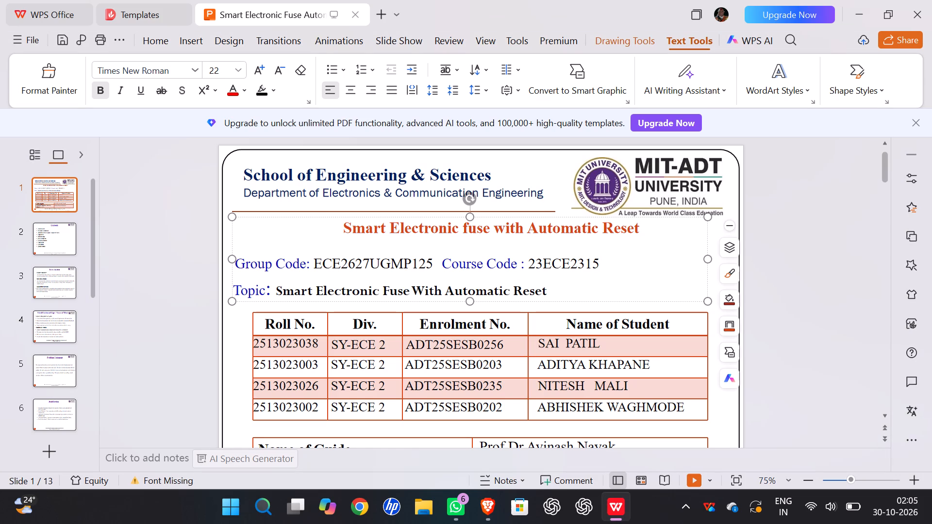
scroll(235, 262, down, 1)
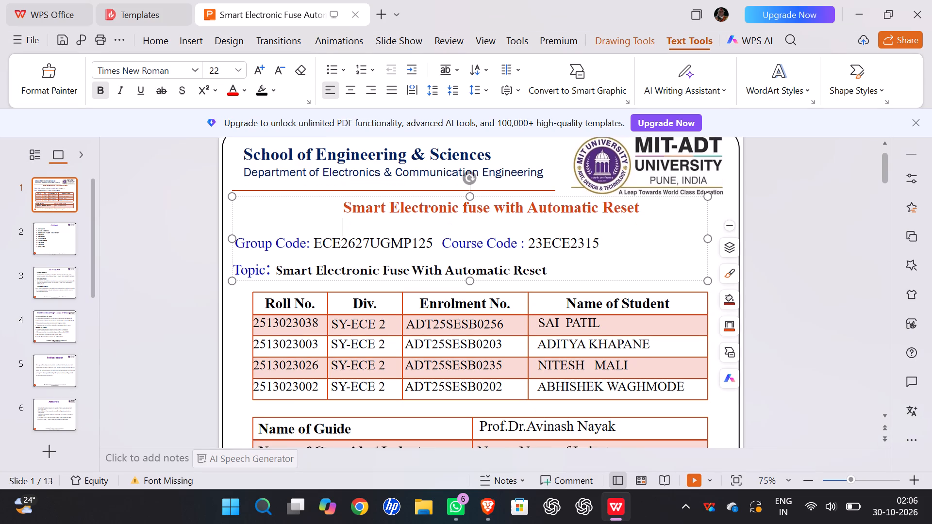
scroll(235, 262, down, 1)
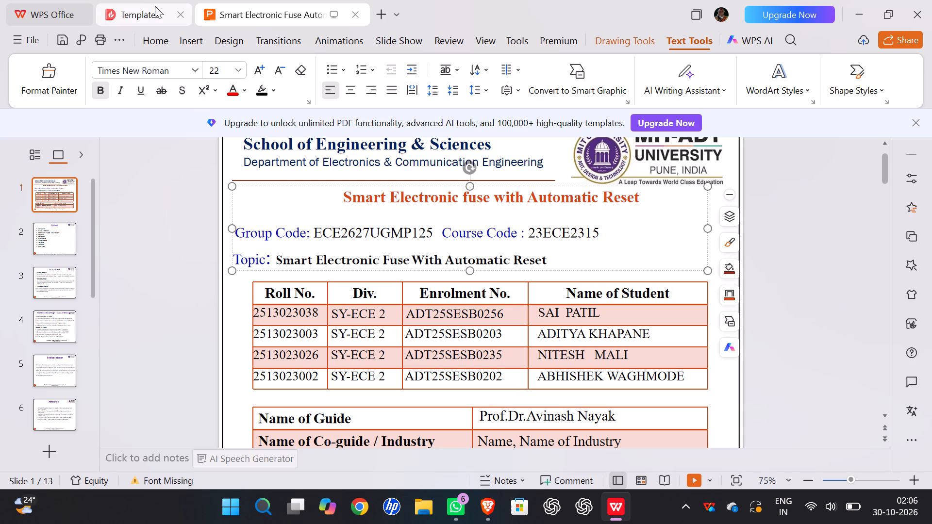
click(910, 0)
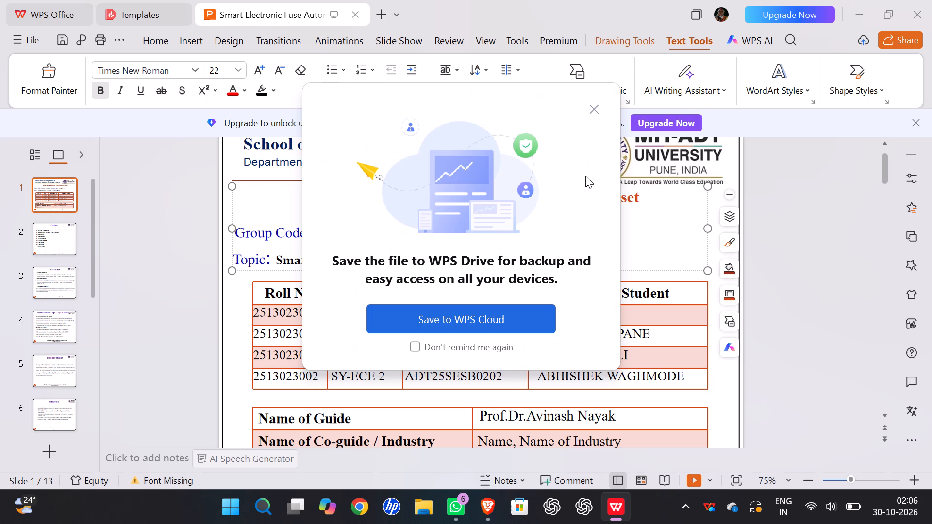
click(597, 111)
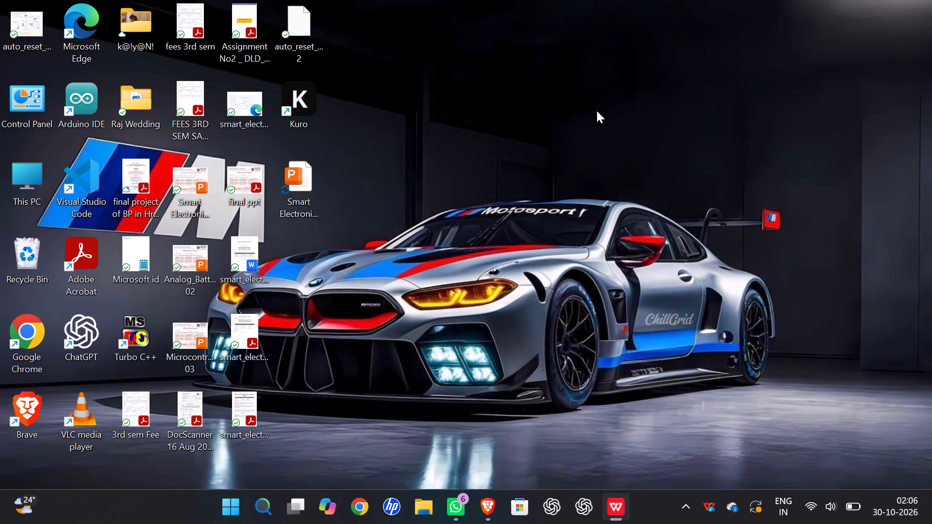
Open the Smart Electronic Fuse Automatic Reset 01 file from the desktop in PowerPoint, check its first slide and close it.
right_click(288, 155)
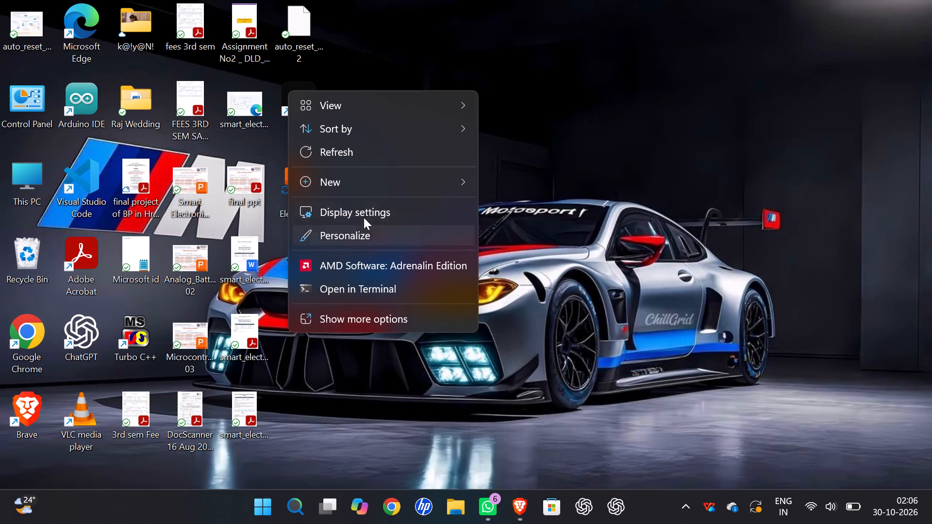
click(534, 56)
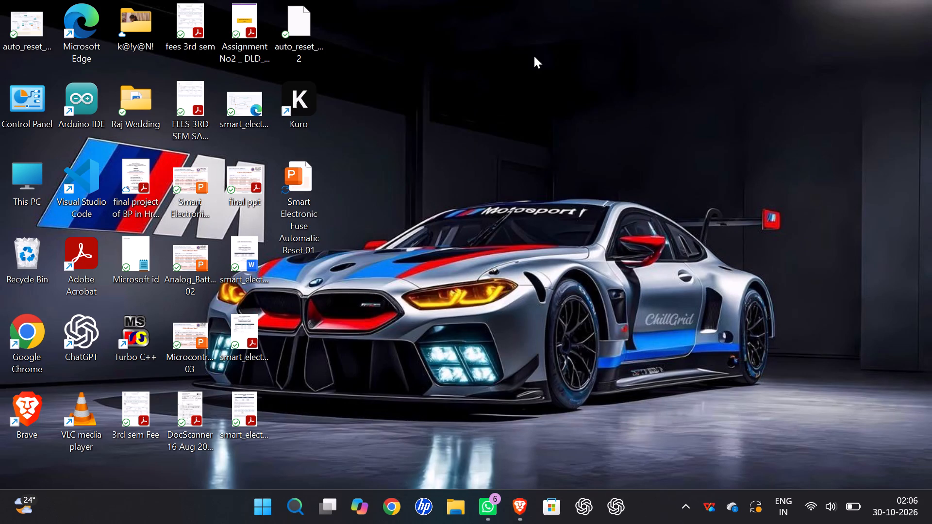
right_click(281, 193)
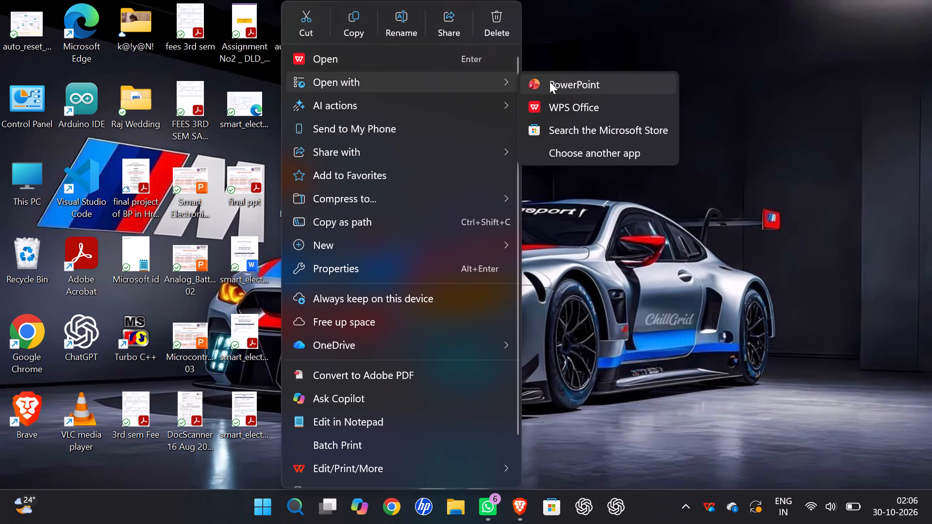
click(549, 82)
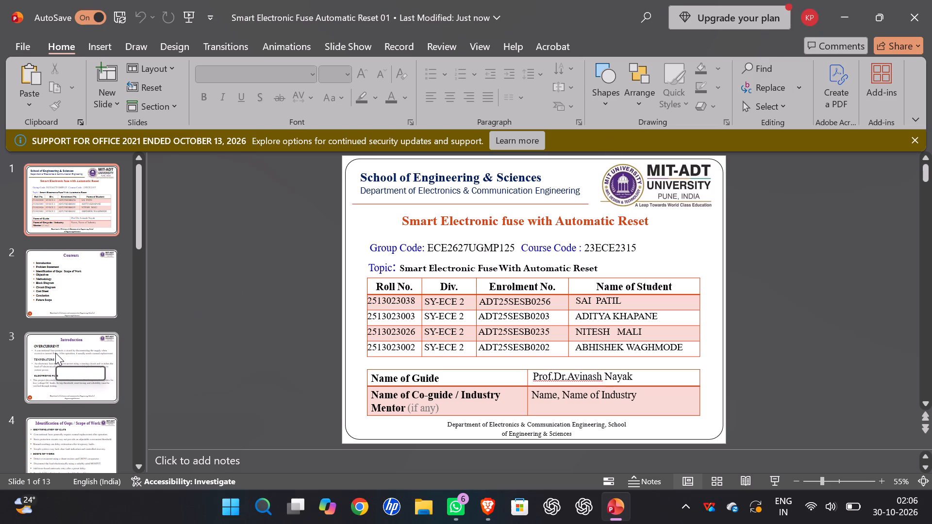
click(497, 252)
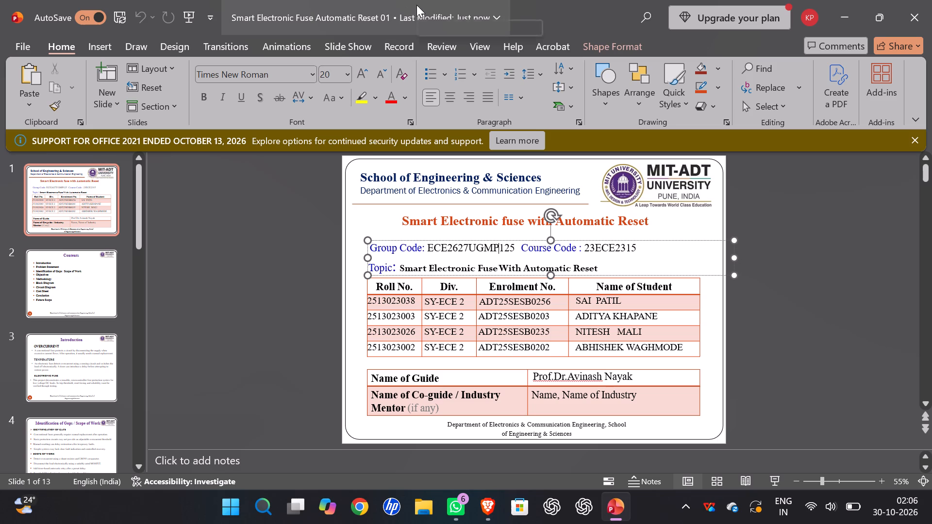
click(879, 43)
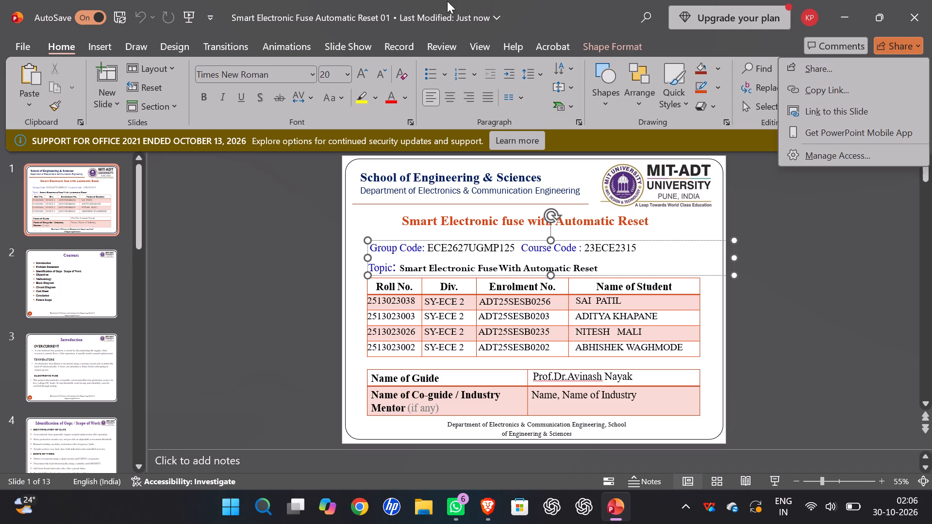
click(917, 19)
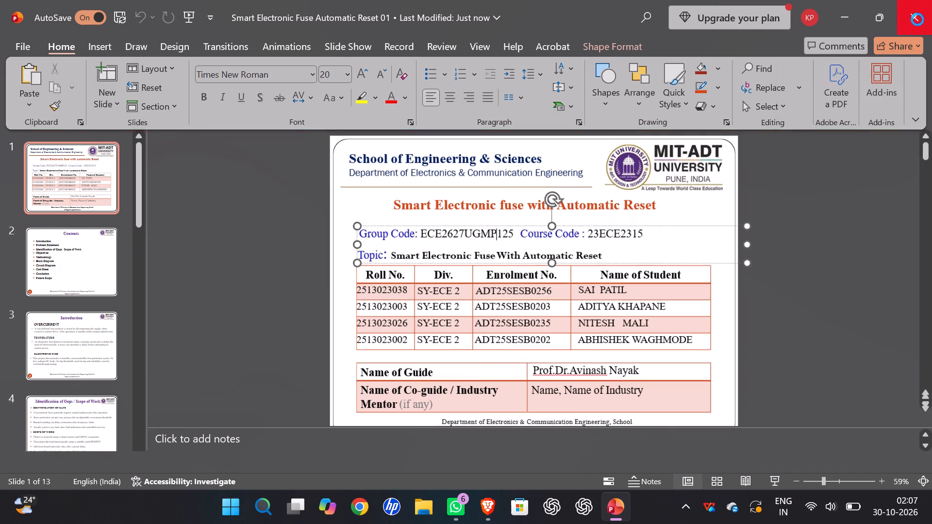
Copy the Smart Electronic Fuse Automatic Reset 01 presentation file on the desktop, cancelling the initial cut.
click(292, 203)
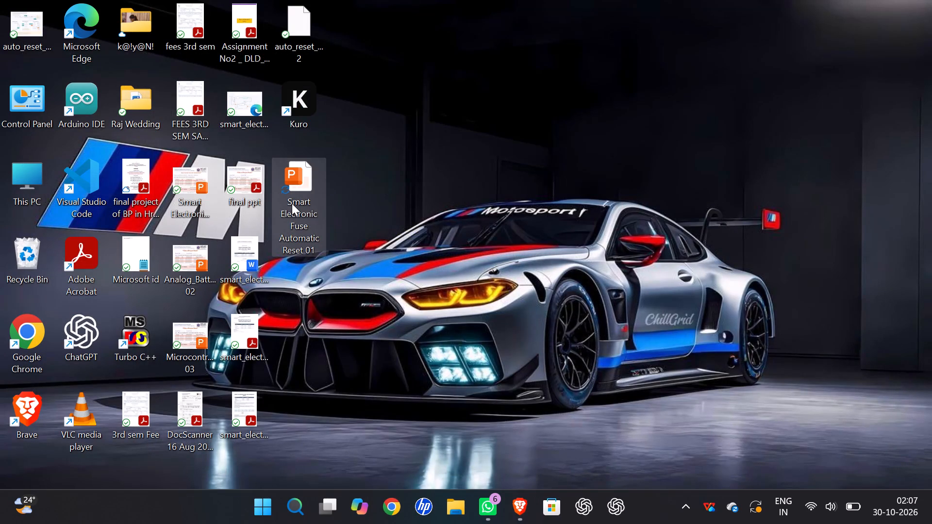
key(ctrl+x)
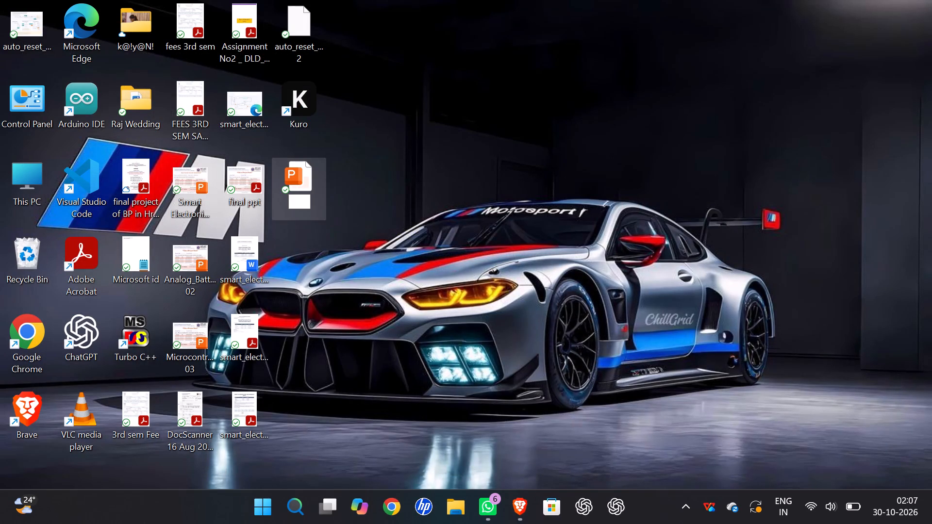
key(Escape)
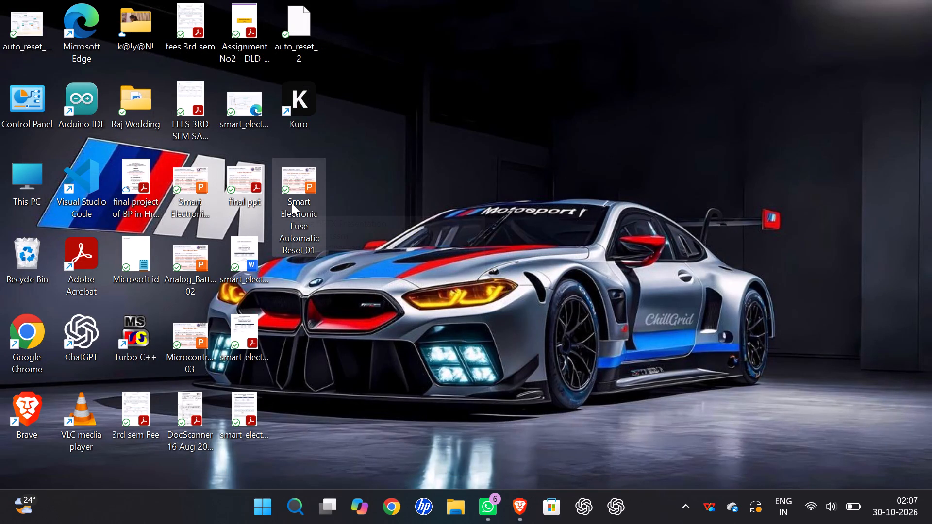
key(ctrl+c)
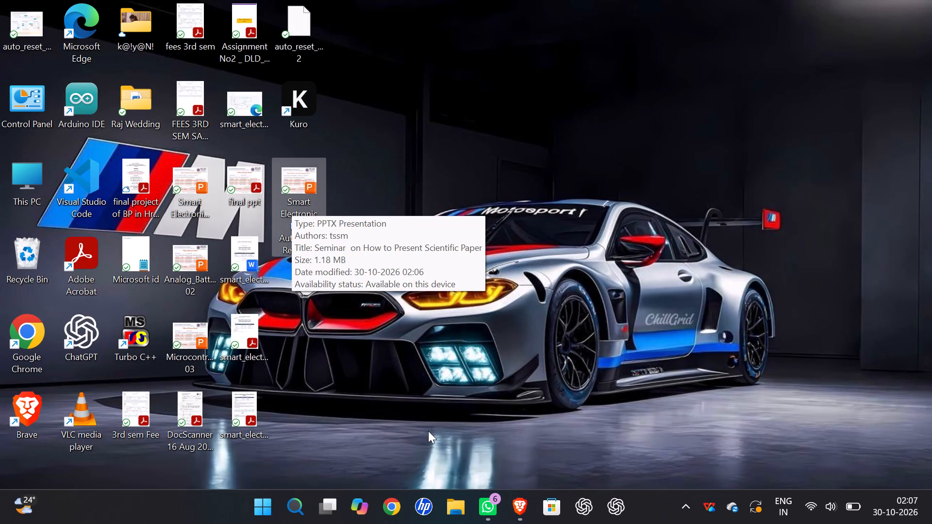
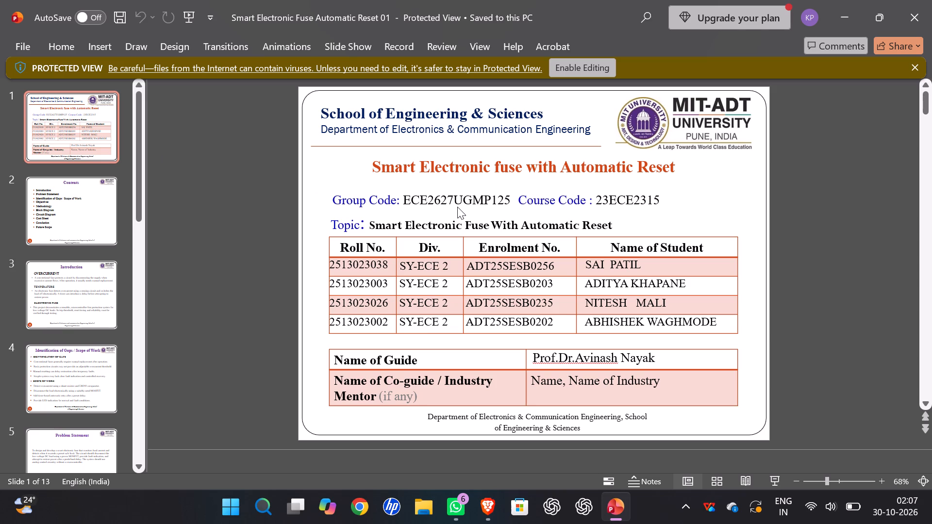
Open the print settings of the protected Smart Electronic Fuse Automatic Reset 01 presentation and check the options for printing it to PDF.
click(33, 37)
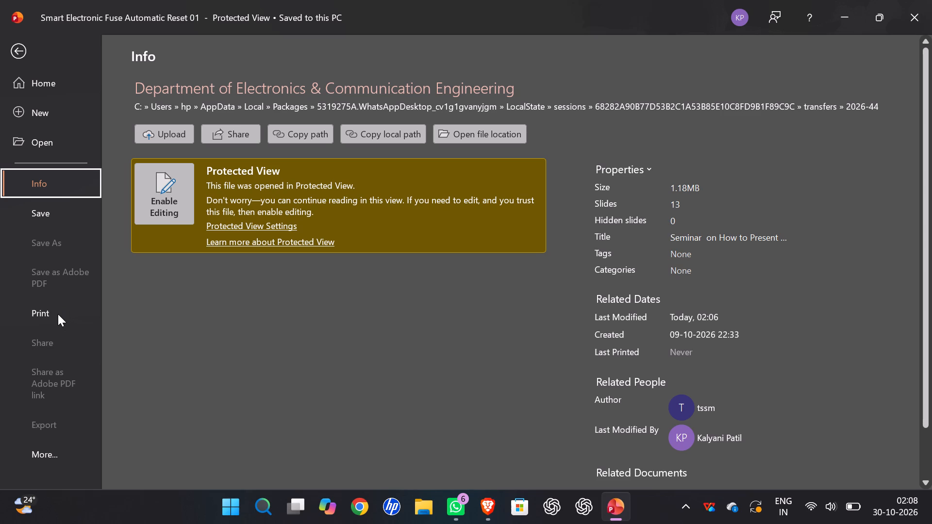
click(41, 308)
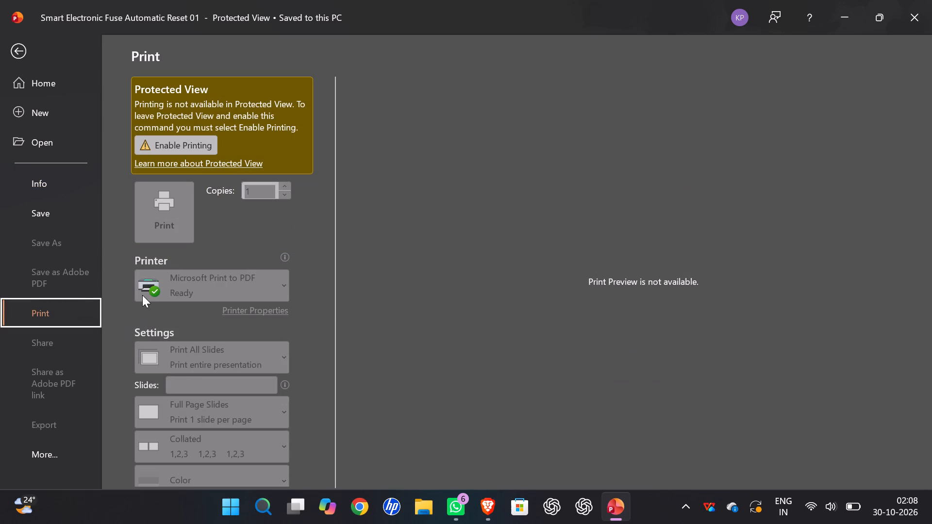
scroll(165, 283, down, 3)
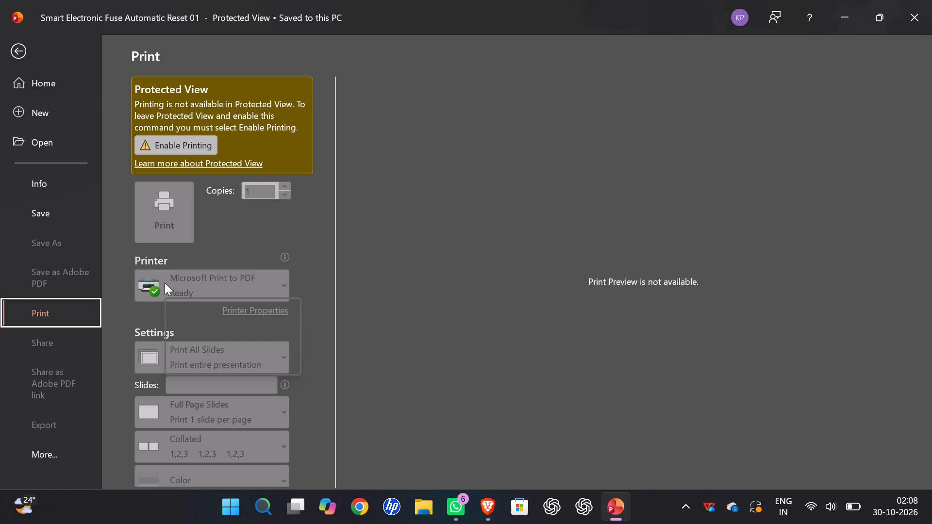
scroll(292, 237, down, 1)
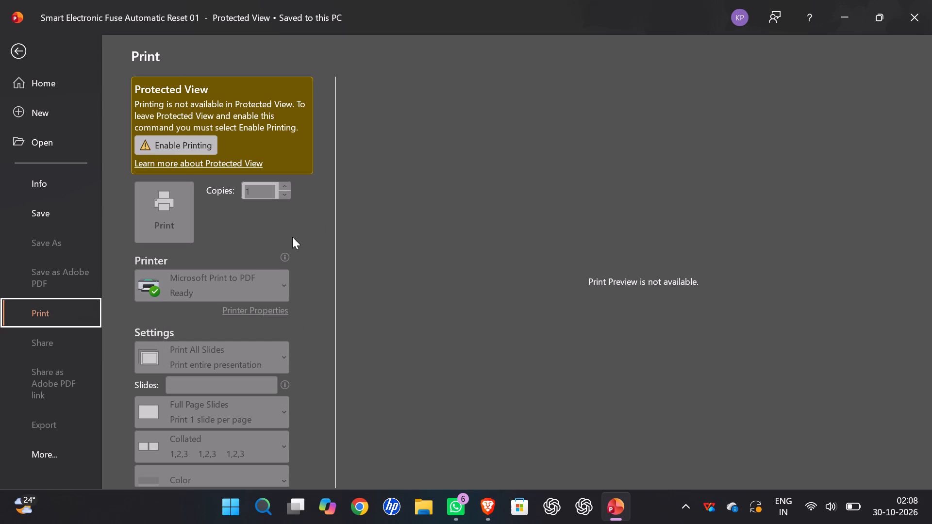
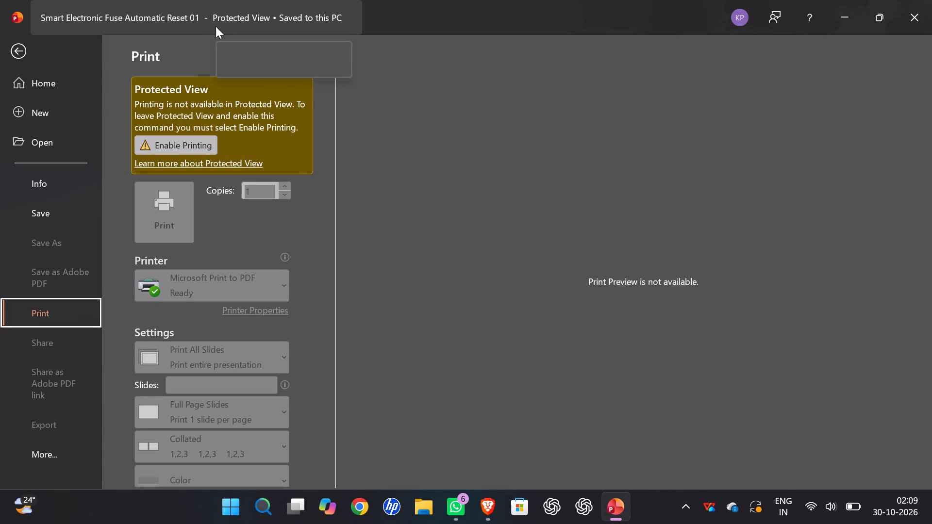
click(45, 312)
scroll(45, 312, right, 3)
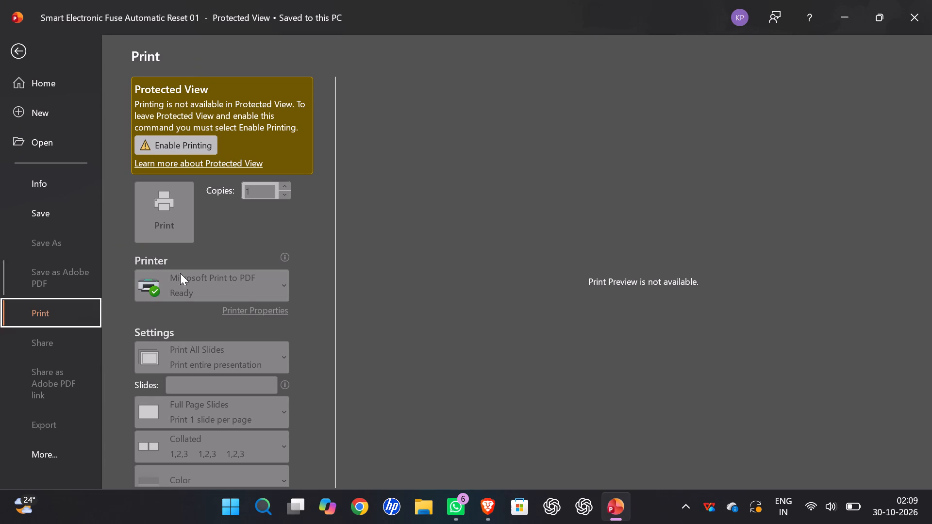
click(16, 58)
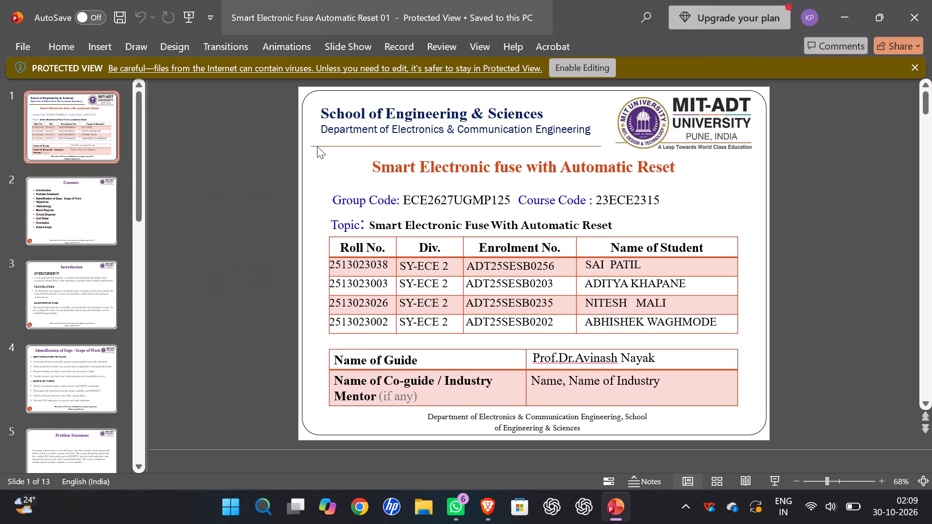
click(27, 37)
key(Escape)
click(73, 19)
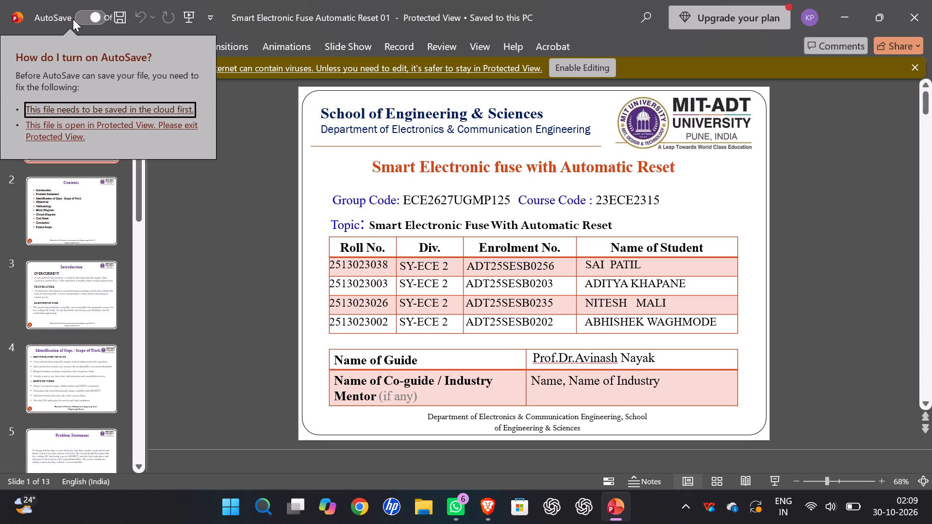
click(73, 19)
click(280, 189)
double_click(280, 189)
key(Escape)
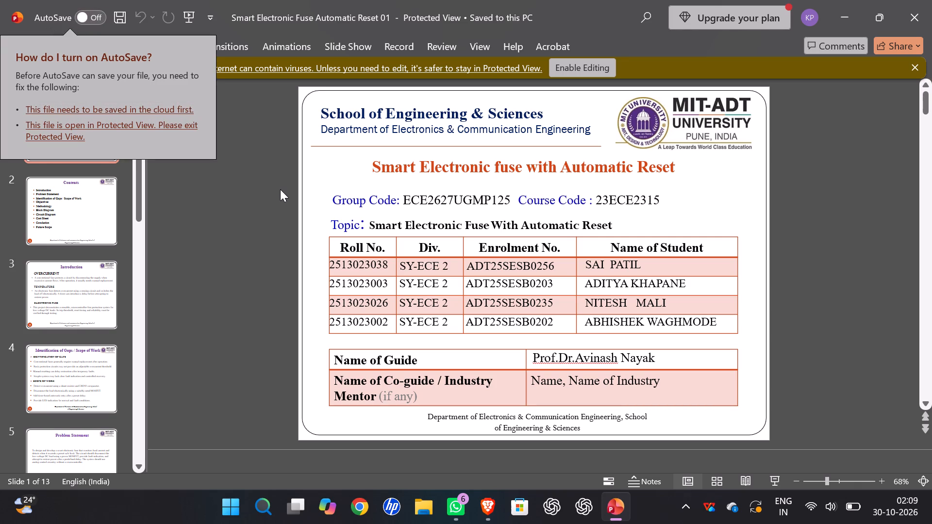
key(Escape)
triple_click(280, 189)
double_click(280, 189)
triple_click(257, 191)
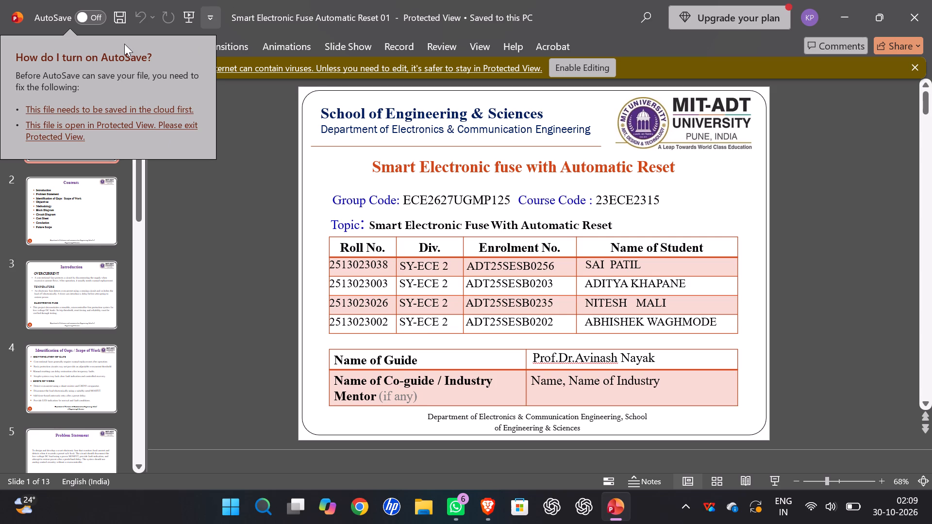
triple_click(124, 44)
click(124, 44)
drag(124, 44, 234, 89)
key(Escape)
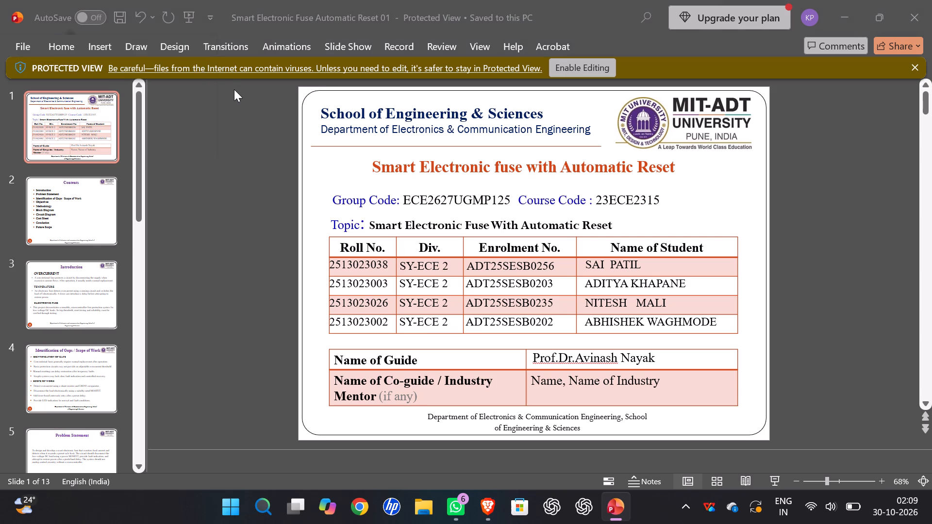
Check the save, Adobe PDF sharing and print options offered for the protected presentation.
drag(234, 89, 7, 49)
click(7, 49)
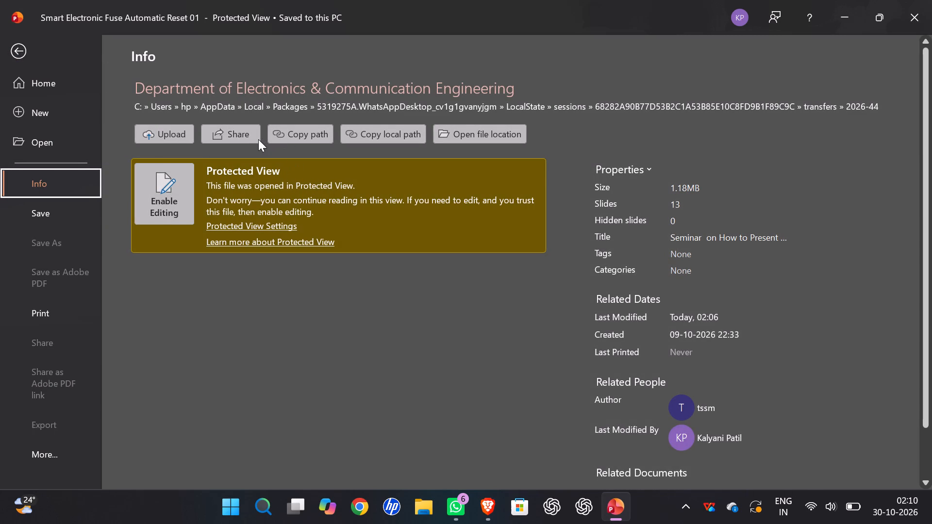
click(51, 240)
double_click(49, 379)
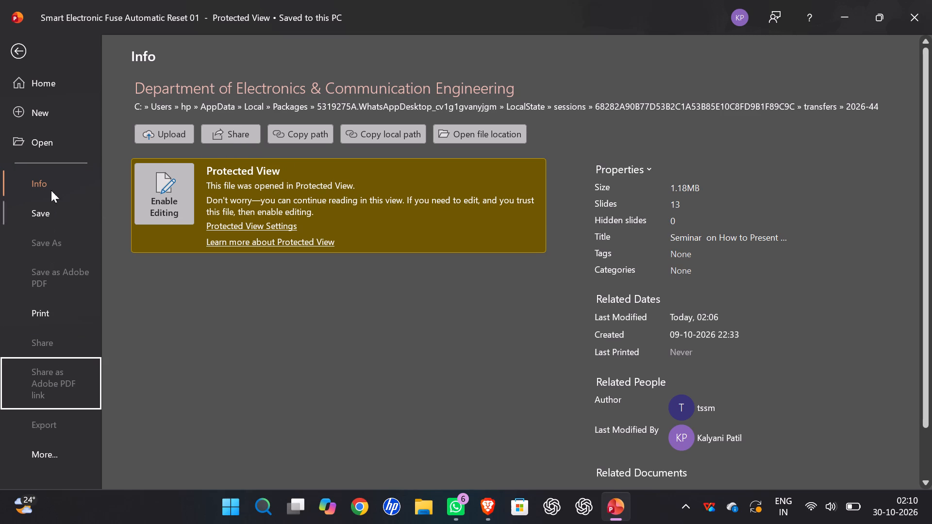
scroll(51, 145, down, 4)
click(41, 330)
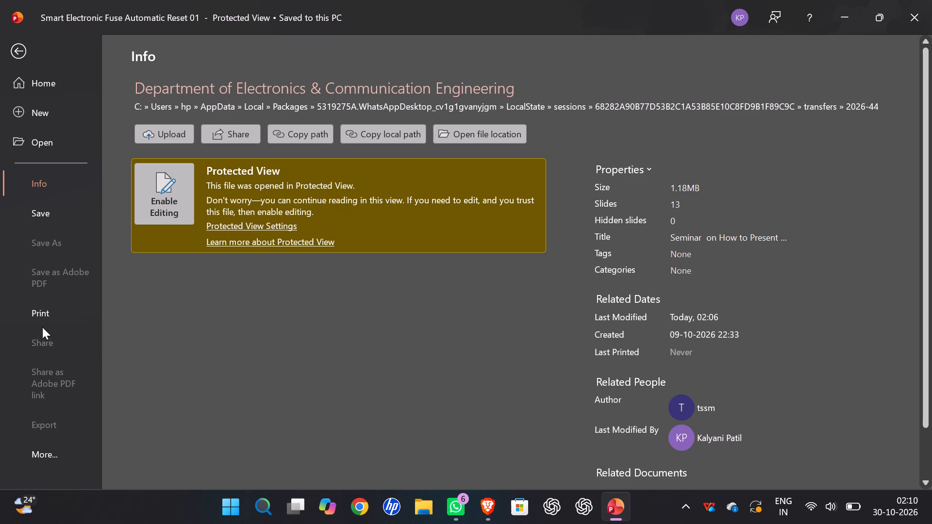
click(46, 314)
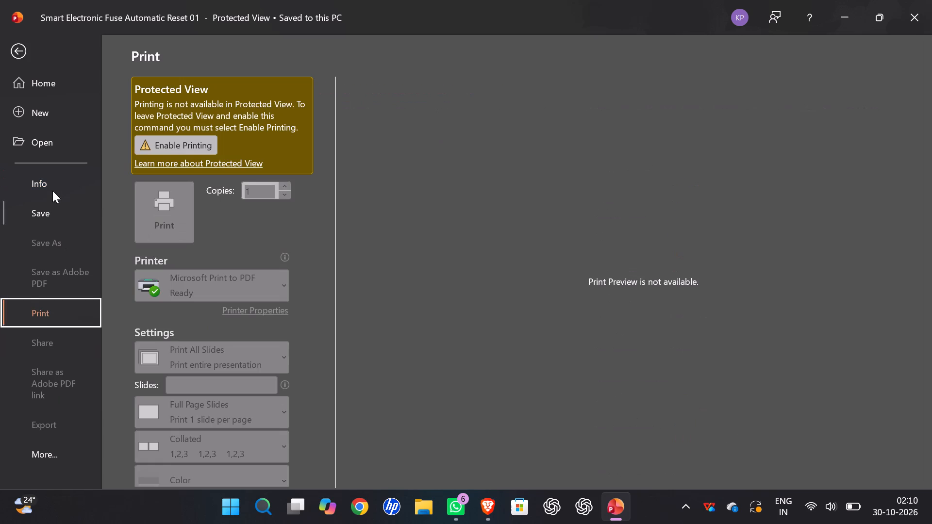
click(18, 49)
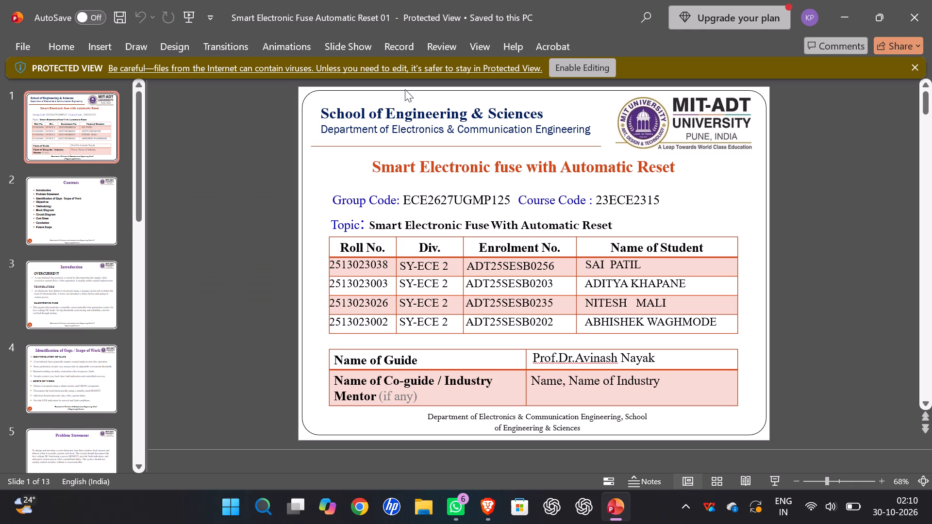
Enable editing of the protected Smart Electronic Fuse Automatic Reset 01 presentation.
click(604, 68)
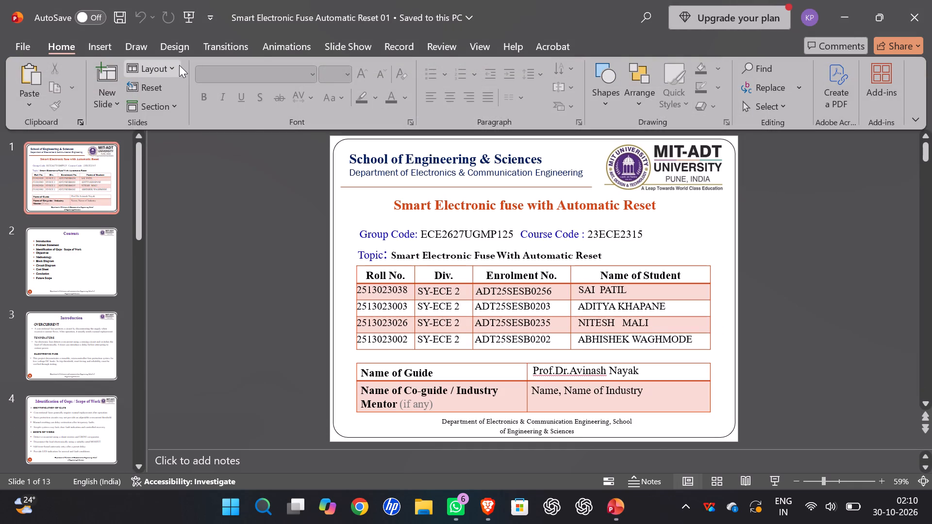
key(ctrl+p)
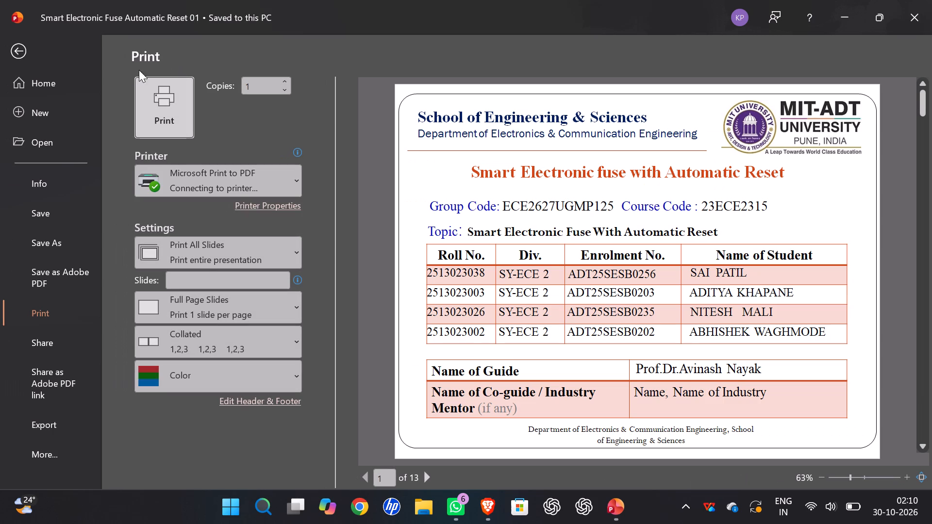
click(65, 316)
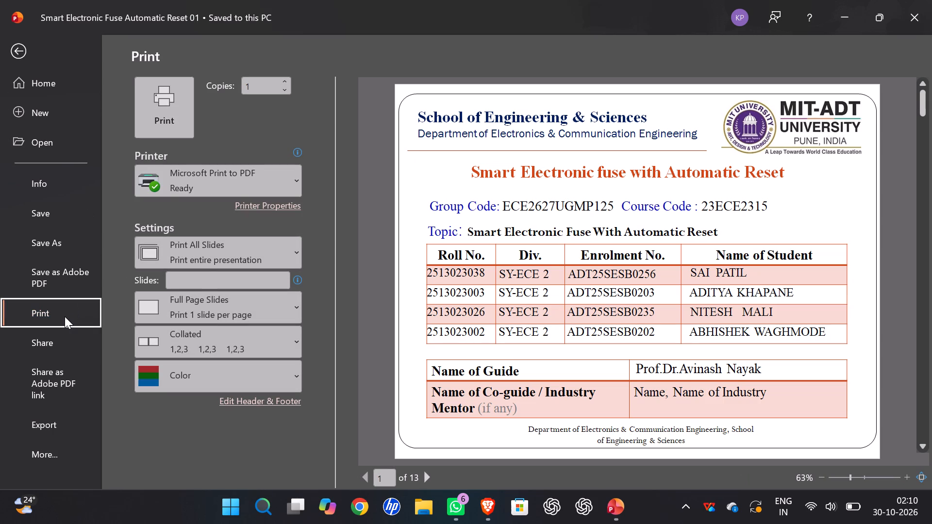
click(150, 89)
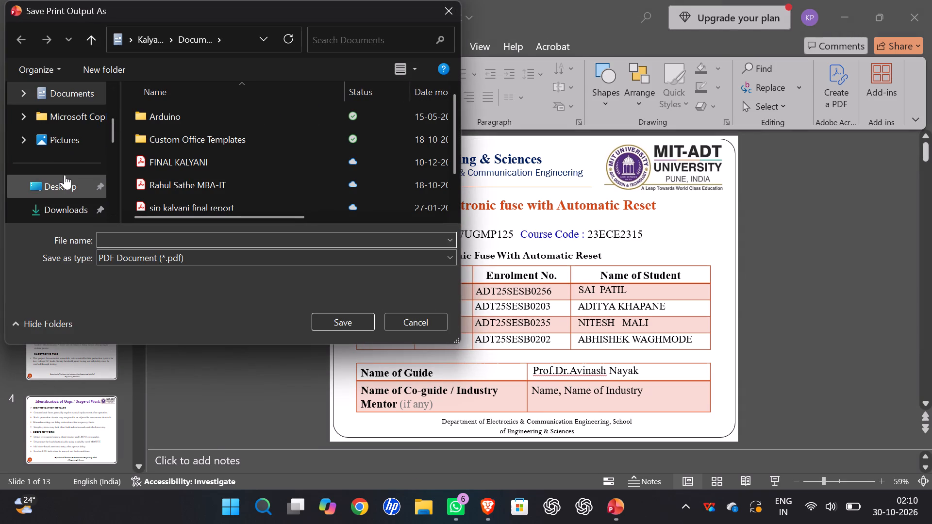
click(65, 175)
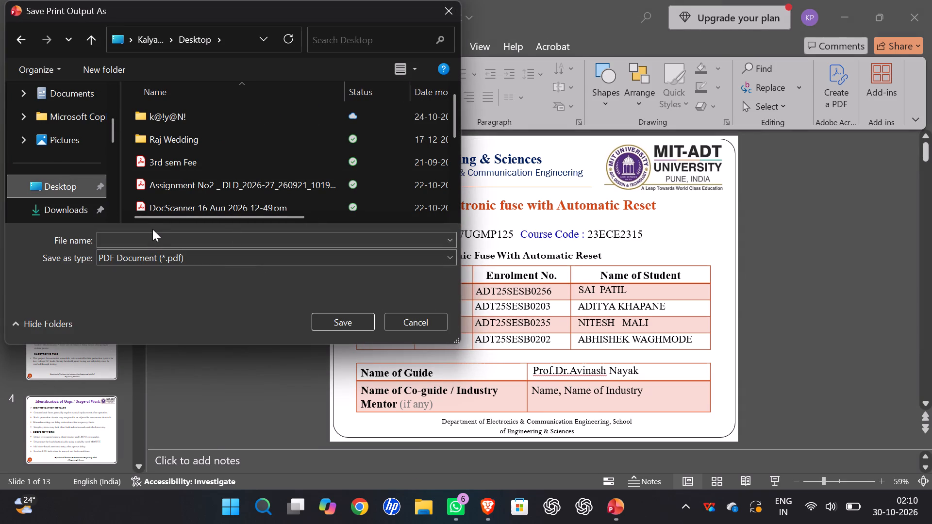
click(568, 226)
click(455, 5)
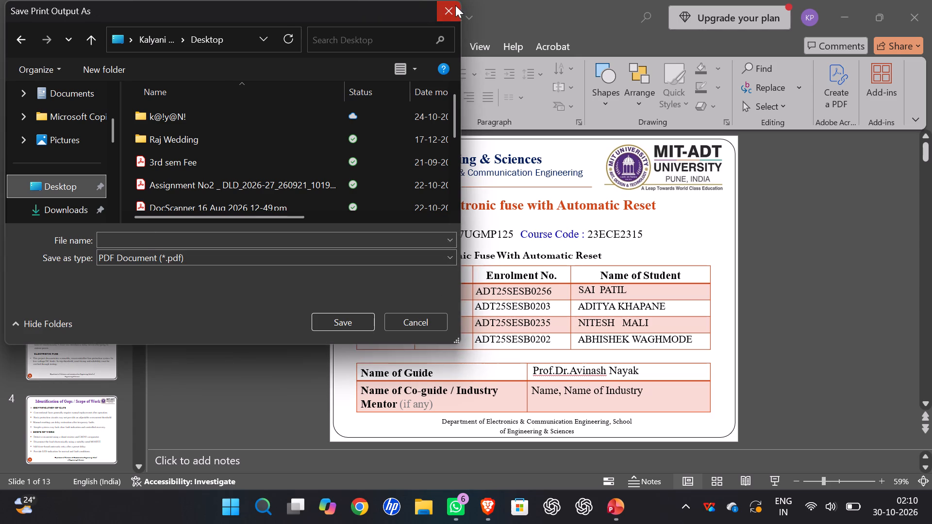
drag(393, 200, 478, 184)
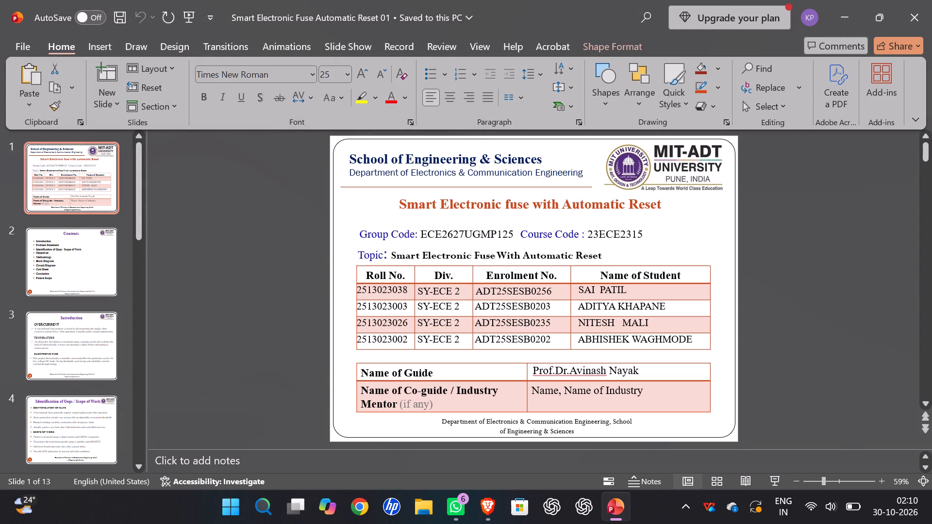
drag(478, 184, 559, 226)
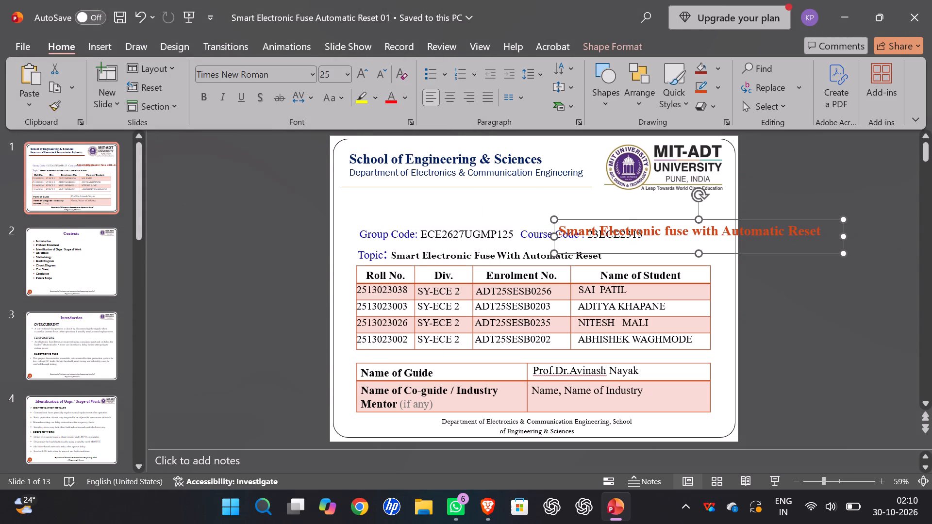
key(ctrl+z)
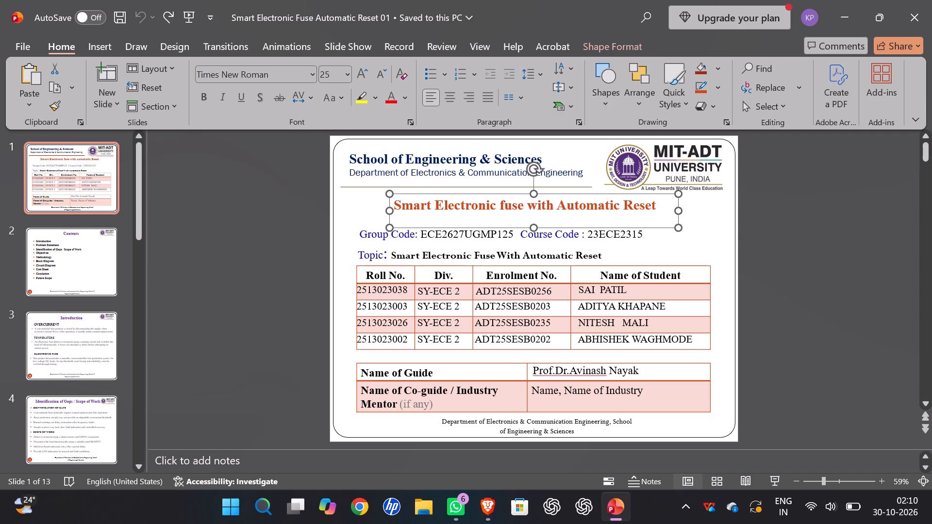
Copy the topic text "Smart Electronic Fuse With Automatic Reset" on slide 1.
double_click(411, 252)
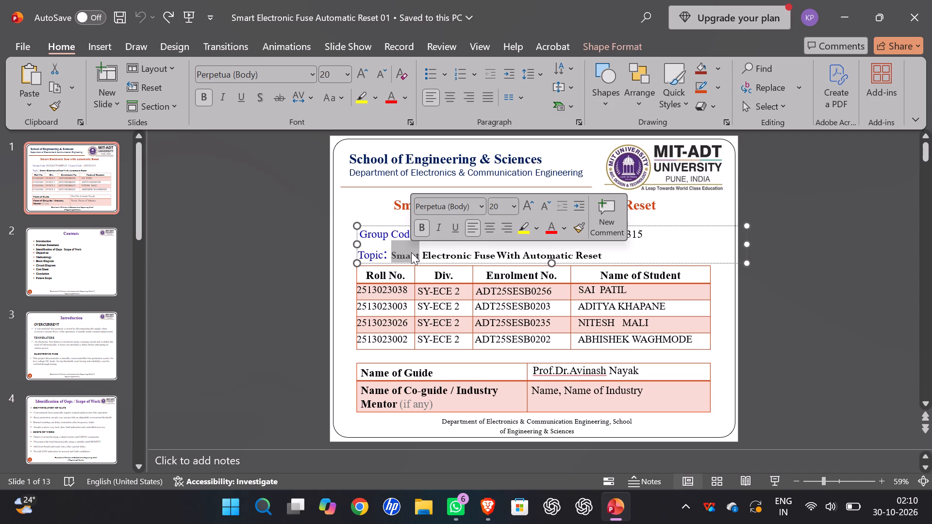
key(Escape)
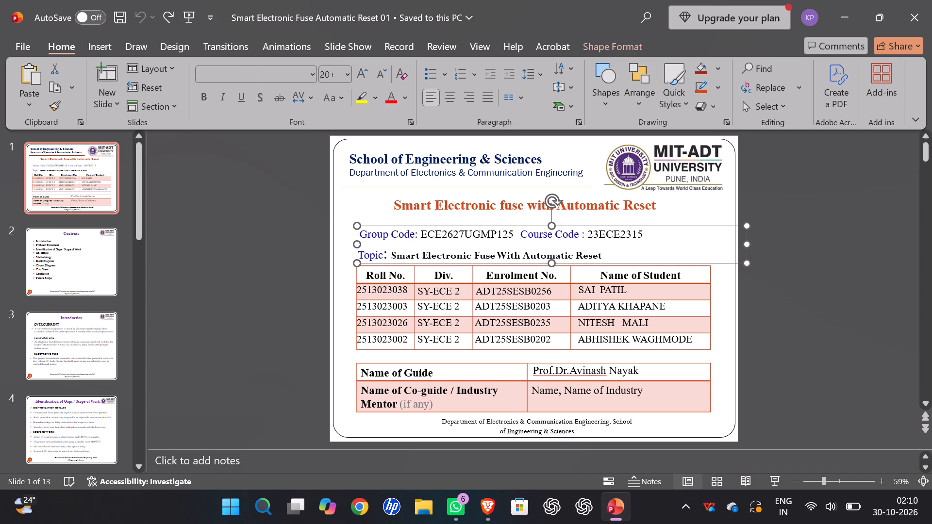
drag(393, 255, 572, 249)
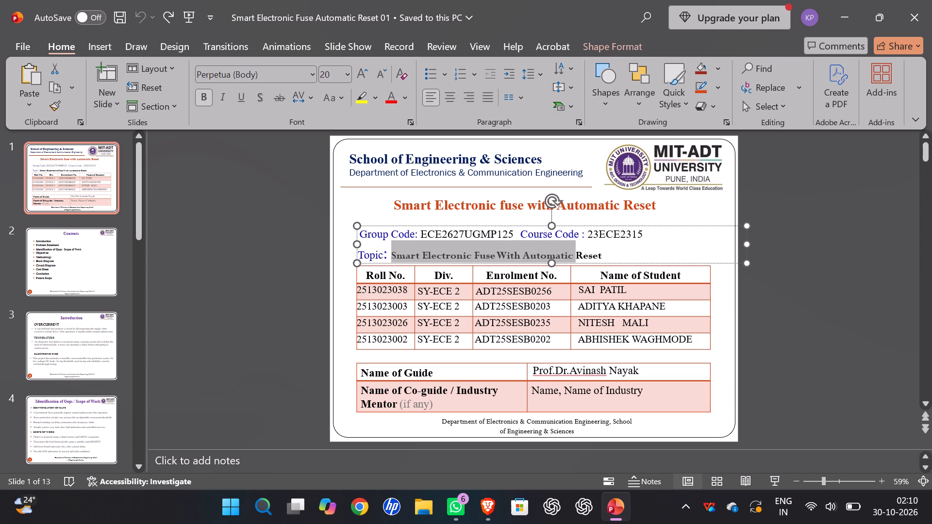
drag(572, 249, 591, 251)
key(ctrl+c)
Print all slides to a PDF on the Desktop named "Smart Electronic Fuse With Automatic Reset final".
click(34, 44)
click(48, 311)
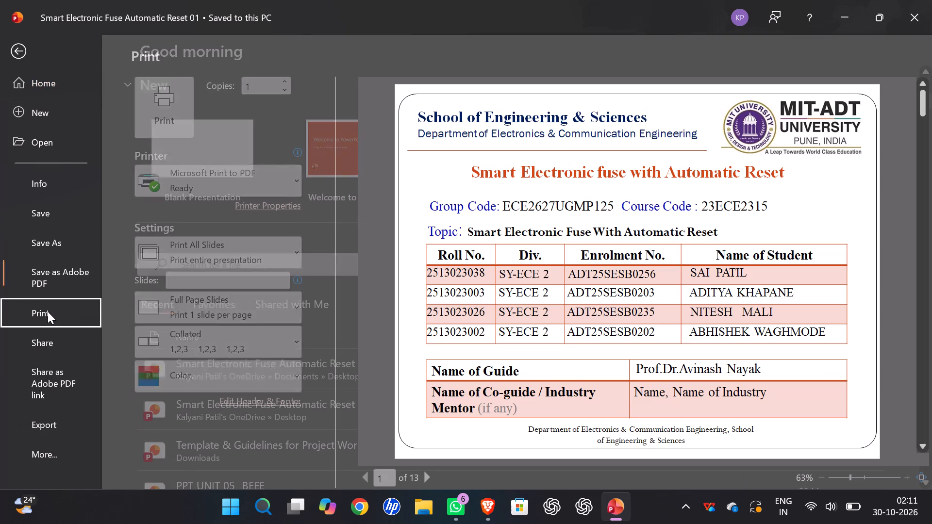
click(162, 95)
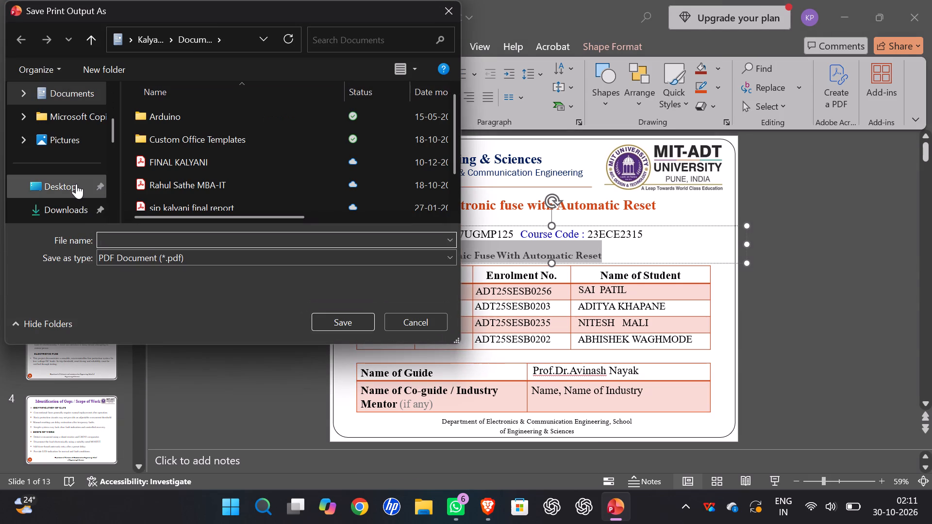
click(76, 184)
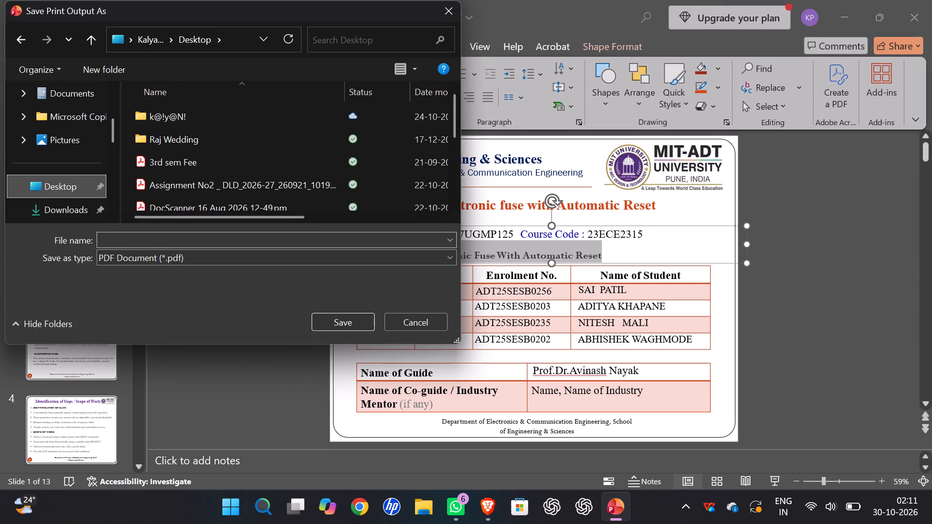
click(127, 239)
key(ctrl+v)
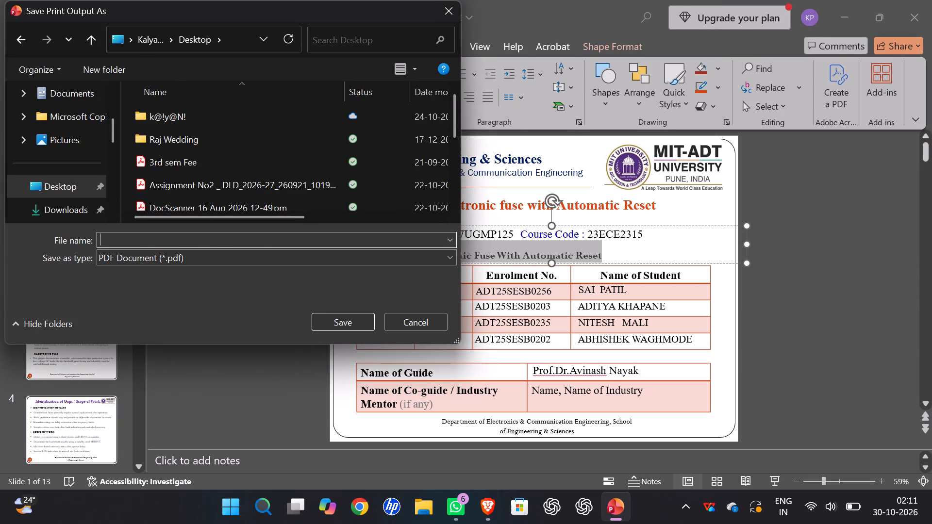
key(space)
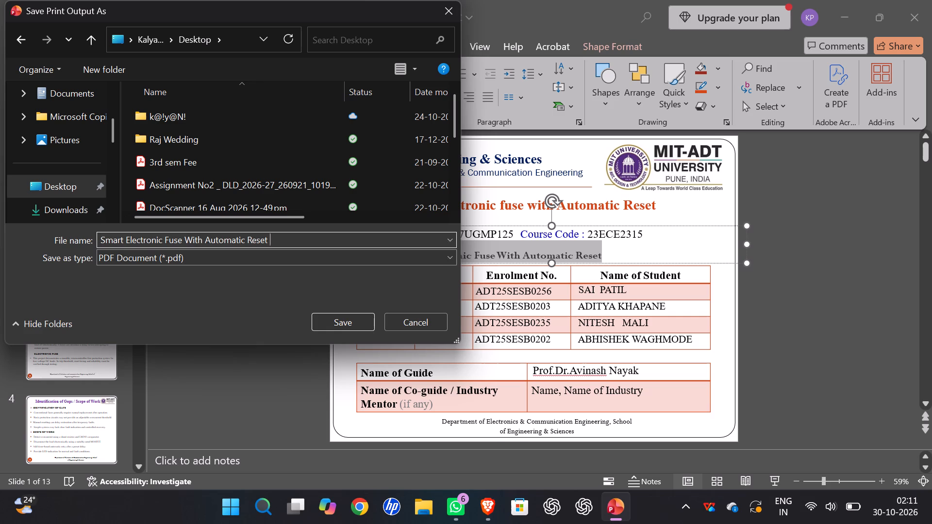
text(final)
click(342, 322)
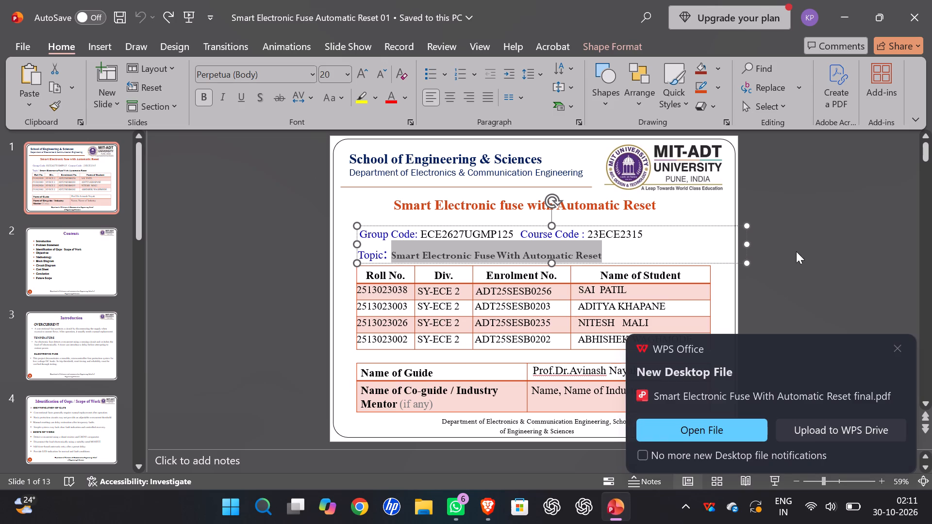
key(Escape)
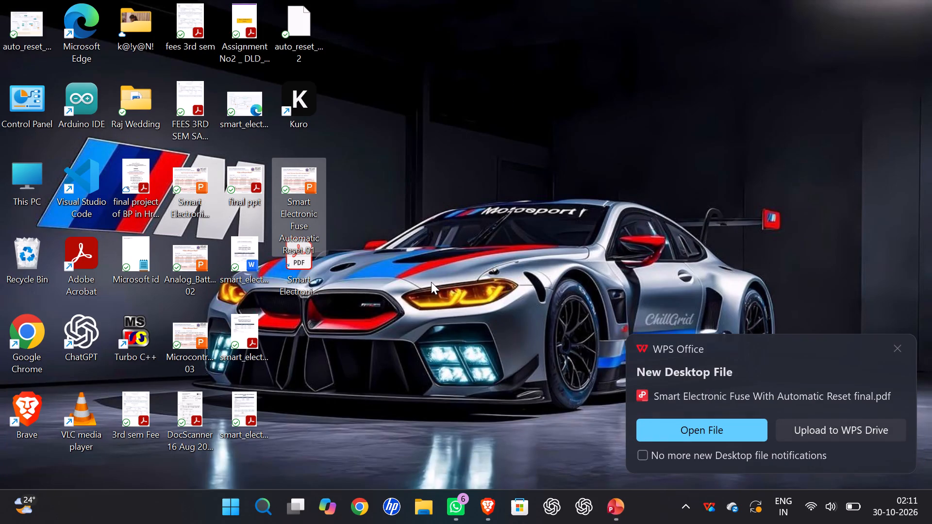
Open the new final PDF from the desktop in Adobe Acrobat and look through its first five pages.
double_click(293, 261)
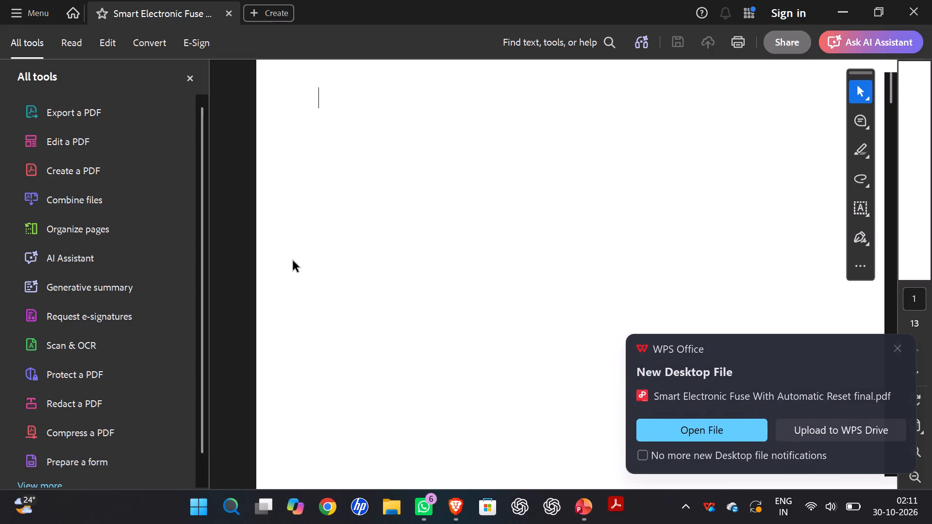
click(188, 77)
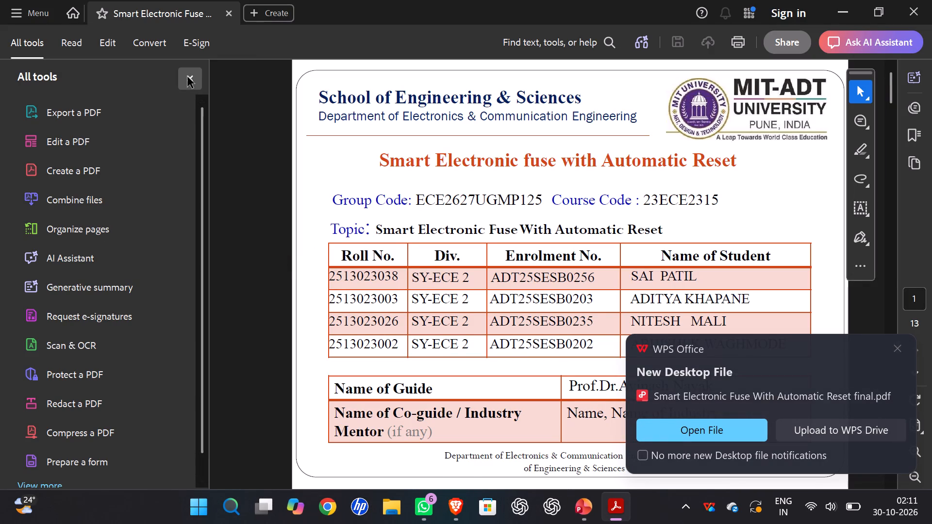
click(188, 77)
key(Right)
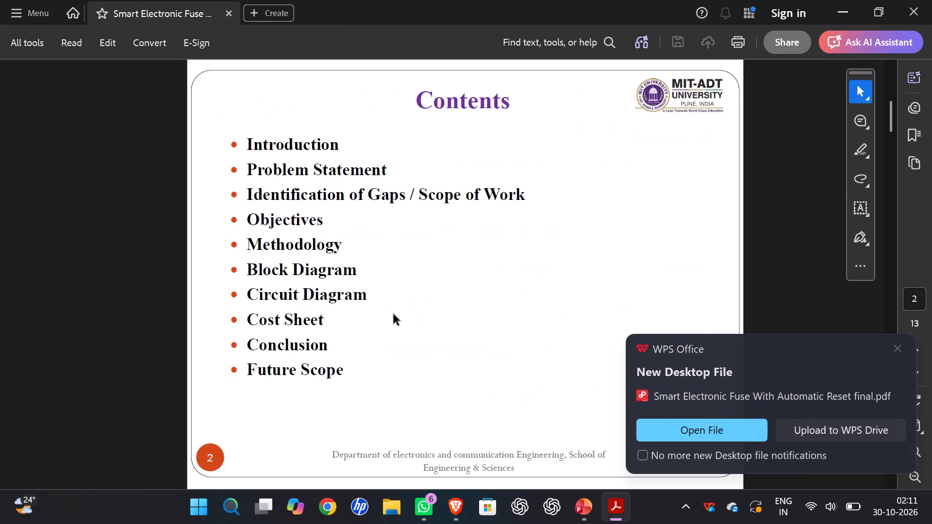
key(Right)
key(Right)
key(Right)
key(Right)
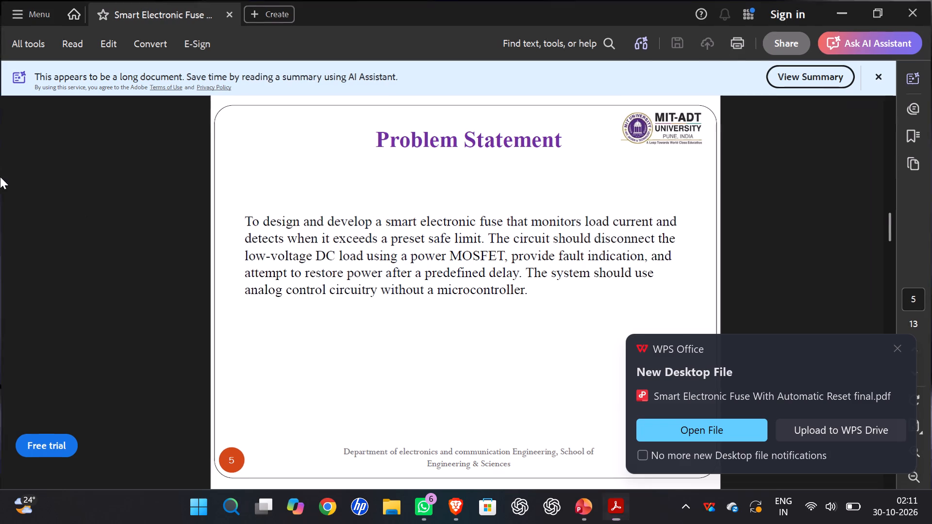
Open the Smart Electronic Fuse Automatic Reset 01 presentation from the desktop in WPS Office.
double_click(308, 193)
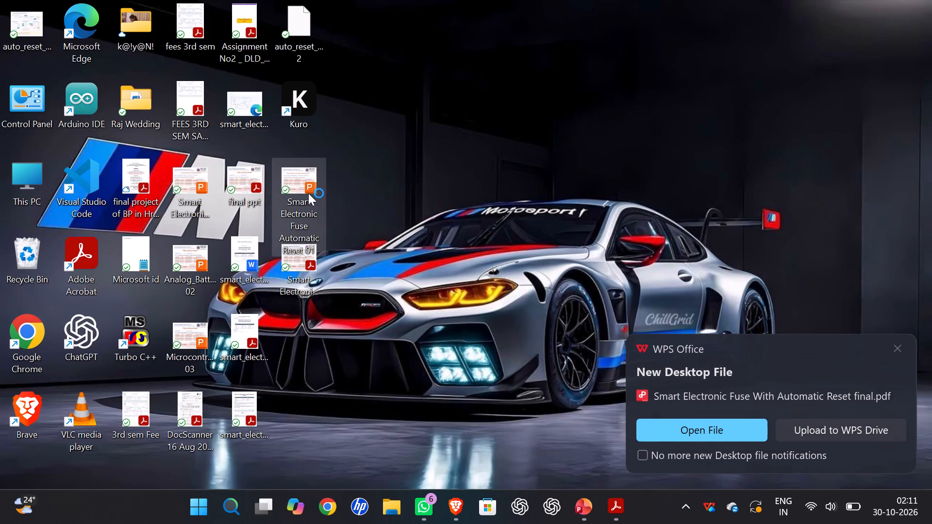
drag(308, 193, 385, 220)
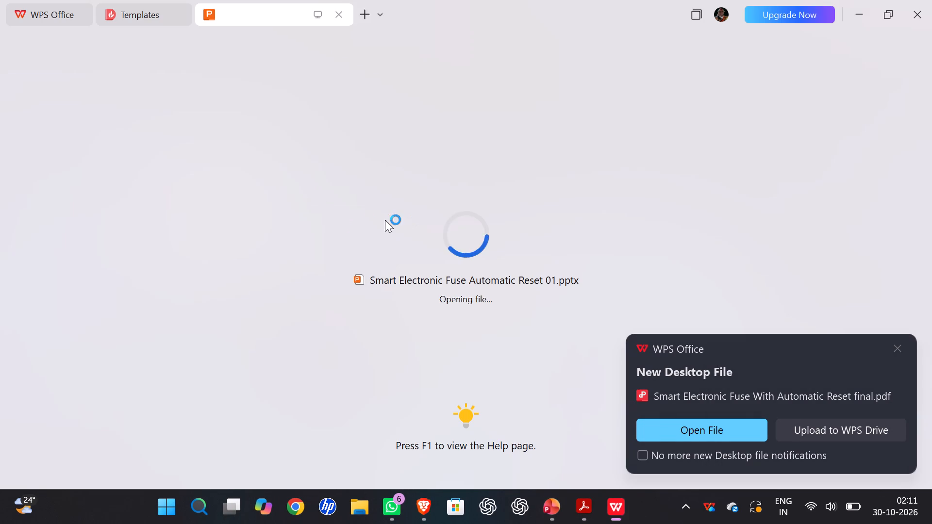
drag(385, 220, 93, 30)
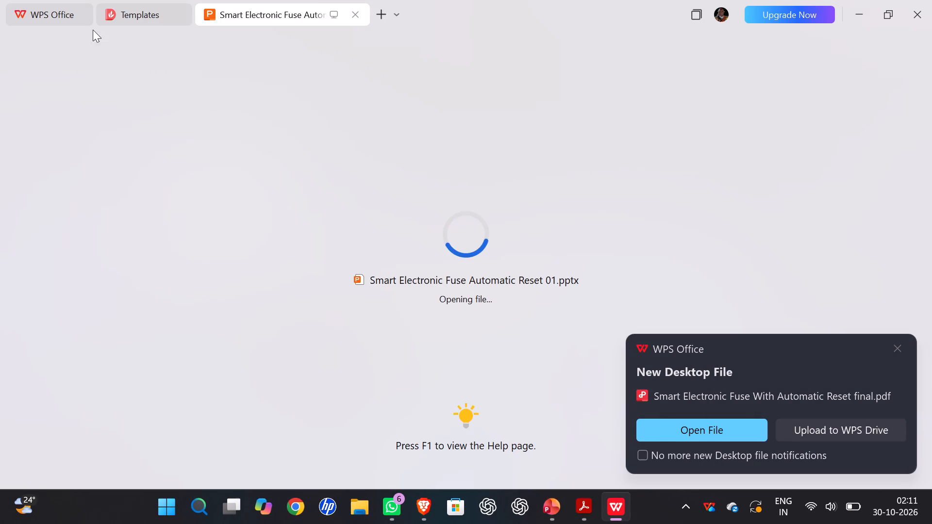
drag(93, 30, 87, 16)
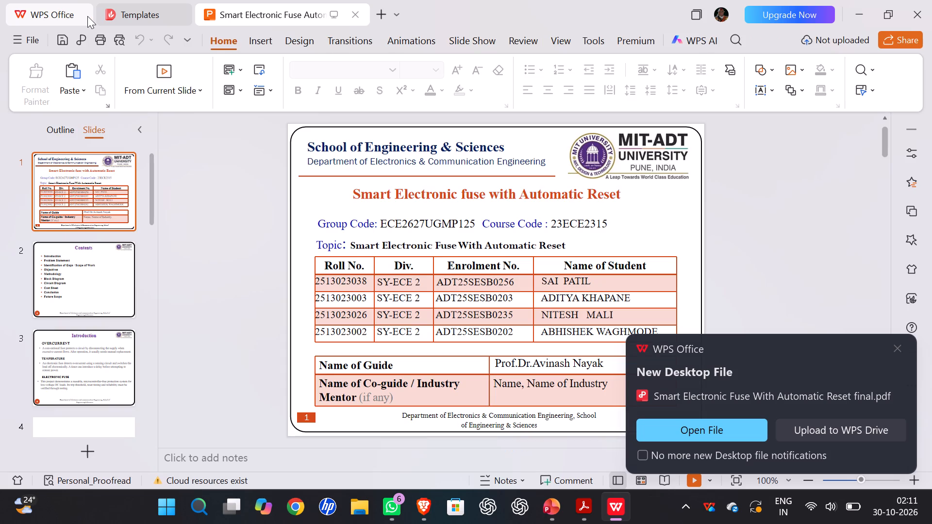
Review the presentation's slides from Contents on slide 2 through to the last slide.
scroll(87, 16, down, 1)
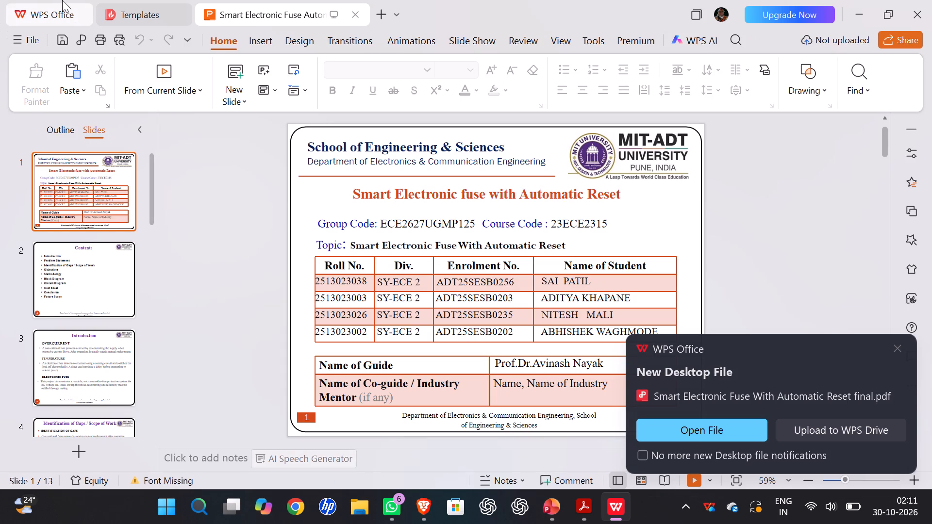
click(75, 256)
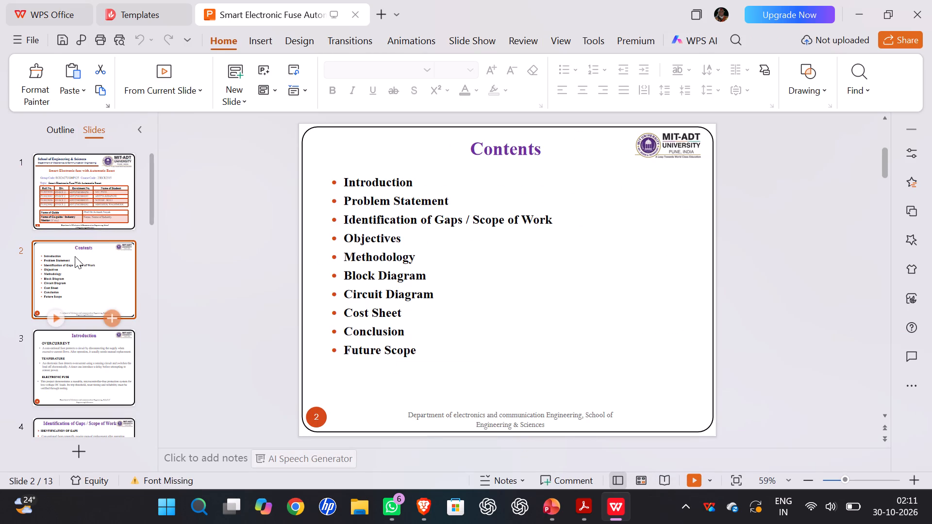
key(Right)
key(Right)
key(Right)
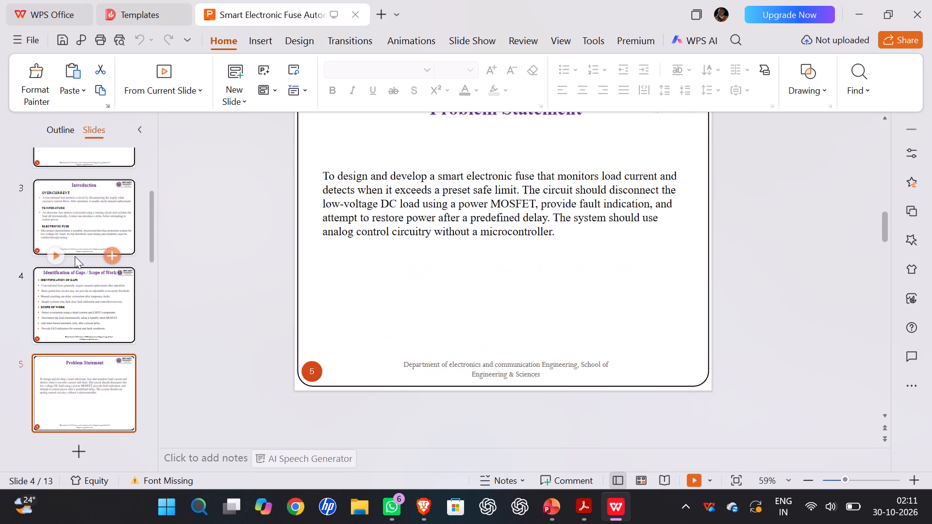
key(Right)
key(Right)
key(Right)
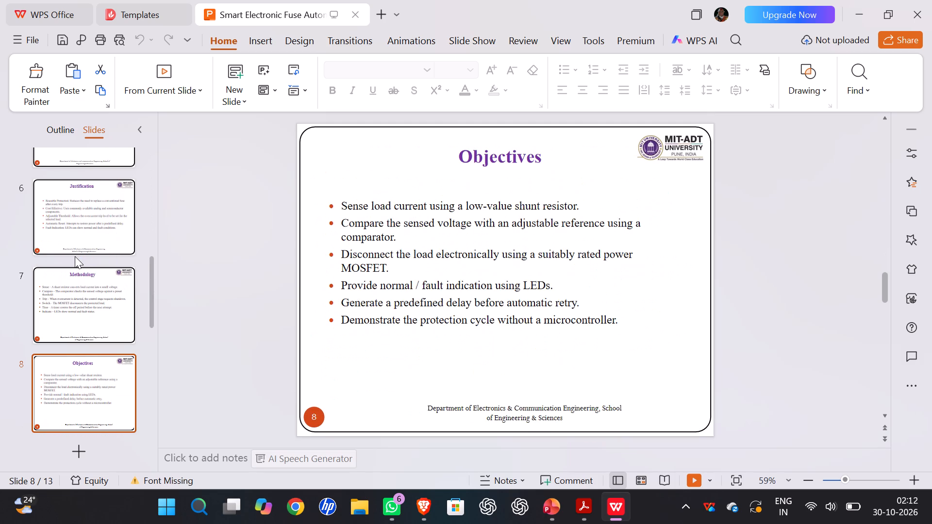
key(Right)
key(Right)
key(Right)
key(Right)
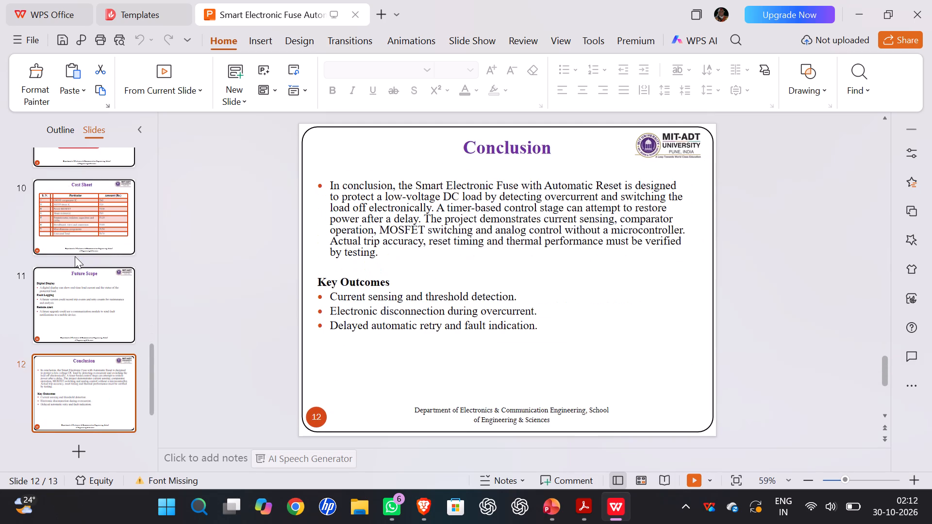
key(Right)
Look back through the slides from the end to the Problem Statement on slide 5.
key(Left)
key(Left)
key(Left)
key(Left)
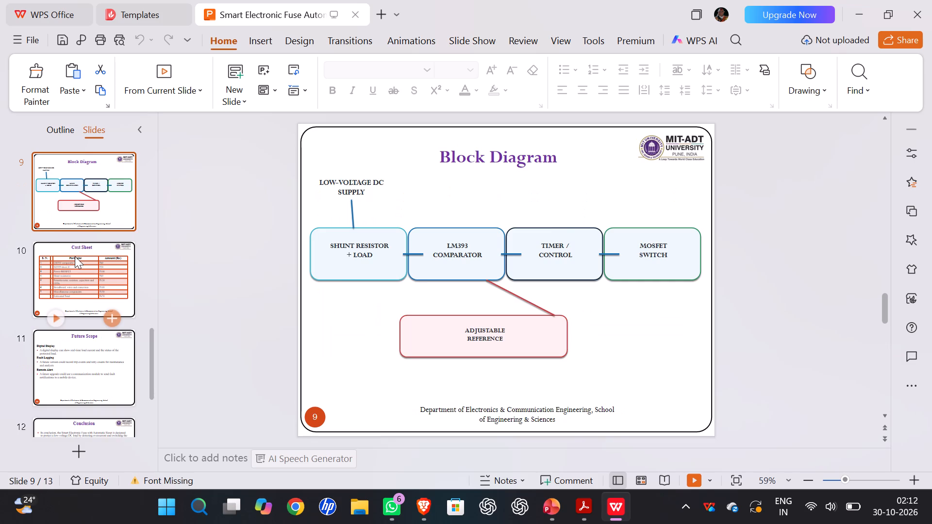
key(Left)
key(Left)
key(Left)
key(Left)
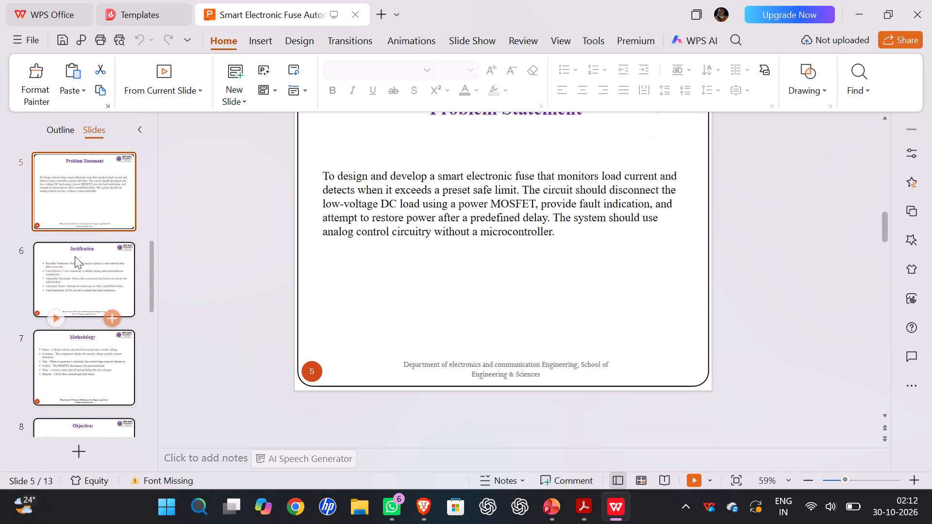
key(Left)
key(Right)
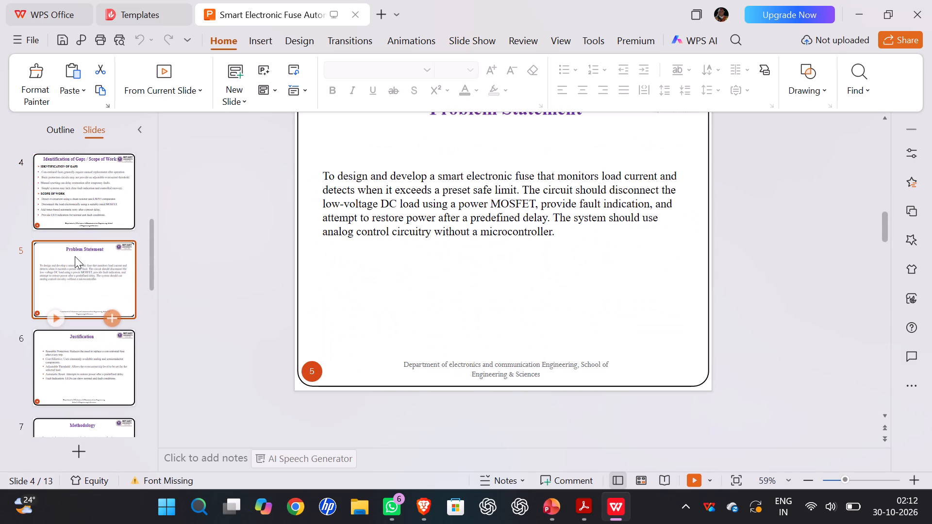
scroll(655, 160, right, 1)
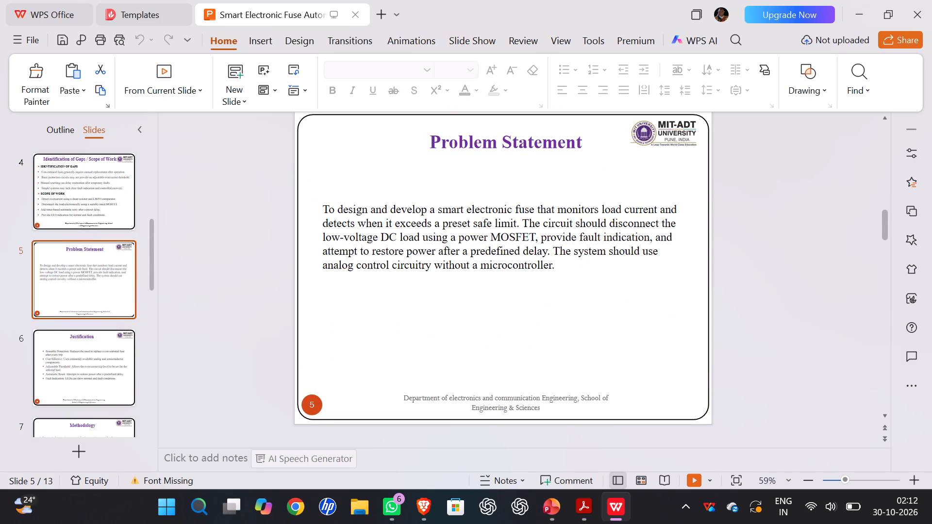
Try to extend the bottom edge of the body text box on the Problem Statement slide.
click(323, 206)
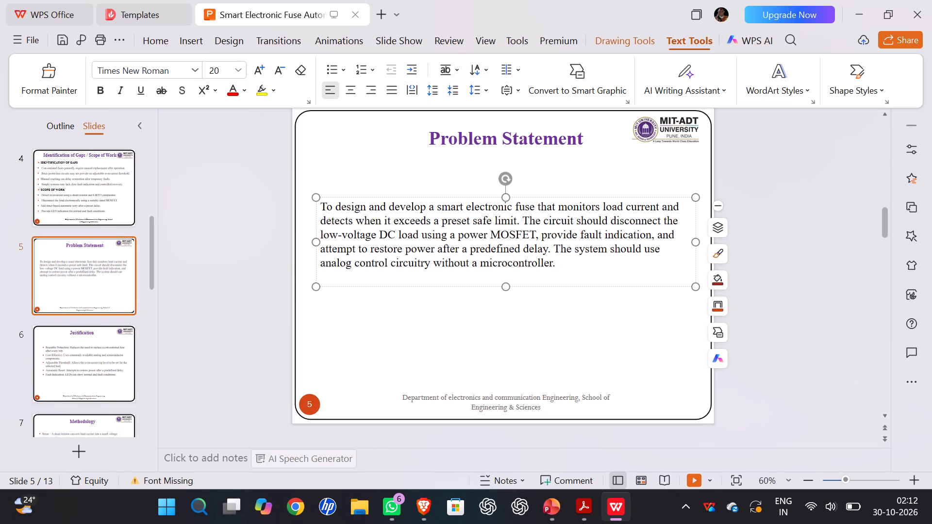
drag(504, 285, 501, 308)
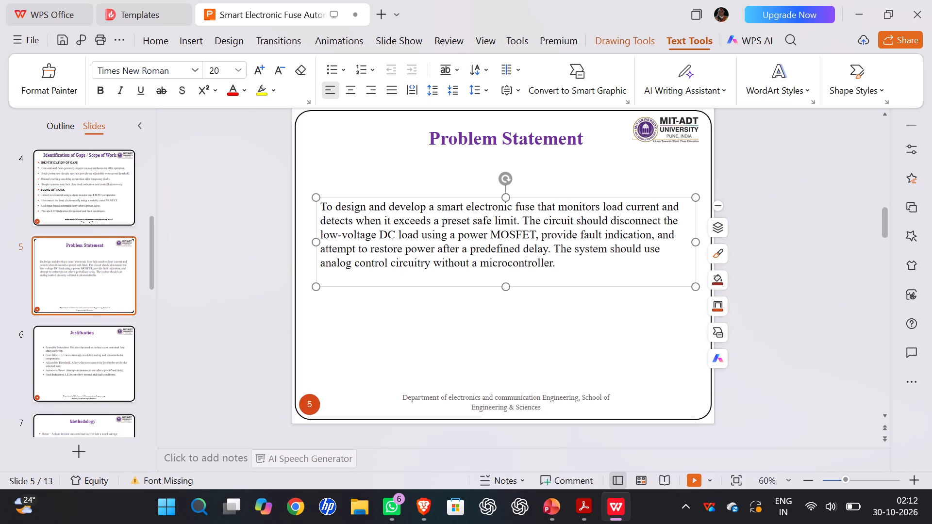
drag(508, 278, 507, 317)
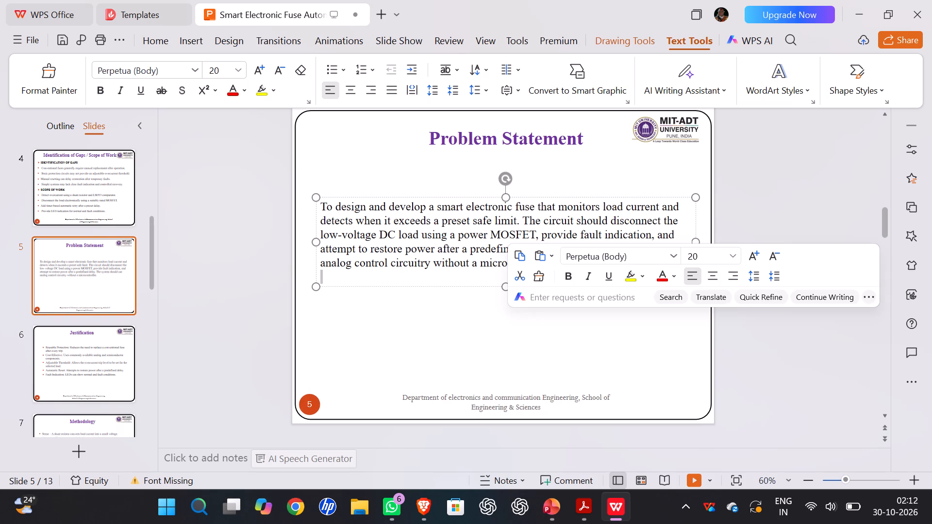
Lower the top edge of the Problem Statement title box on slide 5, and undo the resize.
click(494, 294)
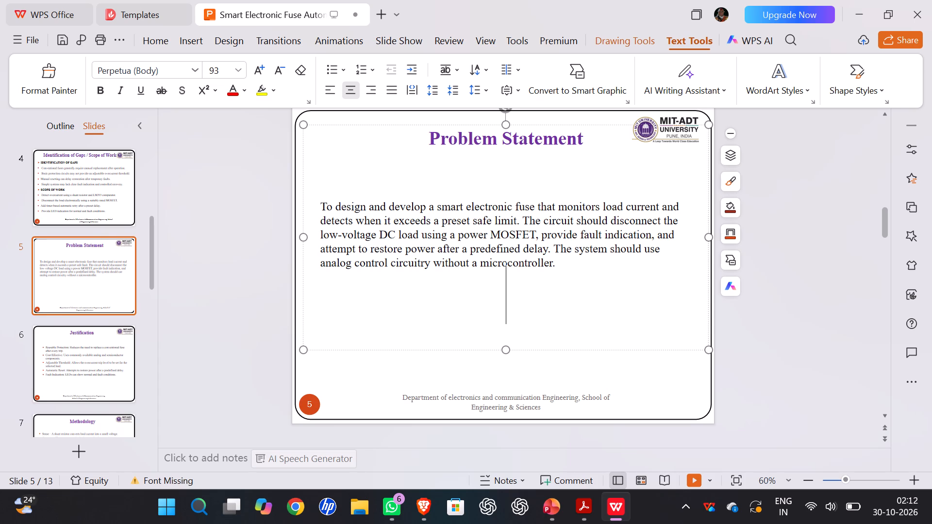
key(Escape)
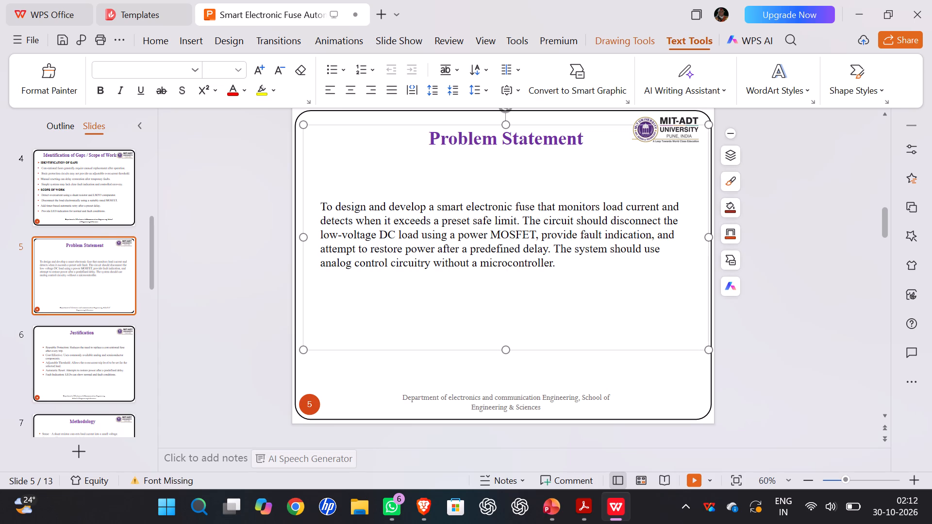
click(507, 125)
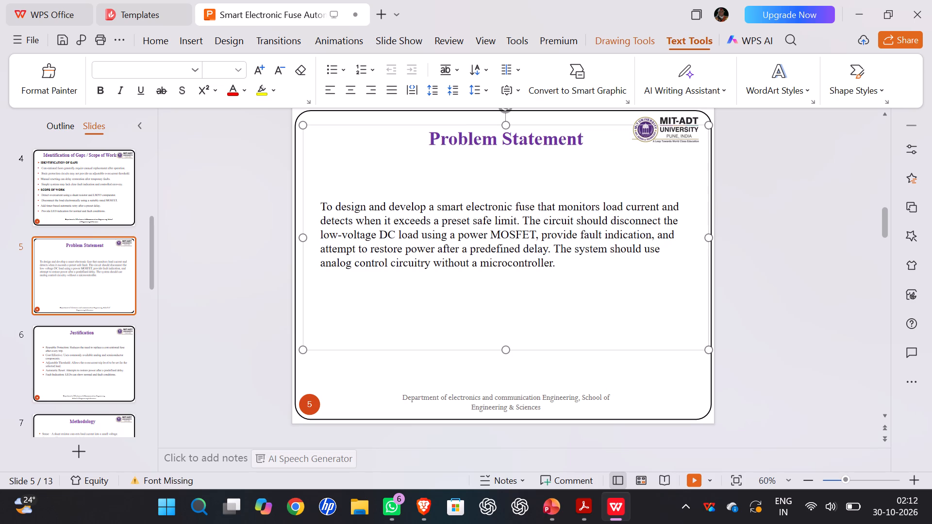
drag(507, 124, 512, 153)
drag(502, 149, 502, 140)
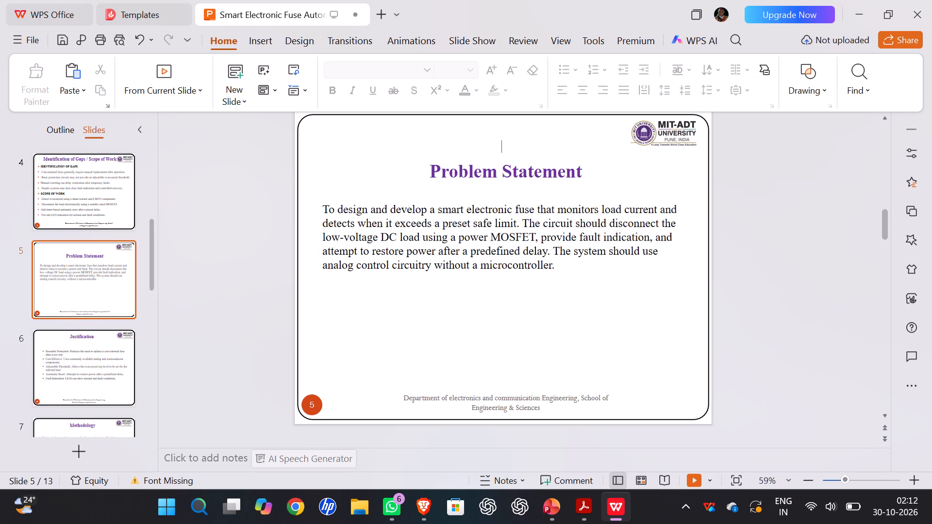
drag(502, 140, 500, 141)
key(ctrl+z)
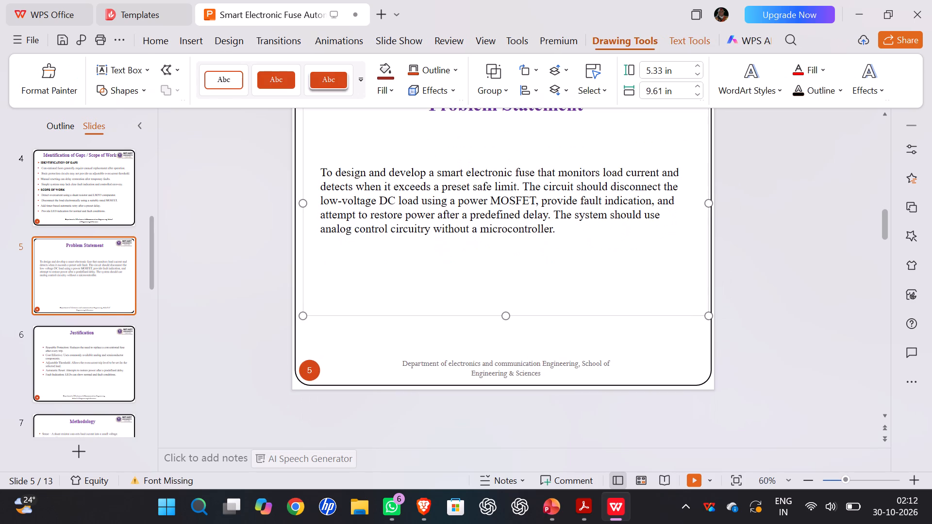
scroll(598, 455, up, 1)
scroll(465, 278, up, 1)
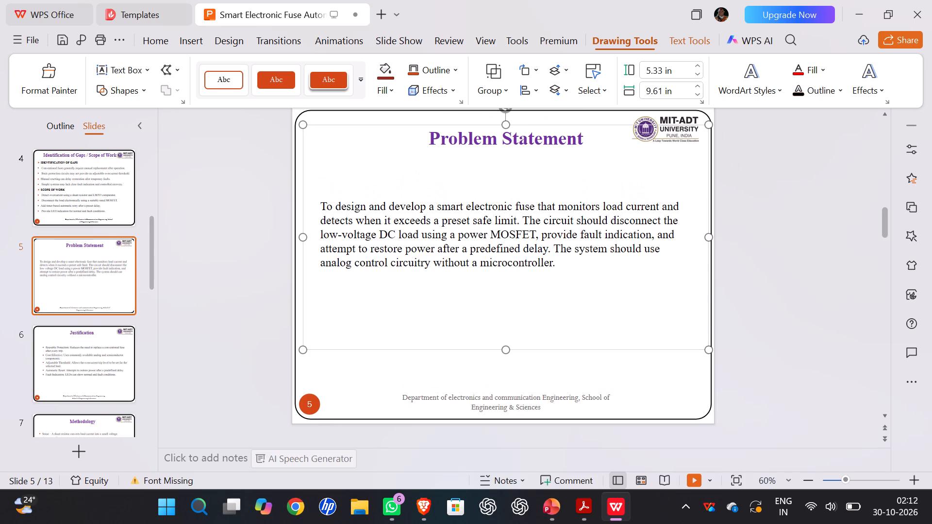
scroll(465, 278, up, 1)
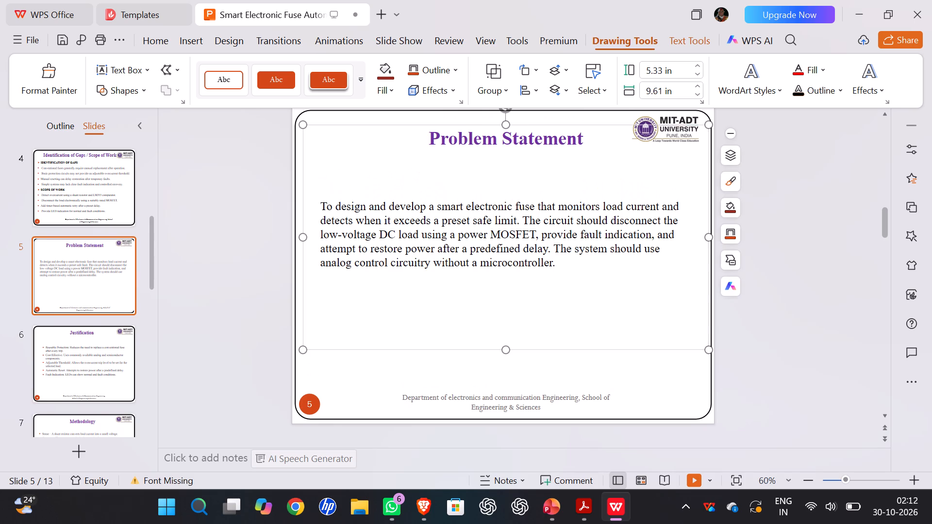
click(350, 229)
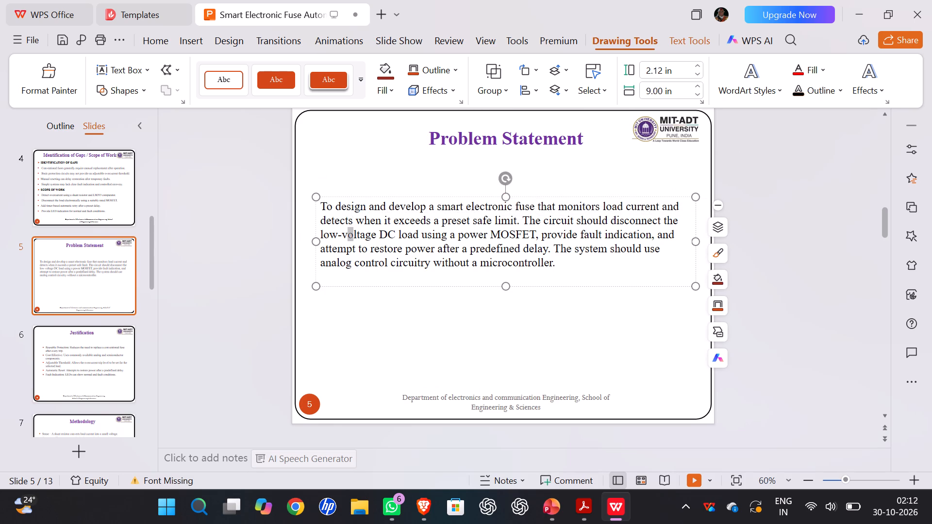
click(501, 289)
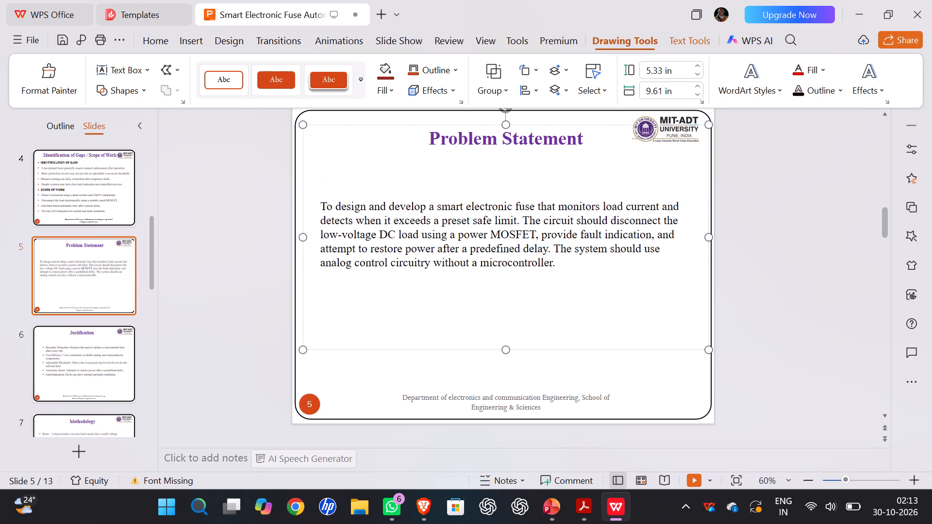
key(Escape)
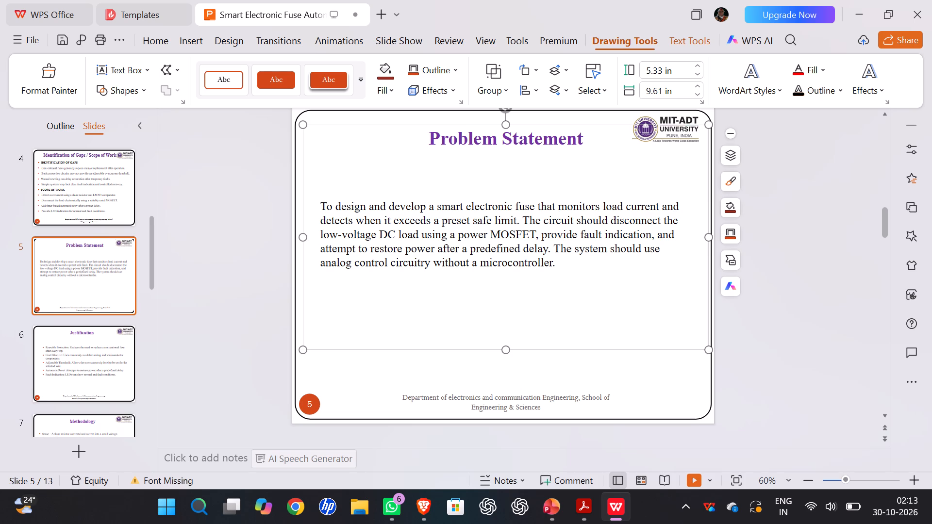
Add seven blank lines after the Problem Statement body paragraph on slide 5 to extend its text box downward.
double_click(578, 255)
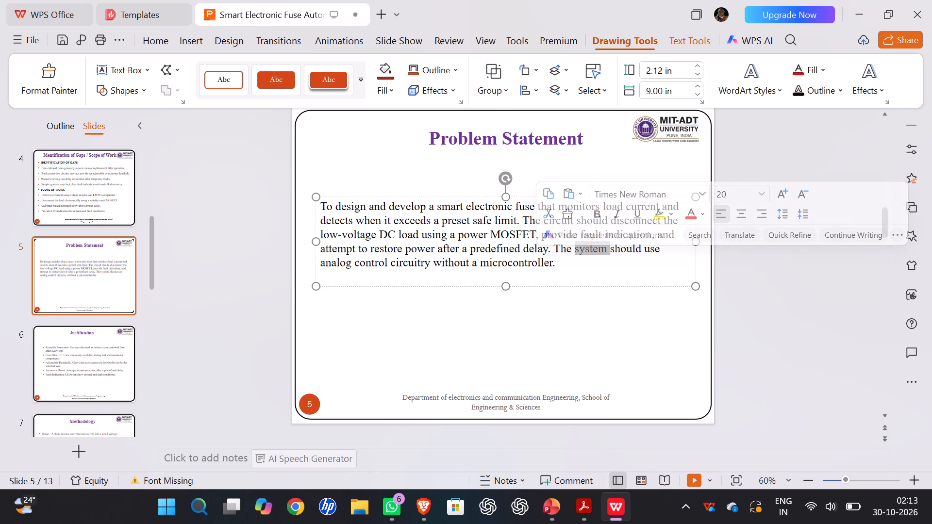
click(525, 260)
click(567, 262)
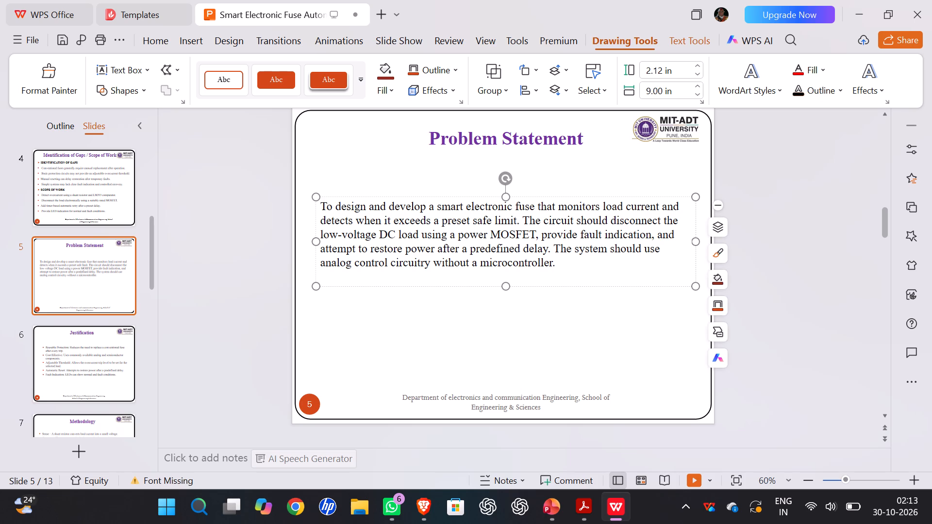
key(Return)
key(Return)
key(Return)
key(Return)
key(Return)
key(Return)
key(Return)
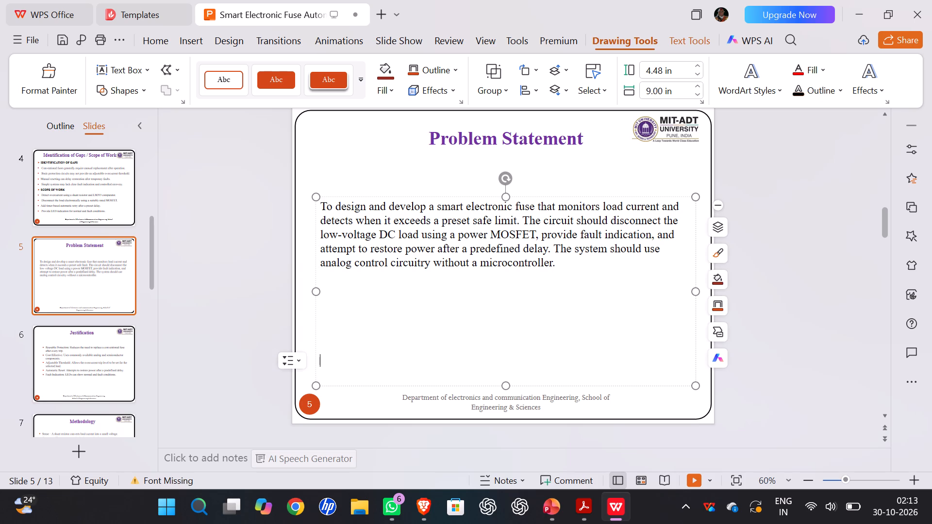
Narrow the Problem Statement body text box from its right edge to a width of about 8.79 in.
click(486, 168)
click(476, 219)
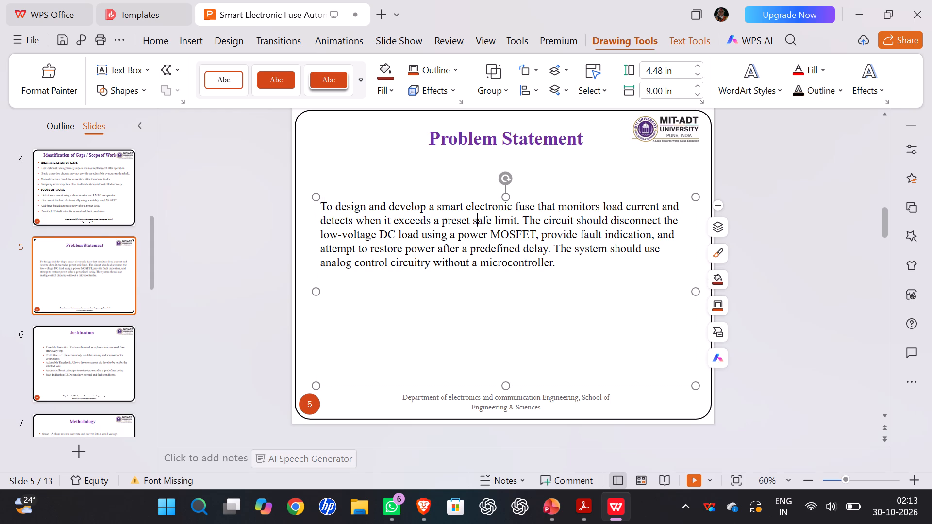
drag(694, 291, 684, 290)
drag(684, 290, 676, 288)
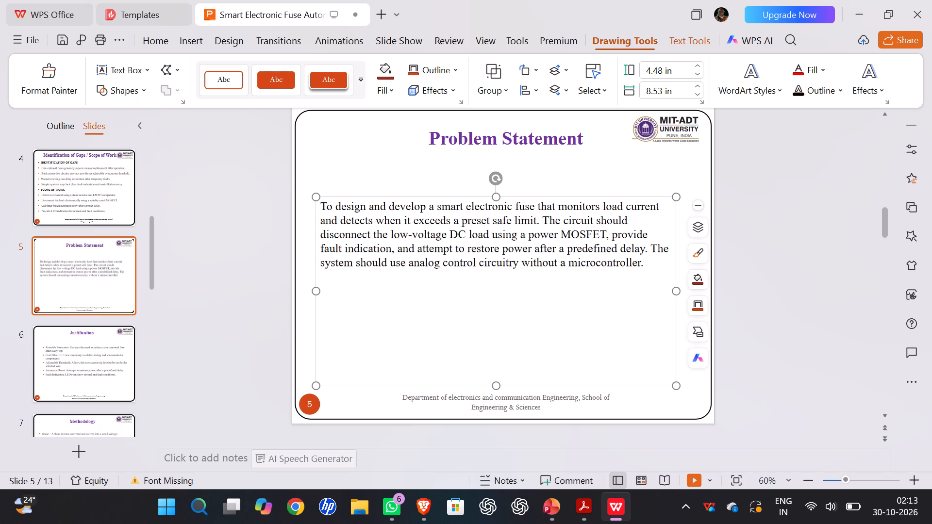
drag(675, 290, 684, 290)
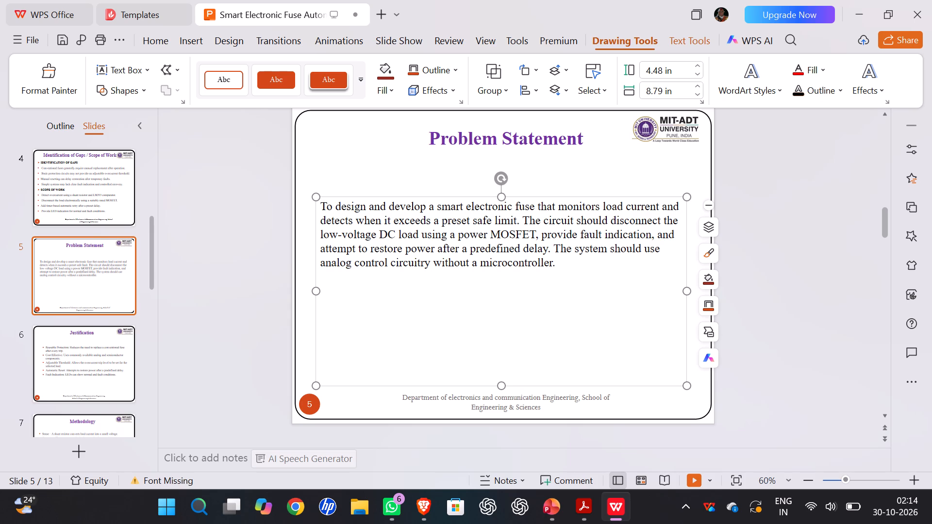
Move the Problem Statement body text box slightly upward, closer to the slide title.
scroll(324, 210, left, 1)
drag(317, 202, 322, 196)
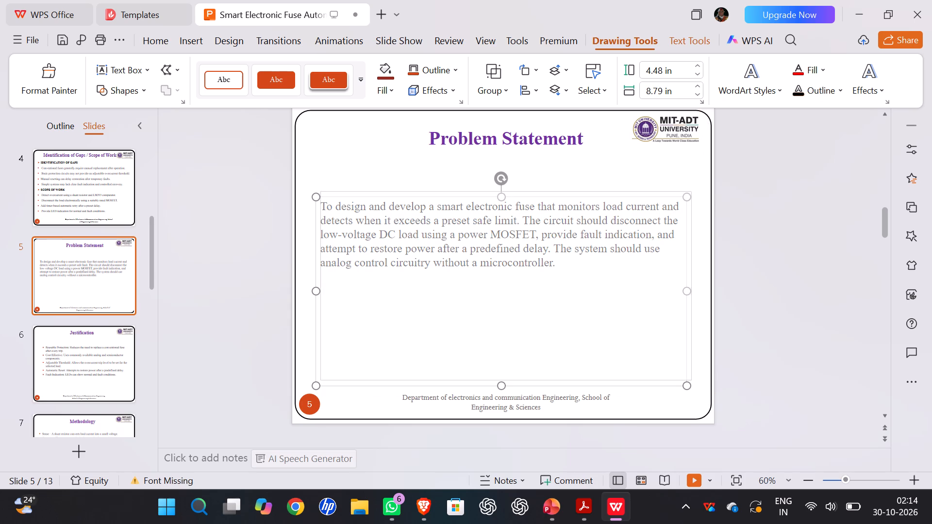
drag(322, 196, 318, 192)
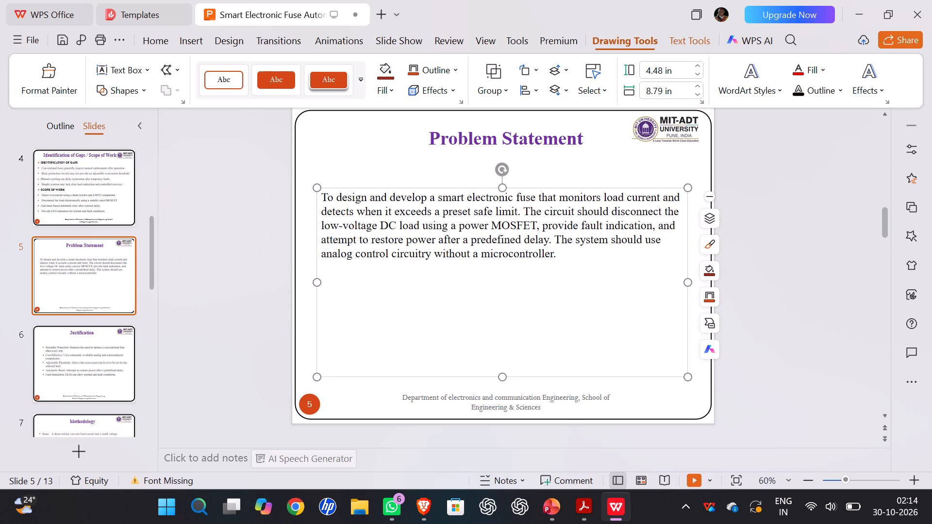
key(Escape)
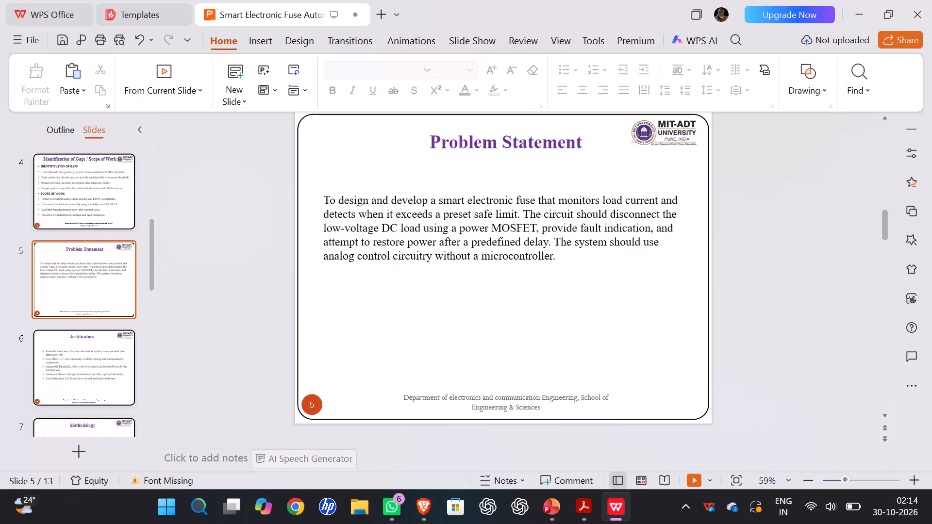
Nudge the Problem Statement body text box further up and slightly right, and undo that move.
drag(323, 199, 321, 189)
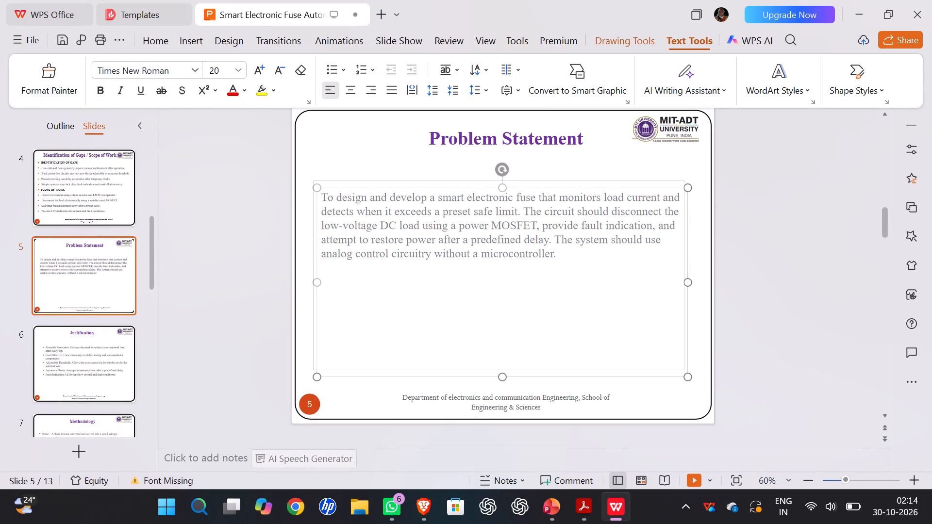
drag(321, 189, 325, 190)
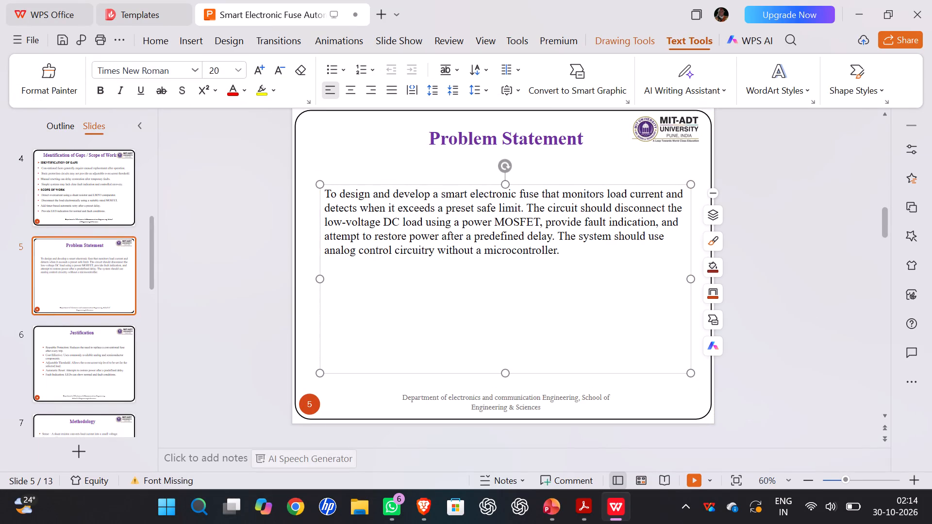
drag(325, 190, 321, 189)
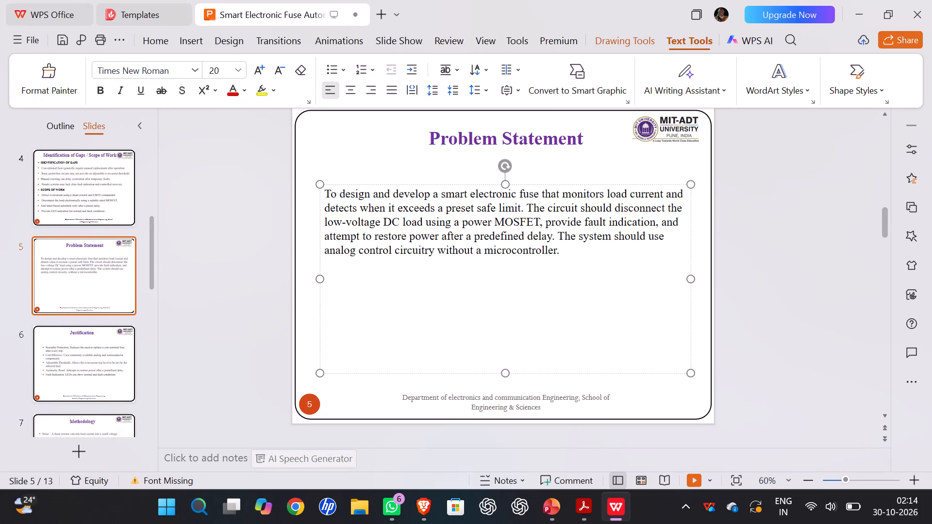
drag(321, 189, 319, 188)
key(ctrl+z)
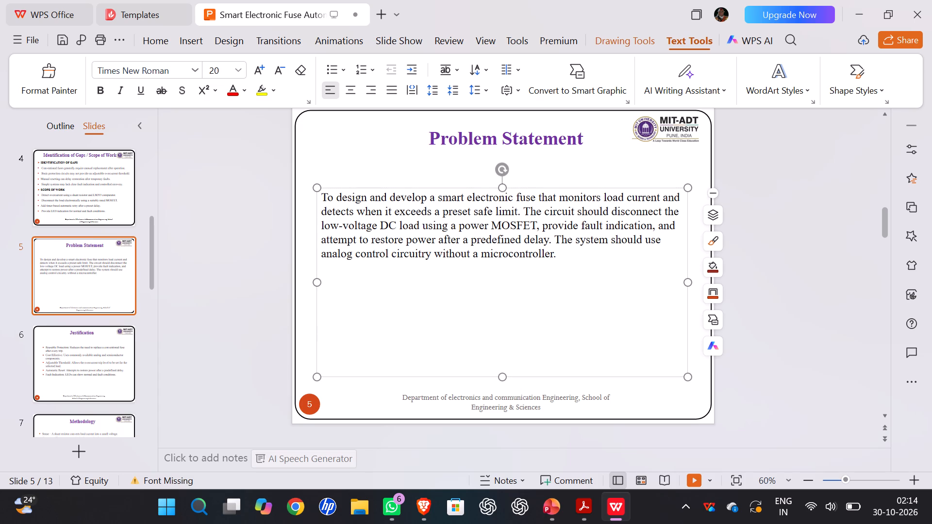
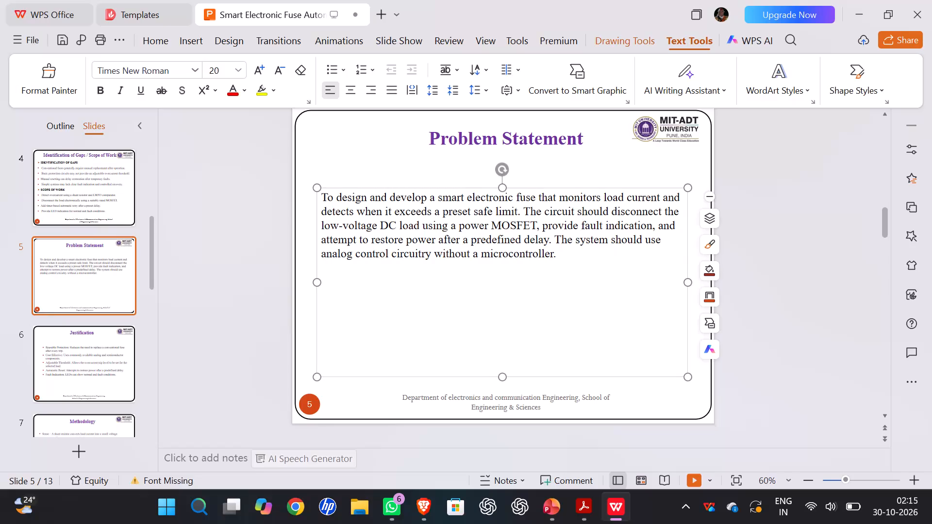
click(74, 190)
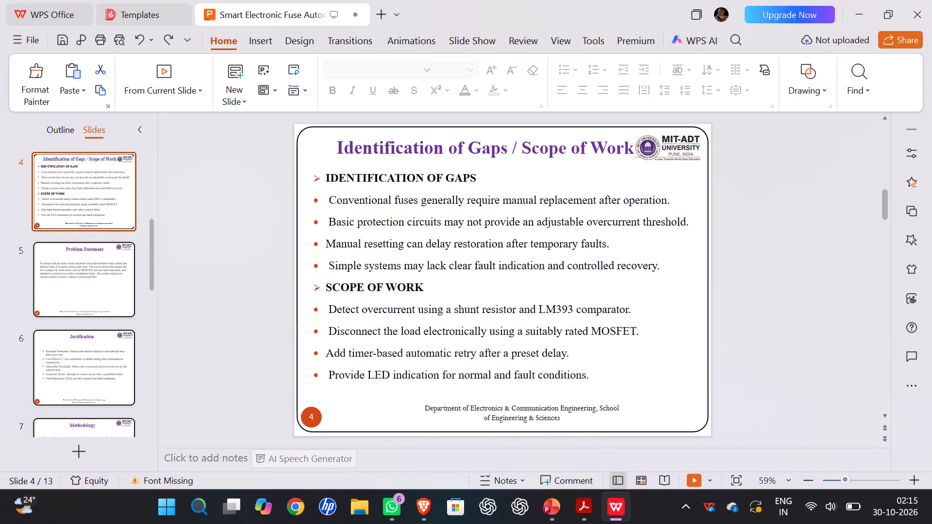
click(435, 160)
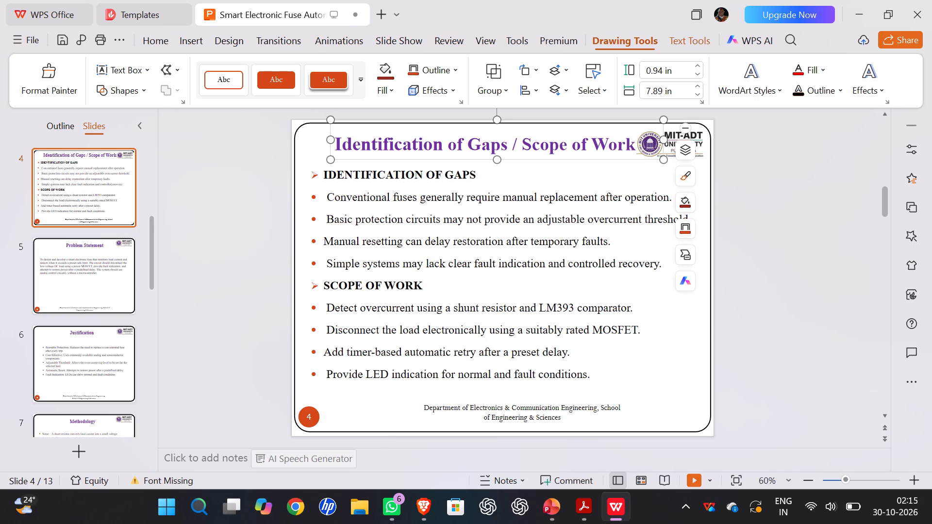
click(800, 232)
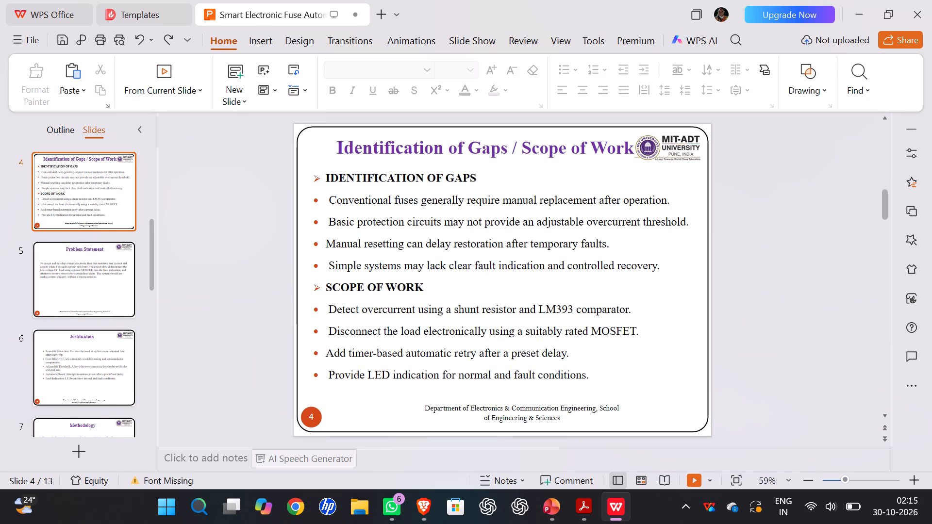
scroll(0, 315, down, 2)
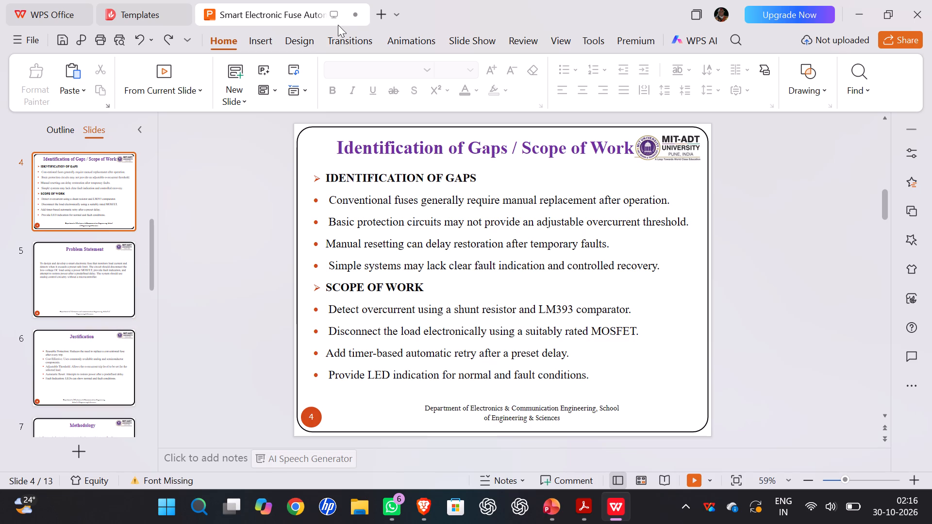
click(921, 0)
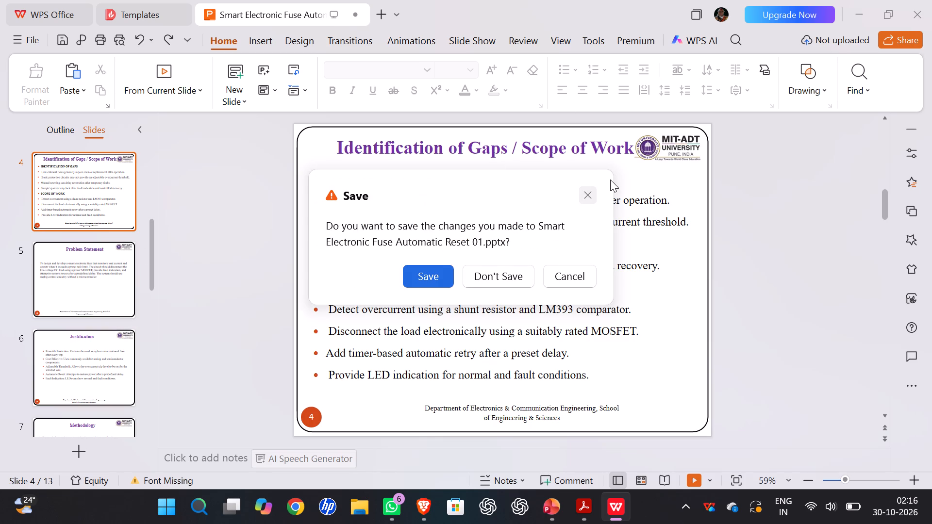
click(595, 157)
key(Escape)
Close the presentation Smart Electronic Fuse Automatic Reset 01.pptx and save its changes.
key(Up)
key(Up)
key(Up)
key(Up)
key(Up)
key(Up)
key(Up)
key(Up)
key(Up)
key(Up)
key(Up)
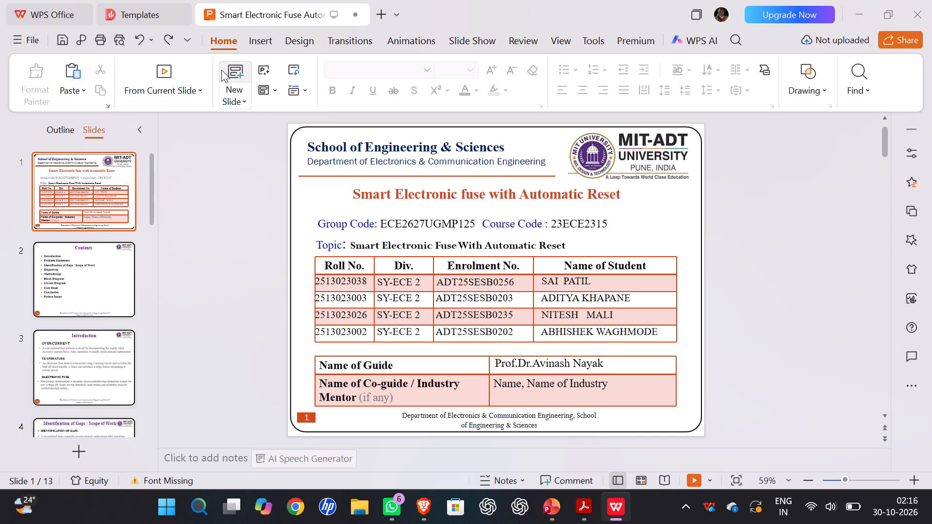
click(911, 9)
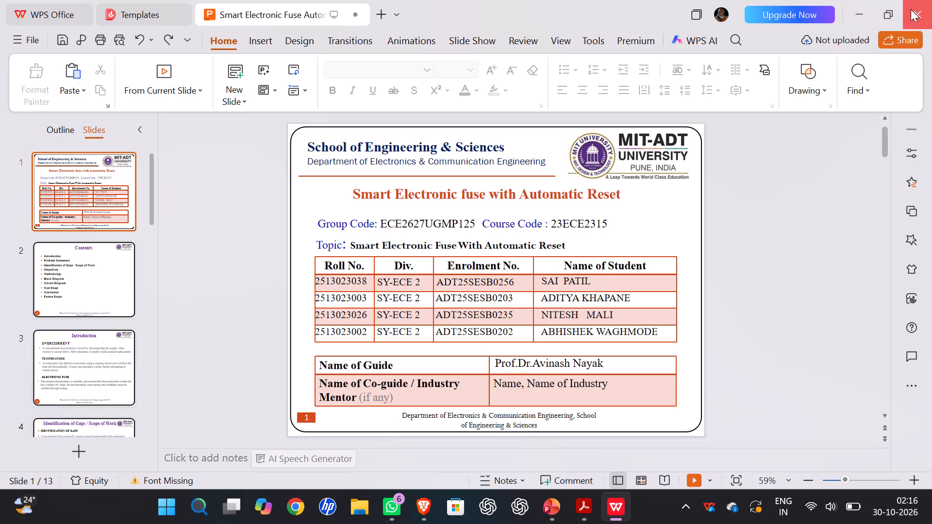
click(450, 276)
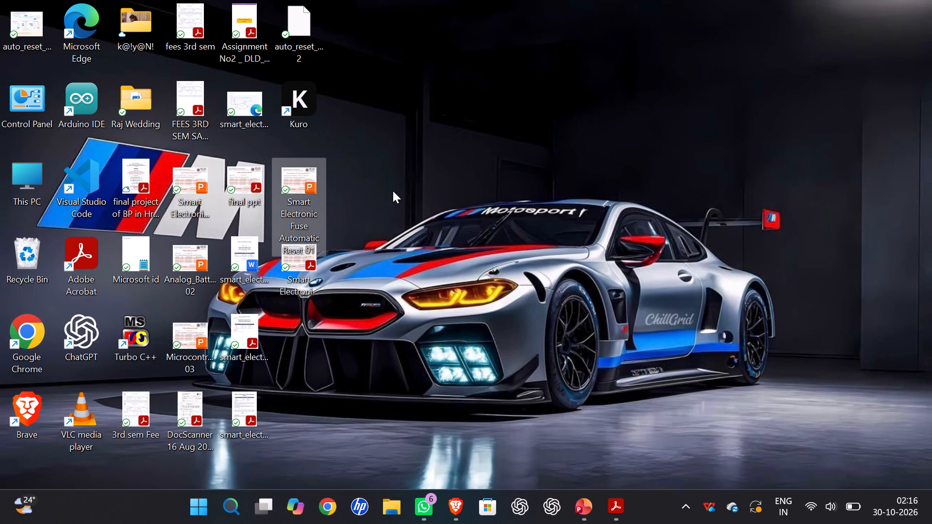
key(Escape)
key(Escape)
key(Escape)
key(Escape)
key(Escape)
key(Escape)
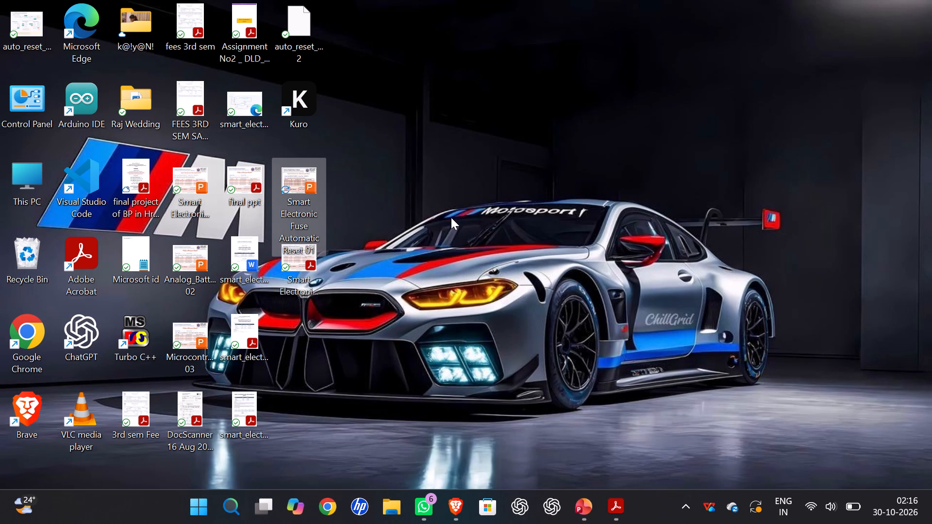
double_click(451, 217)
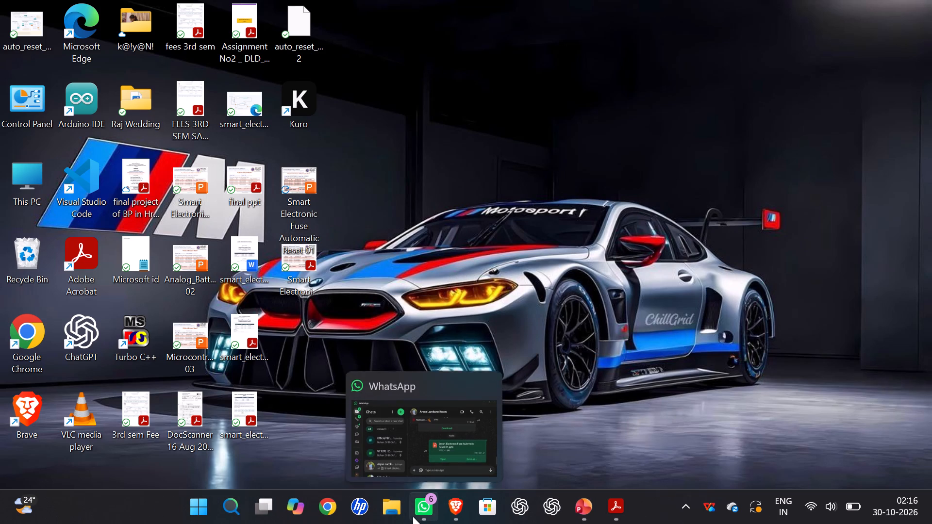
Close the remaining open windows: WhatsApp, the Brave video, PowerPoint and the Smart Electronic Fuse PDF in Acrobat.
click(489, 391)
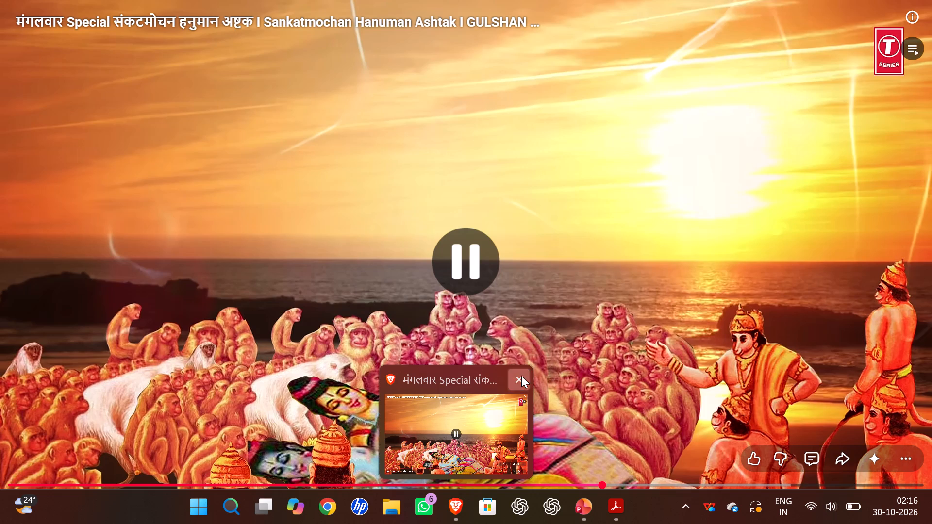
click(521, 374)
click(521, 374)
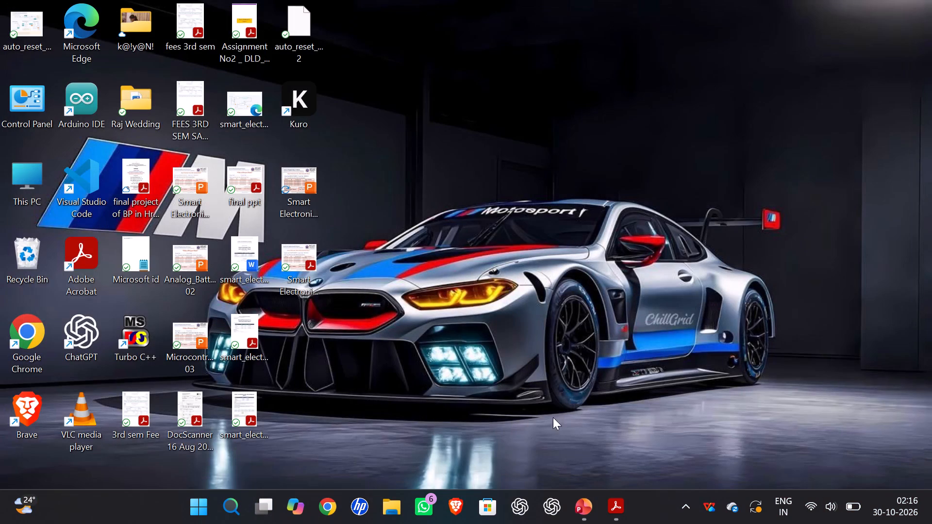
click(643, 386)
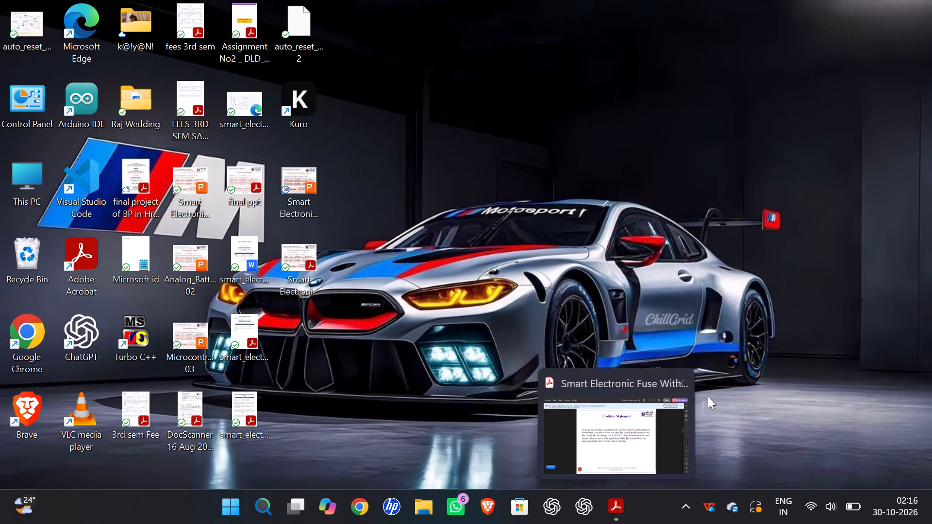
click(681, 382)
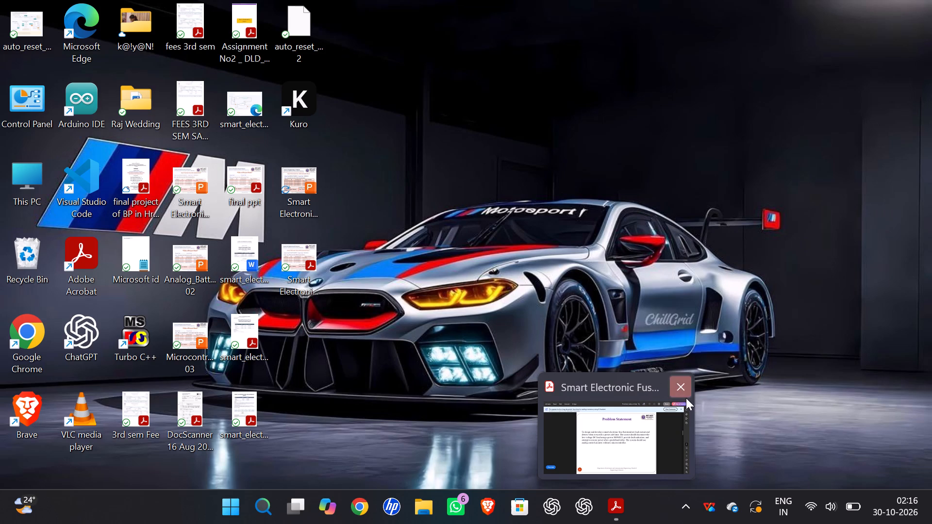
click(684, 386)
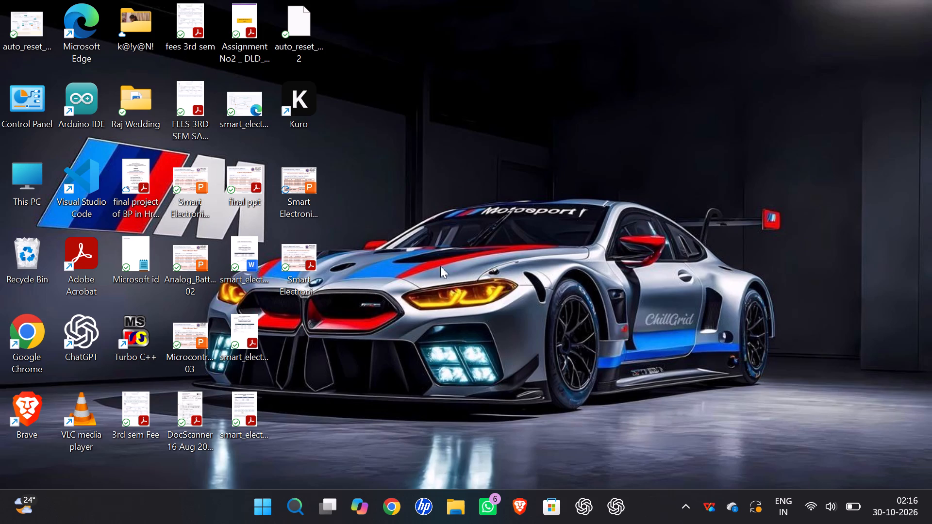
Refresh the desktop.
right_click(449, 234)
right_click(449, 234)
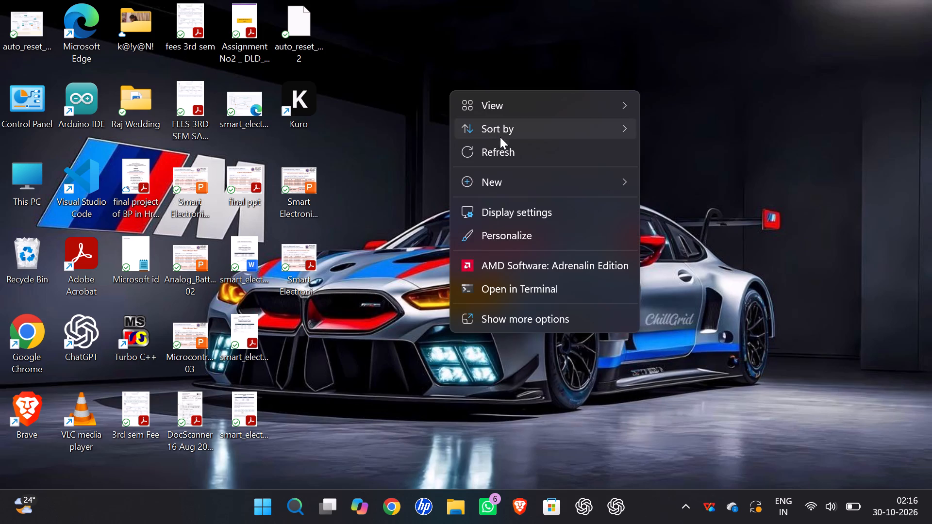
click(495, 149)
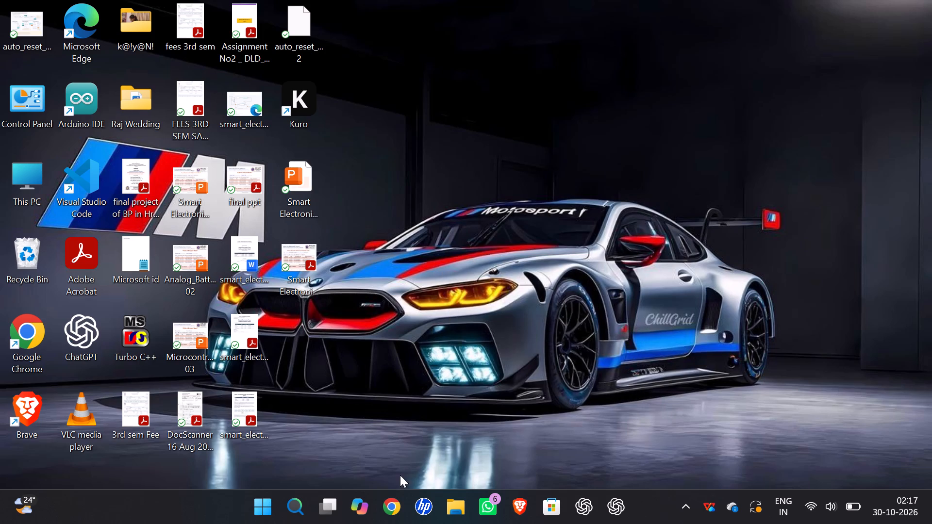
Shut down the computer without installing the pending update.
click(249, 508)
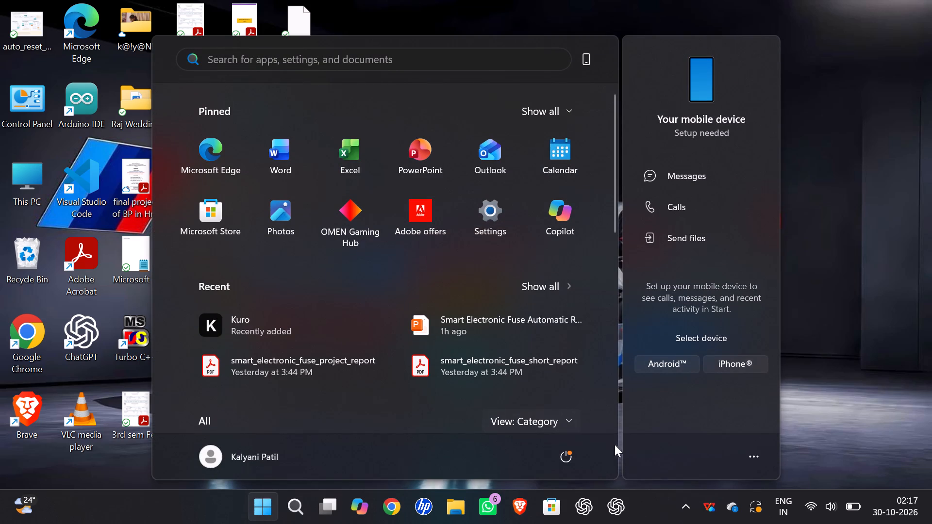
click(569, 453)
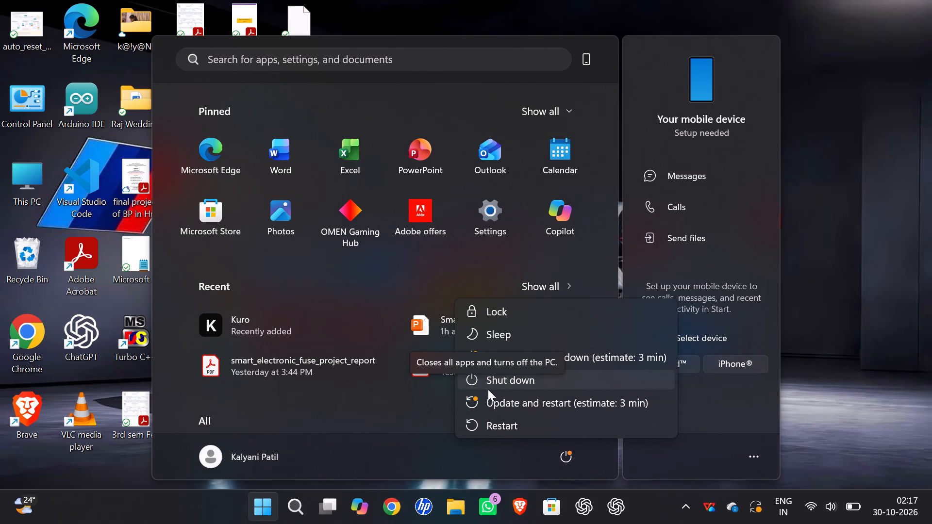
click(488, 389)
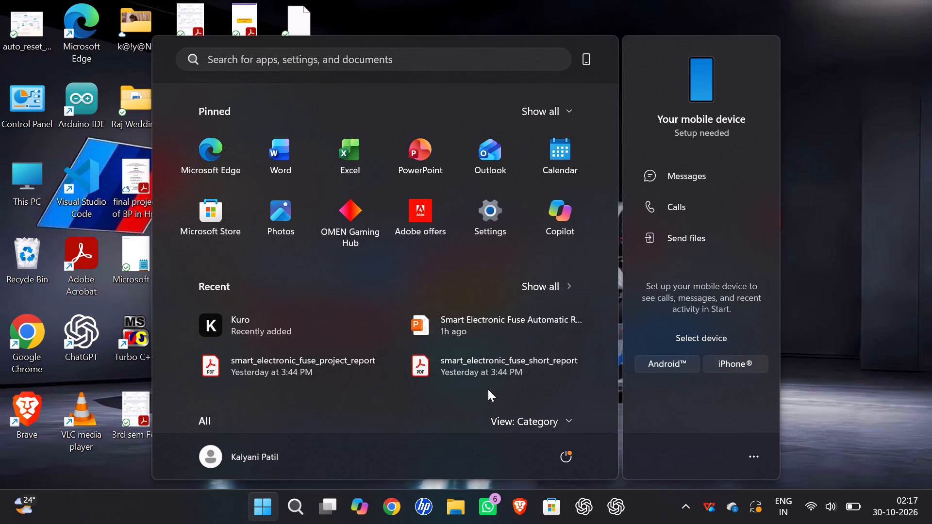